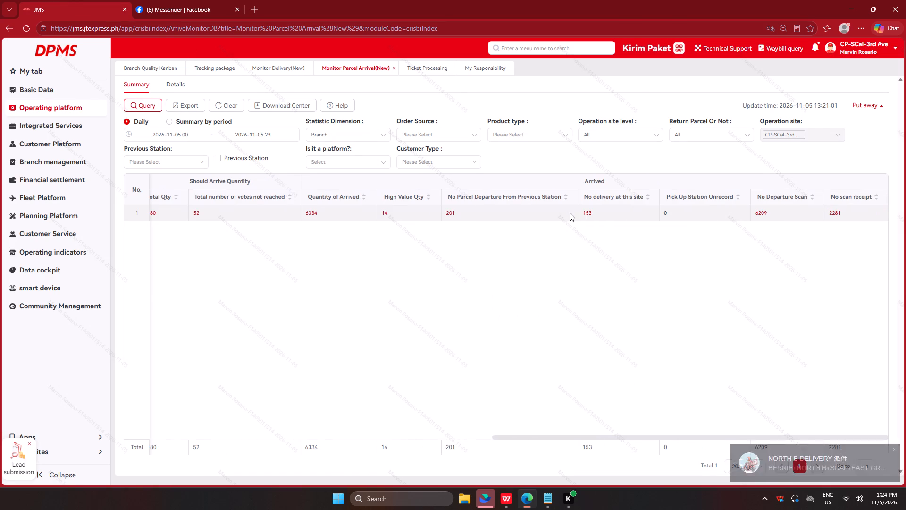
# Export the detail list of arrived parcels with no delivery at this site for CP-SCal-3rd Ave.
pyautogui.click(590, 213)
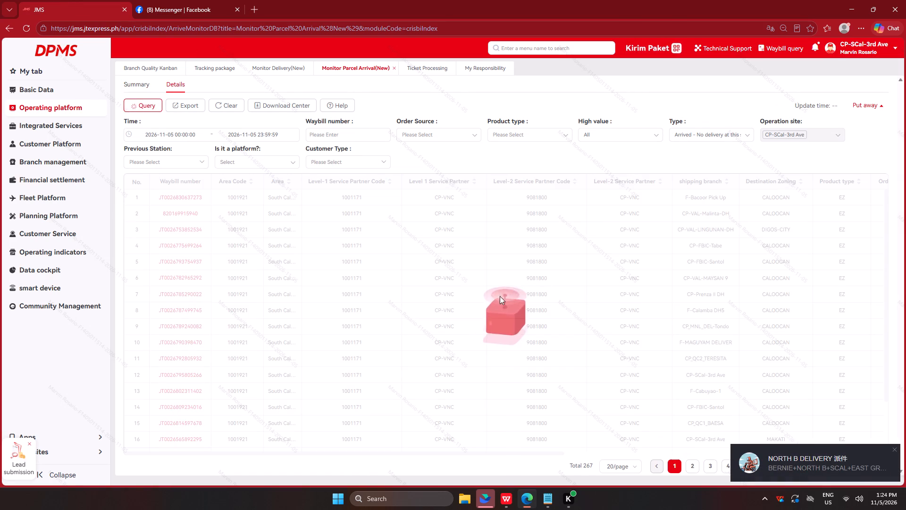
pyautogui.click(192, 104)
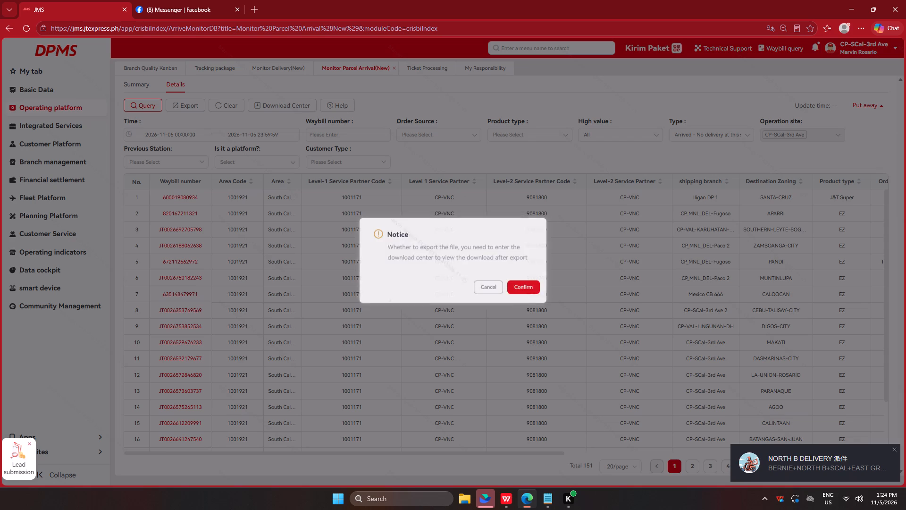
pyautogui.click(533, 287)
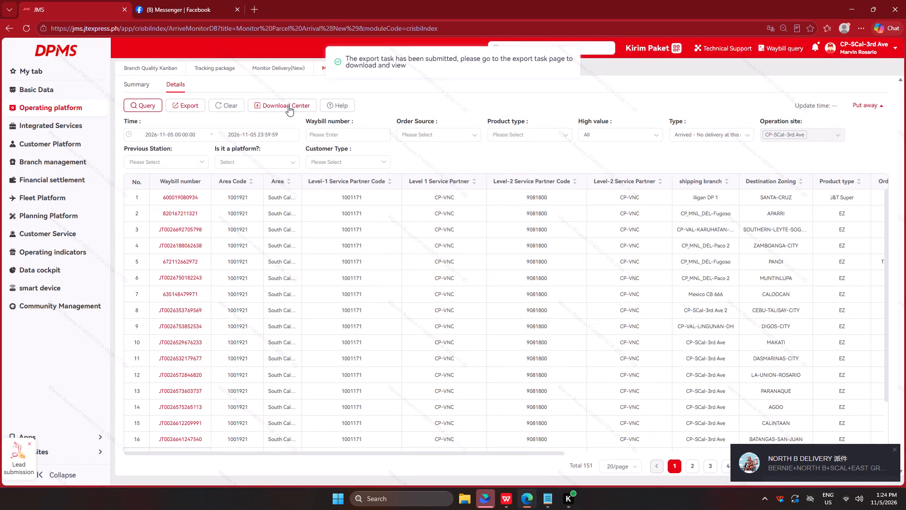
# Refresh the export task list in the download center and open the completed Monitor Parcel Arrival details file.
pyautogui.click(288, 106)
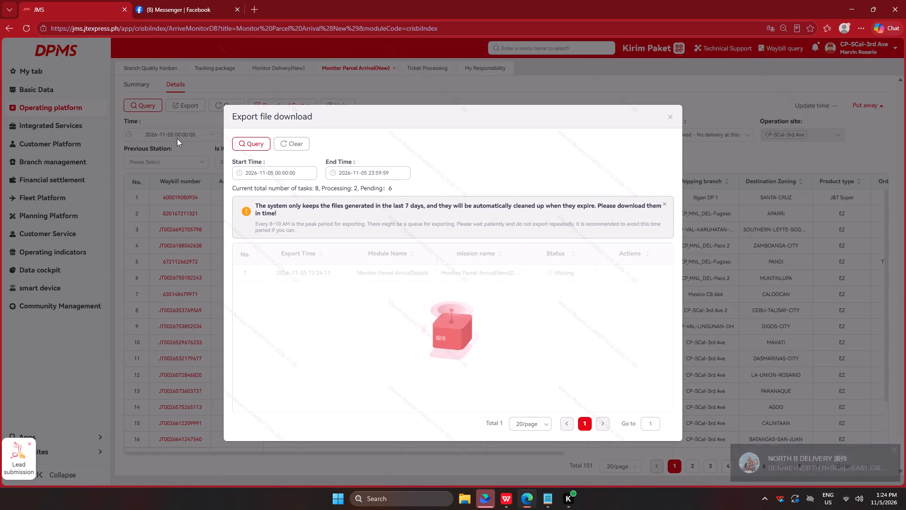
pyautogui.tripleClick(247, 142)
pyautogui.tripleClick(247, 142)
pyautogui.doubleClick(247, 142)
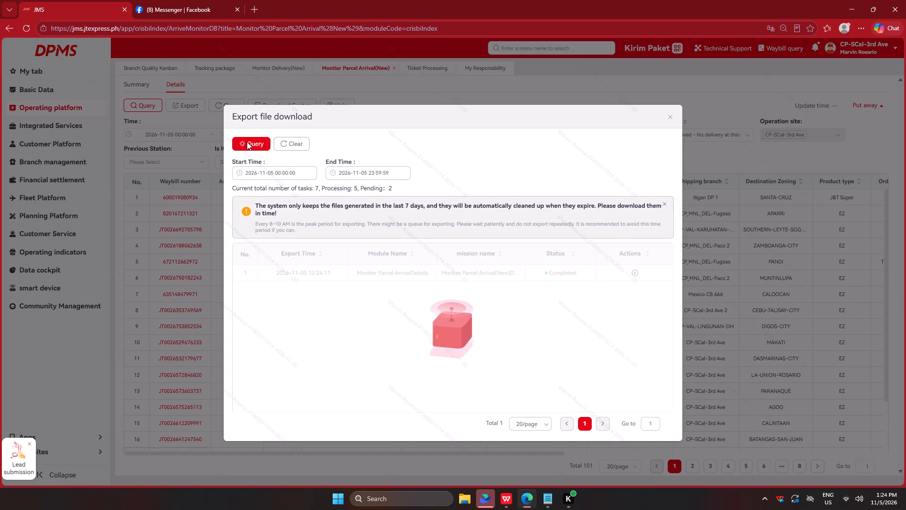
pyautogui.click(635, 273)
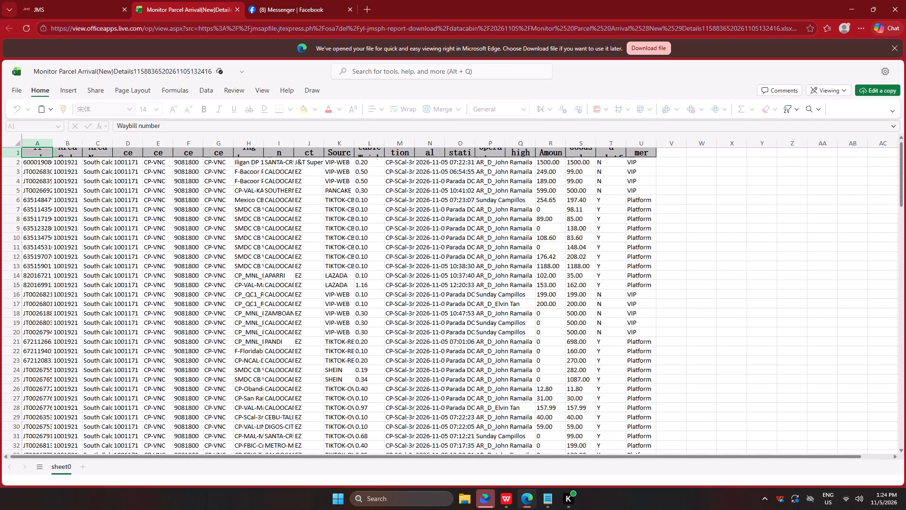
# Copy all waybill numbers in column A below the header and close the exported sheet.
pyautogui.click(39, 168)
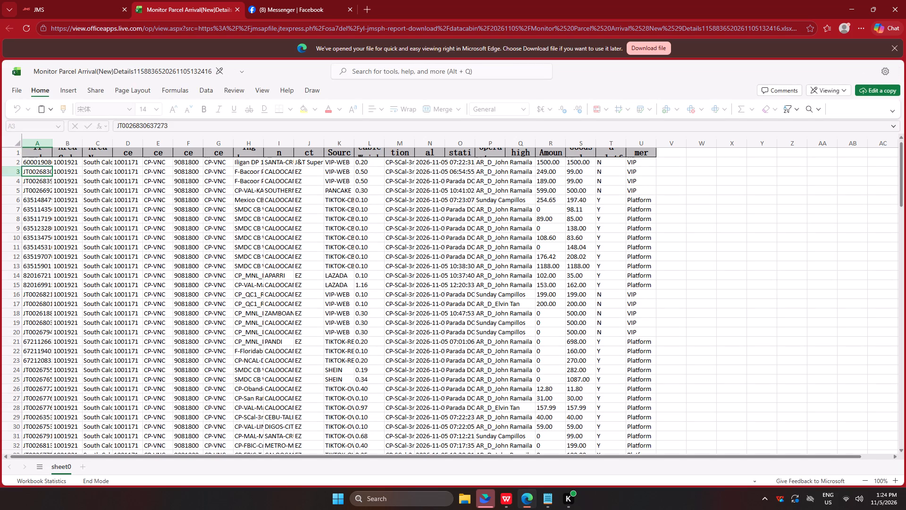
pyautogui.press('Up')
pyautogui.hotkey('ctrl', 'shift', 'Down')
pyautogui.hotkey('ctrl', 'c')
pyautogui.hotkey('ctrl', 'c')
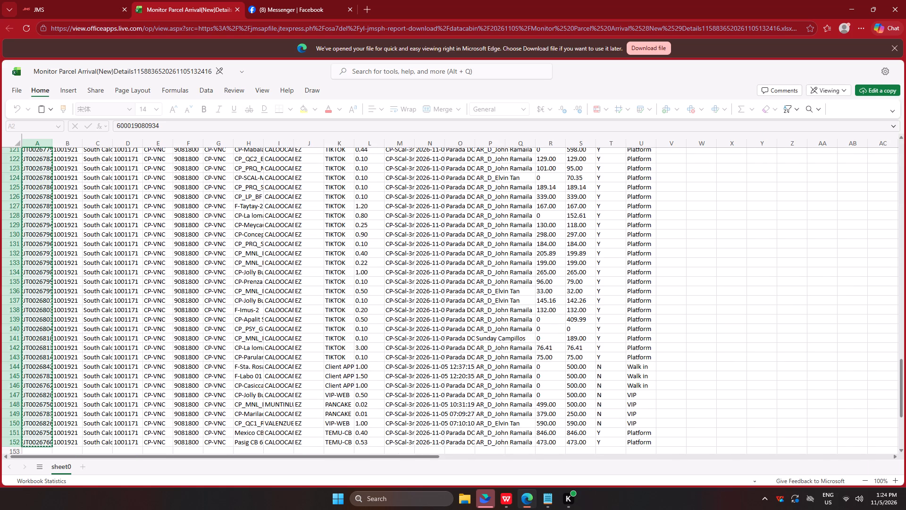
pyautogui.hotkey('ctrl', 'c')
pyautogui.hotkey('ctrl', 'c')
pyautogui.hotkey('ctrl', 'w')
# Switch to Notepad and paste the copied waybill numbers into a new blank tab.
pyautogui.click(549, 501)
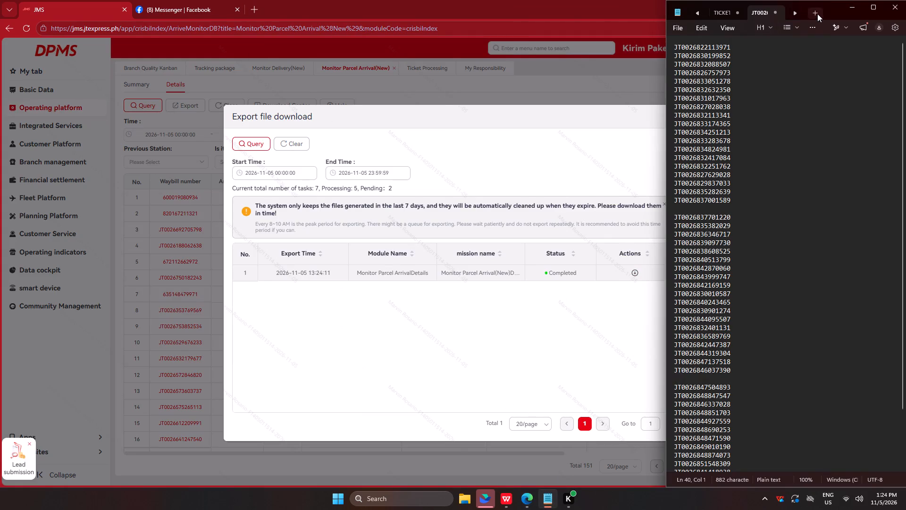
pyautogui.click(729, 9)
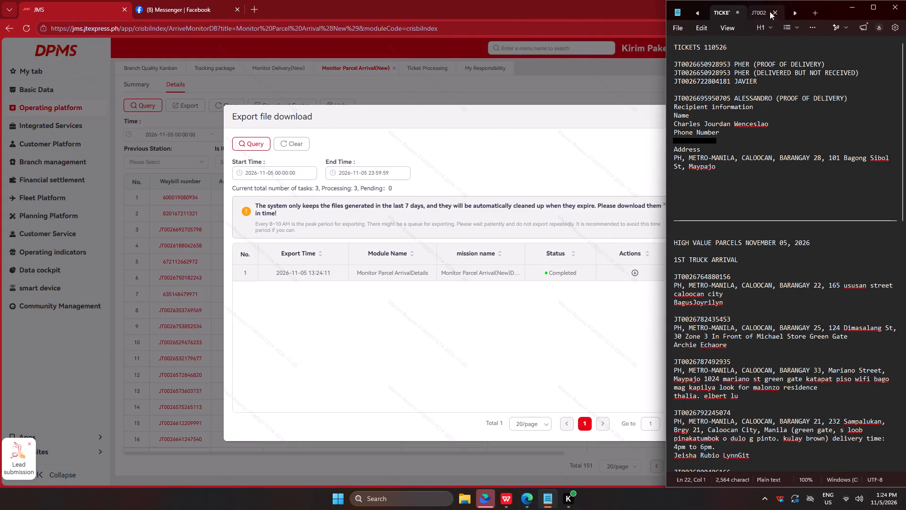
pyautogui.click(811, 11)
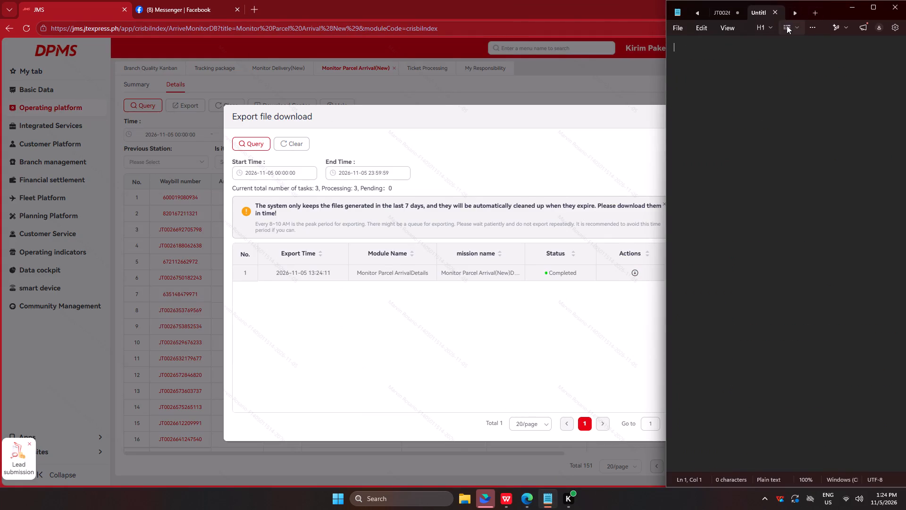
pyautogui.hotkey('ctrl', 'v')
pyautogui.press('Escape')
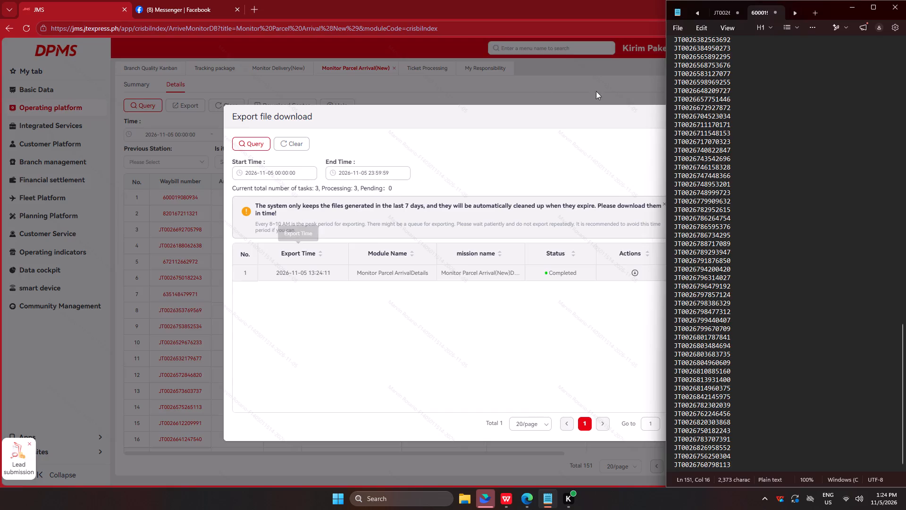
# In My Responsibility in the browser, view the reply page of the Appeal Processing arbitration case, and close both pages.
pyautogui.click(534, 93)
pyautogui.click(492, 71)
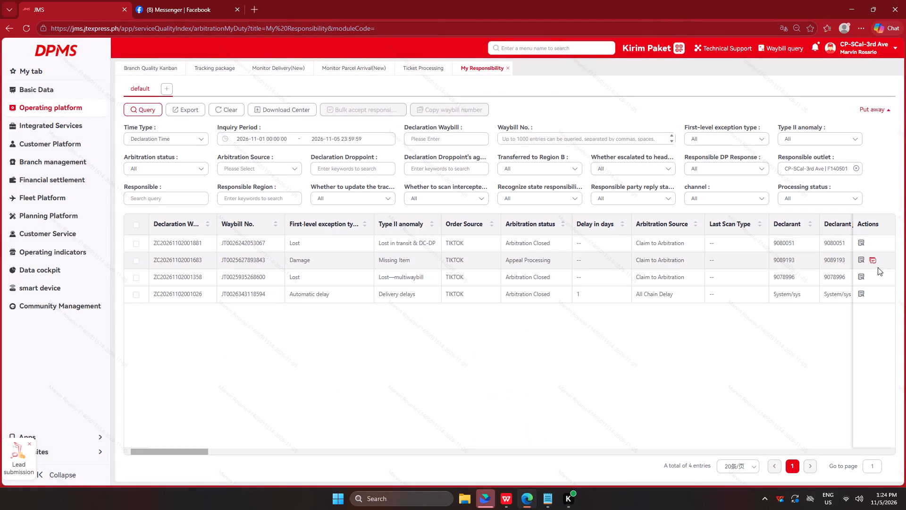
pyautogui.click(872, 259)
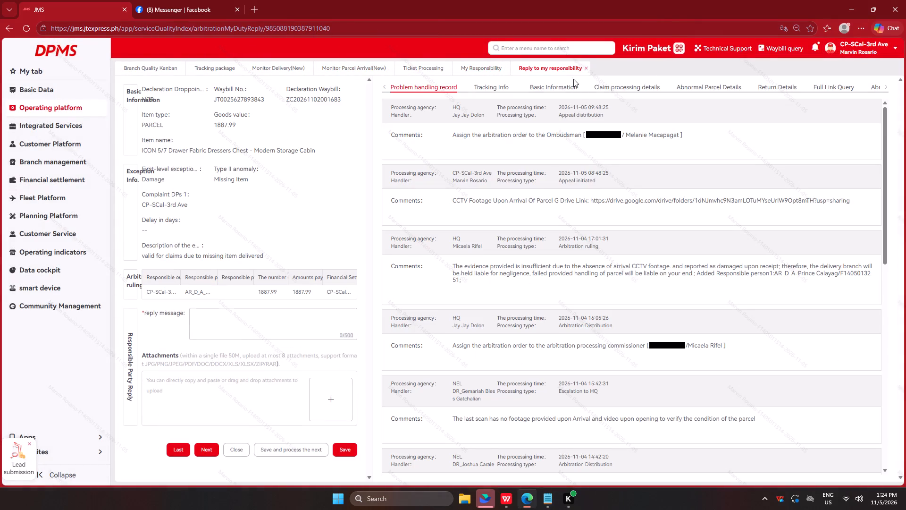
pyautogui.click(587, 68)
pyautogui.click(508, 69)
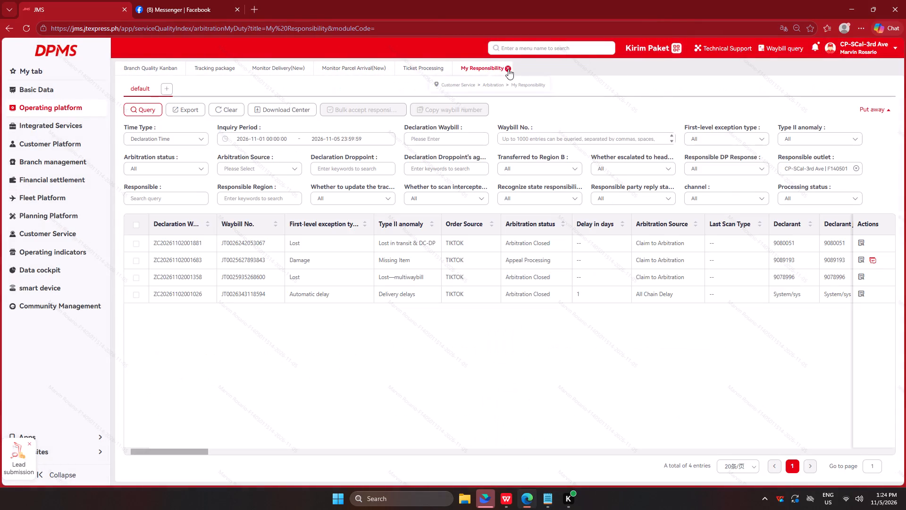
# Rerun the to-be-processed ticket query in Ticket Processing.
pyautogui.click(151, 104)
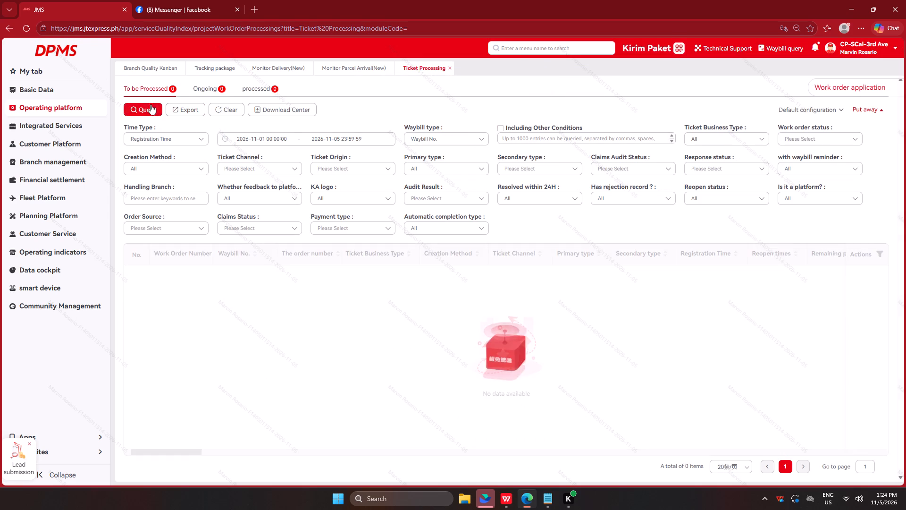
# Open the Tracking package 2.0 page from the Operating platform's package search.
pyautogui.click(59, 72)
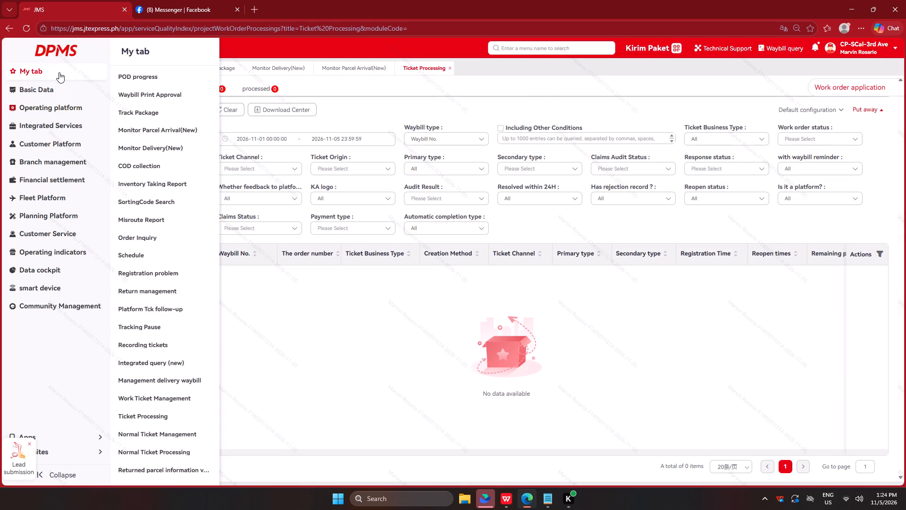
pyautogui.click(50, 112)
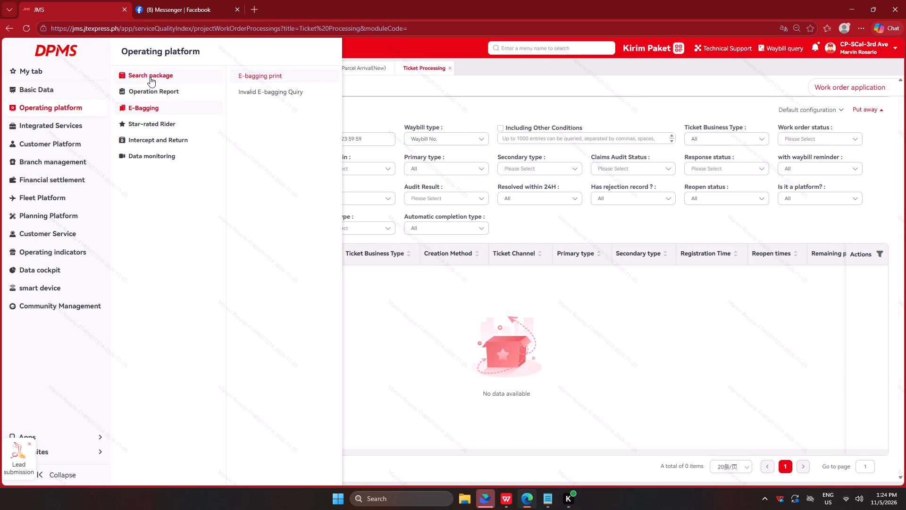
pyautogui.click(151, 76)
pyautogui.click(272, 72)
# Cut the full waybill list from the Notepad tab and paste it into the Tracking package 2.0 search.
pyautogui.click(548, 496)
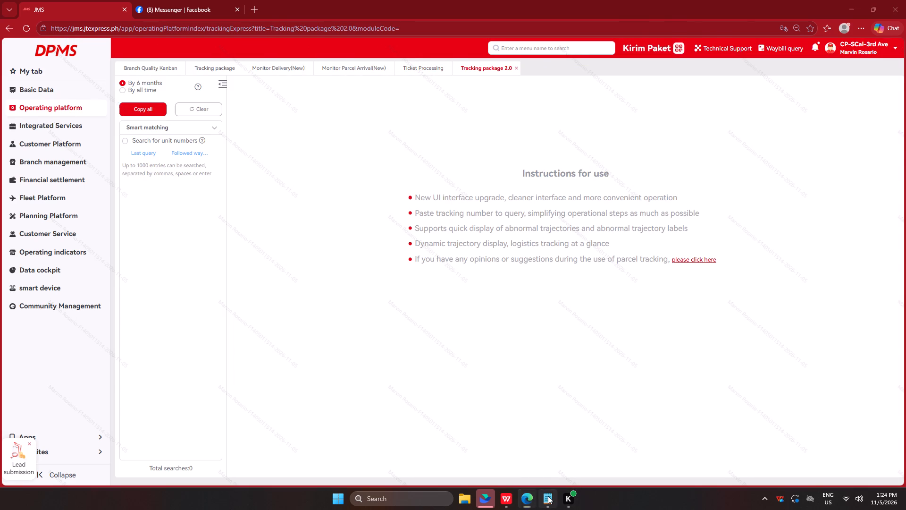
pyautogui.scroll(17, 789, 347)
pyautogui.hotkey('ctrl', 'a')
pyautogui.hotkey('ctrl', 'c')
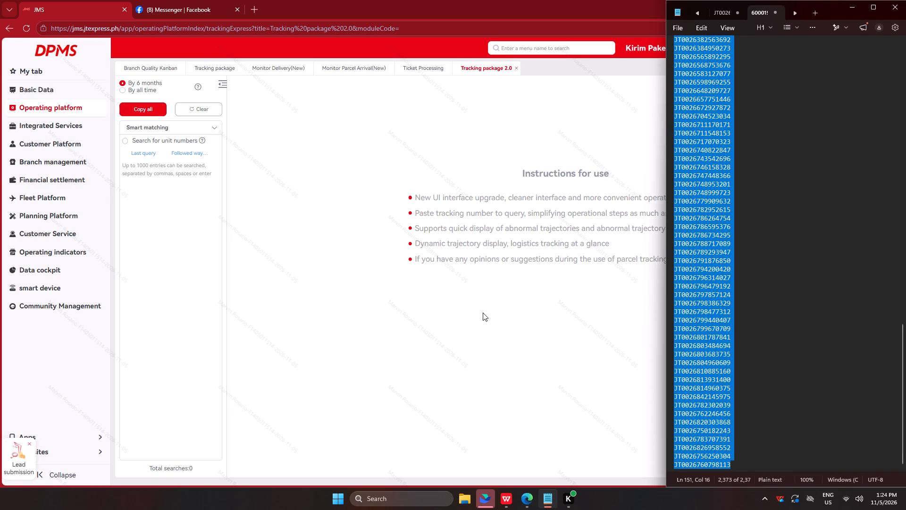
pyautogui.hotkey('ctrl', 'c')
pyautogui.hotkey('ctrl', 'c')
pyautogui.hotkey('ctrl', 'c')
pyautogui.hotkey('ctrl', 'c')
pyautogui.hotkey('ctrl', 'c')
pyautogui.hotkey('ctrl', 'x')
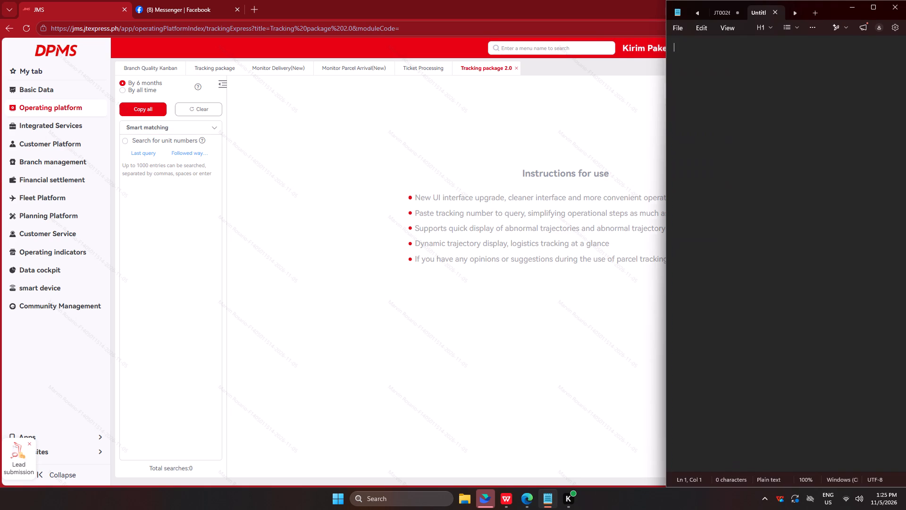
pyautogui.click(182, 178)
pyautogui.hotkey('ctrl', 'v')
pyautogui.scroll(-7, 455, 262)
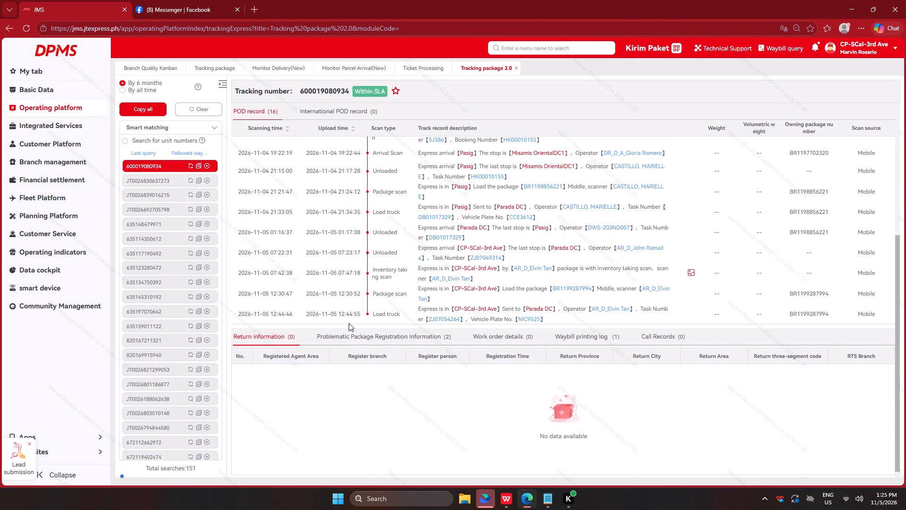
pyautogui.click(209, 164)
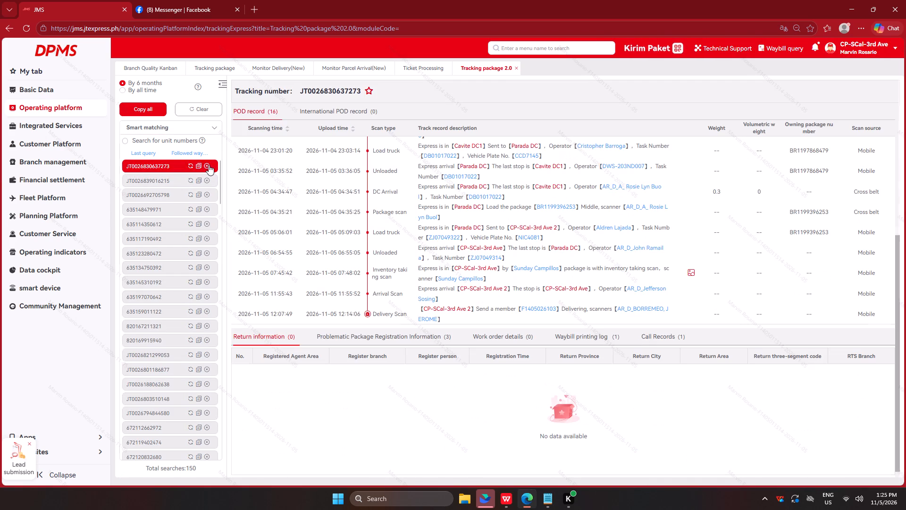
pyautogui.click(209, 165)
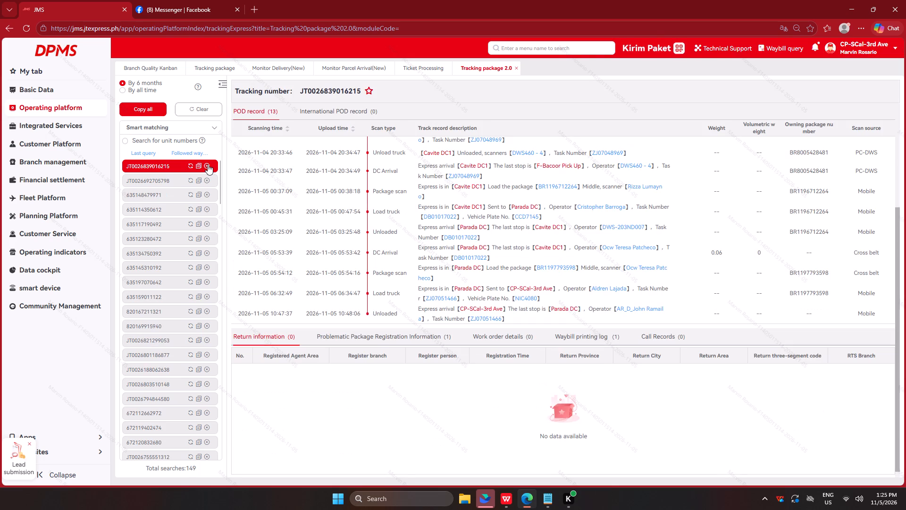
pyautogui.click(152, 173)
pyautogui.click(151, 178)
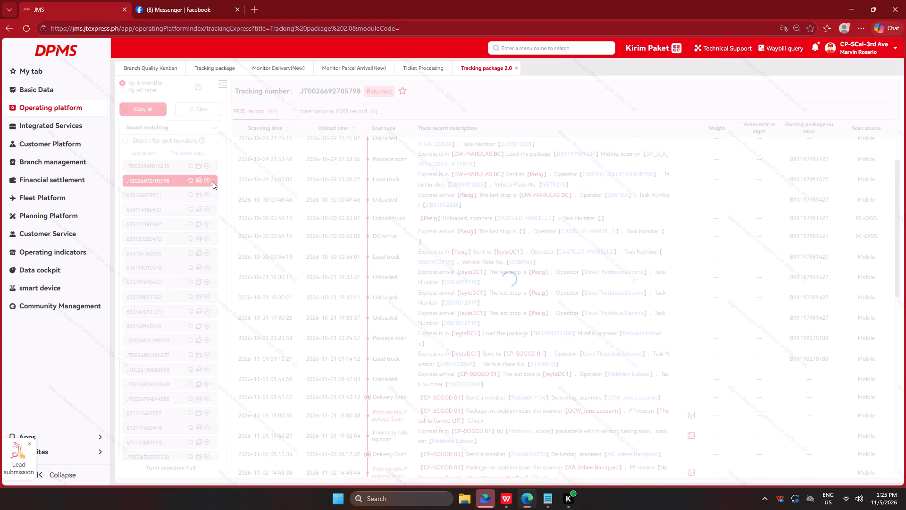
pyautogui.scroll(-15, 342, 205)
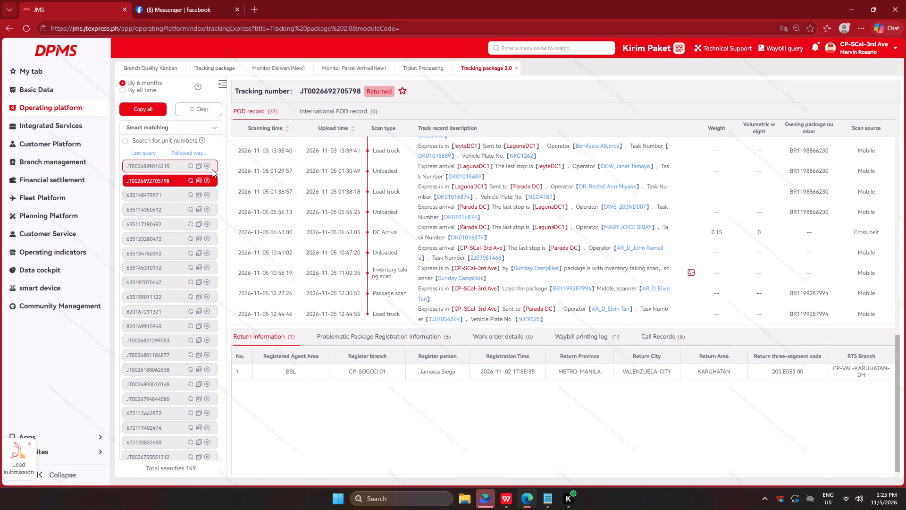
pyautogui.click(209, 179)
pyautogui.click(209, 179)
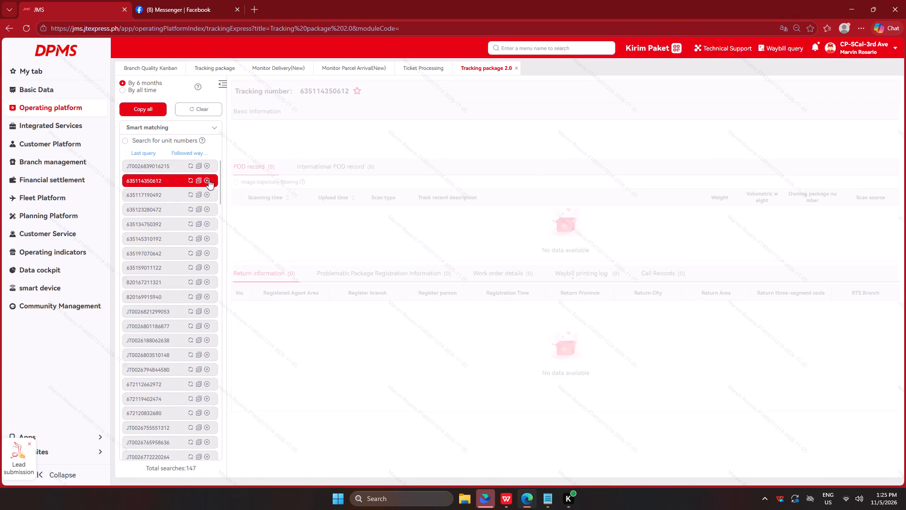
pyautogui.click(133, 197)
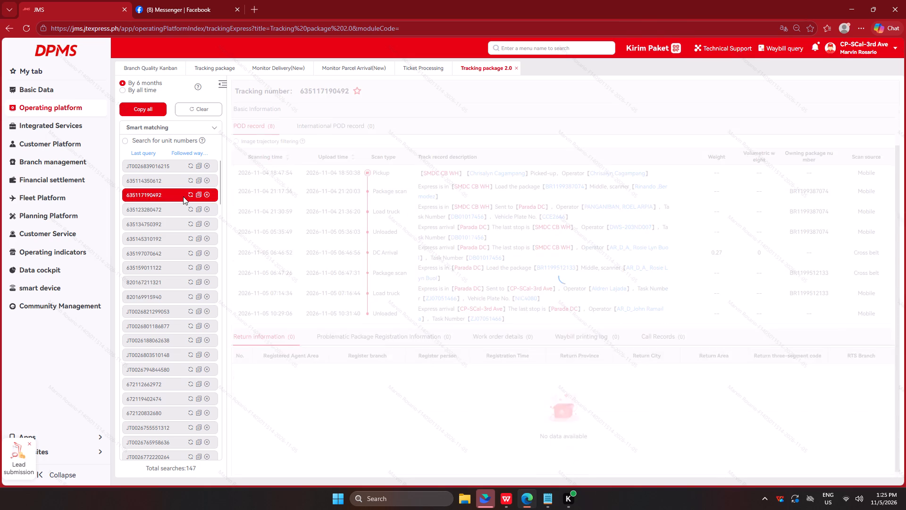
pyautogui.click(157, 209)
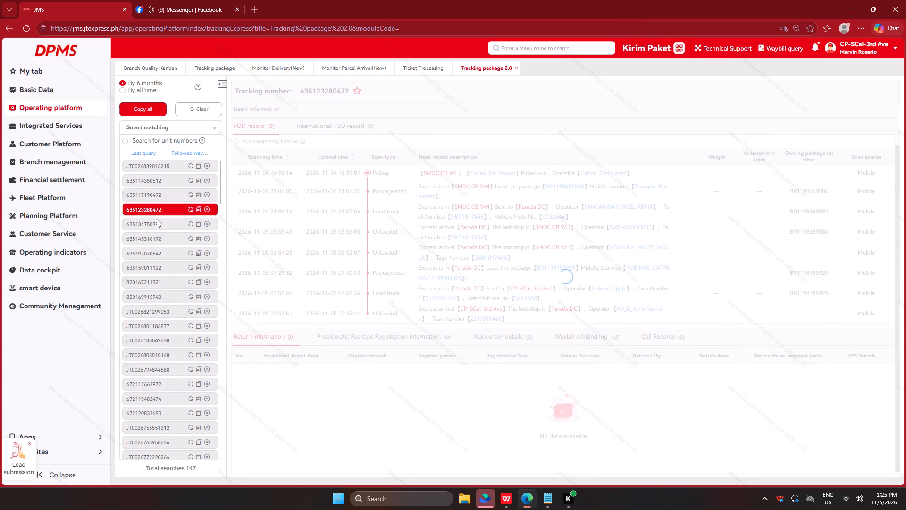
pyautogui.click(154, 224)
pyautogui.click(153, 238)
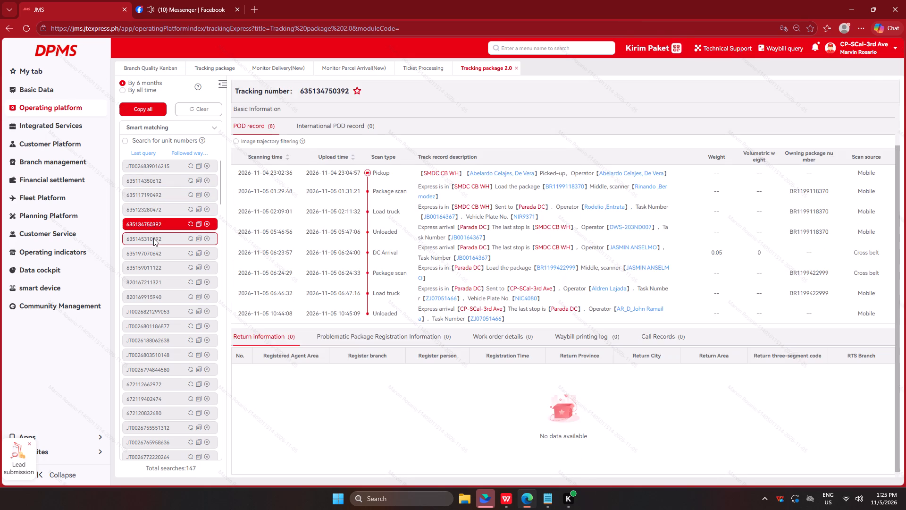
pyautogui.click(153, 252)
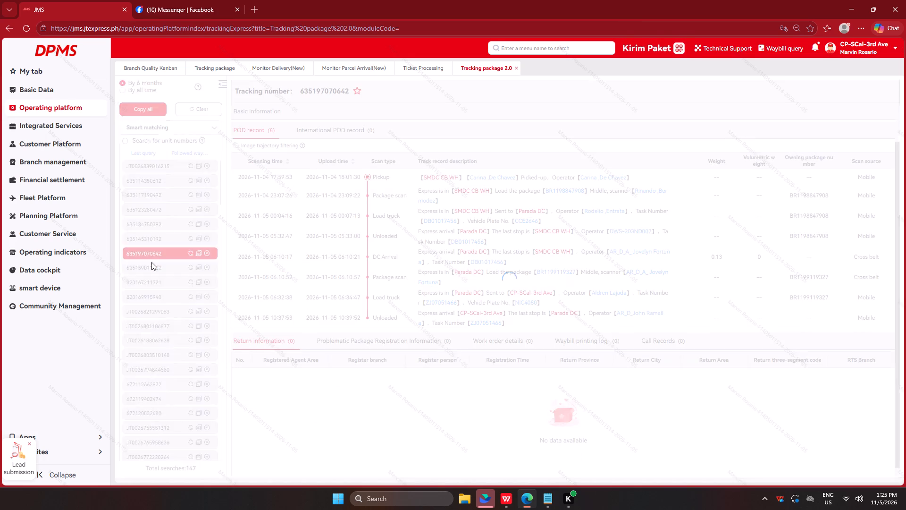
pyautogui.click(151, 263)
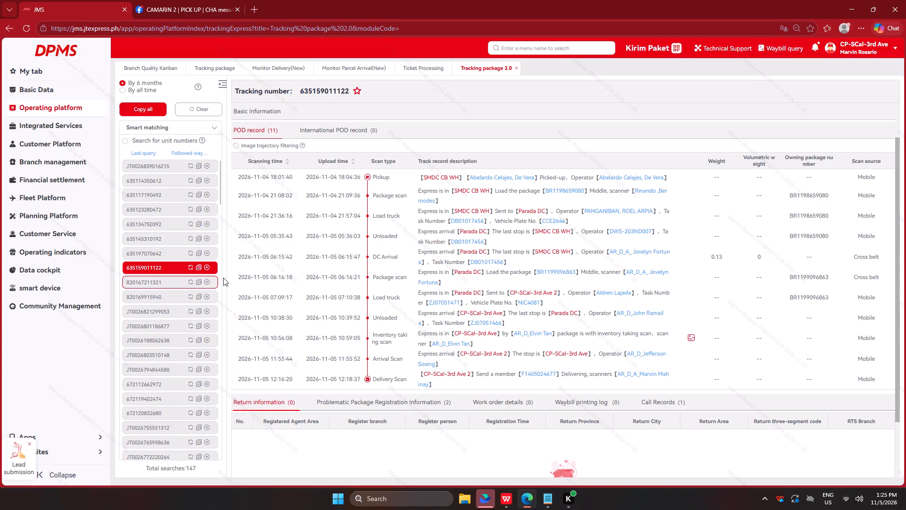
pyautogui.click(208, 265)
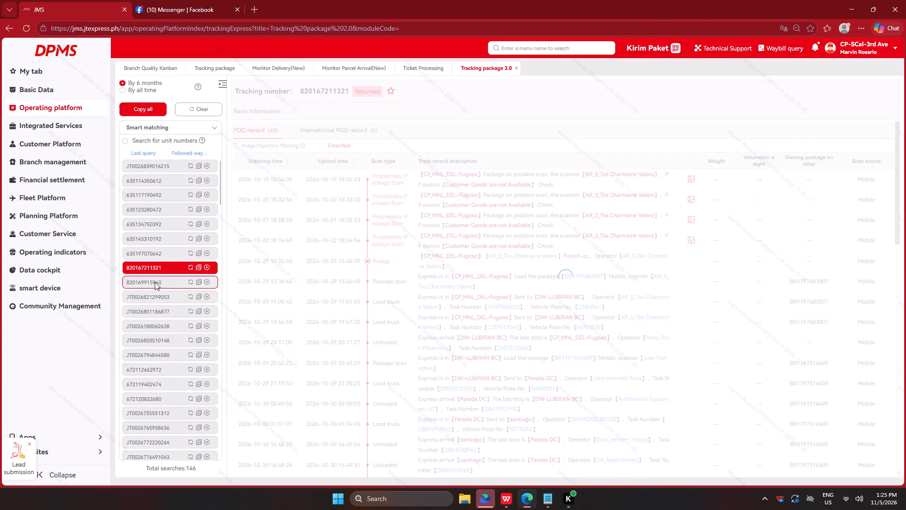
pyautogui.scroll(-13, 357, 273)
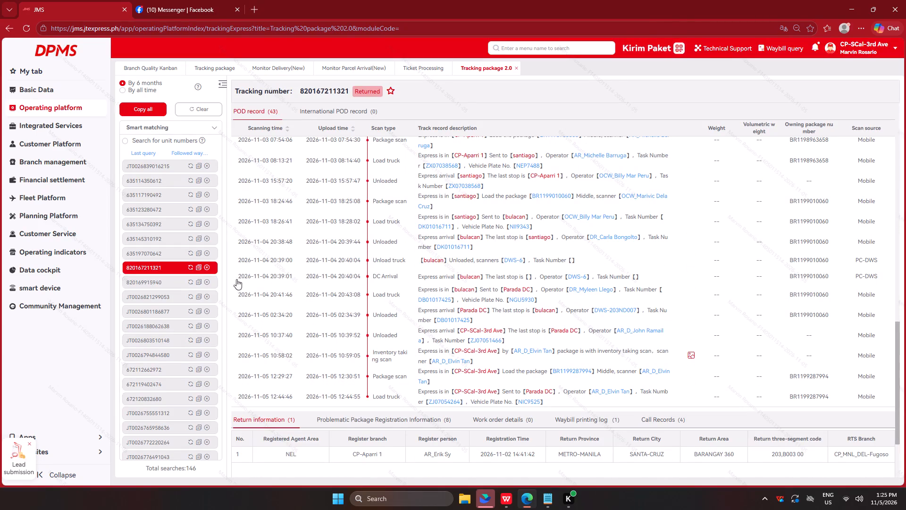
pyautogui.click(208, 268)
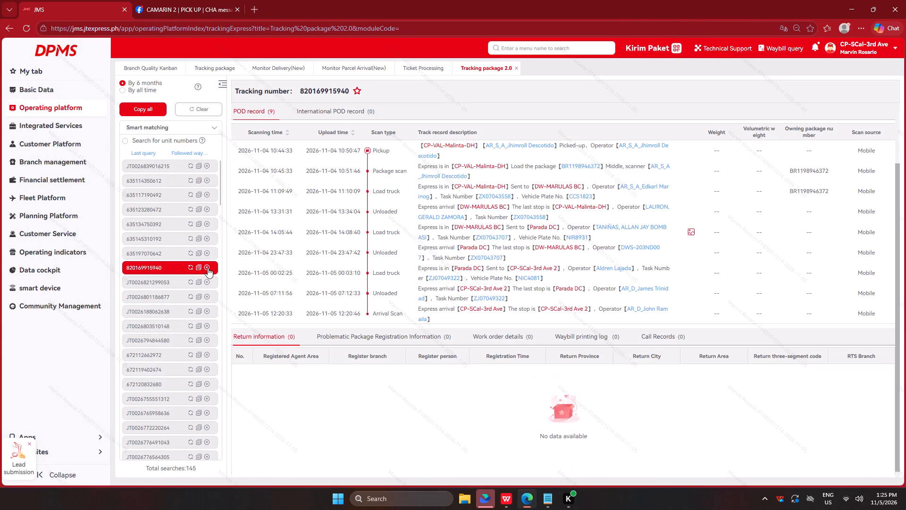
pyautogui.click(143, 280)
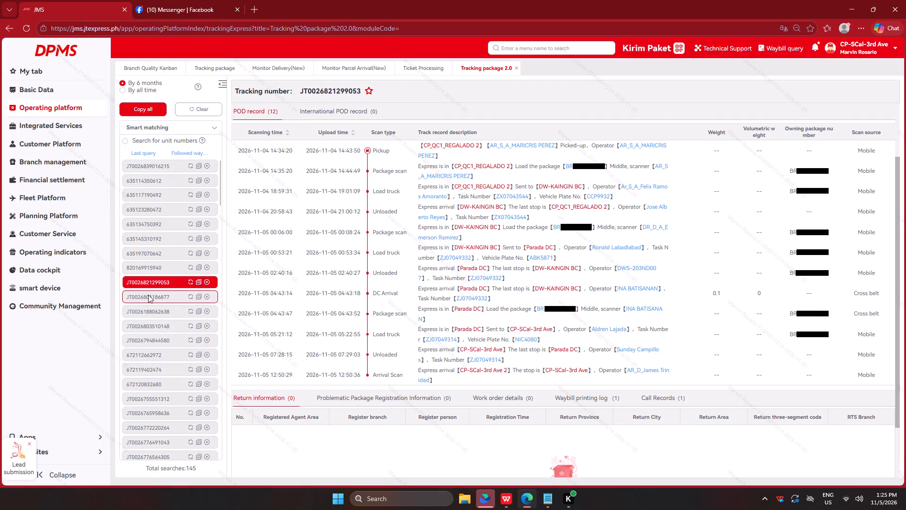
pyautogui.click(148, 295)
pyautogui.click(162, 288)
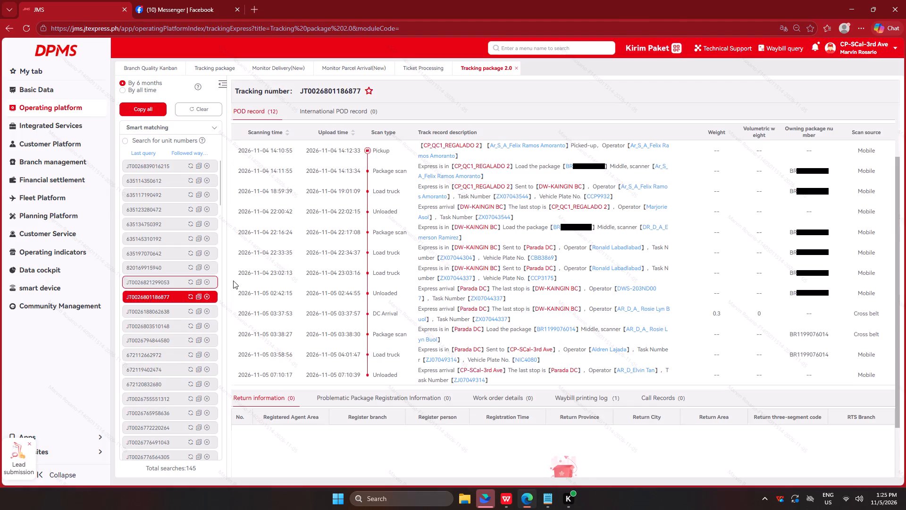
pyautogui.click(209, 281)
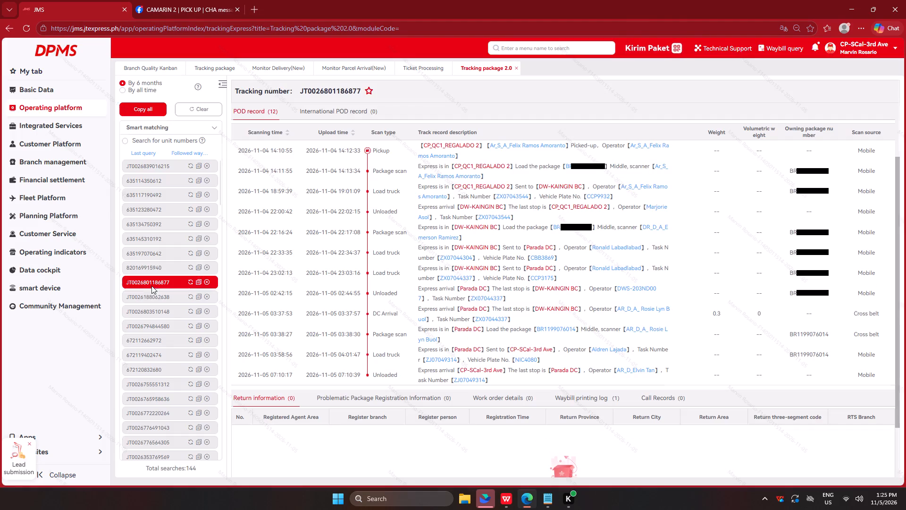
pyautogui.click(148, 294)
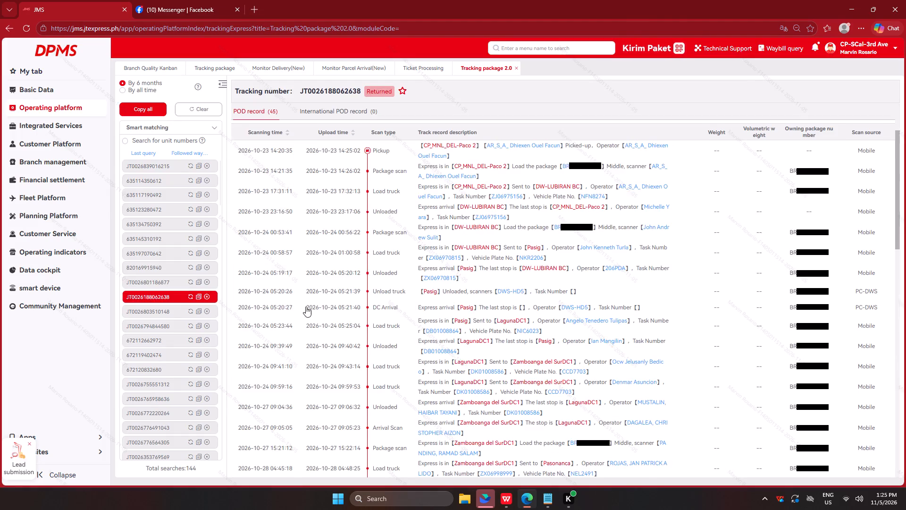
pyautogui.scroll(-14, 307, 310)
pyautogui.click(204, 294)
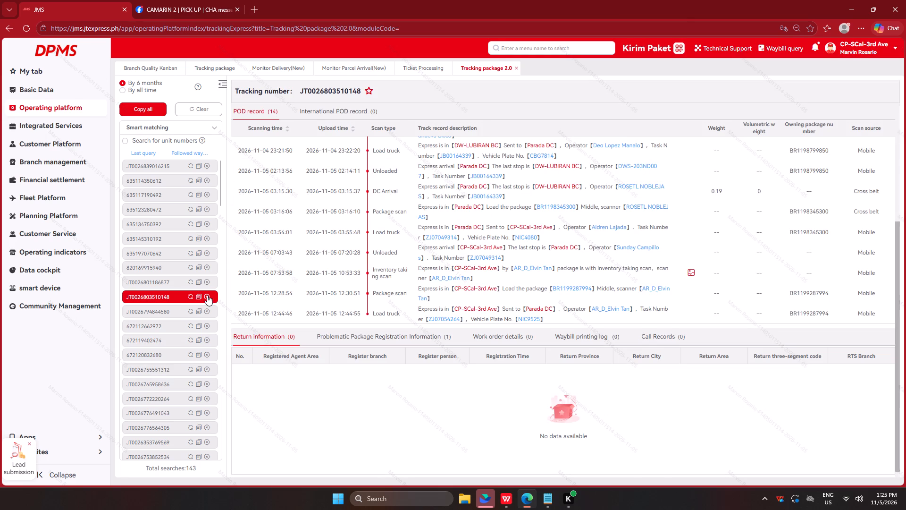
pyautogui.click(207, 295)
pyautogui.click(153, 311)
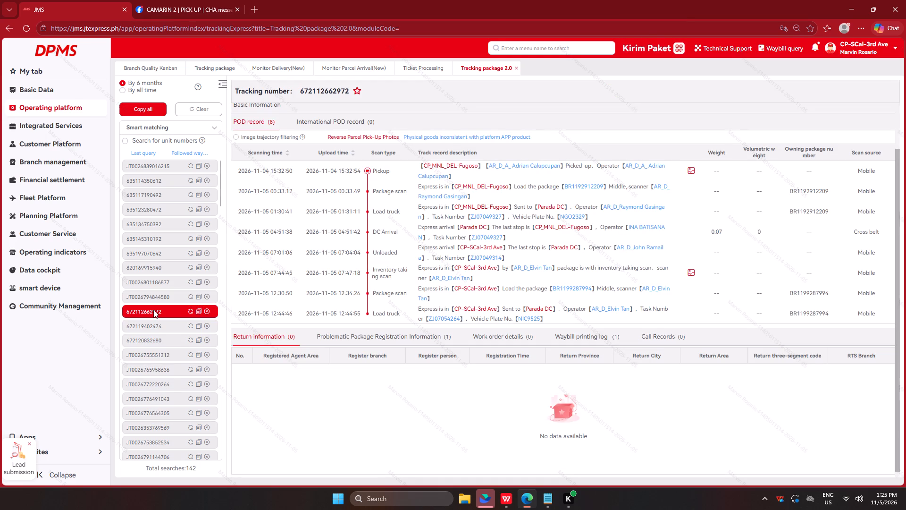
pyautogui.click(205, 314)
pyautogui.scroll(-6, 212, 304)
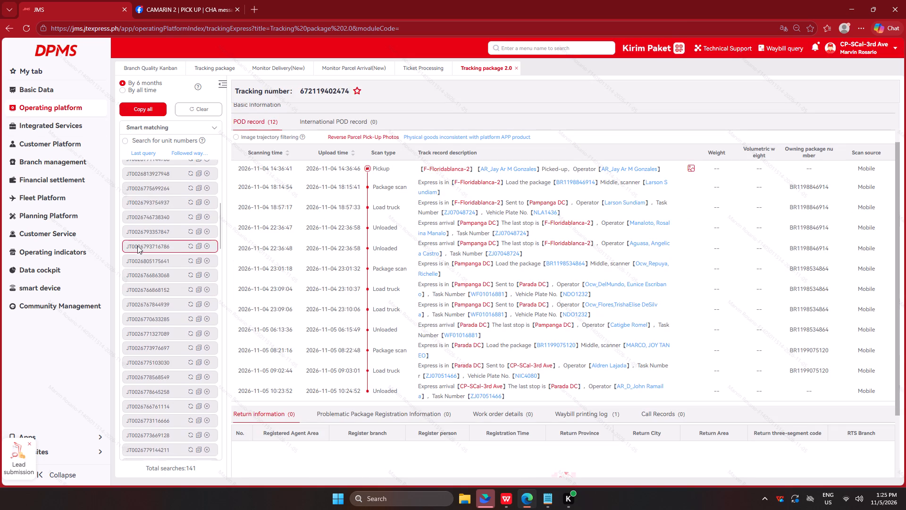
pyautogui.scroll(3, 137, 246)
pyautogui.click(156, 182)
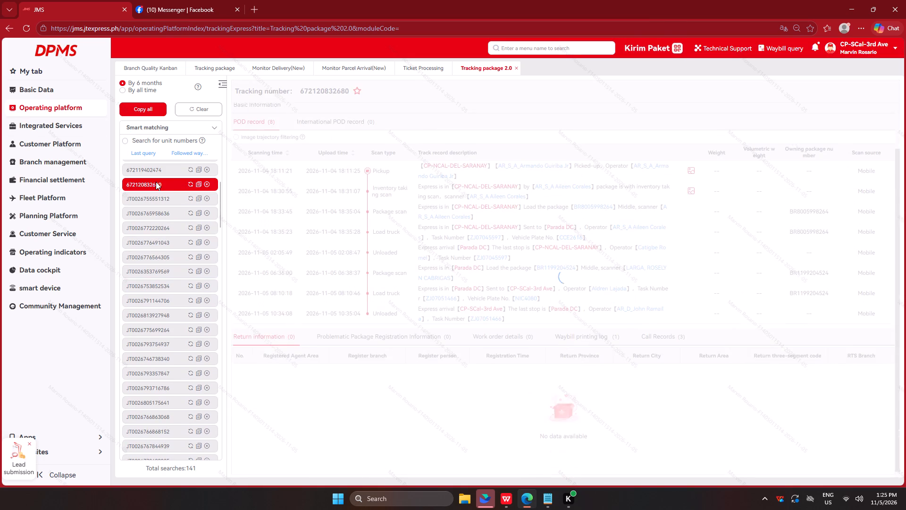
pyautogui.click(160, 198)
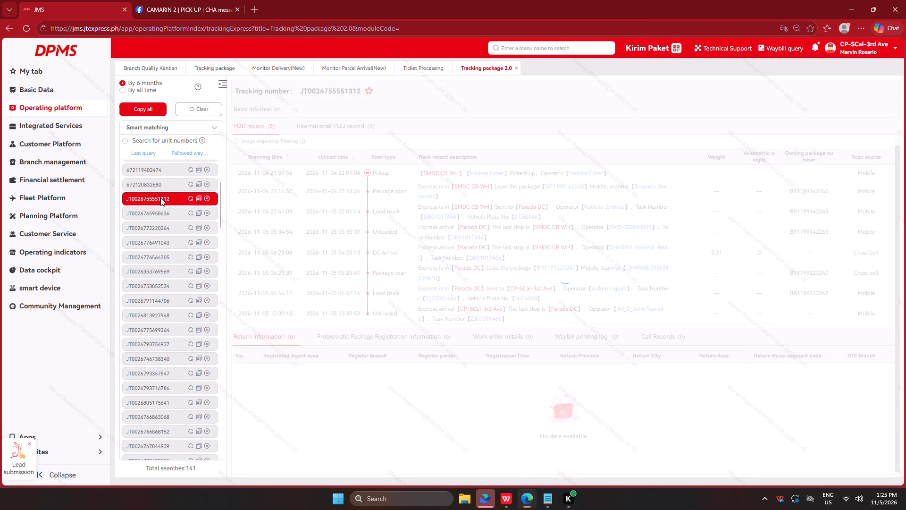
pyautogui.click(161, 212)
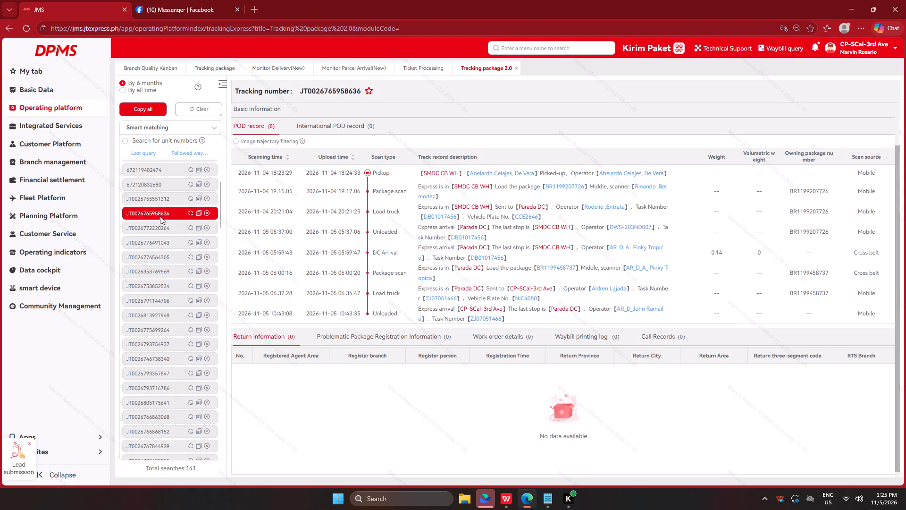
pyautogui.click(153, 231)
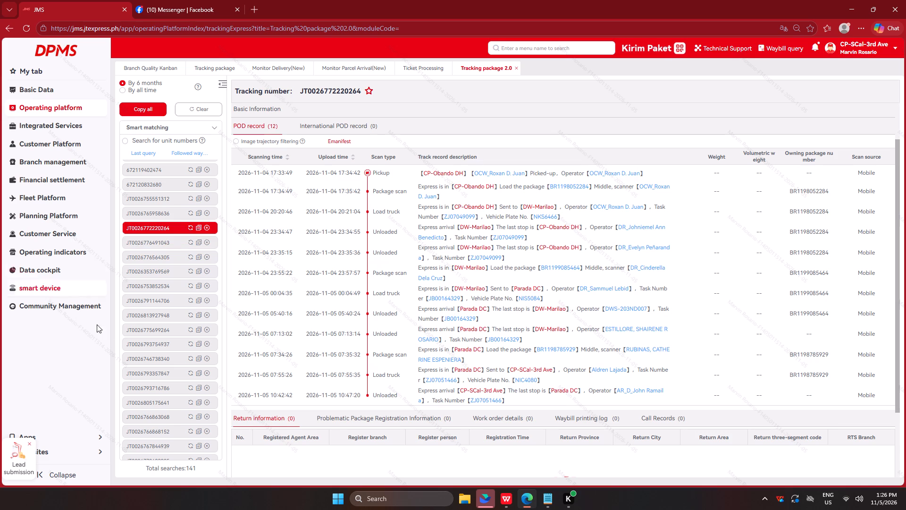
pyautogui.click(151, 240)
pyautogui.scroll(-6, 357, 287)
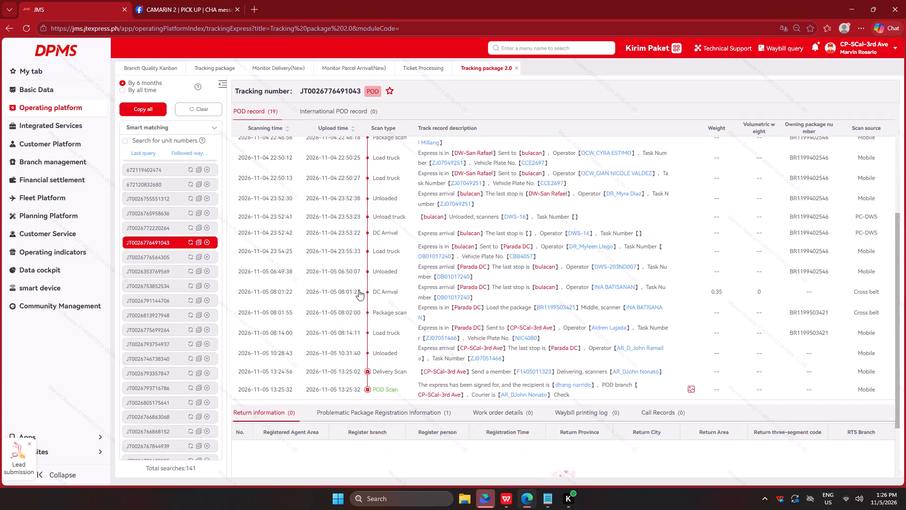
pyautogui.scroll(-7, 358, 295)
pyautogui.click(208, 245)
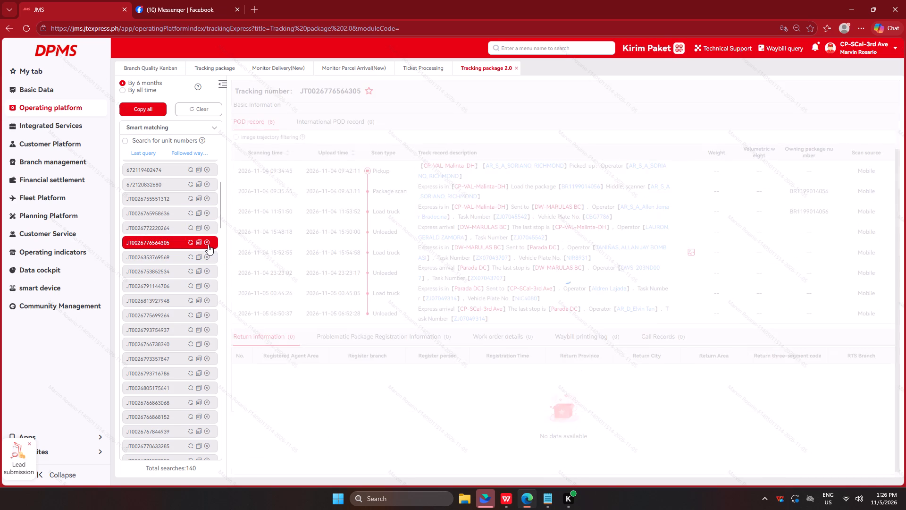
pyautogui.click(145, 259)
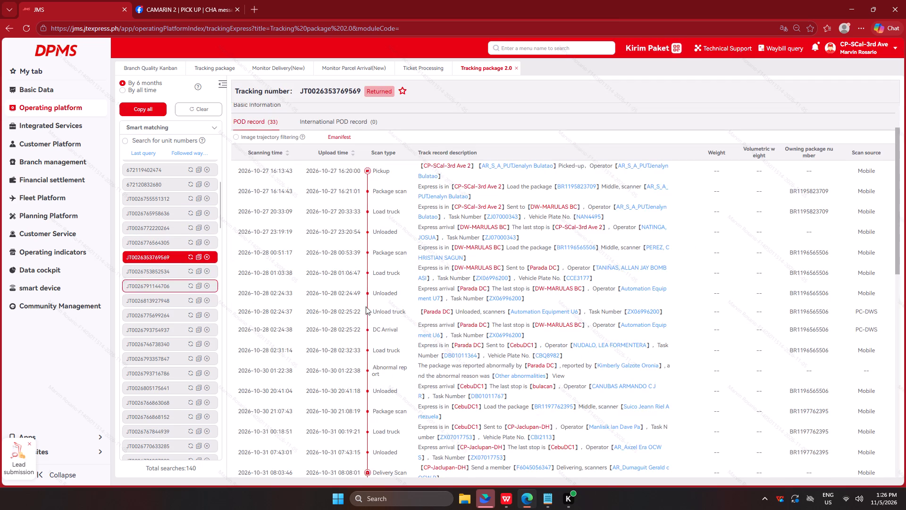
pyautogui.scroll(-20, 367, 316)
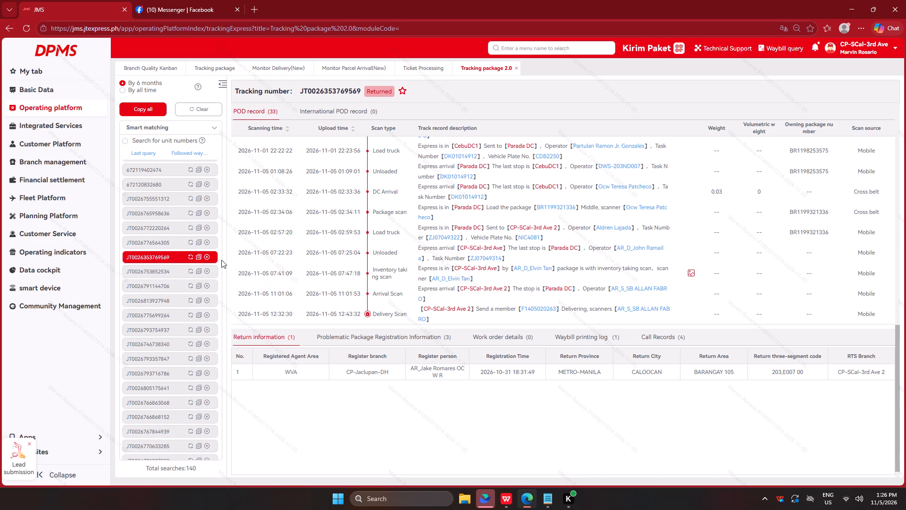
pyautogui.click(208, 256)
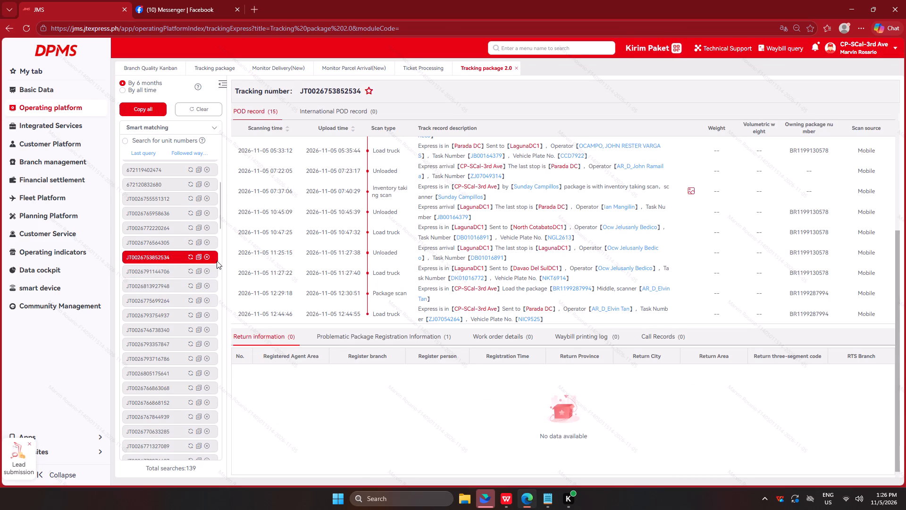
pyautogui.click(207, 256)
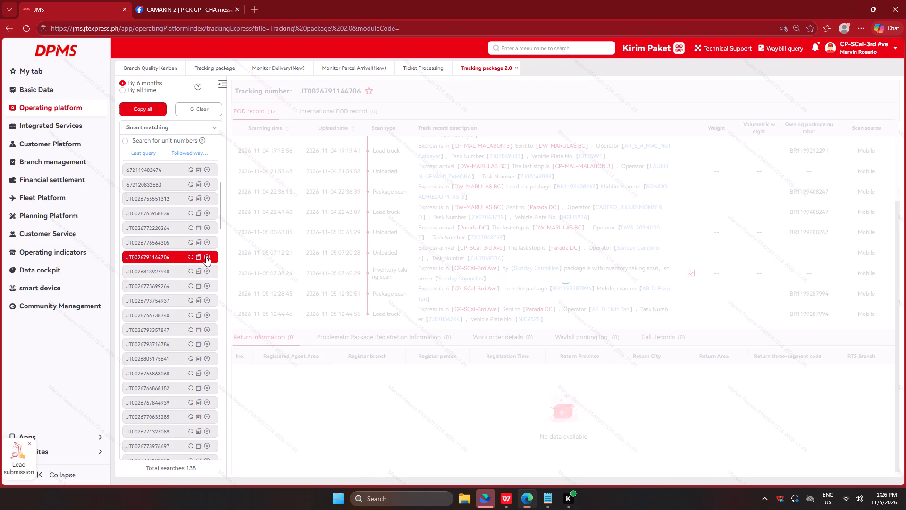
pyautogui.click(206, 256)
pyautogui.click(206, 256)
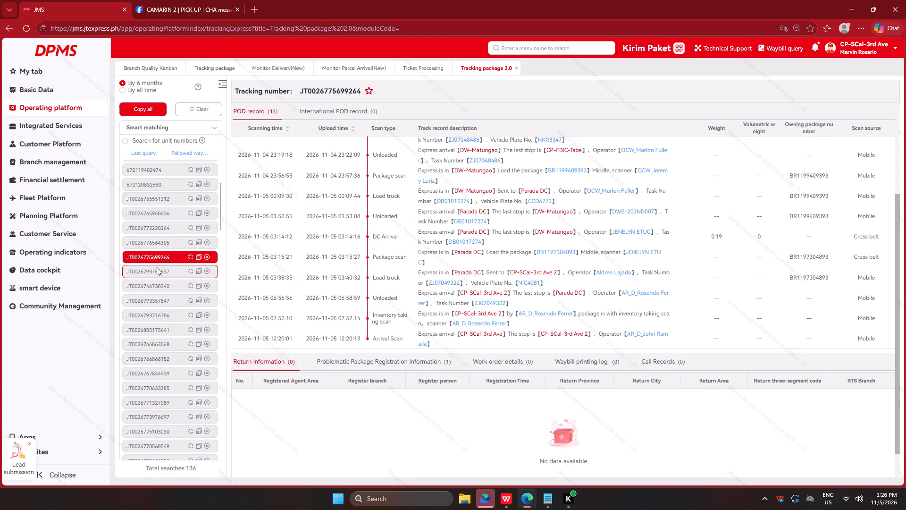
pyautogui.click(156, 269)
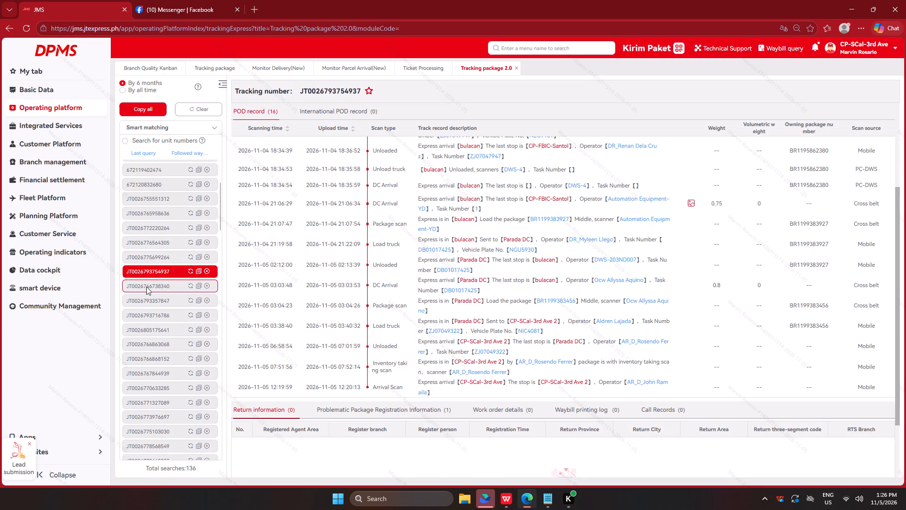
pyautogui.click(146, 287)
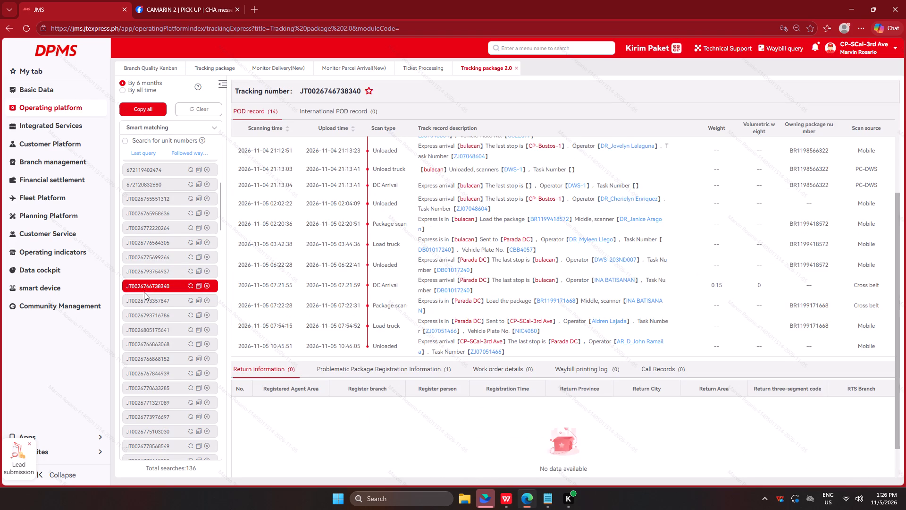
pyautogui.click(143, 295)
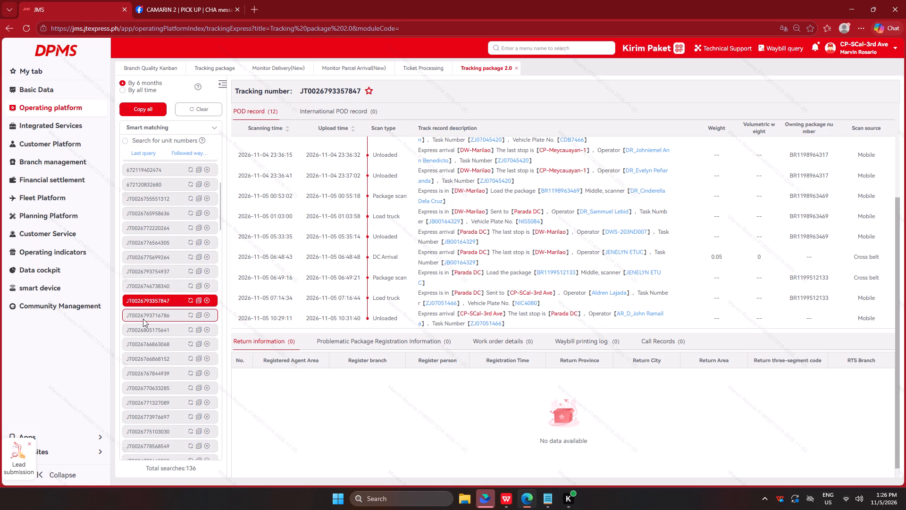
pyautogui.click(142, 318)
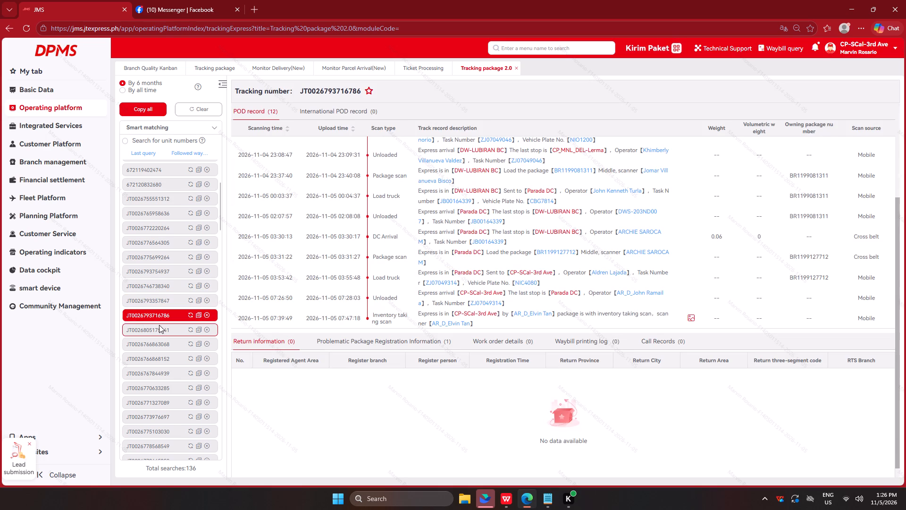
pyautogui.click(692, 317)
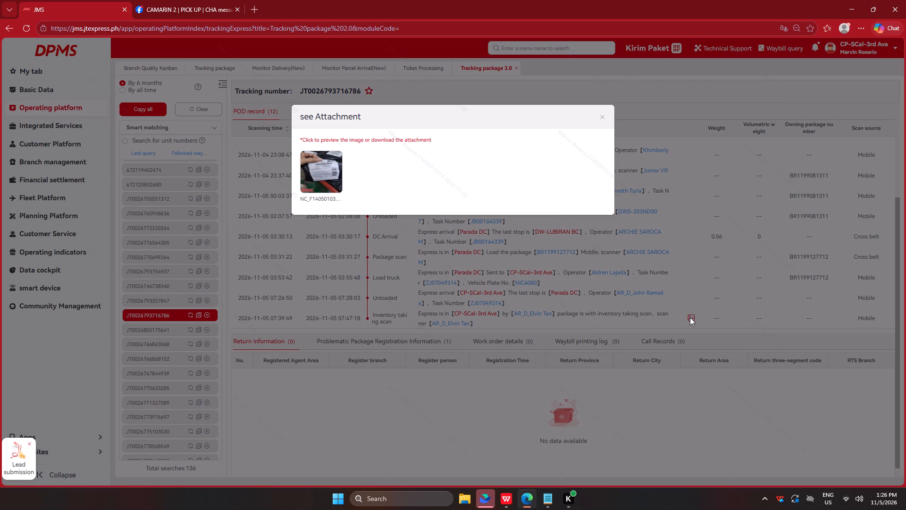
pyautogui.click(319, 187)
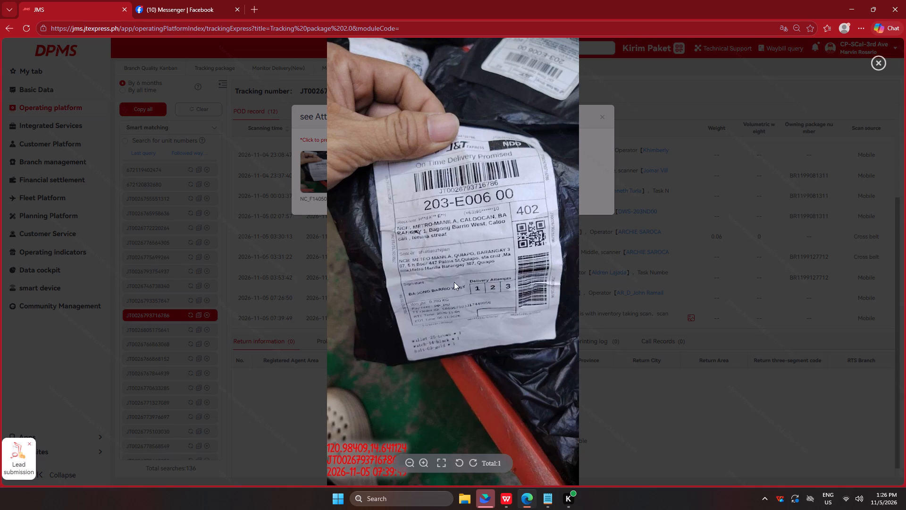
pyautogui.doubleClick(424, 463)
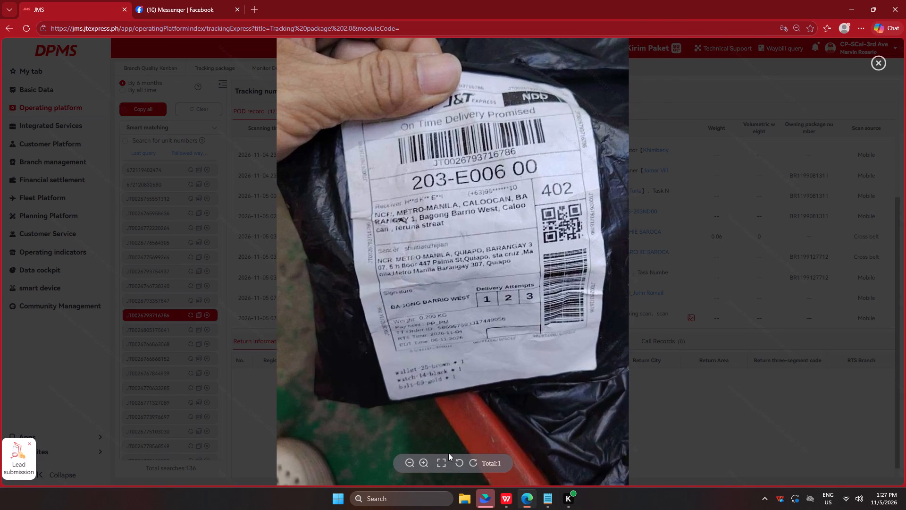
pyautogui.press('Escape')
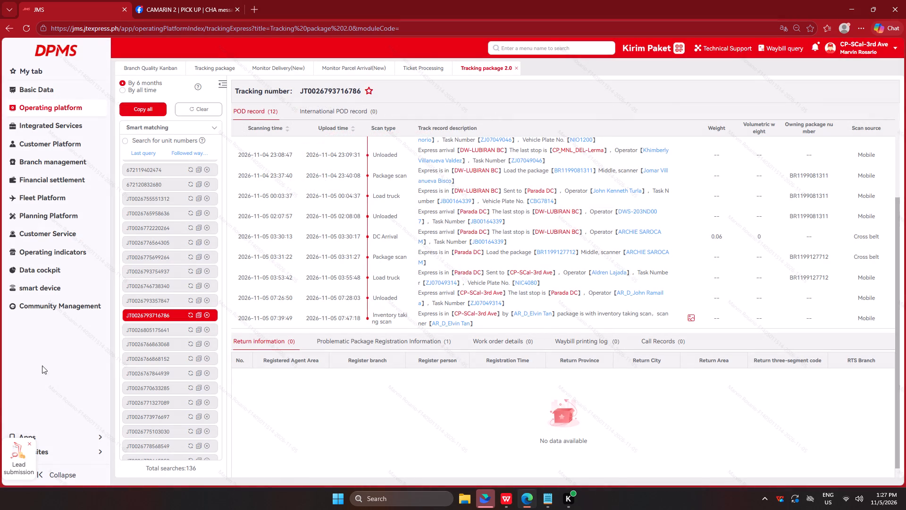
pyautogui.click(199, 314)
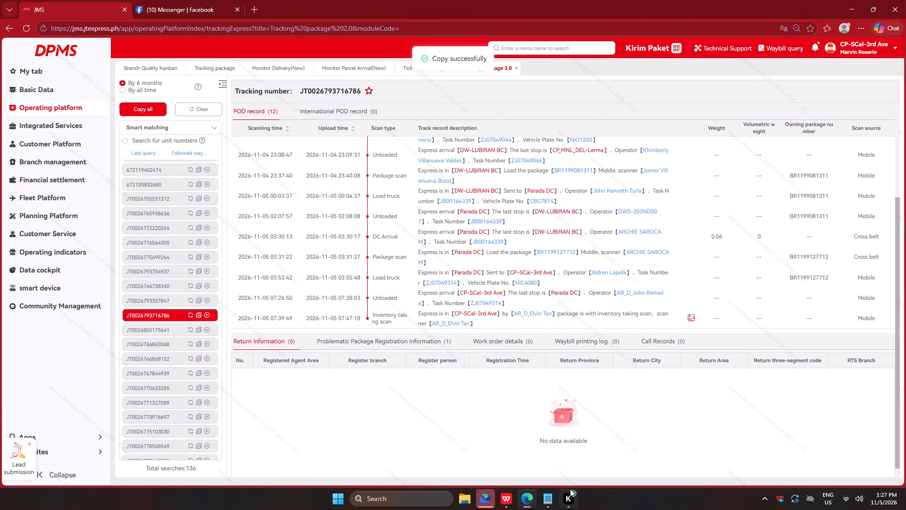
pyautogui.click(545, 505)
pyautogui.scroll(13, 755, 132)
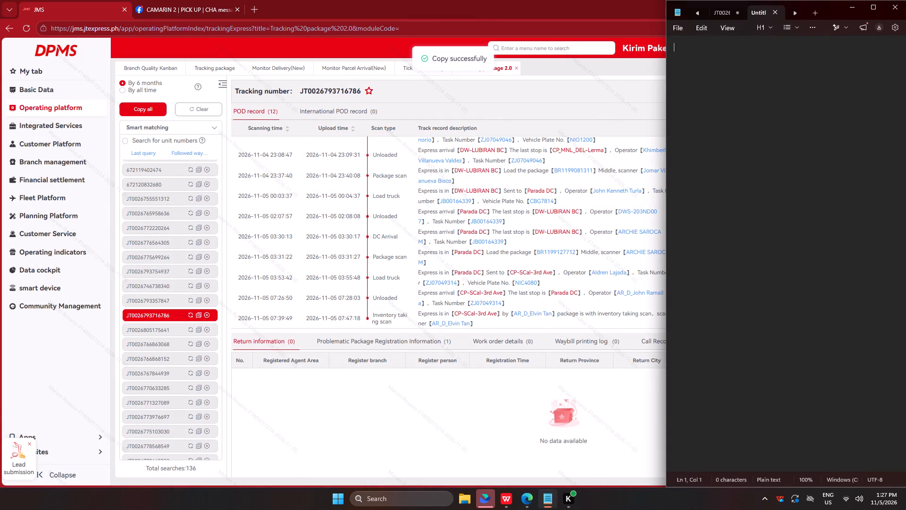
pyautogui.hotkey('ctrl', 'v')
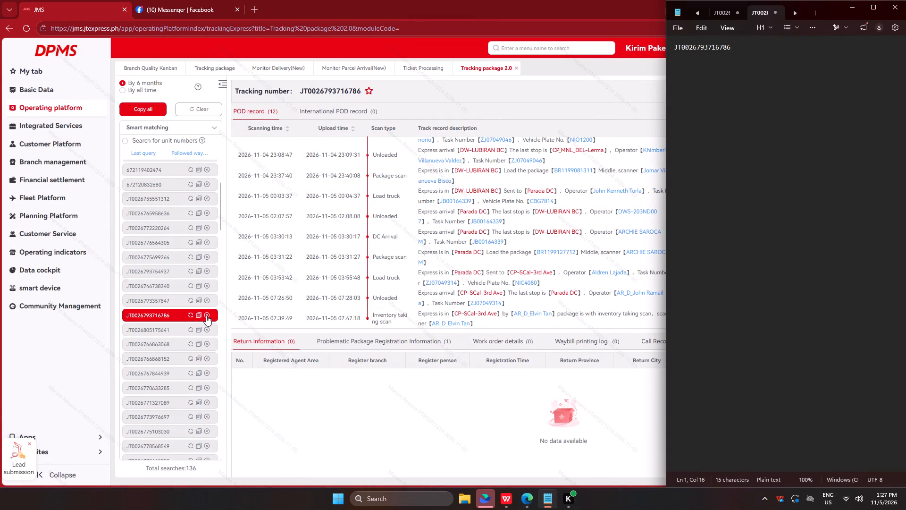
pyautogui.click(207, 315)
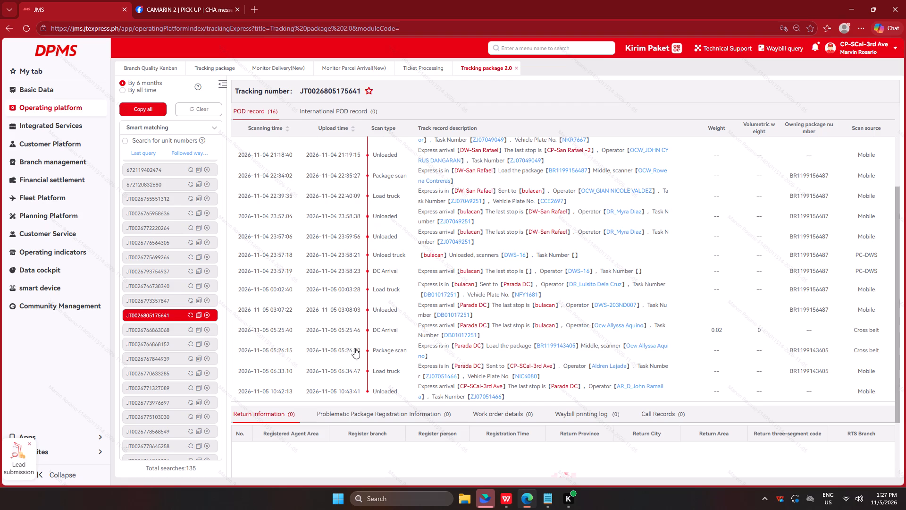
pyautogui.click(144, 312)
pyautogui.click(148, 324)
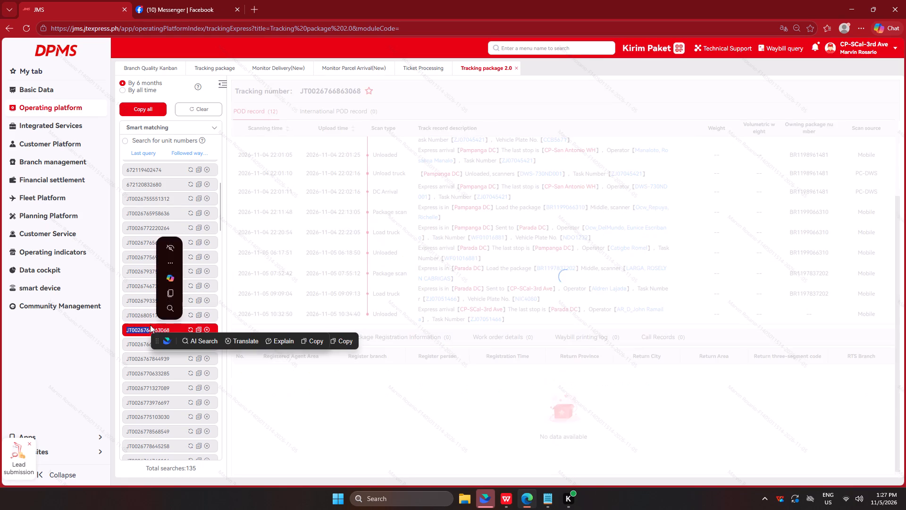
pyautogui.scroll(-6, 323, 285)
pyautogui.click(157, 344)
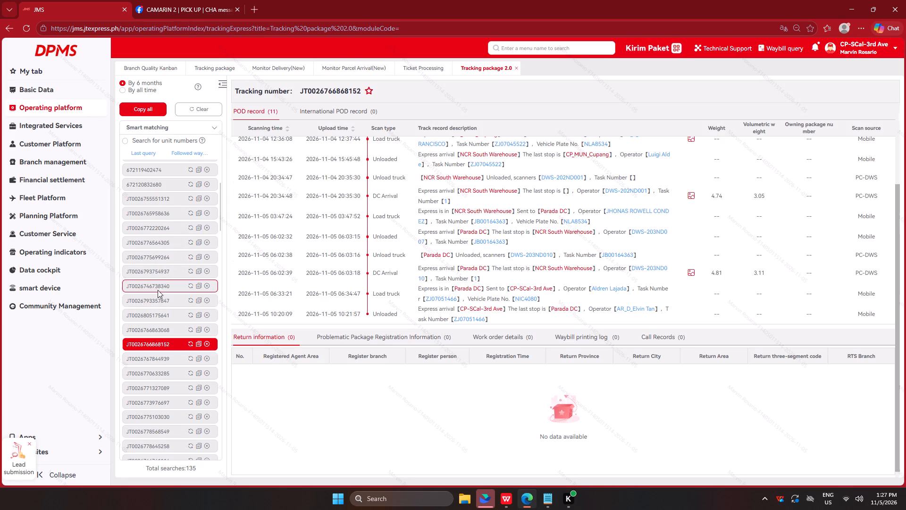
pyautogui.scroll(-2, 161, 295)
pyautogui.click(164, 267)
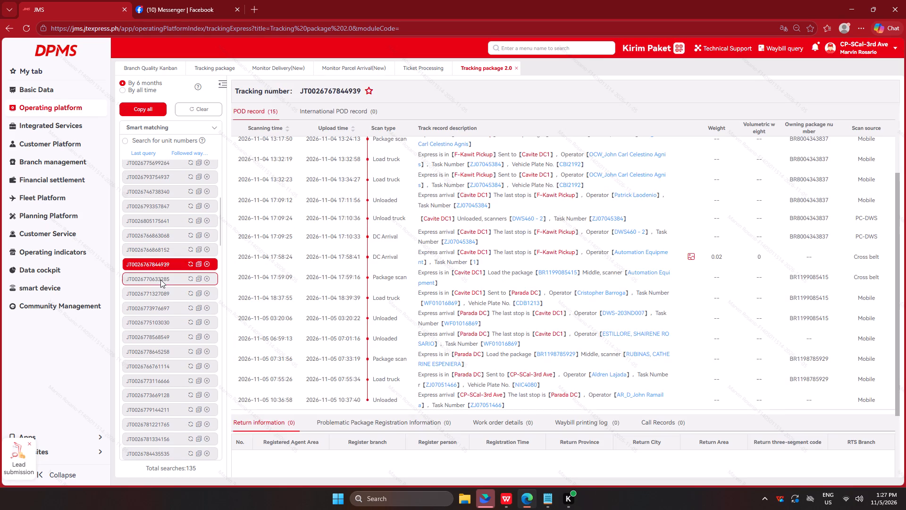
pyautogui.click(160, 280)
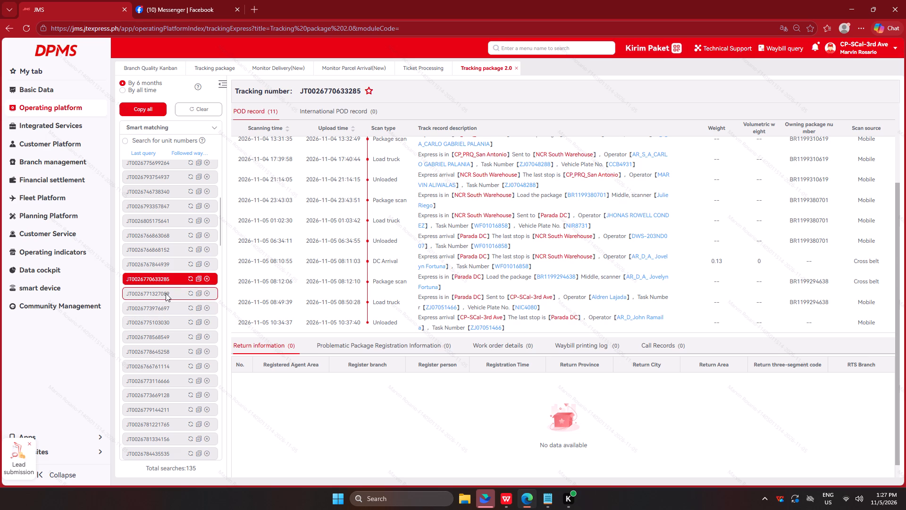
pyautogui.click(166, 293)
pyautogui.click(162, 304)
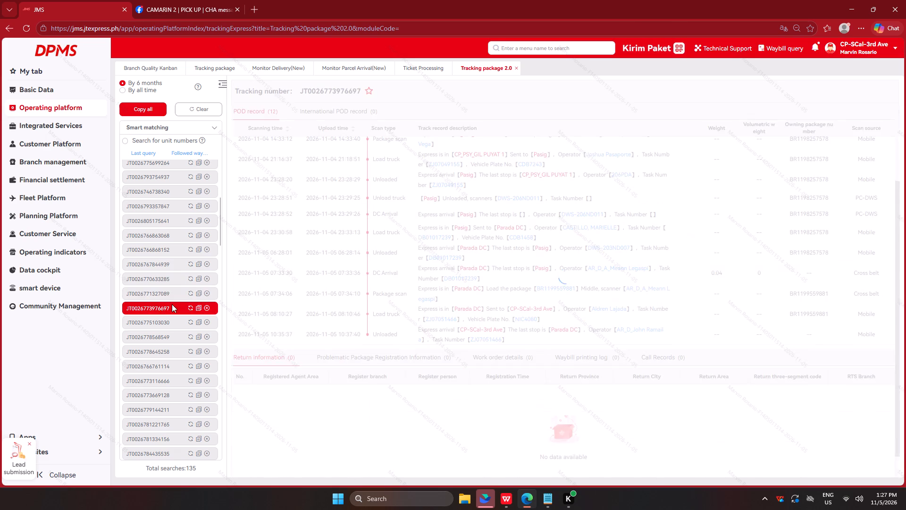
pyautogui.click(168, 322)
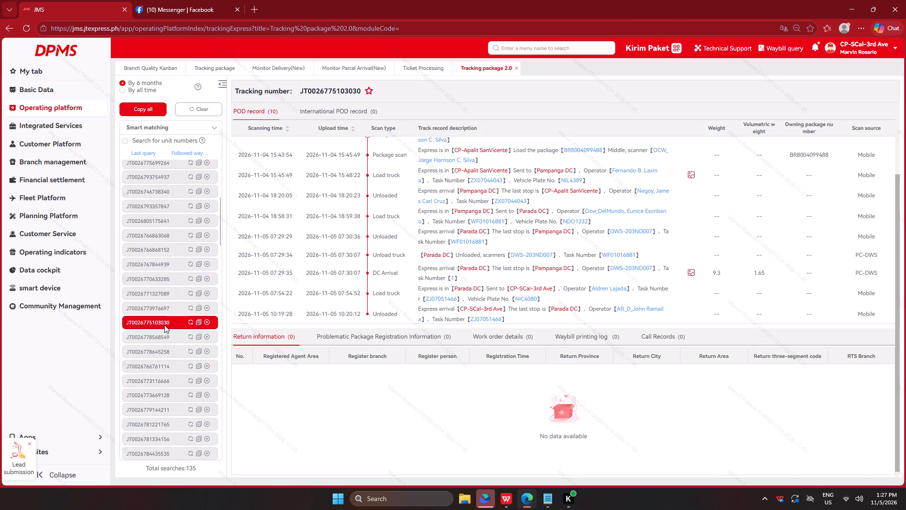
pyautogui.click(159, 333)
pyautogui.click(152, 347)
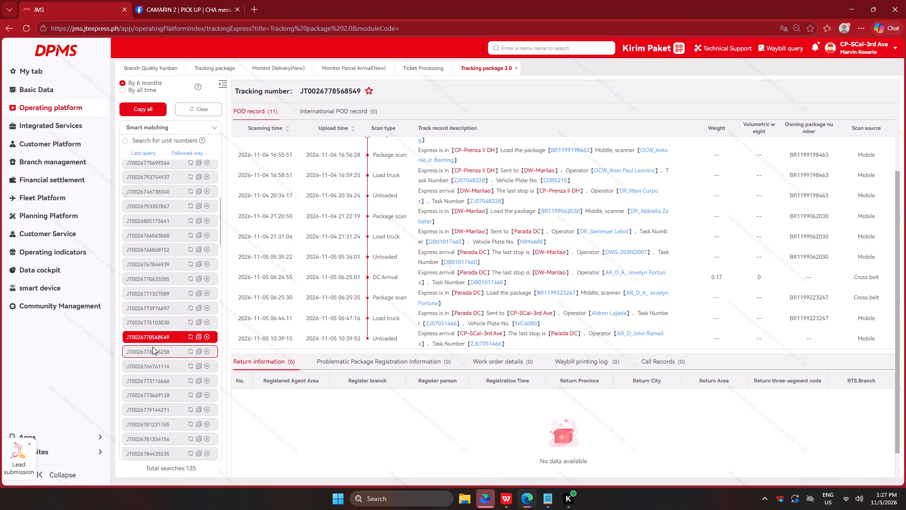
pyautogui.scroll(-5, 312, 354)
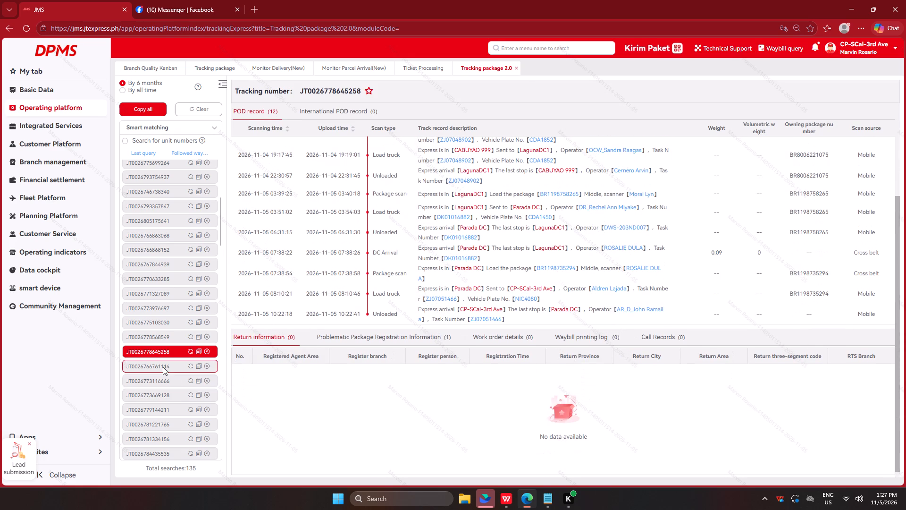
pyautogui.click(163, 367)
pyautogui.scroll(-5, 372, 261)
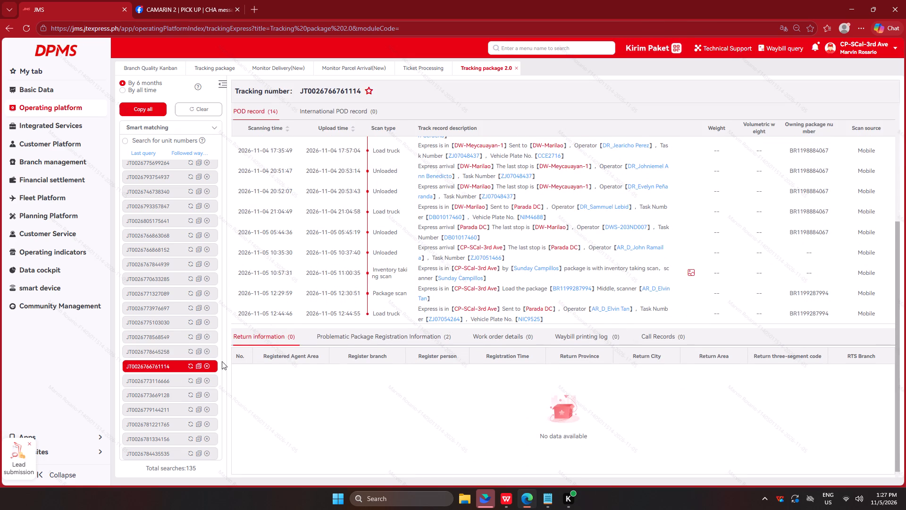
pyautogui.click(206, 367)
pyautogui.scroll(-2, 206, 240)
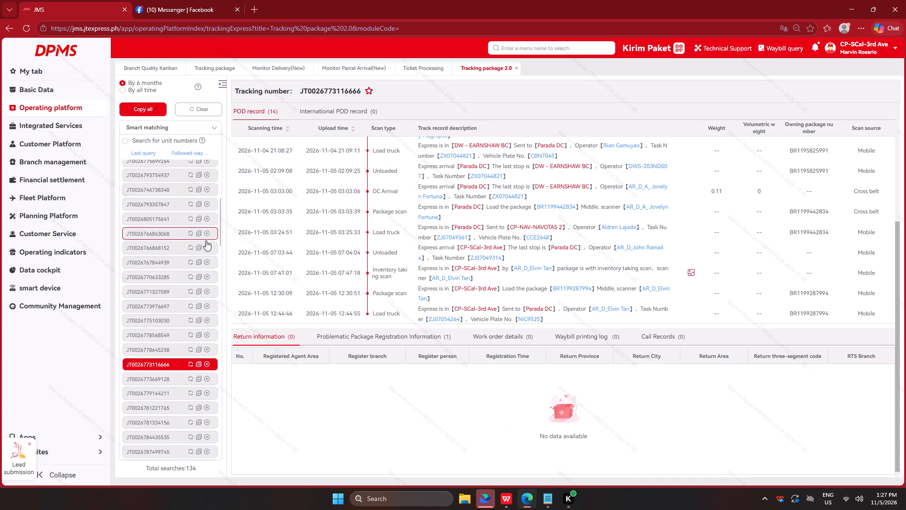
pyautogui.scroll(-1, 206, 240)
pyautogui.click(208, 226)
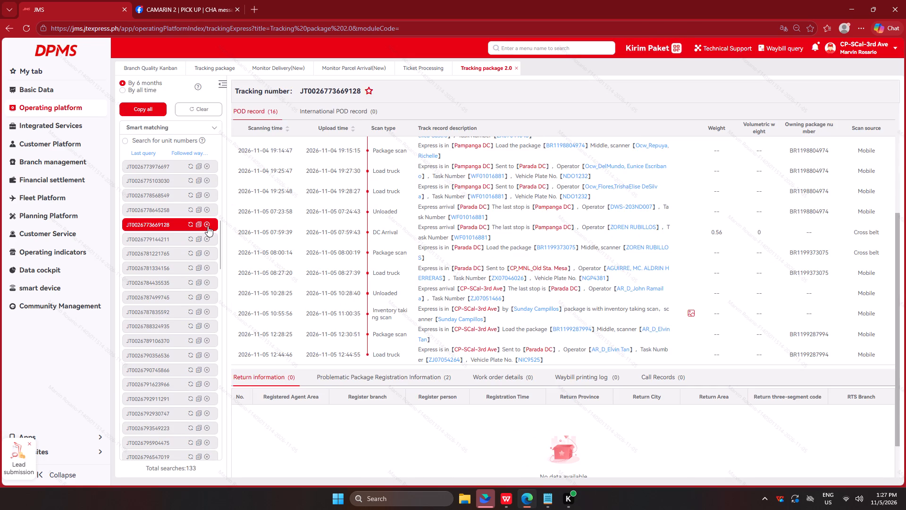
pyautogui.click(208, 226)
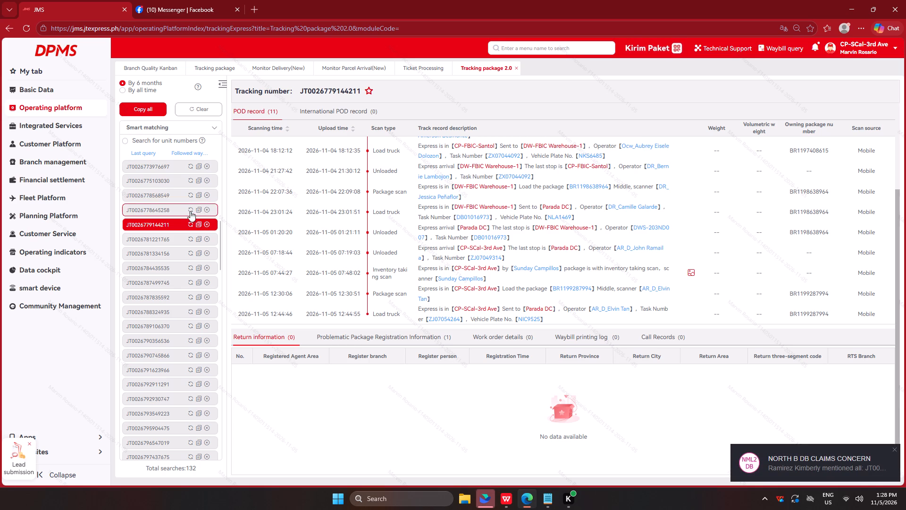
pyautogui.click(206, 224)
pyautogui.click(206, 224)
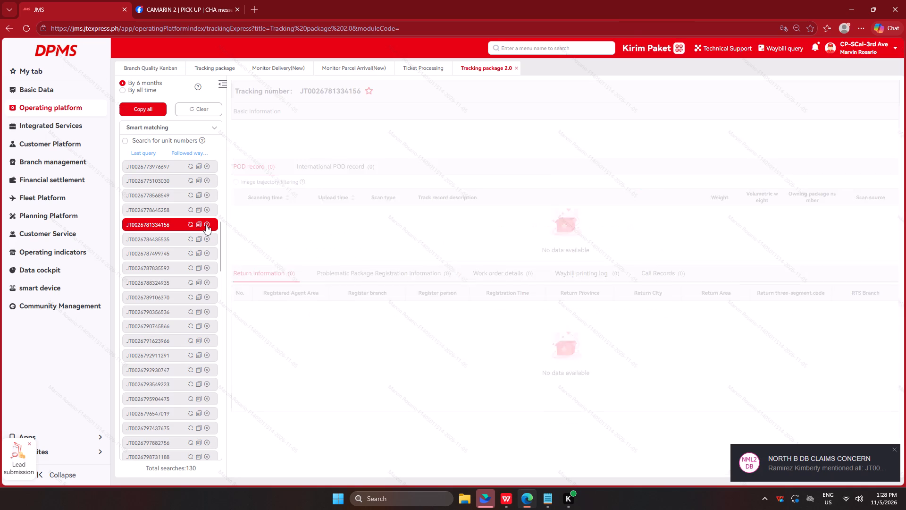
pyautogui.click(207, 224)
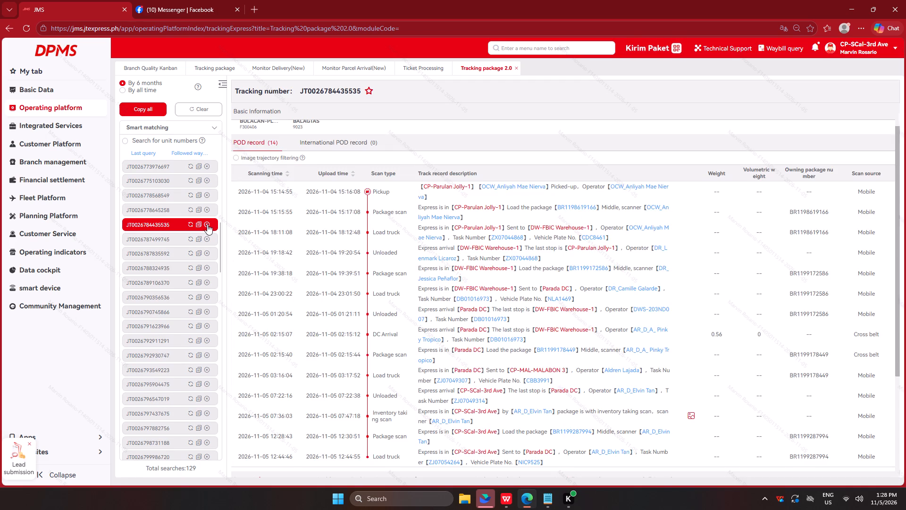
pyautogui.scroll(-6, 406, 289)
pyautogui.press('s')
pyautogui.click(208, 224)
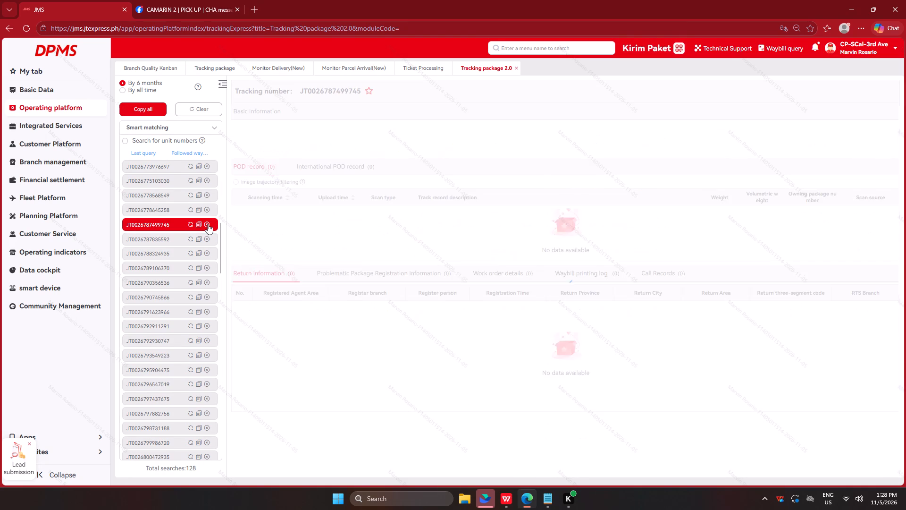
pyautogui.click(208, 224)
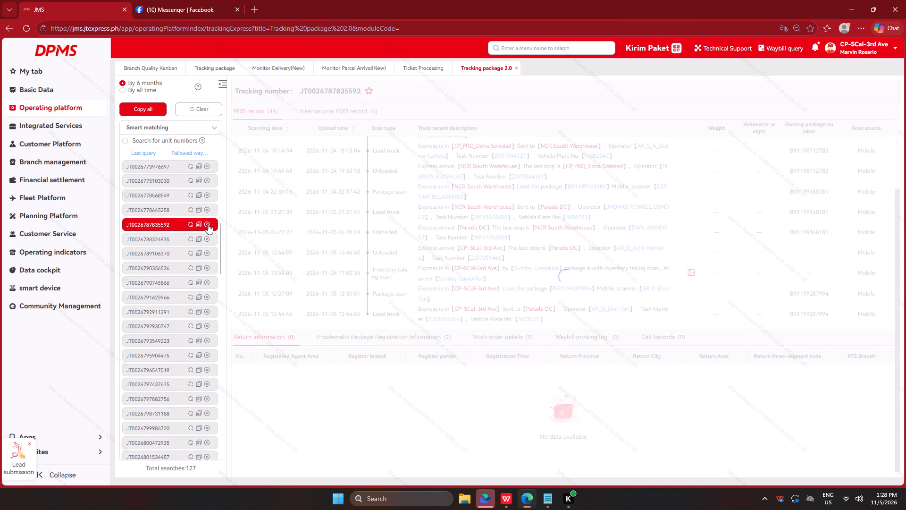
pyautogui.click(208, 224)
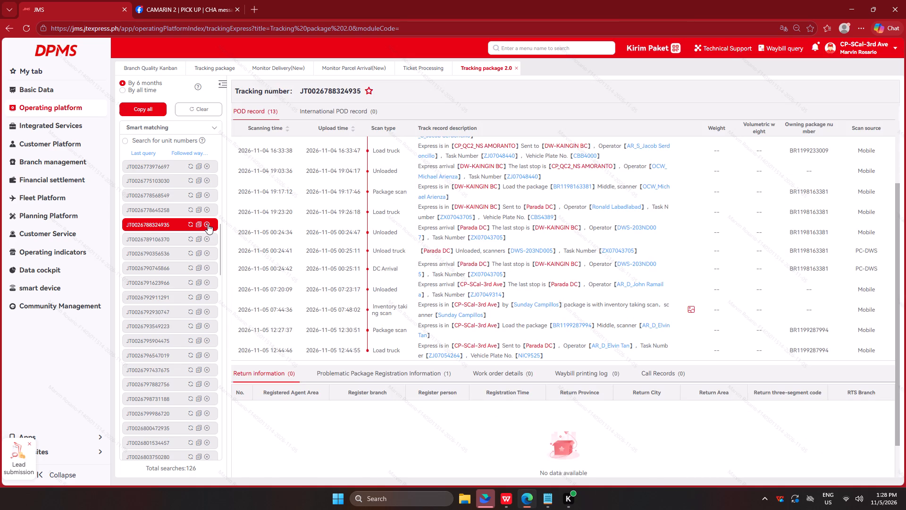
pyautogui.click(208, 224)
pyautogui.click(208, 224)
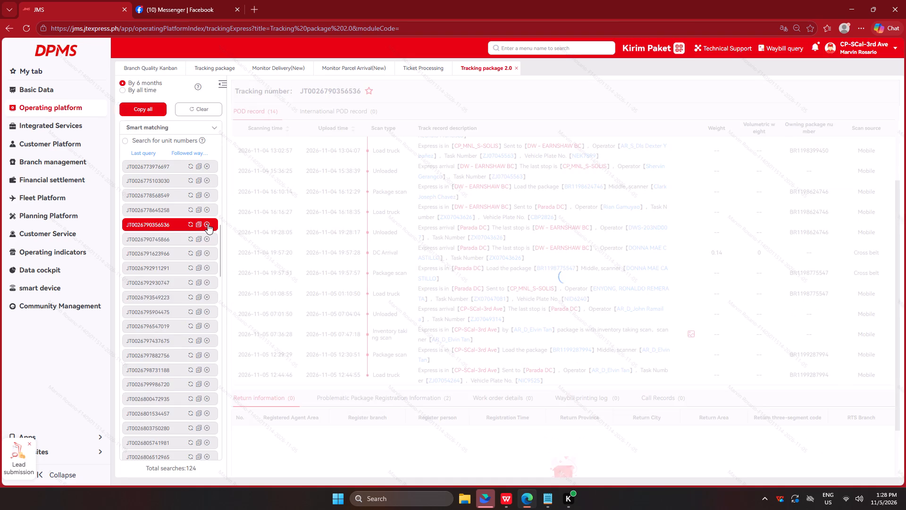
pyautogui.click(208, 224)
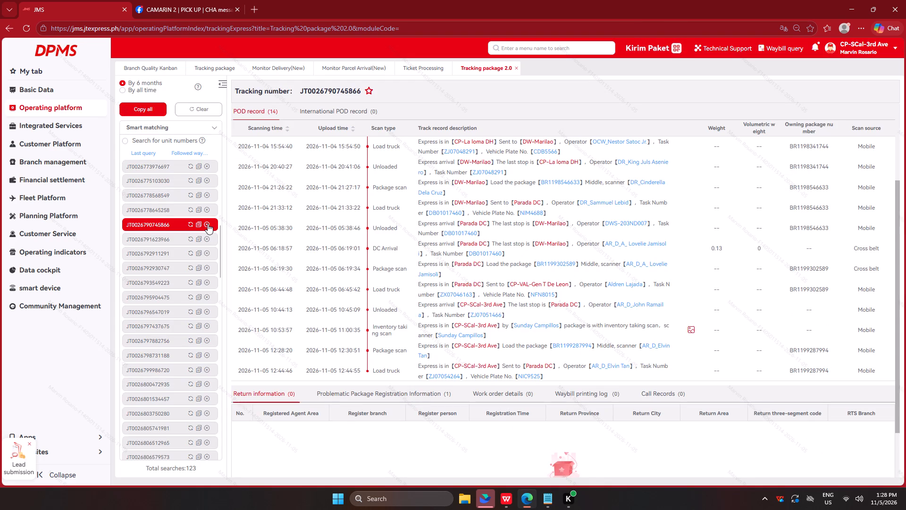
pyautogui.click(208, 224)
pyautogui.click(208, 224)
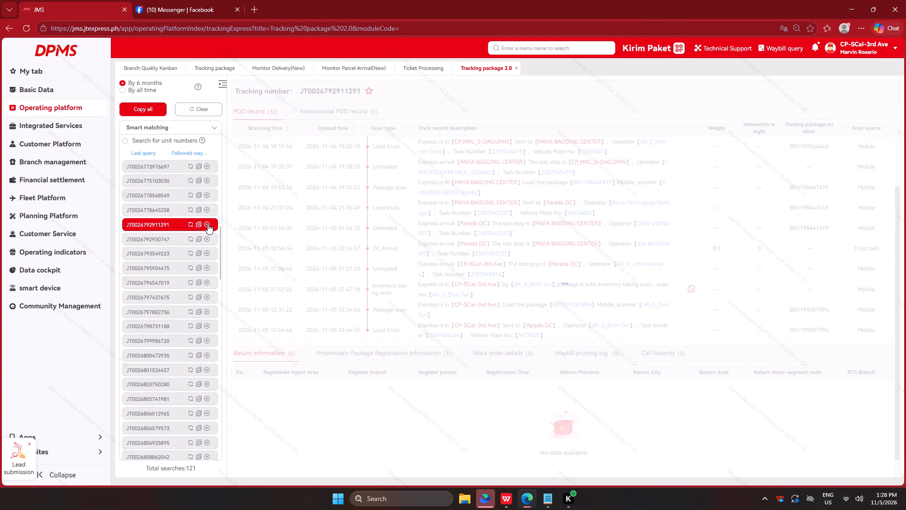
pyautogui.click(208, 224)
pyautogui.click(208, 224)
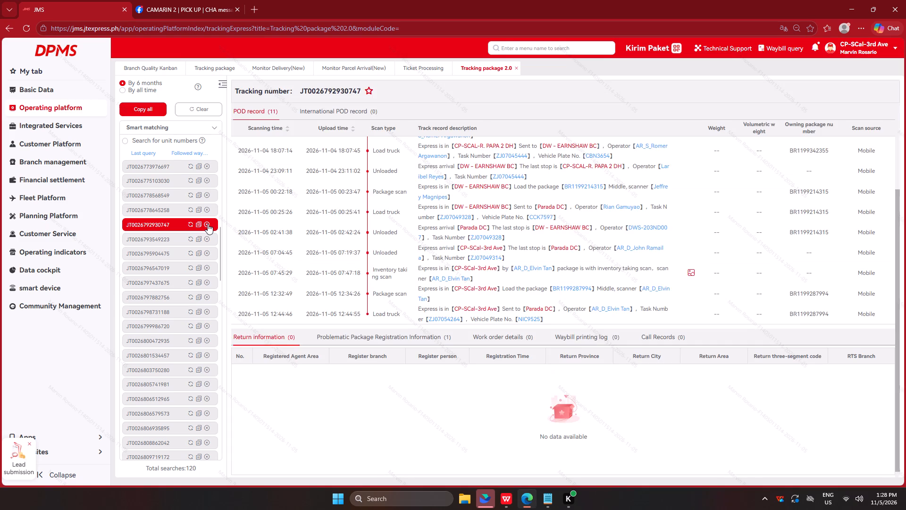
pyautogui.click(208, 224)
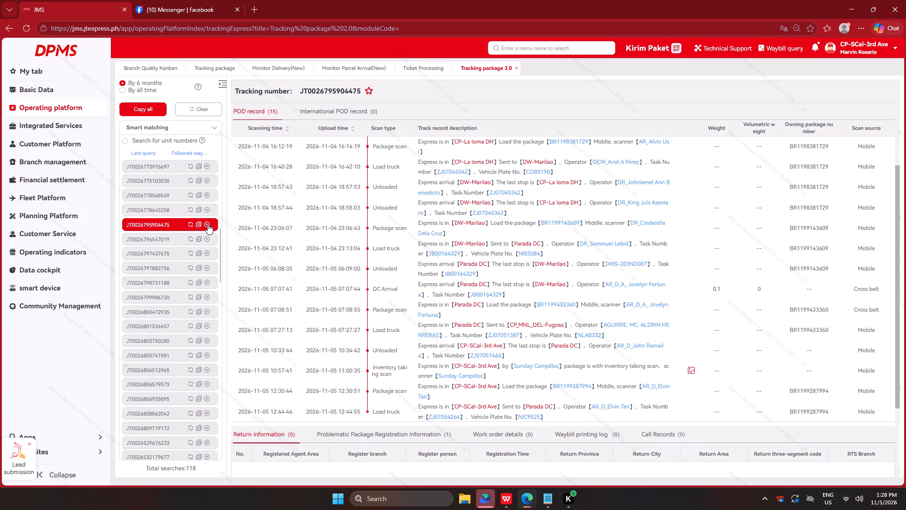
pyautogui.click(208, 224)
pyautogui.click(208, 224)
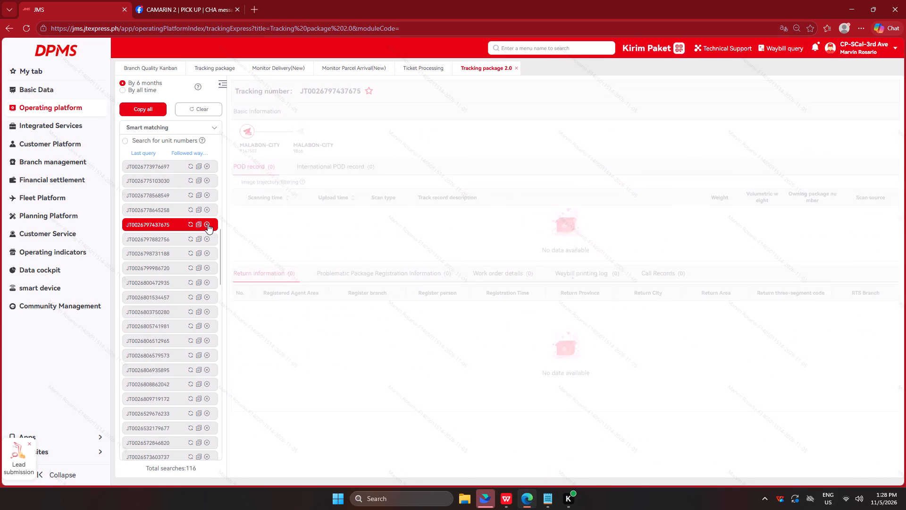
pyautogui.click(208, 224)
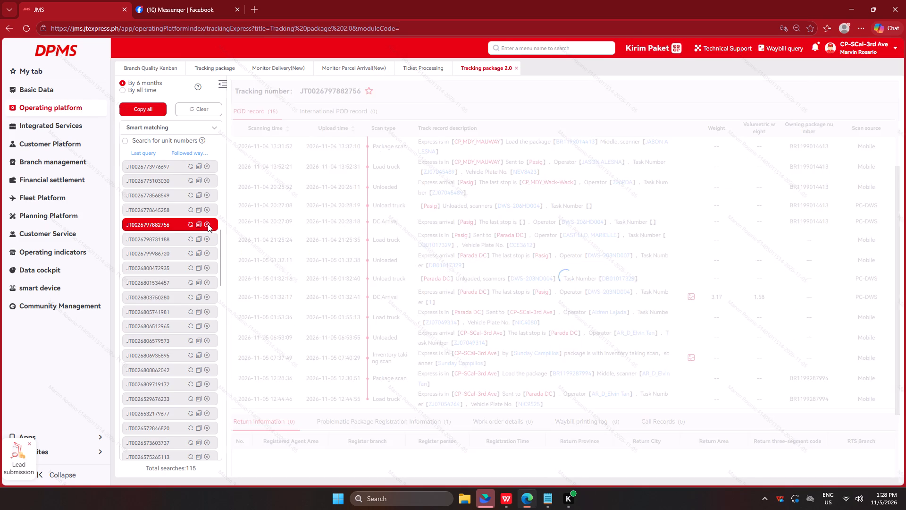
pyautogui.click(208, 224)
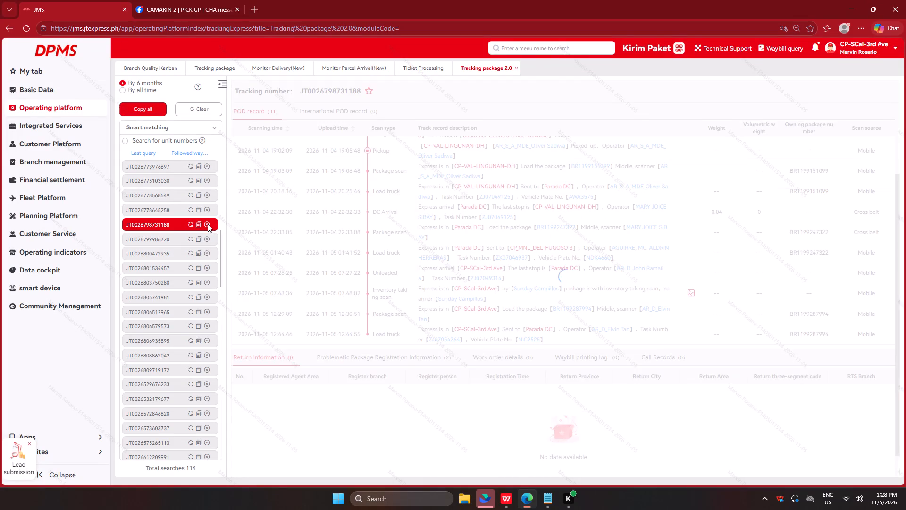
pyautogui.click(208, 224)
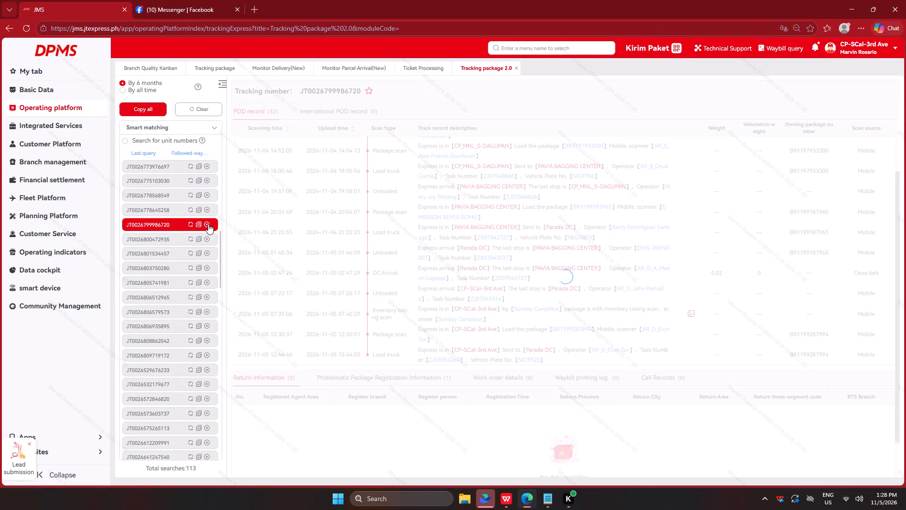
pyautogui.click(208, 224)
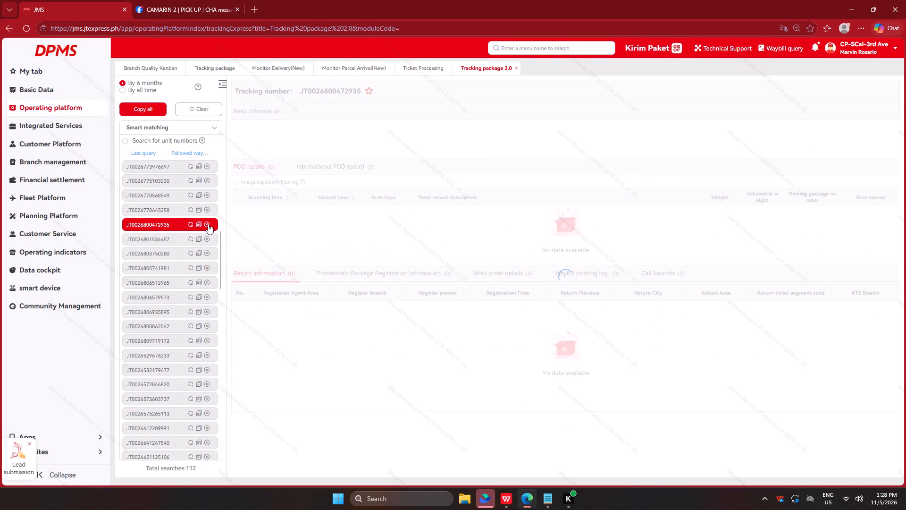
pyautogui.click(209, 223)
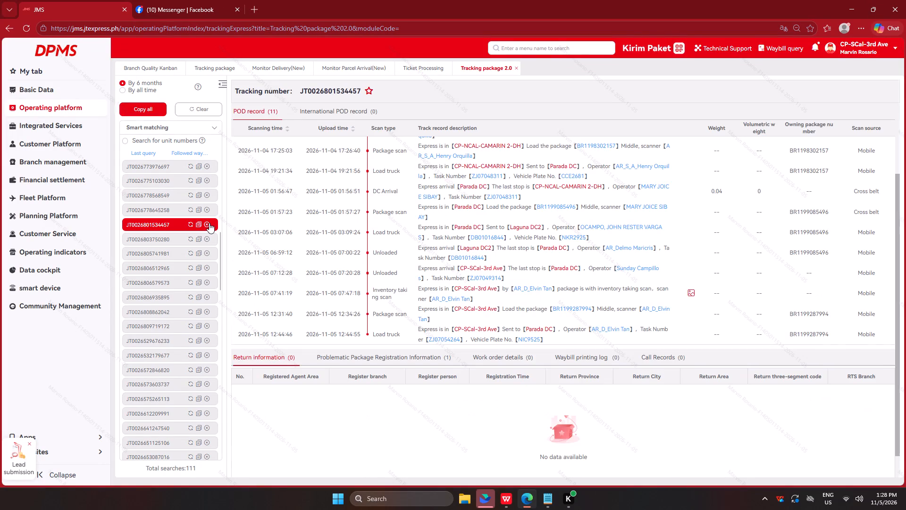
pyautogui.click(209, 223)
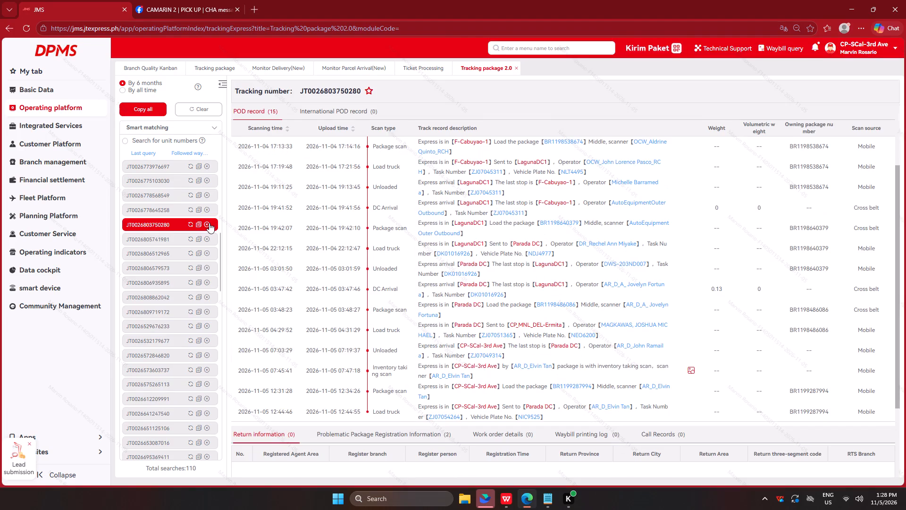
pyautogui.click(209, 223)
pyautogui.click(209, 223)
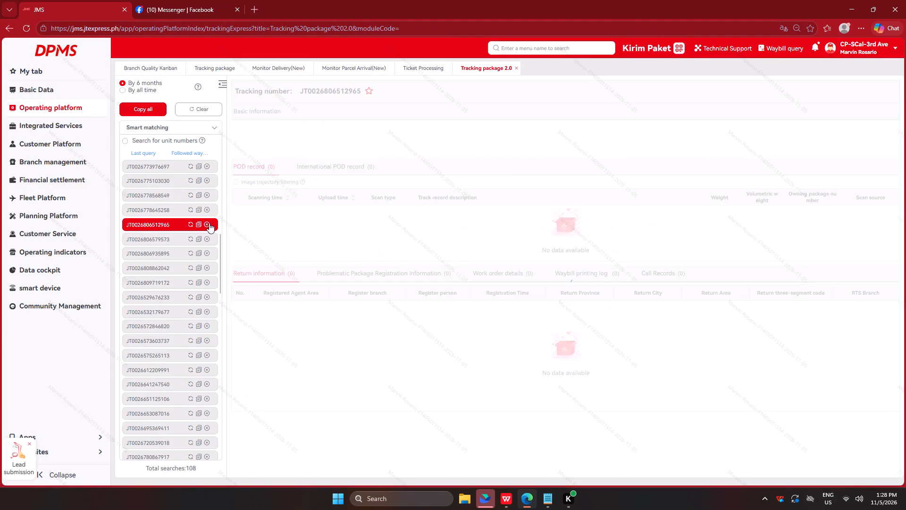
pyautogui.click(209, 223)
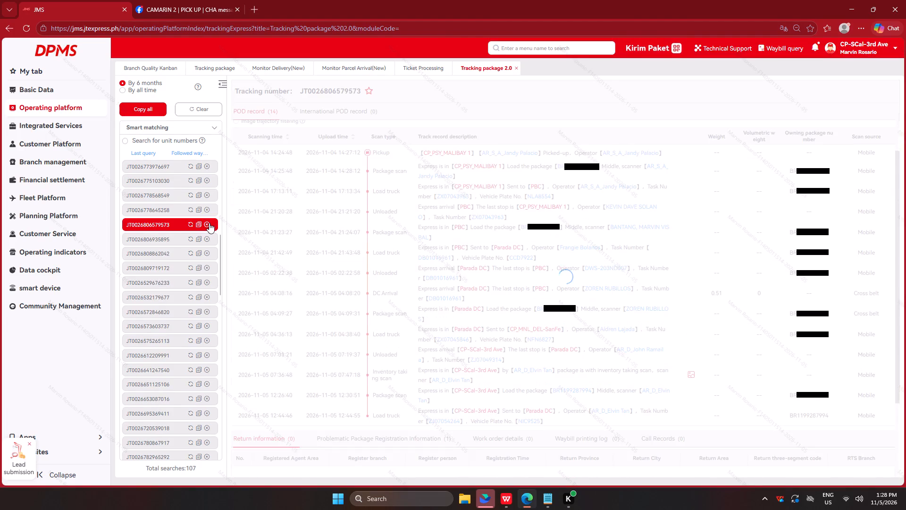
pyautogui.click(209, 223)
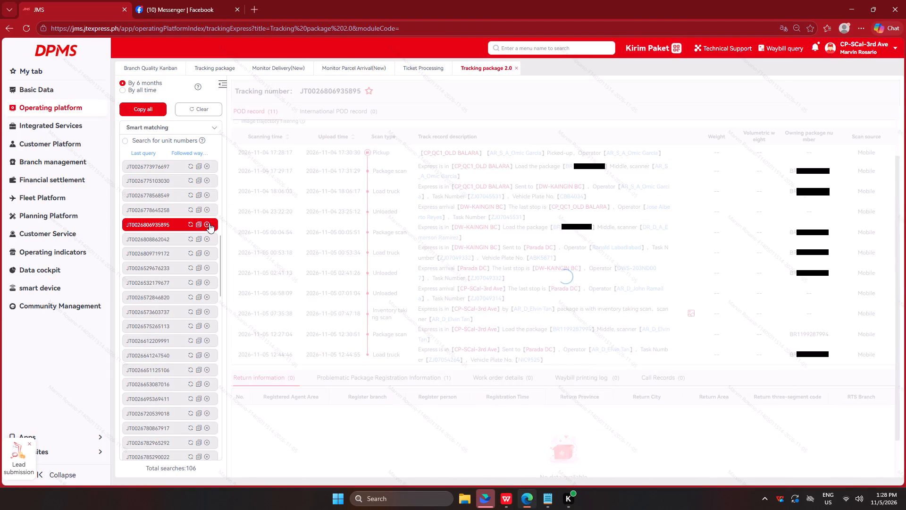
pyautogui.click(209, 223)
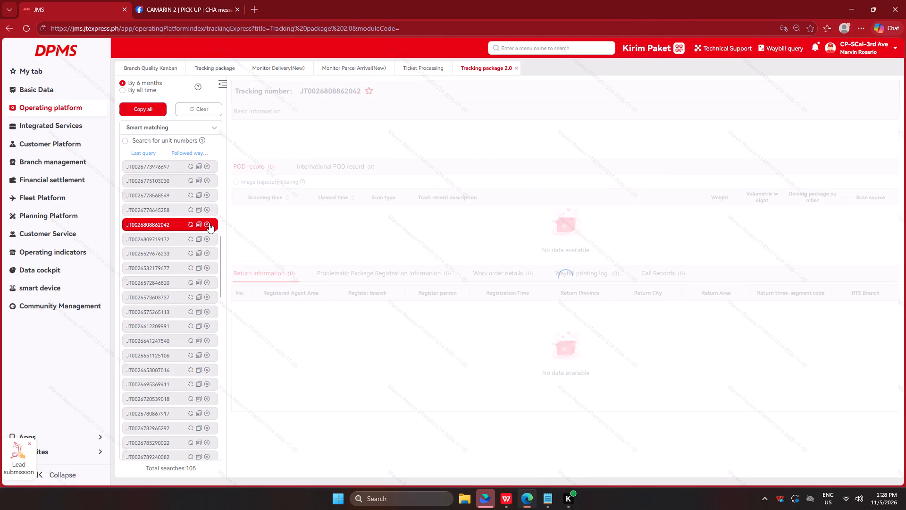
pyautogui.click(209, 223)
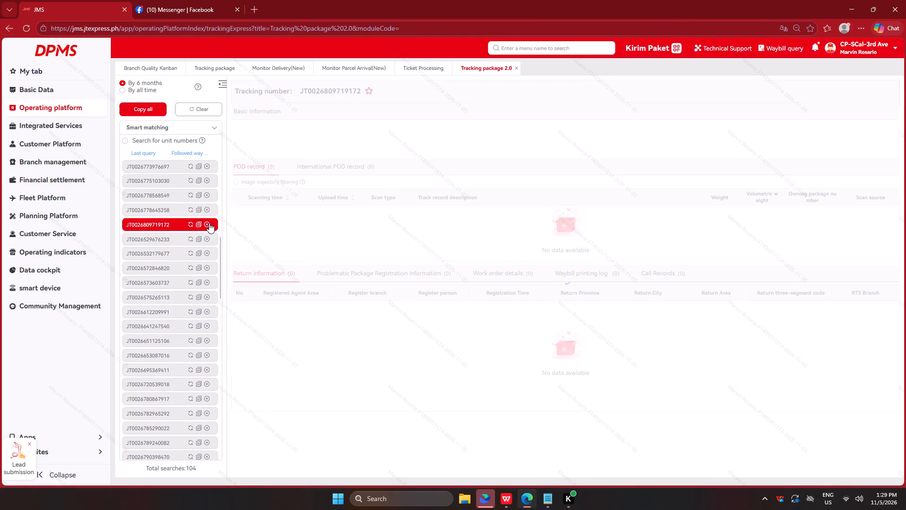
pyautogui.scroll(-1, 425, 339)
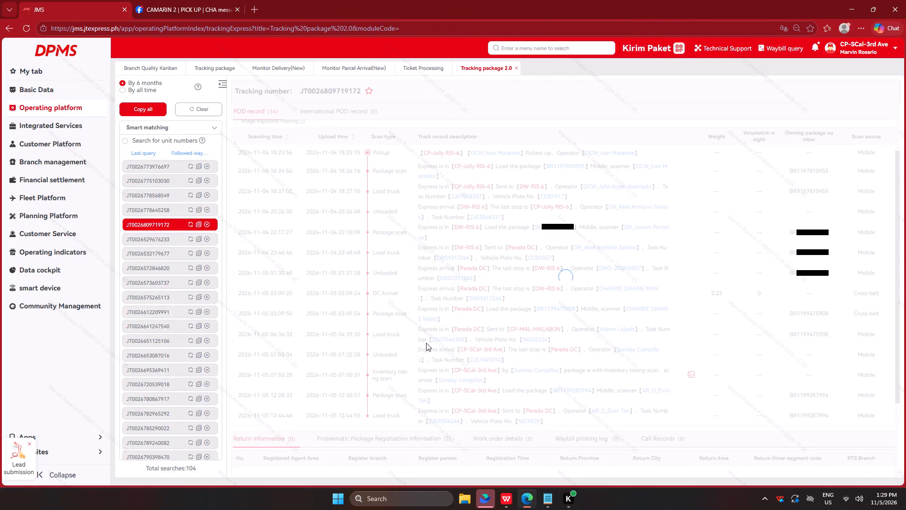
pyautogui.scroll(-4, 426, 343)
pyautogui.click(205, 222)
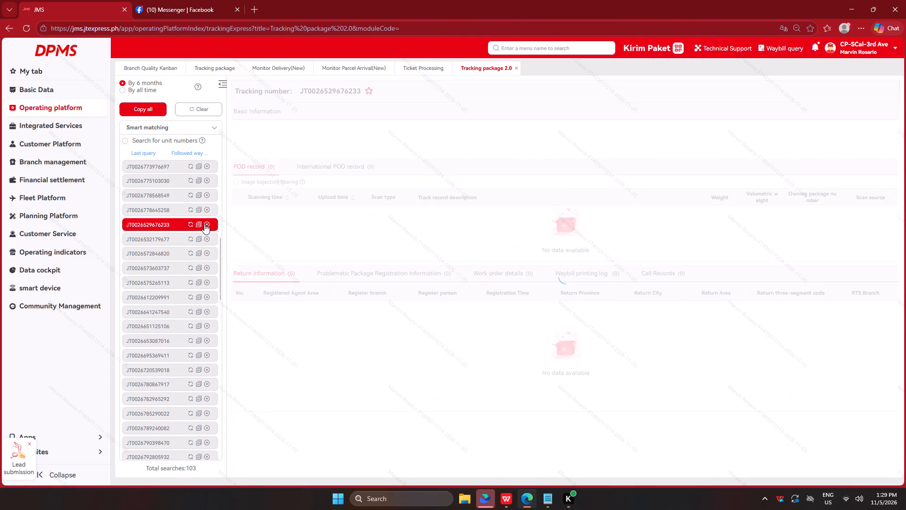
pyautogui.scroll(-7, 358, 306)
pyautogui.scroll(-20, 356, 339)
pyautogui.scroll(-7, 356, 339)
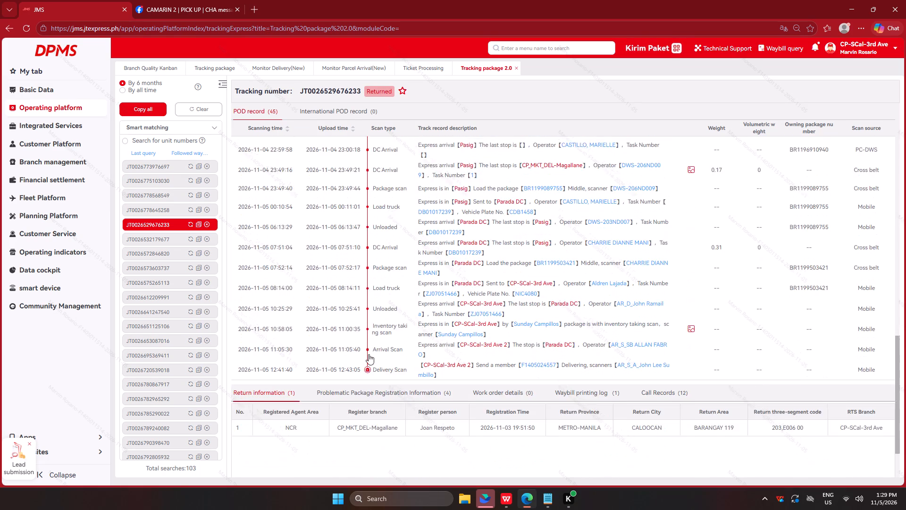
pyautogui.scroll(-3, 369, 354)
pyautogui.click(206, 224)
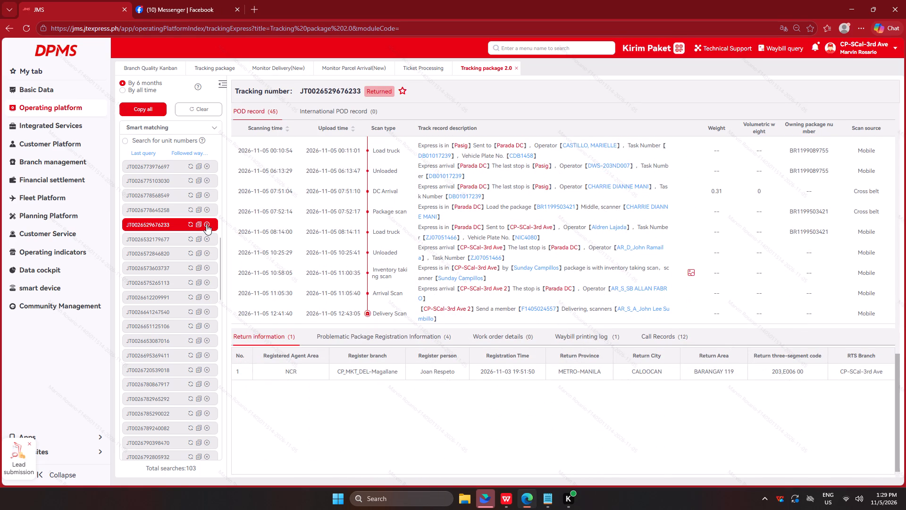
pyautogui.click(206, 224)
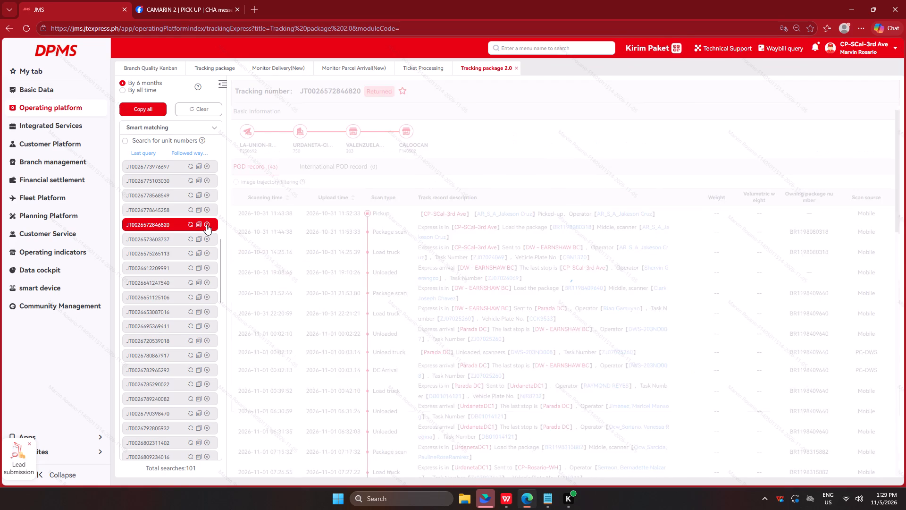
pyautogui.click(207, 224)
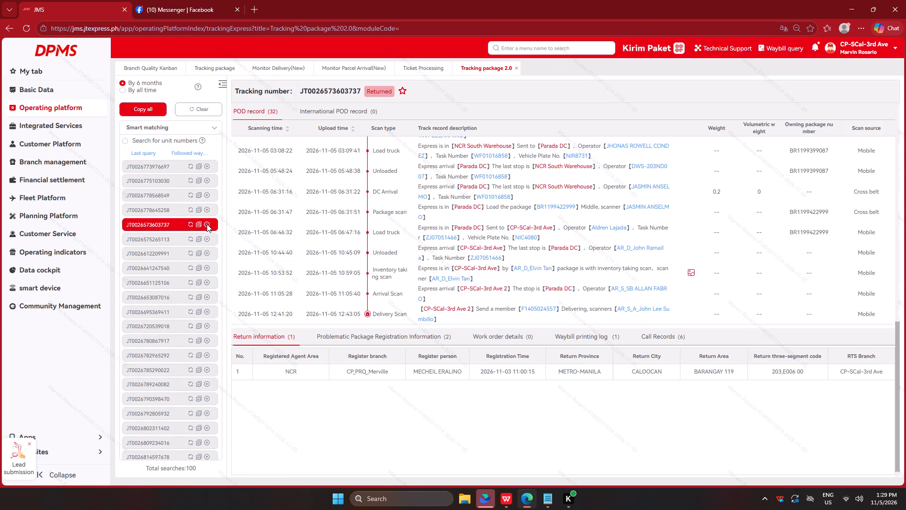
pyautogui.click(207, 224)
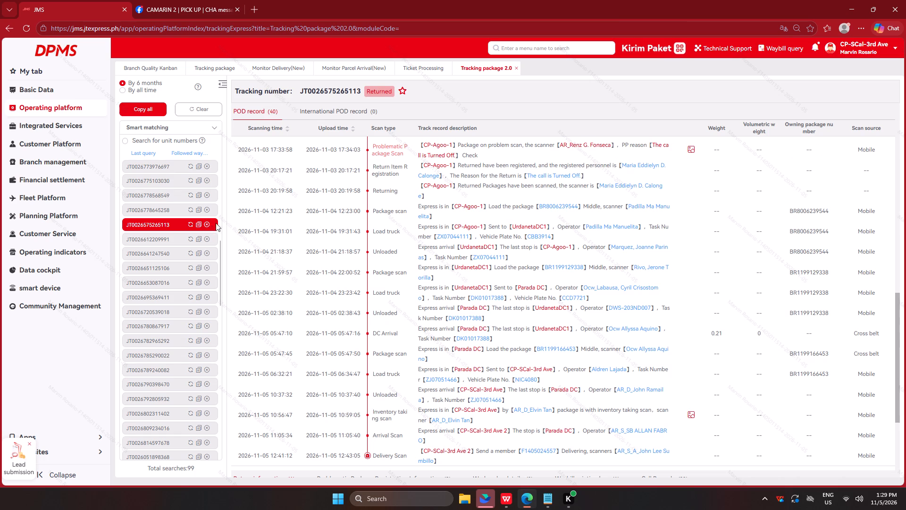
pyautogui.scroll(-7, 252, 257)
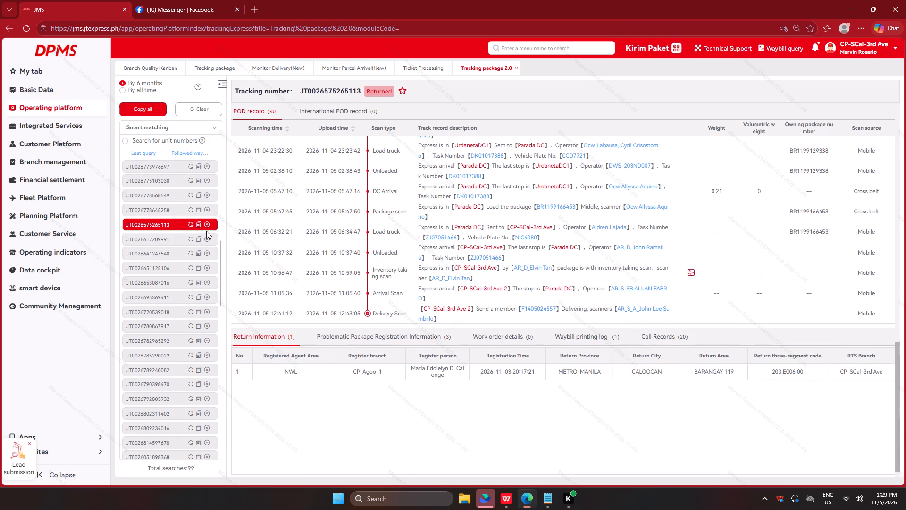
pyautogui.click(207, 224)
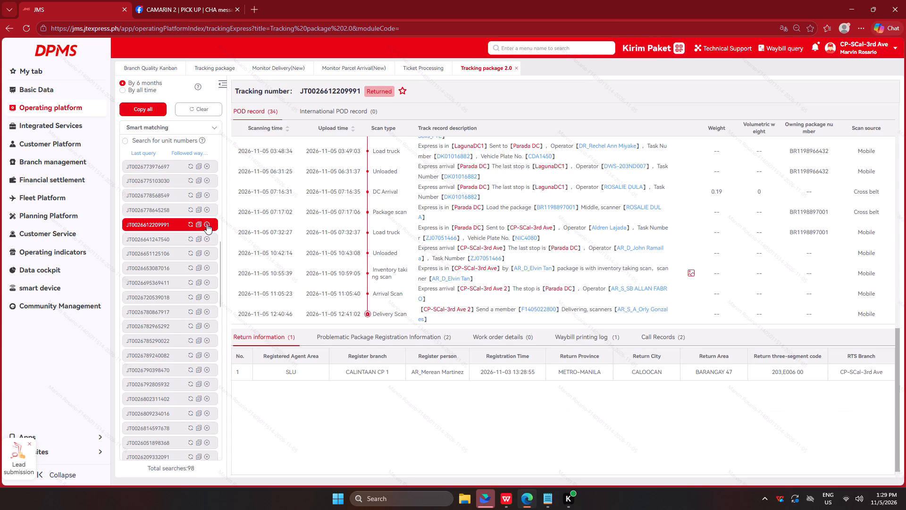
pyautogui.click(207, 224)
pyautogui.click(207, 224)
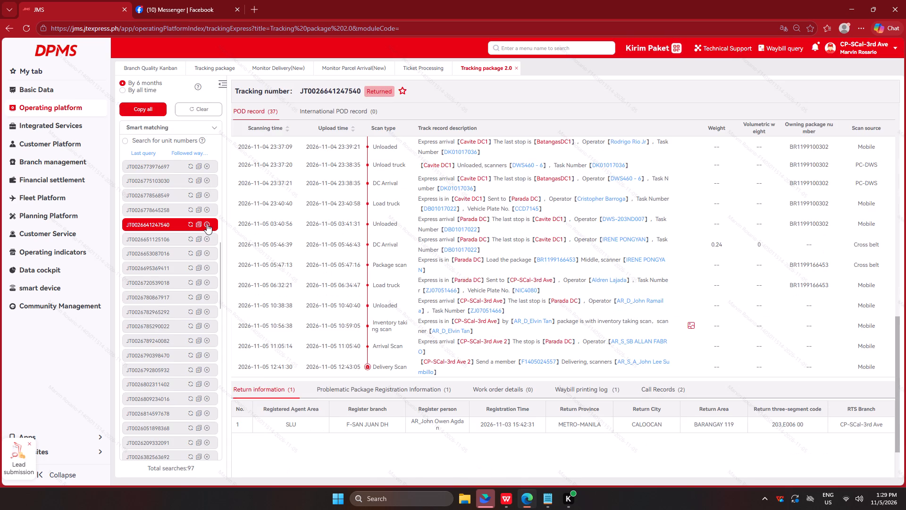
pyautogui.click(207, 224)
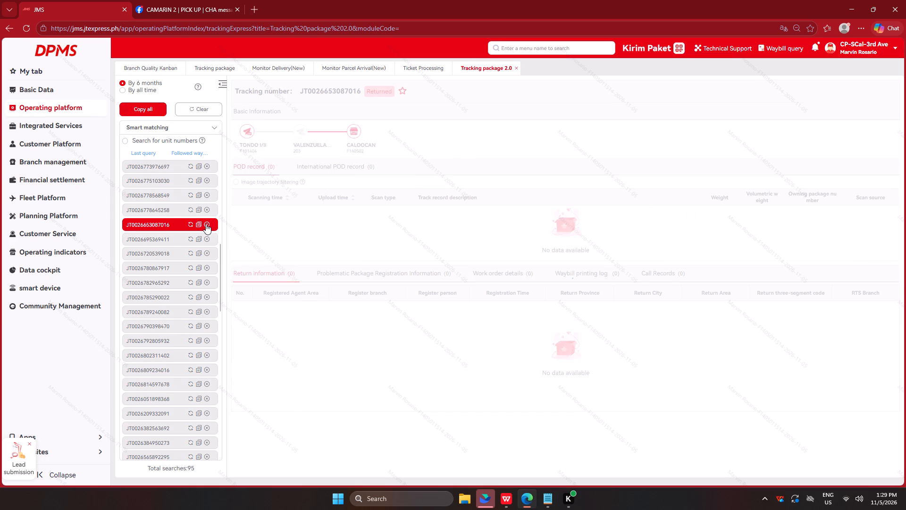
pyautogui.click(206, 224)
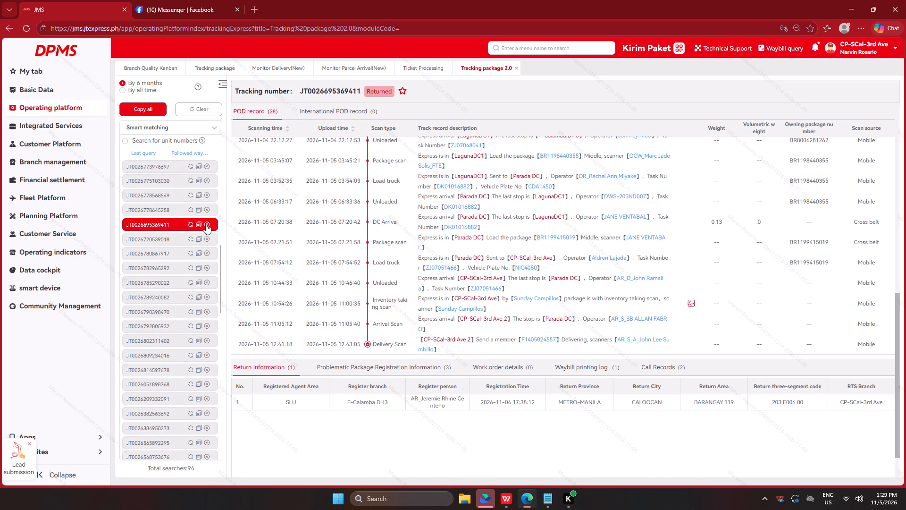
pyautogui.click(206, 224)
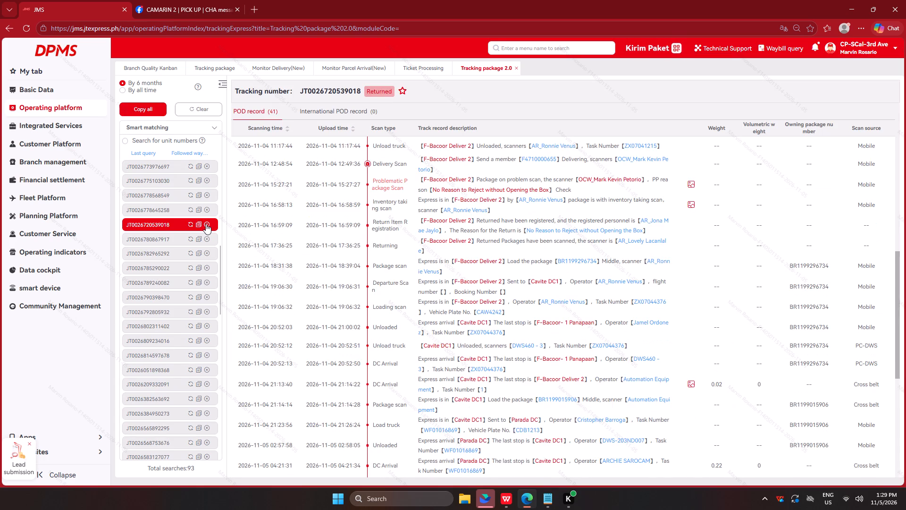
pyautogui.scroll(-15, 300, 311)
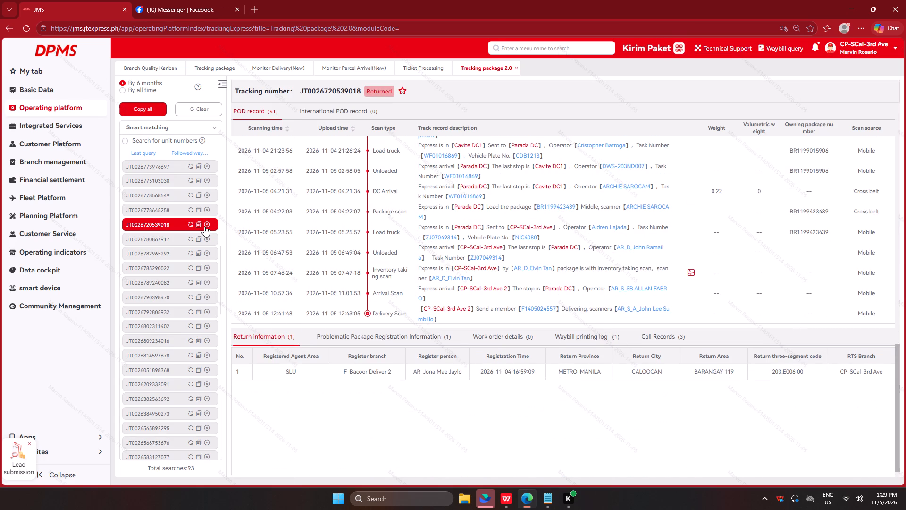
pyautogui.doubleClick(202, 225)
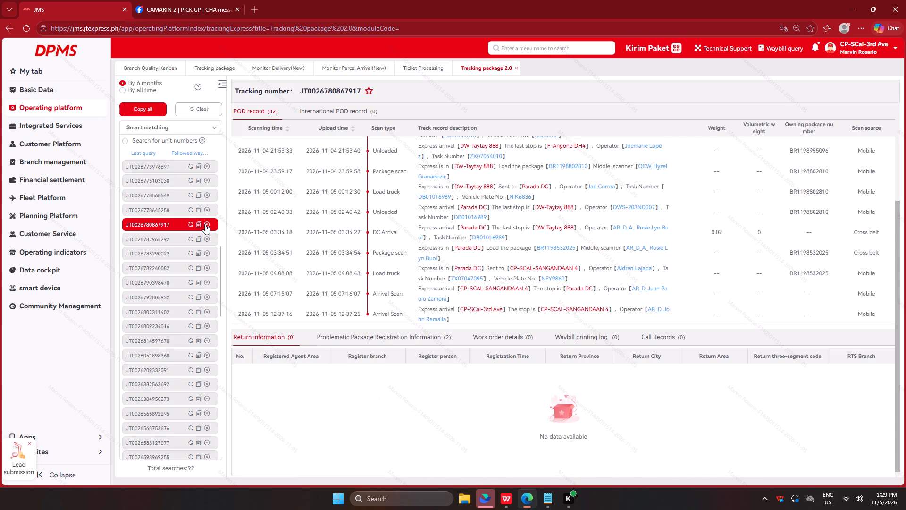
pyautogui.click(165, 242)
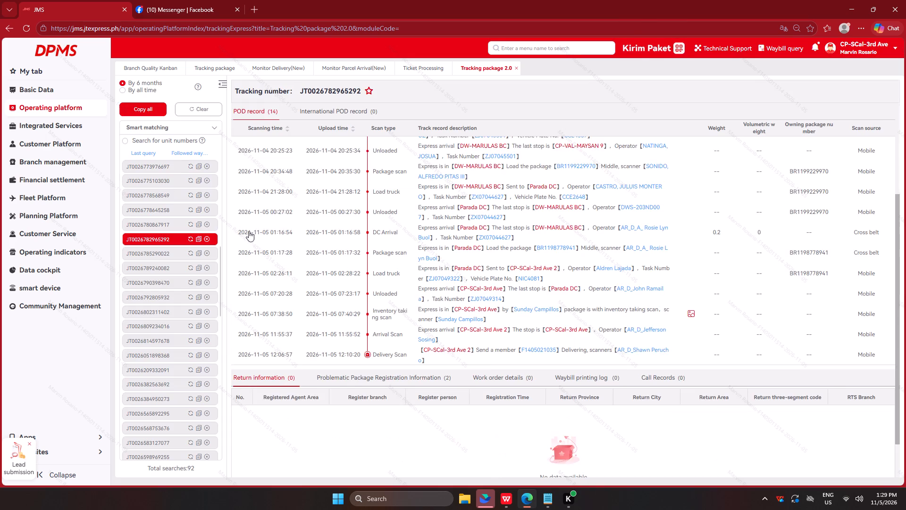
pyautogui.scroll(-6, 275, 237)
pyautogui.click(208, 239)
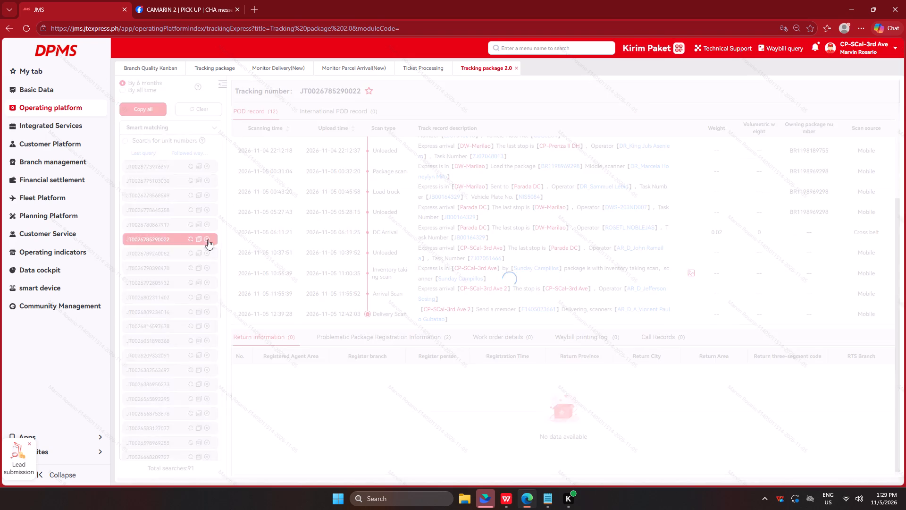
pyautogui.click(208, 239)
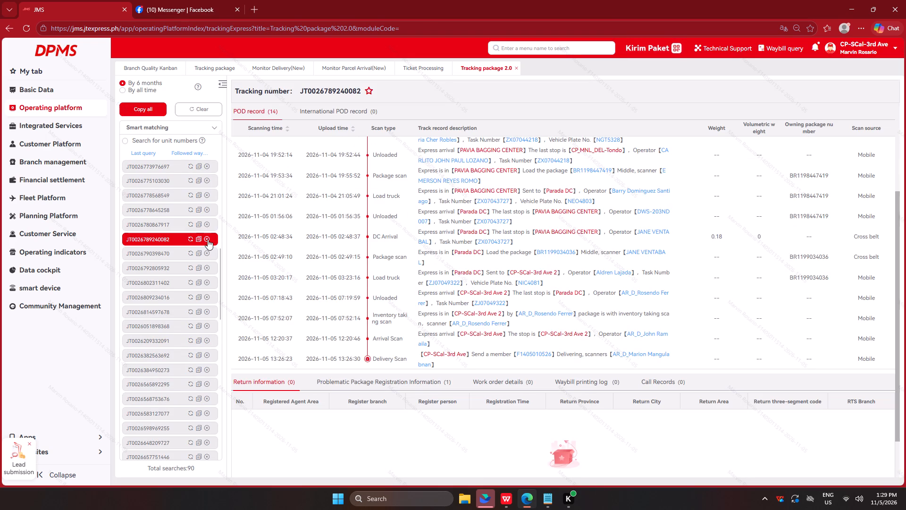
pyautogui.click(208, 239)
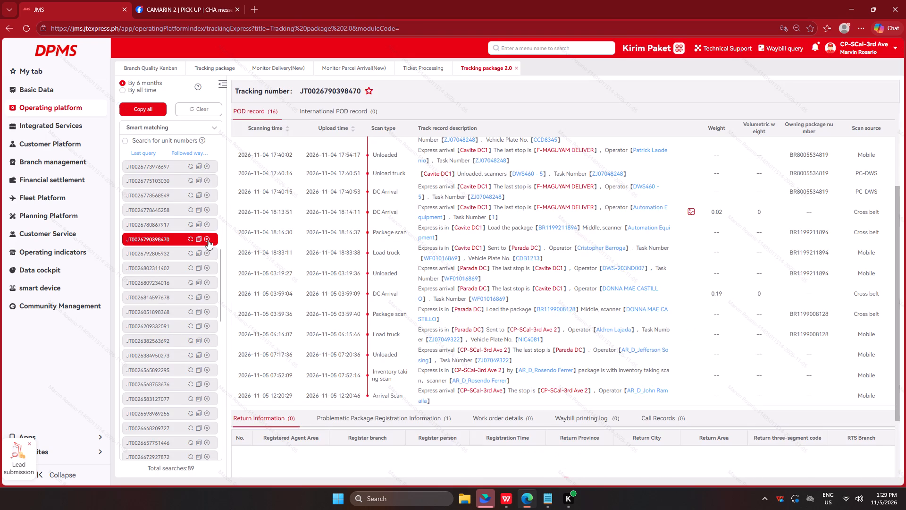
pyautogui.click(129, 254)
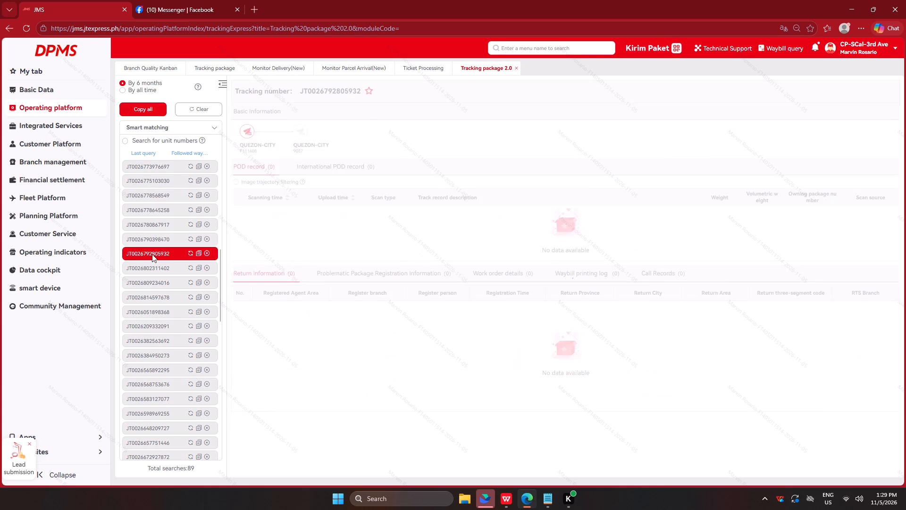
pyautogui.click(161, 270)
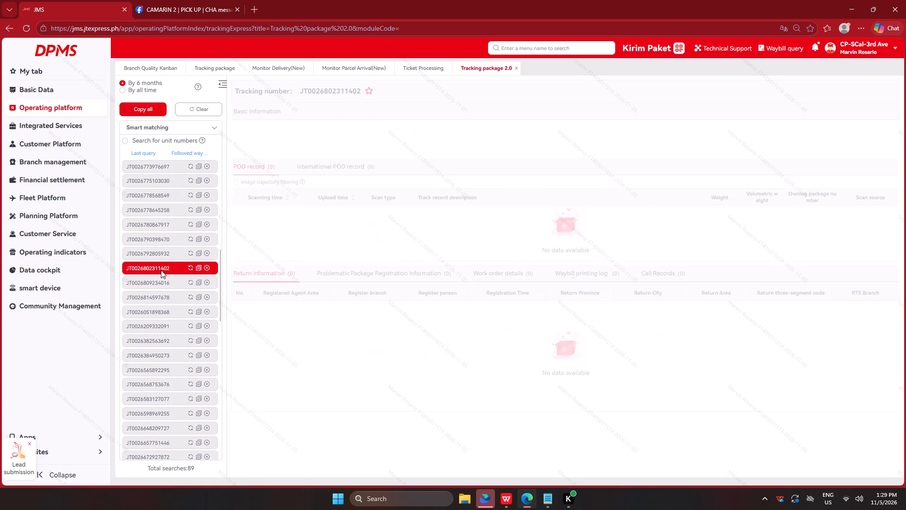
pyautogui.click(208, 268)
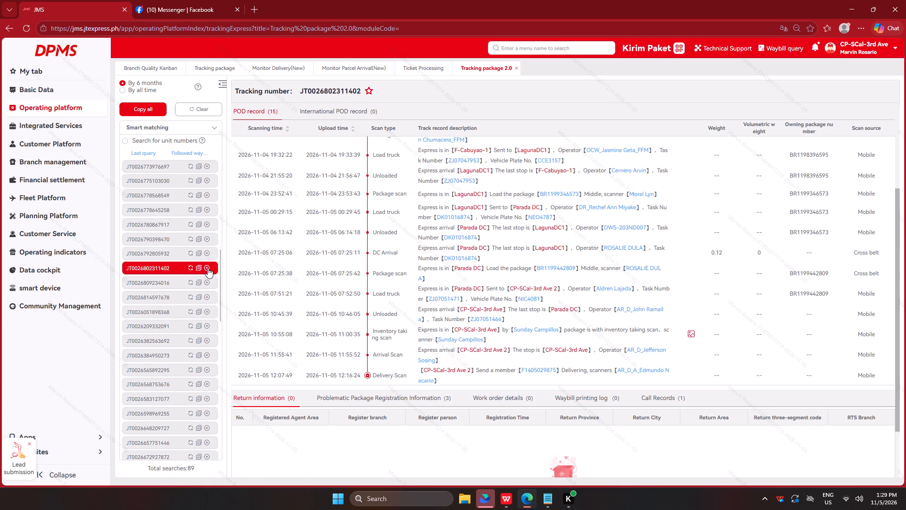
pyautogui.click(208, 267)
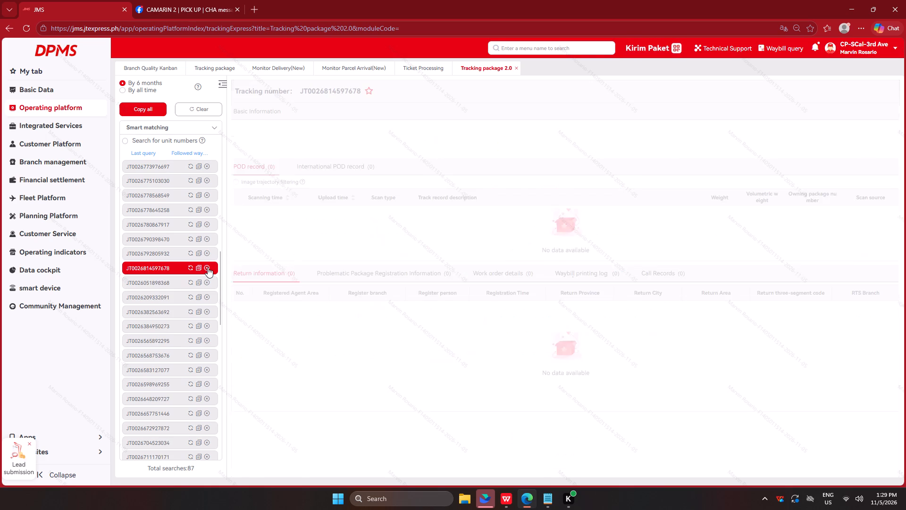
pyautogui.click(152, 281)
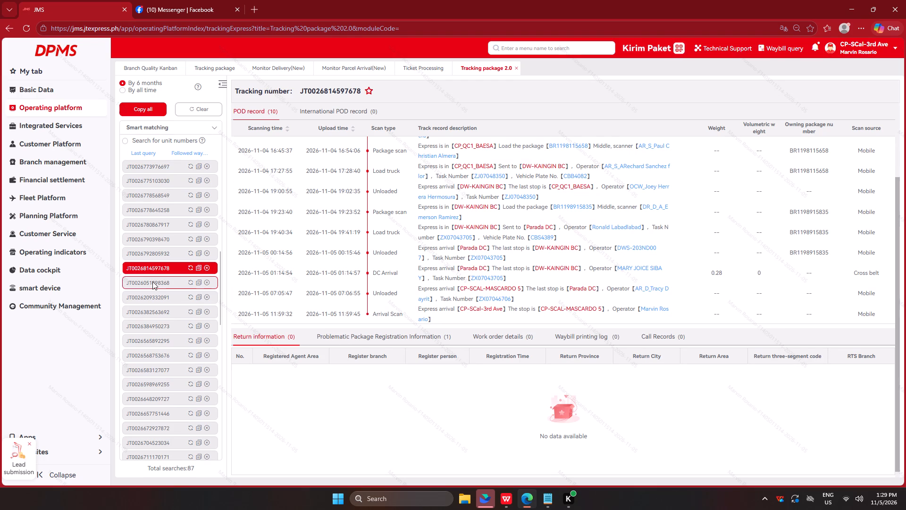
pyautogui.scroll(-20, 415, 301)
pyautogui.scroll(-1, 415, 301)
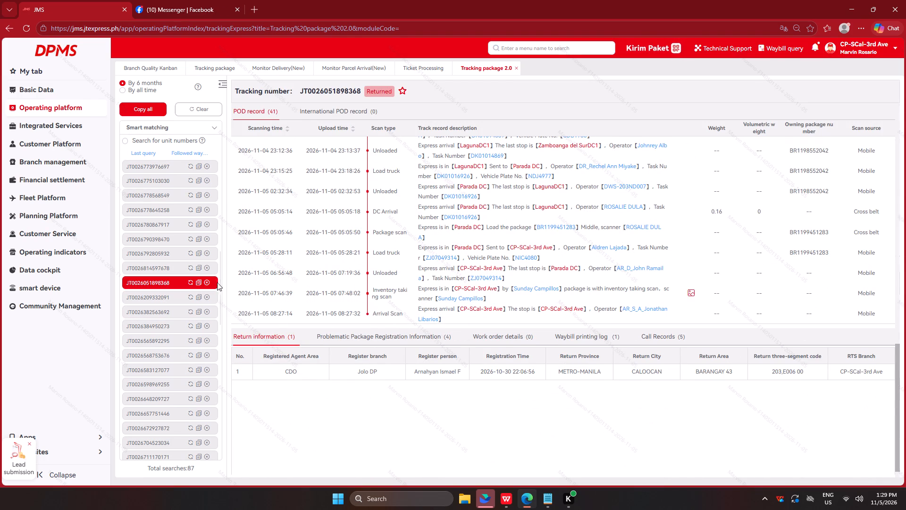
pyautogui.click(205, 284)
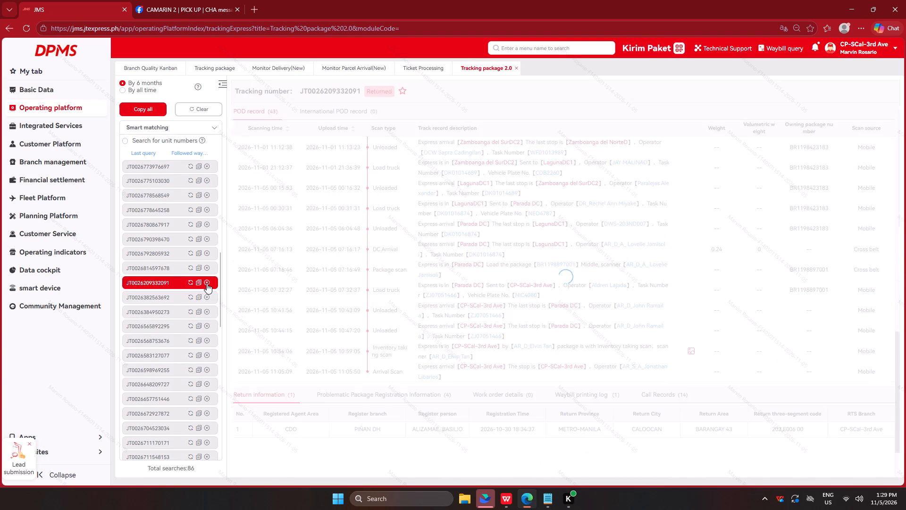
pyautogui.scroll(-6, 459, 386)
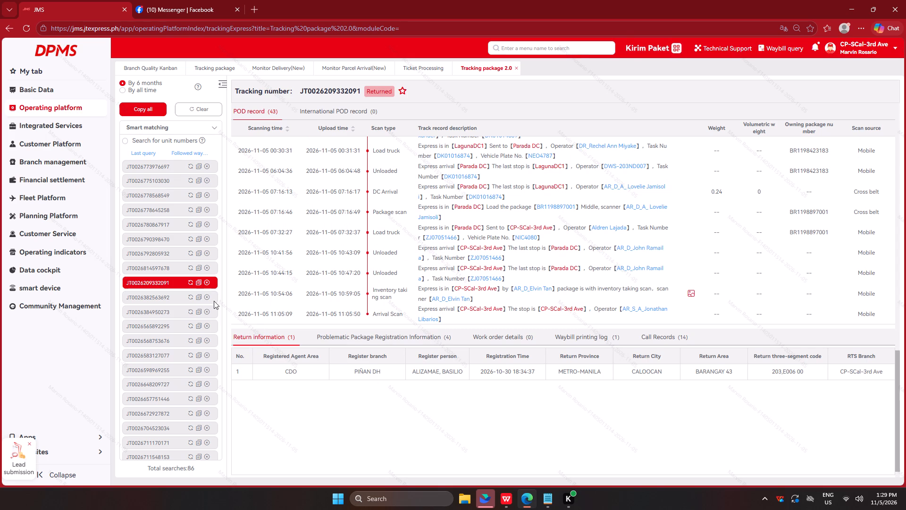
pyautogui.click(207, 283)
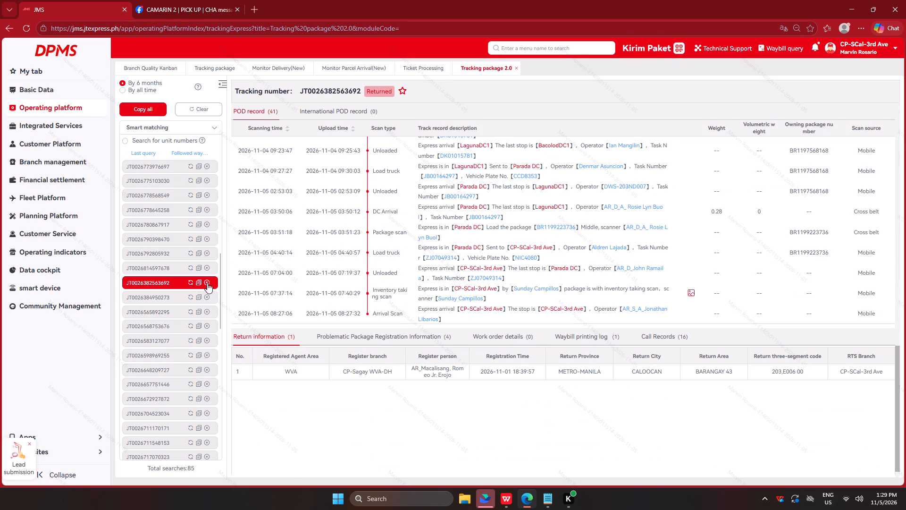
pyautogui.click(207, 282)
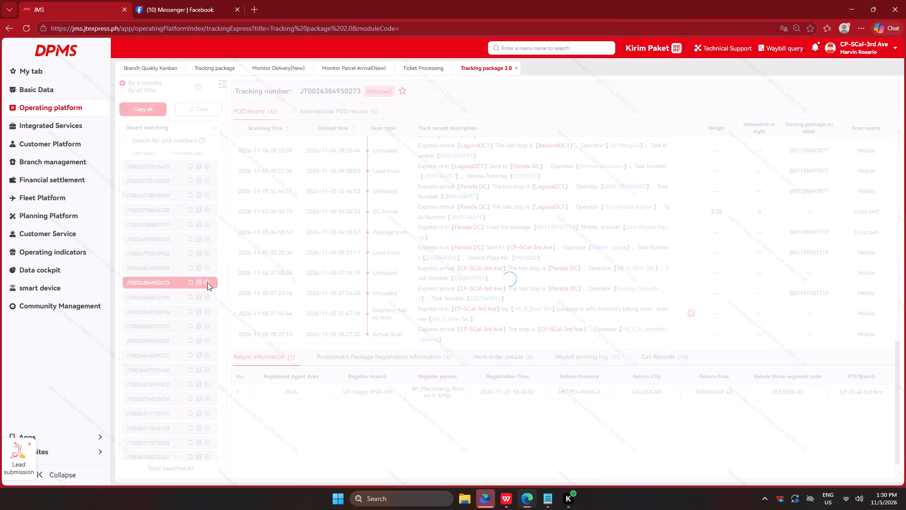
pyautogui.click(207, 282)
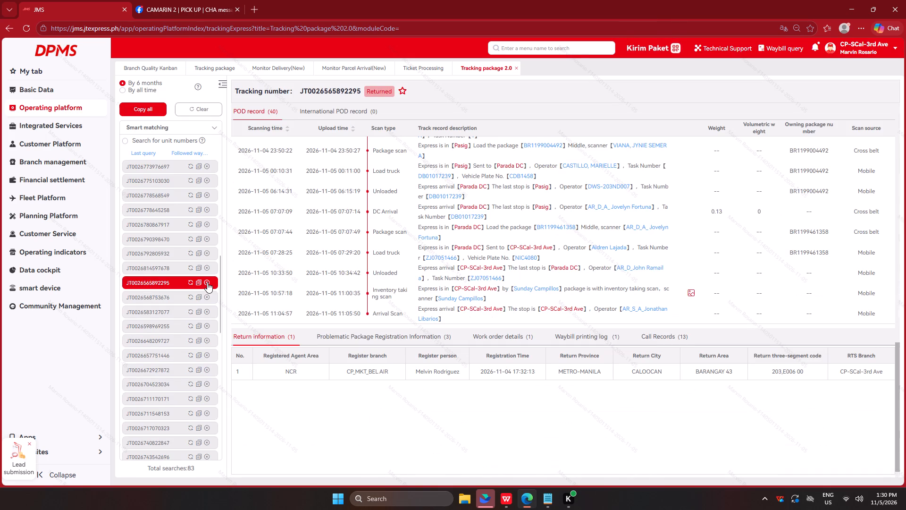
pyautogui.click(207, 282)
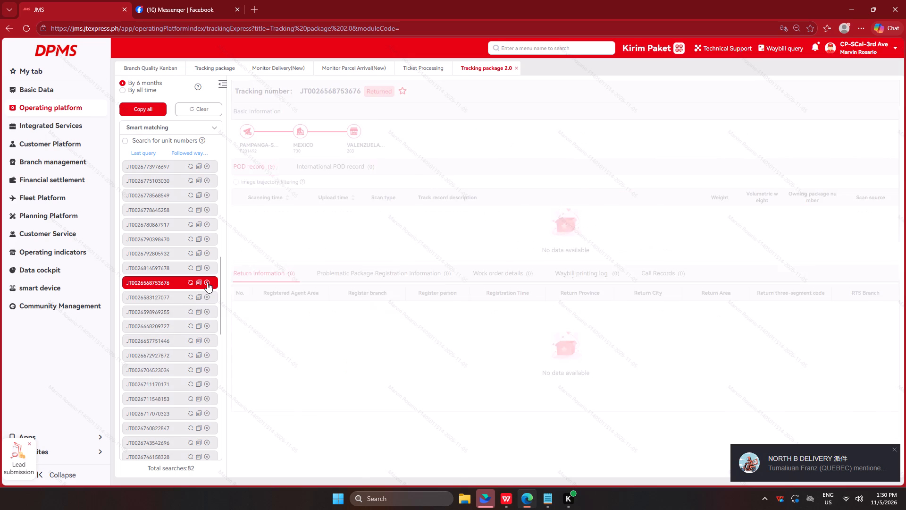
pyautogui.click(207, 282)
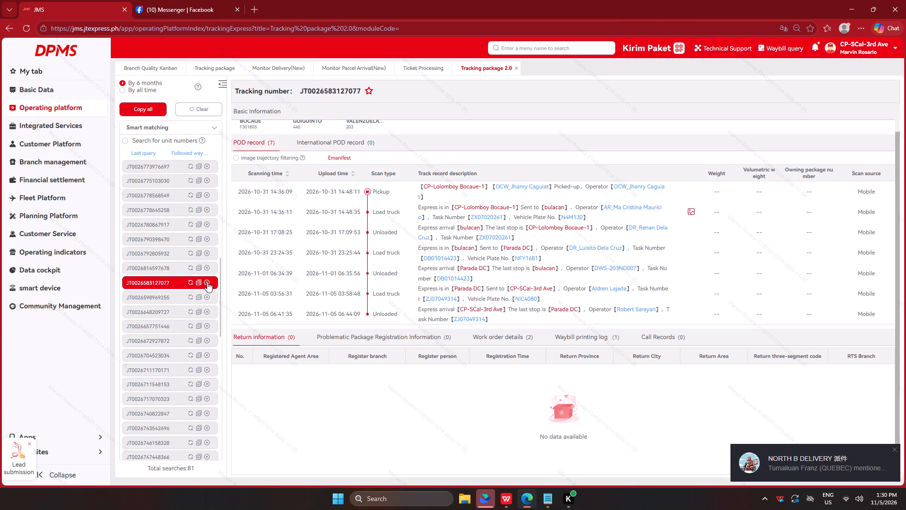
pyautogui.click(160, 297)
pyautogui.scroll(-13, 457, 304)
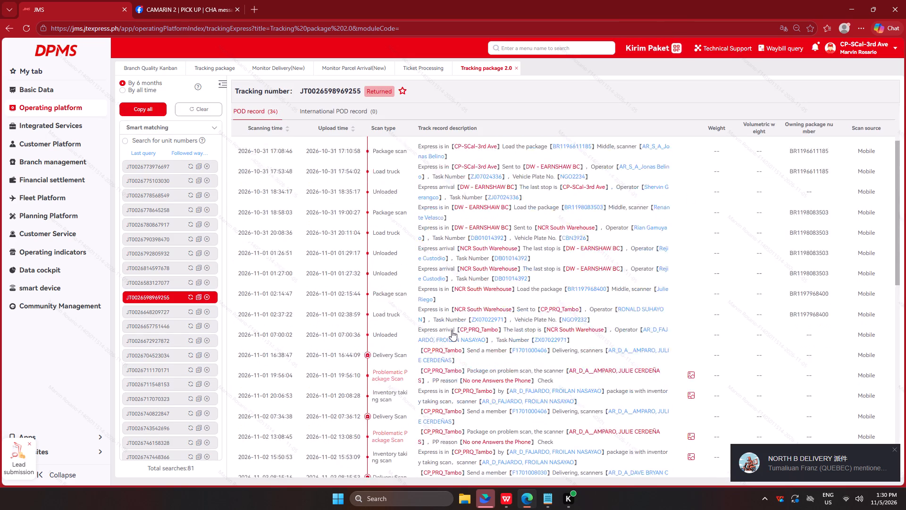
pyautogui.scroll(-14, 435, 346)
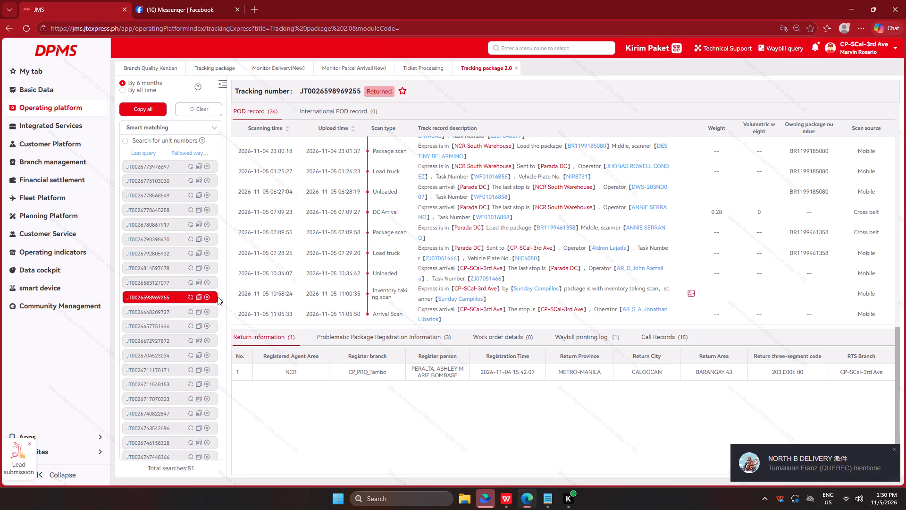
pyautogui.click(207, 300)
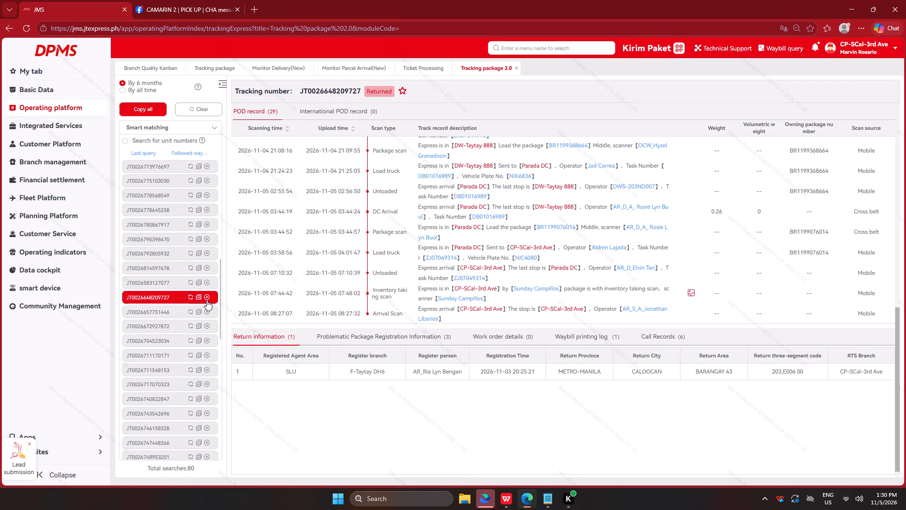
pyautogui.click(207, 300)
pyautogui.scroll(-15, 323, 314)
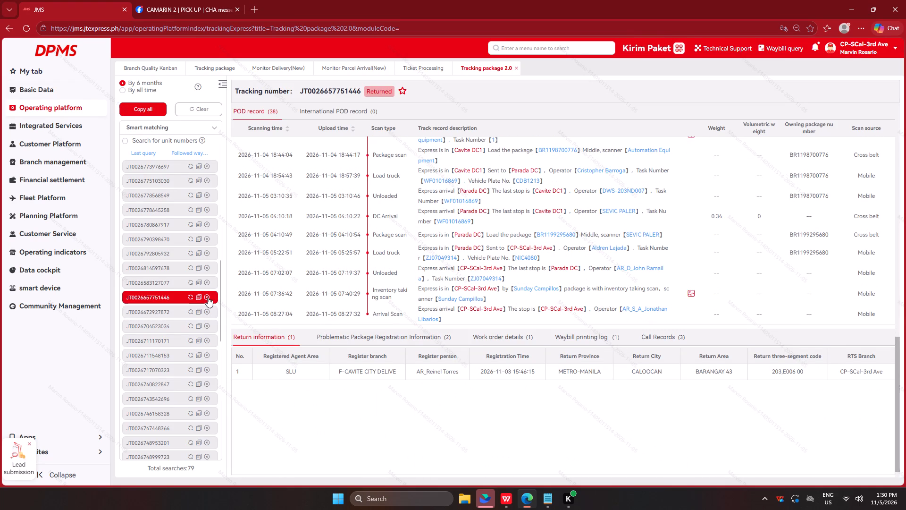
pyautogui.click(206, 296)
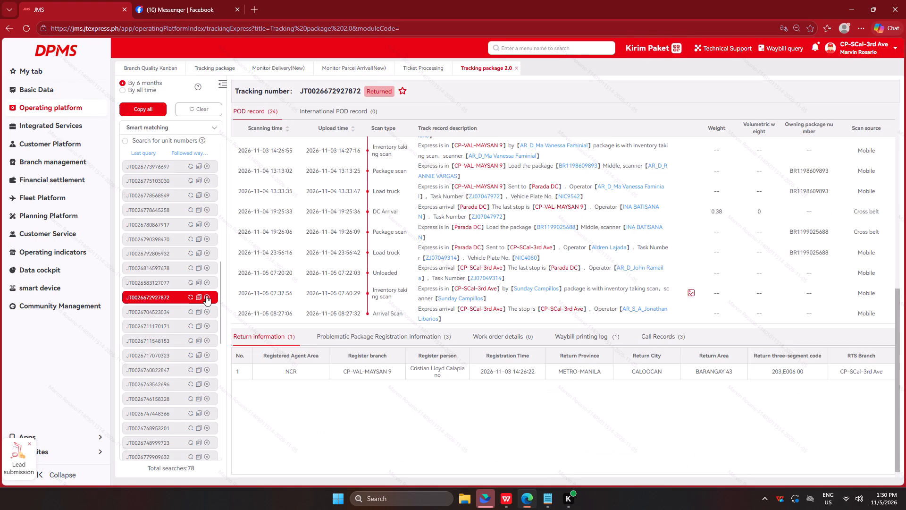
pyautogui.click(206, 296)
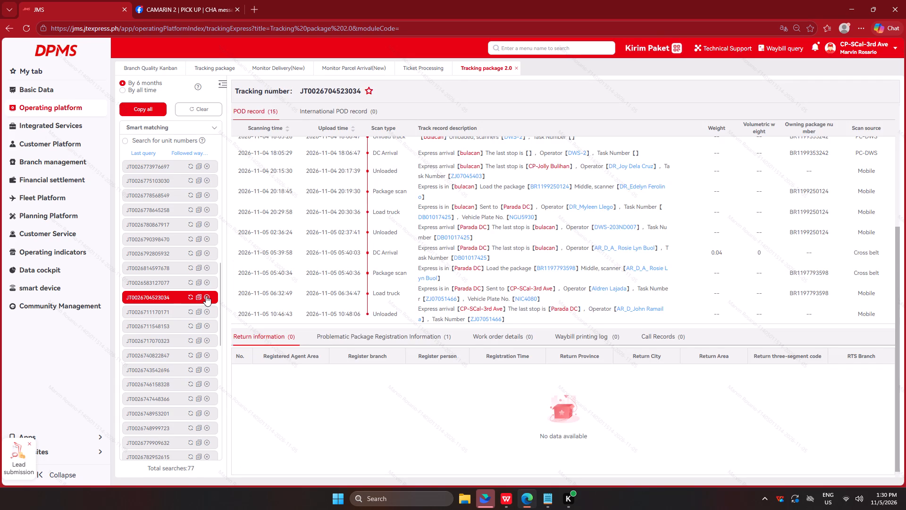
pyautogui.click(144, 310)
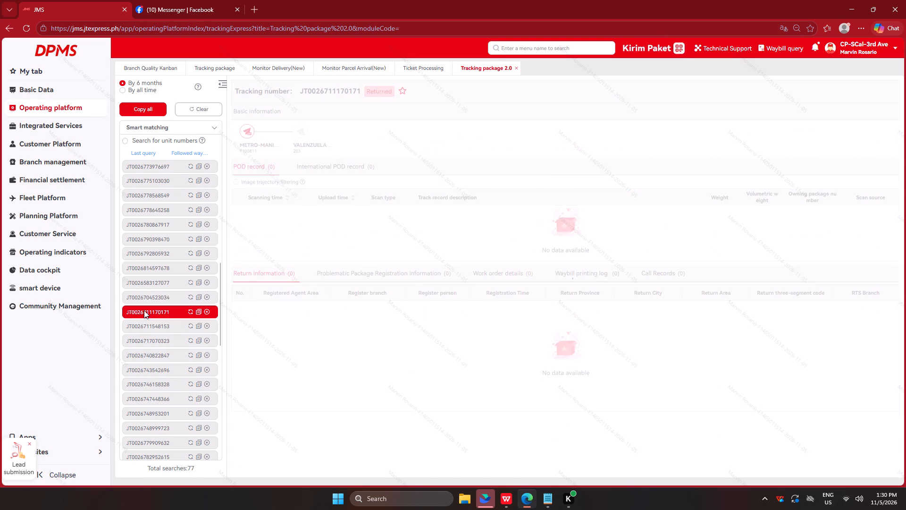
pyautogui.scroll(-12, 386, 302)
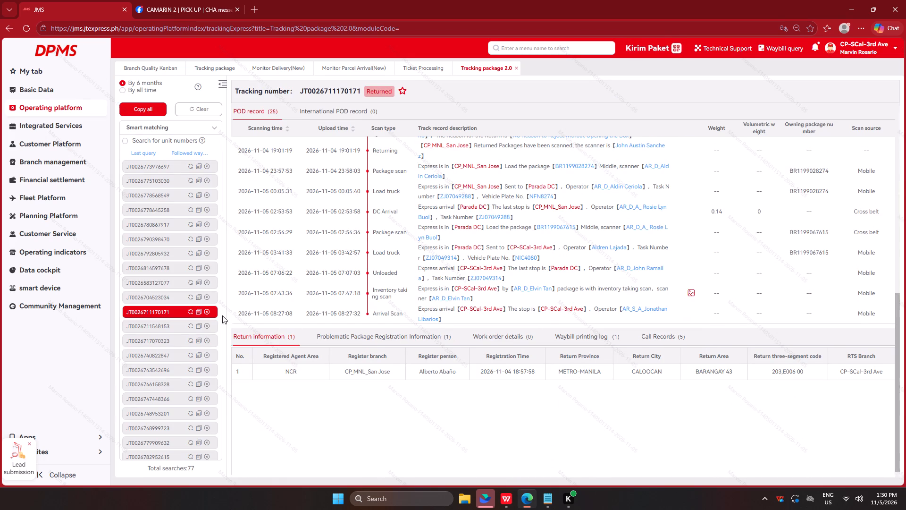
pyautogui.click(207, 312)
pyautogui.scroll(-5, 431, 347)
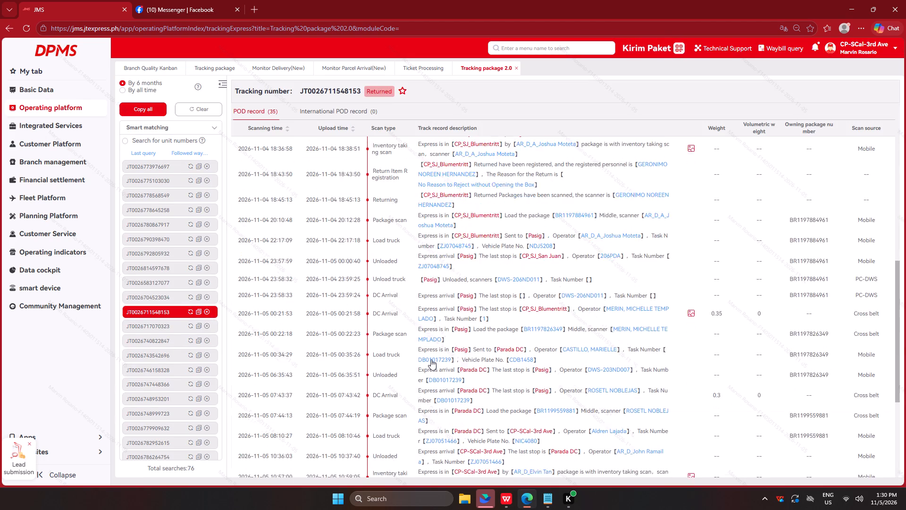
pyautogui.scroll(-9, 431, 359)
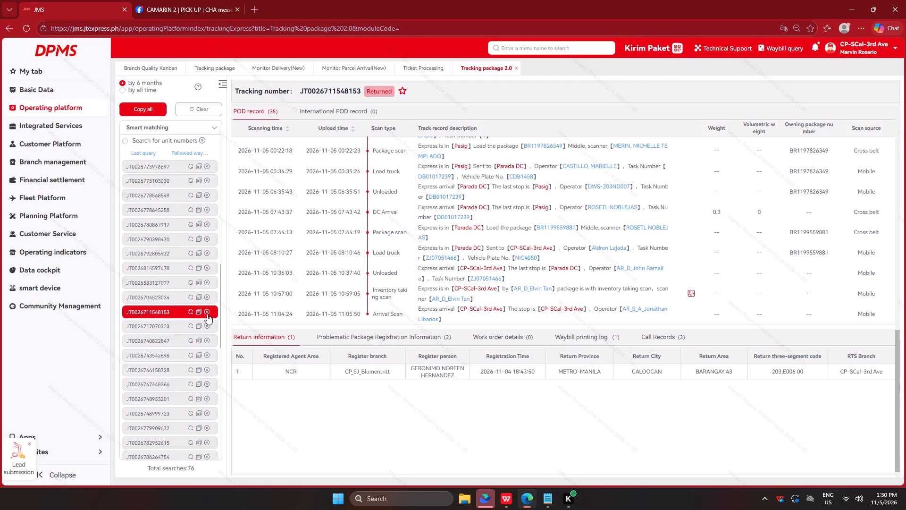
pyautogui.click(207, 314)
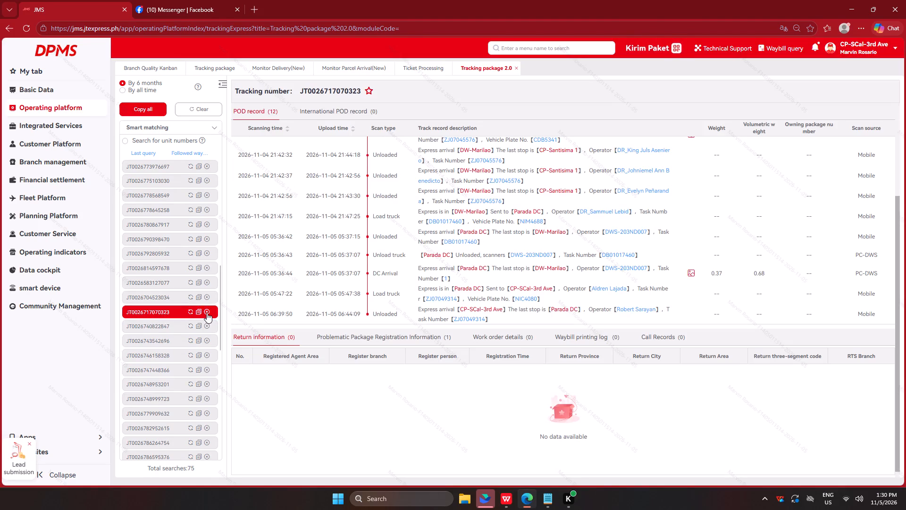
pyautogui.click(171, 325)
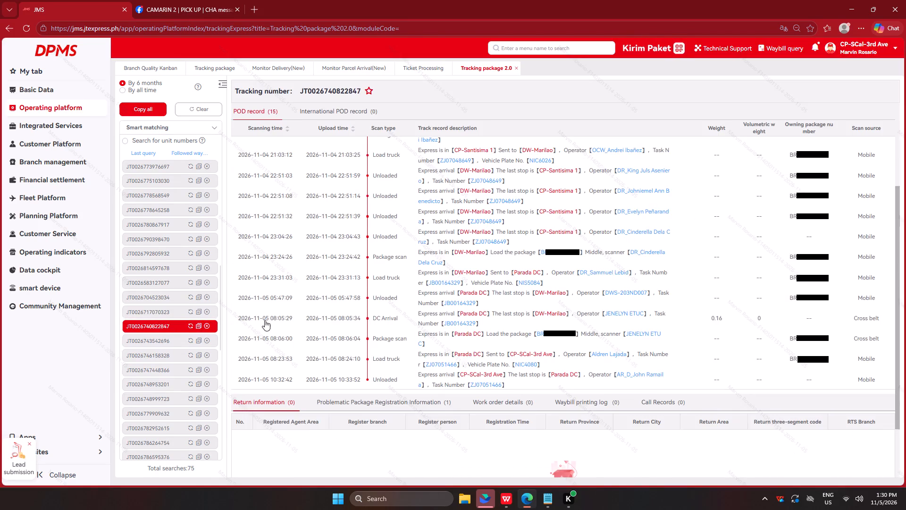
pyautogui.scroll(-6, 399, 323)
pyautogui.click(148, 345)
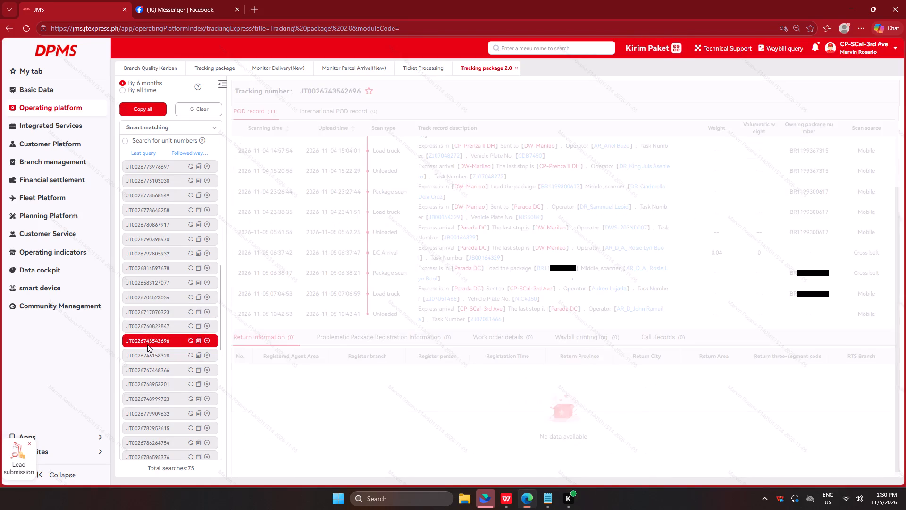
pyautogui.scroll(-1, 168, 318)
pyautogui.click(150, 308)
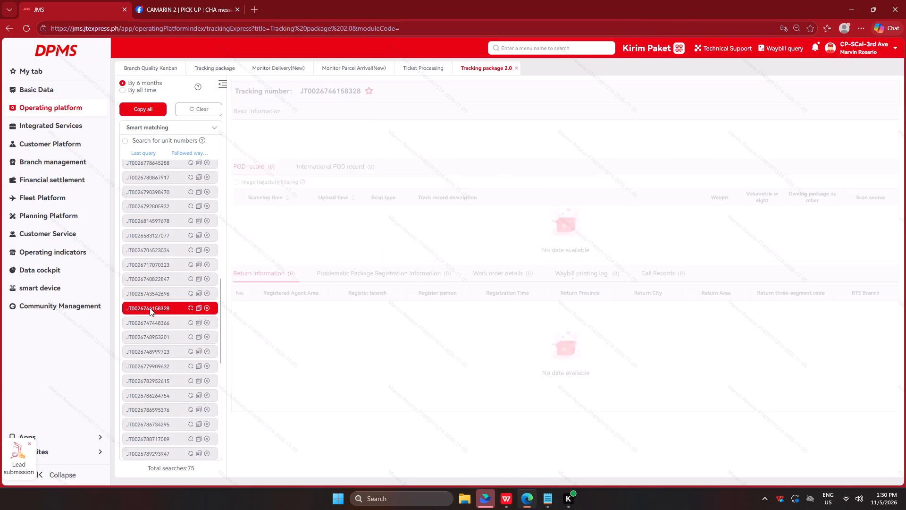
pyautogui.click(153, 323)
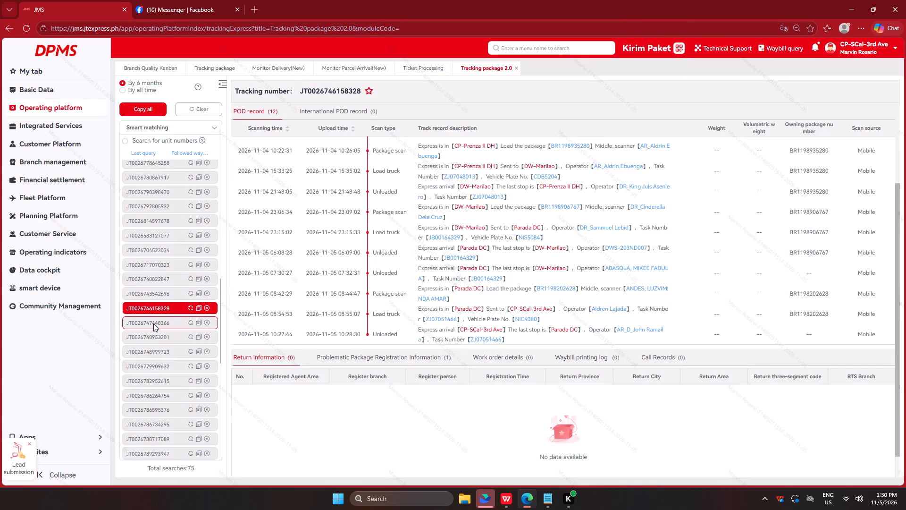
pyautogui.click(158, 337)
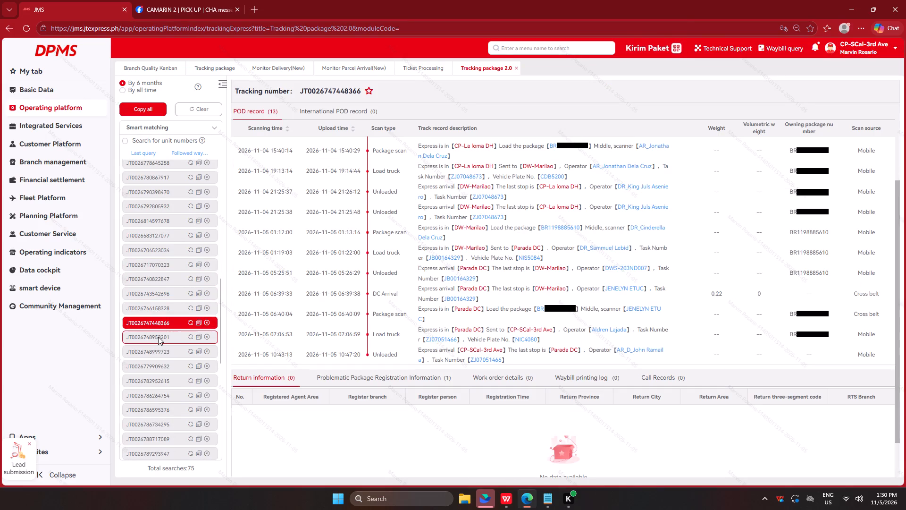
pyautogui.scroll(-3, 164, 296)
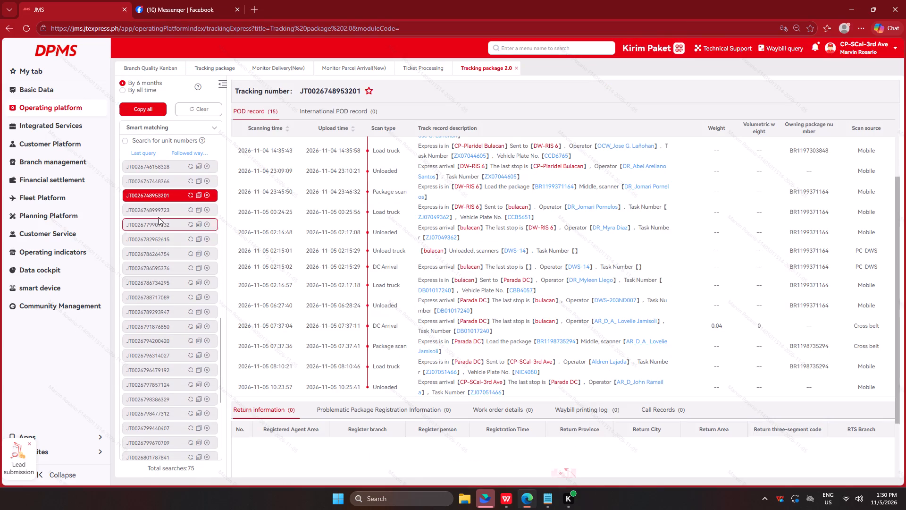
pyautogui.click(157, 212)
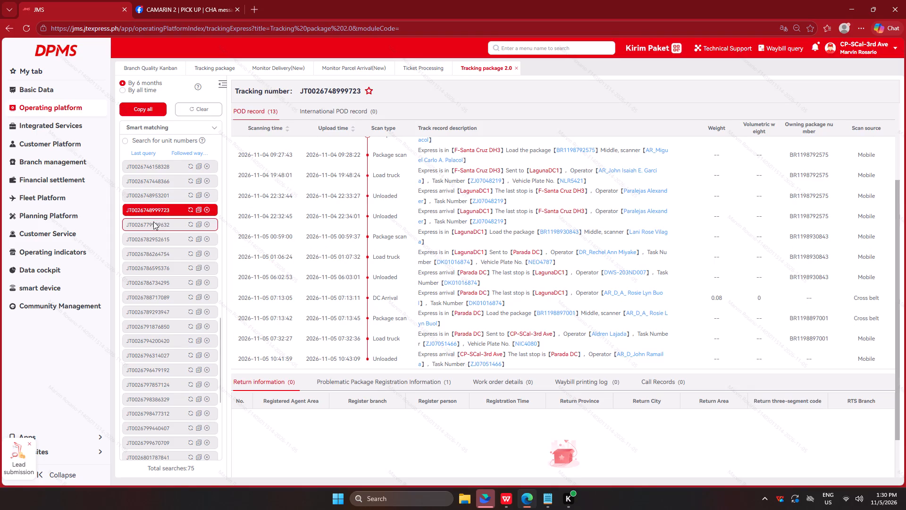
pyautogui.click(153, 221)
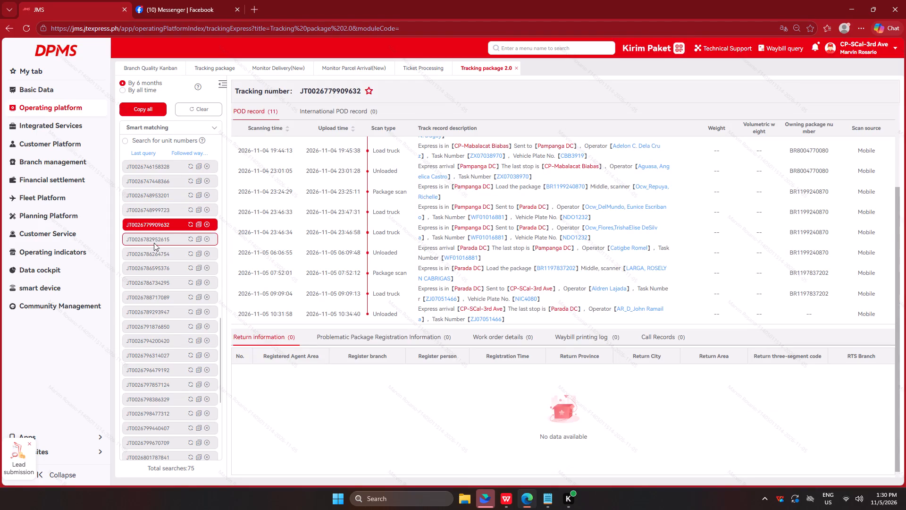
pyautogui.click(154, 243)
pyautogui.click(154, 252)
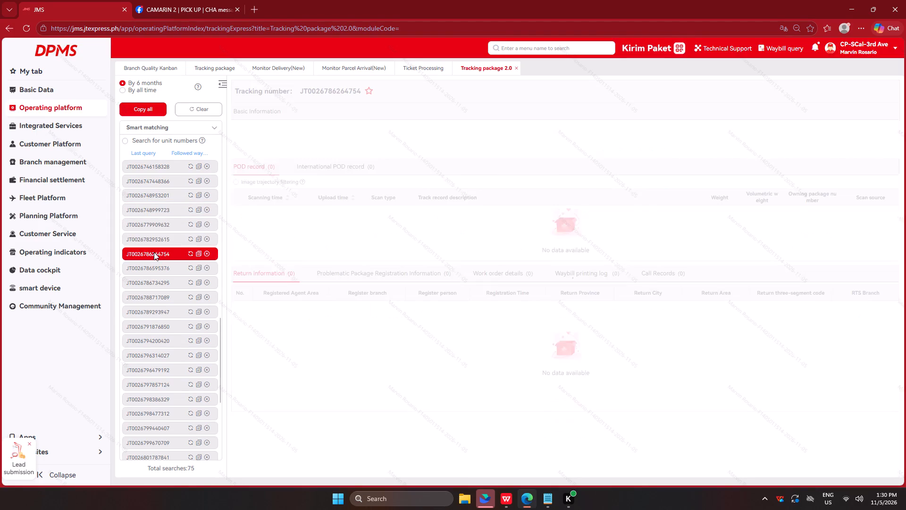
pyautogui.click(155, 266)
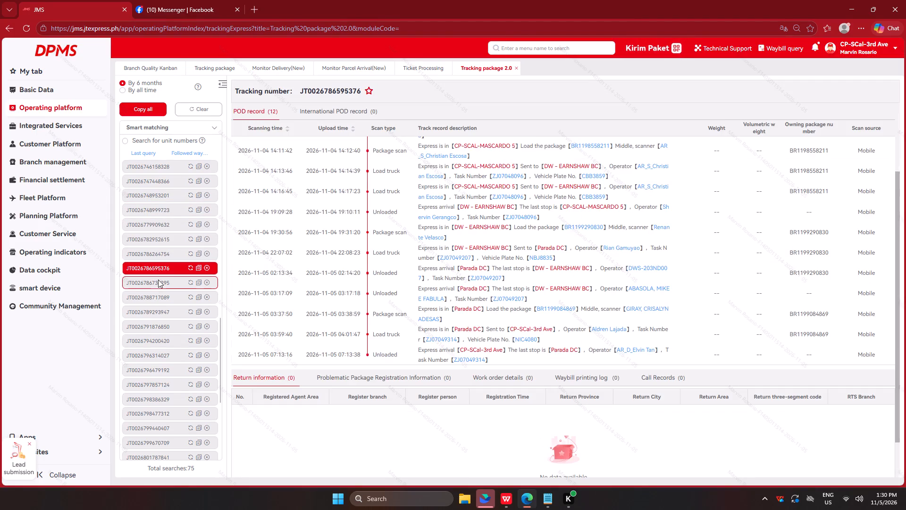
pyautogui.click(158, 280)
pyautogui.click(168, 268)
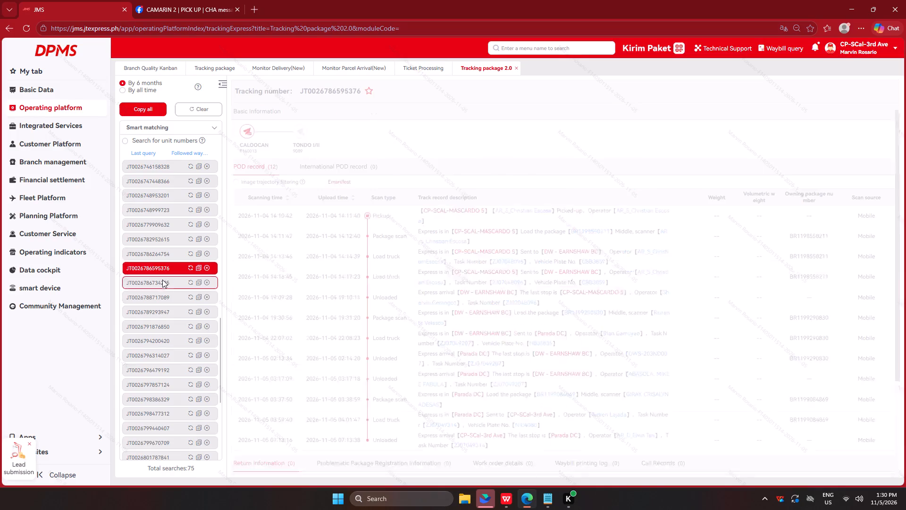
pyautogui.click(160, 284)
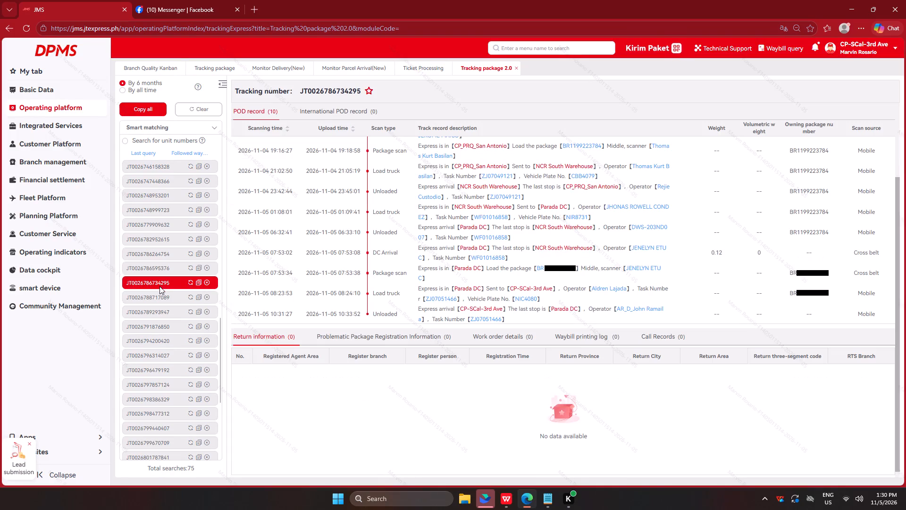
pyautogui.click(158, 301)
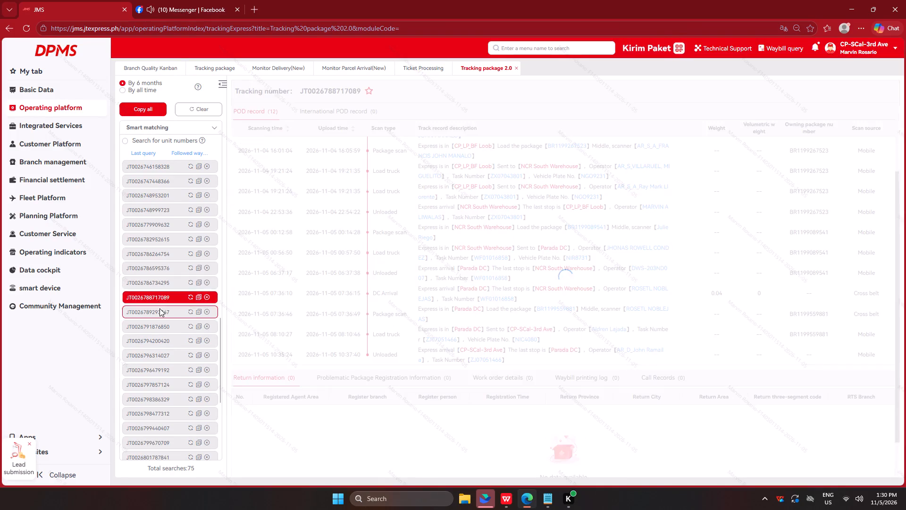
pyautogui.click(159, 323)
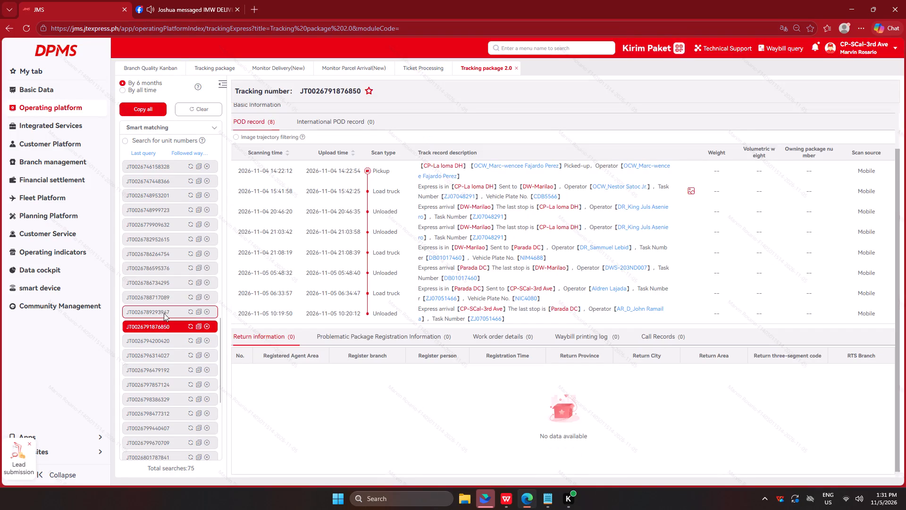
pyautogui.click(164, 313)
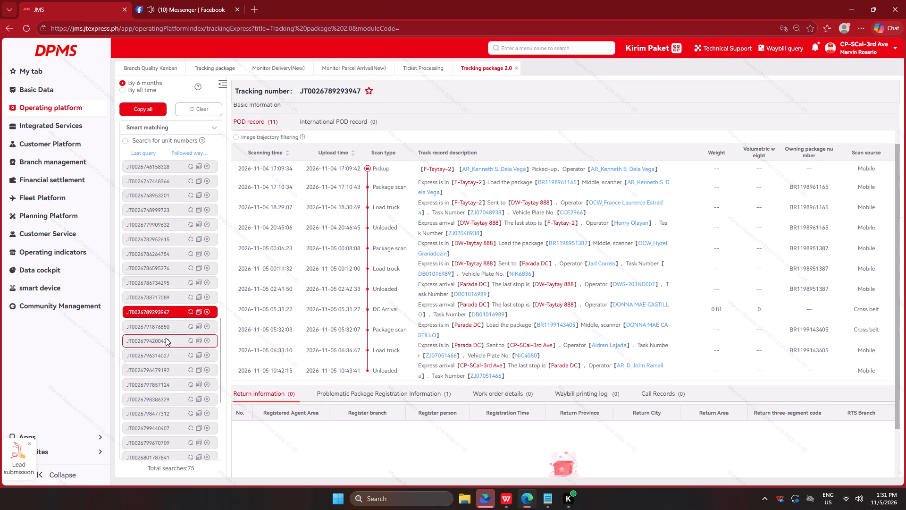
pyautogui.click(166, 338)
pyautogui.scroll(-6, 494, 354)
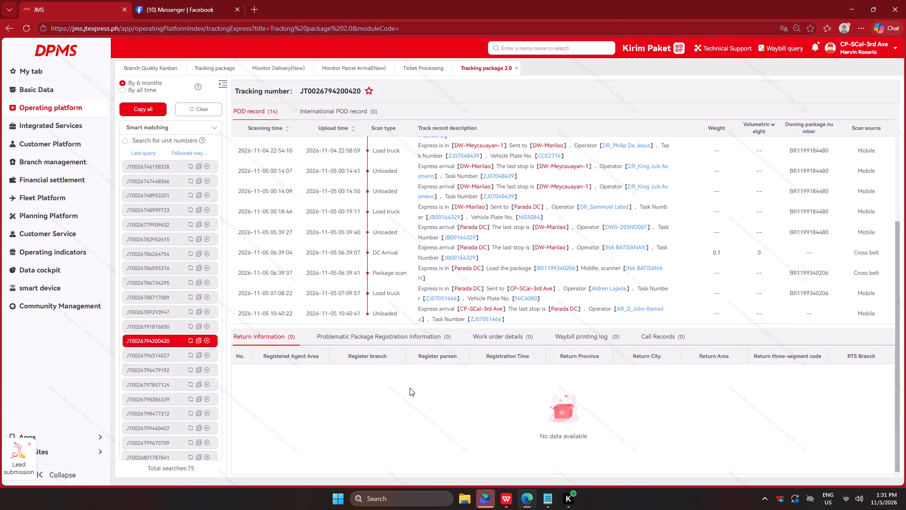
pyautogui.click(141, 354)
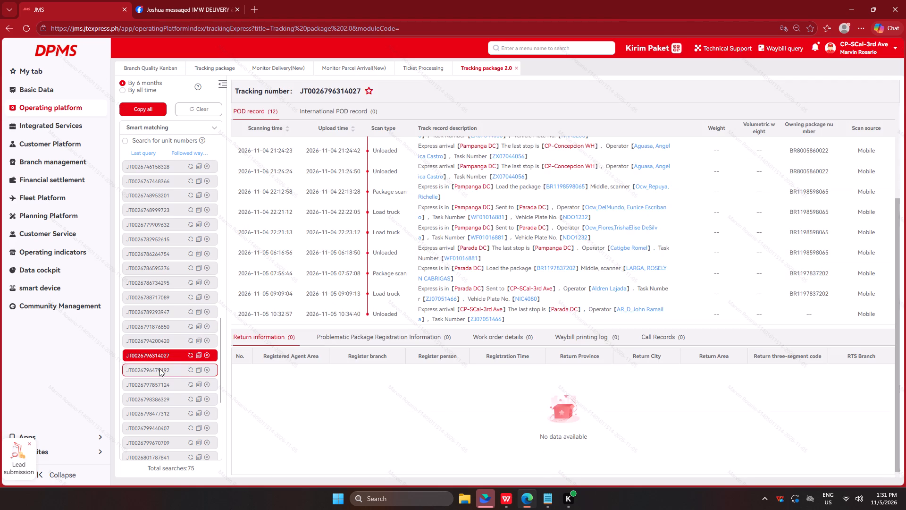
pyautogui.click(159, 371)
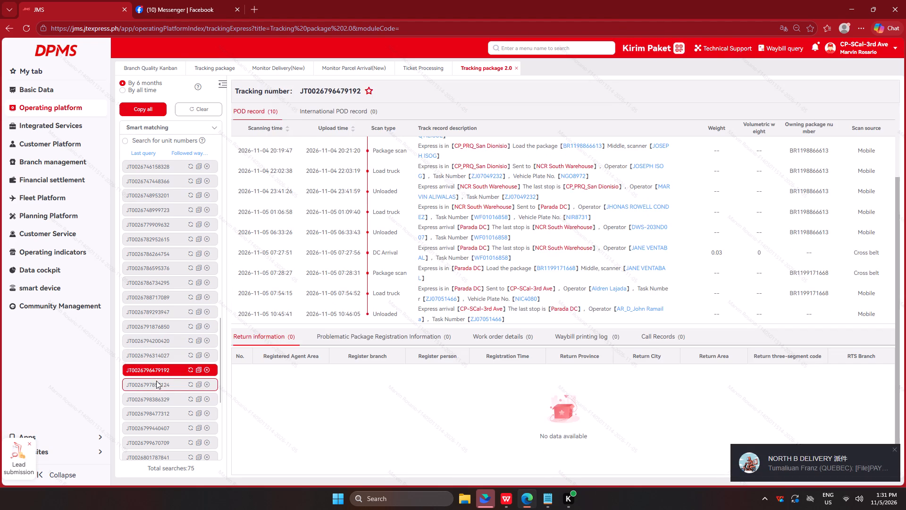
pyautogui.click(156, 381)
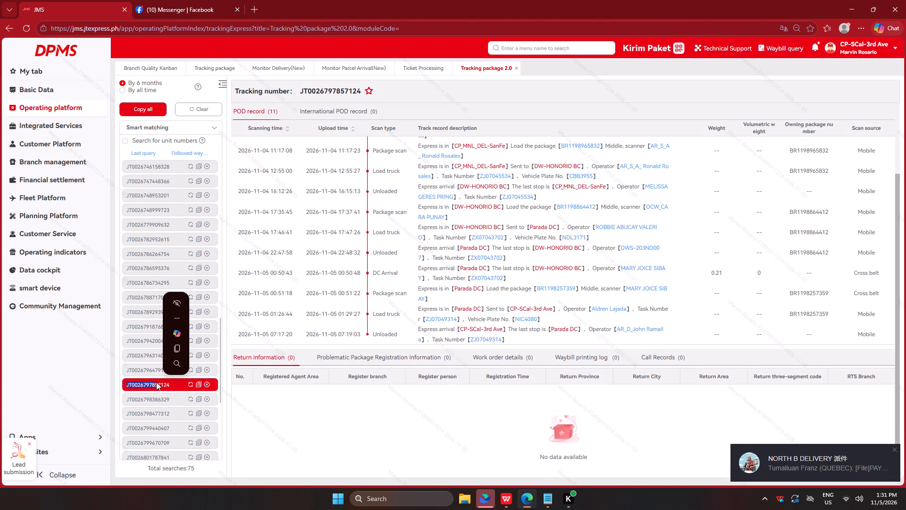
pyautogui.scroll(-1, 156, 382)
pyautogui.click(156, 357)
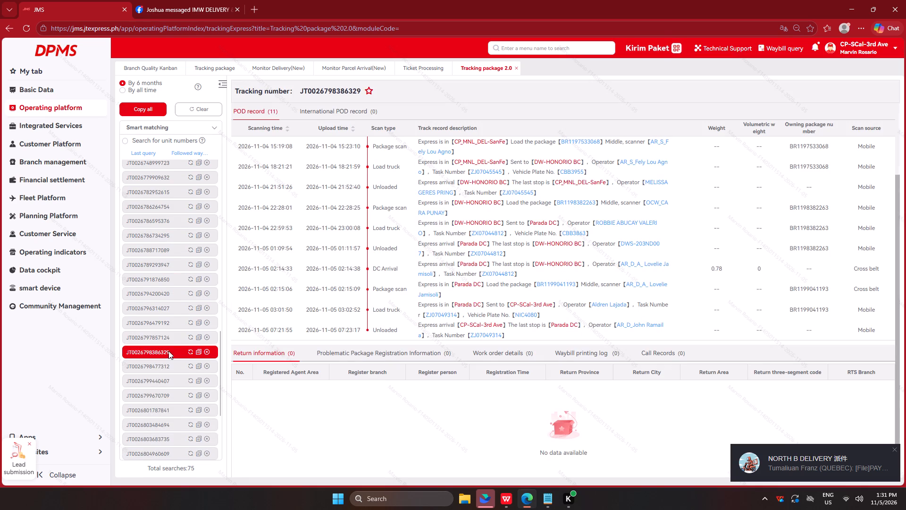
pyautogui.scroll(-1, 161, 355)
pyautogui.click(159, 317)
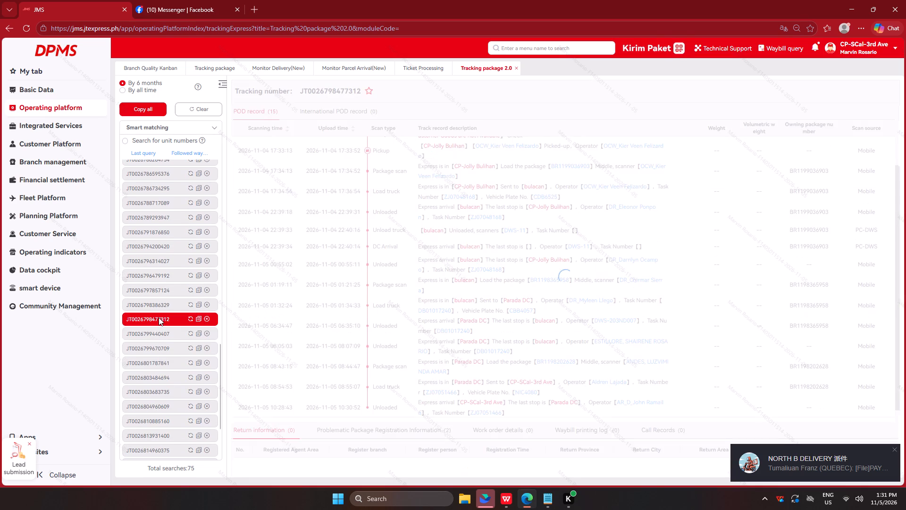
pyautogui.scroll(-1, 159, 317)
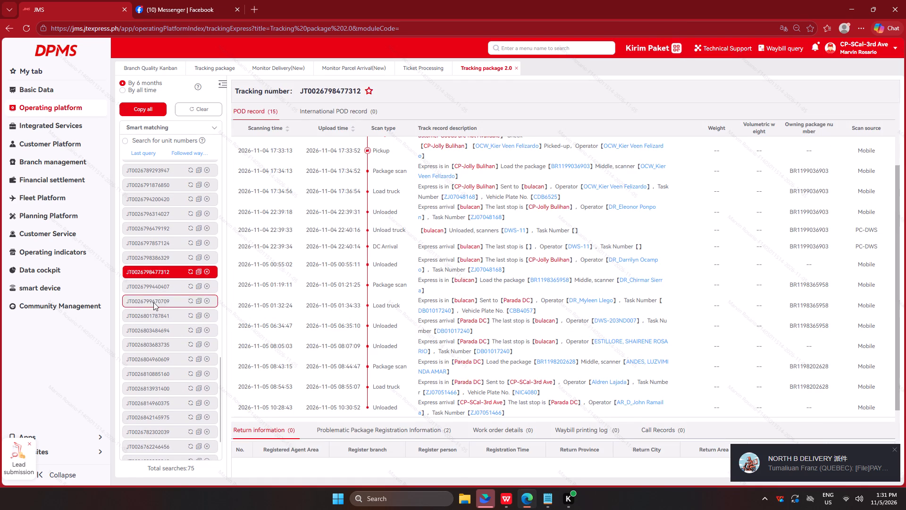
pyautogui.click(154, 291)
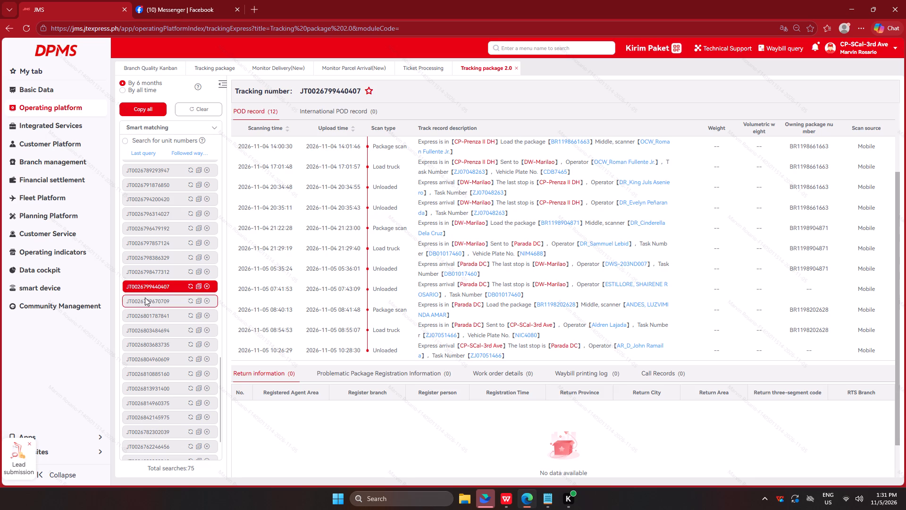
pyautogui.click(145, 297)
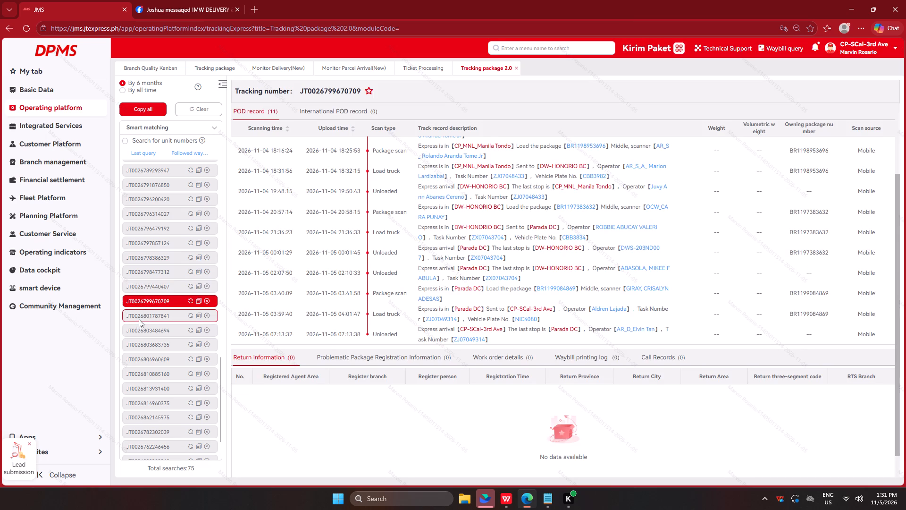
pyautogui.click(143, 321)
pyautogui.scroll(-2, 146, 320)
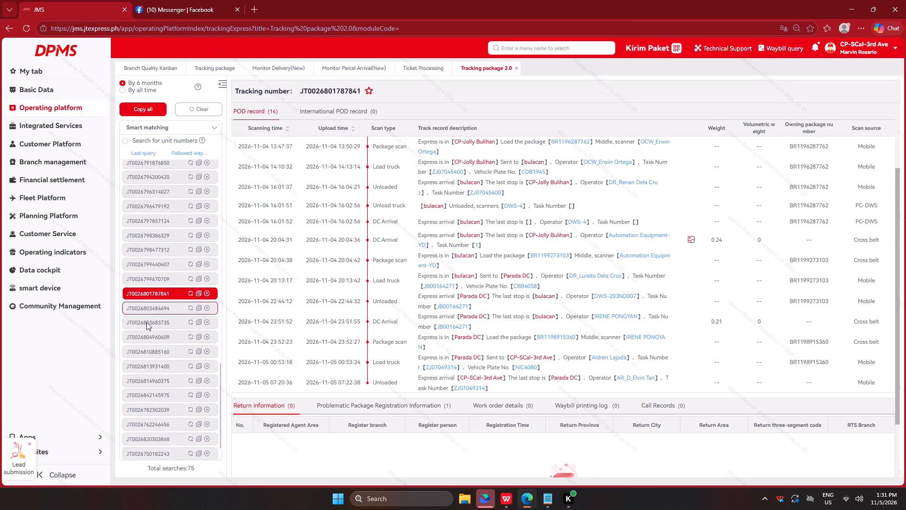
pyautogui.scroll(-2, 146, 322)
pyautogui.click(160, 220)
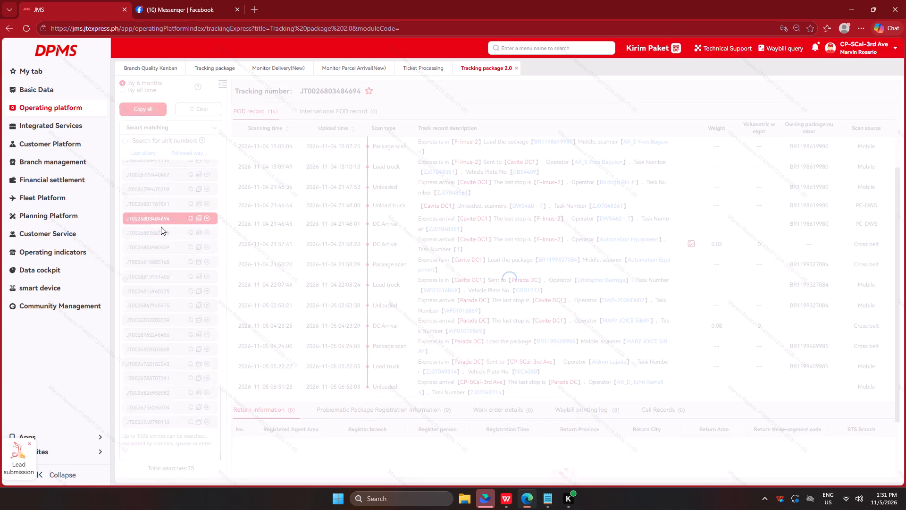
pyautogui.click(161, 229)
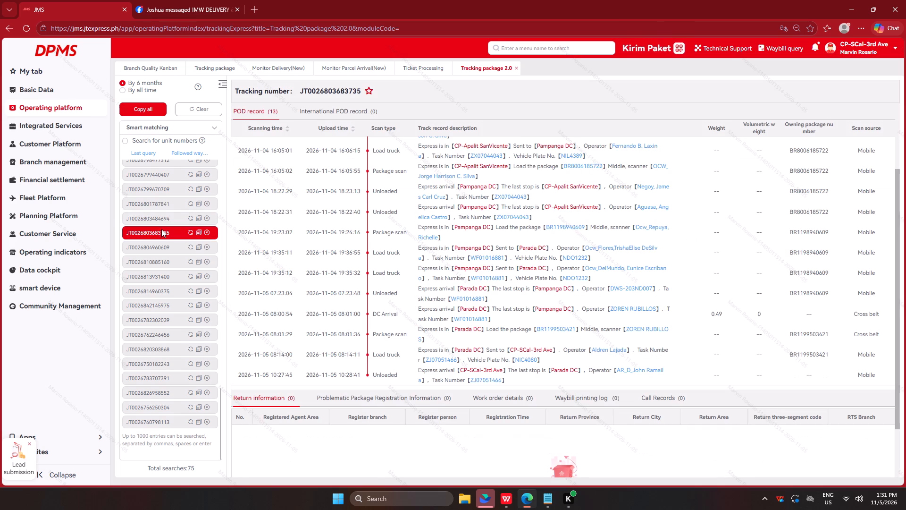
pyautogui.click(160, 237)
pyautogui.click(159, 241)
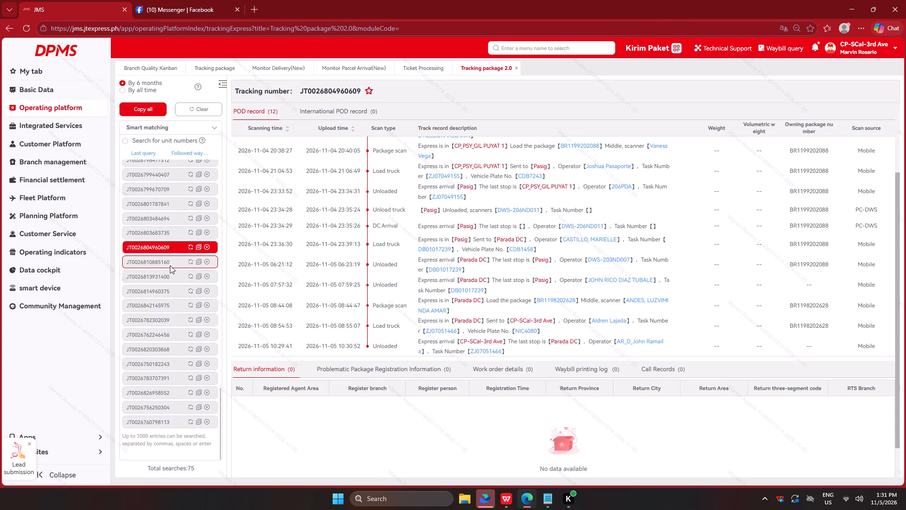
pyautogui.click(162, 267)
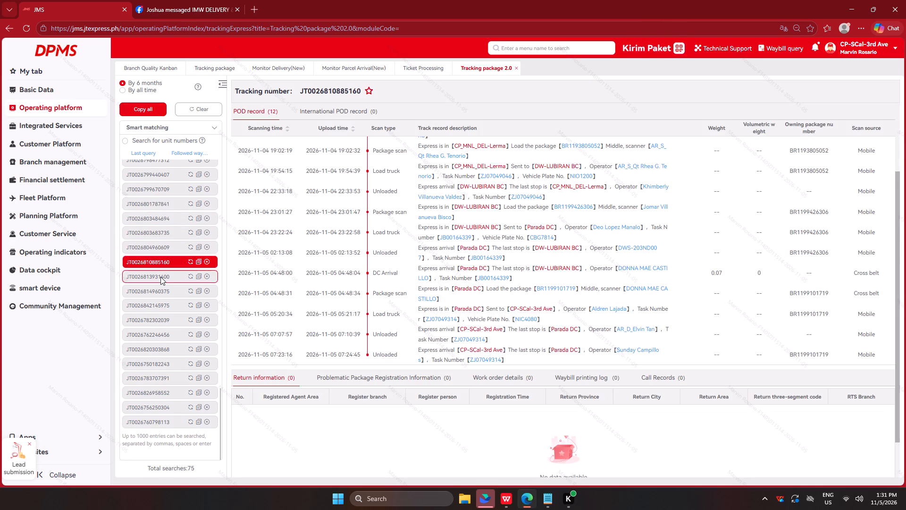
pyautogui.click(160, 277)
pyautogui.click(157, 289)
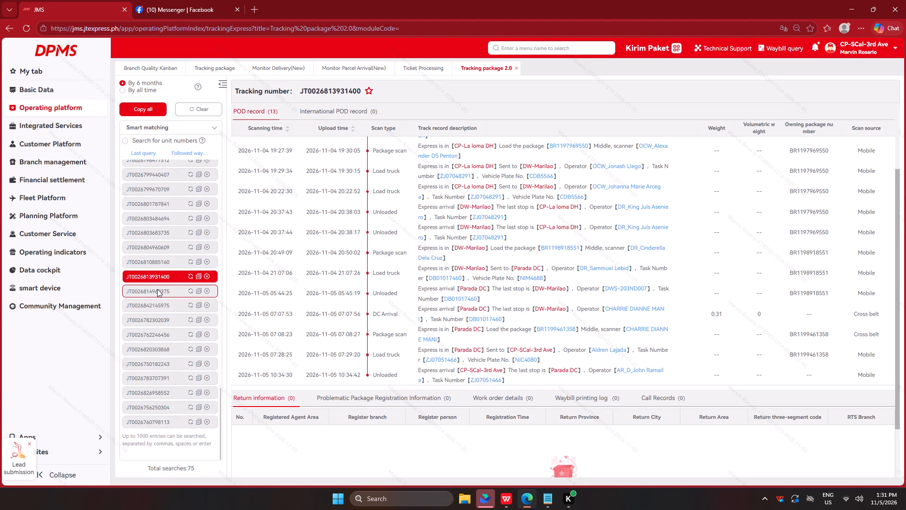
pyautogui.click(157, 300)
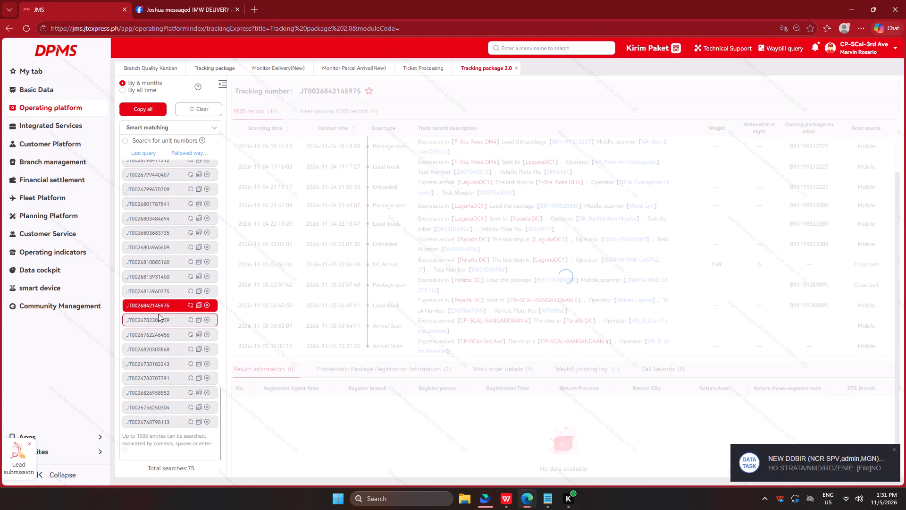
pyautogui.click(158, 314)
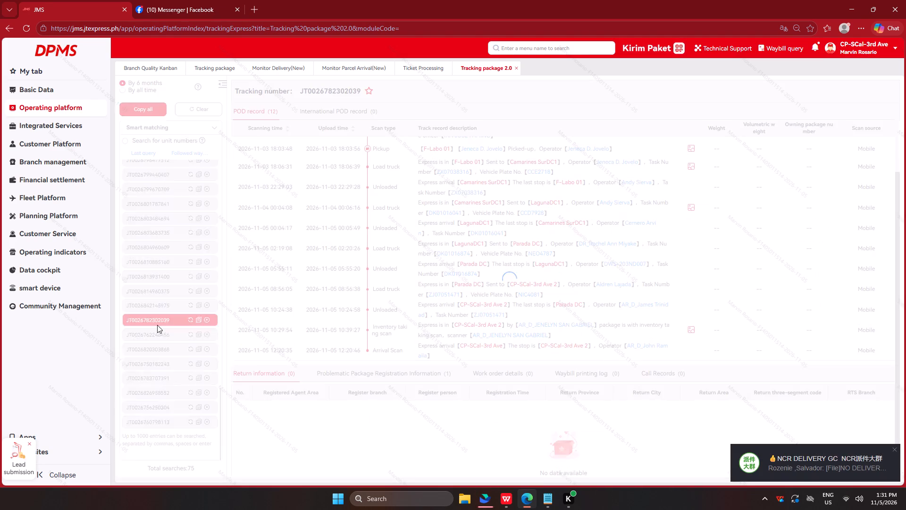
pyautogui.click(157, 326)
pyautogui.click(157, 331)
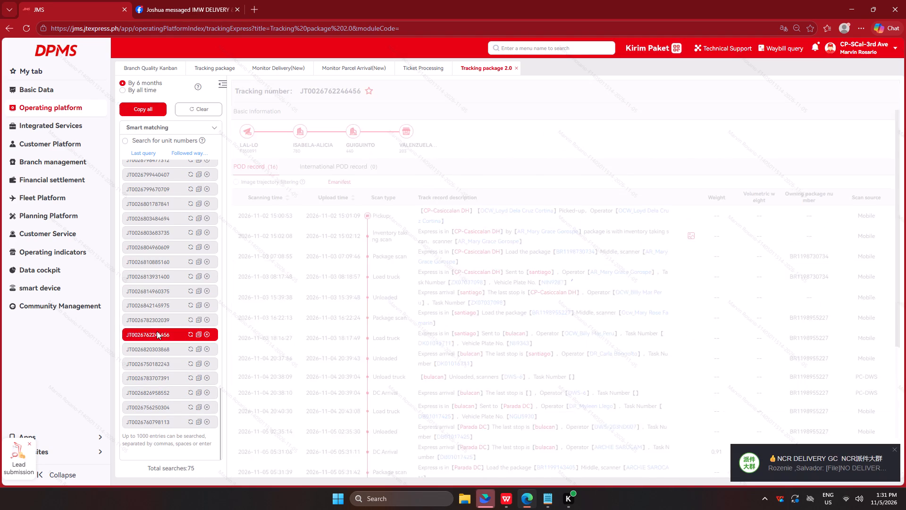
pyautogui.click(156, 331)
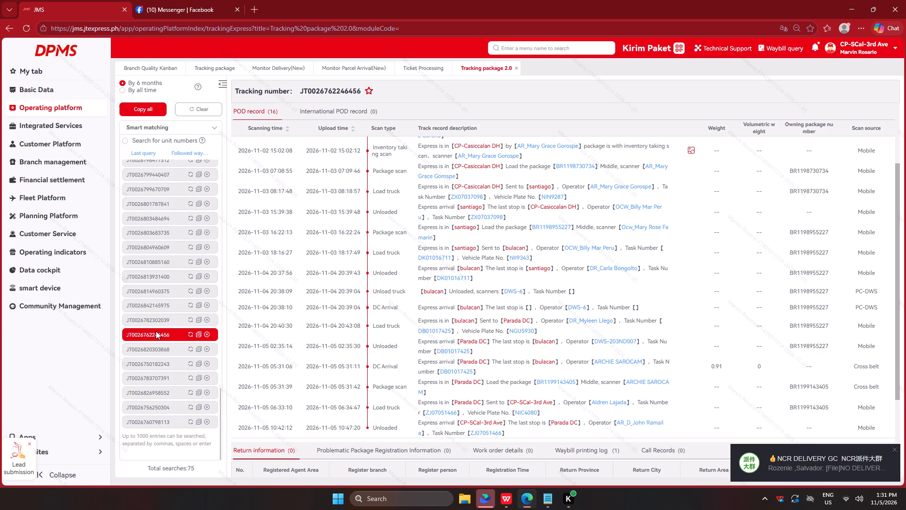
pyautogui.click(156, 332)
pyautogui.click(156, 347)
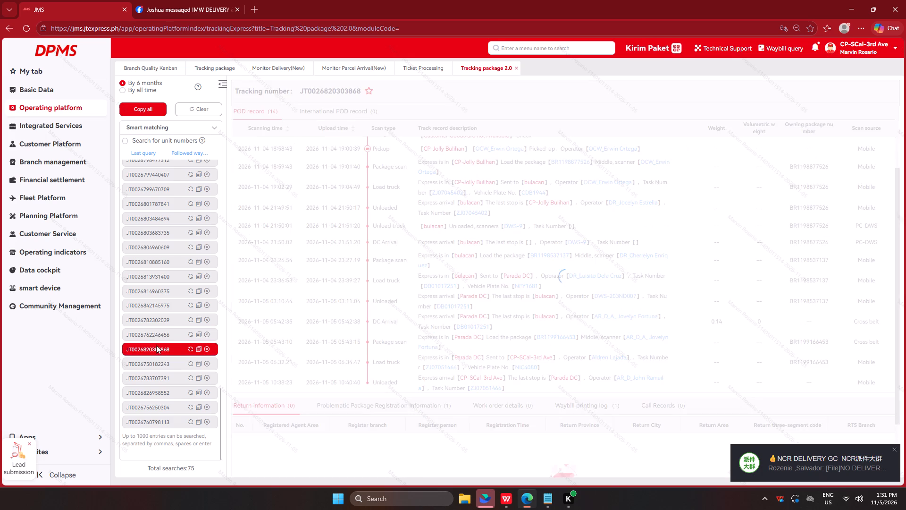
pyautogui.scroll(-5, 156, 345)
pyautogui.click(151, 362)
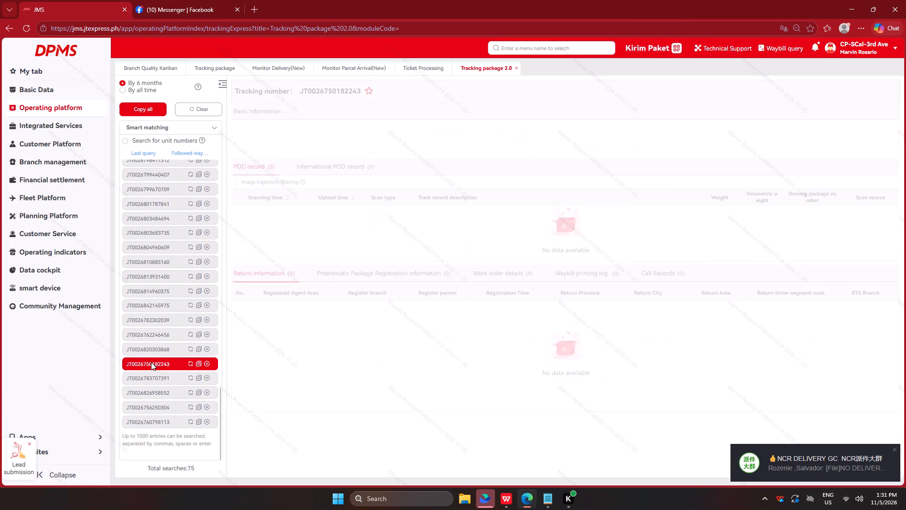
pyautogui.scroll(-14, 328, 367)
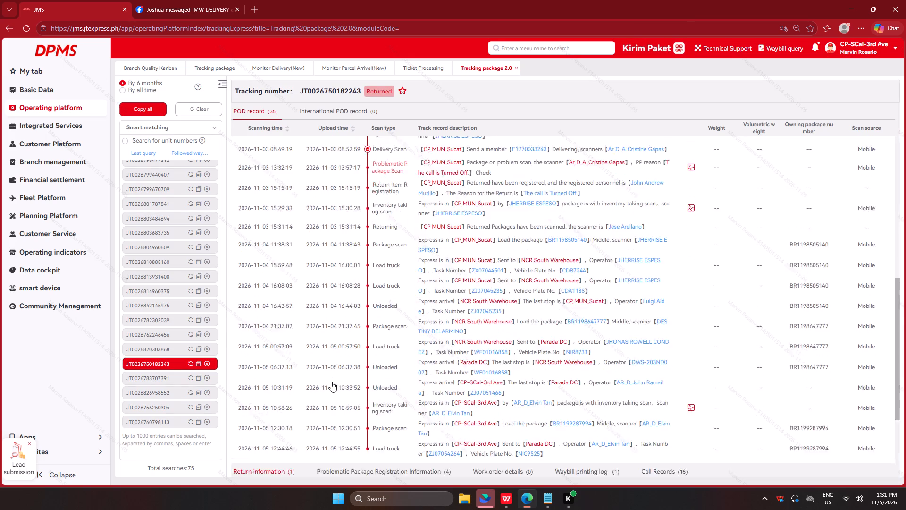
pyautogui.click(208, 363)
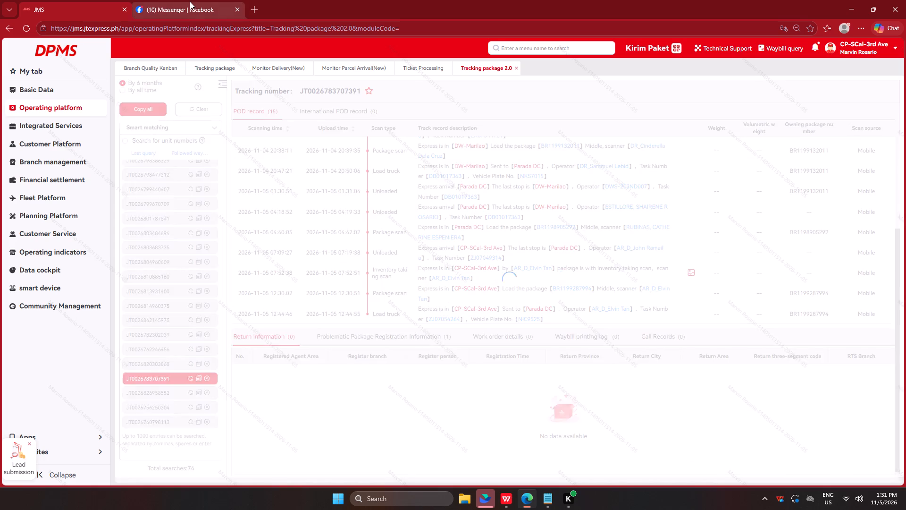
pyautogui.scroll(-8, 405, 371)
pyautogui.click(207, 377)
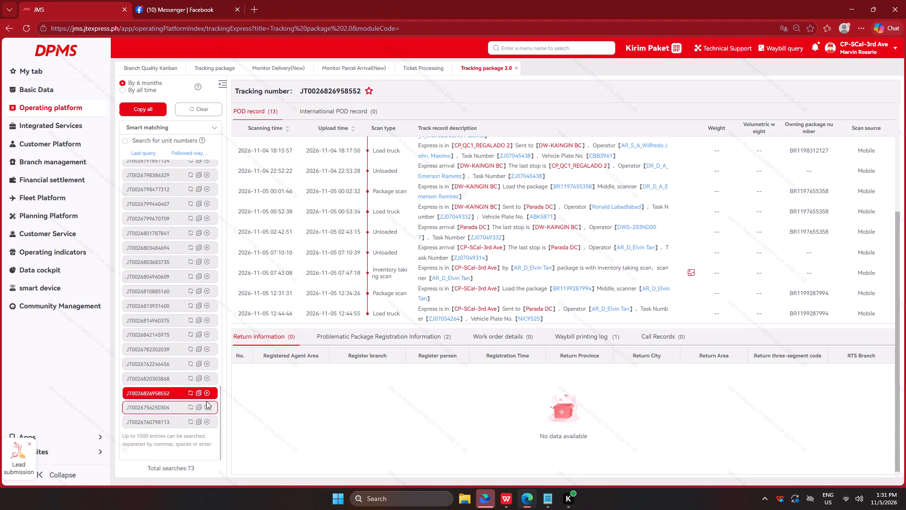
pyautogui.scroll(-7, 189, 405)
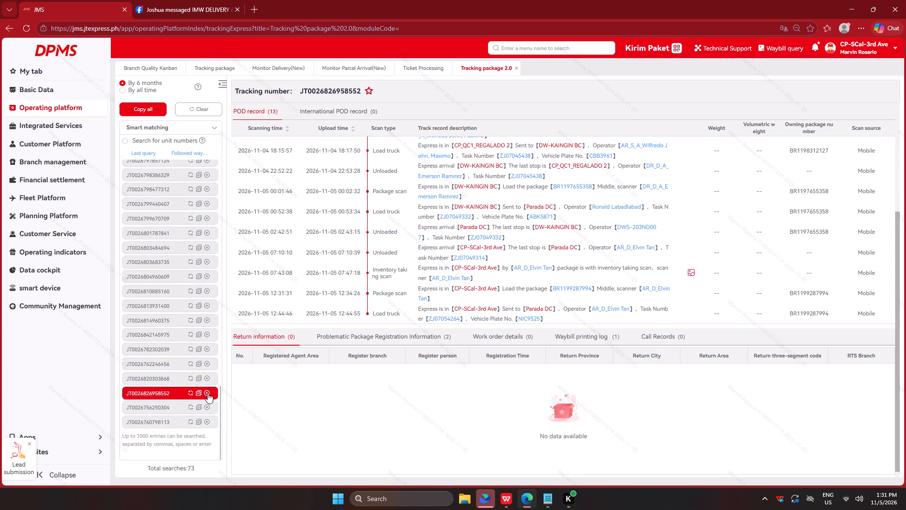
pyautogui.click(208, 393)
pyautogui.scroll(-5, 229, 380)
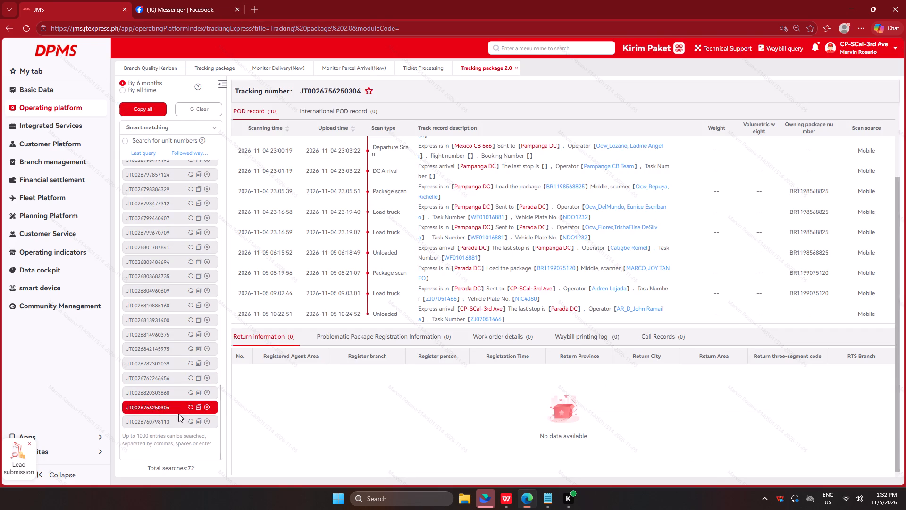
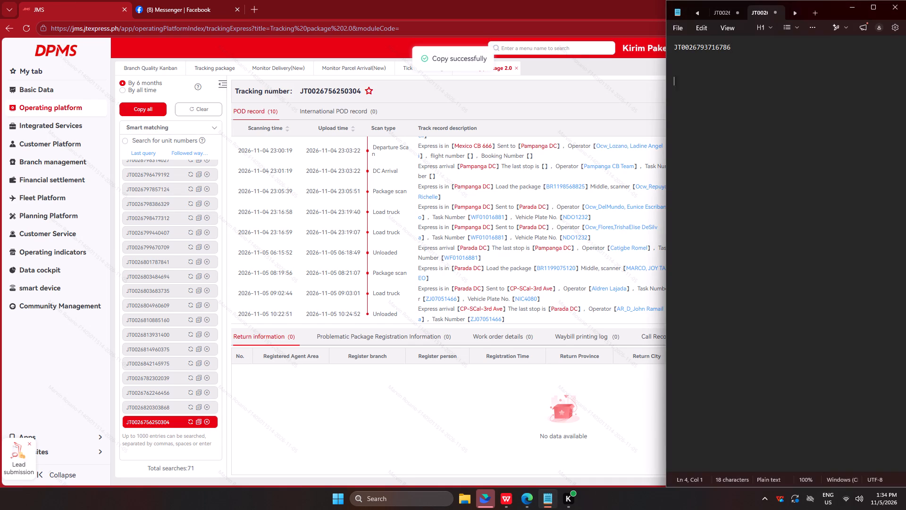
pyautogui.hotkey('ctrl', 'v')
pyautogui.scroll(14, 726, 192)
pyautogui.scroll(-2, 741, 185)
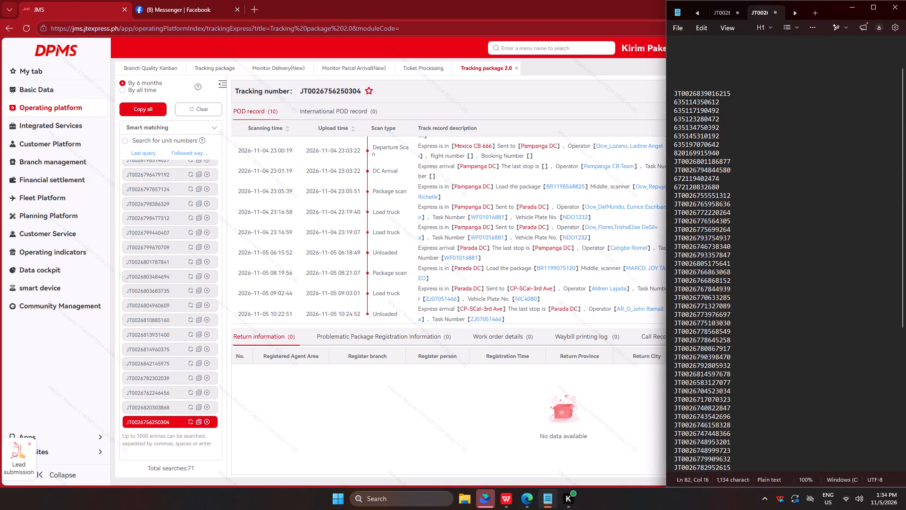
pyautogui.click(749, 307)
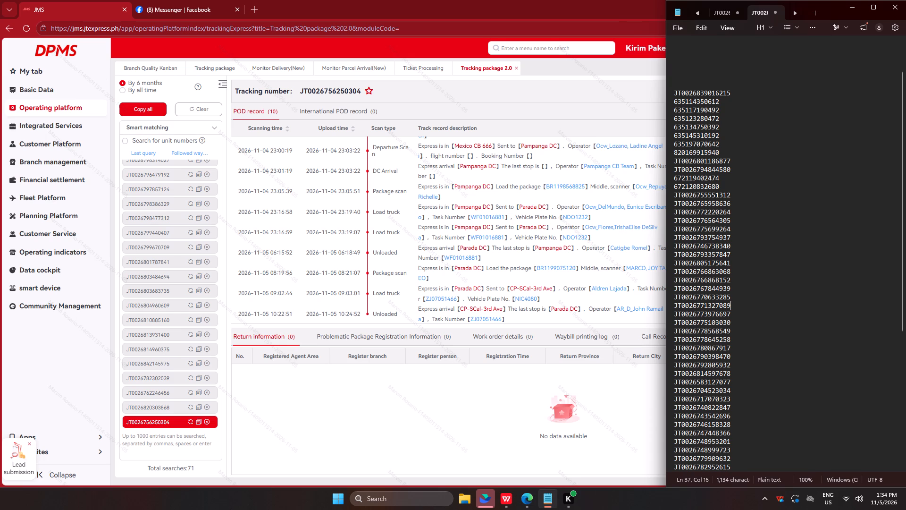
pyautogui.press('Return')
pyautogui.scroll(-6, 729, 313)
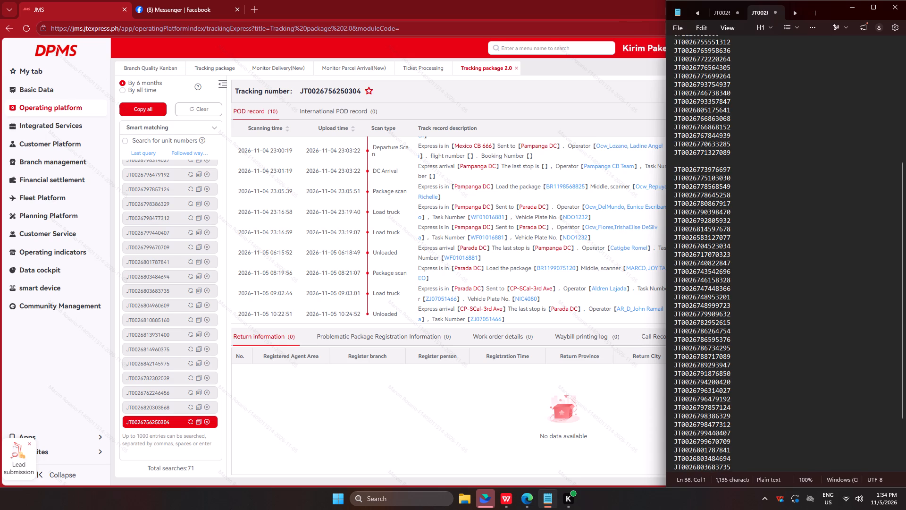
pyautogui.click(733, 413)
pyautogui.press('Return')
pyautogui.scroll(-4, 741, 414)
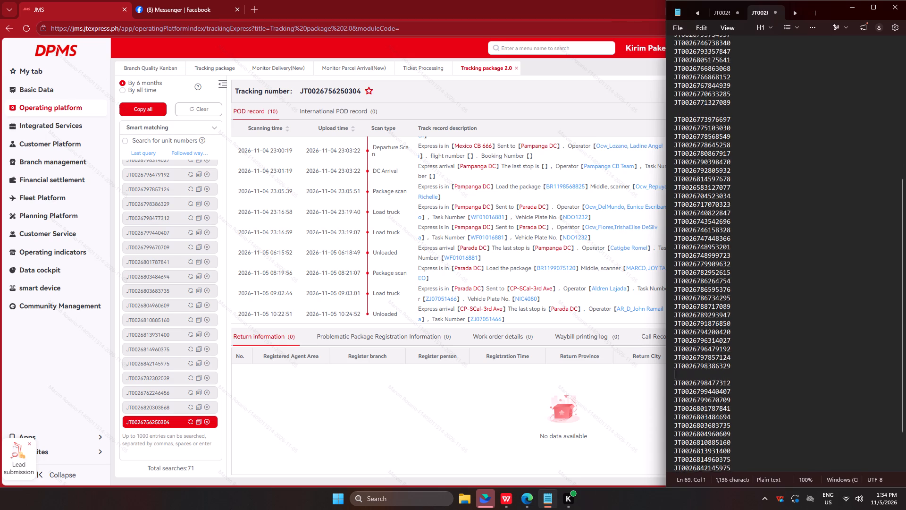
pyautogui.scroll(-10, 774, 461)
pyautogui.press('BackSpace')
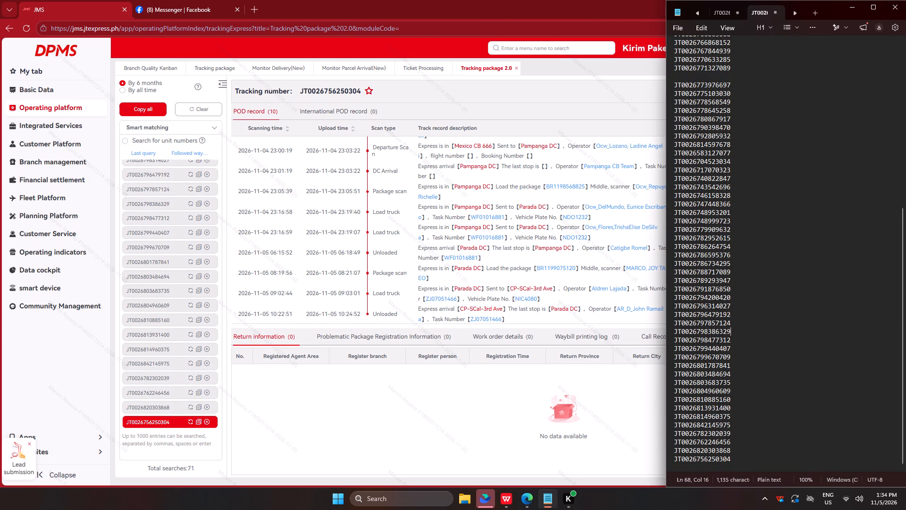
pyautogui.click(736, 272)
pyautogui.press('Return')
pyautogui.scroll(5, 777, 364)
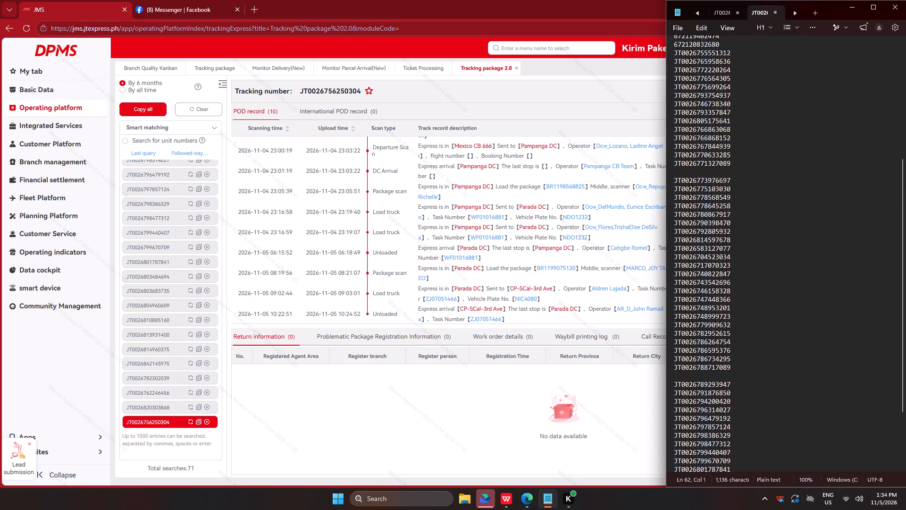
pyautogui.scroll(2, 775, 368)
pyautogui.scroll(3, 753, 306)
pyautogui.moveTo(733, 347); pyautogui.dragTo(631, 136)
pyautogui.hotkey('ctrl', 'c')
pyautogui.hotkey('ctrl', 'c')
pyautogui.hotkey('ctrl', 'c')
pyautogui.hotkey('ctrl', 'c')
pyautogui.hotkey('ctrl', 'c')
# Return to JMS in the browser and close the Tracking package 2.0 page.
pyautogui.keyDown('ctrl'); pyautogui.click(516, 69); pyautogui.keyUp('ctrl')
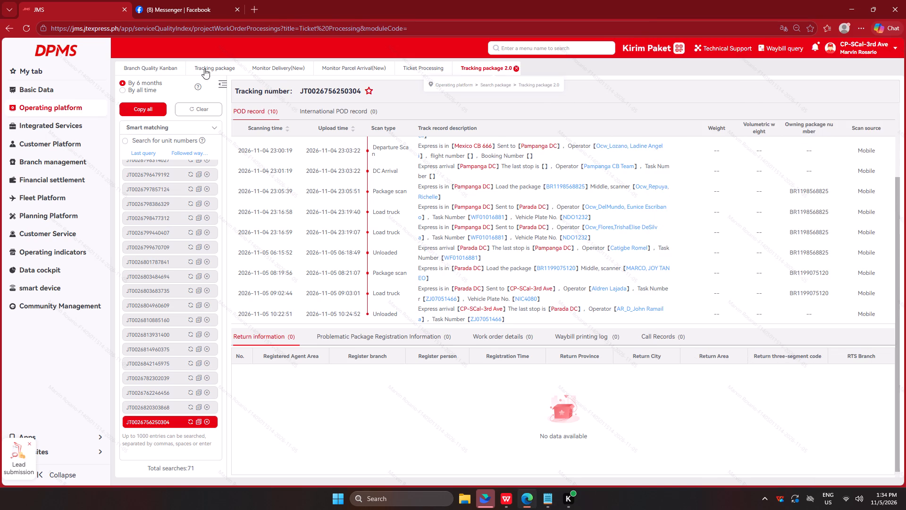
# Replace the previous list in Tracking package with the copied batch of waybill numbers and run the inquiry.
pyautogui.click(221, 68)
pyautogui.click(178, 159)
pyautogui.click(182, 145)
pyautogui.hotkey('ctrl', 'v')
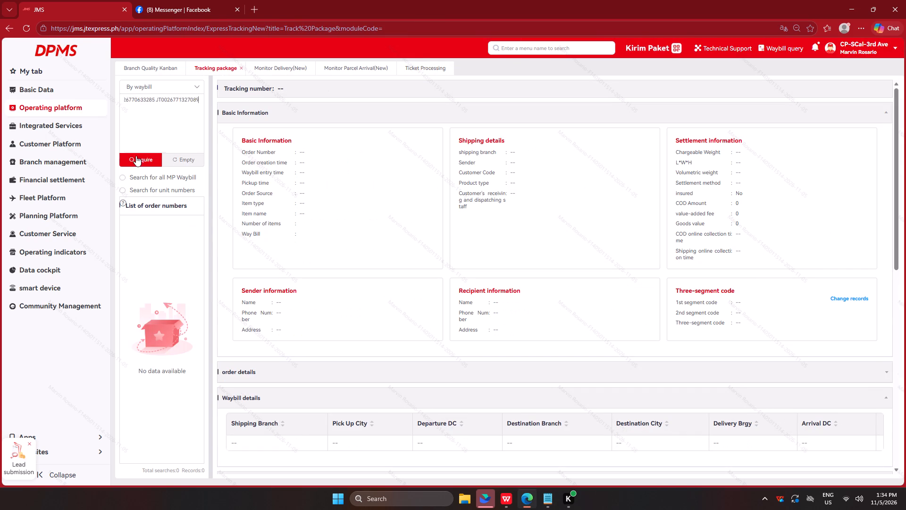
pyautogui.click(136, 156)
# Refresh the Ticket Processing query for tickets still to be processed.
pyautogui.click(431, 68)
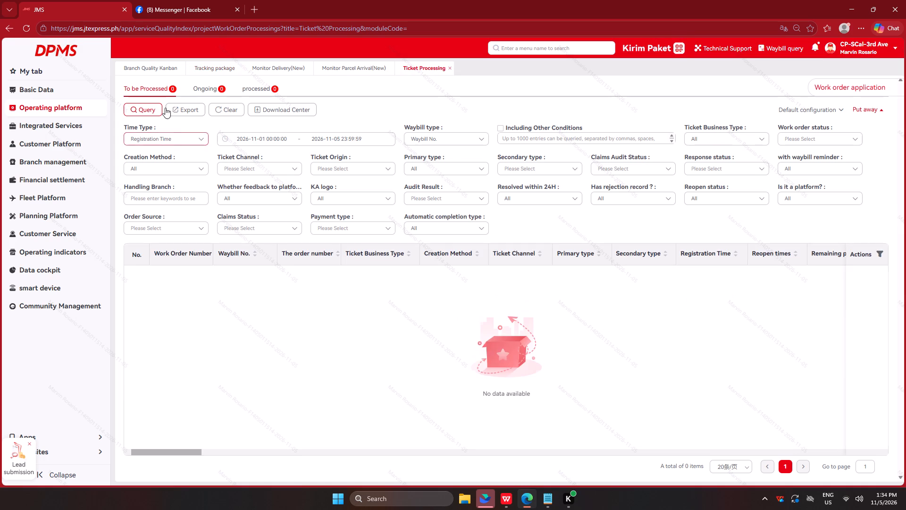
pyautogui.click(150, 107)
pyautogui.click(216, 67)
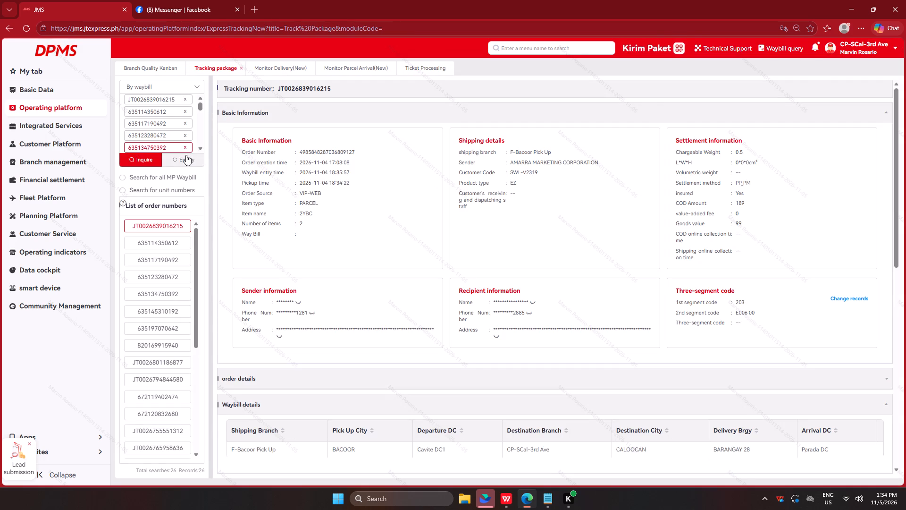
pyautogui.scroll(-8, 325, 259)
pyautogui.scroll(4, 514, 217)
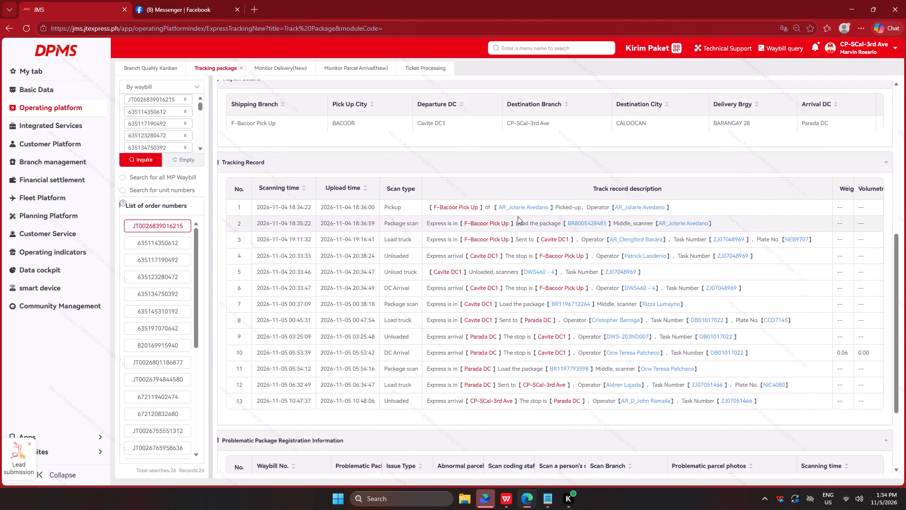
pyautogui.scroll(2, 518, 216)
pyautogui.tripleClick(496, 240)
pyautogui.hotkey('ctrl', 'c')
pyautogui.hotkey('ctrl', 'c')
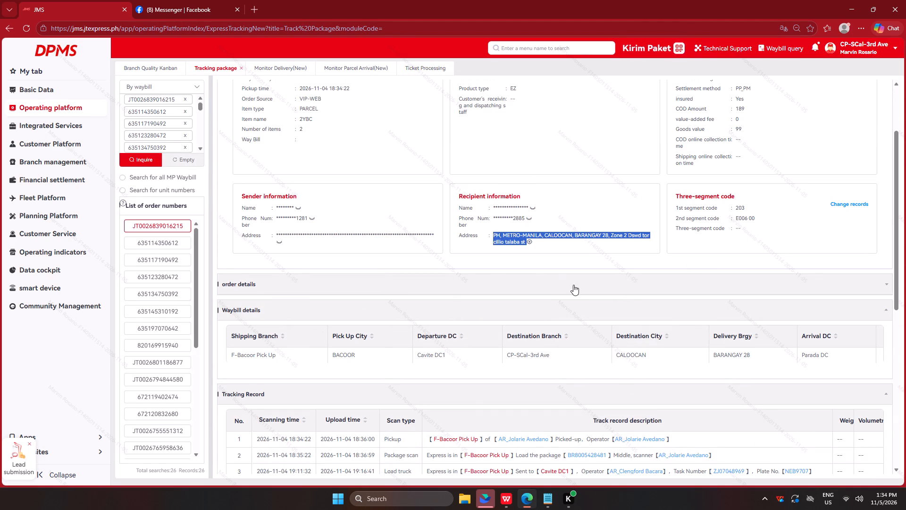
pyautogui.hotkey('ctrl', 'c')
pyautogui.hotkey('ctrl', 'c')
pyautogui.hotkey('ctrl', 'c')
pyautogui.hotkey('ctrl', 'c')
pyautogui.hotkey('alt', 'Tab')
pyautogui.click(747, 139)
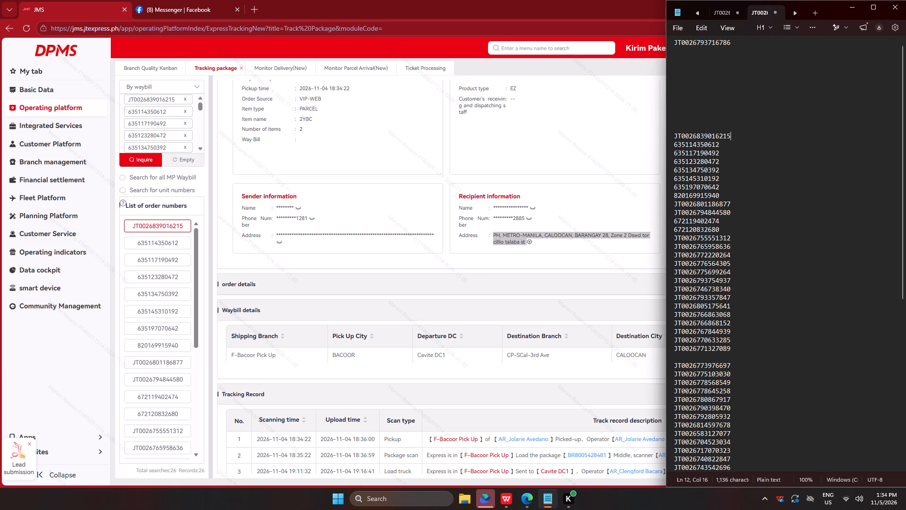
pyautogui.press('Return')
pyautogui.hotkey('ctrl', 'v')
pyautogui.click(533, 206)
pyautogui.tripleClick(512, 210)
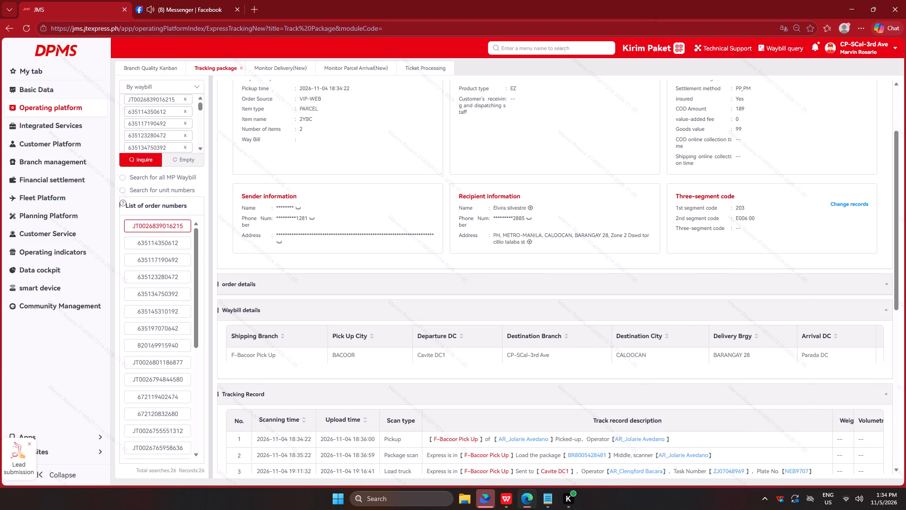
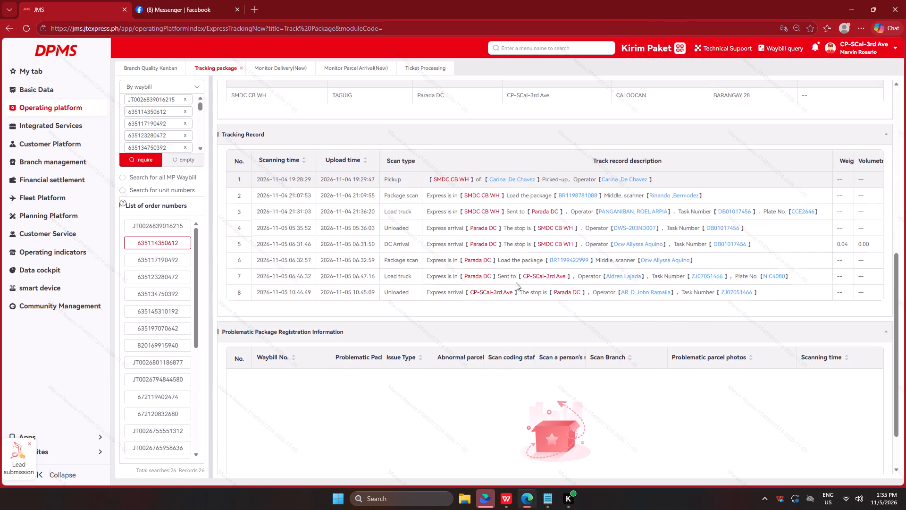
pyautogui.scroll(5, 578, 270)
pyautogui.click(570, 223)
pyautogui.tripleClick(571, 220)
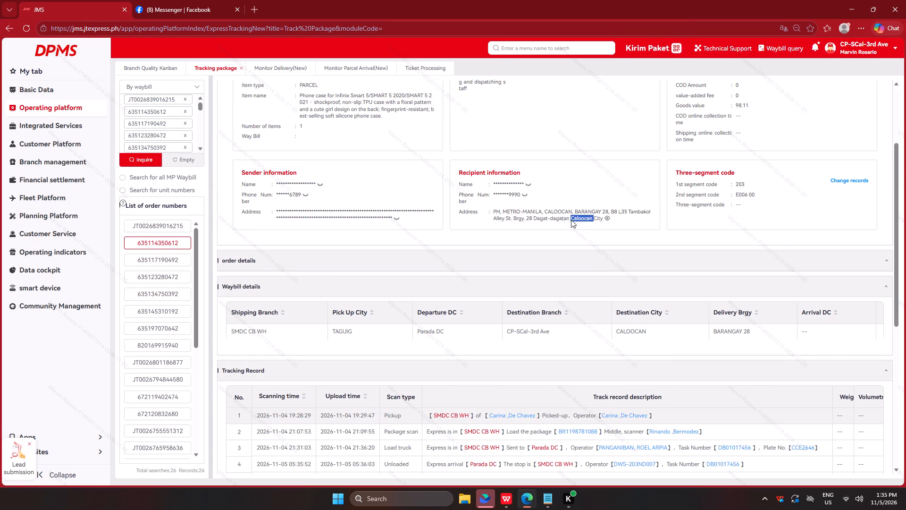
pyautogui.click(571, 220)
pyautogui.hotkey('ctrl', 'c')
pyautogui.hotkey('ctrl', 'c')
pyautogui.hotkey('ctrl', 'c')
pyautogui.hotkey('ctrl', 'c')
pyautogui.hotkey('alt', 'Tab')
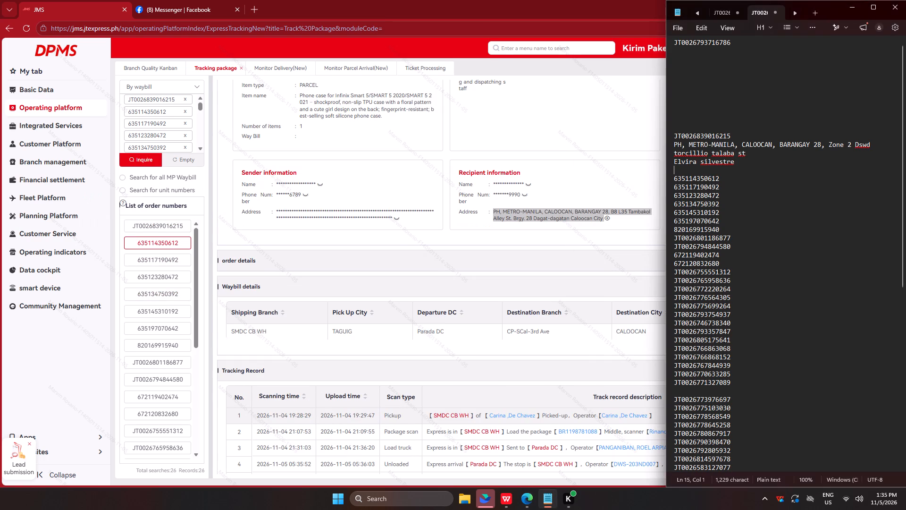
pyautogui.click(726, 178)
pyautogui.press('Return')
pyautogui.hotkey('ctrl', 'v')
pyautogui.click(529, 186)
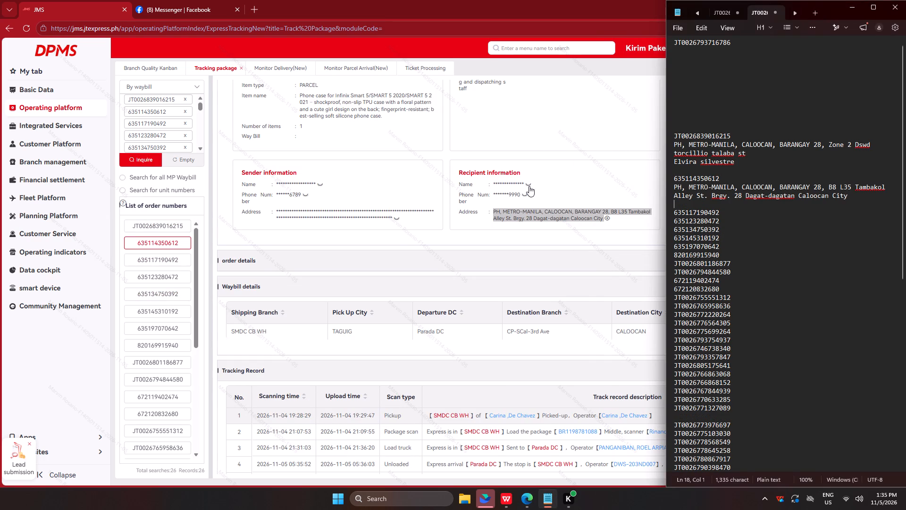
pyautogui.tripleClick(523, 183)
pyautogui.hotkey('ctrl', 'c')
pyautogui.hotkey('ctrl', 'c')
pyautogui.hotkey('ctrl', 'c')
pyautogui.hotkey('alt', 'Tab')
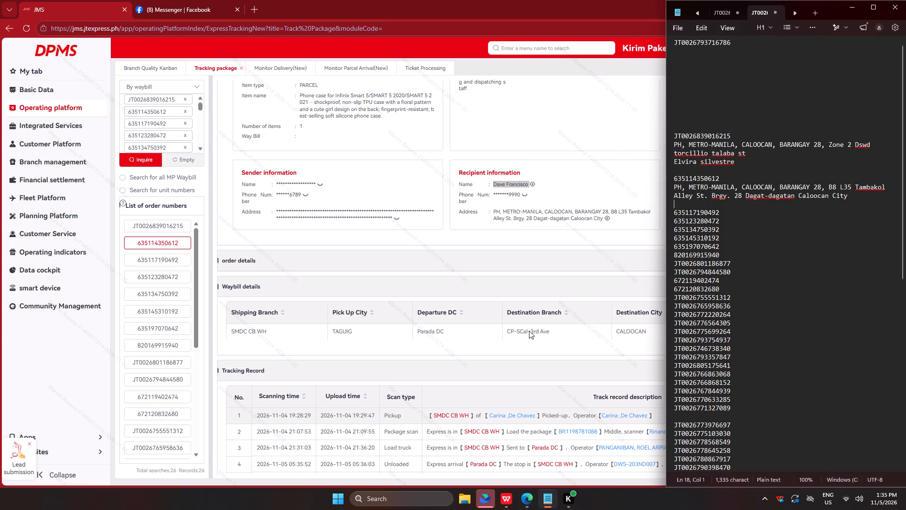
pyautogui.hotkey('ctrl', 'v')
pyautogui.click(173, 256)
pyautogui.scroll(1, 353, 281)
pyautogui.scroll(-8, 371, 295)
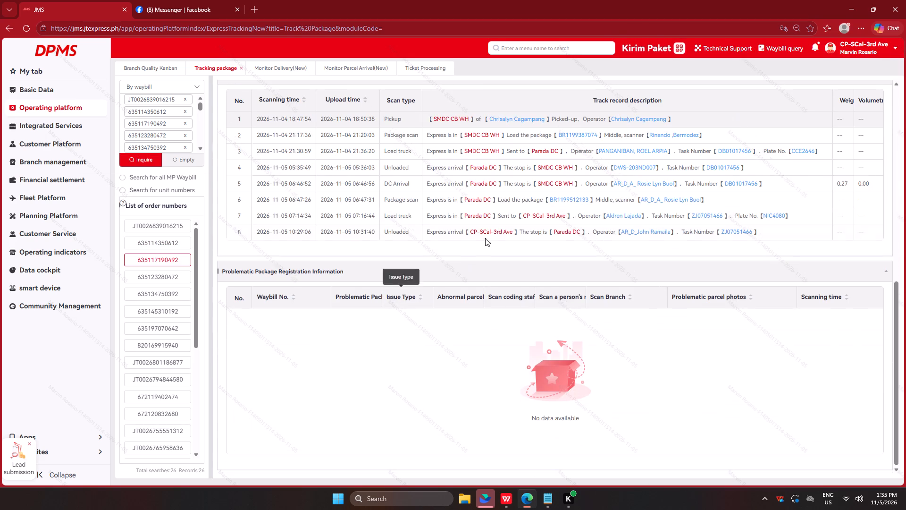
pyautogui.scroll(5, 495, 163)
pyautogui.click(521, 153)
pyautogui.tripleClick(522, 157)
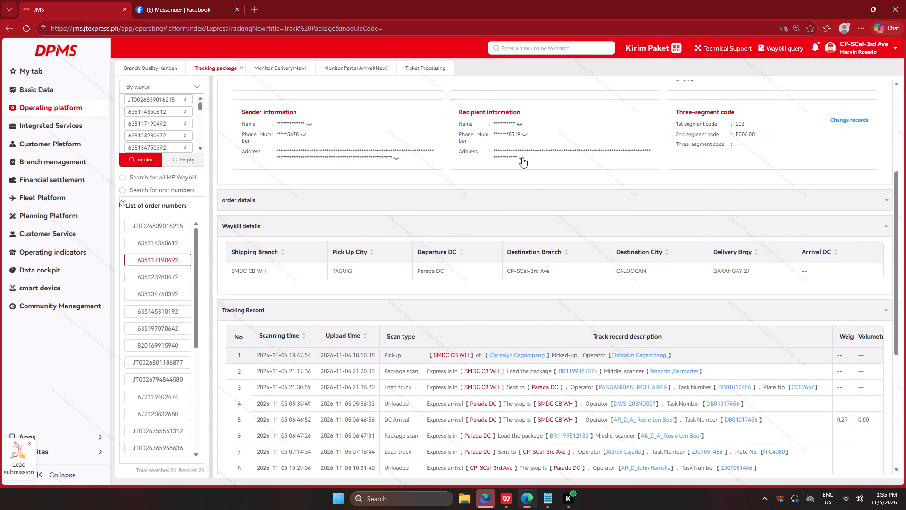
pyautogui.click(522, 157)
pyautogui.hotkey('ctrl', 'c')
pyautogui.hotkey('ctrl', 'c')
pyautogui.hotkey('ctrl', 'c')
pyautogui.hotkey('ctrl', 'c')
pyautogui.hotkey('alt', 'Tab')
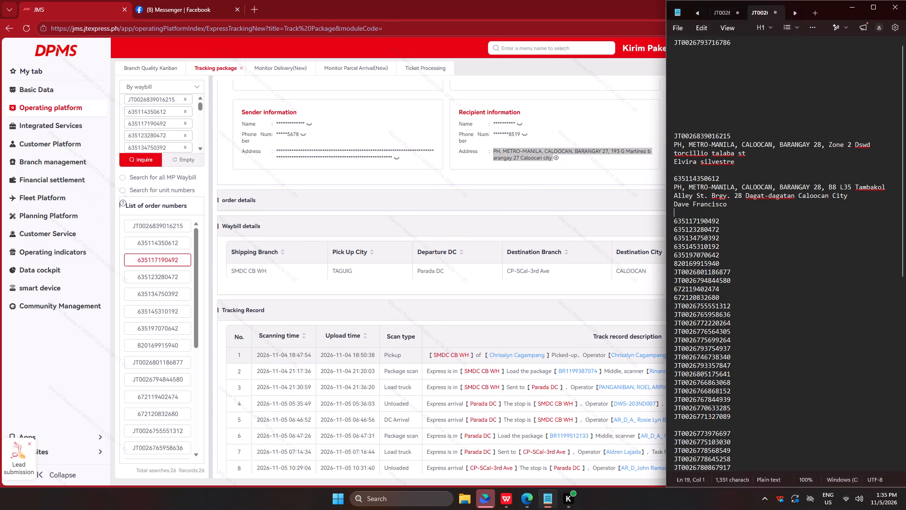
pyautogui.click(728, 224)
pyautogui.press('Return')
pyautogui.hotkey('ctrl', 'v')
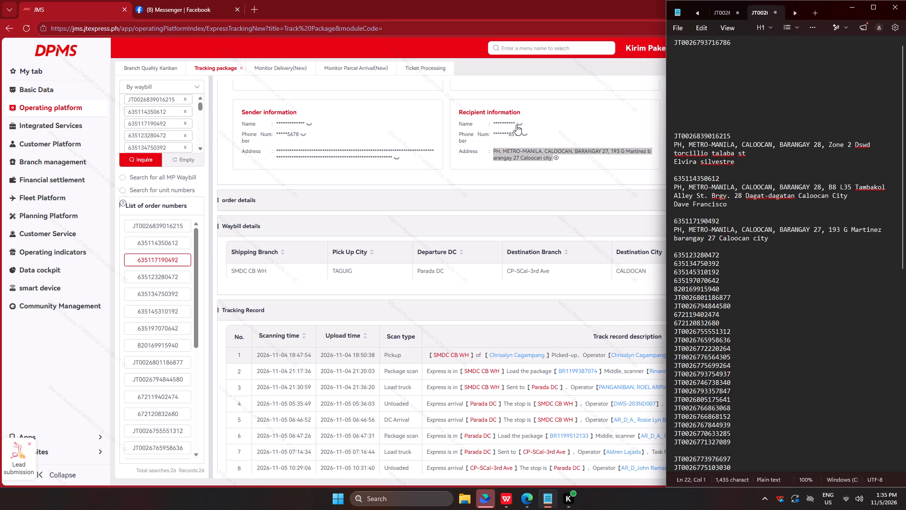
pyautogui.click(517, 123)
pyautogui.tripleClick(502, 125)
pyautogui.hotkey('ctrl', 'c')
pyautogui.hotkey('ctrl', 'c')
pyautogui.hotkey('ctrl', 'c')
pyautogui.hotkey('ctrl', 'c')
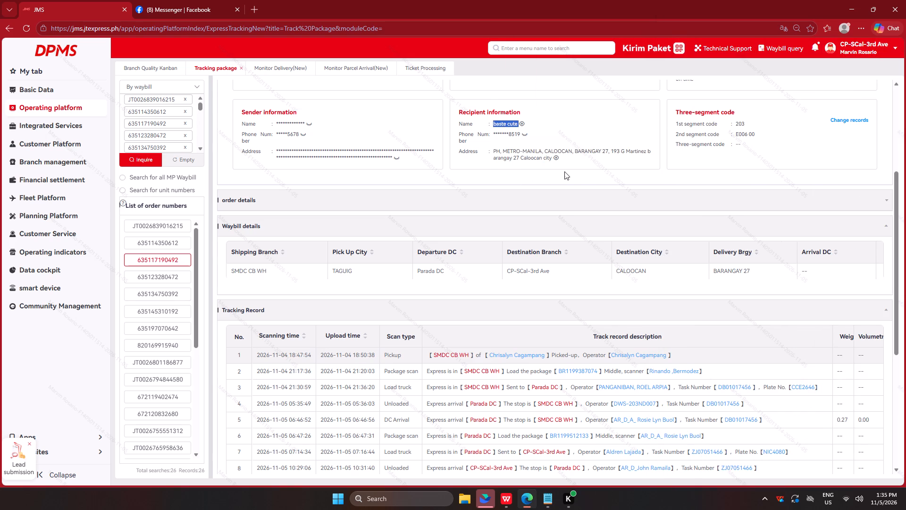
pyautogui.hotkey('alt', 'Tab')
pyautogui.hotkey('ctrl', 'v')
pyautogui.click(165, 274)
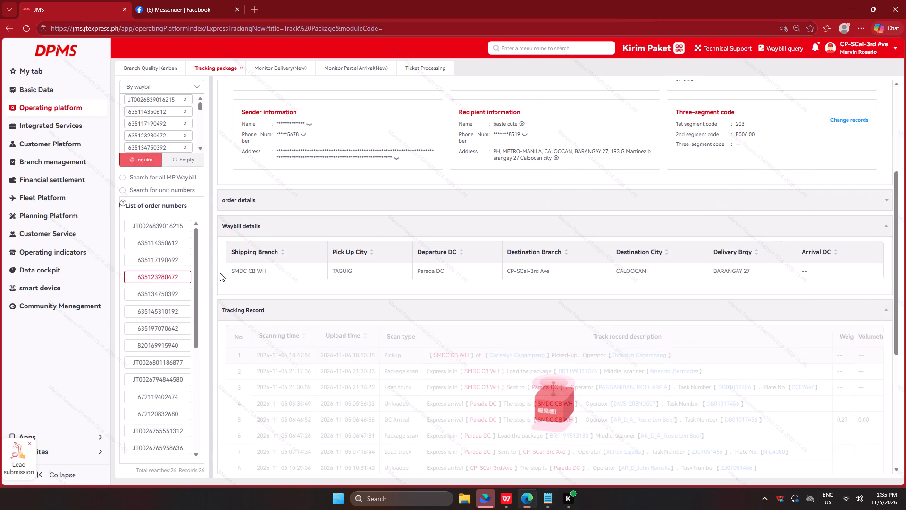
pyautogui.scroll(-8, 353, 276)
pyautogui.scroll(8, 528, 300)
pyautogui.tripleClick(591, 298)
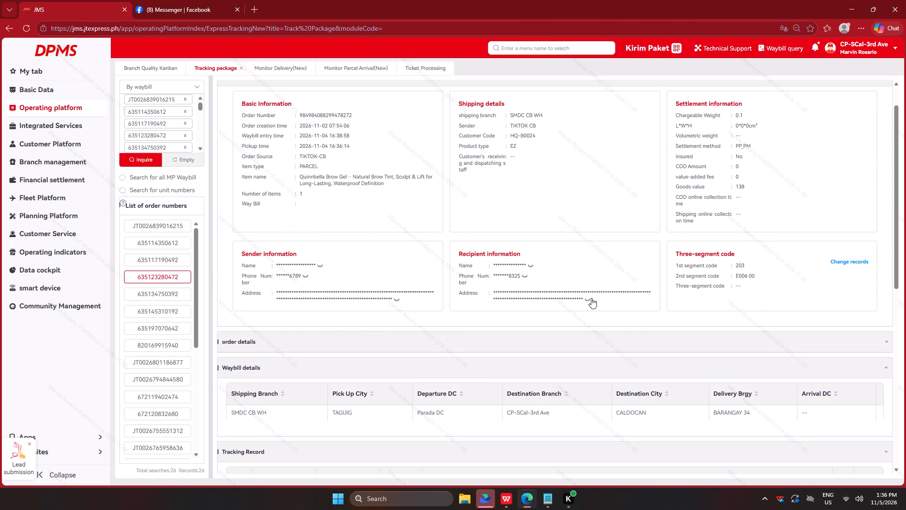
pyautogui.click(591, 298)
pyautogui.hotkey('ctrl', 'c')
pyautogui.hotkey('ctrl', 'c')
pyautogui.hotkey('ctrl', 'c')
pyautogui.hotkey('ctrl', 'c')
pyautogui.hotkey('ctrl', 'c')
pyautogui.hotkey('alt', 'Tab')
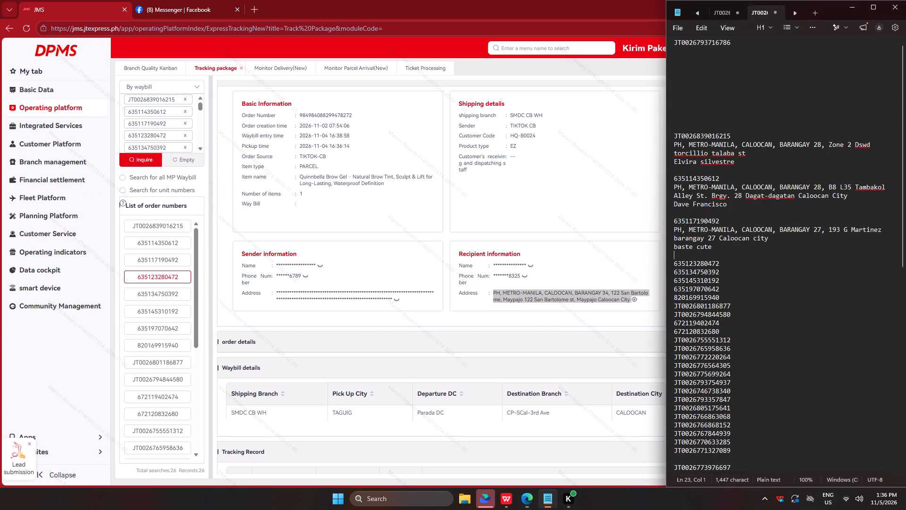
pyautogui.click(735, 262)
pyautogui.press('Return')
pyautogui.hotkey('ctrl', 'v')
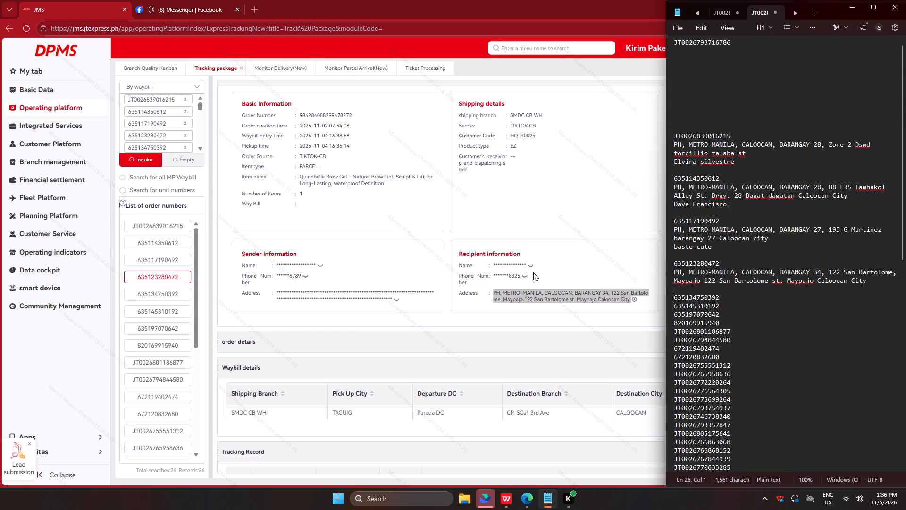
pyautogui.click(533, 267)
pyautogui.tripleClick(511, 265)
pyautogui.hotkey('ctrl', 'c')
pyautogui.hotkey('ctrl', 'c')
pyautogui.hotkey('ctrl', 'c')
pyautogui.hotkey('ctrl', 'c')
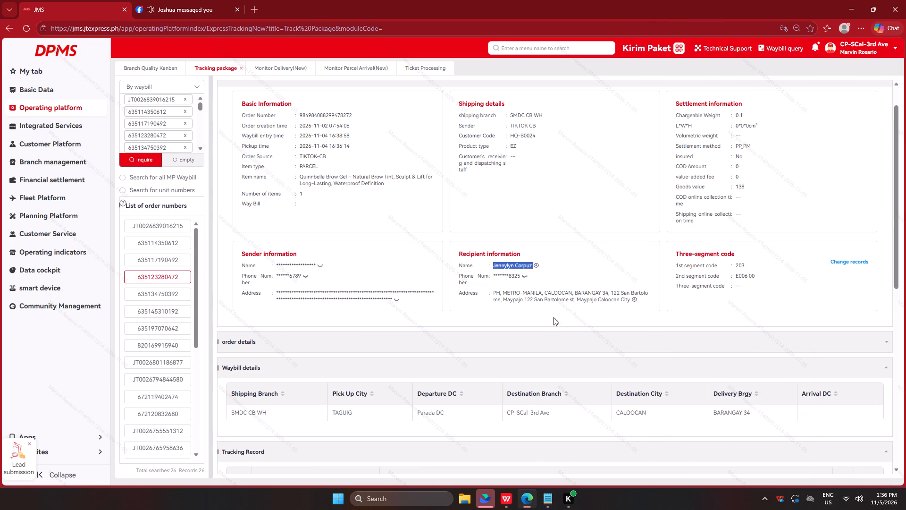
pyautogui.hotkey('alt', 'Tab')
pyautogui.hotkey('ctrl', 'v')
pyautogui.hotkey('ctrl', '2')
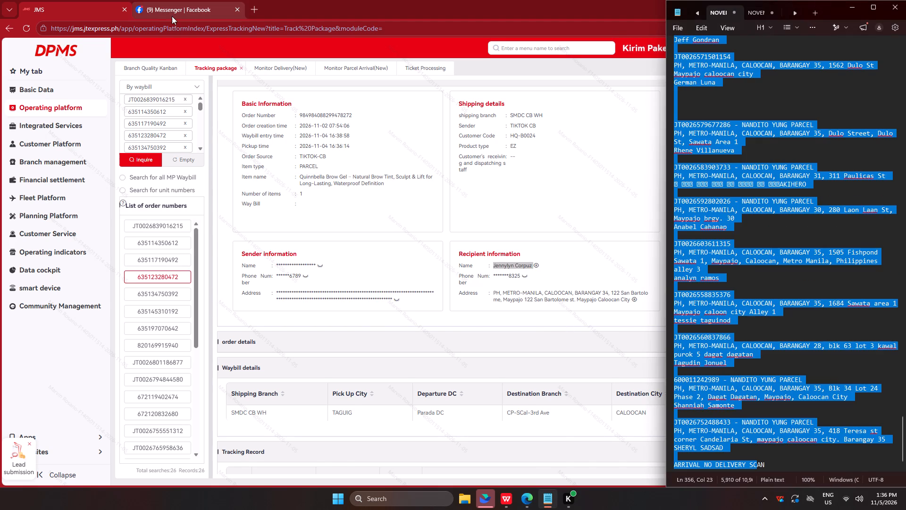
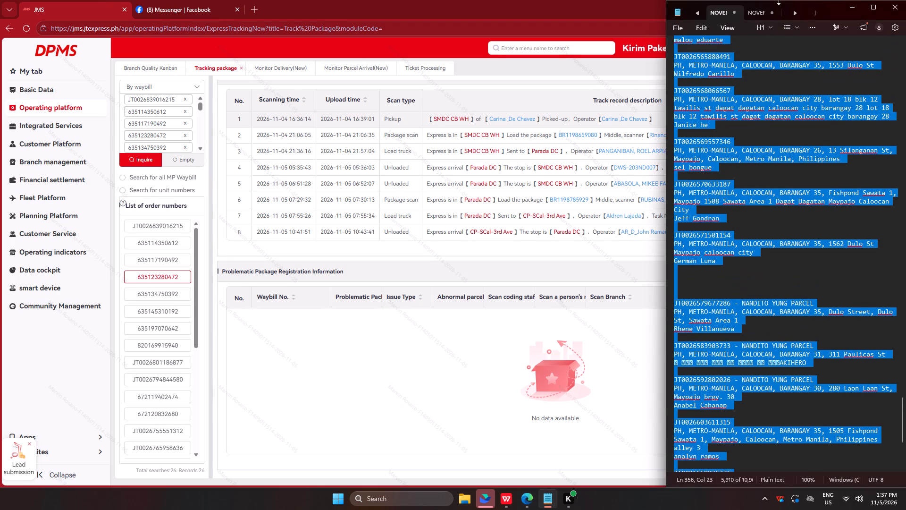
pyautogui.tripleClick(797, 14)
pyautogui.doubleClick(797, 14)
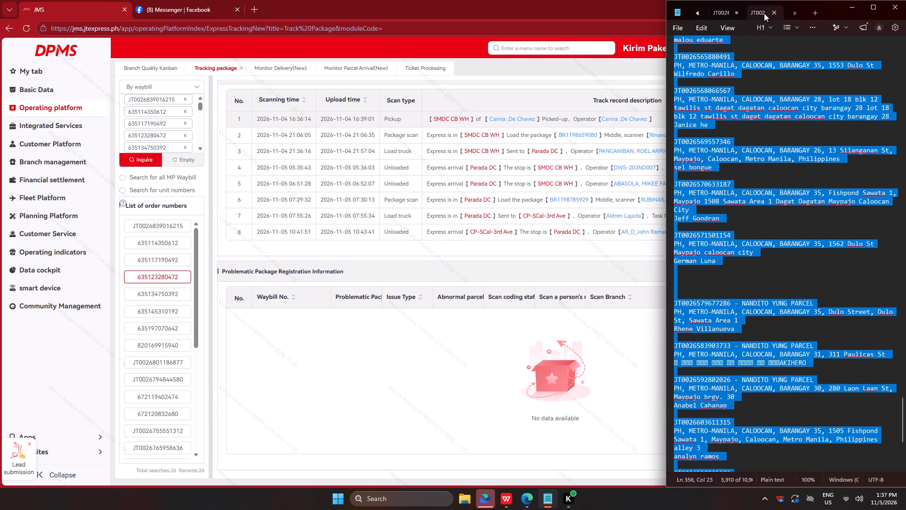
pyautogui.click(760, 13)
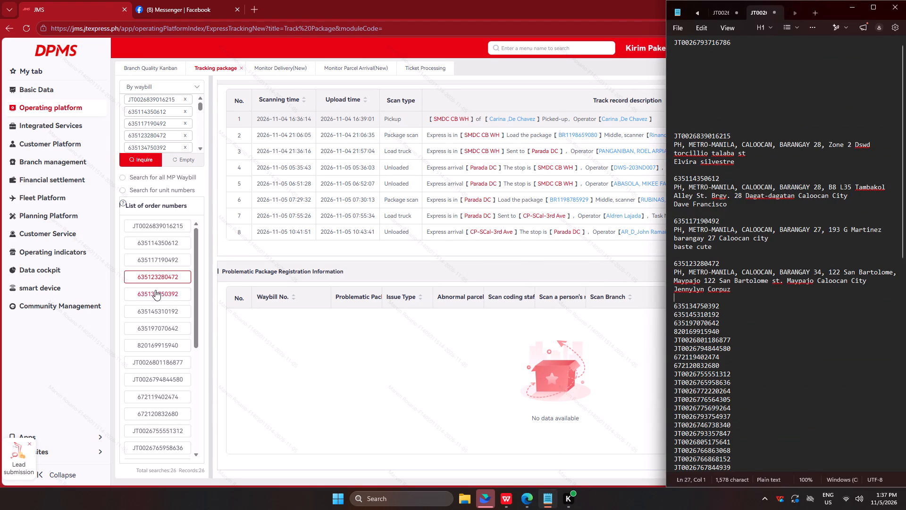
pyautogui.click(155, 291)
pyautogui.hotkey('alt', 'Tab')
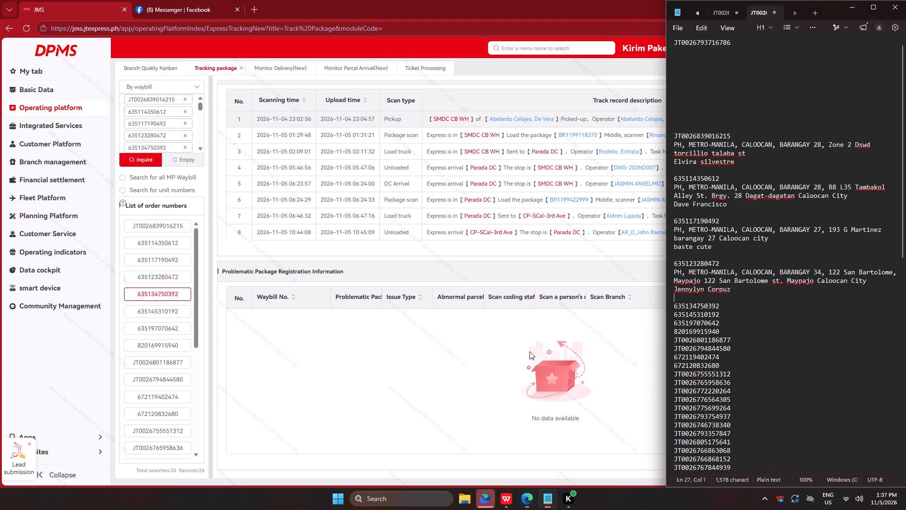
pyautogui.scroll(6, 529, 351)
pyautogui.tripleClick(501, 205)
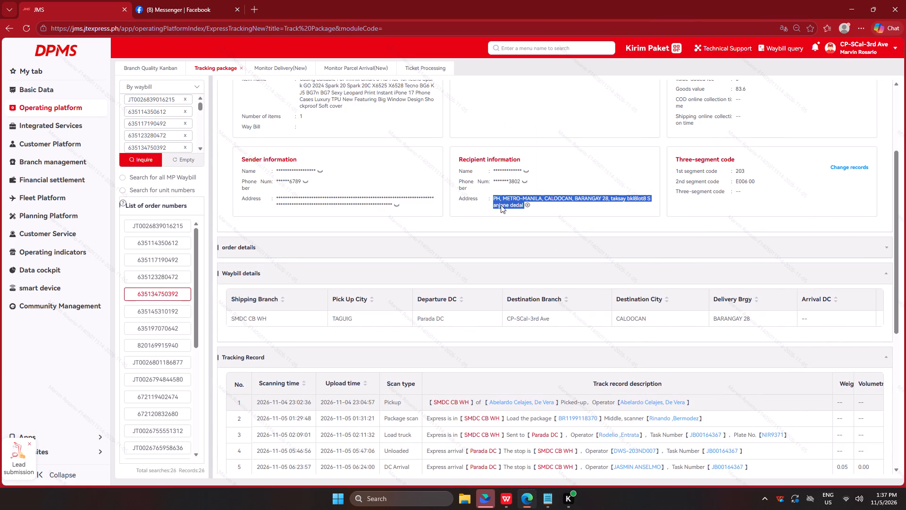
pyautogui.hotkey('ctrl', 'c')
pyautogui.hotkey('ctrl', 'c')
pyautogui.hotkey('ctrl', 'c')
pyautogui.hotkey('ctrl', 'c')
pyautogui.hotkey('ctrl', 'c')
pyautogui.hotkey('alt', 'Tab')
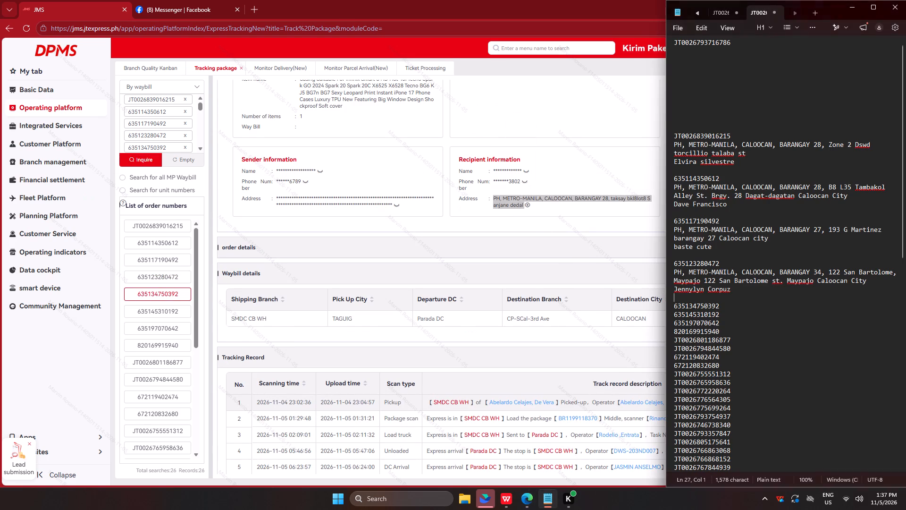
pyautogui.click(725, 310)
pyautogui.click(723, 305)
pyautogui.press('Return')
pyautogui.hotkey('ctrl', 'v')
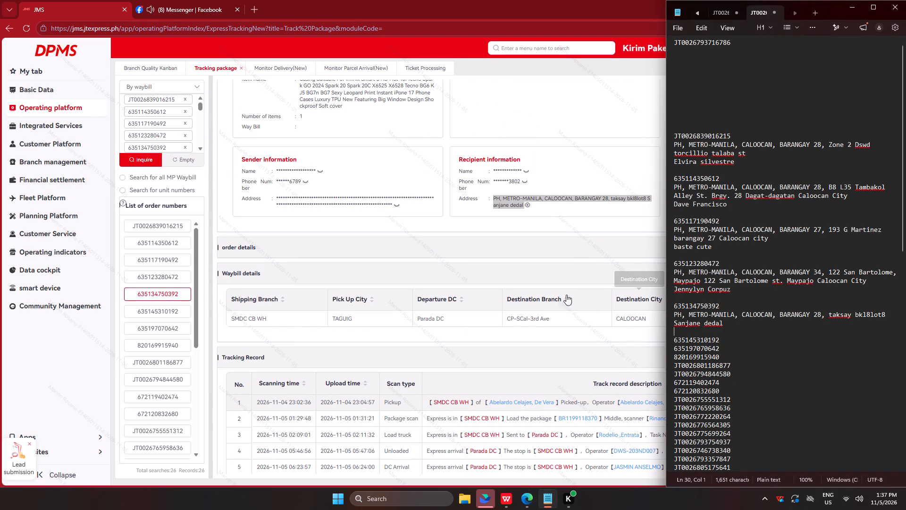
pyautogui.click(526, 170)
pyautogui.tripleClick(514, 170)
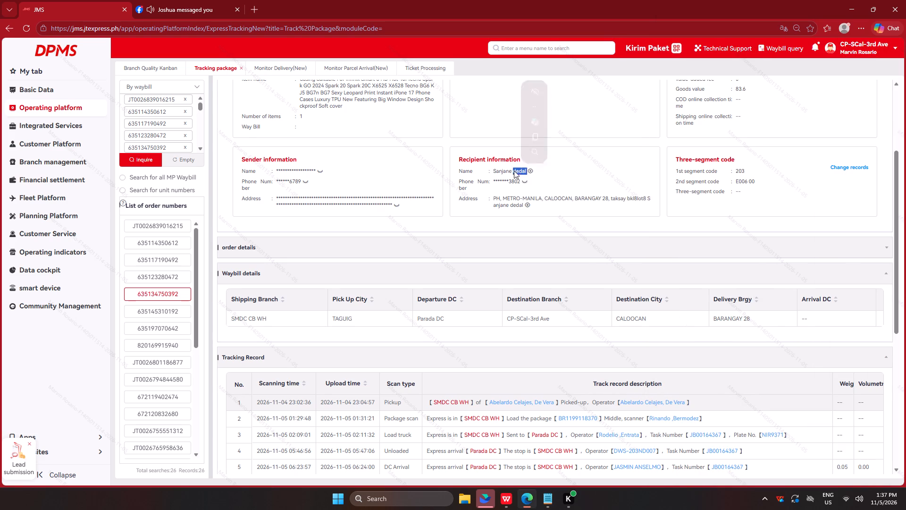
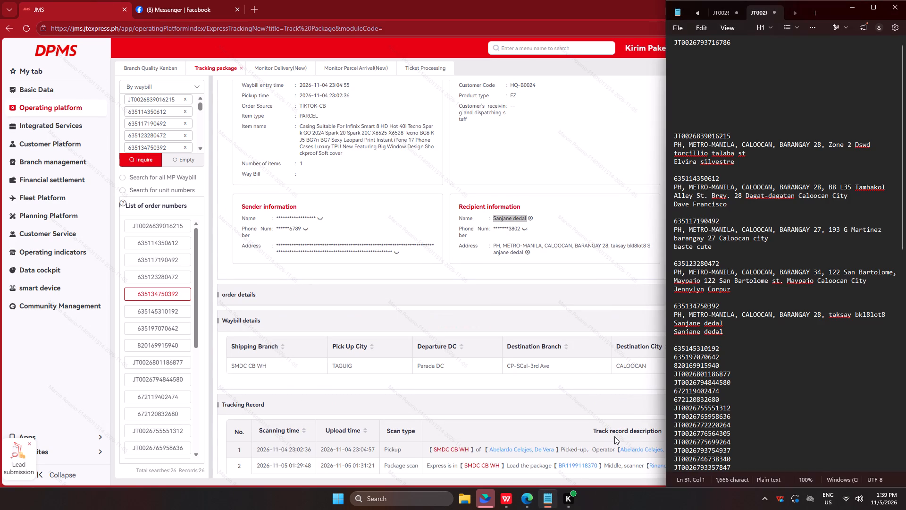
pyautogui.moveTo(732, 334); pyautogui.dragTo(629, 331)
pyautogui.press('BackSpace')
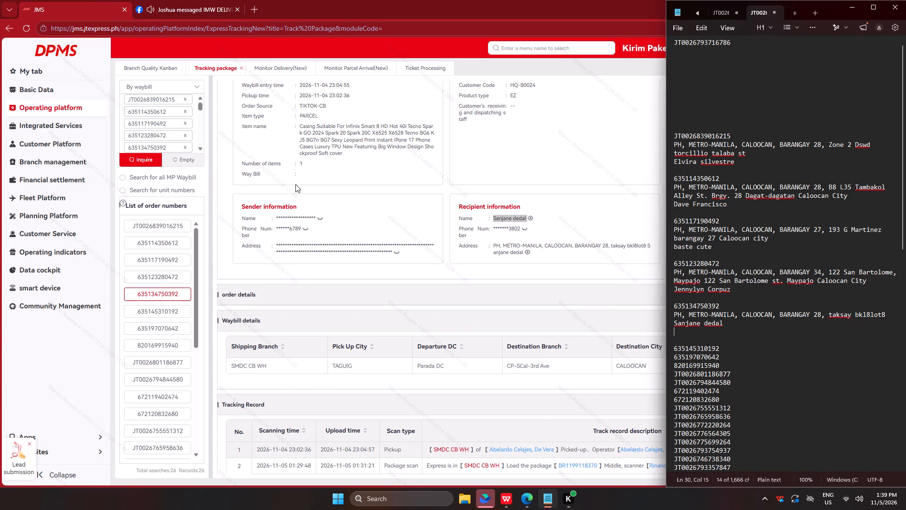
pyautogui.press('BackSpace')
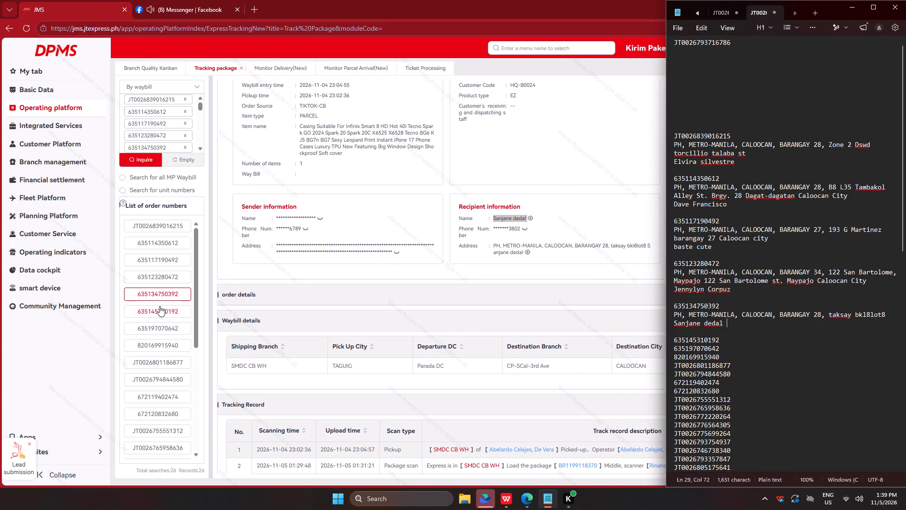
pyautogui.click(159, 306)
pyautogui.hotkey('alt', 'Tab')
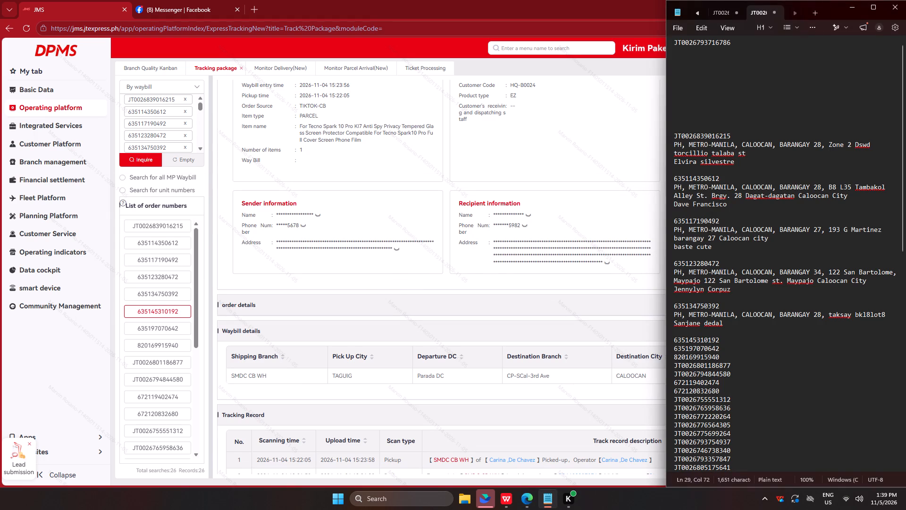
pyautogui.tripleClick(606, 263)
pyautogui.click(606, 263)
pyautogui.hotkey('ctrl', 'c')
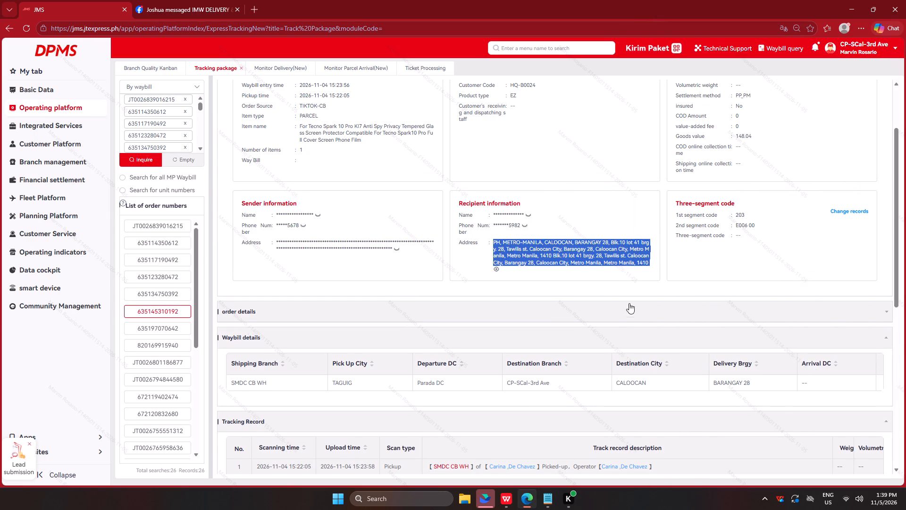
pyautogui.hotkey('ctrl', 'c')
pyautogui.hotkey('ctrl', 'c')
pyautogui.hotkey('ctrl', 'c')
pyautogui.hotkey('alt', 'Tab')
pyautogui.click(714, 333)
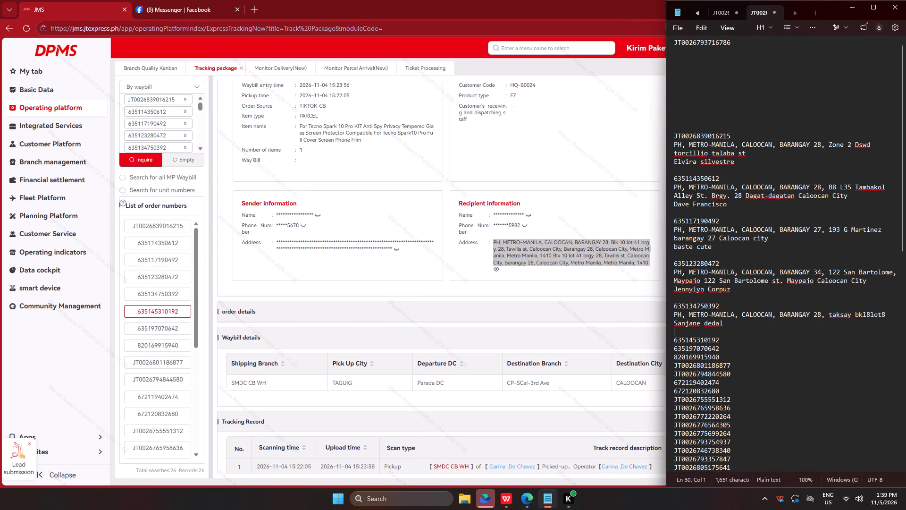
pyautogui.click(727, 336)
pyautogui.press('Return')
pyautogui.hotkey('ctrl', 'v')
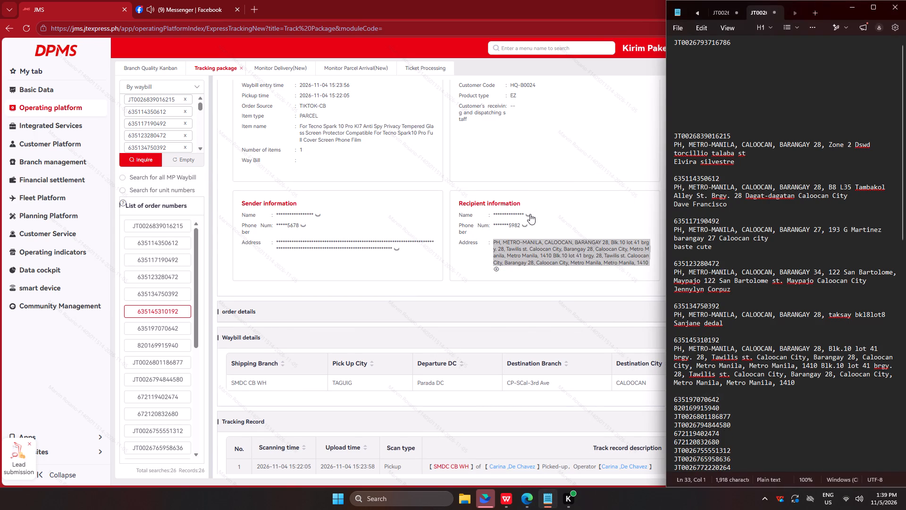
pyautogui.click(529, 214)
pyautogui.tripleClick(520, 215)
pyautogui.hotkey('ctrl', 'c')
pyautogui.hotkey('ctrl', 'c')
pyautogui.hotkey('ctrl', 'c')
pyautogui.hotkey('alt', 'Tab')
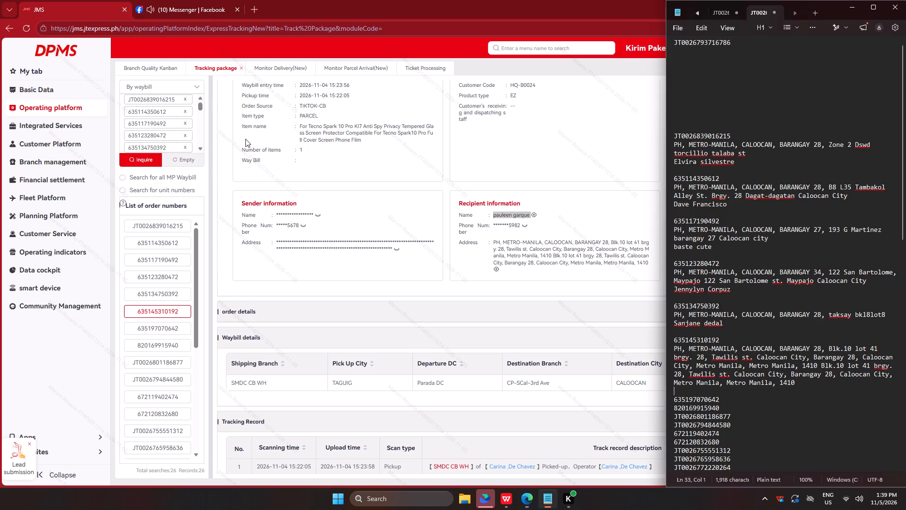
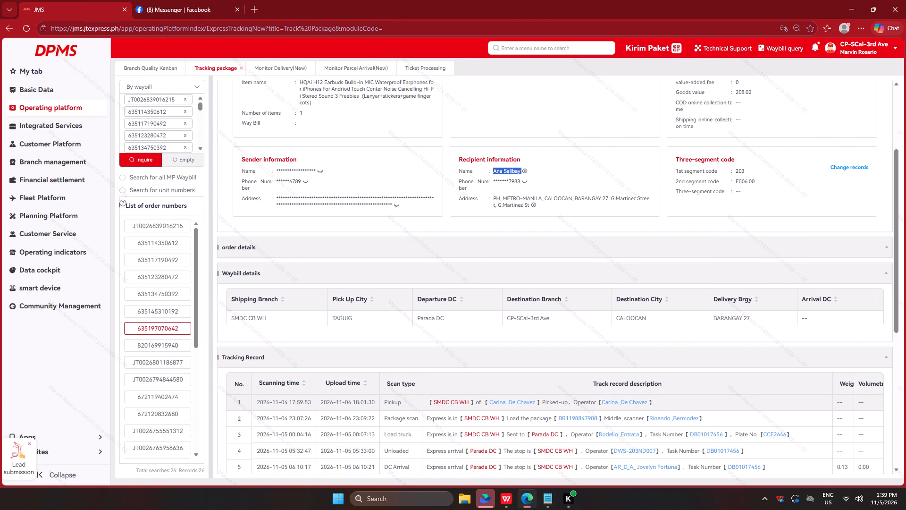
pyautogui.click(515, 171)
pyautogui.hotkey('ctrl', 'c')
pyautogui.hotkey('ctrl', 'c')
pyautogui.hotkey('ctrl', 'c')
pyautogui.hotkey('ctrl', 'c')
pyautogui.hotkey('ctrl', 'c')
pyautogui.hotkey('alt', 'Tab')
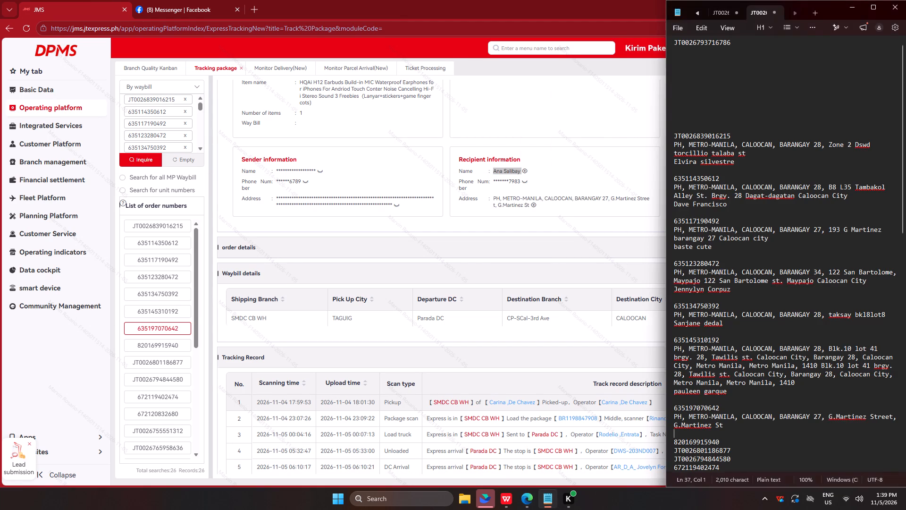
pyautogui.hotkey('ctrl', 'v')
pyautogui.scroll(-6, 729, 424)
pyautogui.click(157, 348)
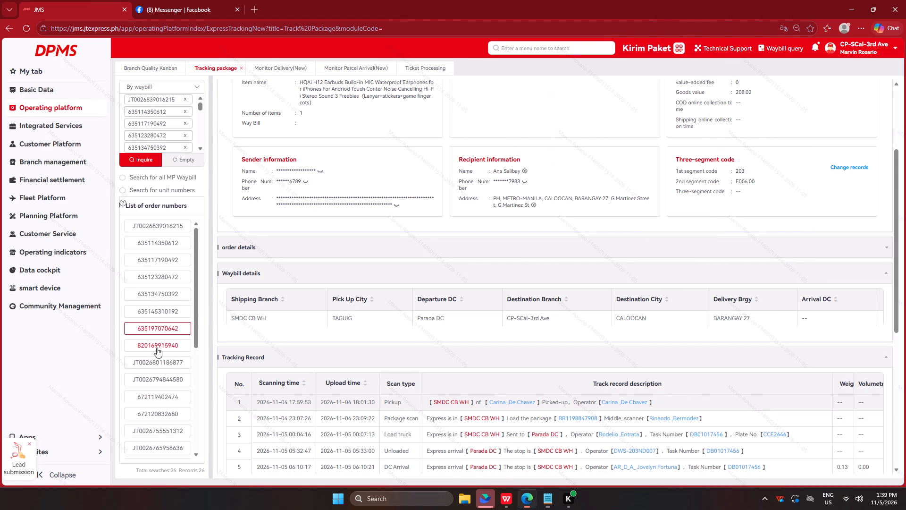
pyautogui.tripleClick(606, 205)
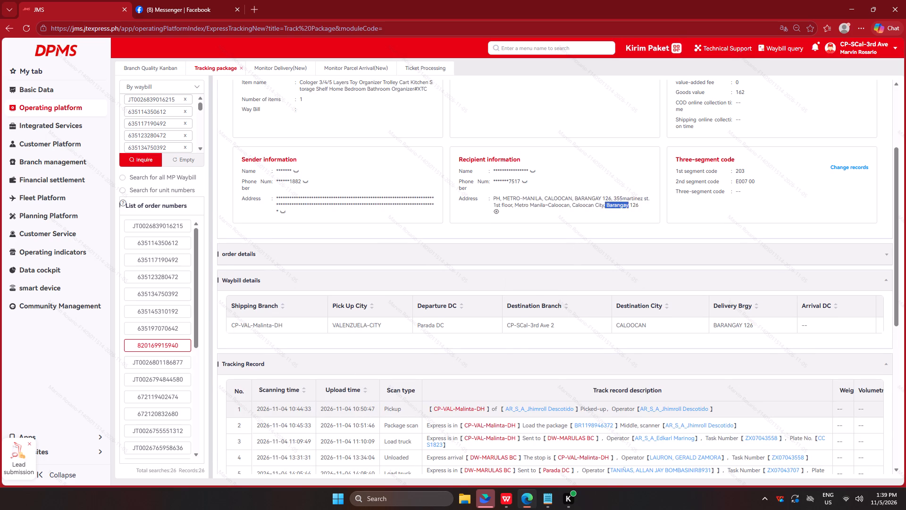
pyautogui.click(605, 204)
pyautogui.hotkey('ctrl', 'c')
pyautogui.hotkey('ctrl', 'c')
pyautogui.hotkey('ctrl', 'c')
pyautogui.hotkey('ctrl', 'c')
pyautogui.hotkey('ctrl', 'c')
pyautogui.hotkey('ctrl', 'c')
pyautogui.hotkey('alt', 'Tab')
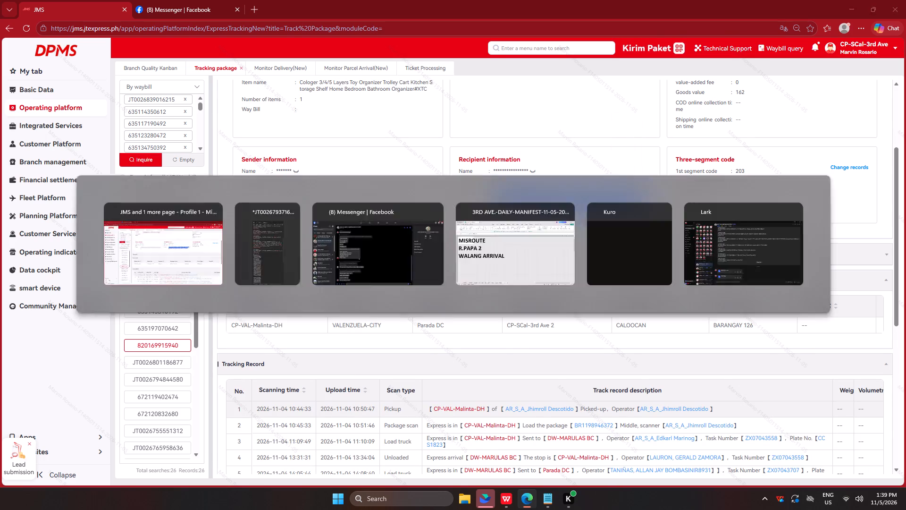
pyautogui.click(723, 256)
pyautogui.press('Return')
pyautogui.hotkey('ctrl', 'v')
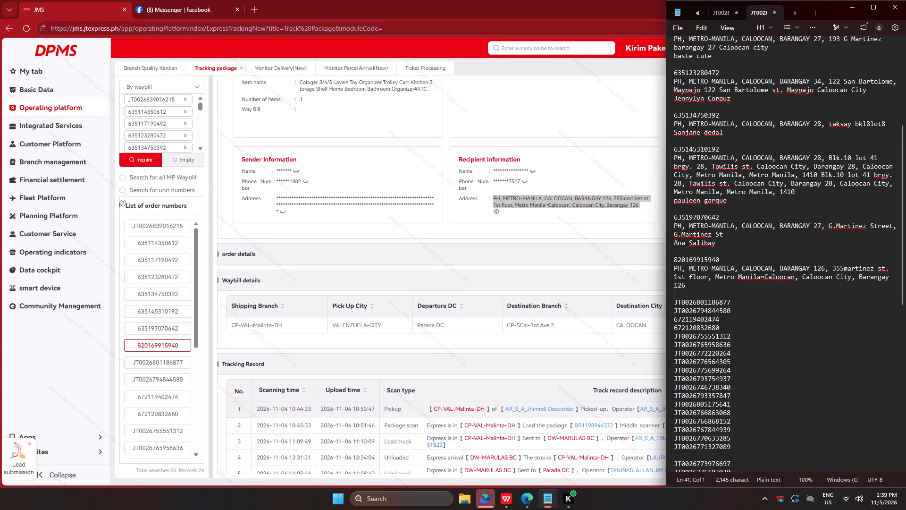
pyautogui.click(537, 170)
pyautogui.tripleClick(530, 170)
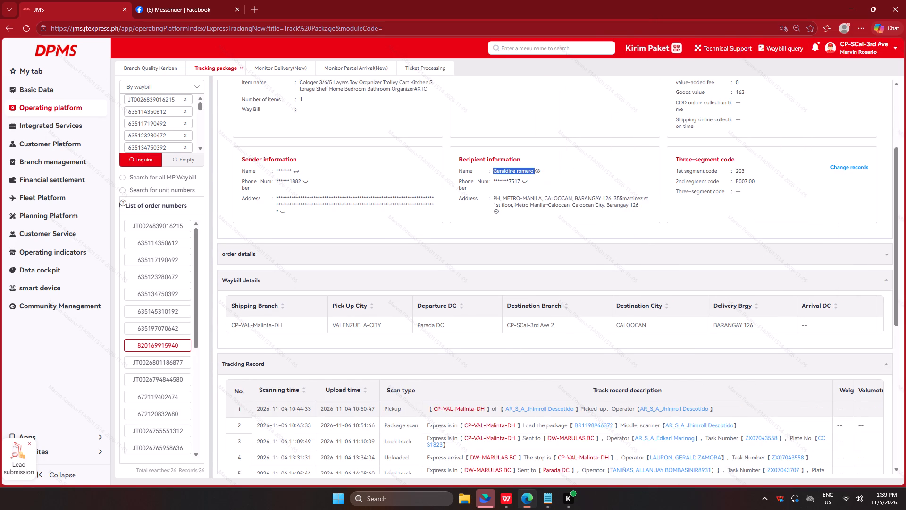
pyautogui.hotkey('ctrl', 'c')
pyautogui.hotkey('ctrl', 'c')
pyautogui.hotkey('ctrl', 'c')
pyautogui.hotkey('ctrl', 'c')
pyautogui.hotkey('ctrl', 'c')
pyautogui.hotkey('alt', 'Tab')
pyautogui.hotkey('ctrl', 'v')
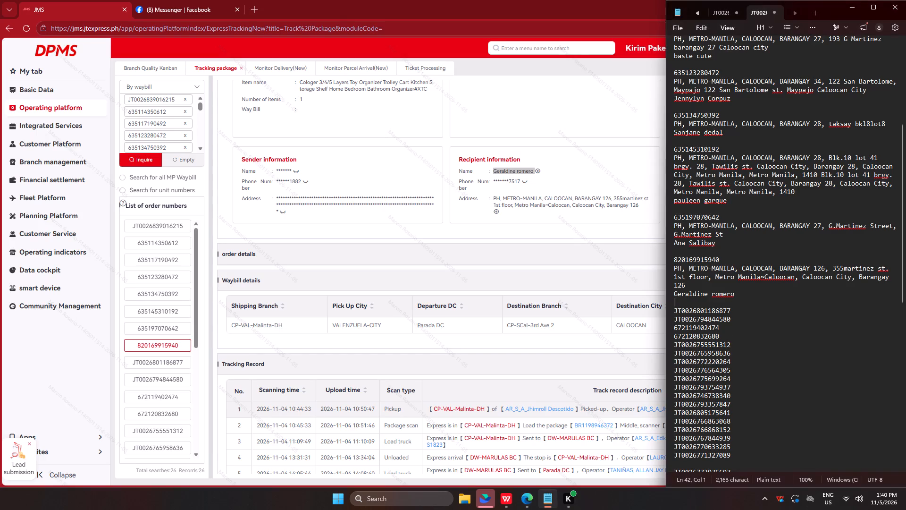
pyautogui.click(166, 365)
pyautogui.scroll(-8, 413, 319)
pyautogui.scroll(6, 487, 331)
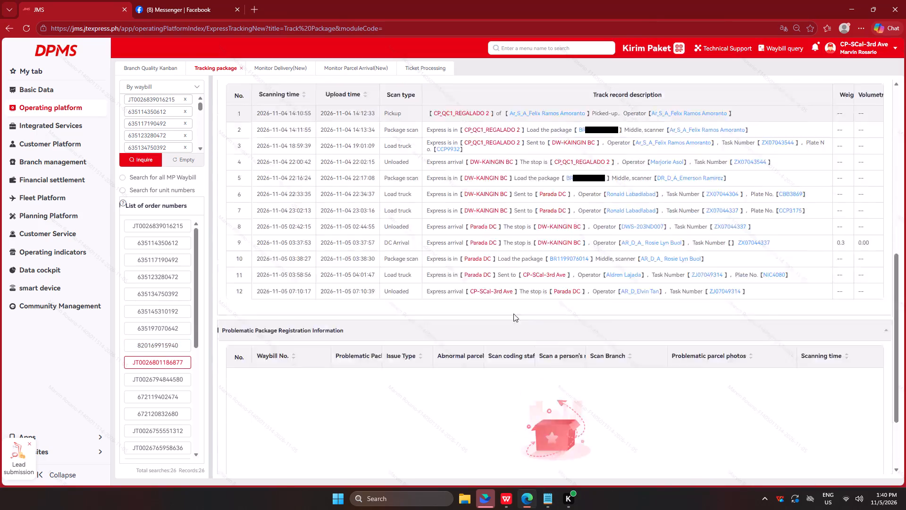
pyautogui.scroll(2, 513, 314)
pyautogui.tripleClick(612, 233)
pyautogui.click(612, 232)
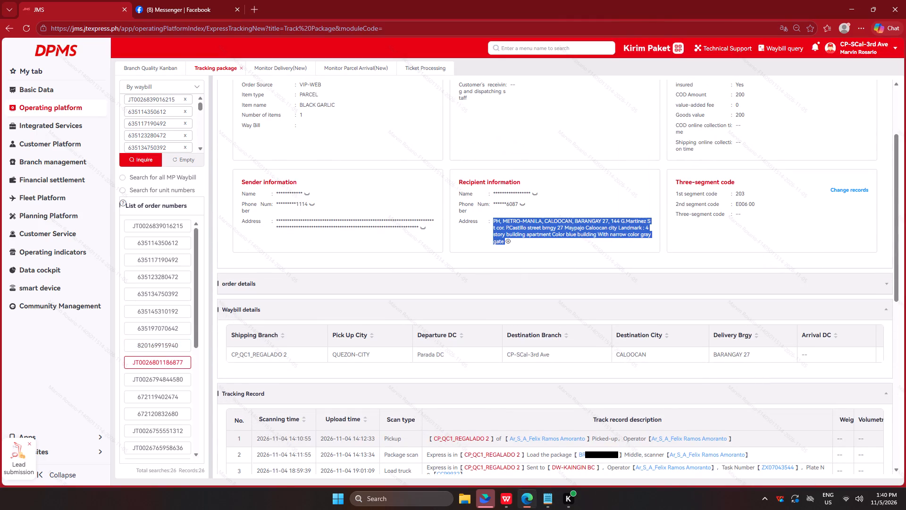
pyautogui.hotkey('ctrl', 'c')
pyautogui.hotkey('ctrl', 'c')
pyautogui.hotkey('ctrl', 'c')
pyautogui.hotkey('ctrl', 'c')
pyautogui.hotkey('ctrl', 'c')
pyautogui.hotkey('ctrl', 'c')
pyautogui.hotkey('ctrl', 'c')
pyautogui.hotkey('ctrl', 'c')
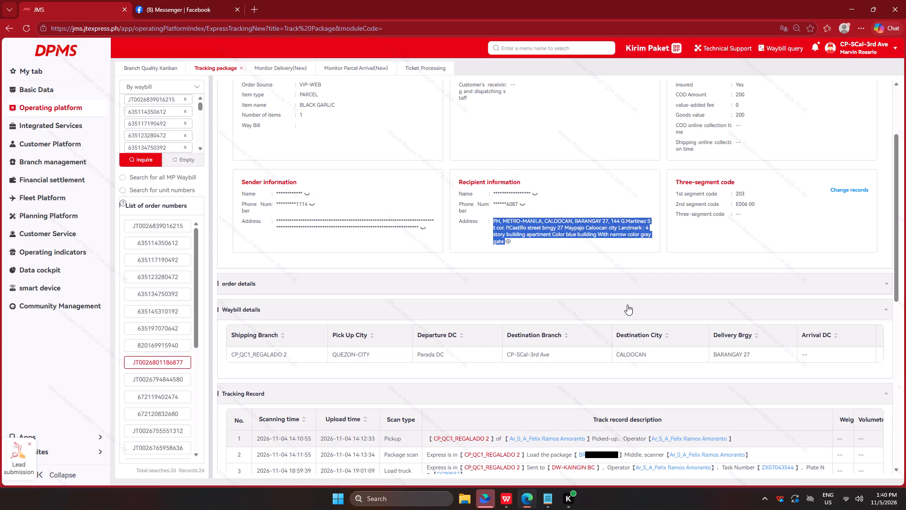
pyautogui.hotkey('alt', 'Tab')
pyautogui.click(743, 309)
pyautogui.press('Return')
pyautogui.hotkey('ctrl', 'v')
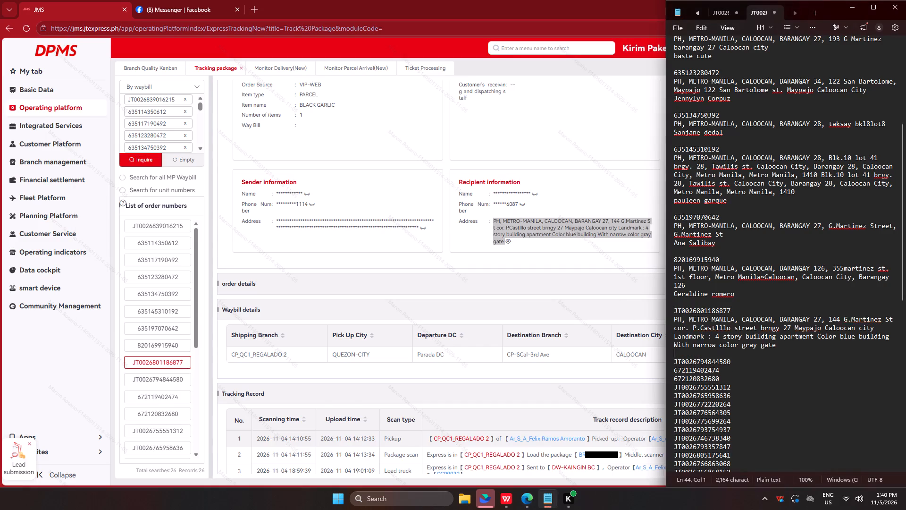
pyautogui.click(531, 196)
pyautogui.tripleClick(518, 195)
pyautogui.click(565, 239)
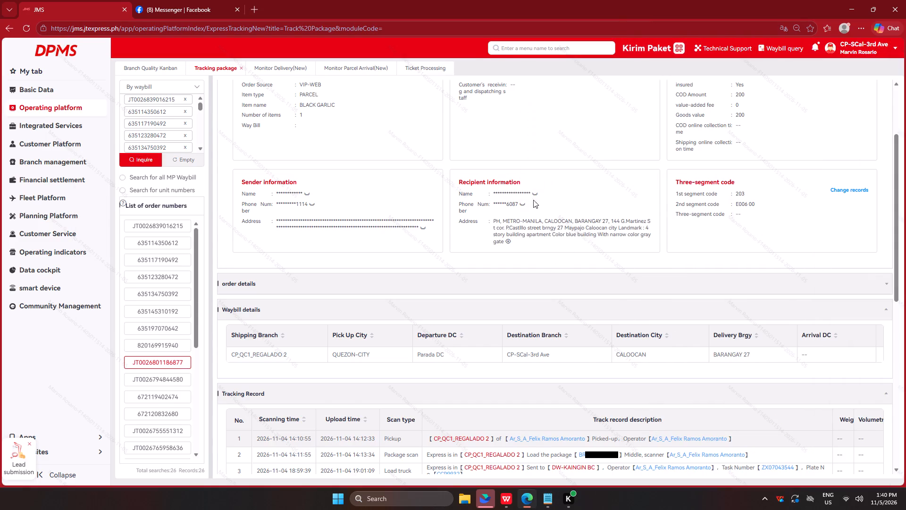
pyautogui.click(536, 193)
pyautogui.tripleClick(527, 193)
pyautogui.hotkey('ctrl', 'c')
pyautogui.hotkey('ctrl', 'c')
pyautogui.hotkey('ctrl', 'c')
pyautogui.hotkey('ctrl', 'c')
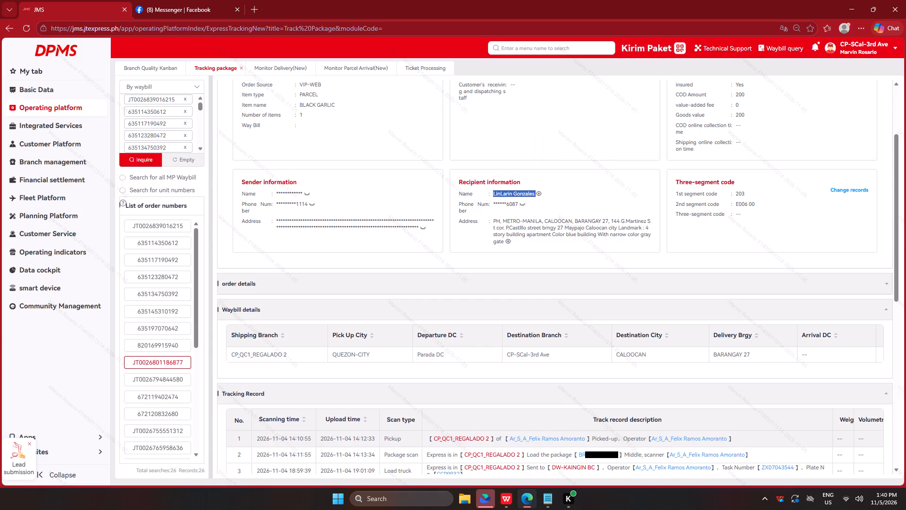
pyautogui.hotkey('ctrl', 'c')
pyautogui.hotkey('ctrl', 'c')
pyautogui.hotkey('ctrl', 'c')
pyautogui.hotkey('ctrl', 'c')
pyautogui.hotkey('alt', 'Tab')
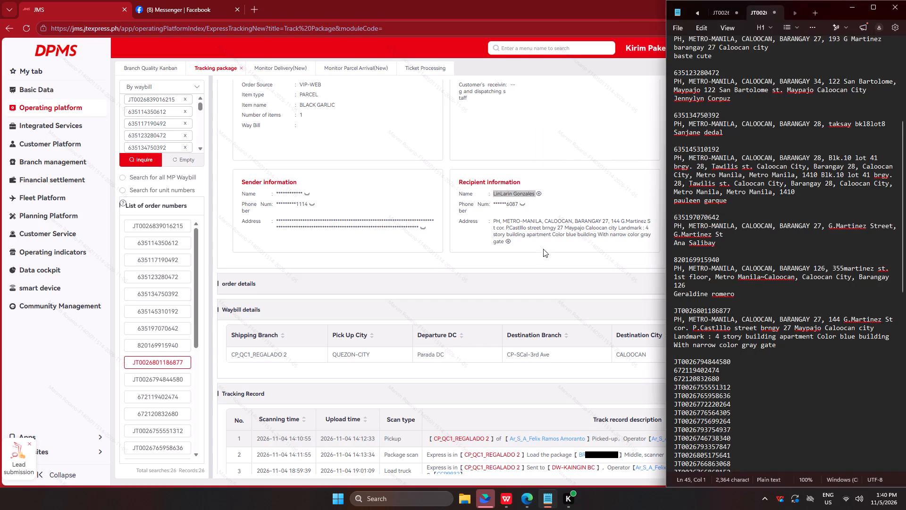
pyautogui.hotkey('ctrl', 'v')
pyautogui.click(170, 376)
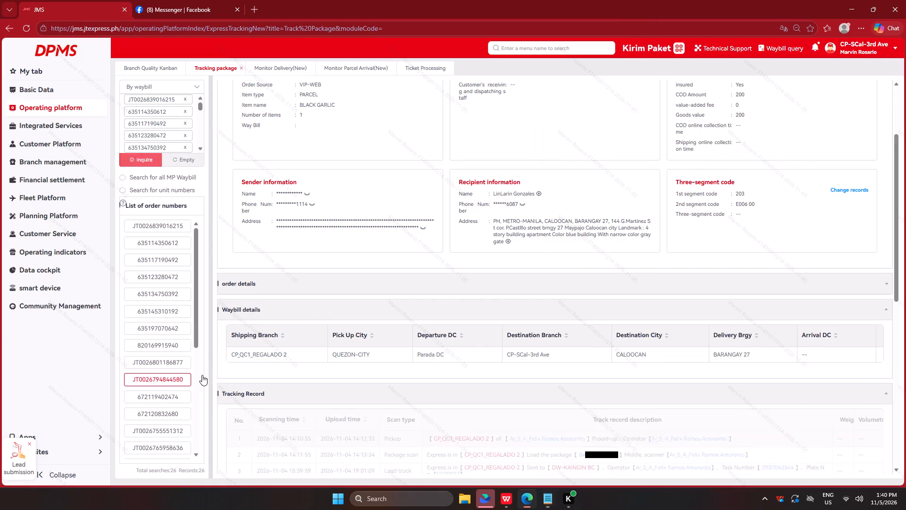
pyautogui.scroll(-9, 513, 335)
pyautogui.scroll(7, 513, 337)
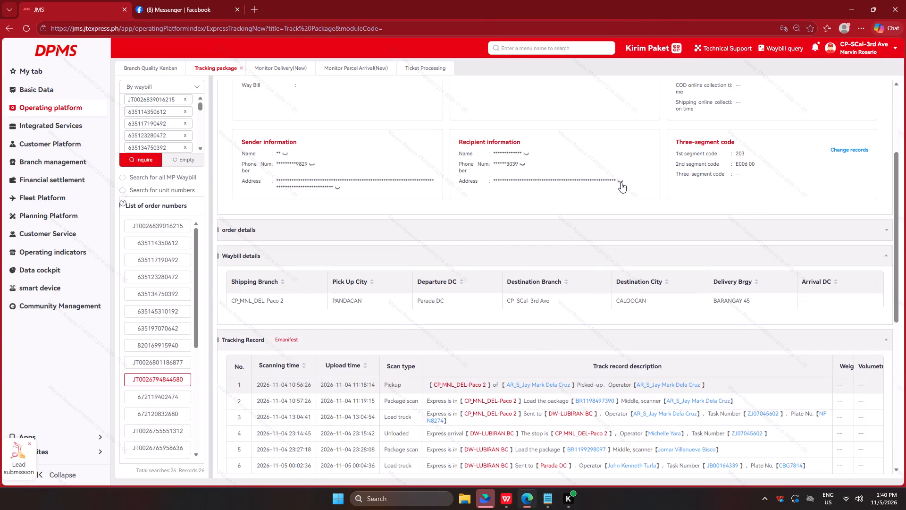
pyautogui.tripleClick(622, 179)
pyautogui.click(621, 179)
pyautogui.hotkey('ctrl', 'c')
pyautogui.hotkey('ctrl', 'c')
pyautogui.hotkey('ctrl', 'c')
pyautogui.hotkey('ctrl', 'c')
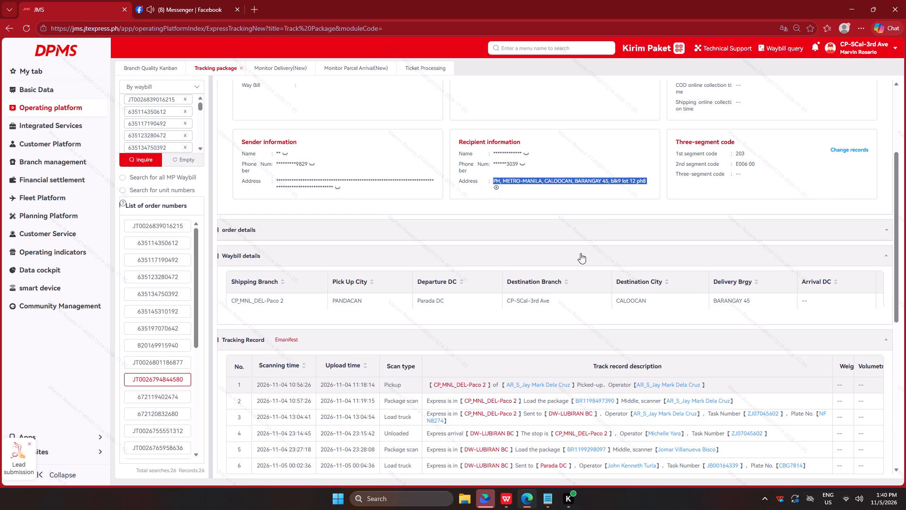
pyautogui.hotkey('ctrl', 'c')
pyautogui.hotkey('ctrl', 'c')
pyautogui.hotkey('alt', 'Tab')
pyautogui.click(735, 372)
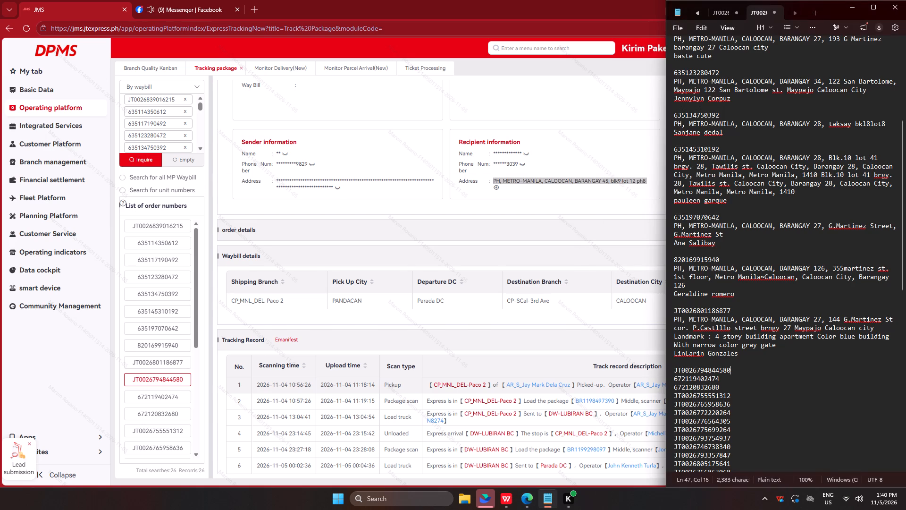
pyautogui.press('Return')
pyautogui.hotkey('ctrl', 'v')
pyautogui.click(528, 153)
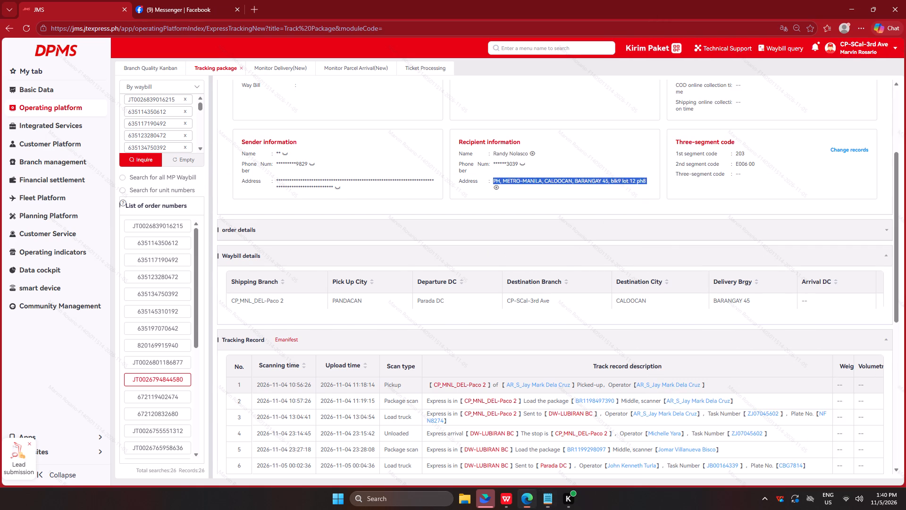
pyautogui.tripleClick(518, 153)
pyautogui.hotkey('ctrl', 'c')
pyautogui.hotkey('ctrl', 'c')
pyautogui.hotkey('ctrl', 'c')
pyautogui.hotkey('ctrl', 'c')
pyautogui.hotkey('ctrl', 'c')
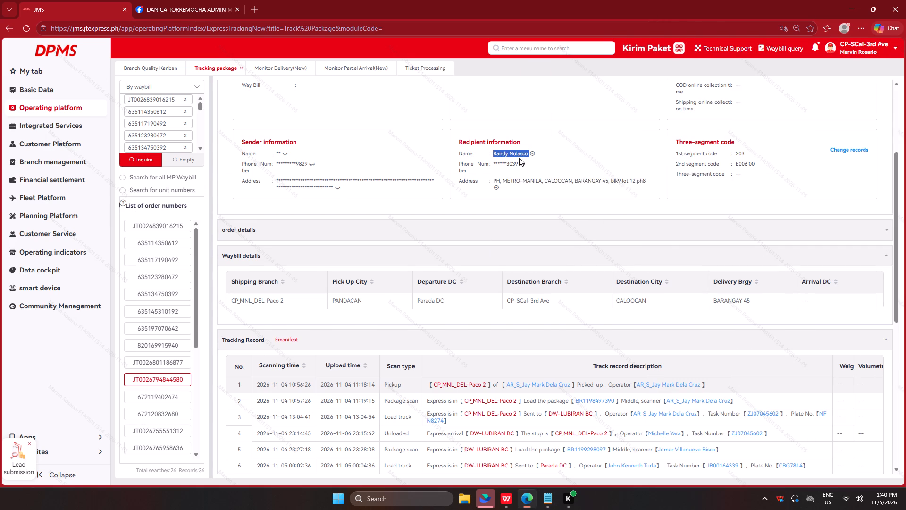
pyautogui.hotkey('alt', 'Tab')
pyautogui.hotkey('ctrl', 'v')
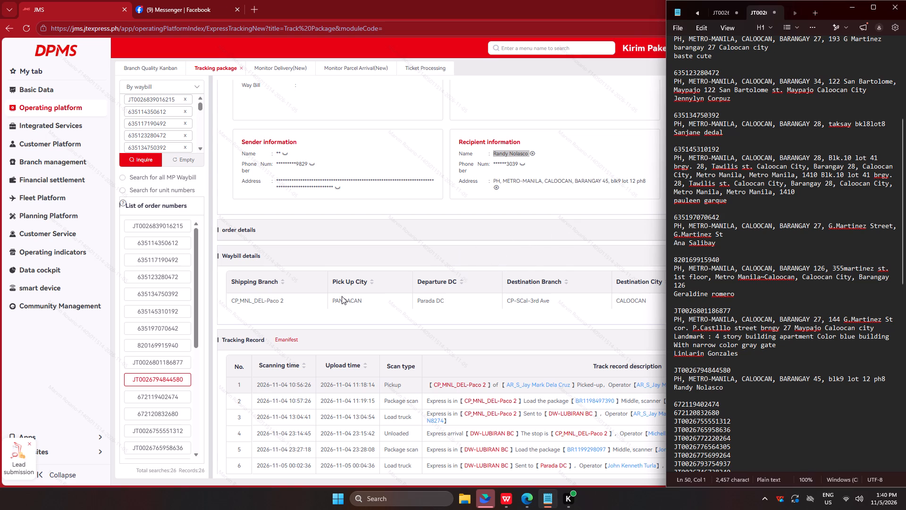
pyautogui.click(166, 401)
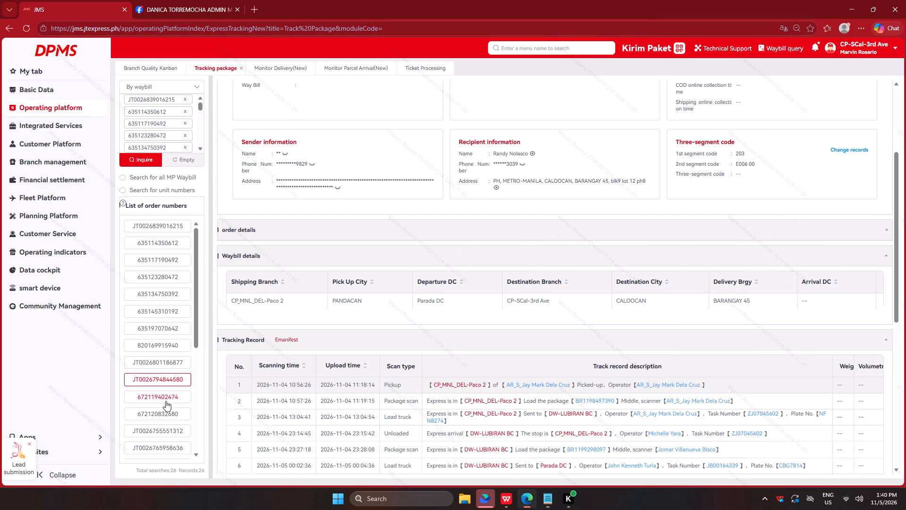
pyautogui.scroll(-8, 426, 360)
pyautogui.scroll(7, 471, 371)
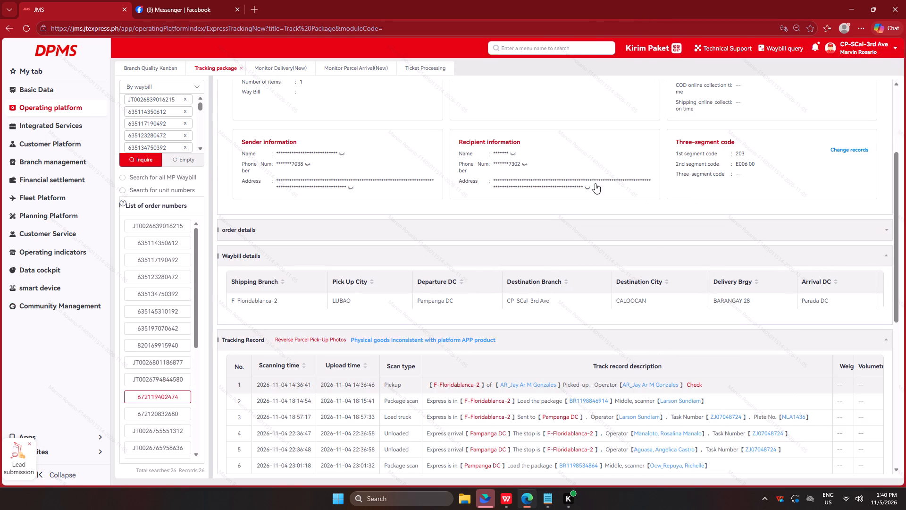
pyautogui.doubleClick(586, 191)
pyautogui.click(586, 187)
pyautogui.tripleClick(586, 187)
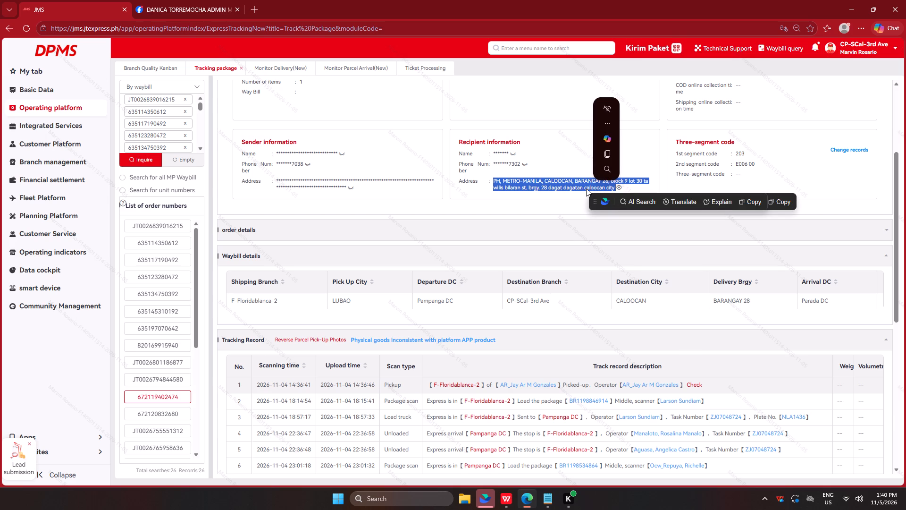
pyautogui.hotkey('ctrl', 'c')
pyautogui.hotkey('ctrl', 'c')
pyautogui.hotkey('ctrl', 'c')
pyautogui.hotkey('ctrl', 'c')
pyautogui.hotkey('ctrl', 'c')
pyautogui.hotkey('ctrl', 'c')
pyautogui.hotkey('ctrl', 'c')
pyautogui.hotkey('alt', 'Tab')
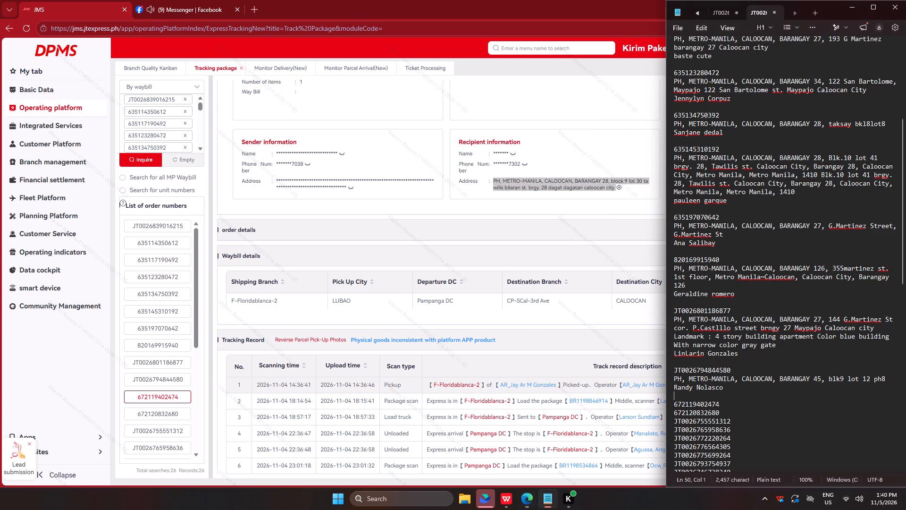
pyautogui.click(724, 408)
pyautogui.press('Return')
pyautogui.hotkey('ctrl', 'v')
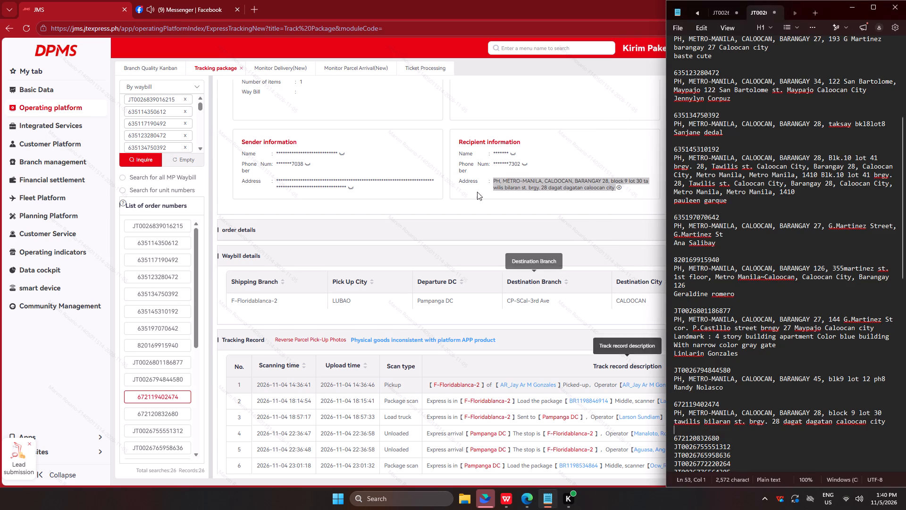
pyautogui.click(512, 152)
pyautogui.tripleClick(509, 152)
pyautogui.hotkey('ctrl', 'c')
pyautogui.hotkey('ctrl', 'c')
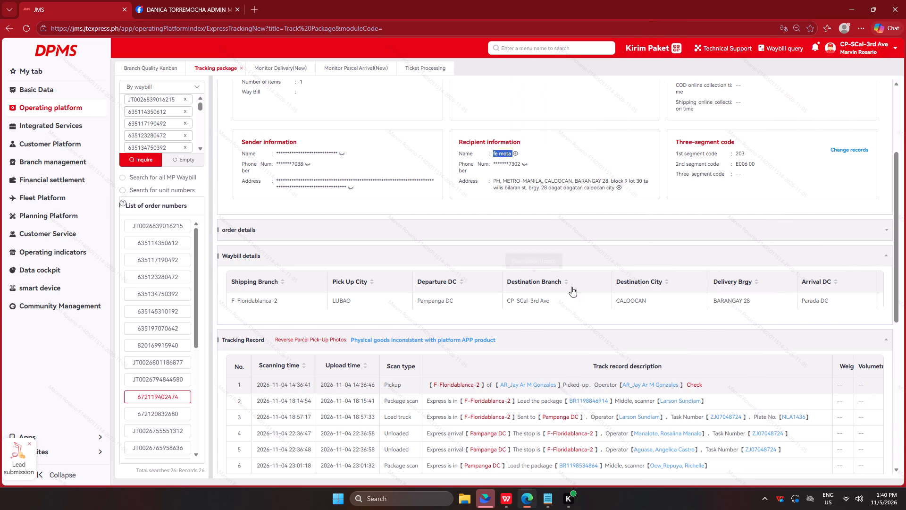
pyautogui.hotkey('ctrl', 'c')
pyautogui.hotkey('ctrl', 'c')
pyautogui.hotkey('ctrl', 'c')
pyautogui.hotkey('ctrl', 'c')
pyautogui.hotkey('alt', 'Tab')
pyautogui.hotkey('ctrl', 'v')
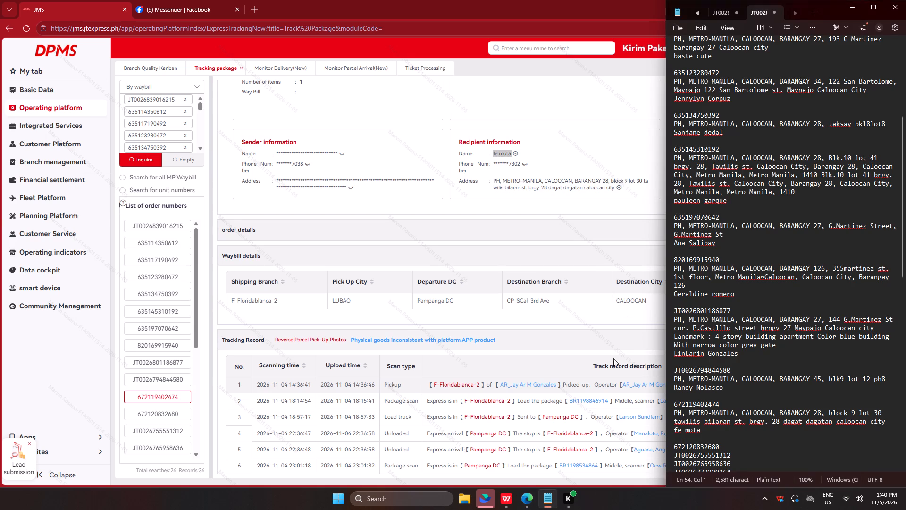
pyautogui.click(166, 413)
pyautogui.scroll(-7, 397, 350)
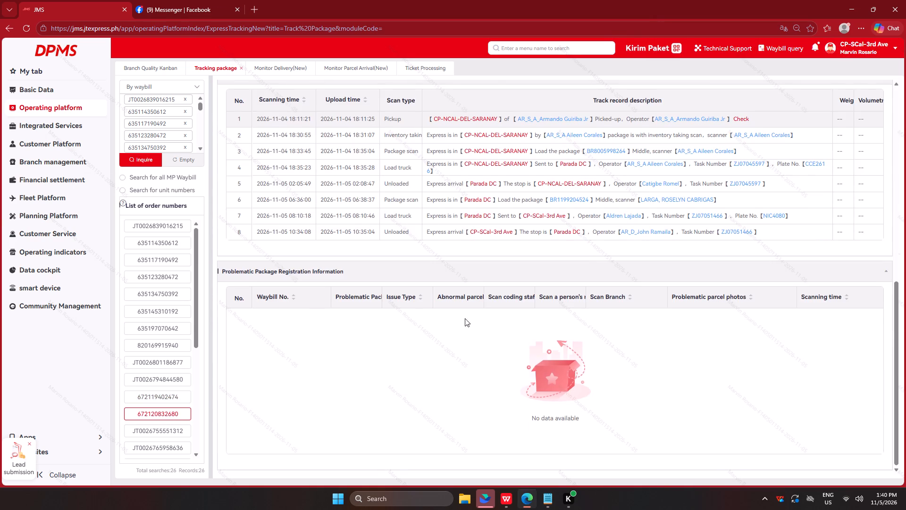
pyautogui.scroll(6, 472, 310)
pyautogui.tripleClick(513, 203)
pyautogui.hotkey('ctrl', 'c')
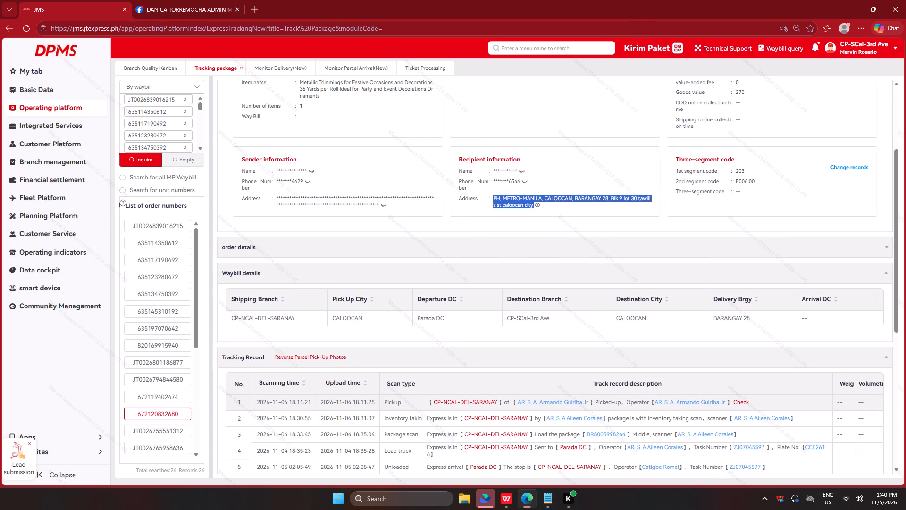
pyautogui.hotkey('ctrl', 'c')
pyautogui.hotkey('ctrl', 'c')
pyautogui.hotkey('ctrl', 'c')
pyautogui.hotkey('alt', 'Tab')
pyautogui.scroll(-6, 710, 317)
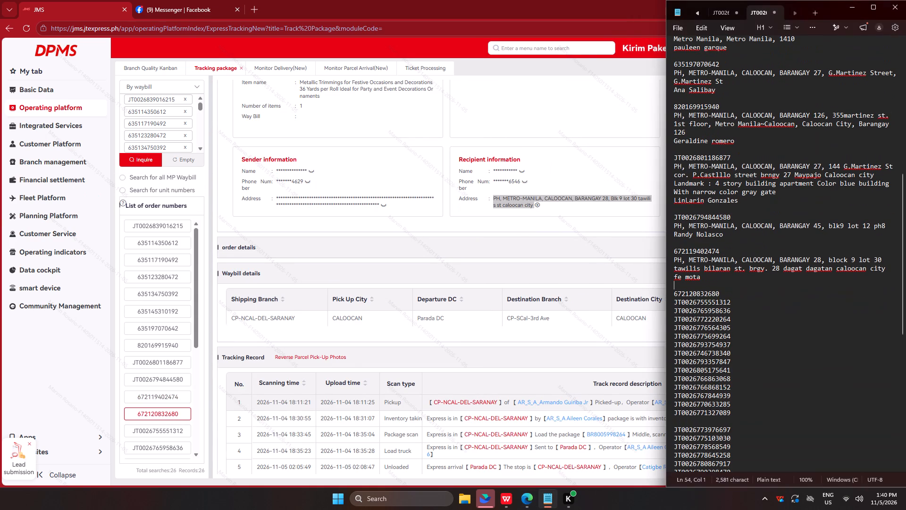
pyautogui.click(726, 298)
pyautogui.click(724, 292)
pyautogui.press('Return')
pyautogui.hotkey('ctrl', 'v')
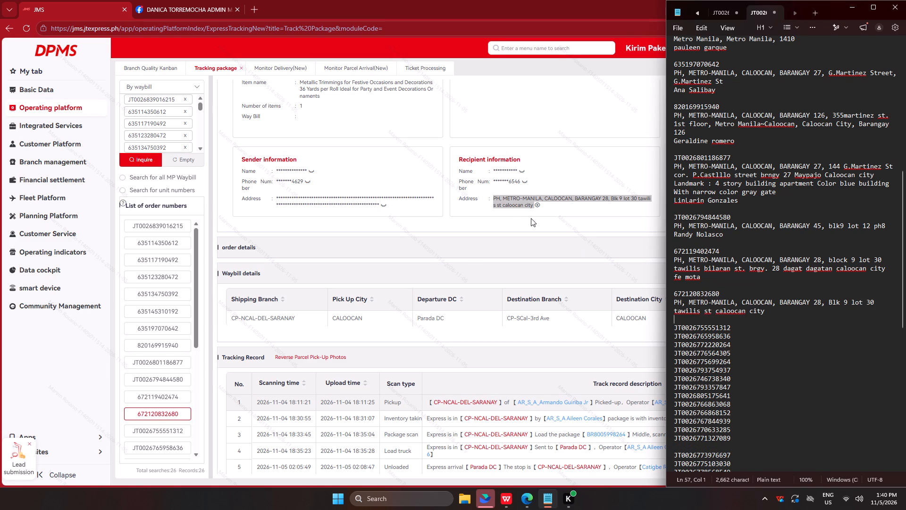
pyautogui.click(521, 169)
pyautogui.tripleClick(515, 171)
pyautogui.hotkey('ctrl', 'c')
pyautogui.hotkey('ctrl', 'c')
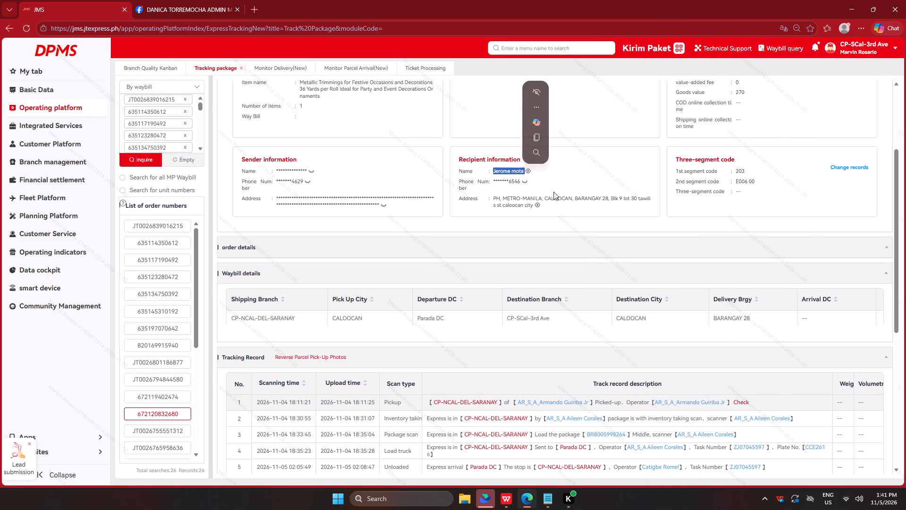
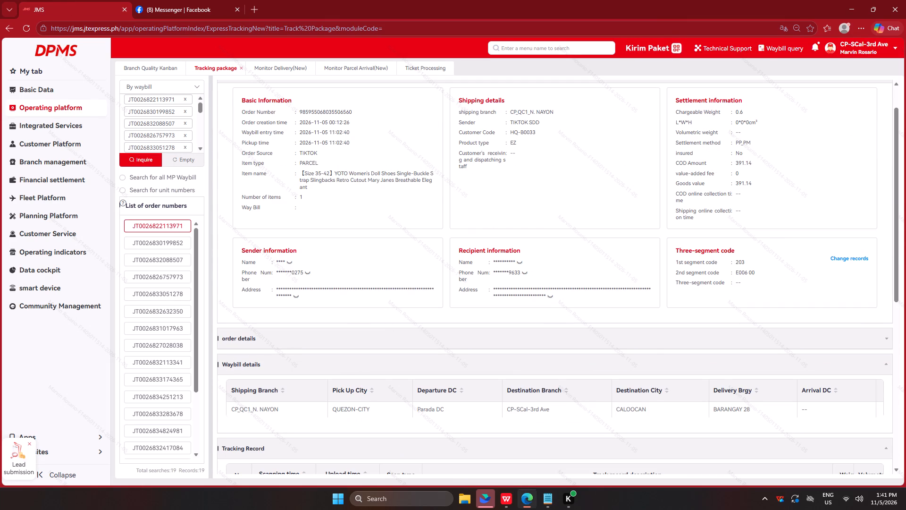
pyautogui.tripleClick(551, 294)
pyautogui.keyDown('ctrl'); pyautogui.click(552, 294); pyautogui.keyUp('ctrl')
pyautogui.hotkey('ctrl', 'c')
pyautogui.hotkey('ctrl', 'c')
pyautogui.hotkey('ctrl', 'c')
pyautogui.hotkey('ctrl', 'c')
pyautogui.hotkey('alt', 'Tab')
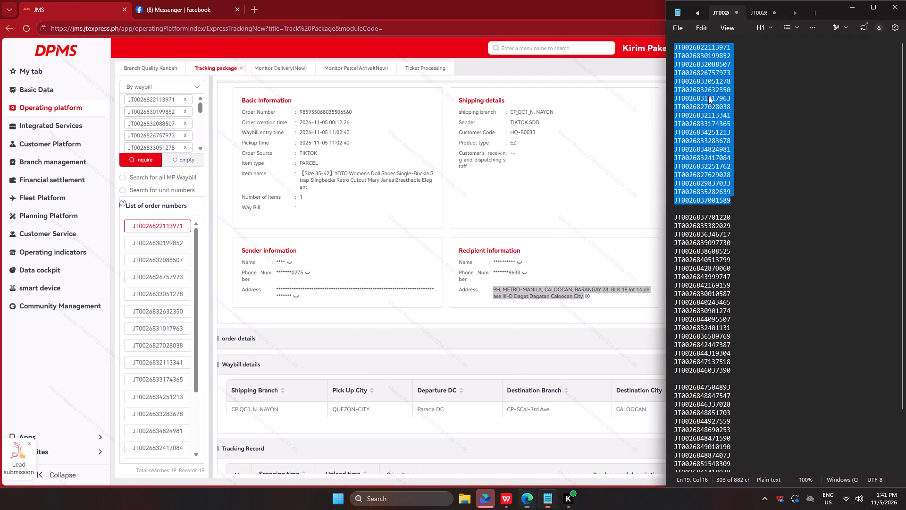
pyautogui.click(743, 49)
pyautogui.press('Return')
pyautogui.hotkey('ctrl', 'v')
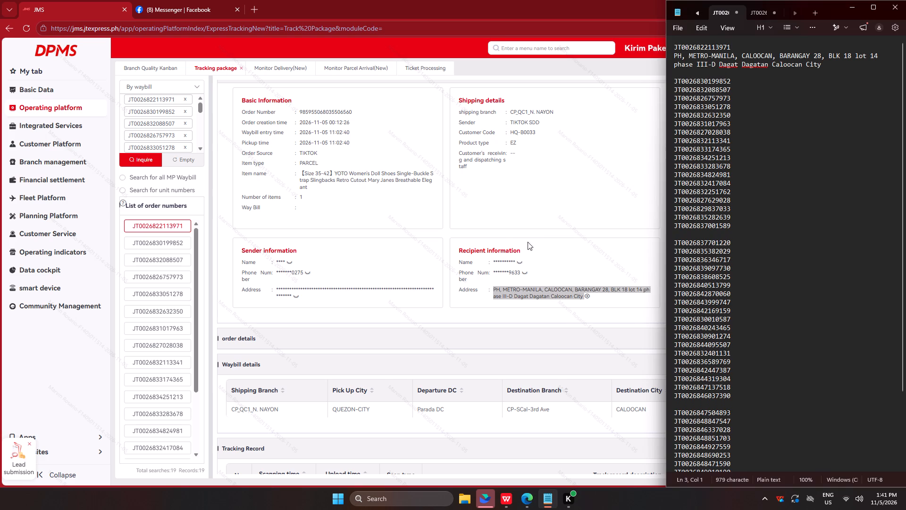
pyautogui.click(519, 259)
pyautogui.tripleClick(513, 263)
pyautogui.hotkey('ctrl', 'c')
pyautogui.hotkey('ctrl', 'c')
pyautogui.hotkey('ctrl', 'c')
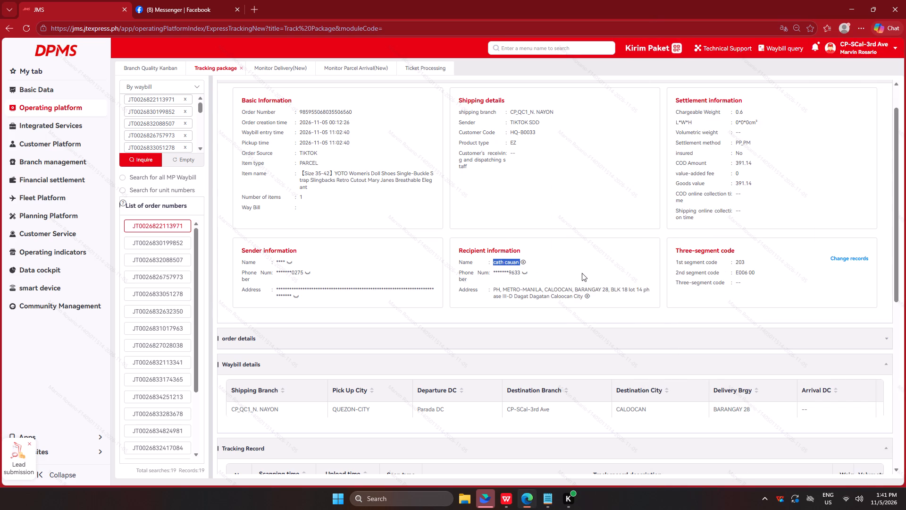
pyautogui.hotkey('ctrl', 'c')
pyautogui.hotkey('ctrl', 'c')
pyautogui.hotkey('ctrl', 'c')
pyautogui.hotkey('ctrl', 'c')
pyautogui.hotkey('ctrl', 'c')
pyautogui.hotkey('alt', 'Tab')
pyautogui.hotkey('ctrl', 'v')
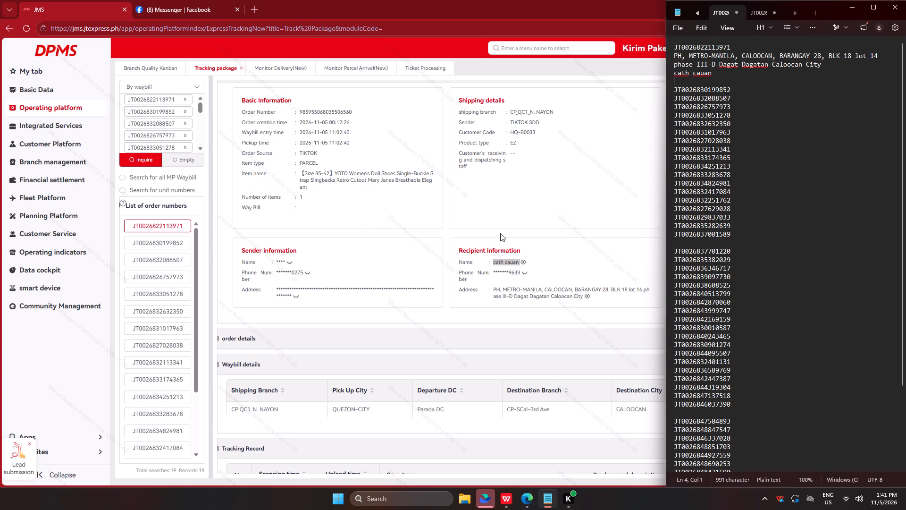
pyautogui.click(171, 242)
pyautogui.scroll(-7, 416, 261)
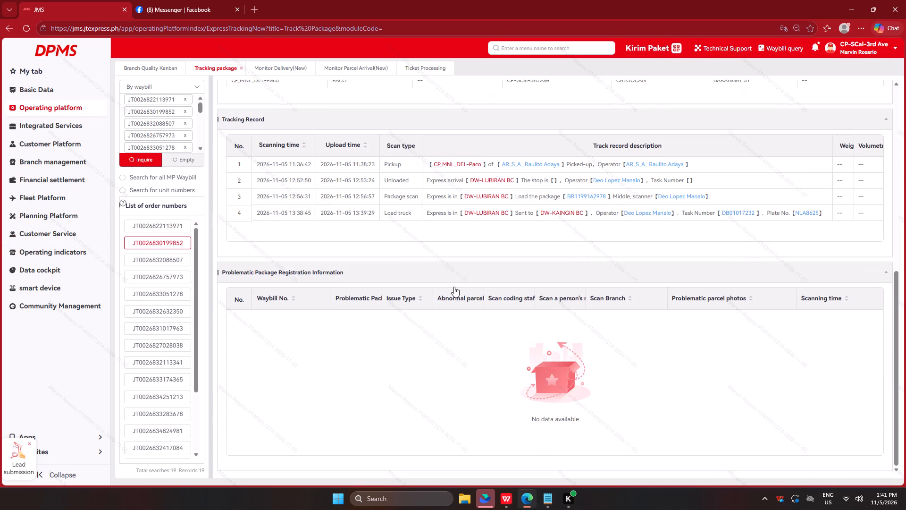
pyautogui.scroll(7, 624, 266)
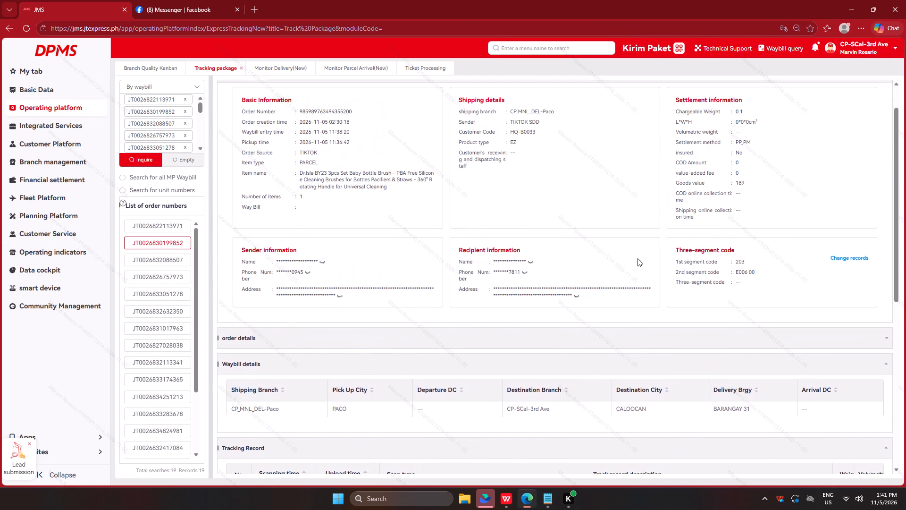
pyautogui.tripleClick(577, 293)
pyautogui.keyDown('ctrl'); pyautogui.click(577, 293); pyautogui.keyUp('ctrl')
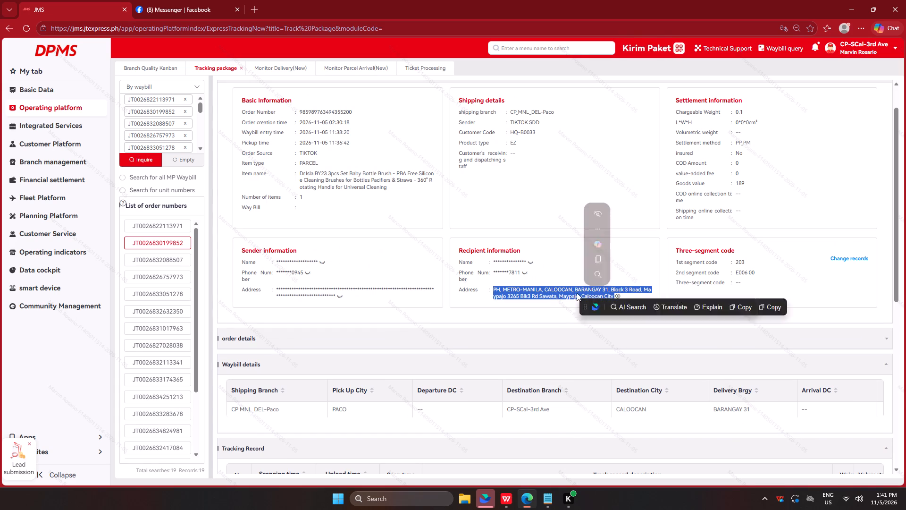
pyautogui.hotkey('ctrl', 'c')
pyautogui.hotkey('ctrl', 'c')
pyautogui.hotkey('ctrl', 'c')
pyautogui.hotkey('ctrl', 'c')
pyautogui.hotkey('ctrl', 'c')
pyautogui.hotkey('alt', 'Tab')
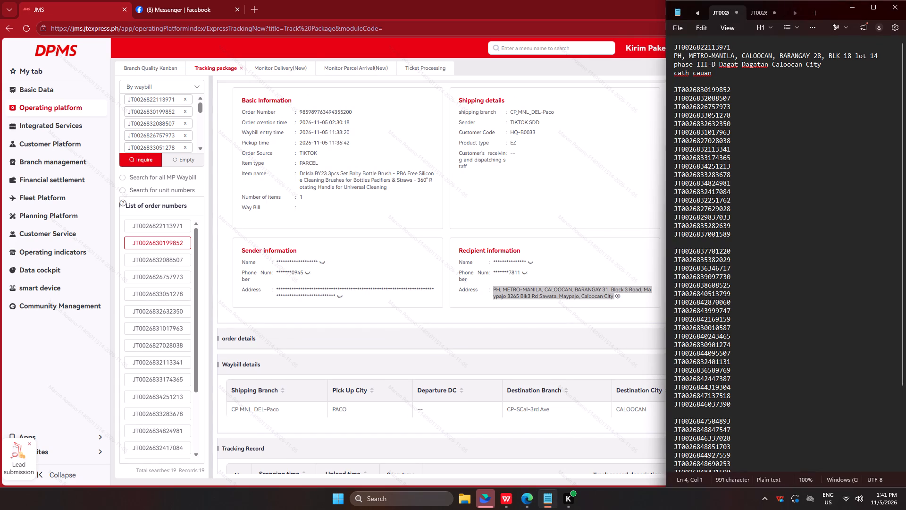
pyautogui.click(741, 93)
pyautogui.press('Return')
pyautogui.hotkey('ctrl', 'v')
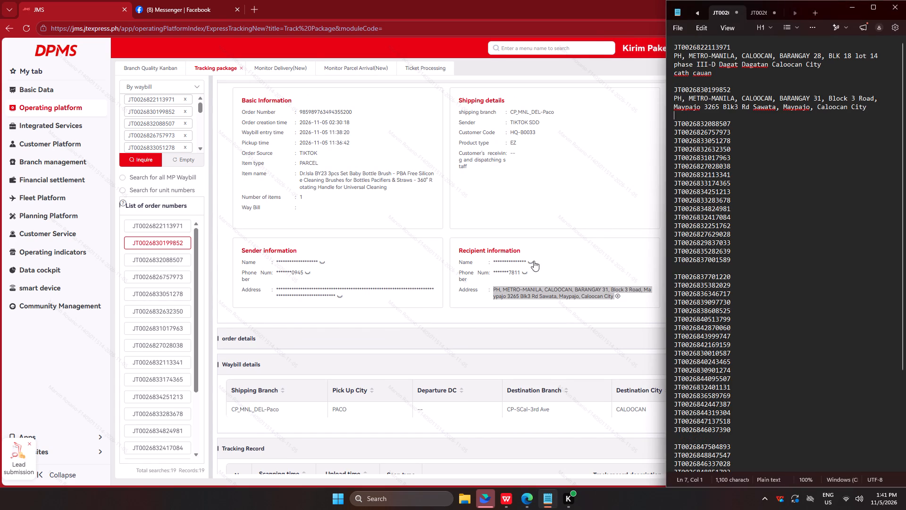
pyautogui.click(534, 261)
pyautogui.tripleClick(517, 263)
pyautogui.hotkey('ctrl', 'c')
pyautogui.hotkey('ctrl', 'c')
pyautogui.hotkey('ctrl', 'c')
pyautogui.hotkey('ctrl', 'c')
pyautogui.hotkey('ctrl', 'c')
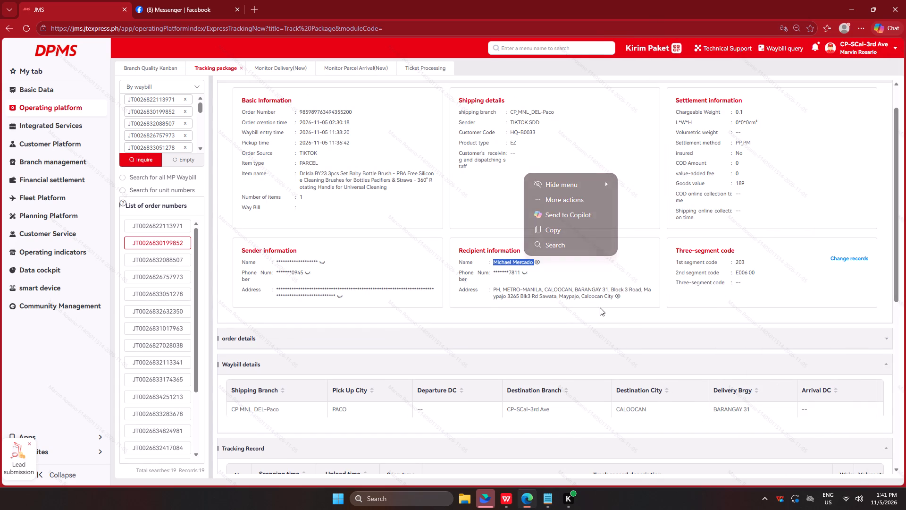
pyautogui.hotkey('ctrl', 'c')
pyautogui.hotkey('ctrl', 'c')
pyautogui.hotkey('ctrl', 'c')
pyautogui.hotkey('ctrl', 'c')
pyautogui.hotkey('ctrl', 'c')
pyautogui.hotkey('alt', 'Tab')
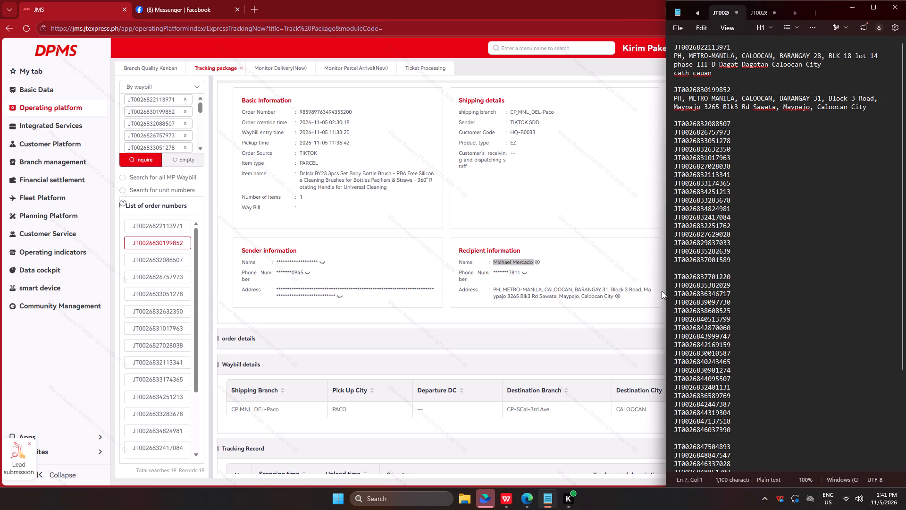
pyautogui.hotkey('ctrl', 'v')
pyautogui.click(171, 261)
pyautogui.scroll(-8, 428, 279)
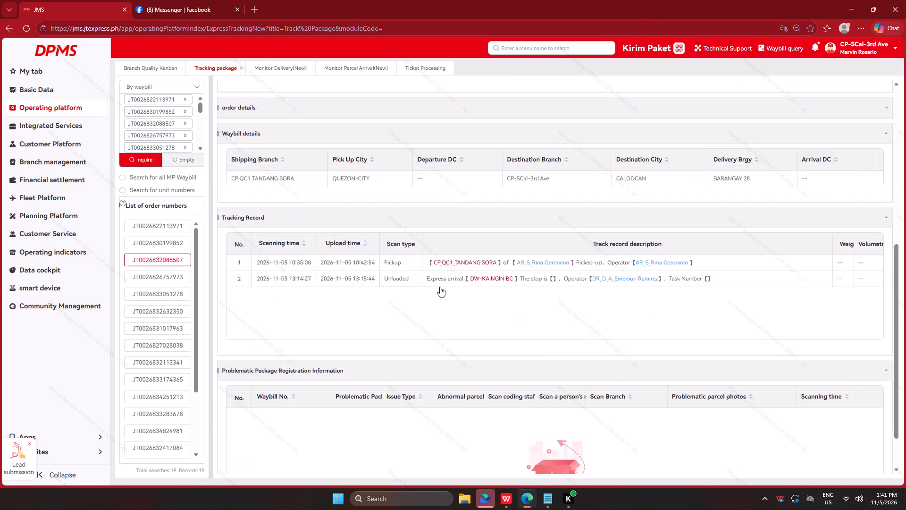
pyautogui.scroll(6, 585, 265)
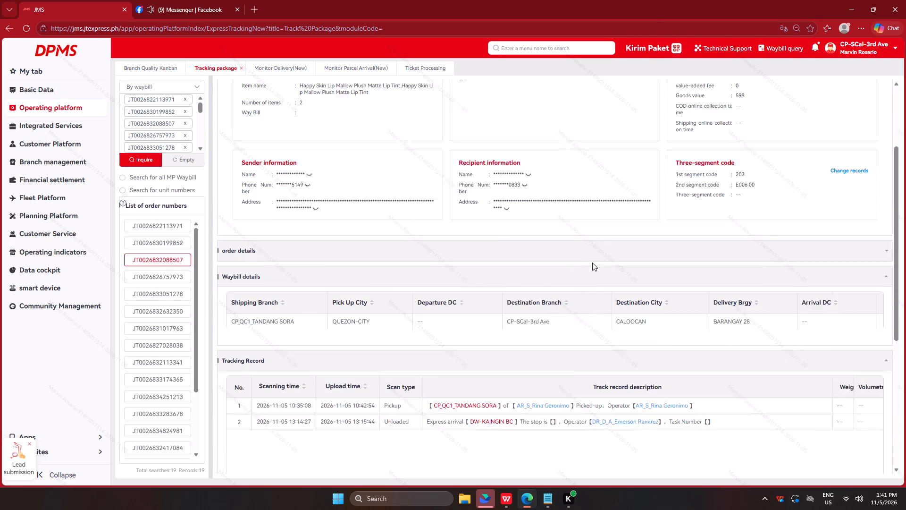
pyautogui.tripleClick(511, 247)
pyautogui.hotkey('ctrl', 'c')
pyautogui.hotkey('ctrl', 'c')
pyautogui.hotkey('ctrl', 'c')
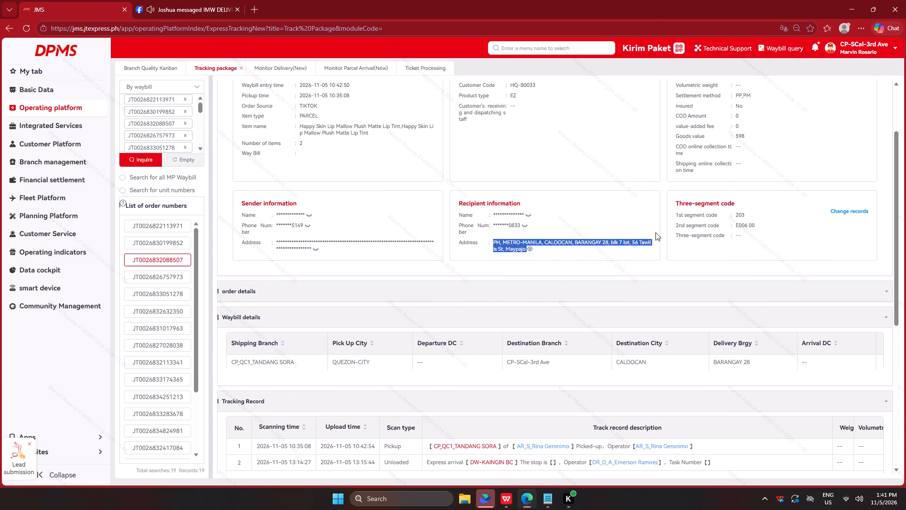
pyautogui.hotkey('ctrl', 'c')
pyautogui.hotkey('ctrl', 'c')
pyautogui.hotkey('alt', 'Tab')
pyautogui.click(740, 131)
pyautogui.press('Return')
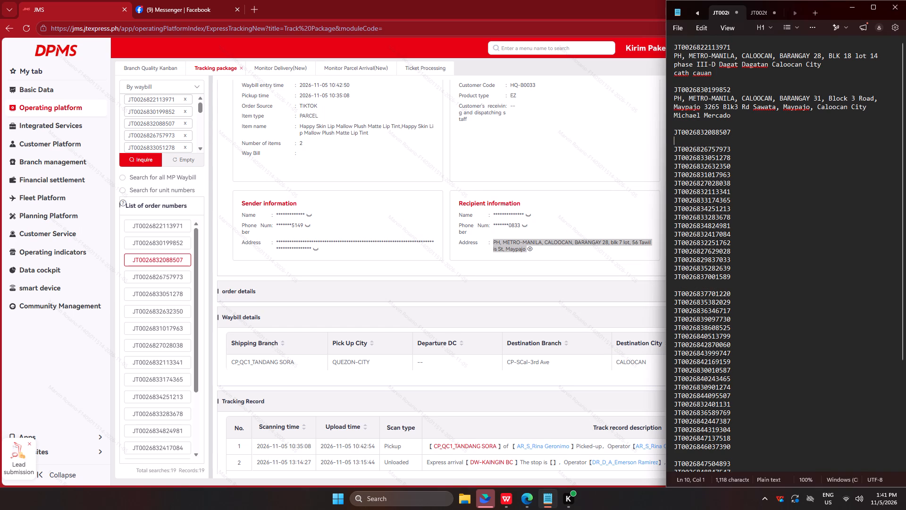
pyautogui.hotkey('ctrl', 'v')
pyautogui.click(530, 215)
pyautogui.tripleClick(521, 215)
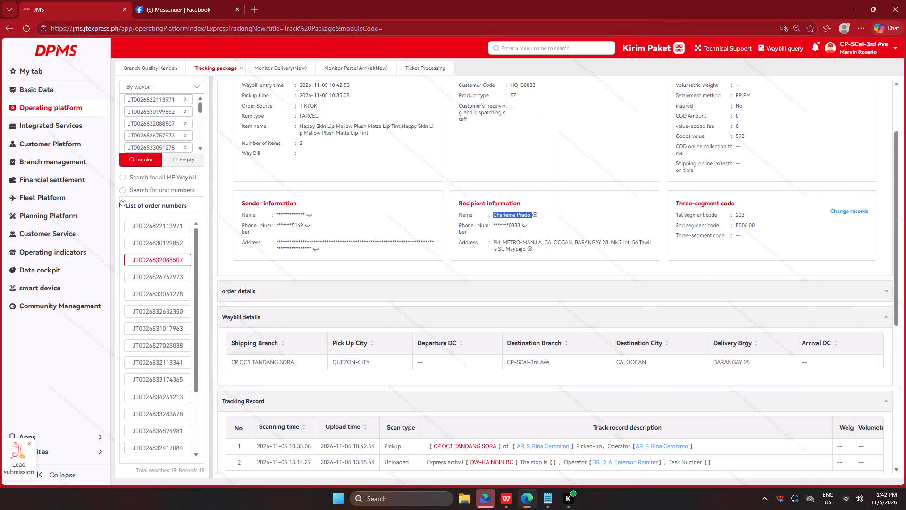
pyautogui.hotkey('ctrl', 'c')
pyautogui.hotkey('ctrl', 'c')
pyautogui.hotkey('ctrl', 'c')
pyautogui.hotkey('ctrl', 'c')
pyautogui.hotkey('ctrl', 'c')
pyautogui.hotkey('alt', 'Tab')
pyautogui.hotkey('ctrl', 'v')
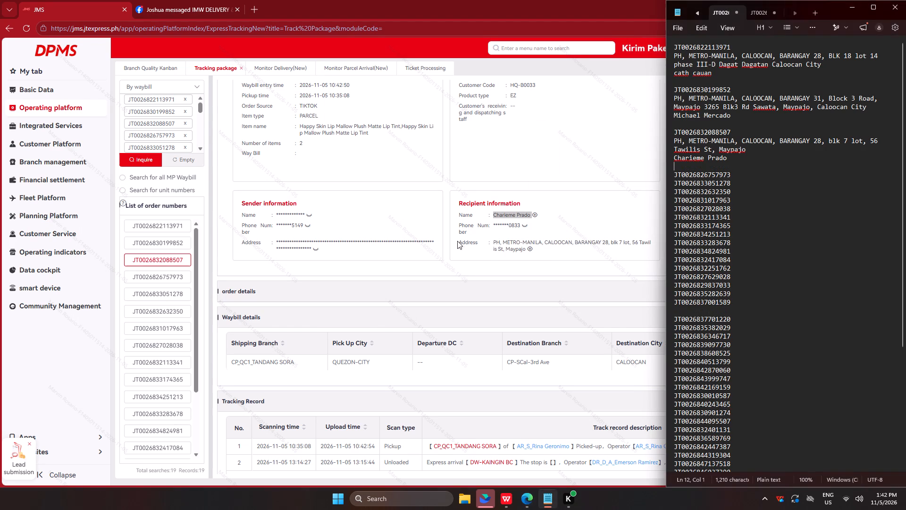
pyautogui.click(174, 280)
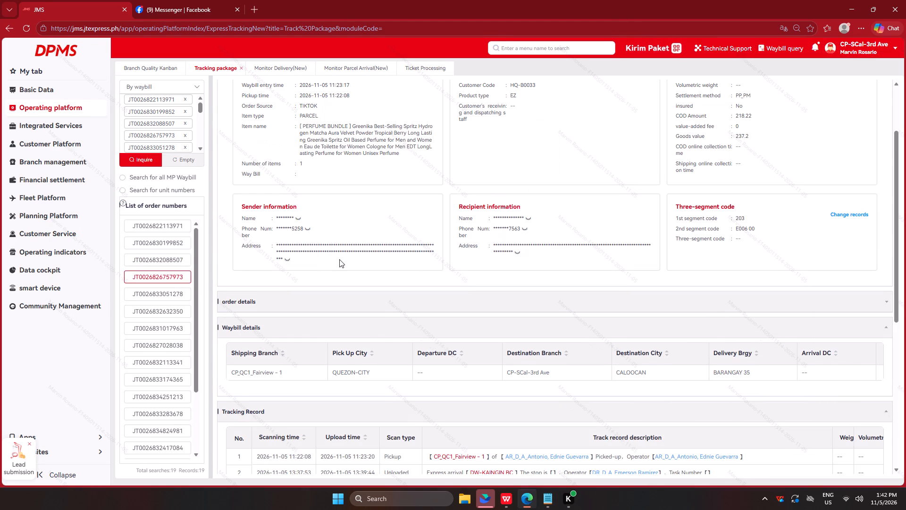
pyautogui.scroll(-15, 386, 259)
pyautogui.scroll(8, 404, 258)
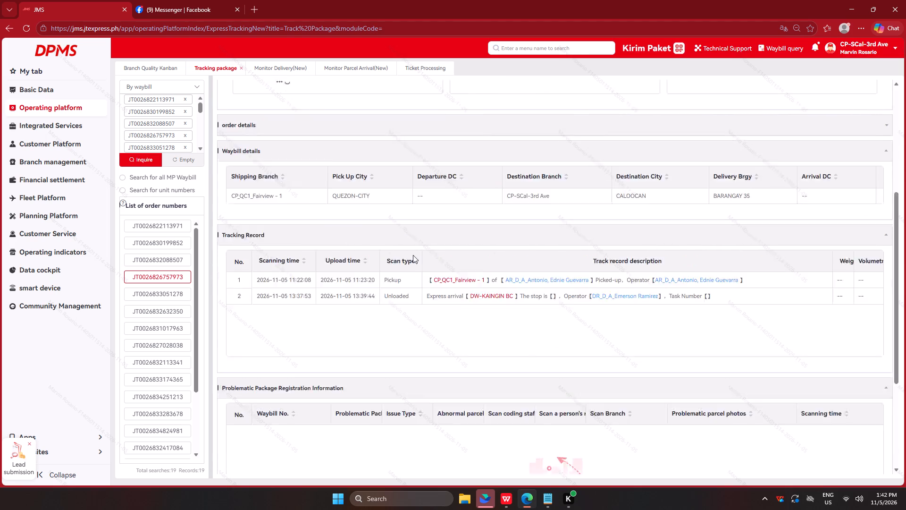
pyautogui.tripleClick(520, 337)
pyautogui.click(520, 337)
pyautogui.hotkey('ctrl', 'c')
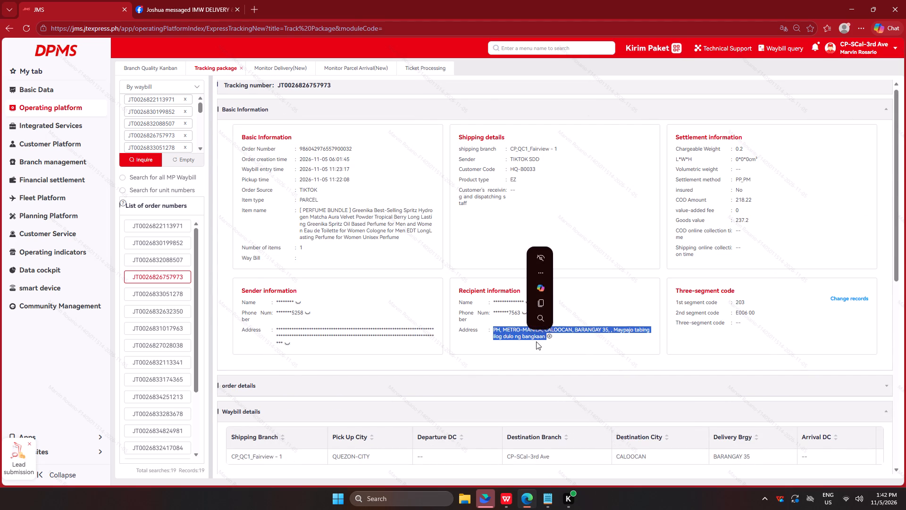
pyautogui.hotkey('ctrl', 'c')
pyautogui.hotkey('ctrl', 'c')
pyautogui.hotkey('ctrl', 'c')
pyautogui.hotkey('ctrl', 'c')
pyautogui.hotkey('ctrl', 'c')
pyautogui.hotkey('ctrl', 'c')
pyautogui.hotkey('ctrl', 'c')
pyautogui.hotkey('ctrl', 'c')
pyautogui.hotkey('ctrl', 'c')
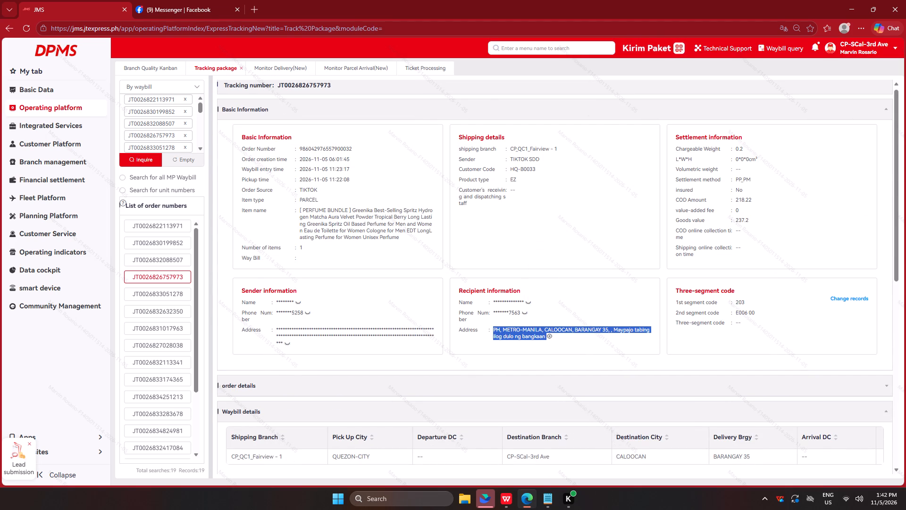
pyautogui.hotkey('ctrl', 'c')
pyautogui.hotkey('ctrl', 'c')
pyautogui.hotkey('alt', 'Tab')
pyautogui.click(735, 174)
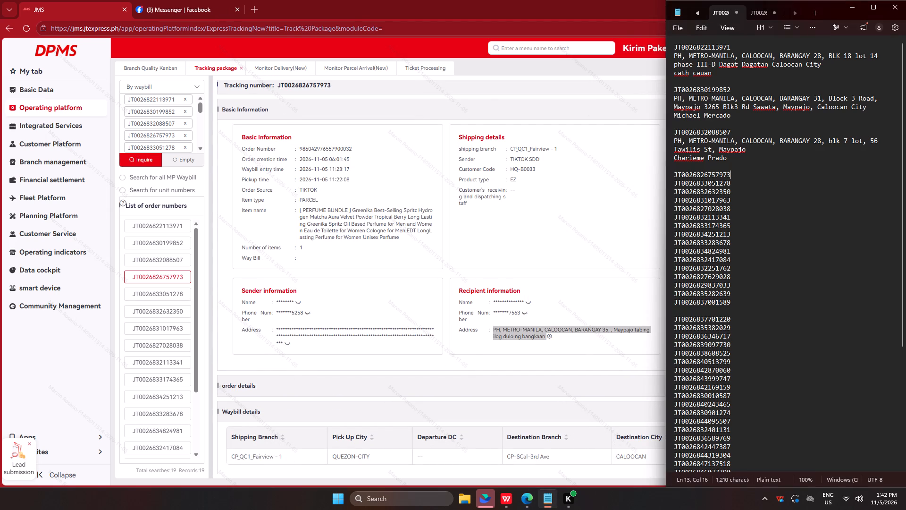
pyautogui.press('Return')
pyautogui.hotkey('ctrl', 'v')
pyautogui.click(526, 304)
pyautogui.tripleClick(521, 303)
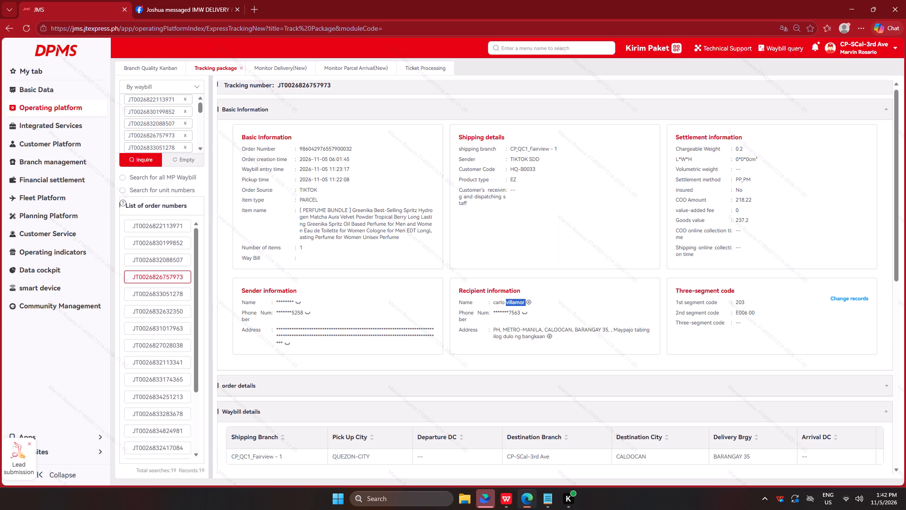
pyautogui.hotkey('ctrl', 'c')
pyautogui.hotkey('ctrl', 'c')
pyautogui.hotkey('ctrl', 'c')
pyautogui.hotkey('ctrl', 'c')
pyautogui.hotkey('ctrl', 'c')
pyautogui.hotkey('alt', 'Tab')
pyautogui.hotkey('ctrl', 'v')
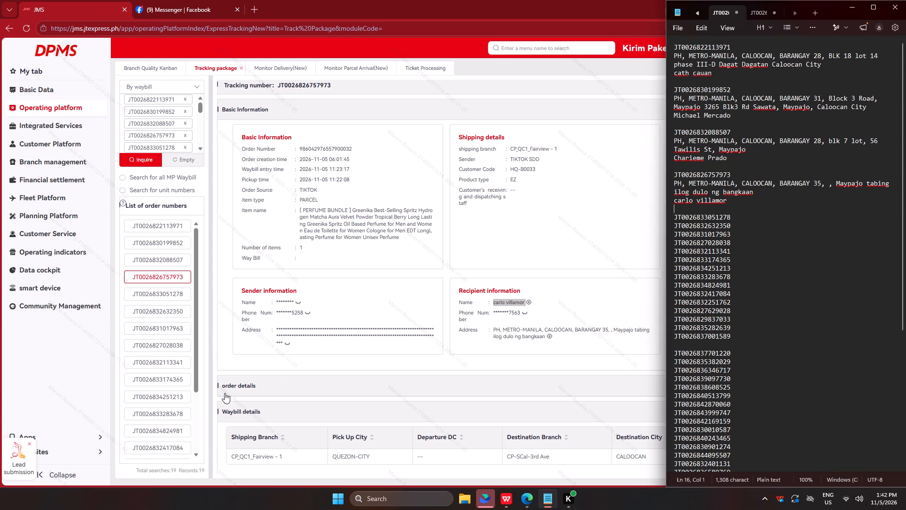
pyautogui.click(173, 299)
pyautogui.scroll(-8, 371, 305)
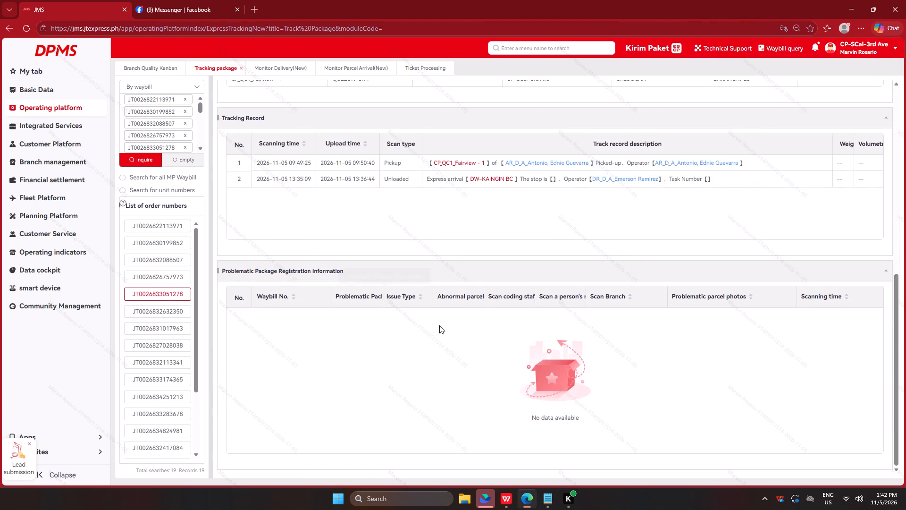
pyautogui.scroll(7, 443, 324)
pyautogui.click(626, 289)
pyautogui.tripleClick(623, 288)
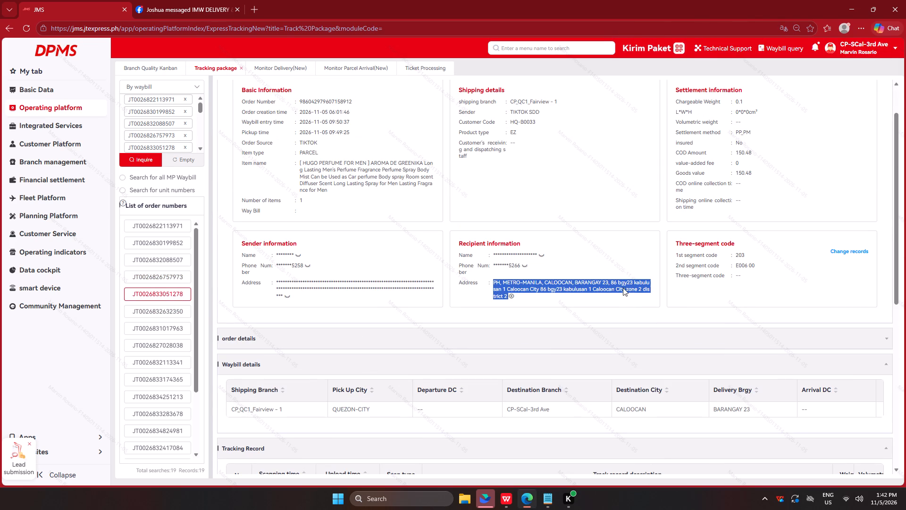
pyautogui.hotkey('ctrl', 'c')
pyautogui.hotkey('ctrl', 'c')
pyautogui.hotkey('ctrl', 'c')
pyautogui.hotkey('ctrl', 'c')
pyautogui.hotkey('ctrl', 'c')
pyautogui.hotkey('ctrl', 'c')
pyautogui.hotkey('ctrl', 'c')
pyautogui.hotkey('alt', 'Tab')
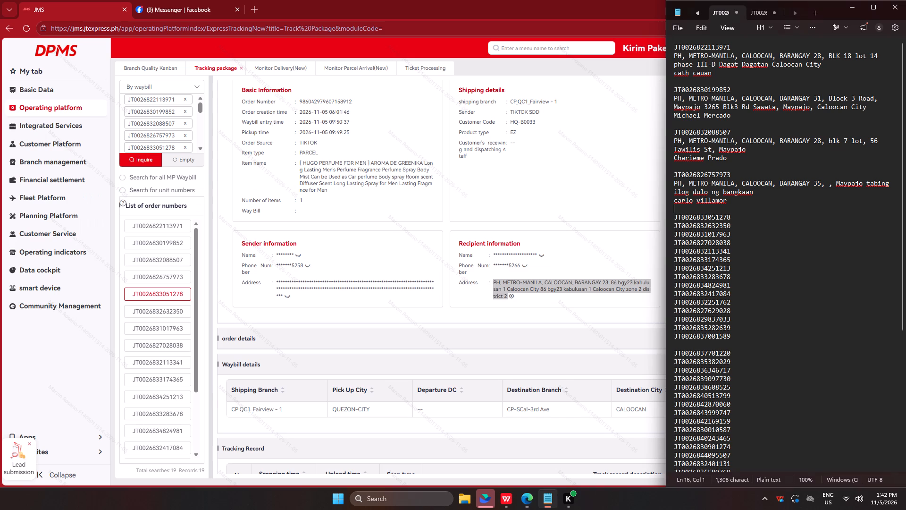
pyautogui.click(736, 215)
pyautogui.press('Return')
pyautogui.hotkey('ctrl', 'v')
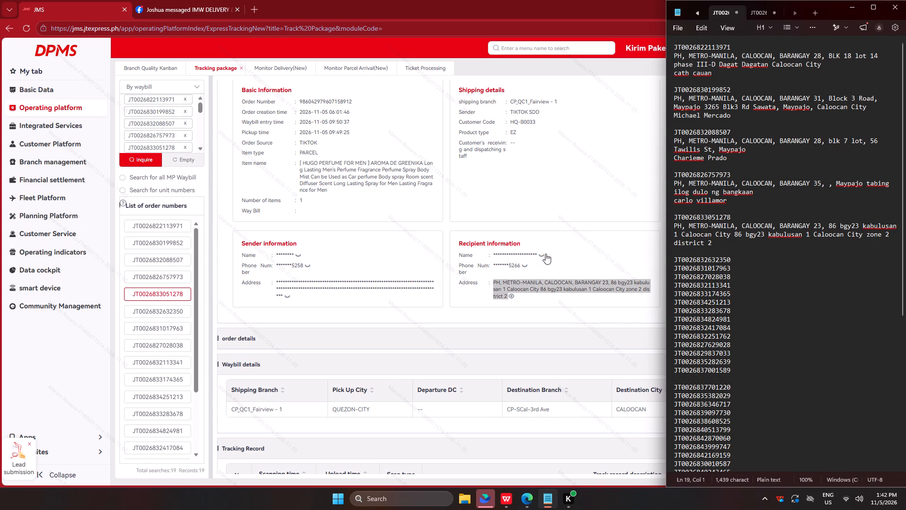
pyautogui.click(545, 254)
pyautogui.tripleClick(533, 254)
pyautogui.hotkey('ctrl', 'c')
pyautogui.hotkey('ctrl', 'c')
pyautogui.hotkey('ctrl', 'c')
pyautogui.hotkey('ctrl', 'c')
pyautogui.hotkey('ctrl', 'c')
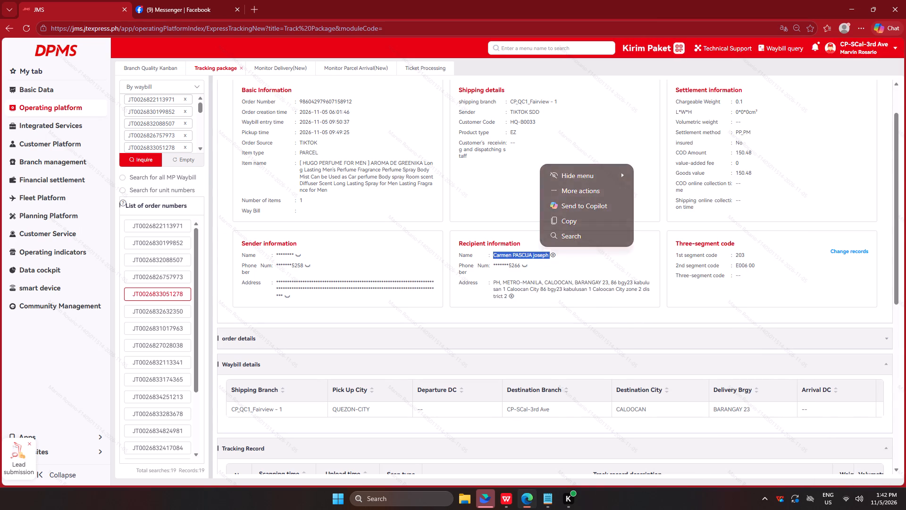
pyautogui.hotkey('alt', 'Tab')
pyautogui.hotkey('ctrl', 'v')
pyautogui.click(149, 313)
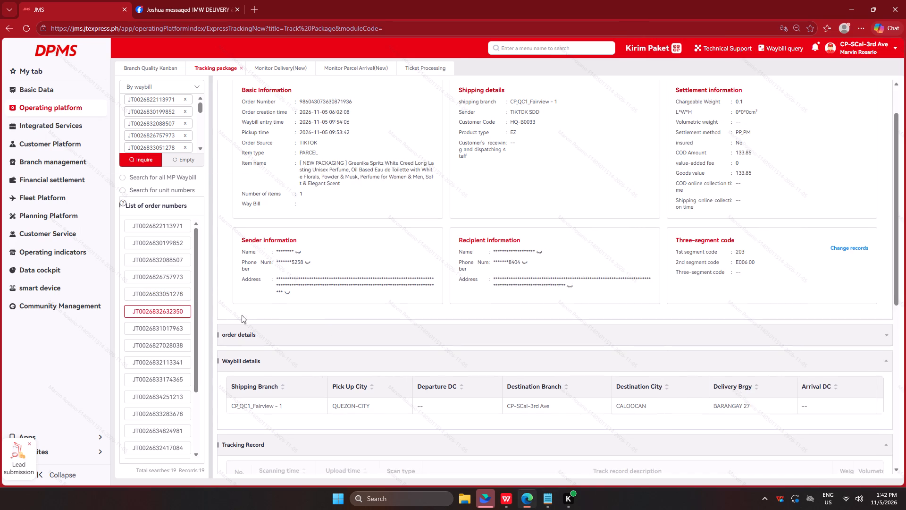
pyautogui.scroll(-8, 329, 312)
pyautogui.scroll(7, 436, 291)
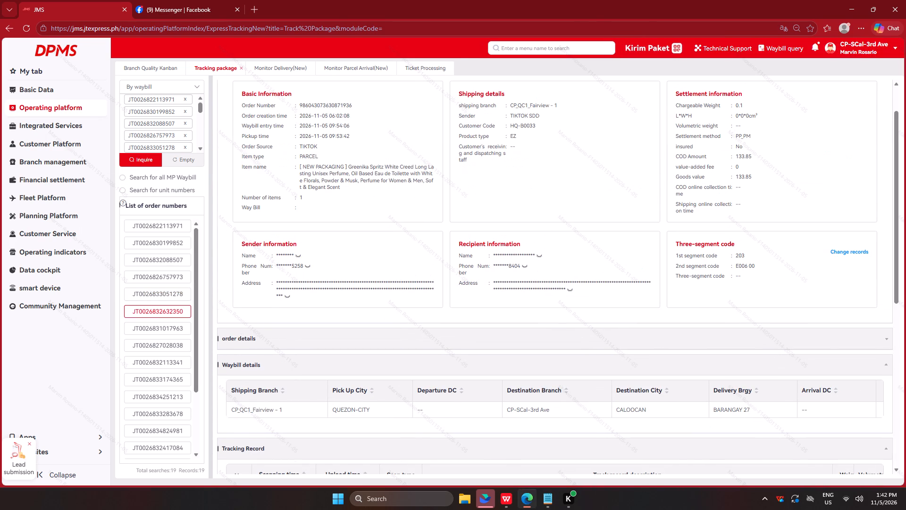
pyautogui.tripleClick(571, 288)
pyautogui.hotkey('ctrl', 'c')
pyautogui.hotkey('ctrl', 'c')
pyautogui.hotkey('ctrl', 'c')
pyautogui.hotkey('ctrl', 'c')
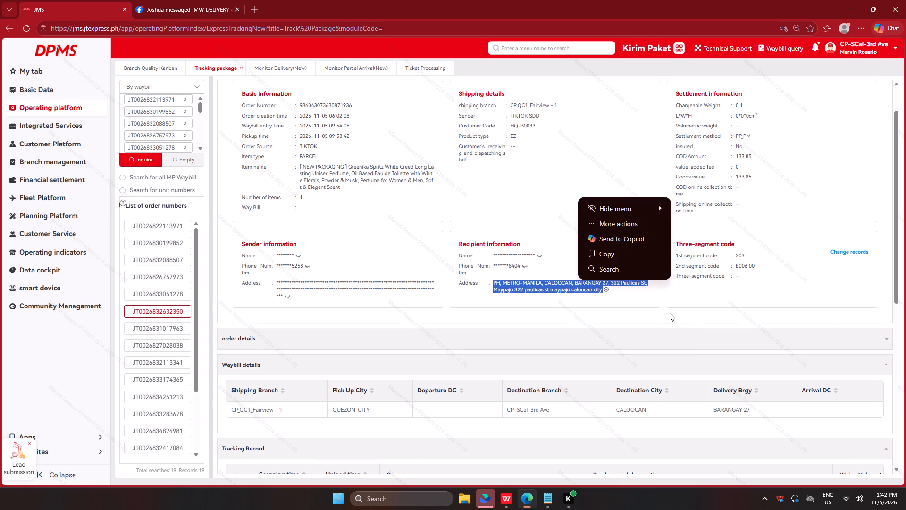
pyautogui.hotkey('alt', 'Tab')
pyautogui.click(740, 268)
pyautogui.press('Return')
pyautogui.hotkey('ctrl', 'v')
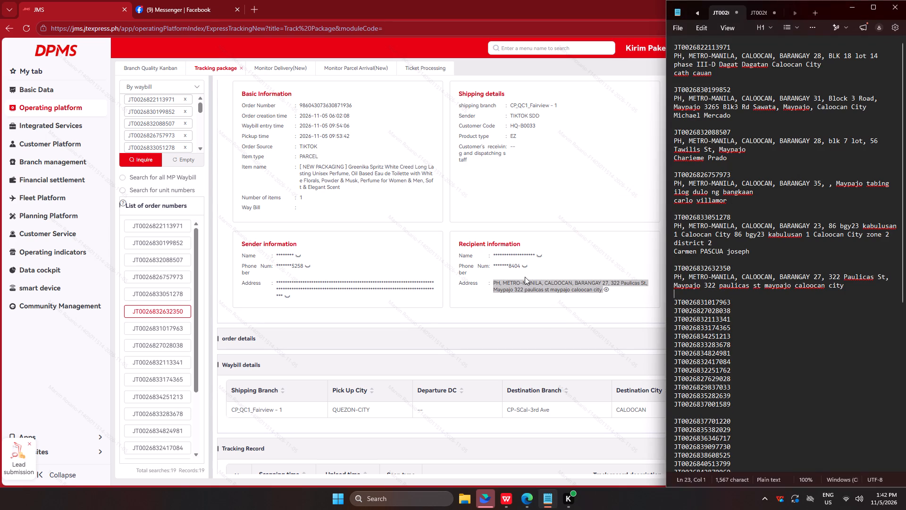
pyautogui.click(539, 255)
pyautogui.tripleClick(532, 255)
pyautogui.hotkey('ctrl', 'c')
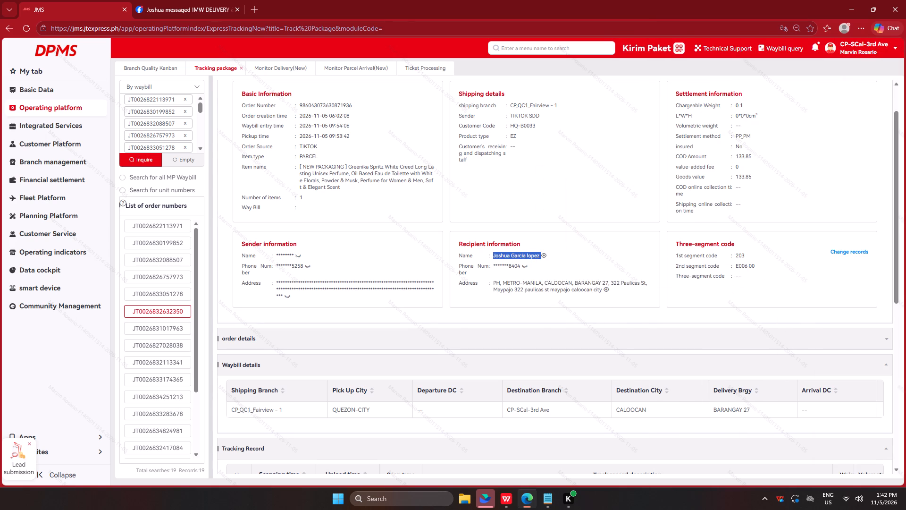
pyautogui.hotkey('ctrl', 'c')
pyautogui.hotkey('ctrl', 'c')
pyautogui.hotkey('ctrl', 'c')
pyautogui.hotkey('ctrl', 'c')
pyautogui.hotkey('ctrl', 'c')
pyautogui.hotkey('ctrl', 'c')
pyautogui.hotkey('alt', 'Tab')
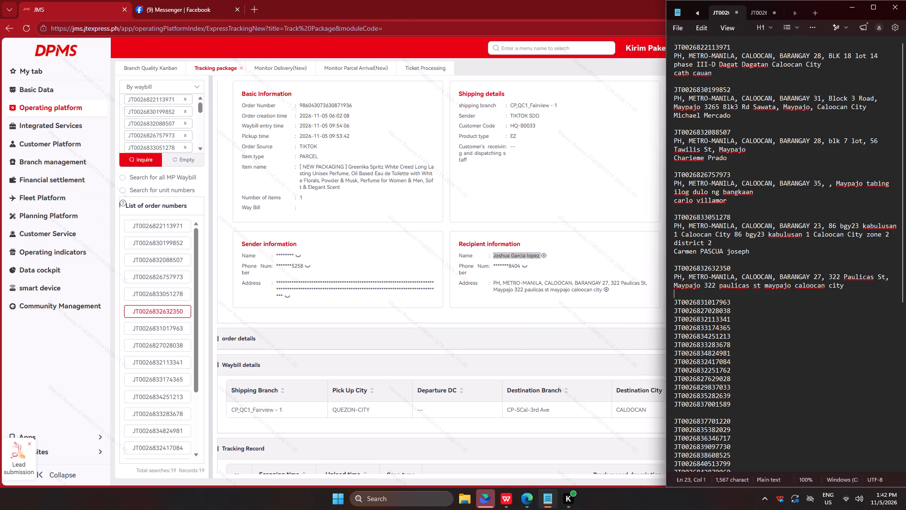
pyautogui.hotkey('ctrl', 'v')
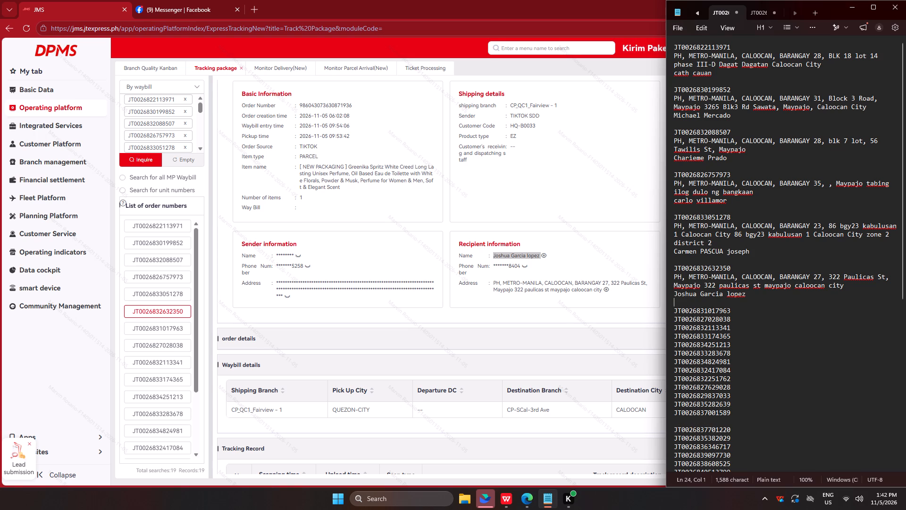
pyautogui.click(176, 331)
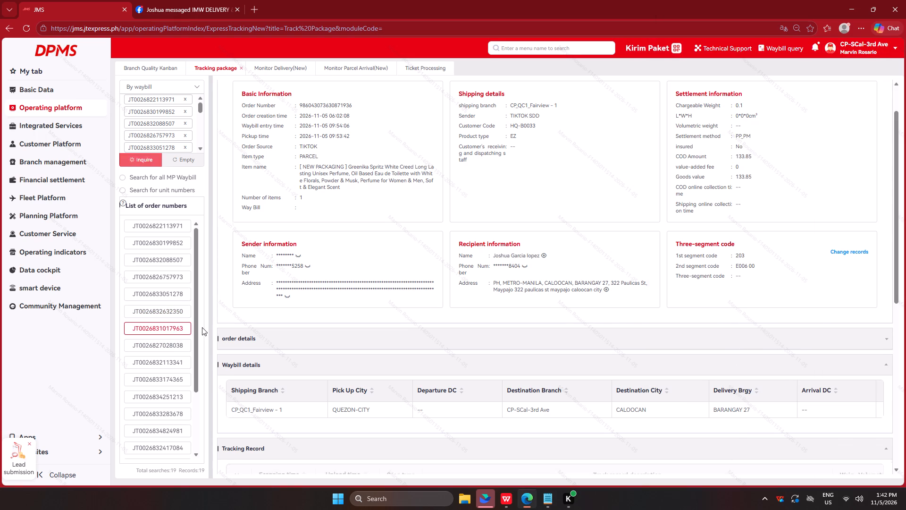
pyautogui.scroll(-7, 472, 322)
pyautogui.scroll(6, 524, 312)
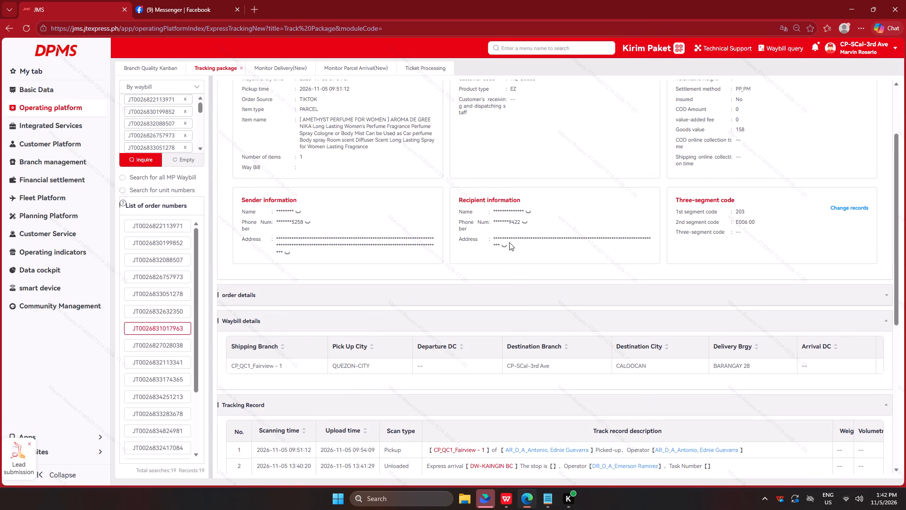
pyautogui.doubleClick(509, 242)
pyautogui.click(502, 247)
pyautogui.tripleClick(506, 244)
pyautogui.hotkey('ctrl', 'c')
pyautogui.hotkey('ctrl', 'c')
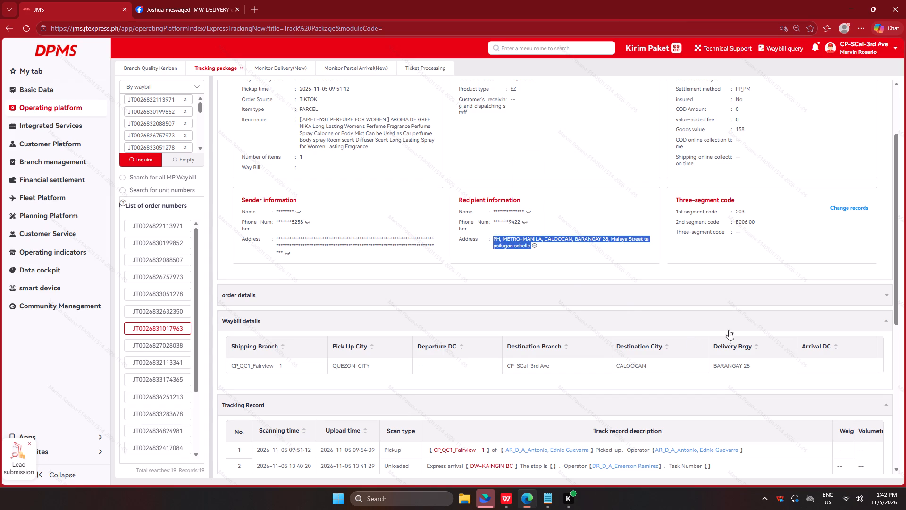
pyautogui.hotkey('ctrl', 'c')
pyautogui.hotkey('ctrl', 'c')
pyautogui.hotkey('alt', 'Tab')
pyautogui.click(739, 311)
pyautogui.press('Return')
pyautogui.hotkey('ctrl', 'v')
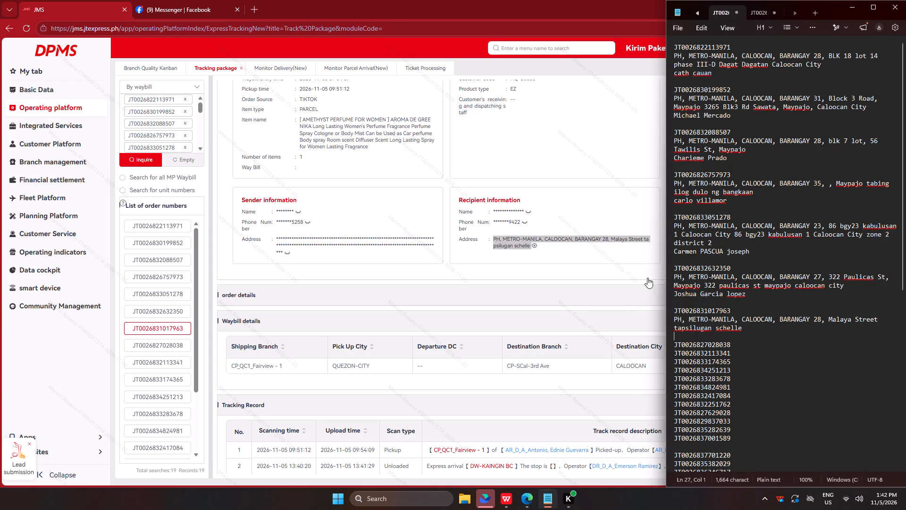
pyautogui.click(527, 212)
pyautogui.tripleClick(518, 212)
pyautogui.hotkey('ctrl', 'c')
pyautogui.hotkey('ctrl', 'c')
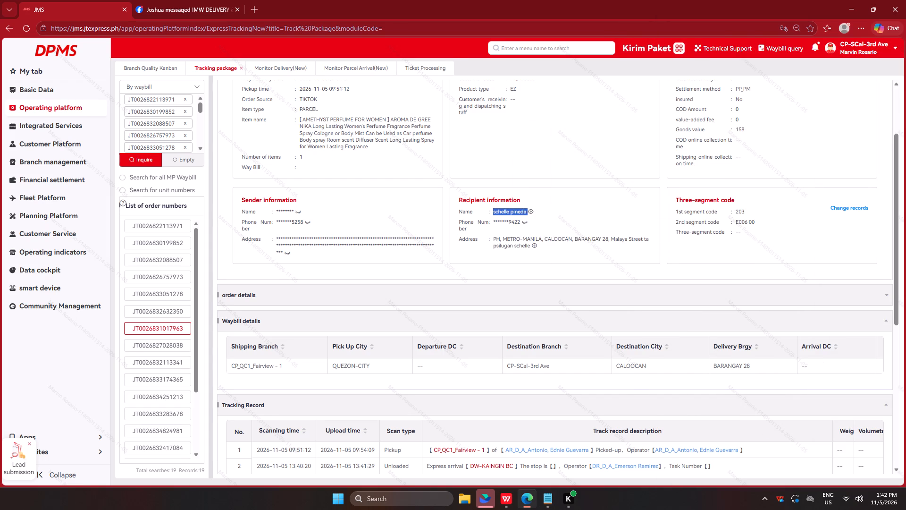
pyautogui.hotkey('ctrl', 'c')
pyautogui.hotkey('ctrl', 'c')
pyautogui.hotkey('ctrl', 'c')
pyautogui.hotkey('ctrl', 'c')
pyautogui.hotkey('ctrl', 'c')
pyautogui.hotkey('alt', 'Tab')
pyautogui.hotkey('ctrl', 'v')
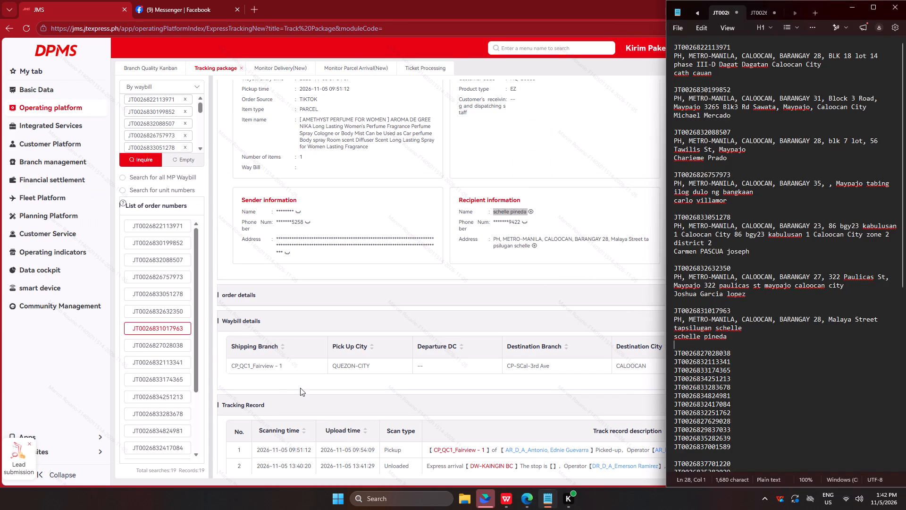
pyautogui.click(158, 347)
pyautogui.scroll(-8, 378, 327)
pyautogui.scroll(8, 384, 360)
pyautogui.tripleClick(496, 335)
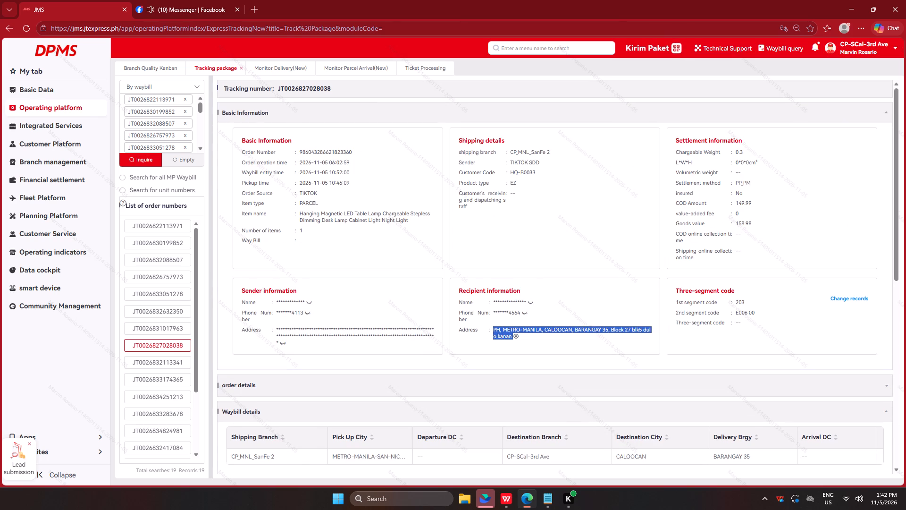
pyautogui.hotkey('ctrl', 'c')
pyautogui.hotkey('ctrl', 'c')
pyautogui.hotkey('ctrl', 'c')
pyautogui.hotkey('ctrl', 'c')
pyautogui.hotkey('alt', 'Tab')
pyautogui.scroll(-5, 775, 308)
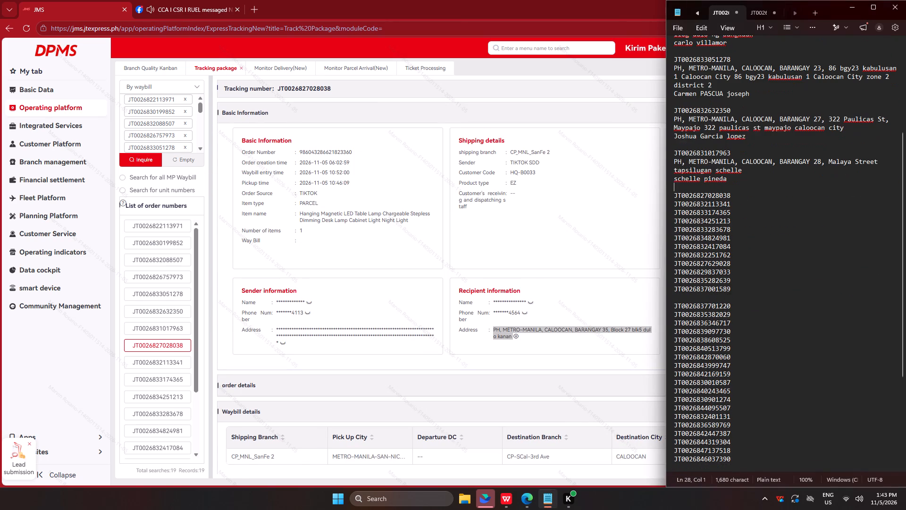
pyautogui.click(741, 197)
pyautogui.press('Return')
pyautogui.hotkey('ctrl', 'v')
pyautogui.click(531, 298)
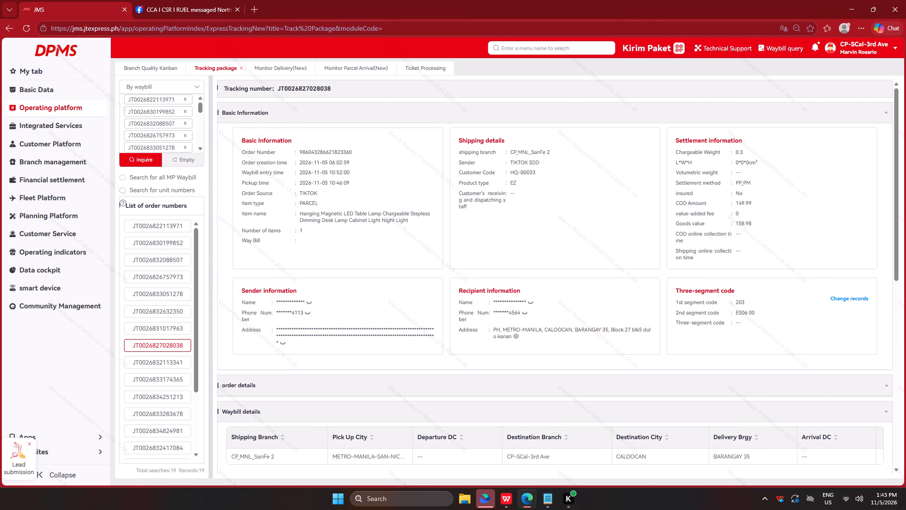
pyautogui.click(523, 304)
pyautogui.click(533, 304)
pyautogui.tripleClick(517, 304)
pyautogui.hotkey('ctrl', 'c')
pyautogui.hotkey('ctrl', 'c')
pyautogui.hotkey('ctrl', 'c')
pyautogui.hotkey('ctrl', 'c')
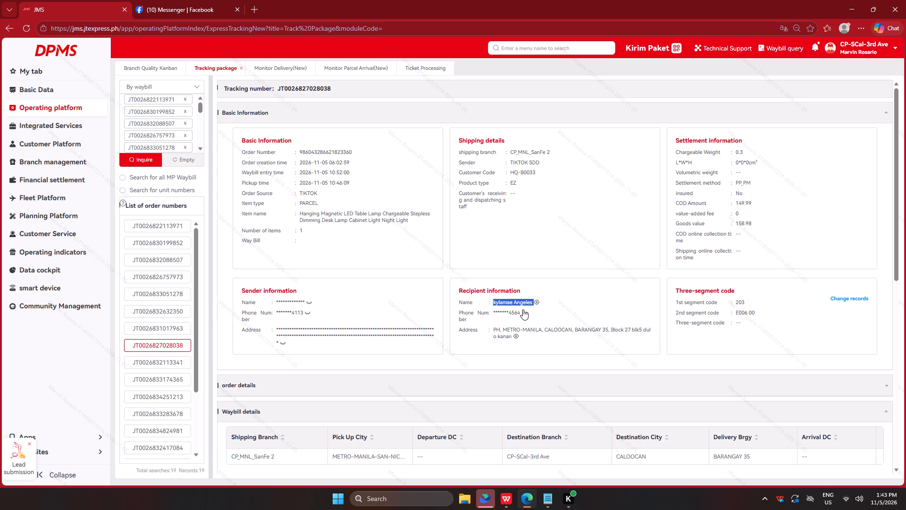
pyautogui.hotkey('alt', 'Tab')
pyautogui.hotkey('ctrl', 'v')
pyautogui.click(172, 357)
pyautogui.scroll(-9, 412, 340)
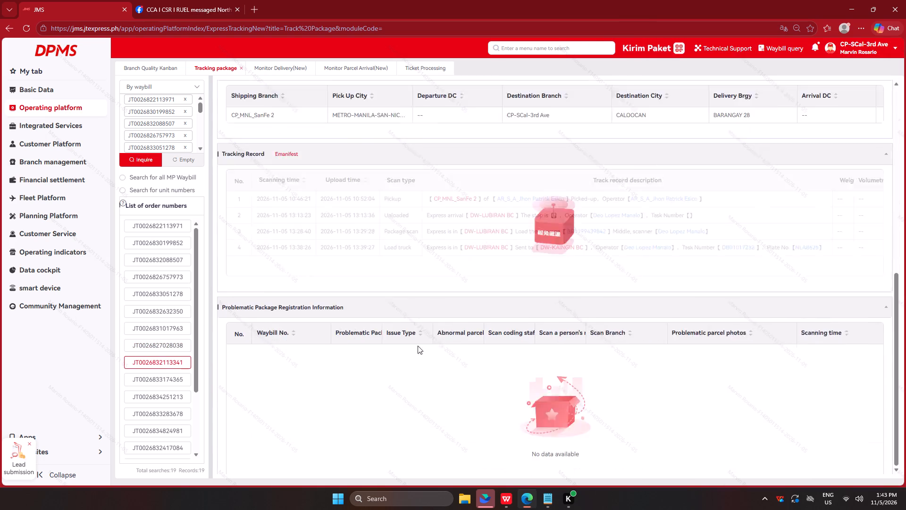
pyautogui.scroll(8, 427, 338)
pyautogui.scroll(-1, 518, 276)
pyautogui.click(592, 289)
pyautogui.tripleClick(589, 288)
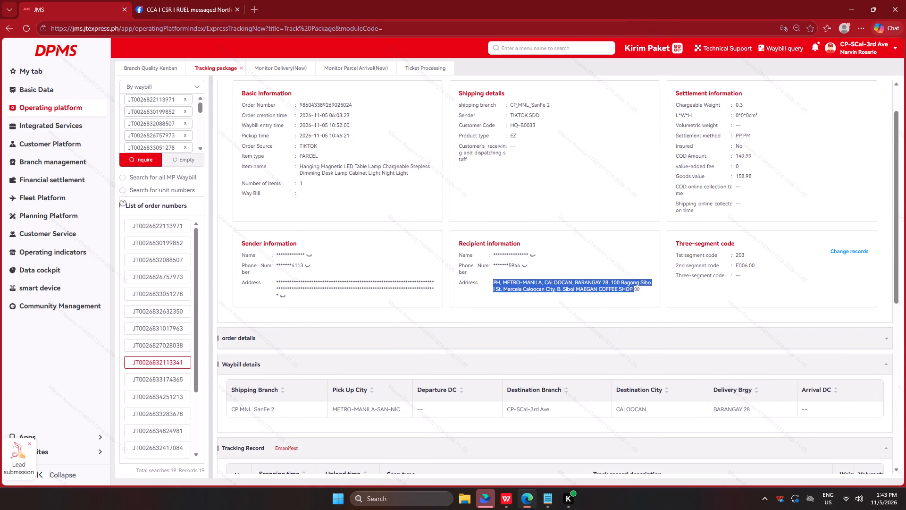
pyautogui.hotkey('ctrl', 'c')
pyautogui.hotkey('ctrl', 'c')
pyautogui.scroll(-7, 484, 341)
pyautogui.hotkey('alt', 'Tab')
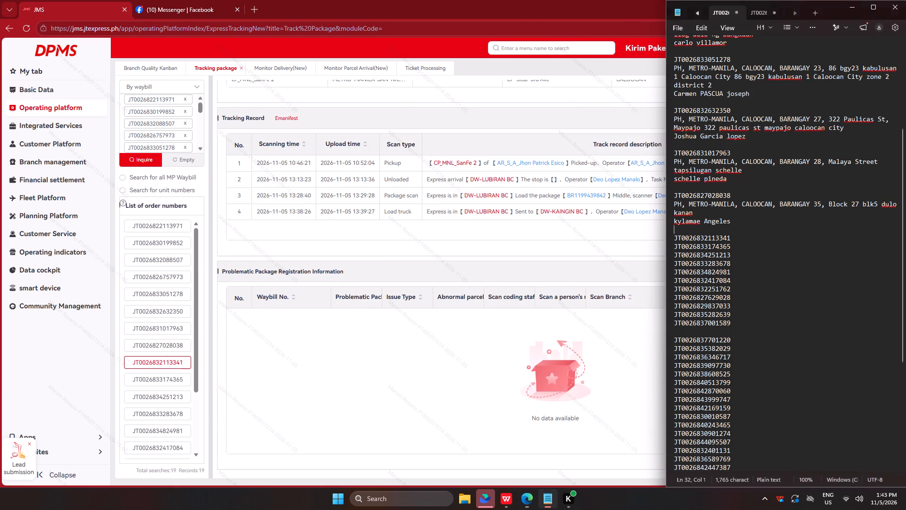
pyautogui.click(738, 241)
pyautogui.press('Return')
pyautogui.hotkey('ctrl', 'v')
pyautogui.scroll(7, 495, 179)
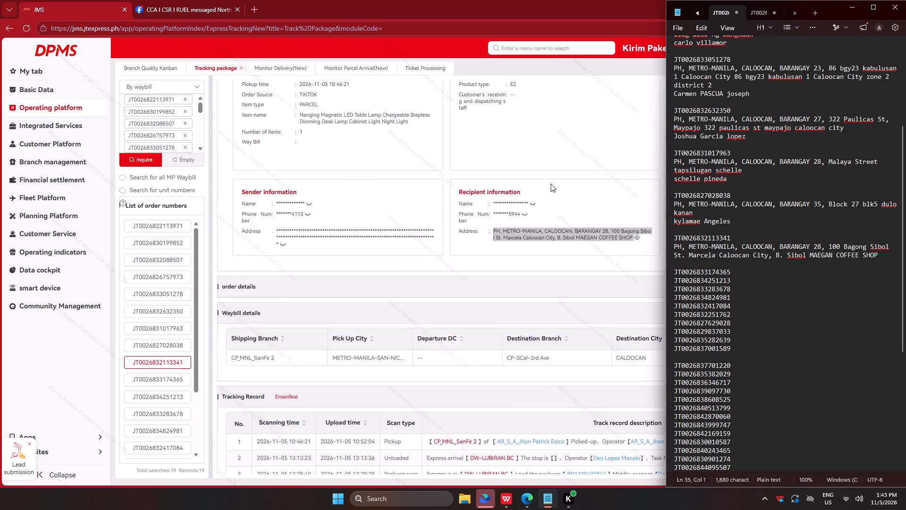
pyautogui.click(533, 252)
pyautogui.tripleClick(518, 254)
pyautogui.hotkey('ctrl', 'c')
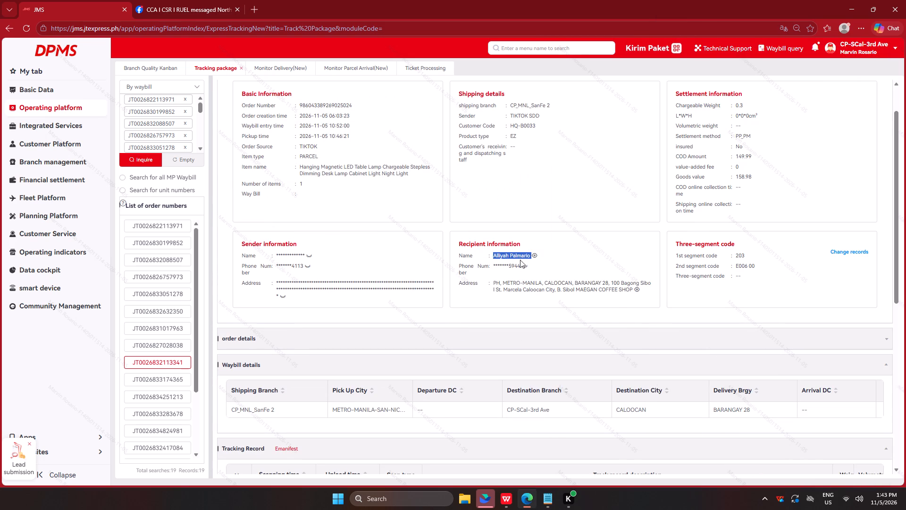
pyautogui.hotkey('ctrl', 'c')
pyautogui.hotkey('ctrl', 'c')
pyautogui.hotkey('ctrl', 'c')
pyautogui.hotkey('ctrl', 'c')
pyautogui.hotkey('alt', 'Tab')
pyautogui.hotkey('ctrl', 'v')
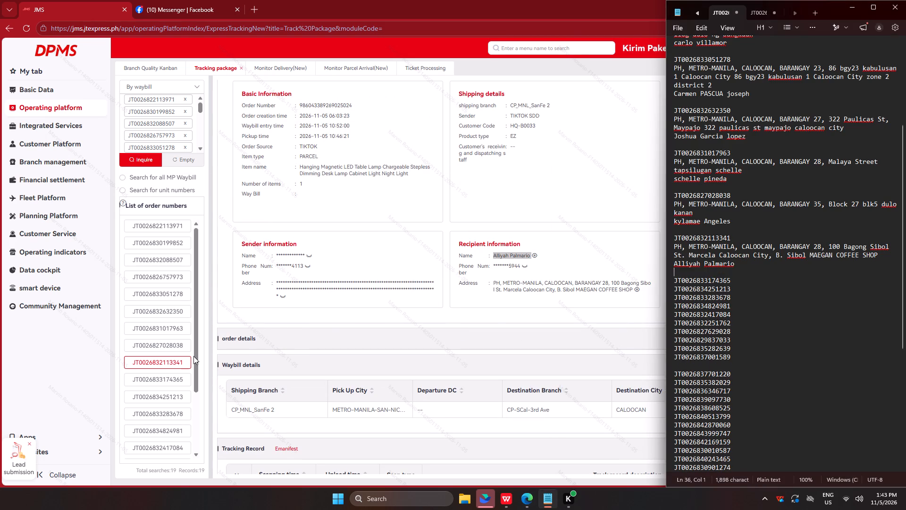
pyautogui.click(158, 379)
pyautogui.scroll(-8, 326, 340)
pyautogui.scroll(7, 448, 281)
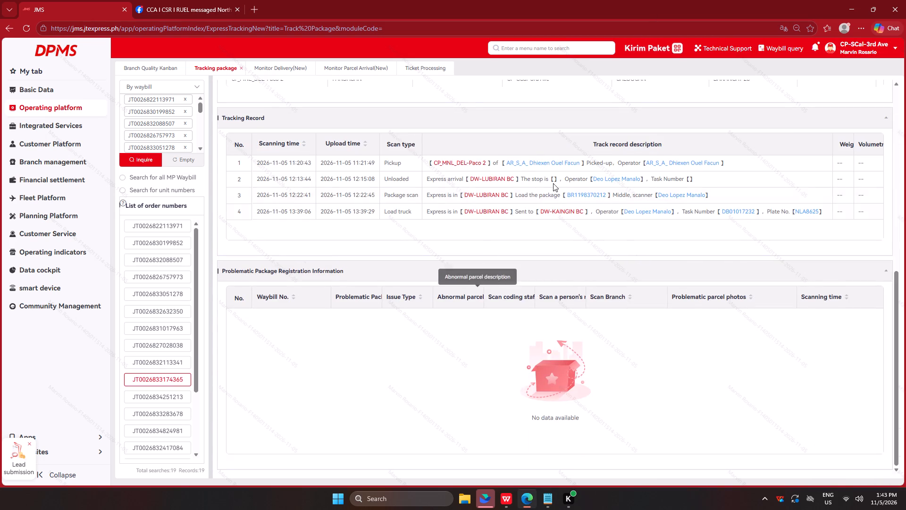
pyautogui.scroll(6, 553, 185)
pyautogui.tripleClick(532, 251)
pyautogui.click(532, 251)
pyautogui.hotkey('ctrl', 'c')
pyautogui.hotkey('ctrl', 'c')
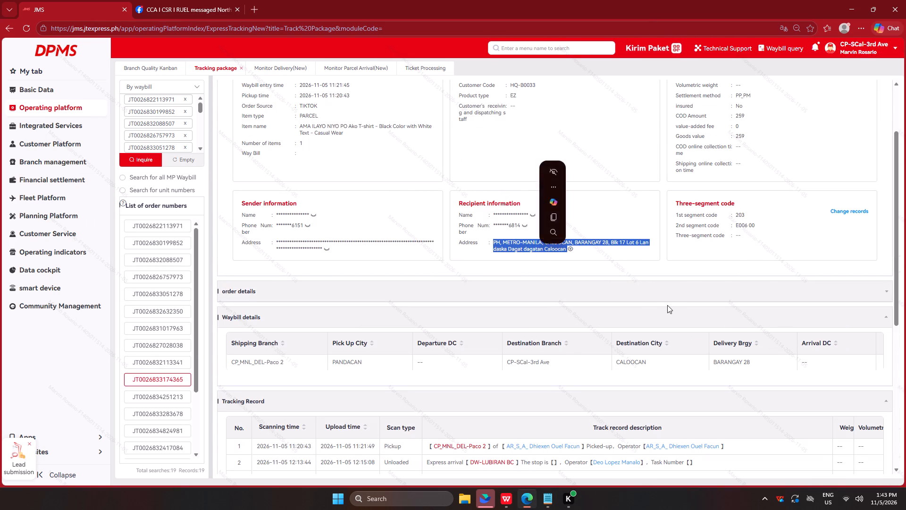
pyautogui.hotkey('ctrl', 'c')
pyautogui.hotkey('ctrl', 'c')
pyautogui.hotkey('ctrl', 'c')
pyautogui.hotkey('ctrl', 'c')
pyautogui.hotkey('ctrl', 'c')
pyautogui.hotkey('ctrl', 'c')
pyautogui.hotkey('ctrl', 'c')
pyautogui.hotkey('ctrl', 'c')
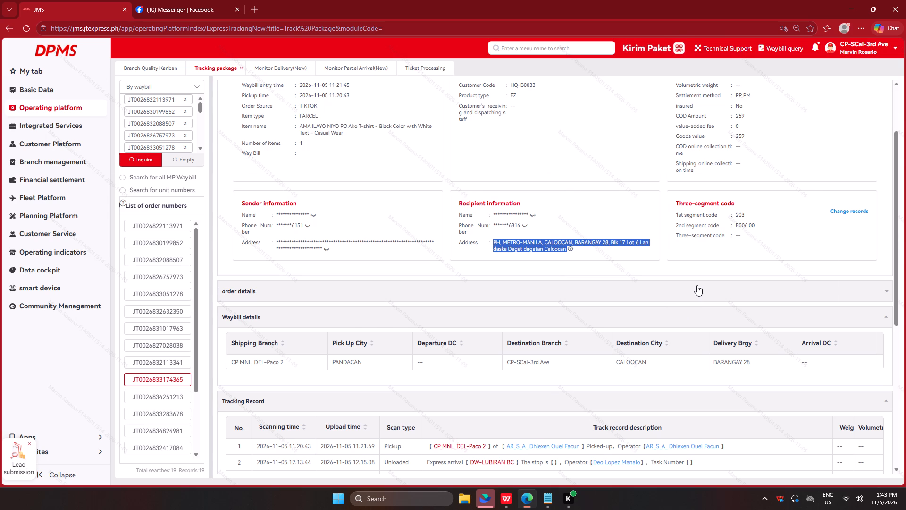
pyautogui.hotkey('alt', 'Tab')
pyautogui.click(742, 282)
pyautogui.press('Return')
pyautogui.hotkey('ctrl', 'v')
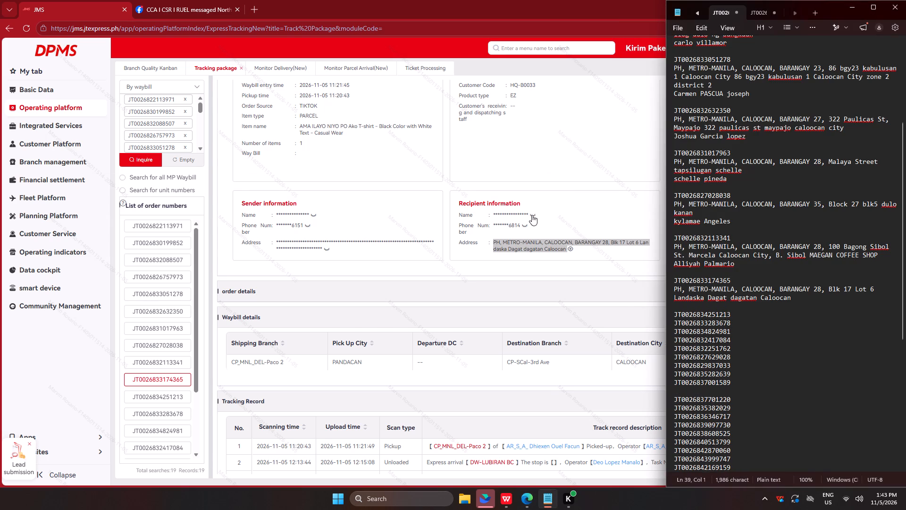
pyautogui.click(532, 215)
pyautogui.tripleClick(517, 213)
pyautogui.hotkey('ctrl', 'c')
pyautogui.hotkey('ctrl', 'c')
pyautogui.hotkey('ctrl', 'c')
pyautogui.hotkey('ctrl', 'c')
pyautogui.hotkey('ctrl', 'c')
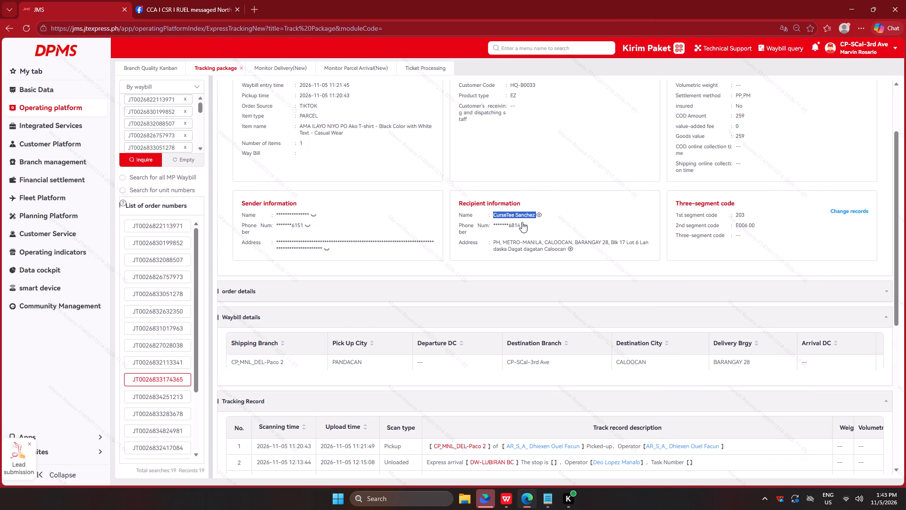
pyautogui.hotkey('alt', 'Tab')
pyautogui.hotkey('ctrl', 'v')
pyautogui.click(169, 392)
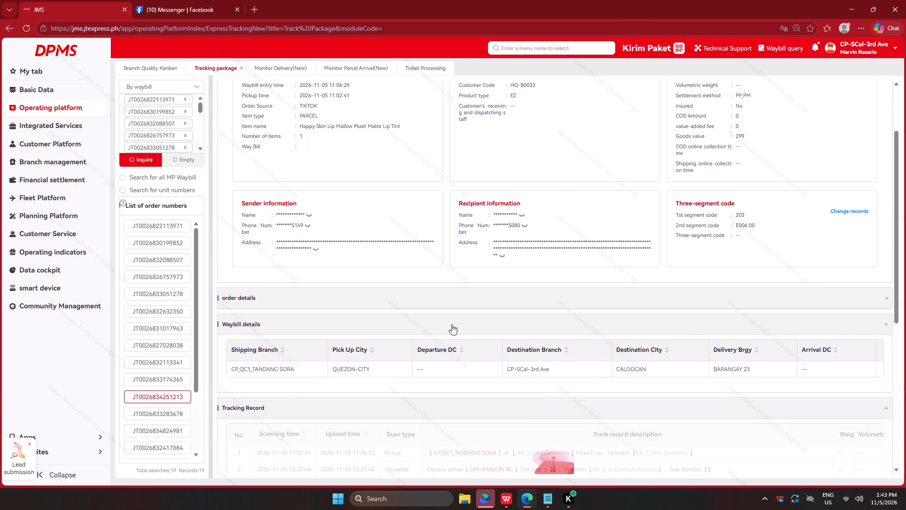
pyautogui.scroll(-8, 453, 324)
pyautogui.scroll(7, 487, 295)
pyautogui.tripleClick(501, 294)
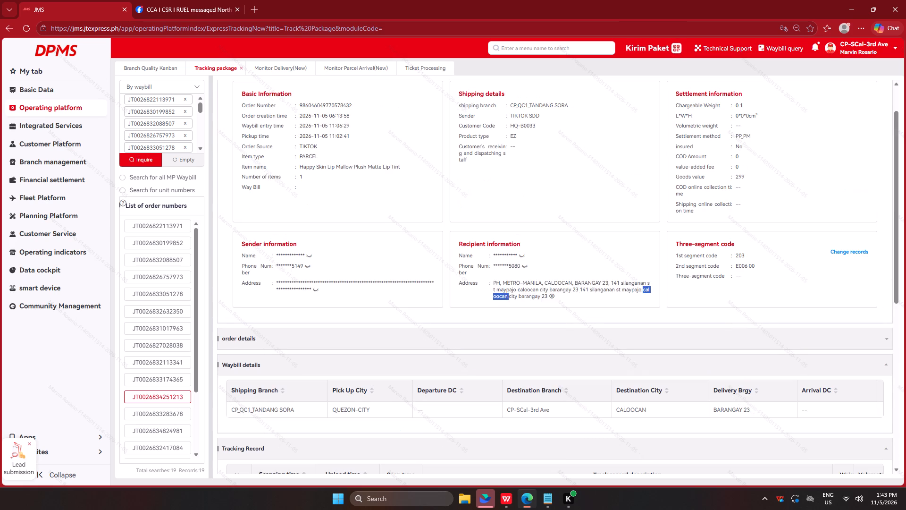
pyautogui.hotkey('ctrl', 'c')
pyautogui.hotkey('ctrl', 'c')
pyautogui.hotkey('ctrl', 'c')
pyautogui.hotkey('ctrl', 'c')
pyautogui.hotkey('ctrl', 'c')
pyautogui.hotkey('alt', 'Tab')
pyautogui.scroll(-4, 755, 310)
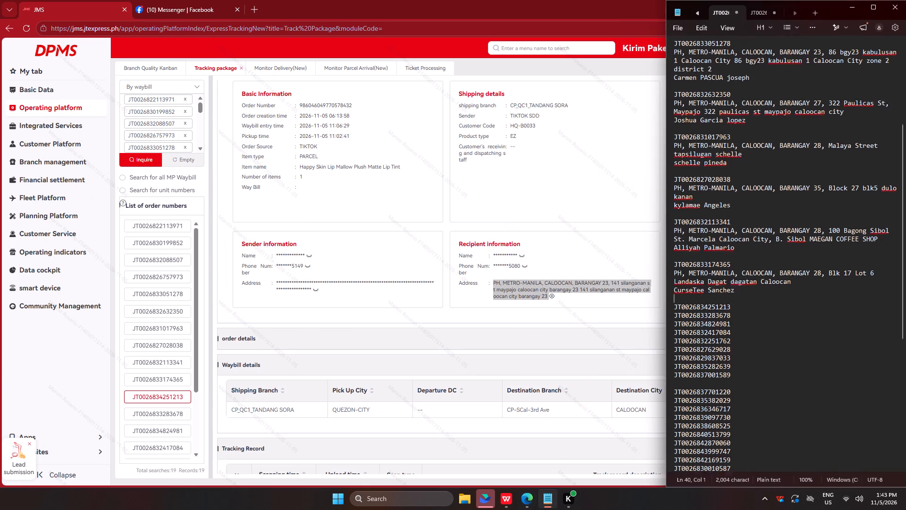
pyautogui.scroll(-2, 755, 310)
pyautogui.click(738, 170)
pyautogui.press('Return')
pyautogui.hotkey('ctrl', 'v')
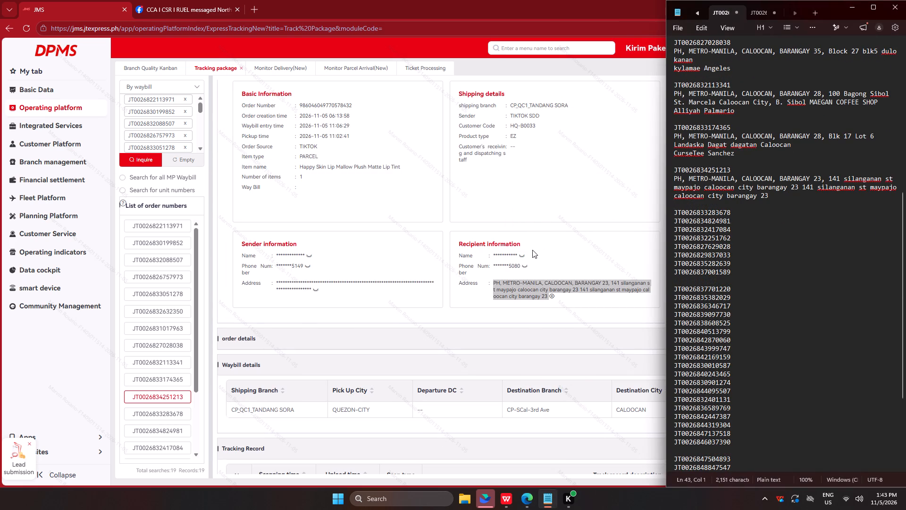
pyautogui.click(523, 256)
pyautogui.click(490, 253)
pyautogui.tripleClick(500, 256)
pyautogui.hotkey('ctrl', 'c')
pyautogui.hotkey('ctrl', 'c')
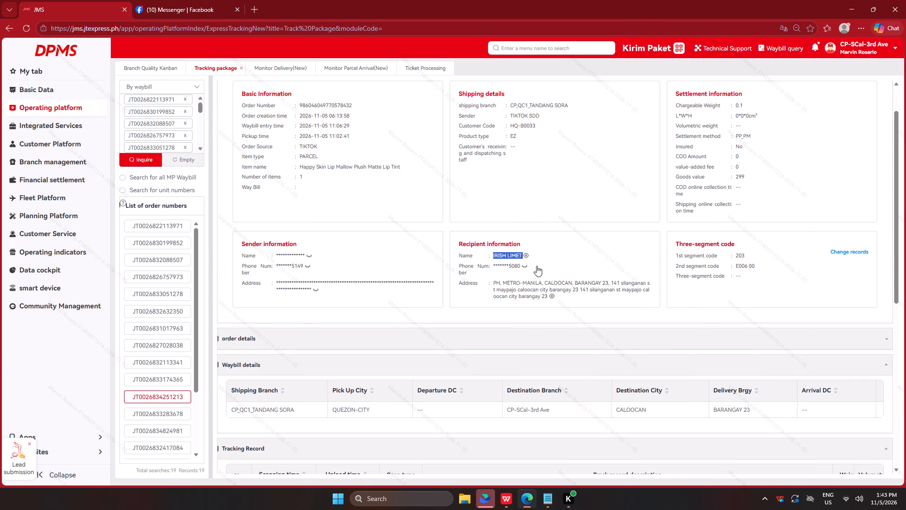
pyautogui.hotkey('ctrl', 'c')
pyautogui.hotkey('ctrl', 'c')
pyautogui.hotkey('alt', 'Tab')
pyautogui.hotkey('ctrl', 'v')
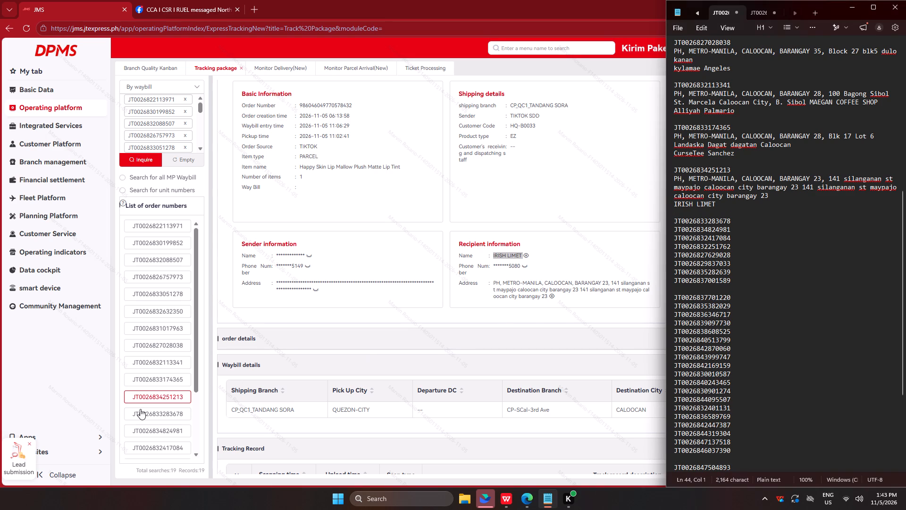
pyautogui.click(141, 409)
pyautogui.tripleClick(641, 282)
pyautogui.click(641, 283)
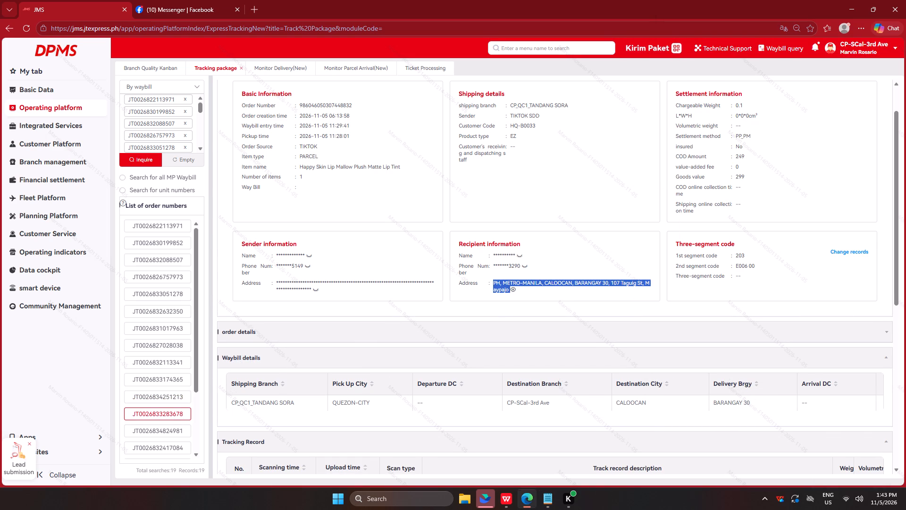
pyautogui.hotkey('ctrl', 'c')
pyautogui.hotkey('ctrl', 'c')
pyautogui.hotkey('ctrl', 'c')
pyautogui.hotkey('ctrl', 'c')
pyautogui.hotkey('alt', 'Tab')
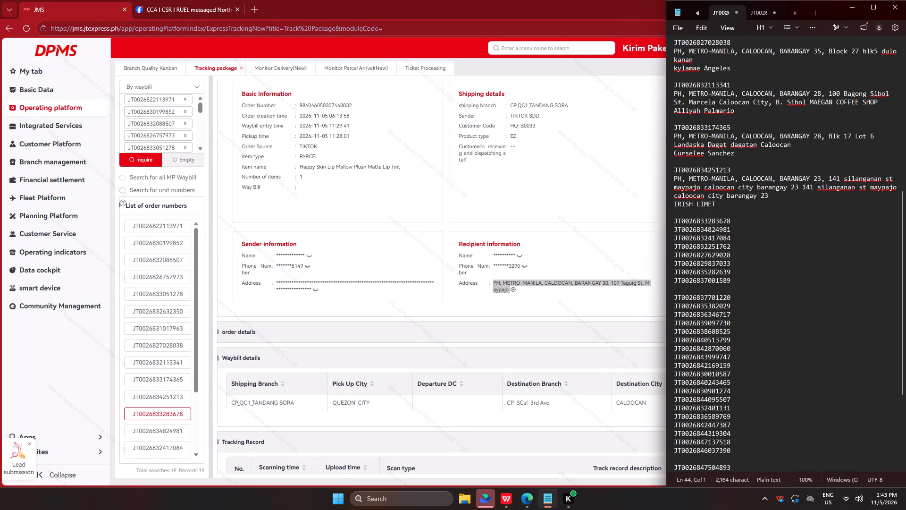
pyautogui.click(740, 220)
pyautogui.press('Return')
pyautogui.click(735, 222)
pyautogui.press('Return')
pyautogui.hotkey('ctrl', 'v')
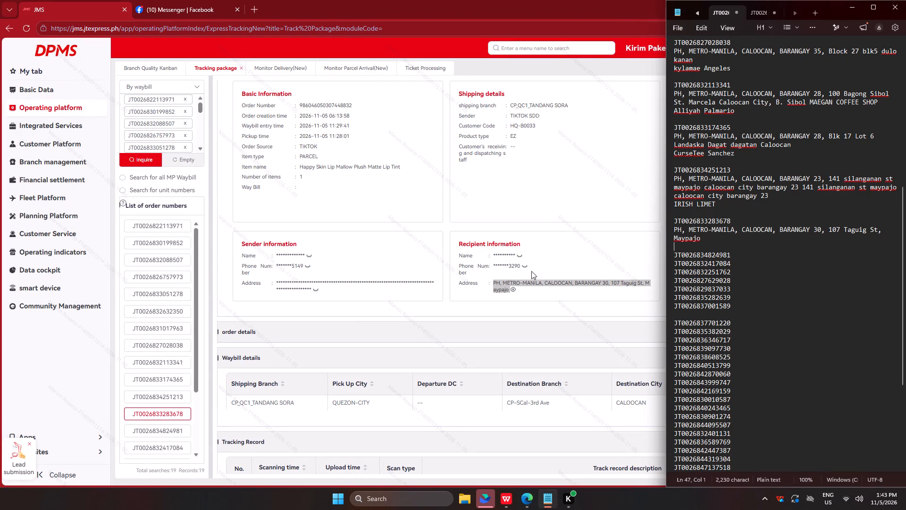
pyautogui.click(517, 256)
pyautogui.tripleClick(512, 255)
pyautogui.click(512, 255)
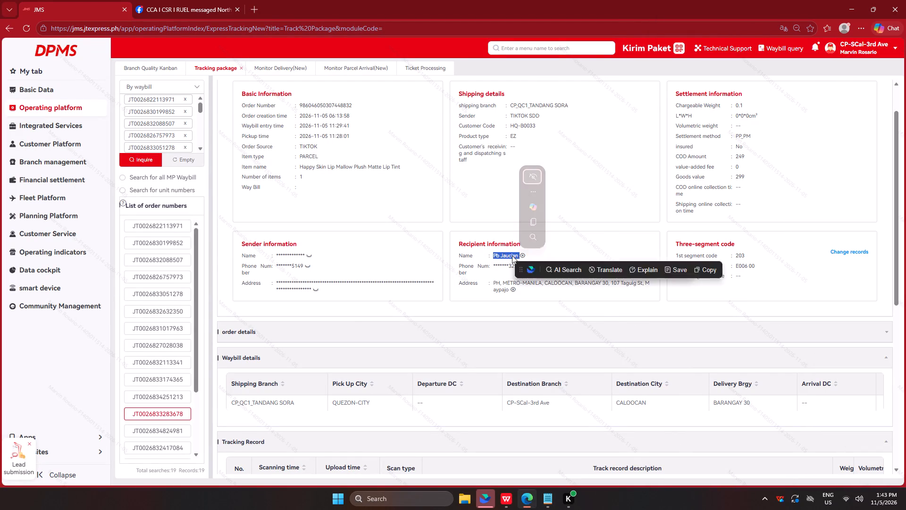
pyautogui.hotkey('ctrl', 'c')
pyautogui.hotkey('ctrl', 'c')
pyautogui.hotkey('ctrl', 'c')
pyautogui.hotkey('ctrl', 'c')
pyautogui.hotkey('ctrl', 'c')
pyautogui.hotkey('ctrl', 'c')
pyautogui.hotkey('ctrl', 'c')
pyautogui.hotkey('ctrl', 'c')
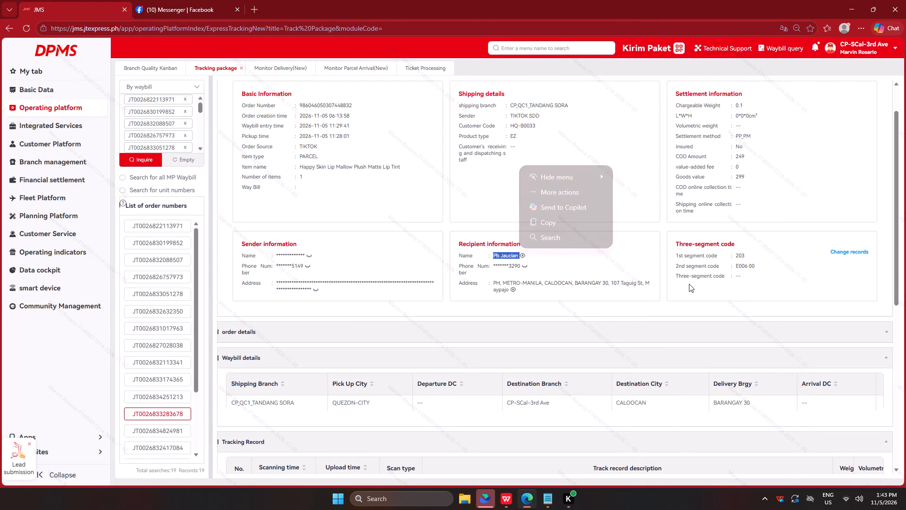
pyautogui.hotkey('ctrl', 'c')
pyautogui.hotkey('ctrl', 'c')
pyautogui.hotkey('ctrl', 'c')
pyautogui.hotkey('ctrl', 'c')
pyautogui.hotkey('ctrl', 'c')
pyautogui.hotkey('ctrl', 'c')
pyautogui.hotkey('ctrl', 'c')
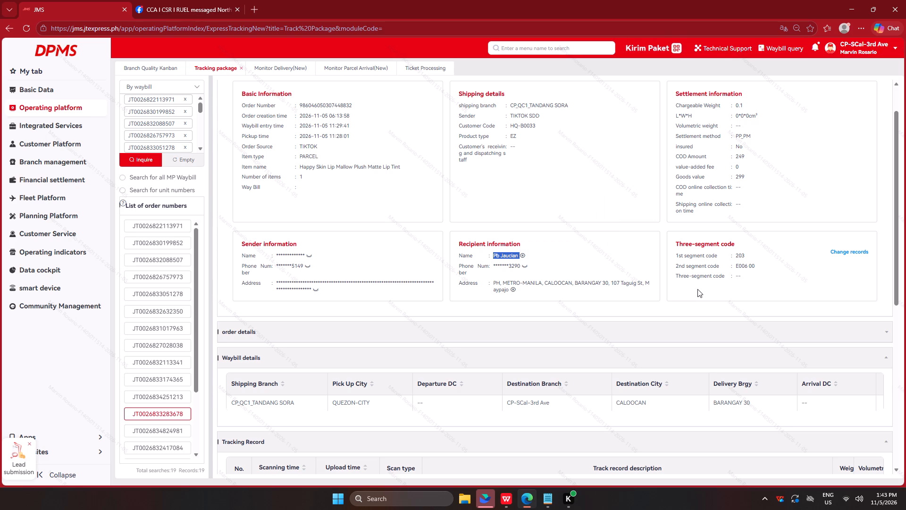
pyautogui.hotkey('ctrl', 'c')
pyautogui.hotkey('alt', 'Tab')
pyautogui.hotkey('ctrl', 'v')
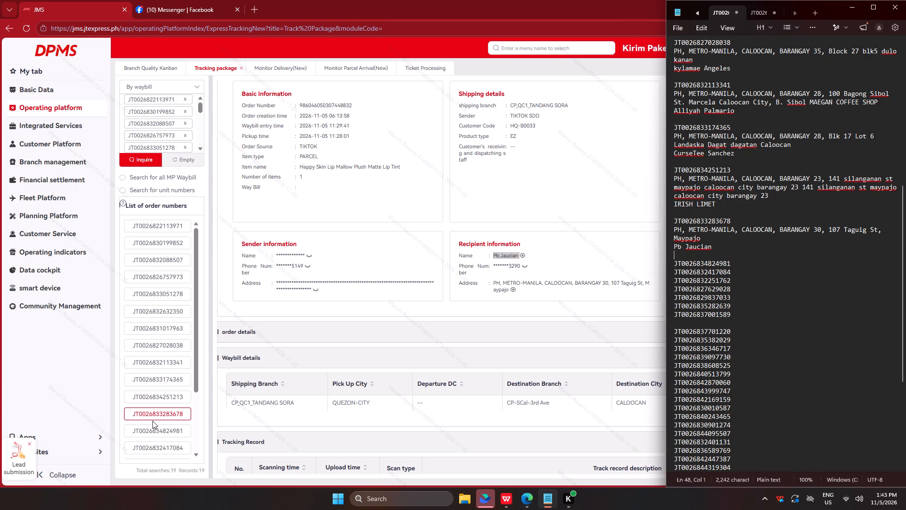
pyautogui.scroll(-8, 152, 421)
pyautogui.scroll(-6, 145, 364)
pyautogui.click(151, 343)
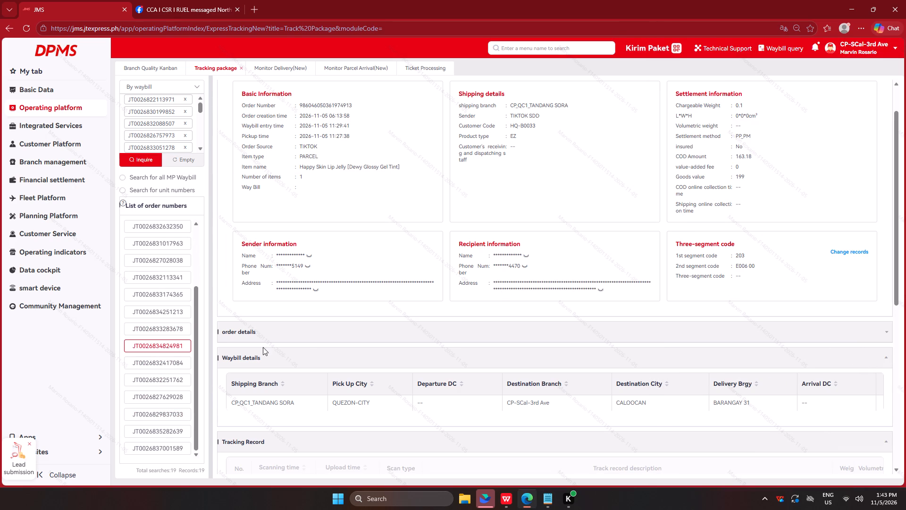
pyautogui.tripleClick(600, 287)
pyautogui.click(600, 287)
pyautogui.hotkey('ctrl', 'c')
pyautogui.hotkey('ctrl', 'c')
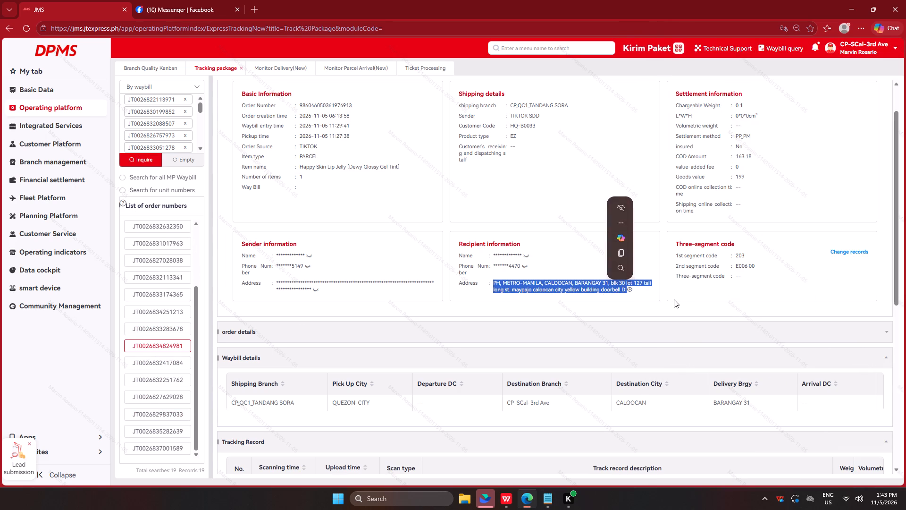
pyautogui.hotkey('ctrl', 'c')
pyautogui.hotkey('ctrl', 'c')
pyautogui.hotkey('alt', 'Tab')
pyautogui.click(751, 263)
pyautogui.press('Return')
pyautogui.hotkey('ctrl', 'v')
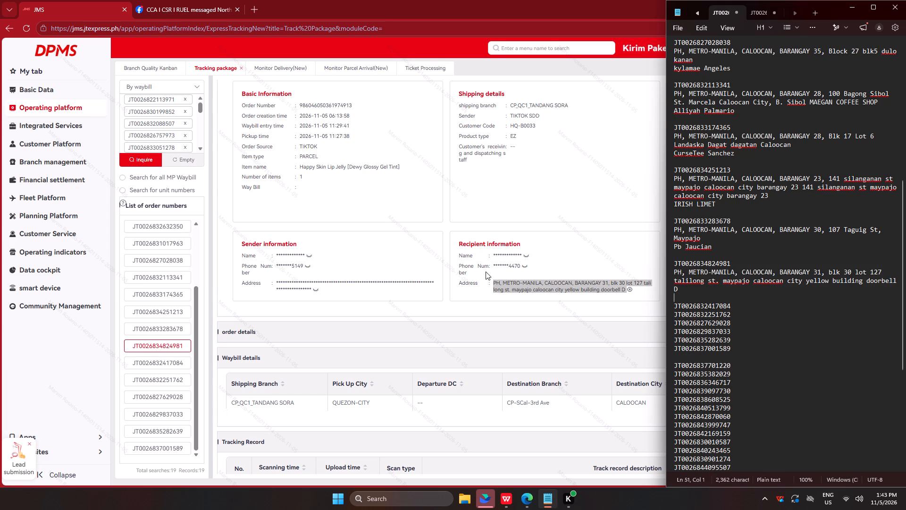
pyautogui.click(527, 254)
pyautogui.tripleClick(520, 256)
pyautogui.hotkey('ctrl', 'c')
pyautogui.hotkey('ctrl', 'c')
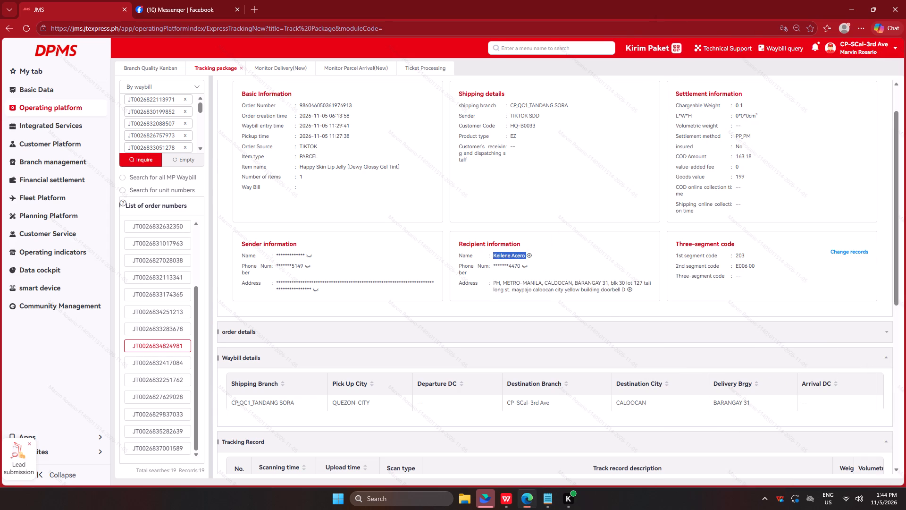
pyautogui.hotkey('ctrl', 'c')
pyautogui.hotkey('alt', 'Tab')
pyautogui.hotkey('ctrl', 'v')
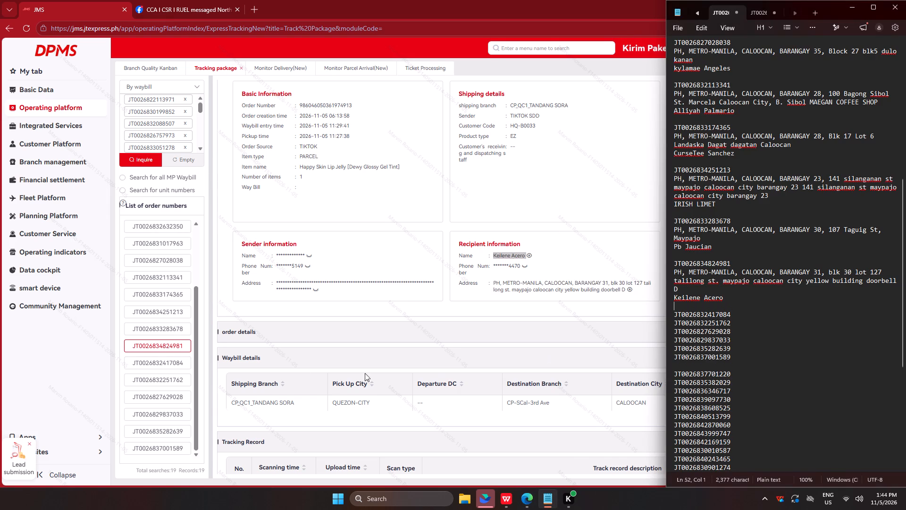
pyautogui.click(159, 363)
pyautogui.click(494, 287)
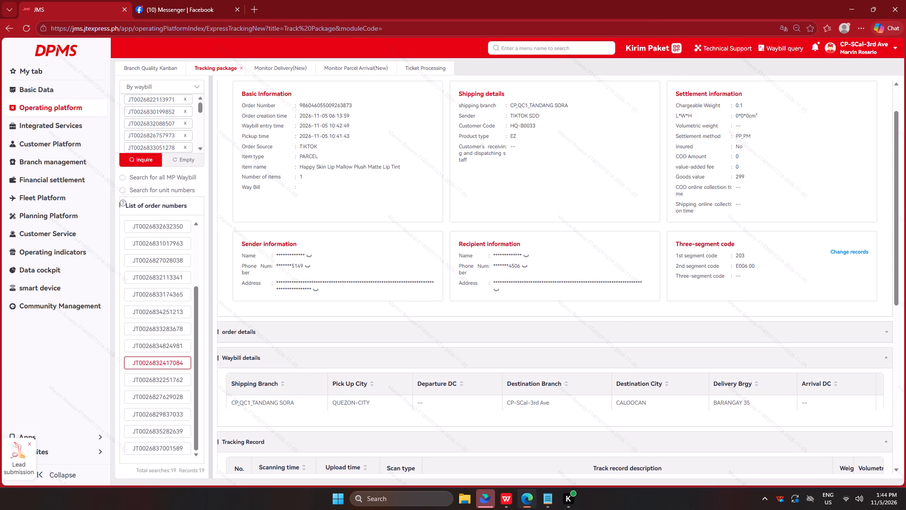
pyautogui.tripleClick(499, 287)
pyautogui.hotkey('ctrl', 'c')
pyautogui.hotkey('ctrl', 'c')
pyautogui.hotkey('ctrl', 'c')
pyautogui.hotkey('alt', 'Tab')
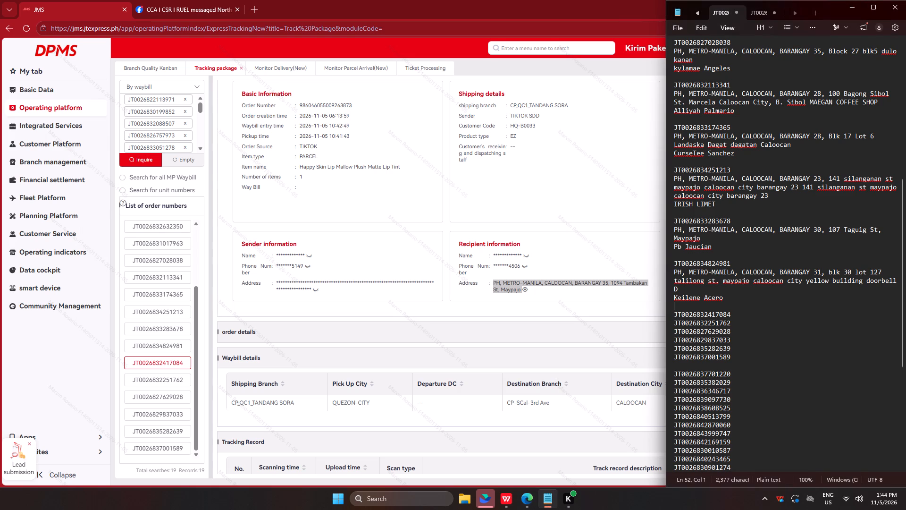
pyautogui.click(736, 313)
pyautogui.press('Return')
pyautogui.hotkey('ctrl', 'v')
pyautogui.click(528, 256)
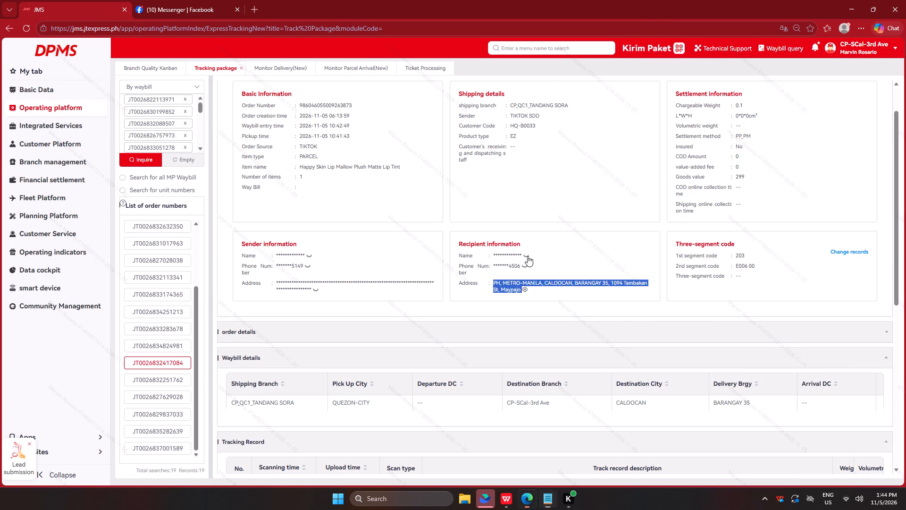
pyautogui.tripleClick(524, 256)
pyautogui.hotkey('ctrl', 'c')
pyautogui.hotkey('ctrl', 'c')
pyautogui.hotkey('ctrl', 'c')
pyautogui.hotkey('ctrl', 'c')
pyautogui.hotkey('ctrl', 'c')
pyautogui.hotkey('alt', 'Tab')
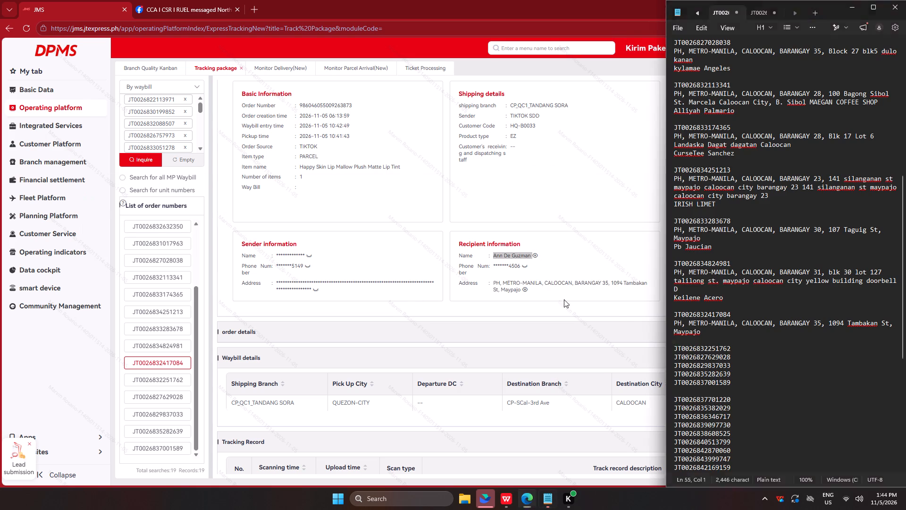
pyautogui.hotkey('ctrl', 'v')
pyautogui.click(177, 384)
pyautogui.scroll(-7, 460, 359)
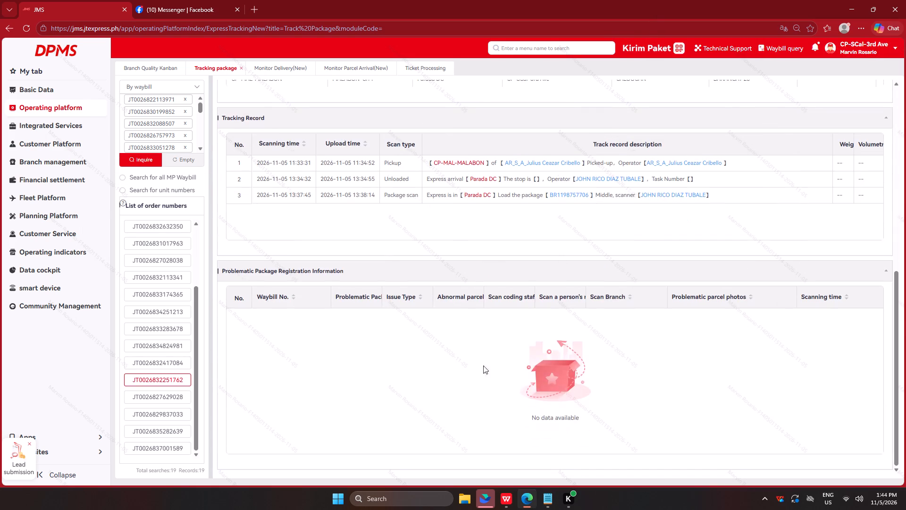
pyautogui.scroll(6, 499, 368)
pyautogui.tripleClick(570, 248)
pyautogui.hotkey('ctrl', 'c')
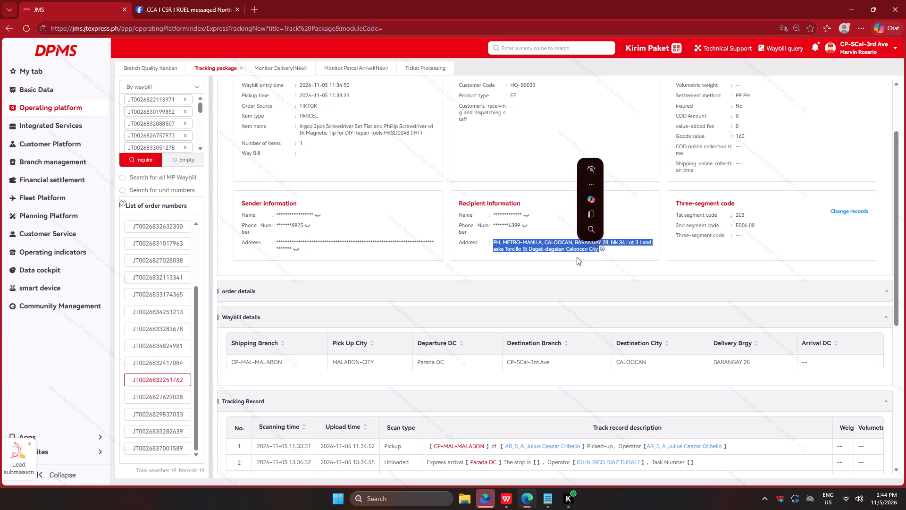
pyautogui.hotkey('ctrl', 'c')
pyautogui.hotkey('ctrl', 'c')
pyautogui.hotkey('alt', 'Tab')
pyautogui.click(736, 360)
pyautogui.press('Return')
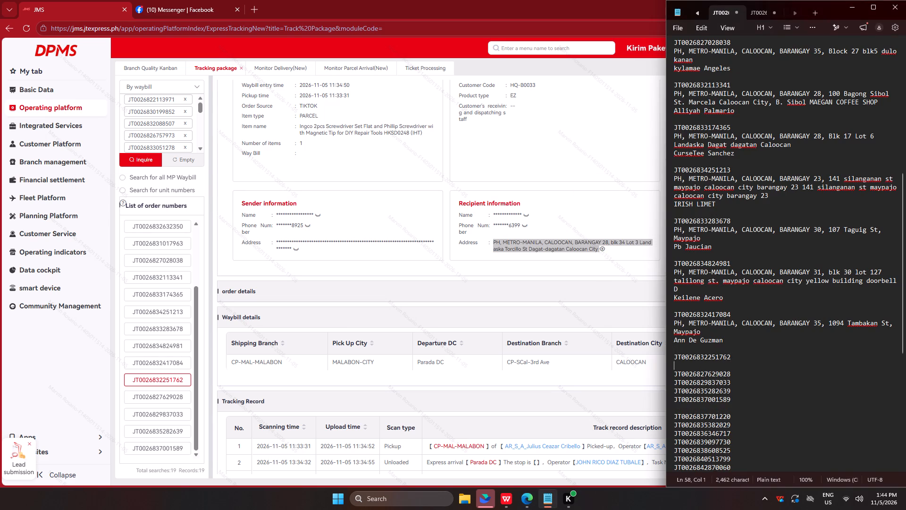
pyautogui.hotkey('ctrl', 'v')
pyautogui.click(524, 214)
pyautogui.tripleClick(510, 216)
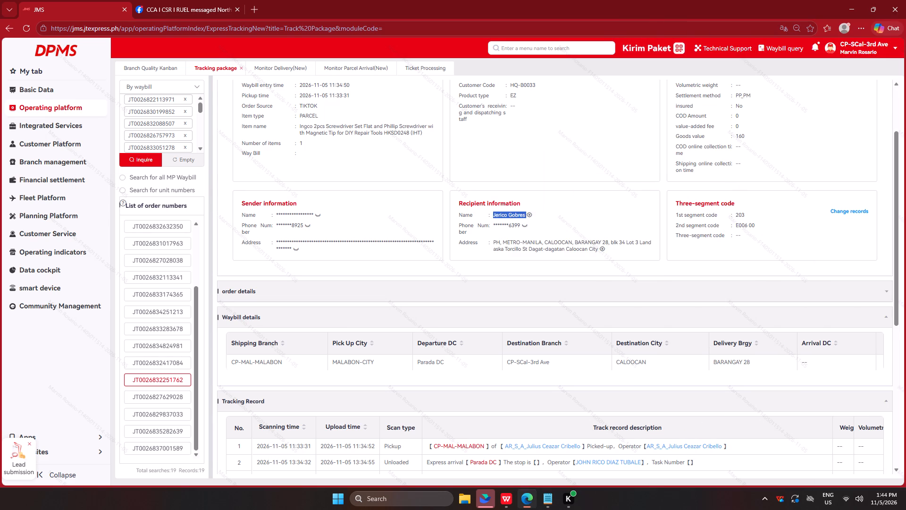
pyautogui.hotkey('ctrl', 'c')
pyautogui.hotkey('ctrl', 'c')
pyautogui.hotkey('ctrl', 'c')
pyautogui.hotkey('alt', 'Tab')
pyautogui.hotkey('ctrl', 'v')
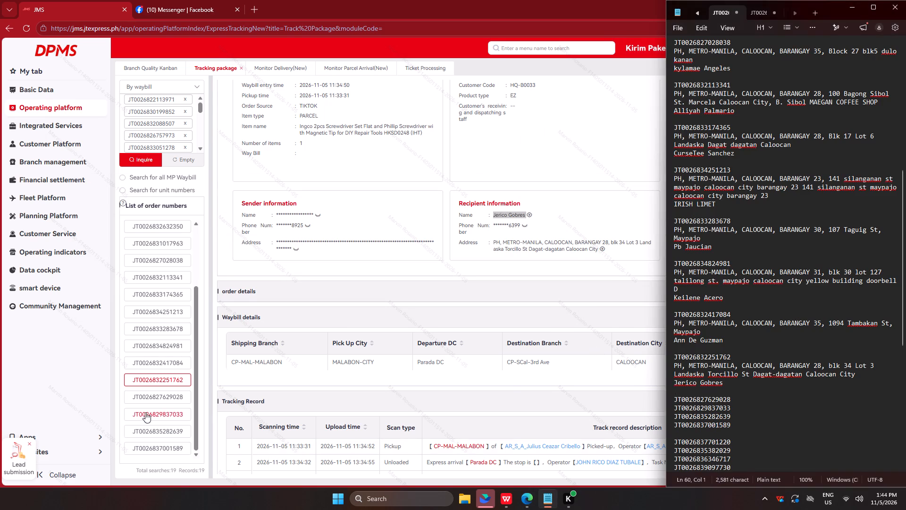
pyautogui.click(164, 401)
pyautogui.scroll(1, 343, 370)
pyautogui.scroll(-9, 353, 370)
pyautogui.scroll(7, 462, 358)
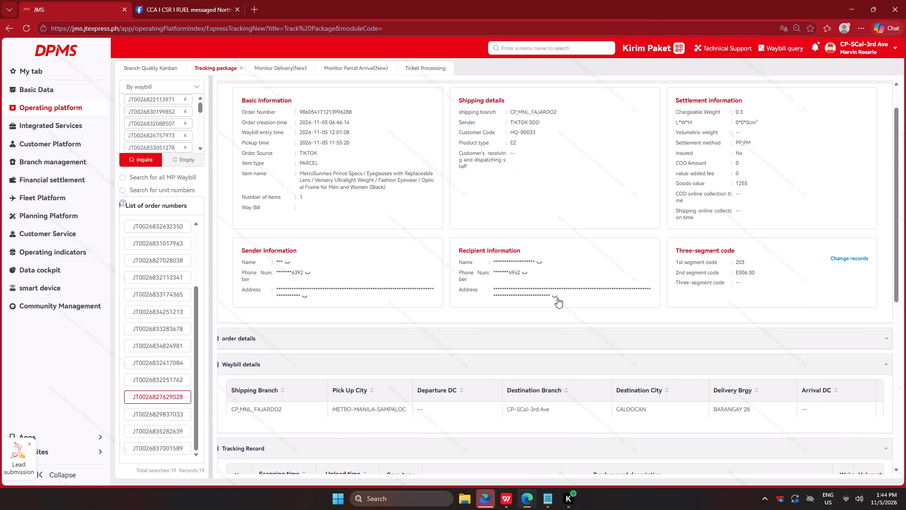
pyautogui.tripleClick(555, 295)
pyautogui.hotkey('ctrl', 'c')
pyautogui.hotkey('ctrl', 'c')
pyautogui.hotkey('ctrl', 'c')
pyautogui.hotkey('alt', 'Tab')
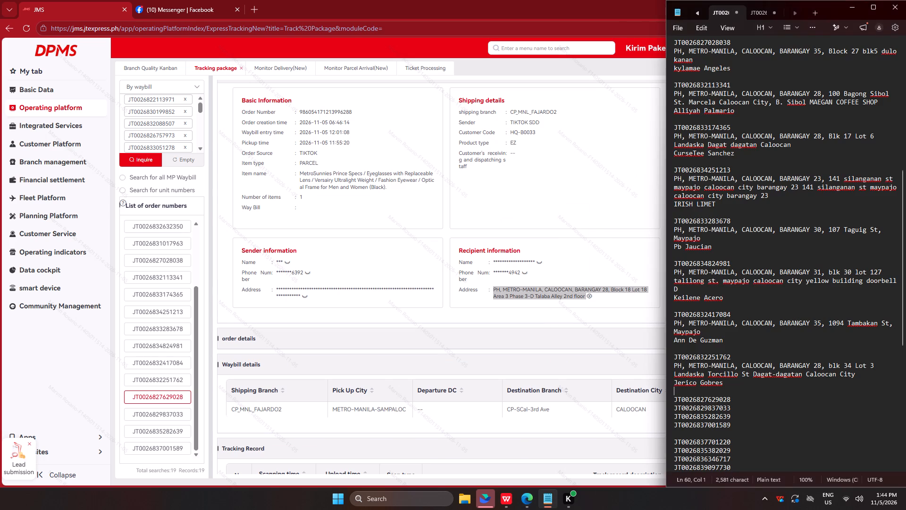
pyautogui.click(737, 397)
pyautogui.press('Return')
pyautogui.hotkey('ctrl', 'v')
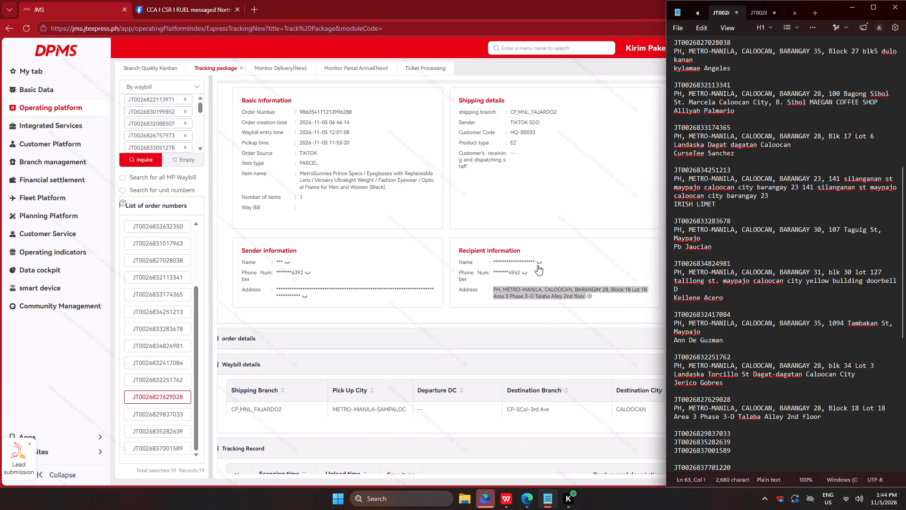
pyautogui.click(540, 263)
pyautogui.tripleClick(528, 263)
pyautogui.hotkey('ctrl', 'c')
pyautogui.hotkey('ctrl', 'c')
pyautogui.hotkey('ctrl', 'c')
pyautogui.hotkey('alt', 'Tab')
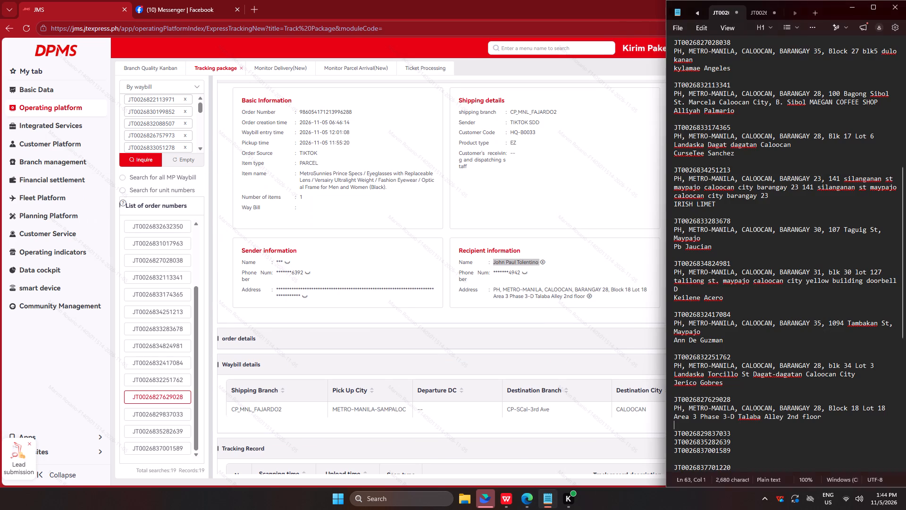
pyautogui.hotkey('ctrl', 'v')
pyautogui.click(161, 417)
pyautogui.scroll(-8, 407, 405)
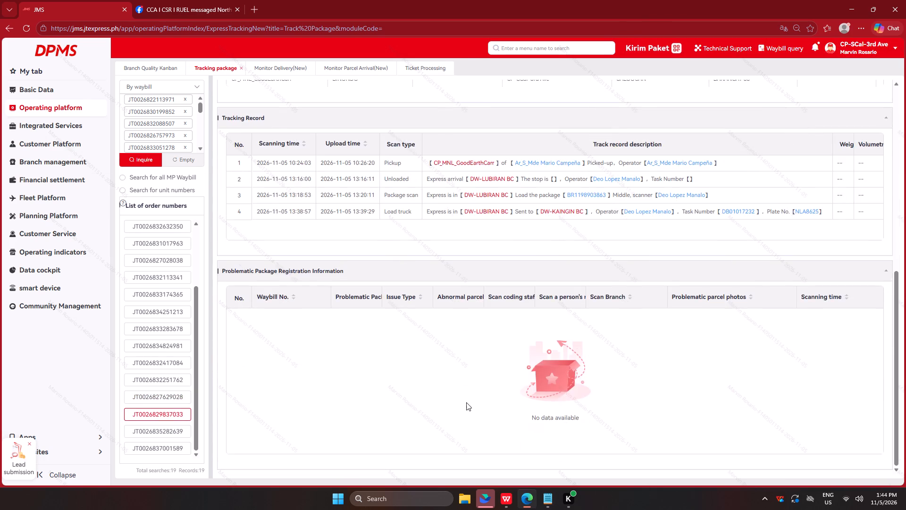
pyautogui.scroll(7, 476, 399)
pyautogui.tripleClick(542, 294)
pyautogui.hotkey('ctrl', 'c')
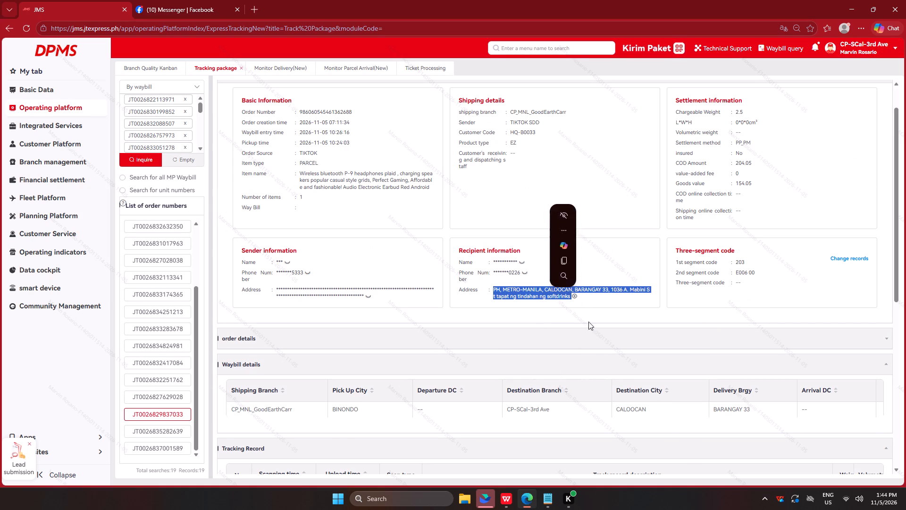
pyautogui.hotkey('ctrl', 'c')
pyautogui.hotkey('ctrl', 'c')
pyautogui.hotkey('alt', 'Tab')
pyautogui.scroll(-6, 864, 349)
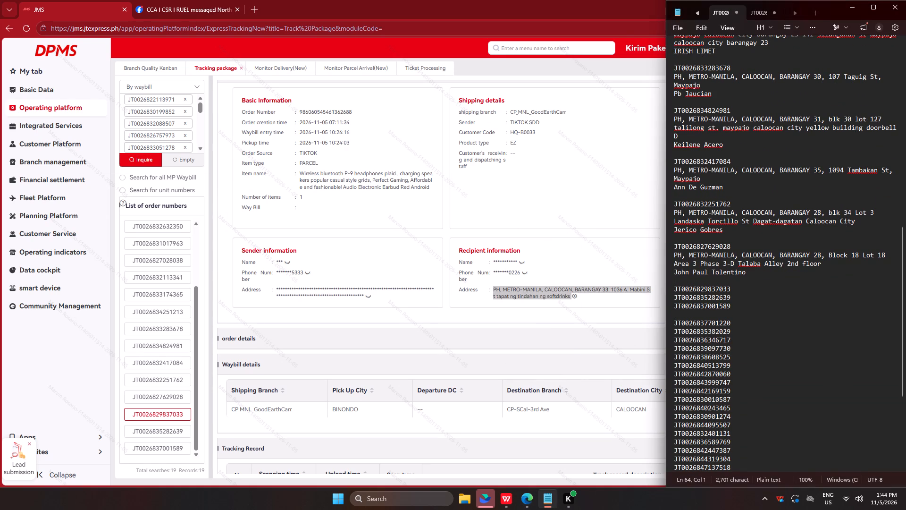
pyautogui.click(735, 290)
pyautogui.press('Return')
pyautogui.hotkey('ctrl', 'v')
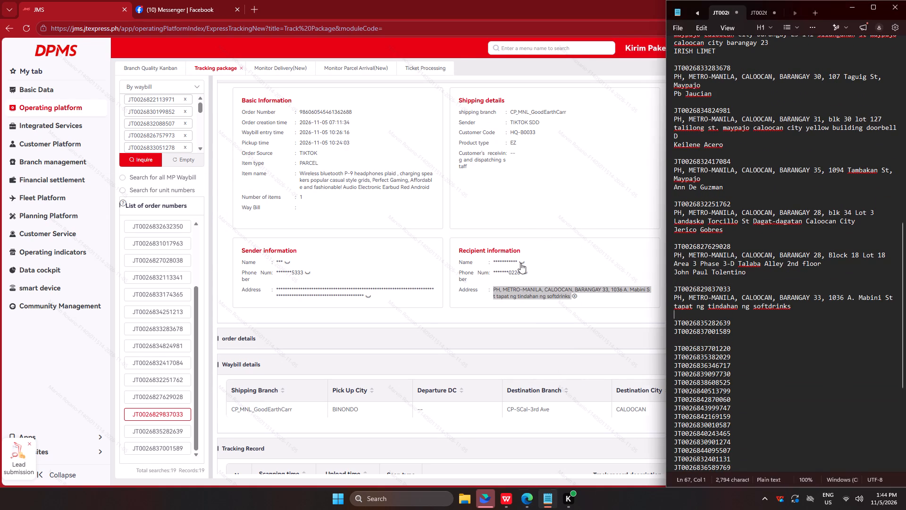
pyautogui.click(520, 263)
pyautogui.tripleClick(512, 263)
pyautogui.click(512, 263)
pyautogui.hotkey('ctrl', 'c')
pyautogui.hotkey('ctrl', 'c')
pyautogui.hotkey('ctrl', 'c')
pyautogui.hotkey('alt', 'Tab')
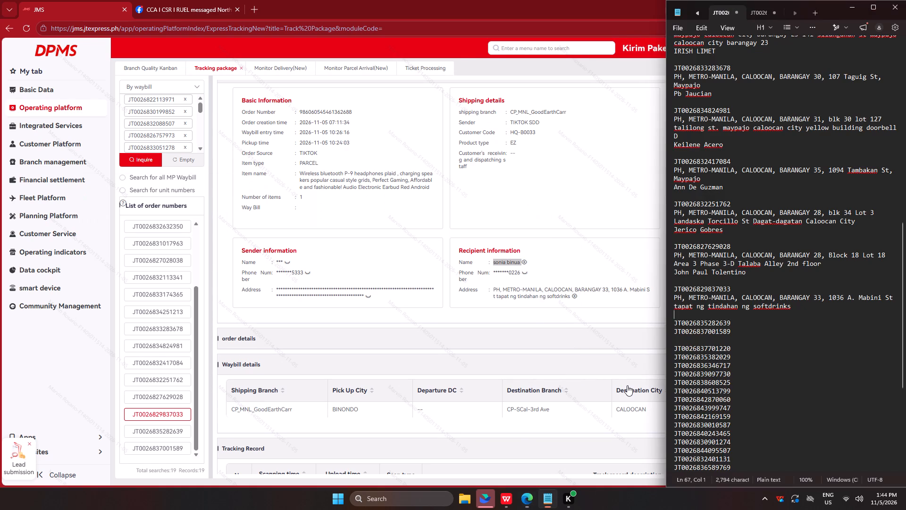
pyautogui.hotkey('ctrl', 'v')
pyautogui.click(165, 428)
pyautogui.scroll(-8, 493, 340)
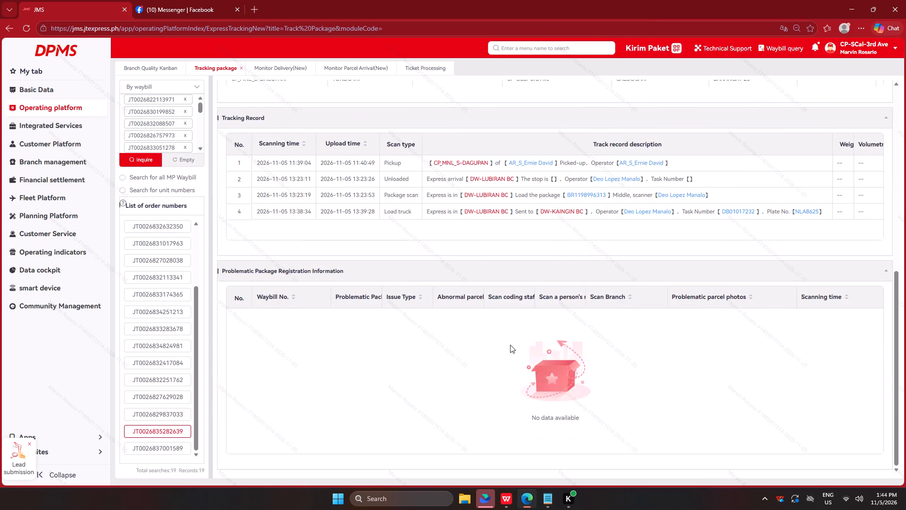
pyautogui.scroll(7, 567, 317)
pyautogui.tripleClick(638, 291)
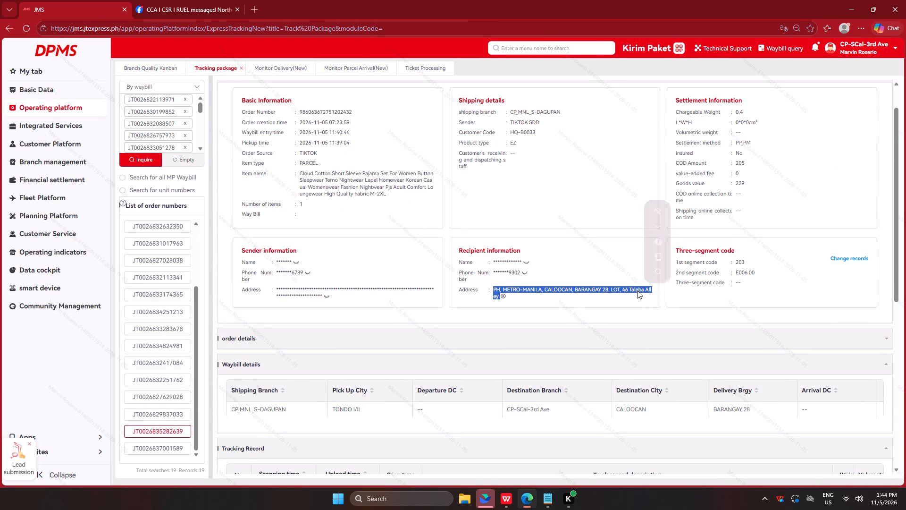
pyautogui.hotkey('ctrl', 'c')
pyautogui.hotkey('ctrl', 'c')
pyautogui.hotkey('ctrl', 'c')
pyautogui.hotkey('alt', 'Tab')
pyautogui.scroll(-6, 712, 339)
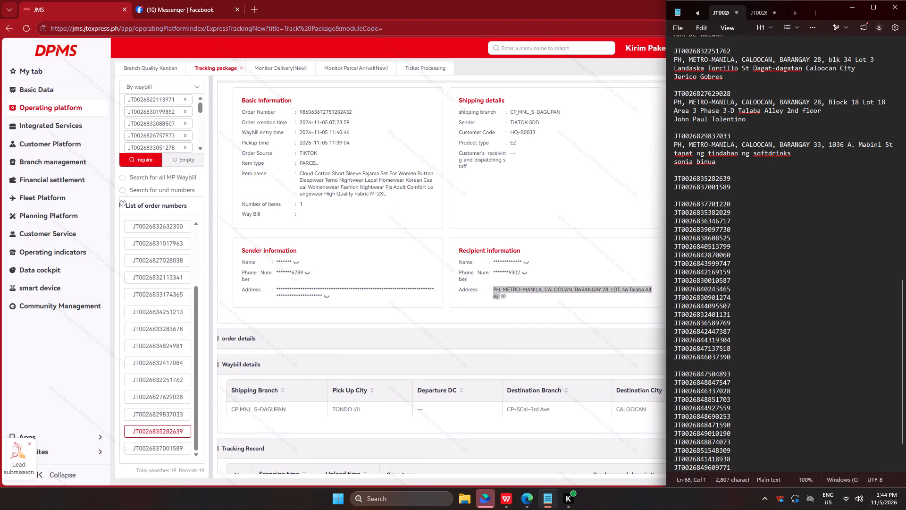
pyautogui.click(739, 179)
pyautogui.press('Return')
pyautogui.hotkey('ctrl', 'v')
pyautogui.click(529, 265)
pyautogui.tripleClick(520, 263)
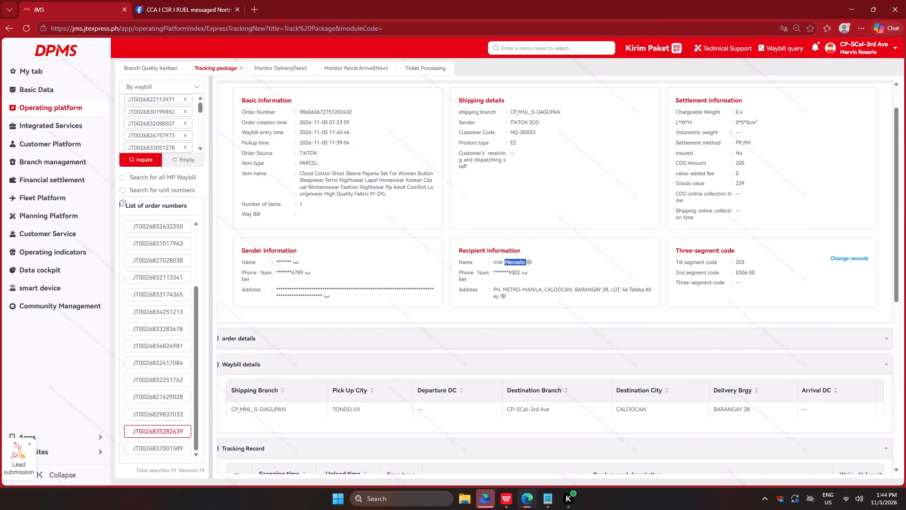
pyautogui.hotkey('ctrl', 'c')
pyautogui.hotkey('ctrl', 'c')
pyautogui.hotkey('ctrl', 'c')
pyautogui.hotkey('ctrl', 'c')
pyautogui.hotkey('ctrl', 'c')
pyautogui.hotkey('alt', 'Tab')
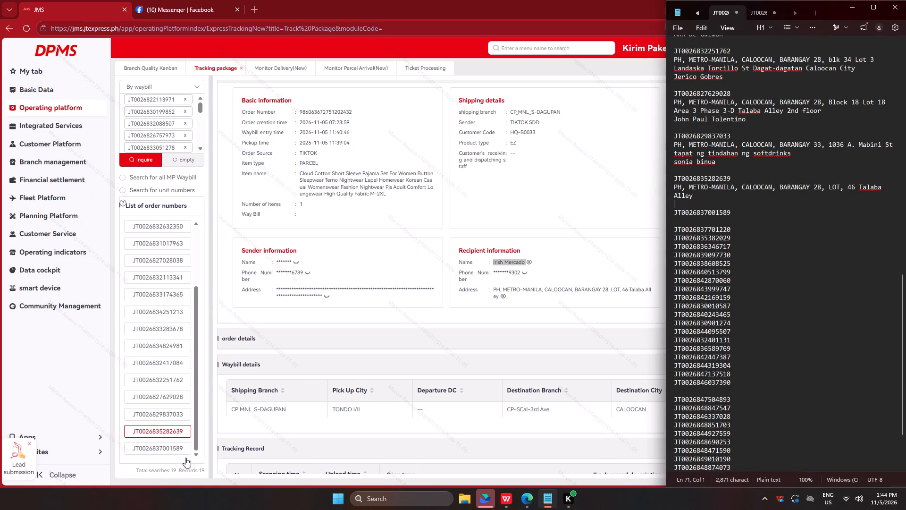
pyautogui.hotkey('ctrl', 'v')
pyautogui.click(161, 454)
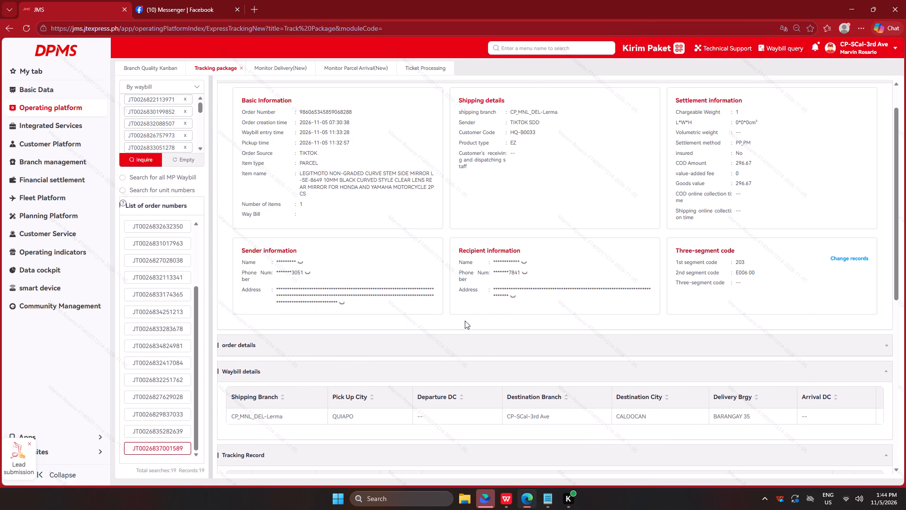
pyautogui.tripleClick(513, 297)
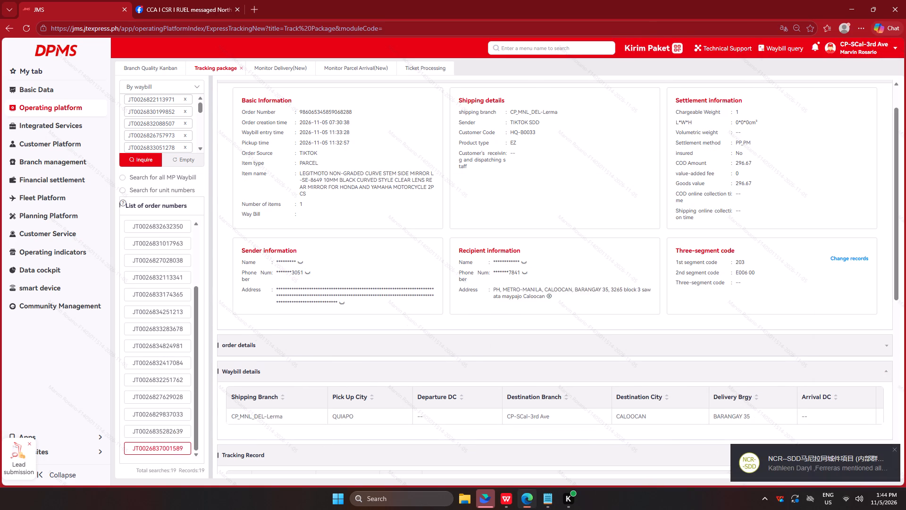
pyautogui.click(512, 297)
pyautogui.hotkey('ctrl', 'c')
pyautogui.hotkey('ctrl', 'c')
pyautogui.hotkey('ctrl', 'c')
pyautogui.hotkey('ctrl', 'c')
pyautogui.hotkey('ctrl', 'c')
pyautogui.hotkey('ctrl', 'c')
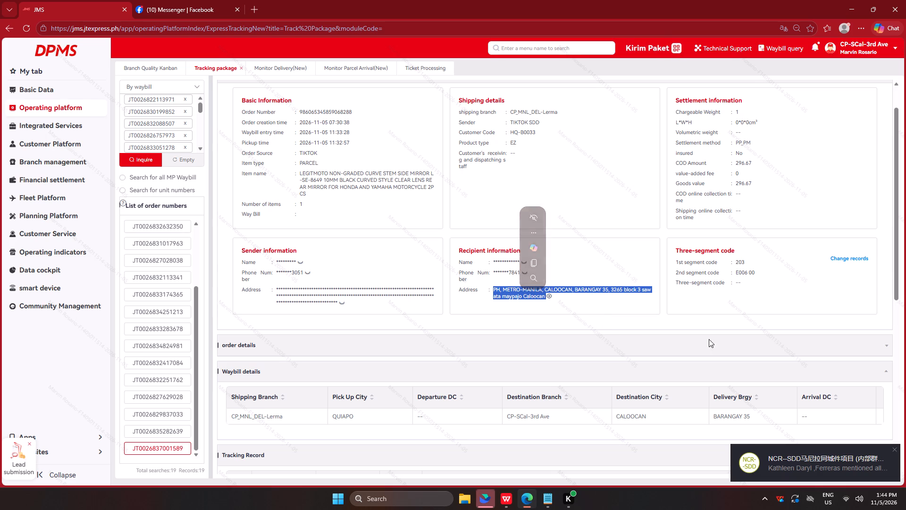
pyautogui.hotkey('ctrl', 'c')
pyautogui.hotkey('ctrl', 'c')
pyautogui.hotkey('ctrl', 'c')
pyautogui.hotkey('ctrl', 'c')
pyautogui.hotkey('ctrl', 'c')
pyautogui.hotkey('ctrl', 'c')
pyautogui.hotkey('ctrl', 'c')
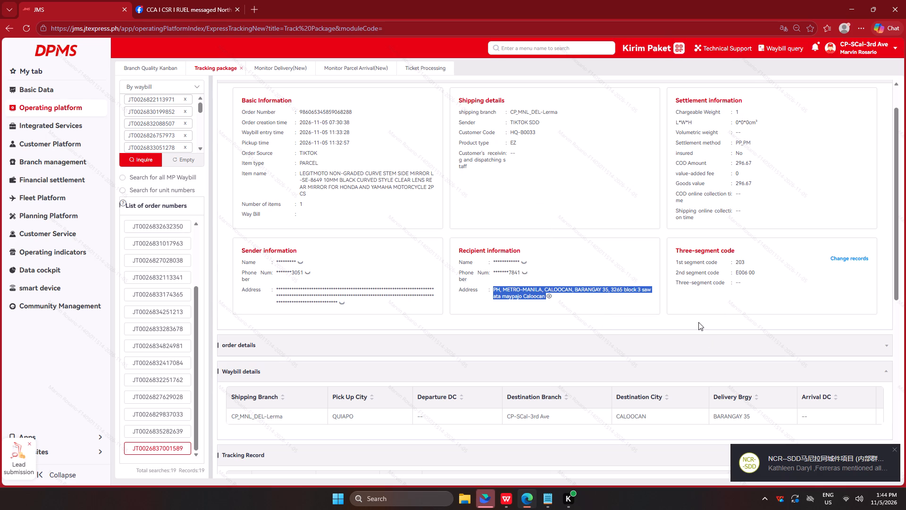
pyautogui.hotkey('alt', 'Tab')
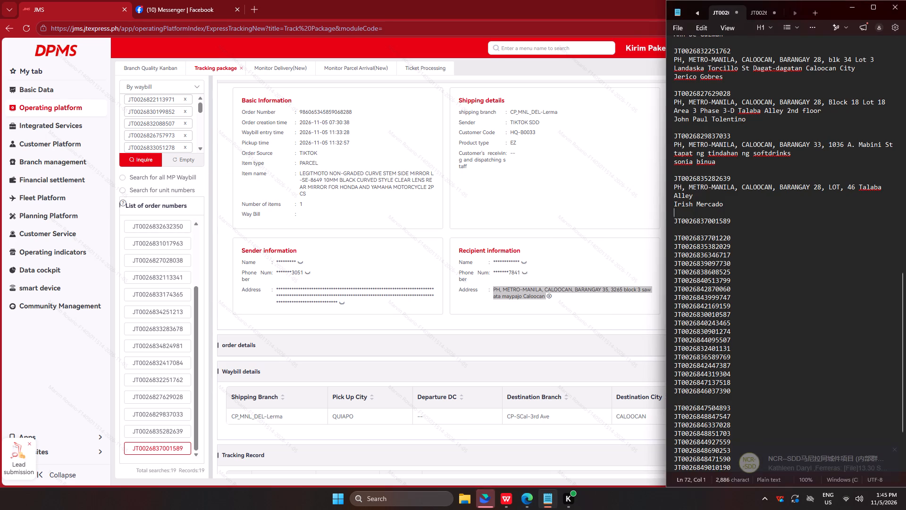
pyautogui.click(740, 222)
pyautogui.press('Return')
pyautogui.hotkey('ctrl', 'v')
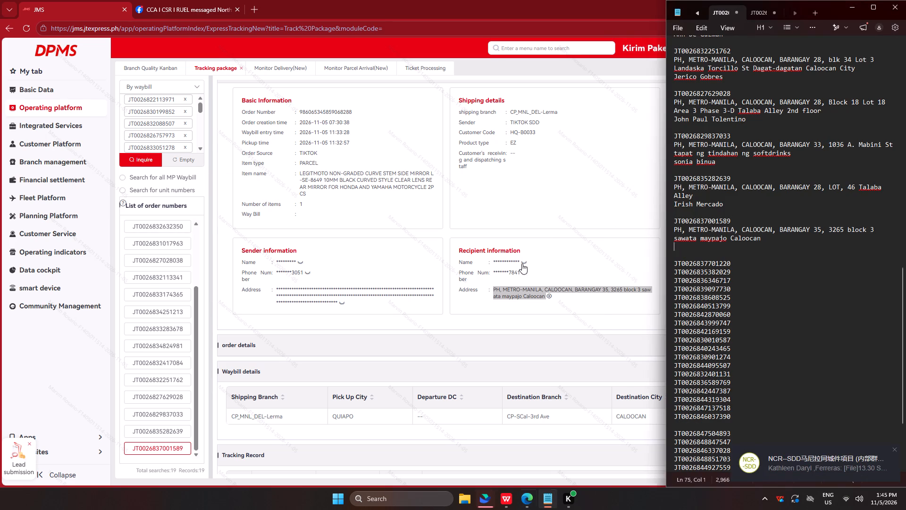
pyautogui.click(522, 263)
pyautogui.tripleClick(517, 263)
pyautogui.hotkey('ctrl', 'c')
pyautogui.hotkey('ctrl', 'c')
pyautogui.hotkey('ctrl', 'c')
pyautogui.hotkey('alt', 'Tab')
pyautogui.hotkey('ctrl', 'v')
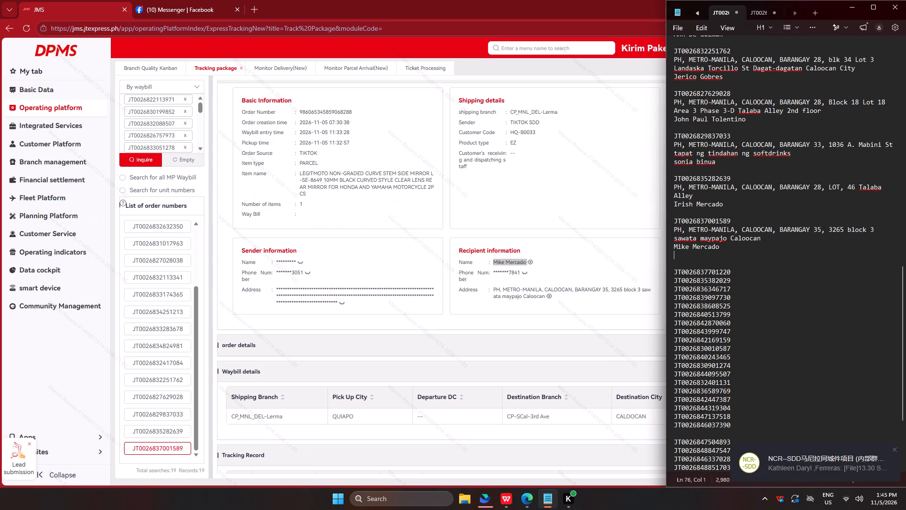
pyautogui.click(760, 14)
pyautogui.scroll(-7, 739, 374)
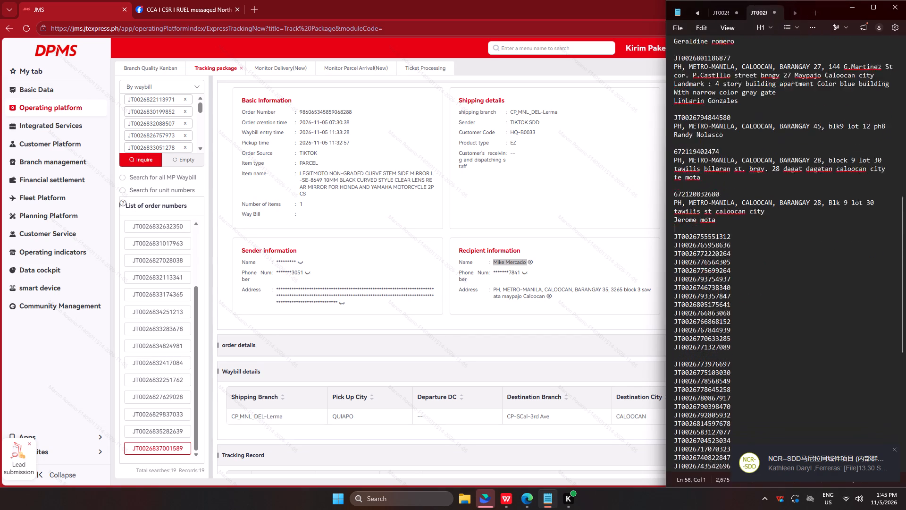
pyautogui.scroll(-19, 738, 382)
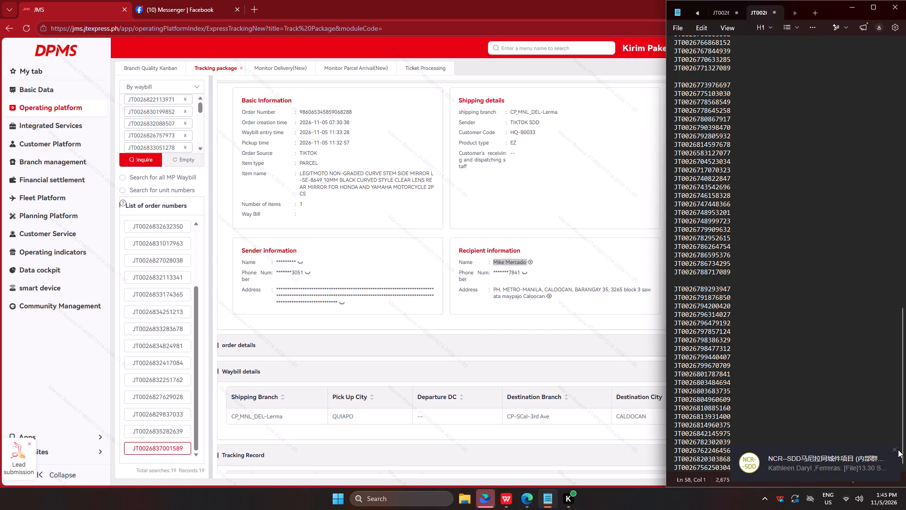
pyautogui.click(898, 450)
pyautogui.moveTo(741, 465); pyautogui.dragTo(605, 42)
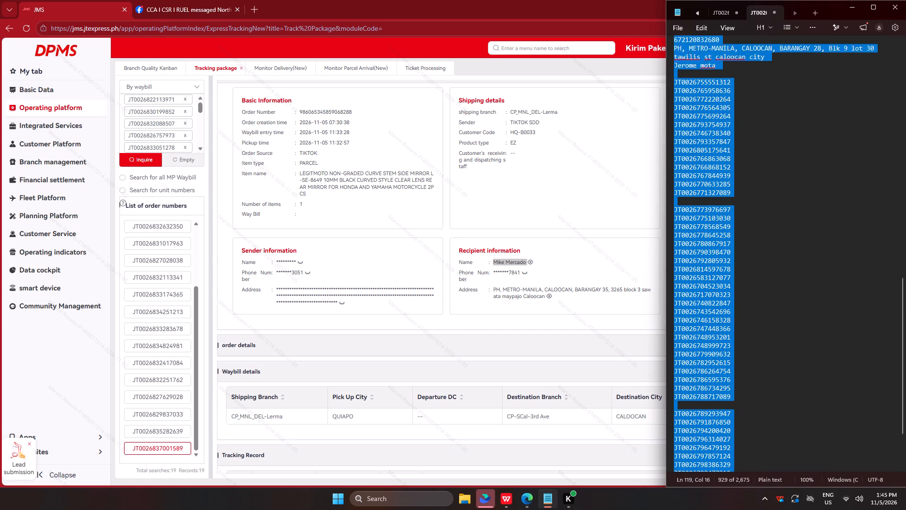
pyautogui.moveTo(605, 42); pyautogui.dragTo(607, 83)
pyautogui.hotkey('ctrl', 'c')
pyautogui.hotkey('ctrl', 'c')
pyautogui.hotkey('ctrl', 'c')
pyautogui.hotkey('ctrl', 'c')
pyautogui.hotkey('ctrl', 'c')
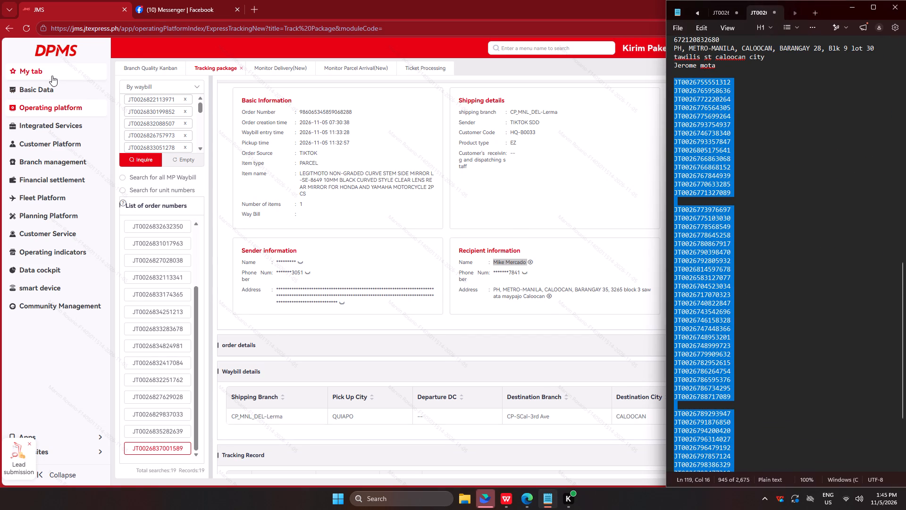
# Open Tracking package 2.0 in JMS and query the copied waybill numbers.
pyautogui.click(52, 76)
pyautogui.click(57, 114)
pyautogui.click(248, 72)
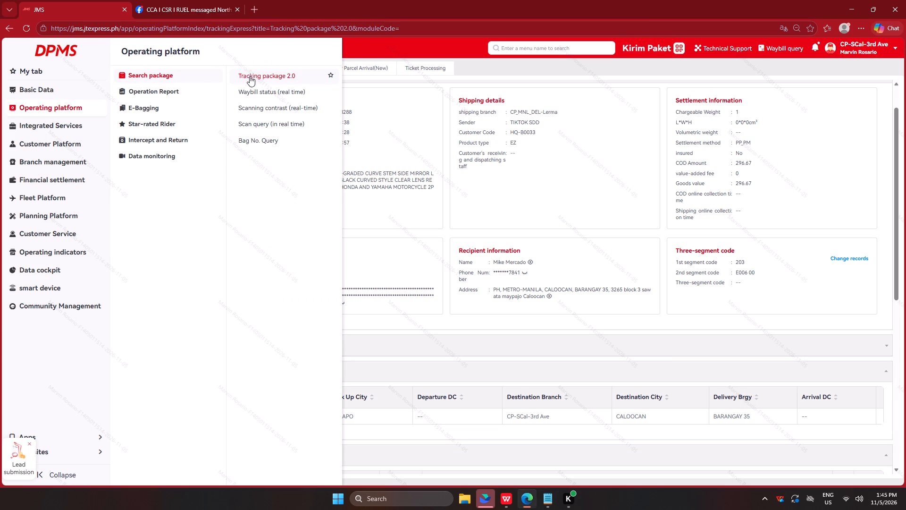
pyautogui.click(165, 163)
pyautogui.hotkey('ctrl', 'v')
pyautogui.scroll(-8, 337, 233)
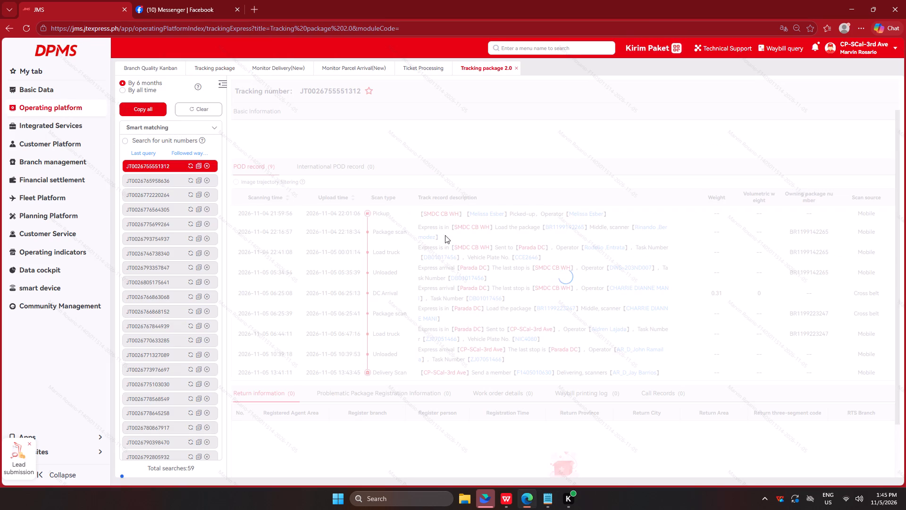
pyautogui.scroll(-7, 447, 233)
pyautogui.scroll(-6, 422, 271)
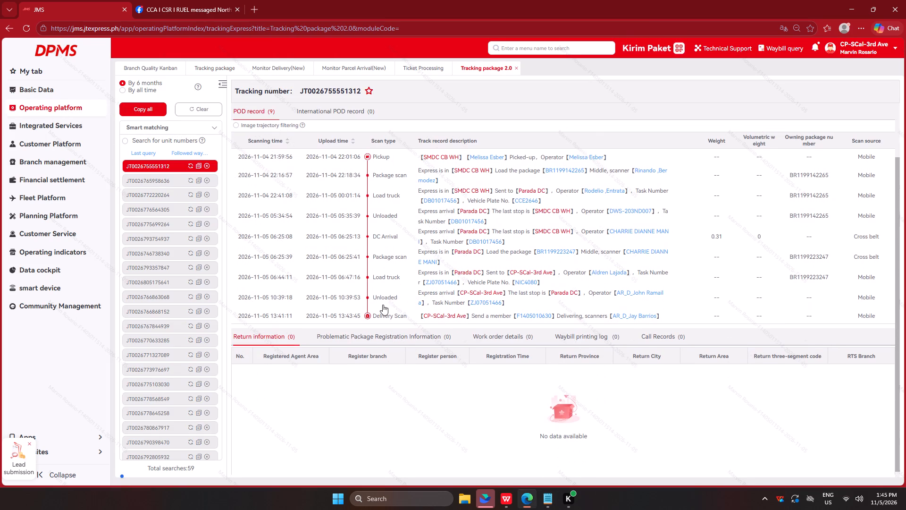
pyautogui.click(208, 166)
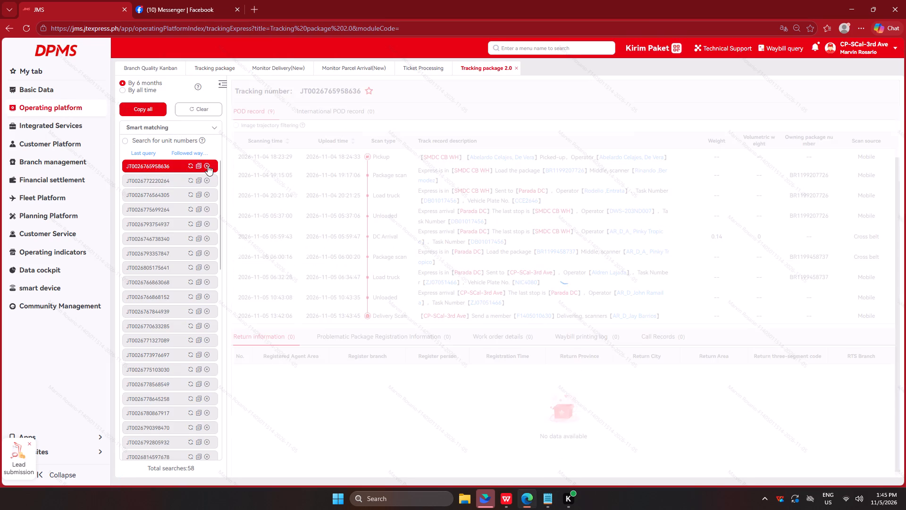
pyautogui.click(208, 165)
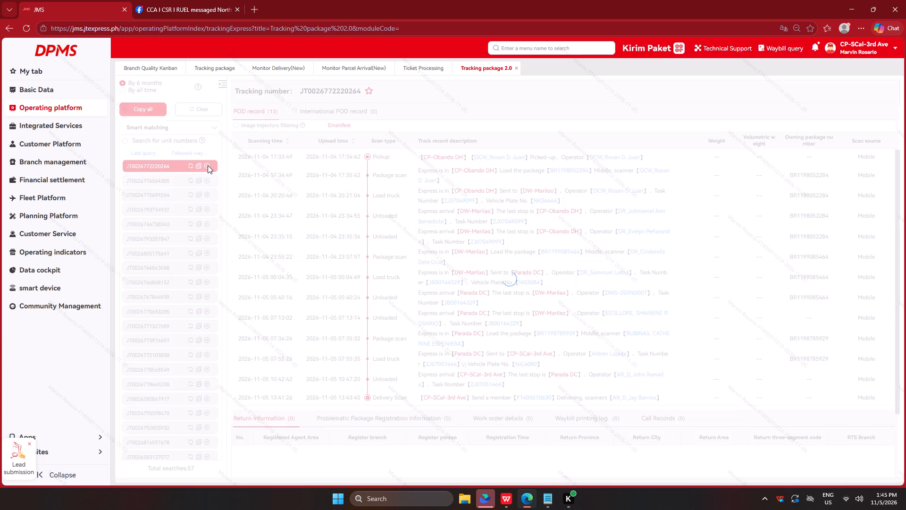
pyautogui.click(208, 165)
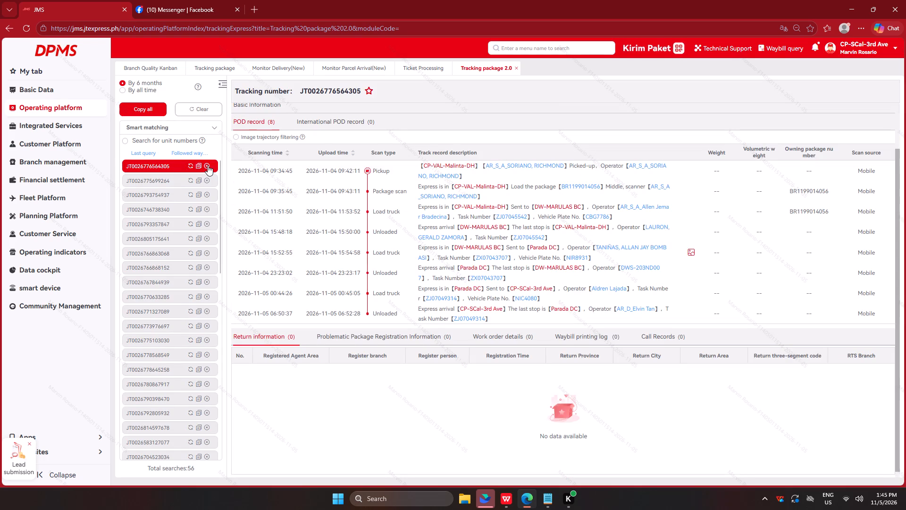
pyautogui.click(156, 180)
pyautogui.scroll(-4, 381, 242)
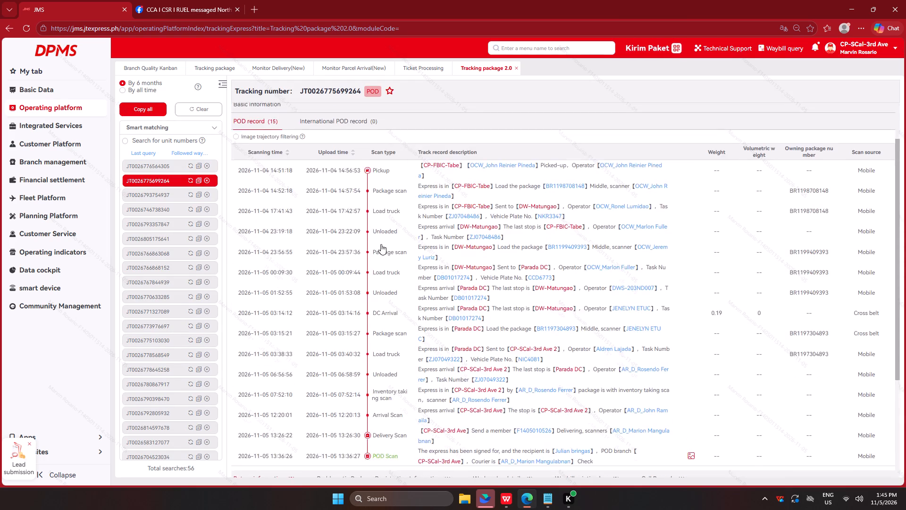
pyautogui.scroll(-4, 381, 244)
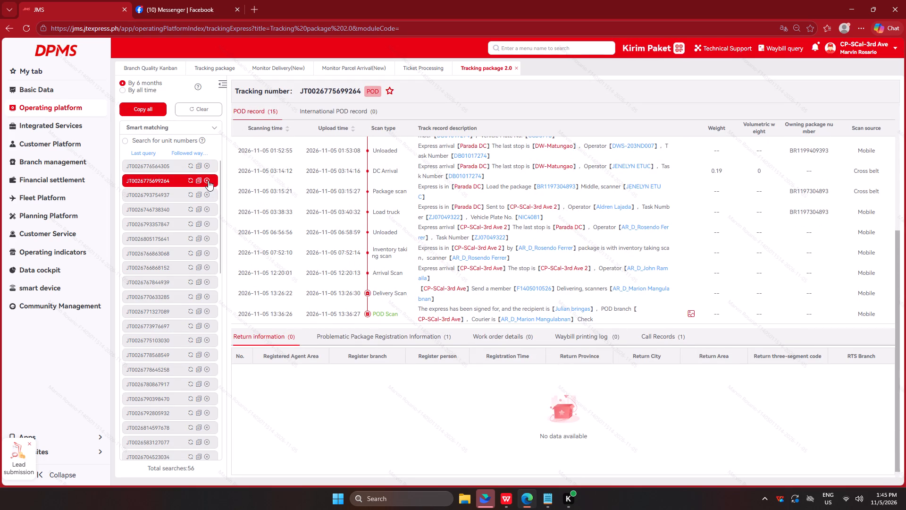
pyautogui.click(208, 180)
pyautogui.click(207, 180)
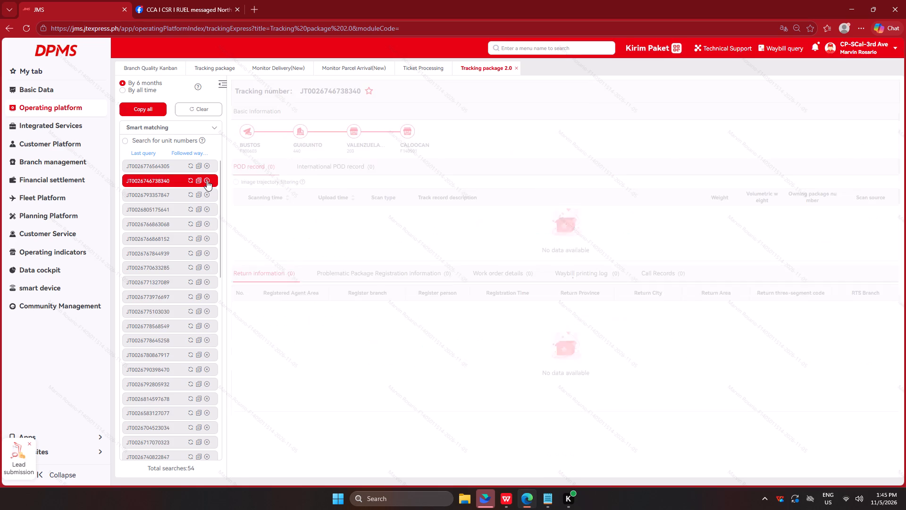
pyautogui.click(207, 180)
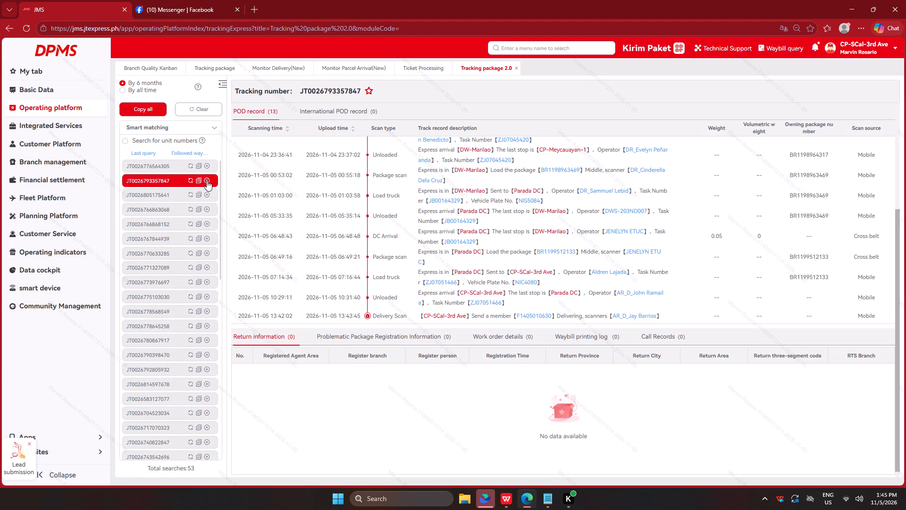
pyautogui.click(207, 180)
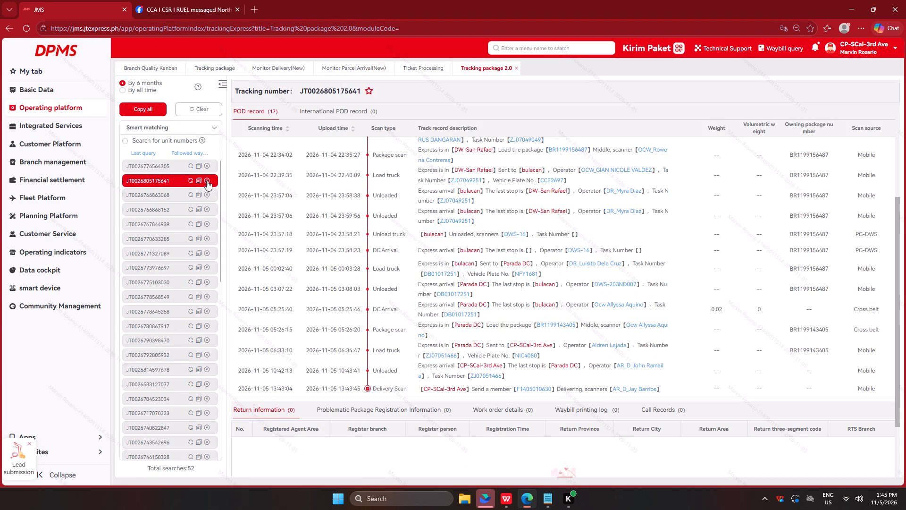
pyautogui.click(207, 180)
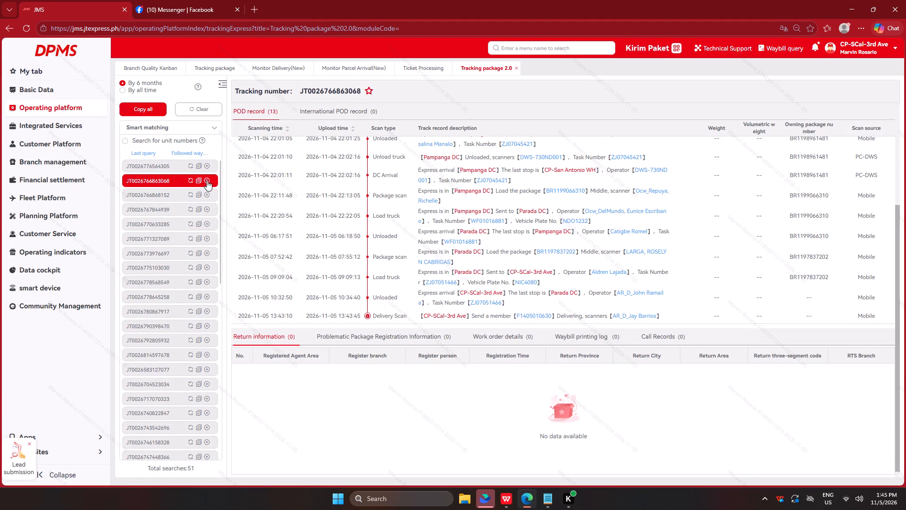
pyautogui.click(207, 180)
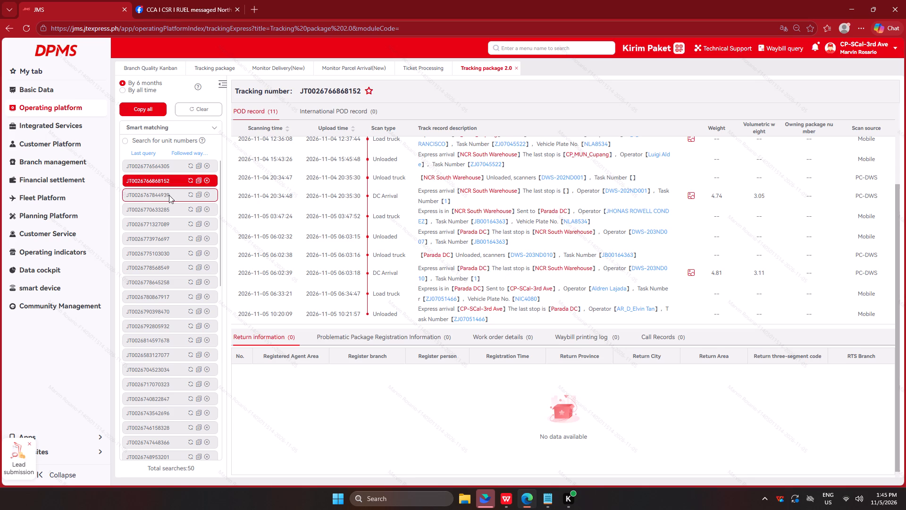
pyautogui.click(169, 195)
pyautogui.scroll(-6, 372, 278)
pyautogui.click(167, 214)
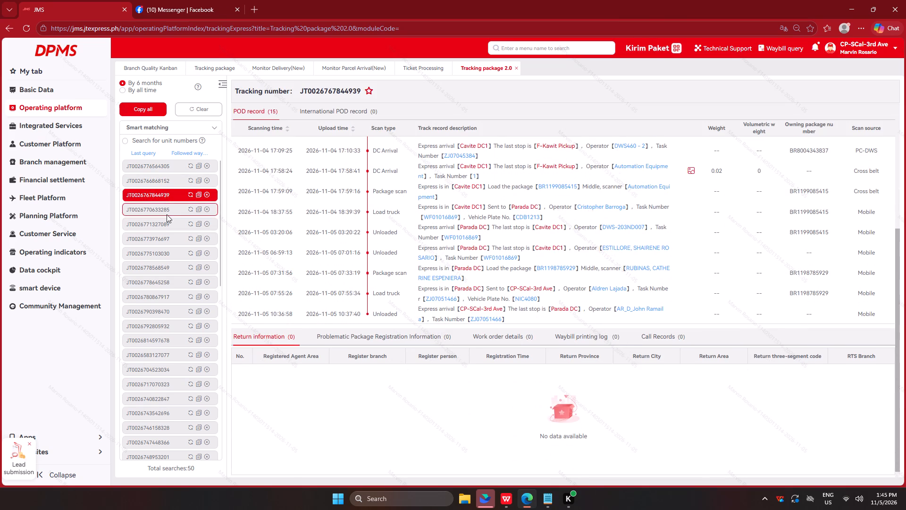
pyautogui.click(209, 210)
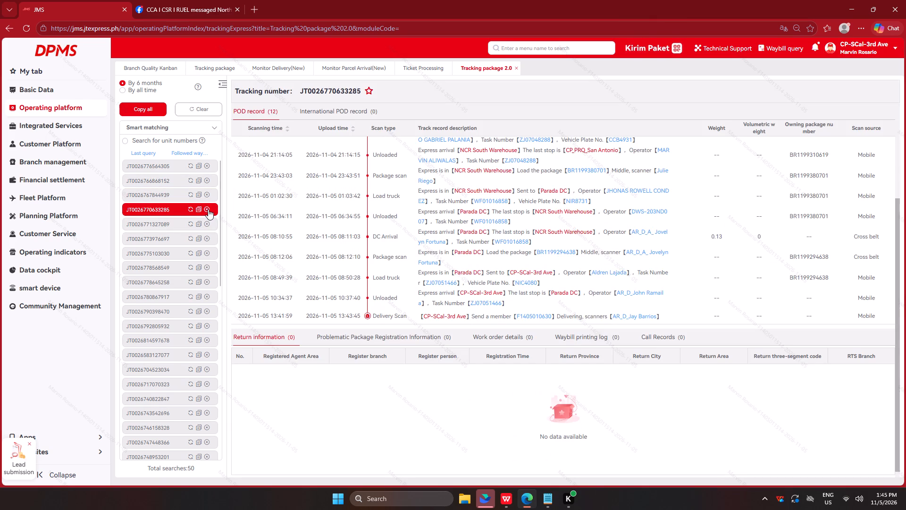
pyautogui.click(161, 224)
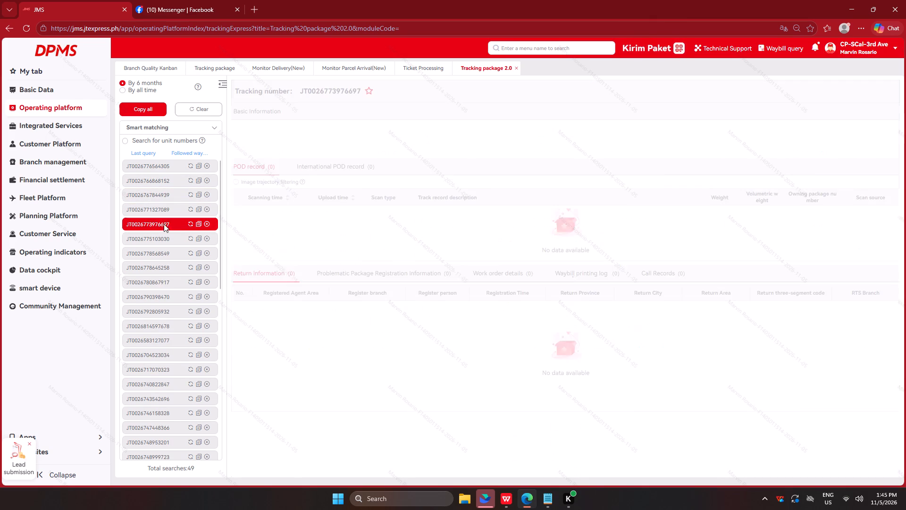
pyautogui.scroll(-7, 337, 254)
pyautogui.click(164, 242)
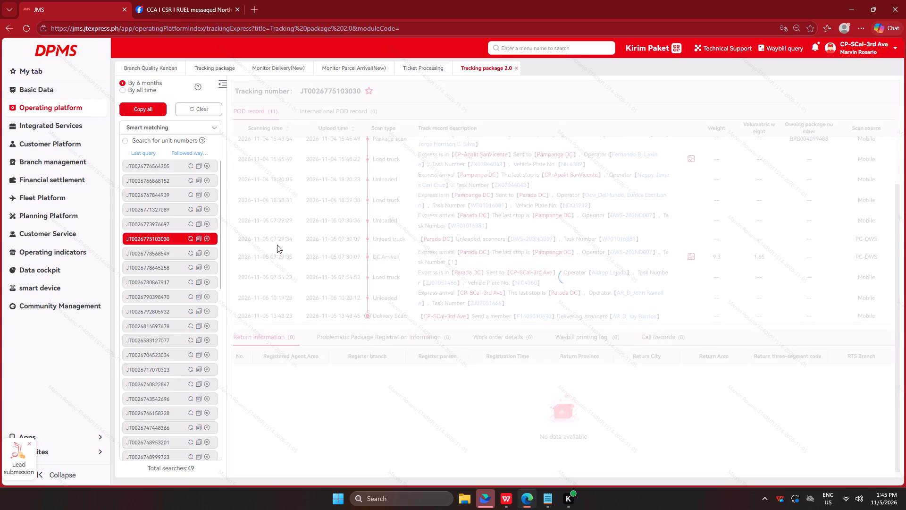
pyautogui.scroll(-7, 349, 260)
pyautogui.click(205, 239)
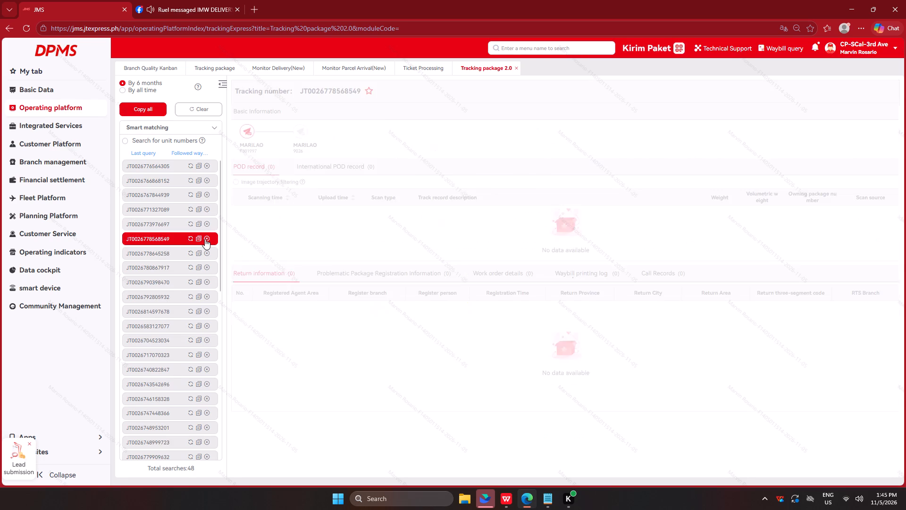
pyautogui.click(143, 252)
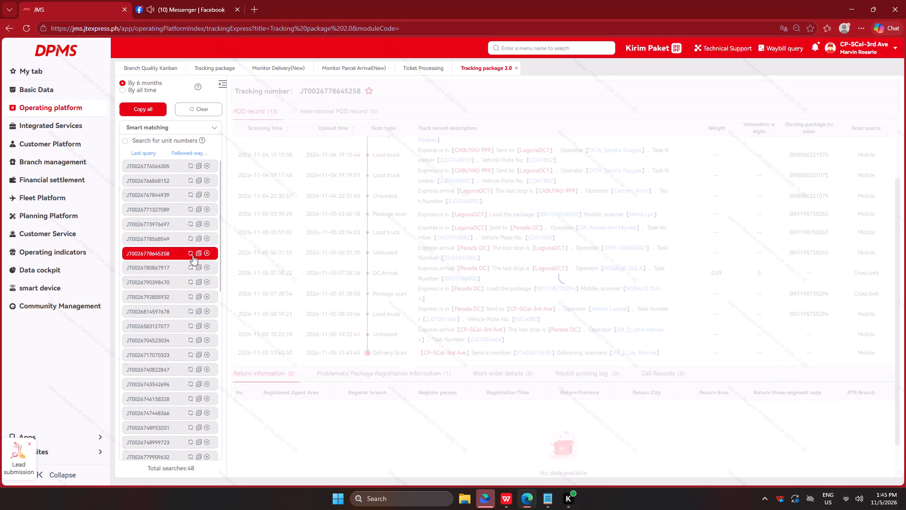
pyautogui.click(205, 254)
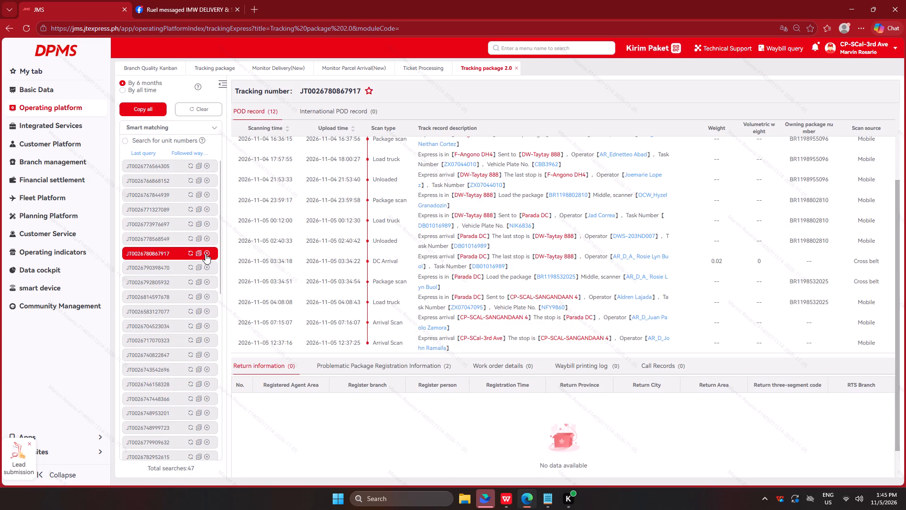
pyautogui.click(137, 269)
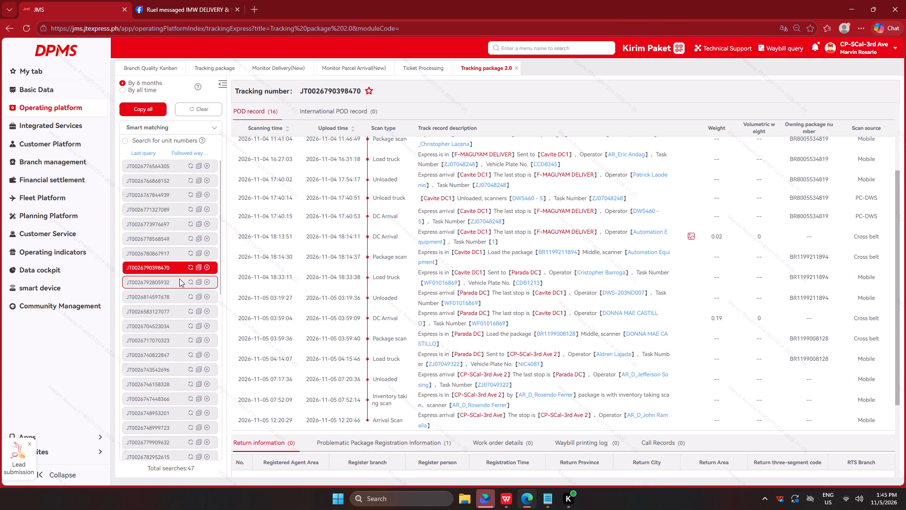
pyautogui.click(157, 280)
pyautogui.scroll(-6, 336, 285)
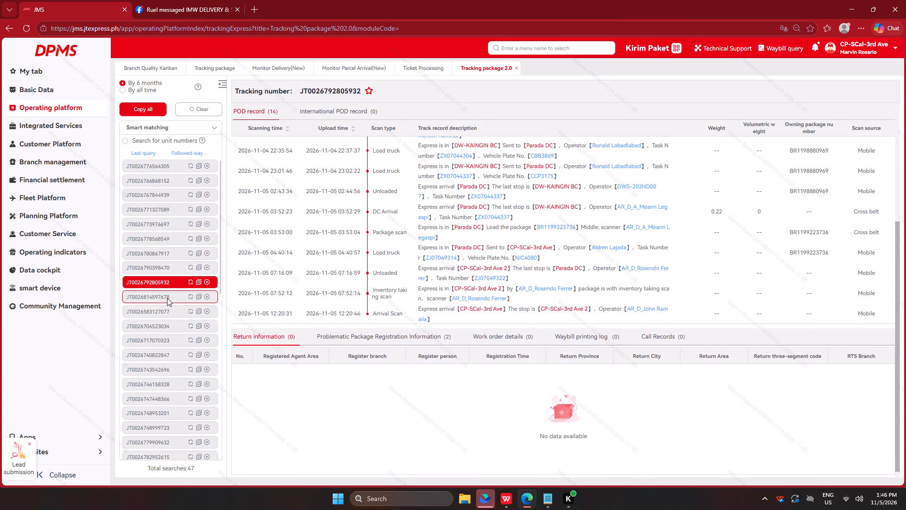
pyautogui.click(168, 298)
pyautogui.scroll(-7, 331, 294)
pyautogui.click(174, 313)
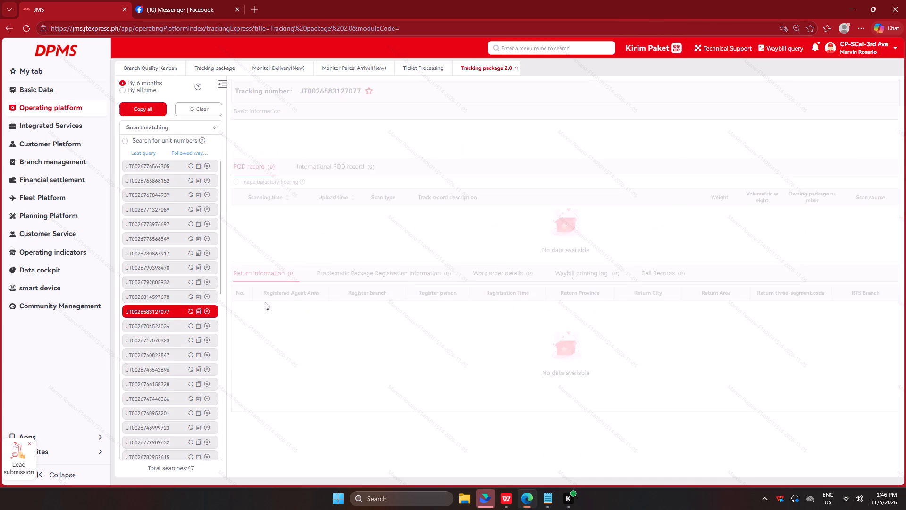
pyautogui.scroll(-6, 349, 292)
pyautogui.click(163, 325)
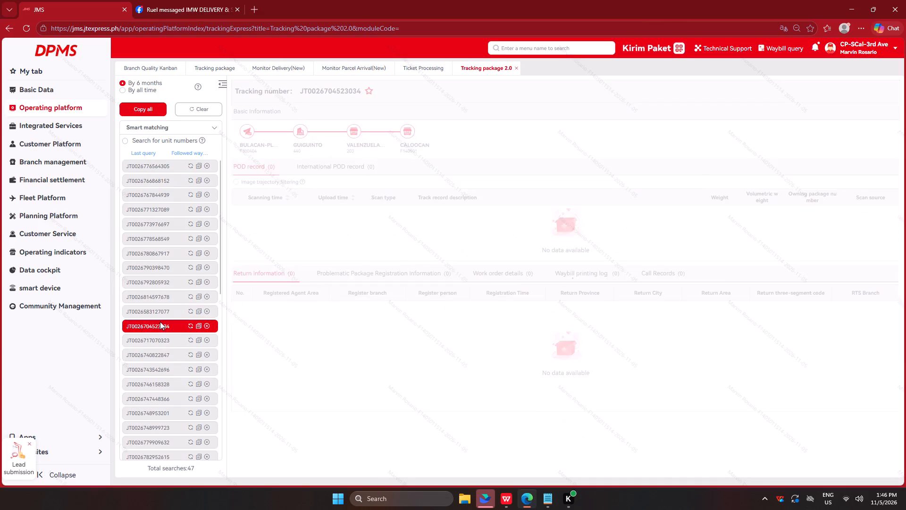
pyautogui.scroll(-15, 351, 296)
pyautogui.click(205, 323)
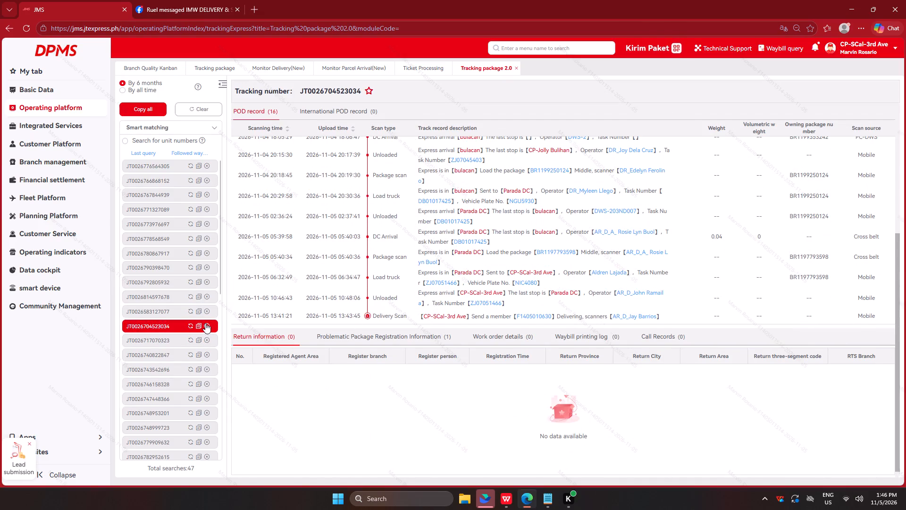
pyautogui.click(160, 339)
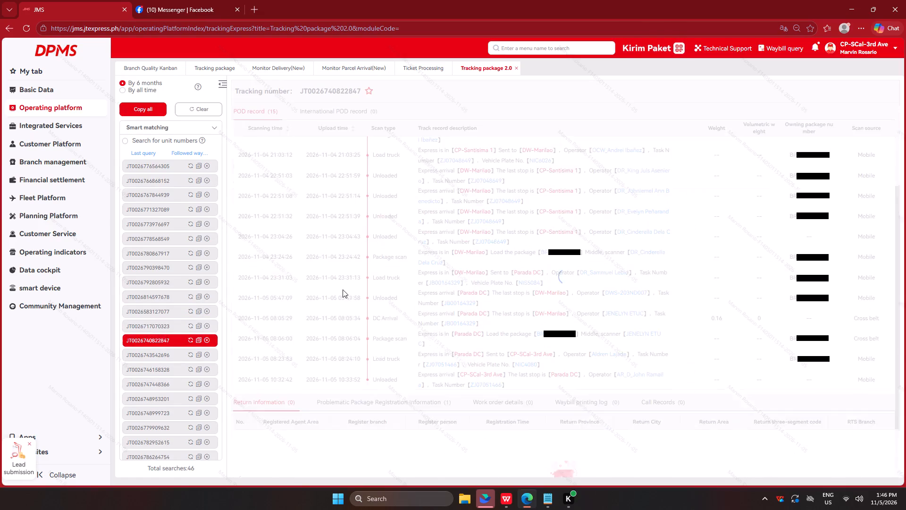
pyautogui.scroll(-9, 346, 293)
pyautogui.click(146, 354)
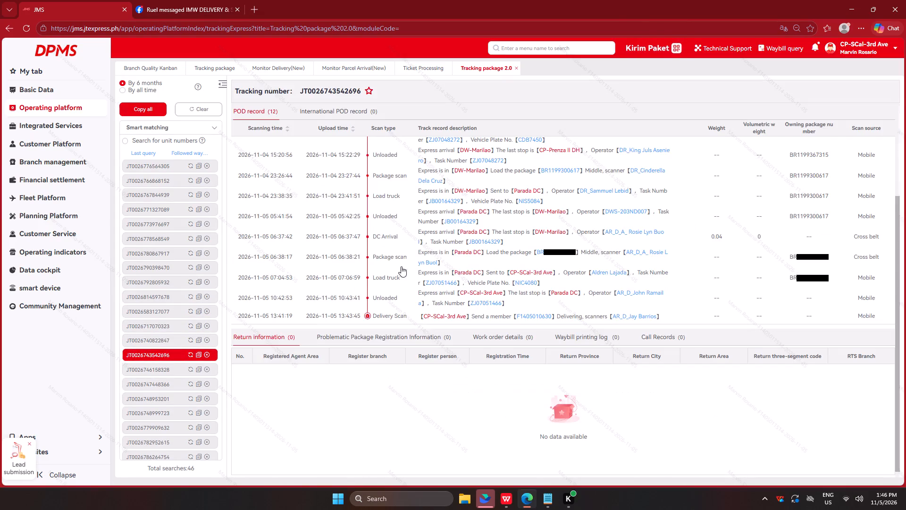
pyautogui.scroll(-8, 401, 268)
pyautogui.click(207, 355)
pyautogui.scroll(-1, 177, 266)
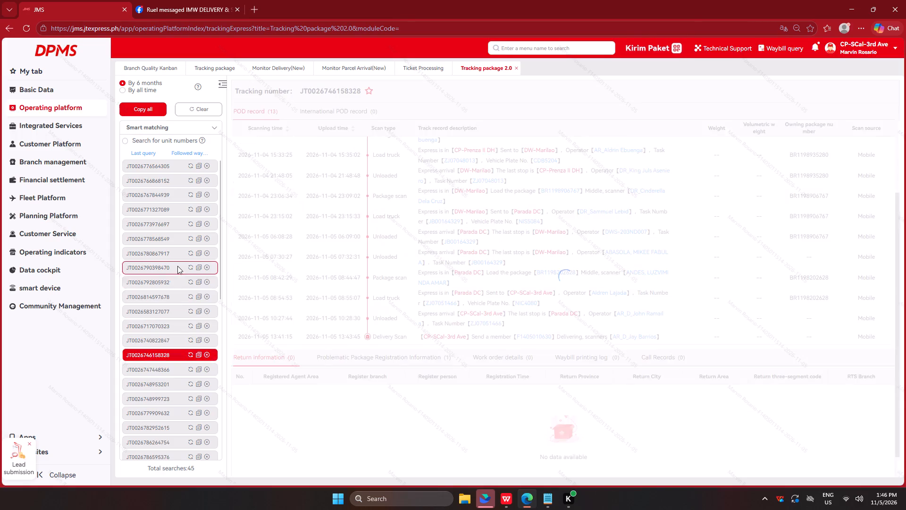
pyautogui.scroll(-1, 177, 266)
pyautogui.click(209, 263)
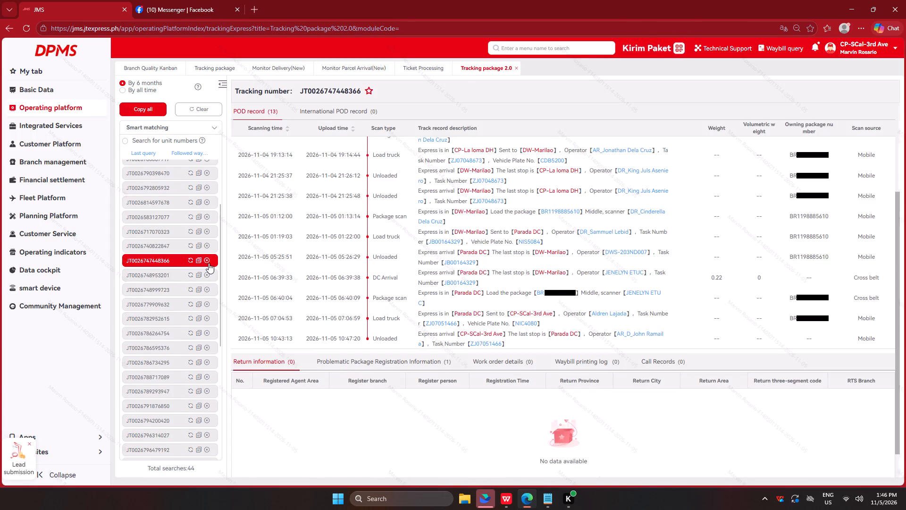
pyautogui.click(159, 270)
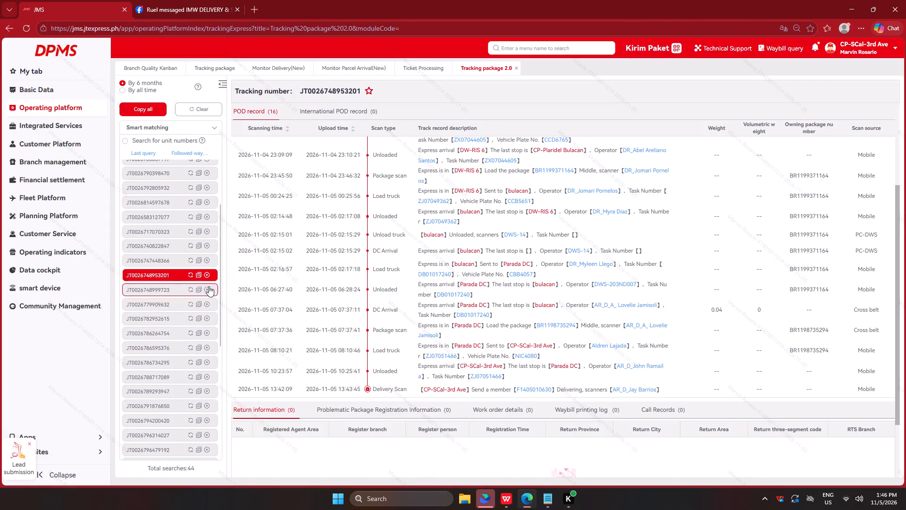
pyautogui.click(205, 274)
pyautogui.click(204, 274)
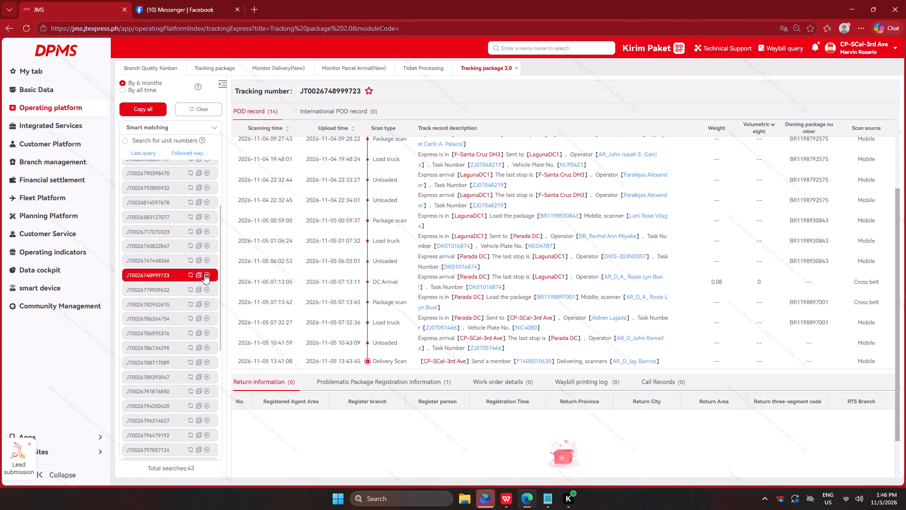
pyautogui.click(150, 287)
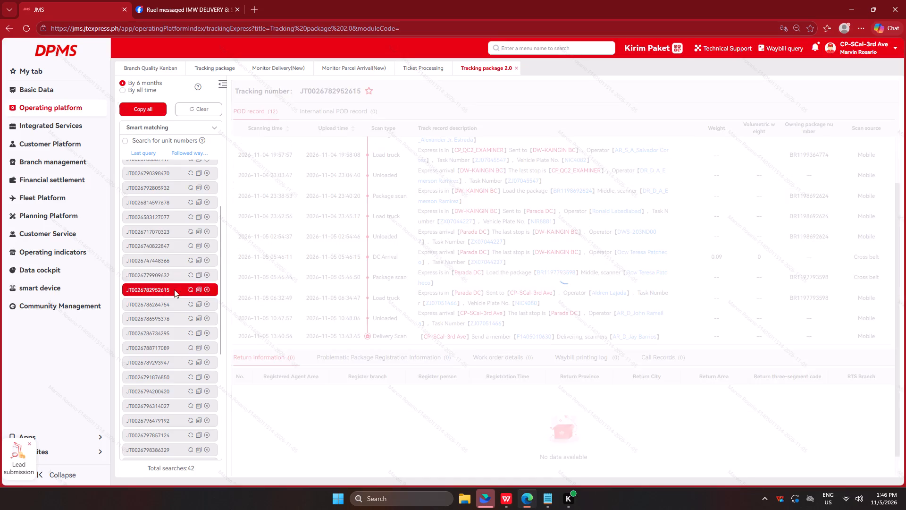
pyautogui.click(203, 289)
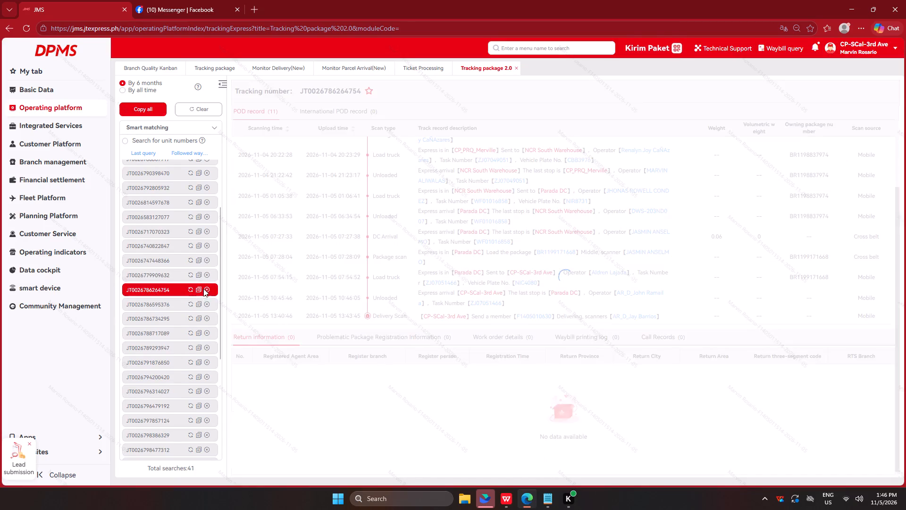
pyautogui.click(203, 289)
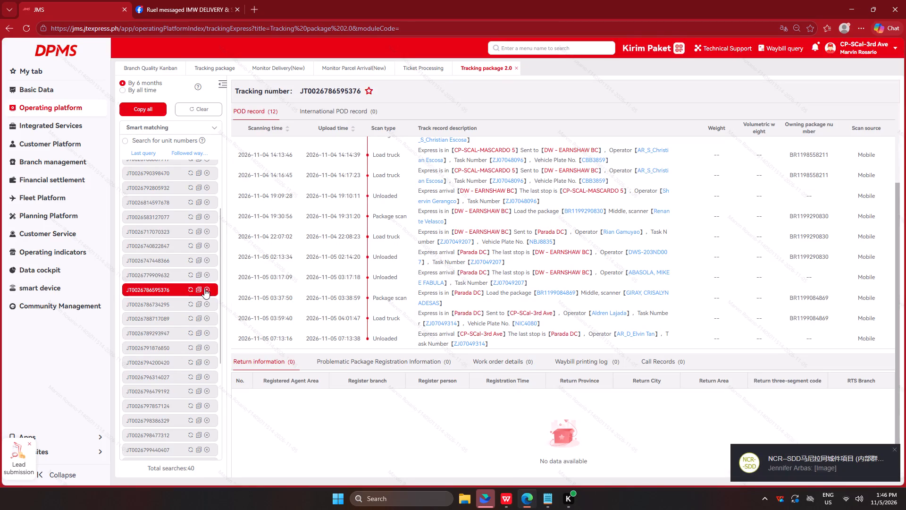
pyautogui.click(172, 301)
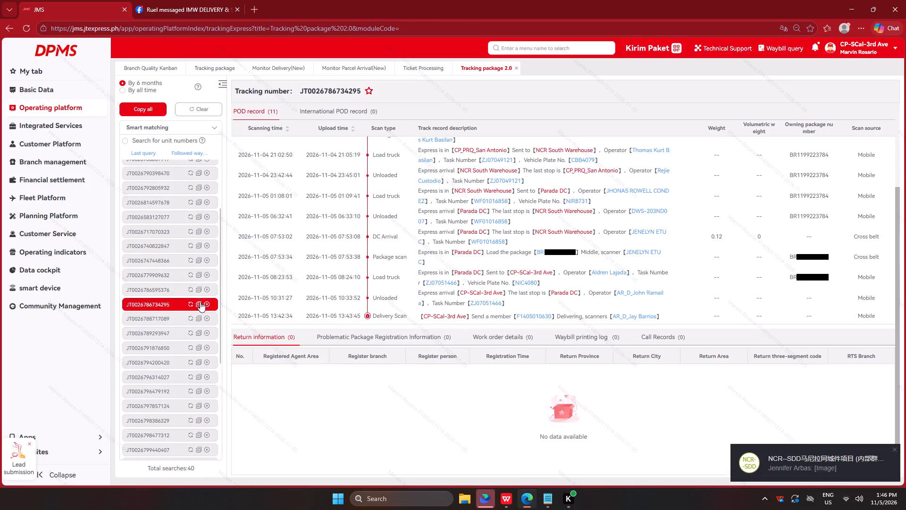
pyautogui.click(205, 303)
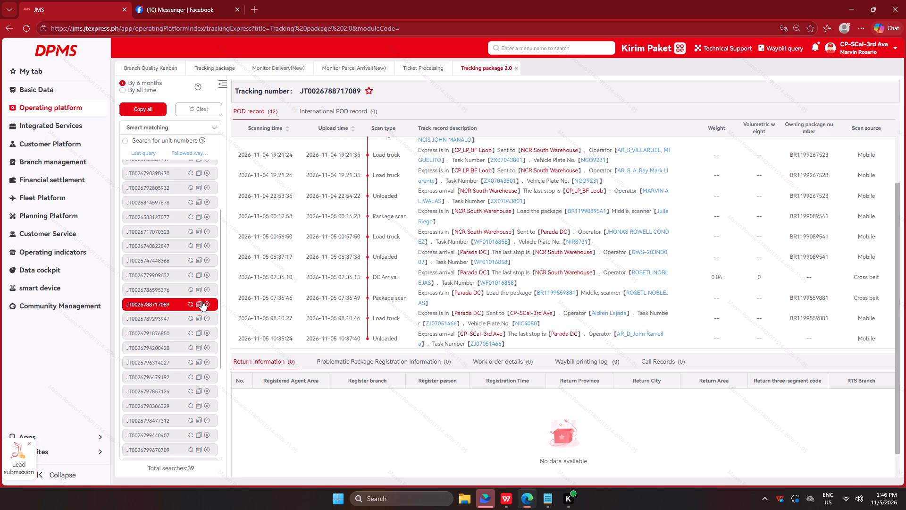
pyautogui.click(164, 316)
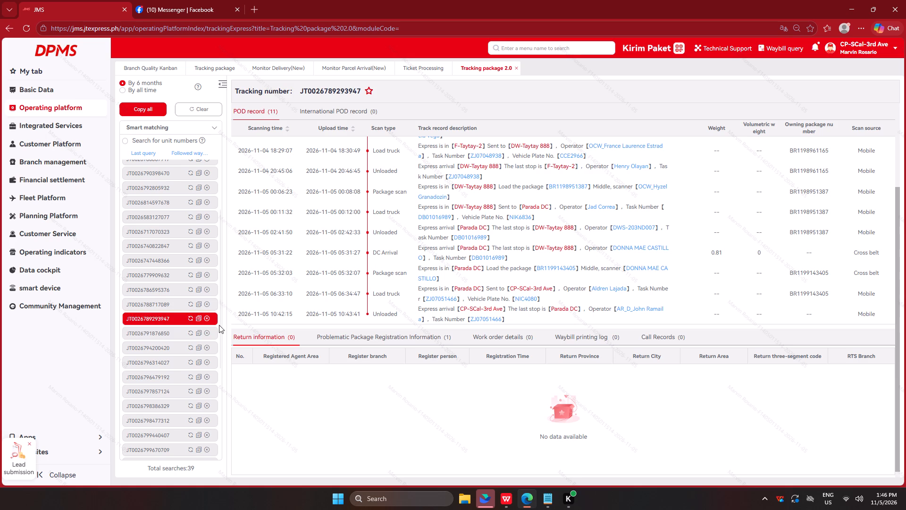
pyautogui.click(170, 331)
pyautogui.click(153, 354)
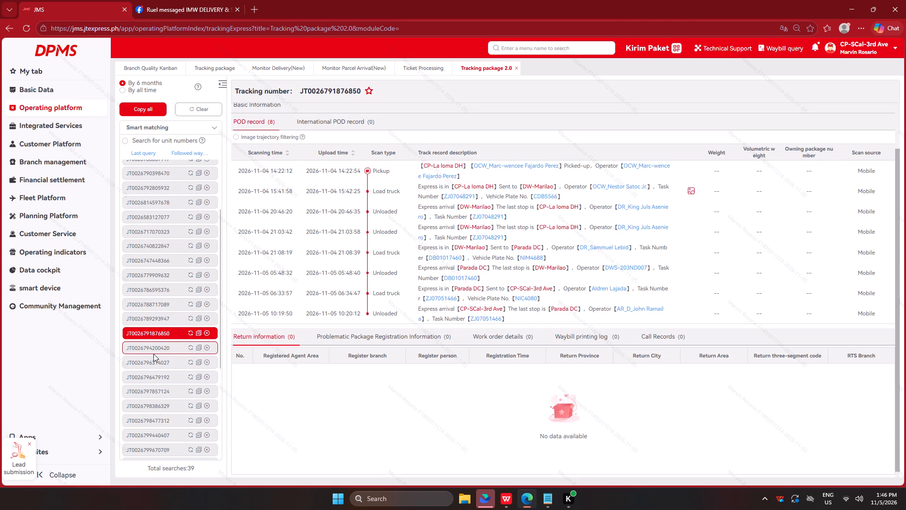
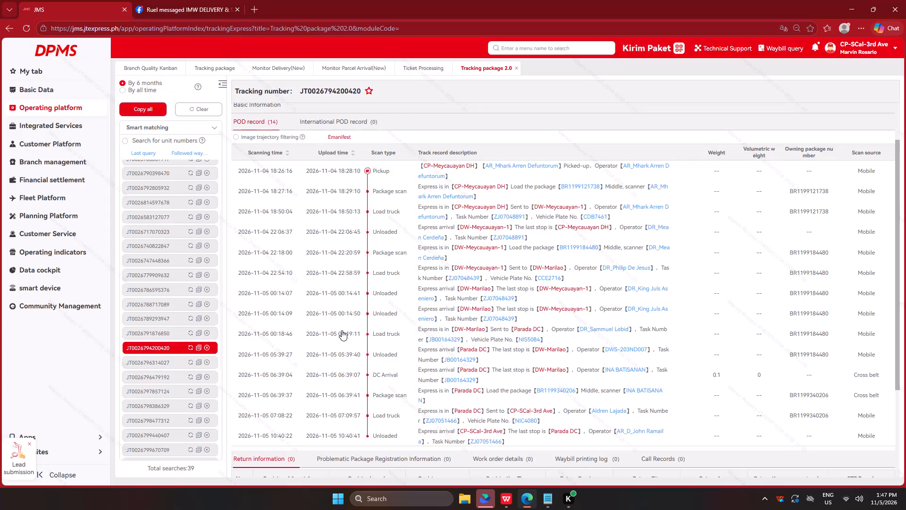
pyautogui.scroll(-8, 345, 327)
pyautogui.click(165, 357)
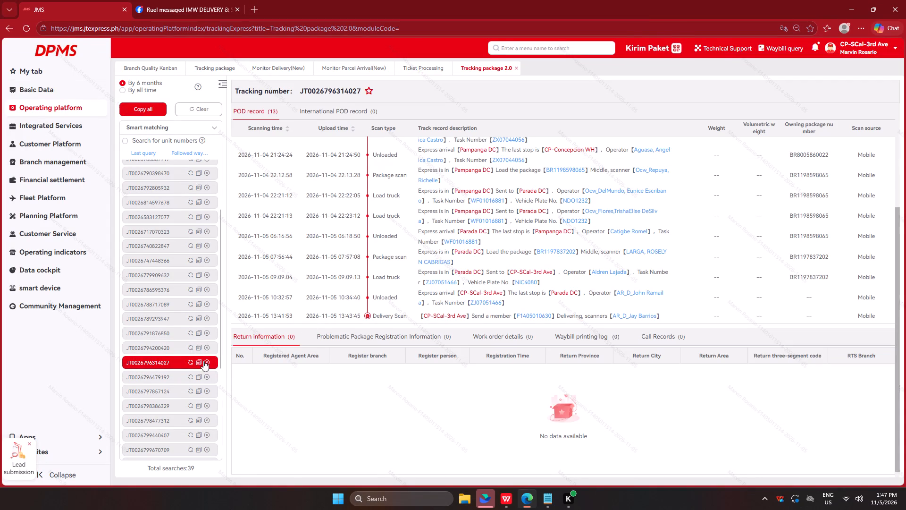
pyautogui.click(203, 361)
pyautogui.click(175, 374)
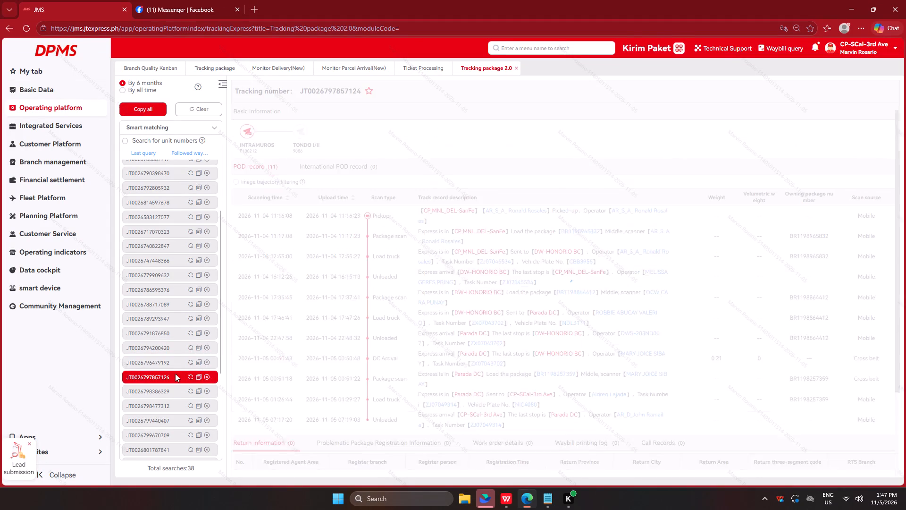
pyautogui.scroll(-6, 322, 336)
pyautogui.click(164, 391)
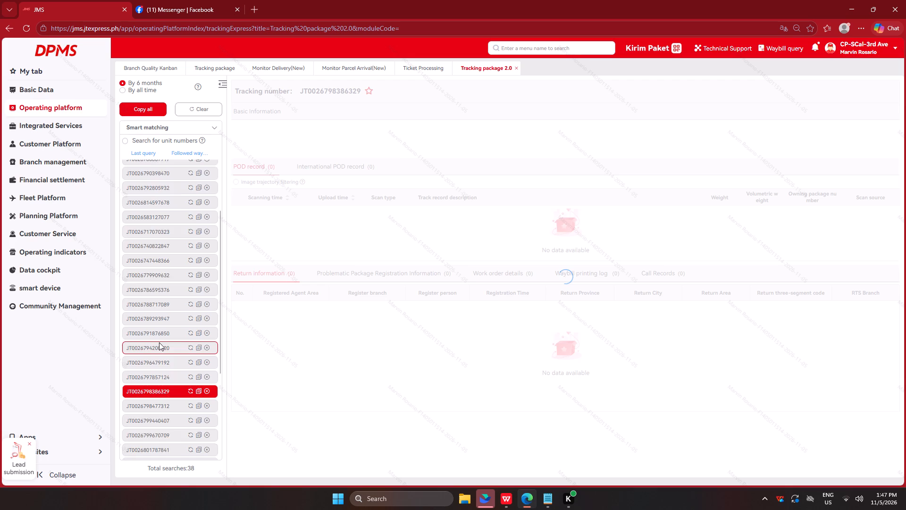
pyautogui.scroll(-3, 159, 342)
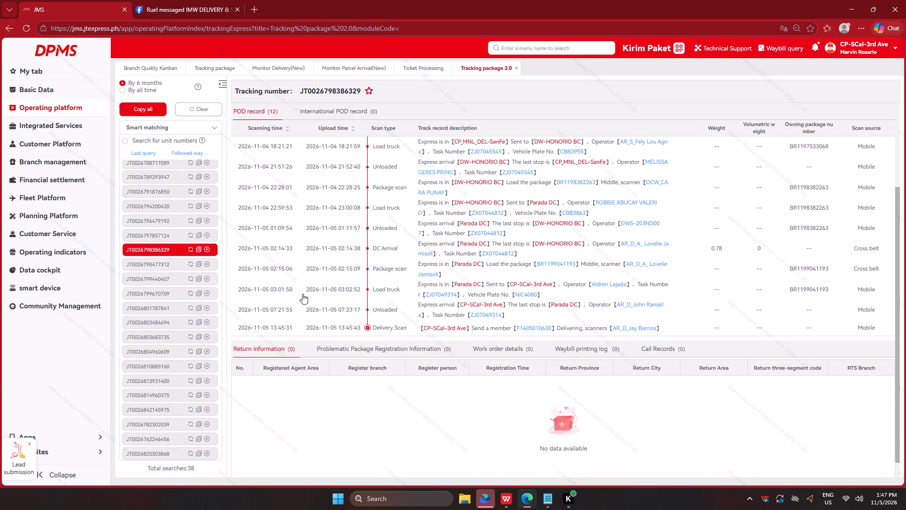
pyautogui.click(209, 248)
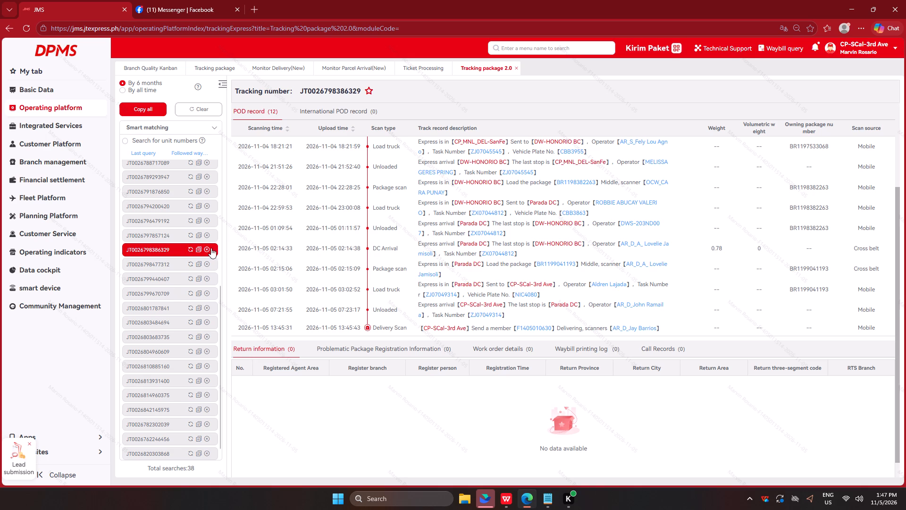
pyautogui.scroll(-7, 370, 279)
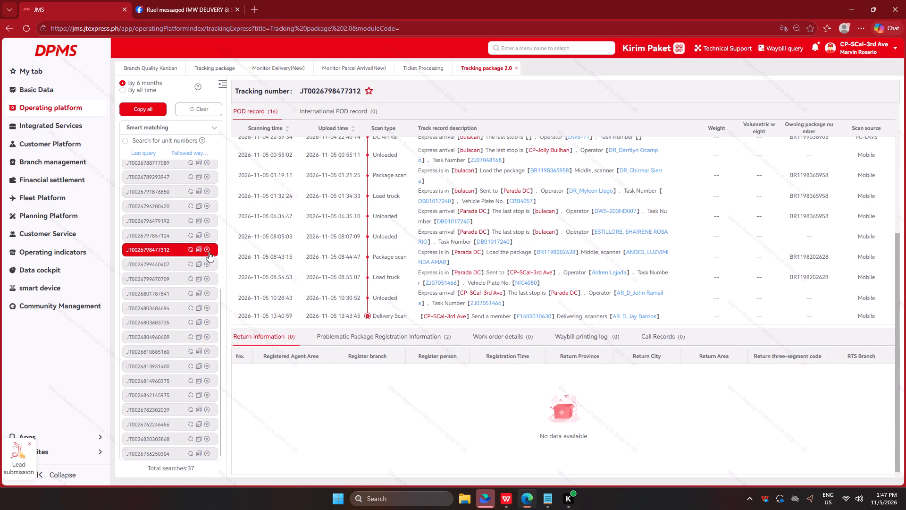
pyautogui.click(208, 251)
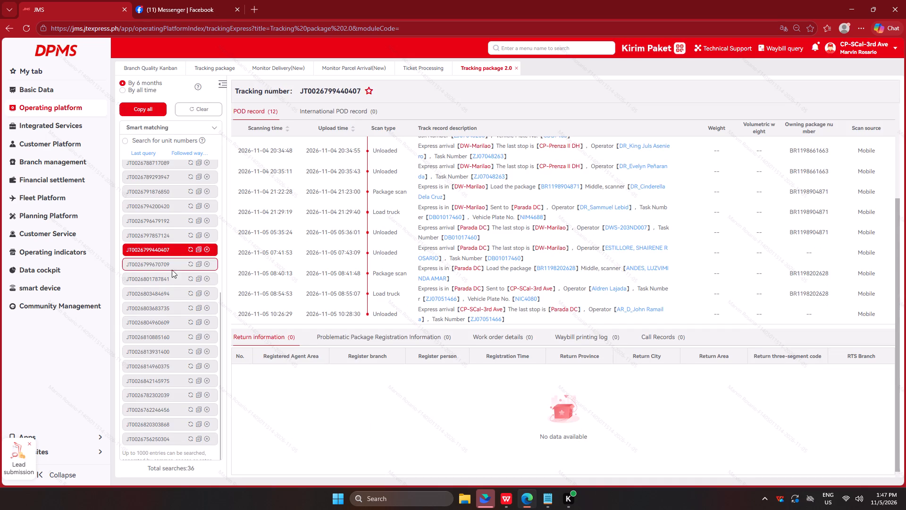
pyautogui.click(163, 268)
pyautogui.scroll(-6, 363, 274)
pyautogui.click(171, 282)
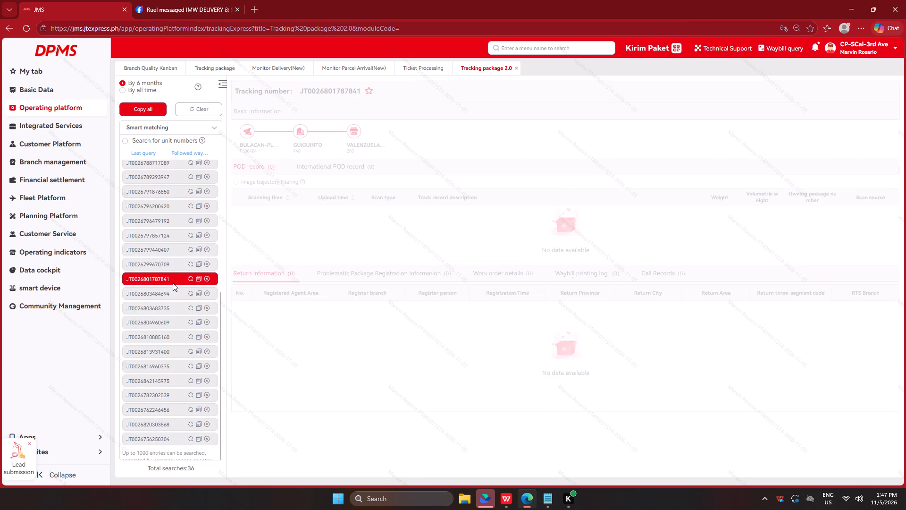
pyautogui.click(153, 289)
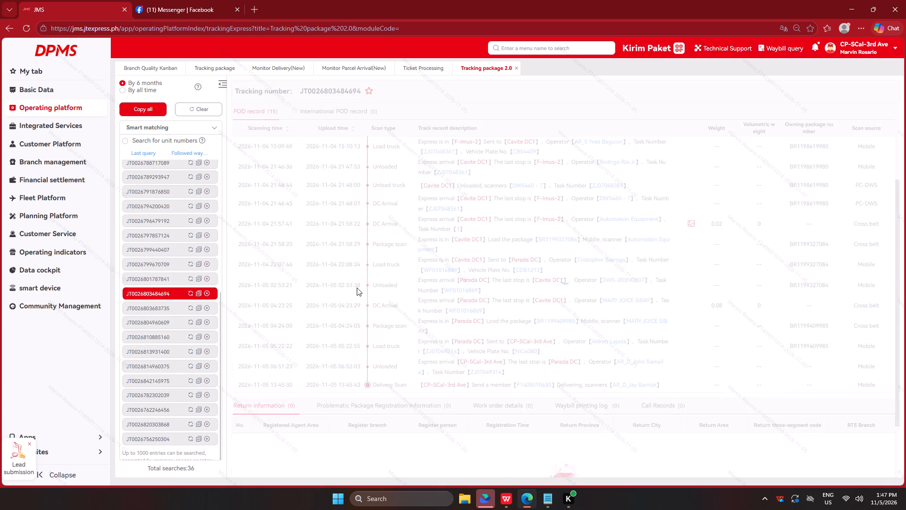
pyautogui.scroll(-7, 364, 289)
pyautogui.click(208, 293)
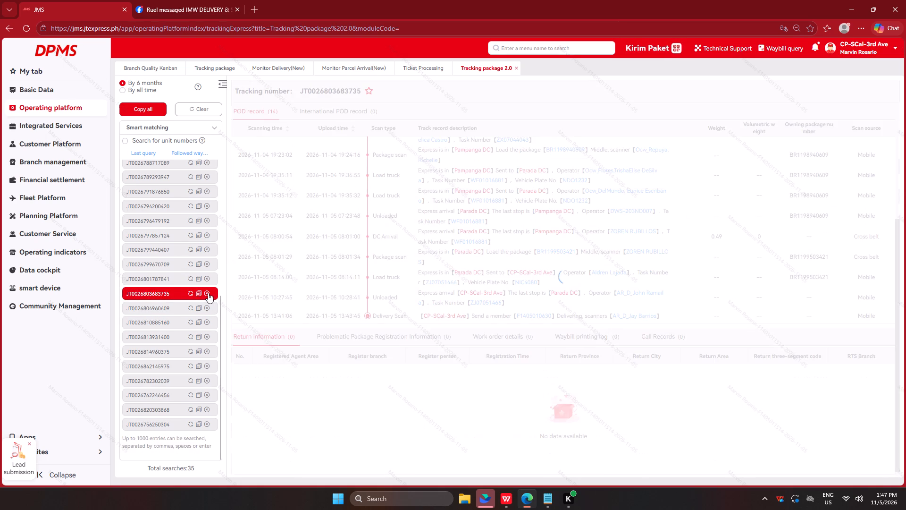
pyautogui.click(207, 293)
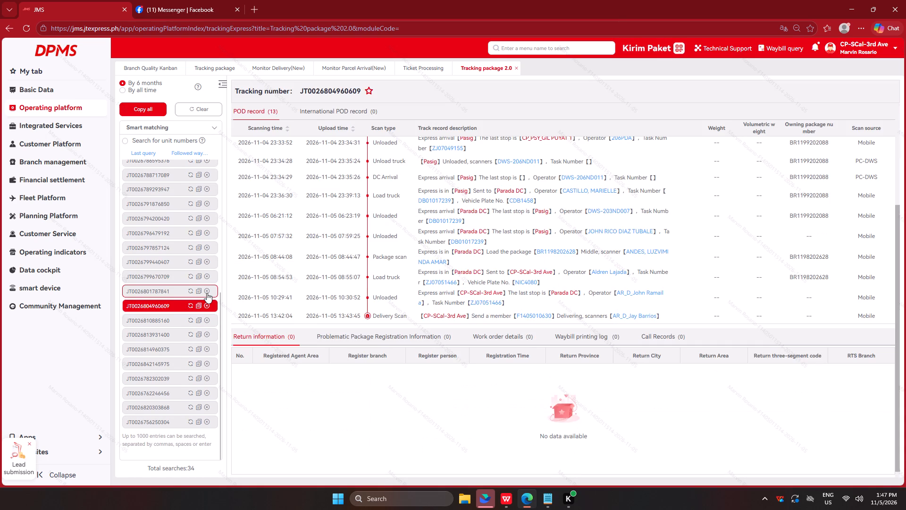
pyautogui.click(207, 293)
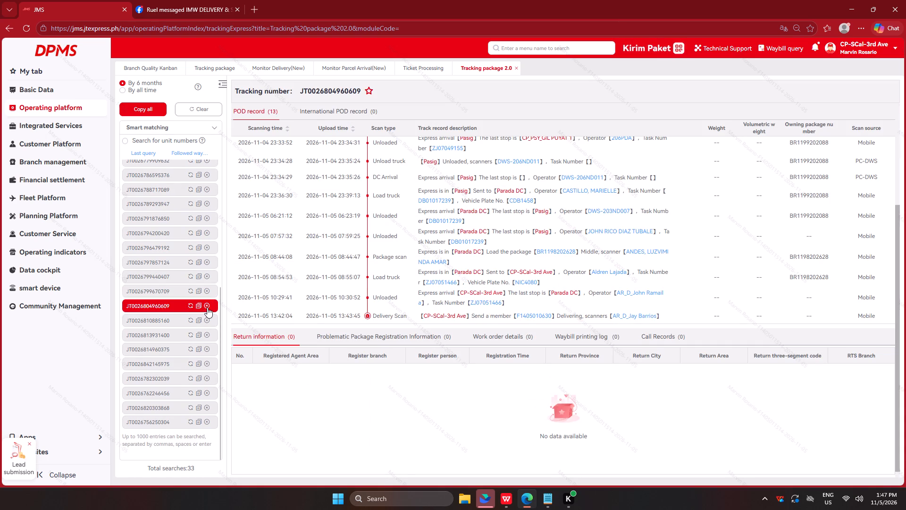
pyautogui.click(208, 306)
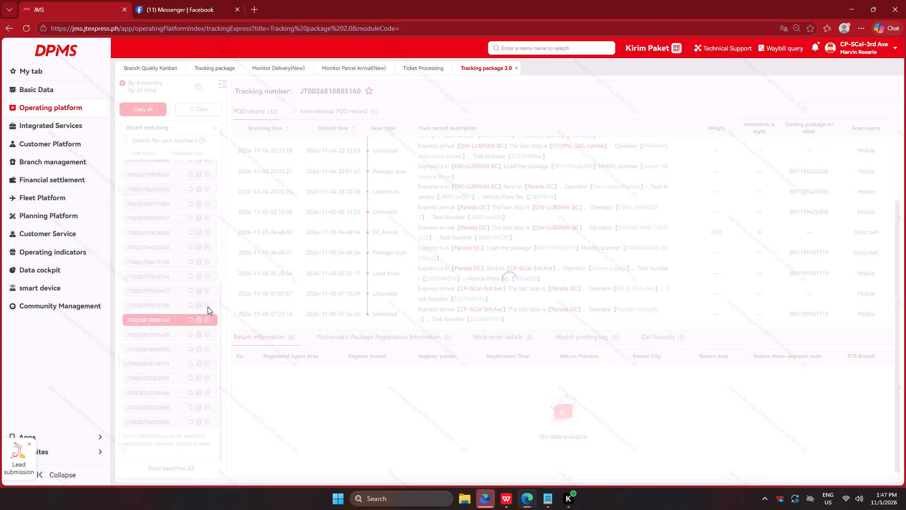
pyautogui.scroll(-5, 174, 277)
pyautogui.click(168, 331)
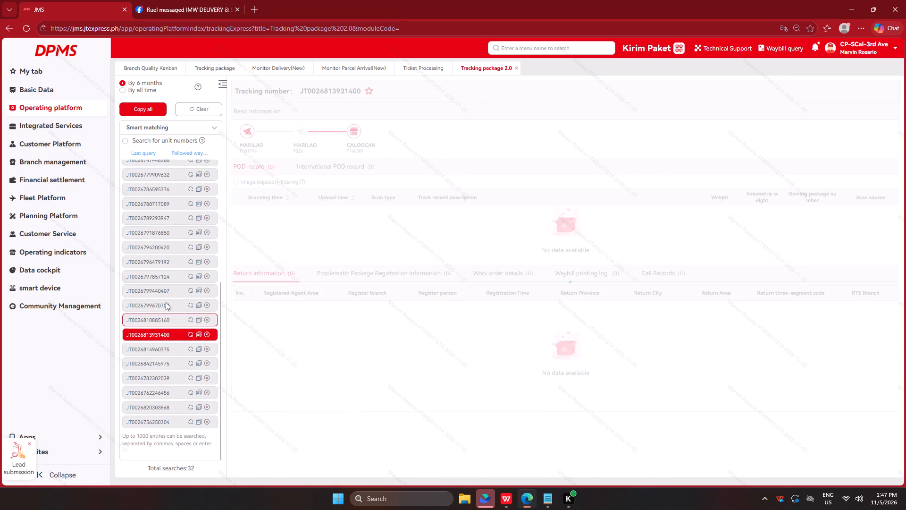
pyautogui.scroll(-4, 168, 288)
pyautogui.click(206, 336)
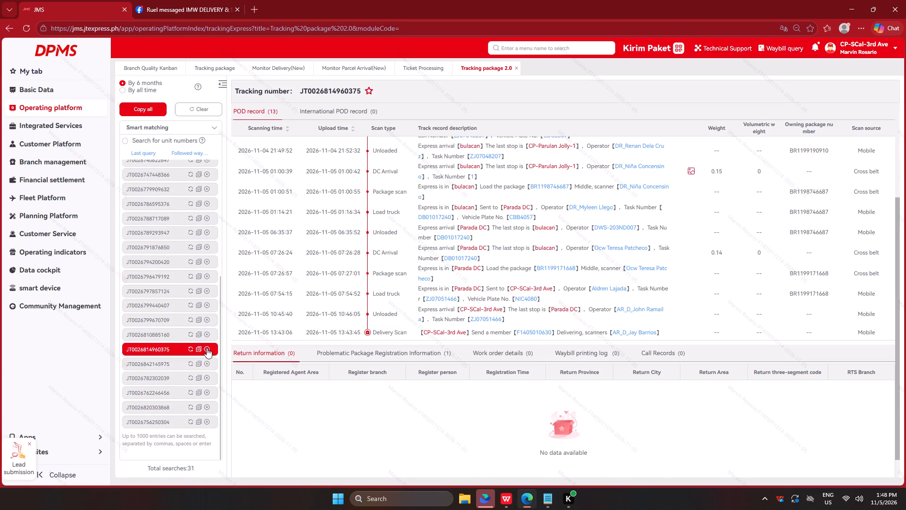
pyautogui.click(209, 350)
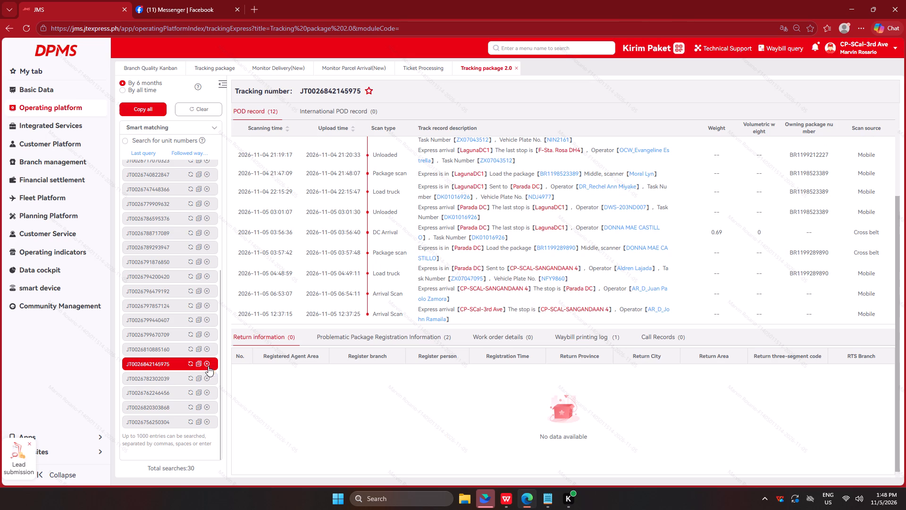
pyautogui.click(176, 381)
pyautogui.scroll(-6, 198, 359)
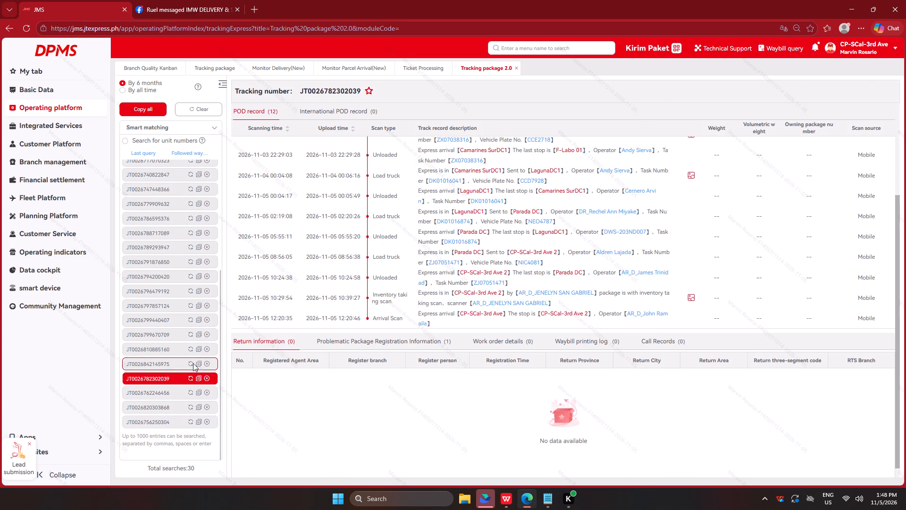
pyautogui.click(159, 395)
pyautogui.scroll(-6, 258, 382)
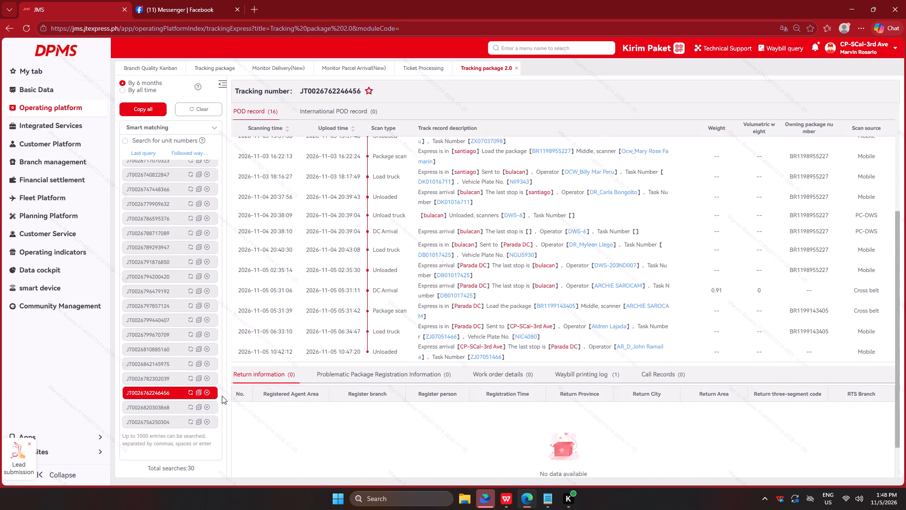
pyautogui.click(161, 409)
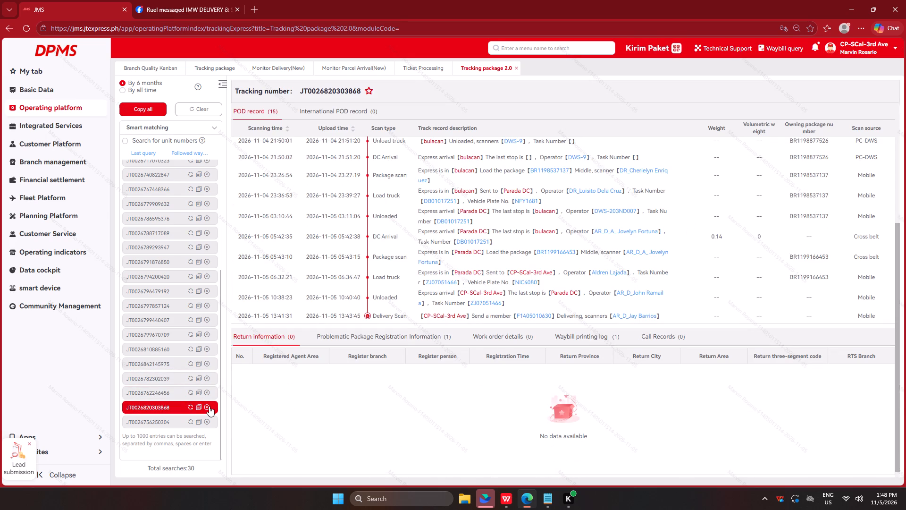
pyautogui.click(209, 406)
pyautogui.scroll(-6, 193, 406)
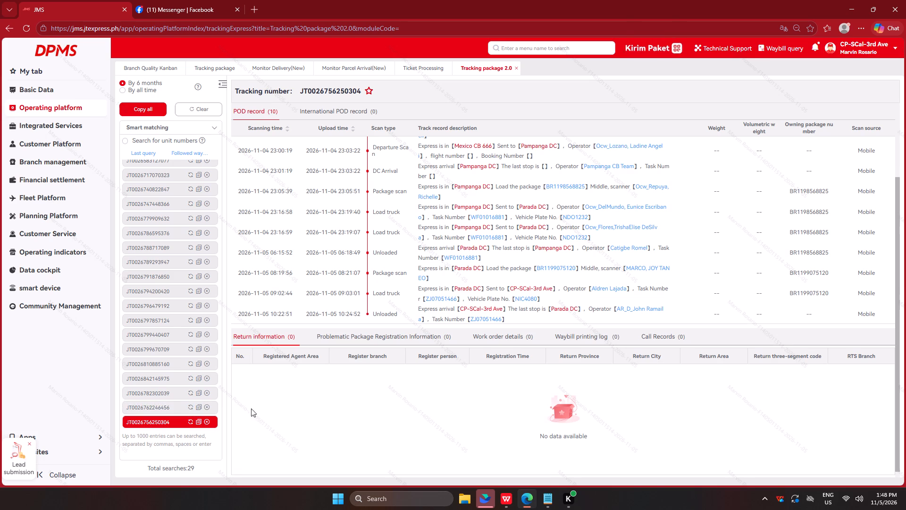
pyautogui.click(144, 110)
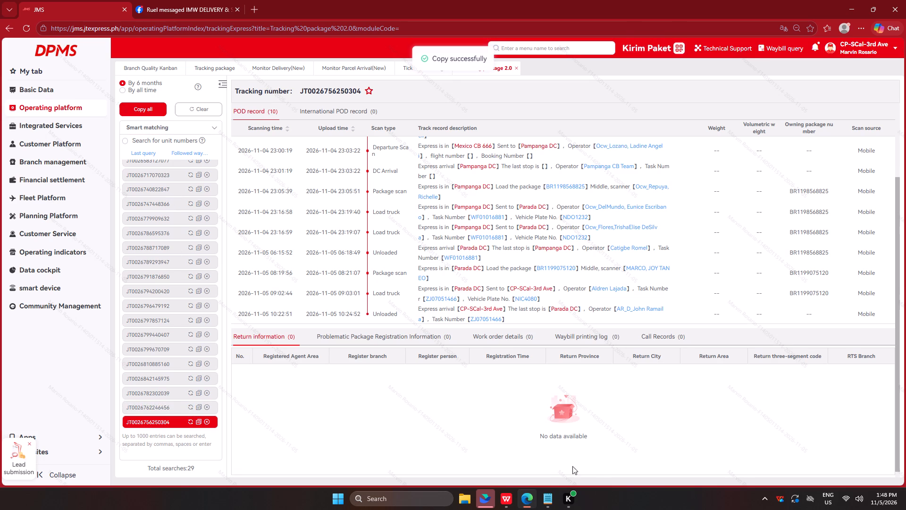
pyautogui.click(552, 499)
pyautogui.hotkey('ctrl', 'v')
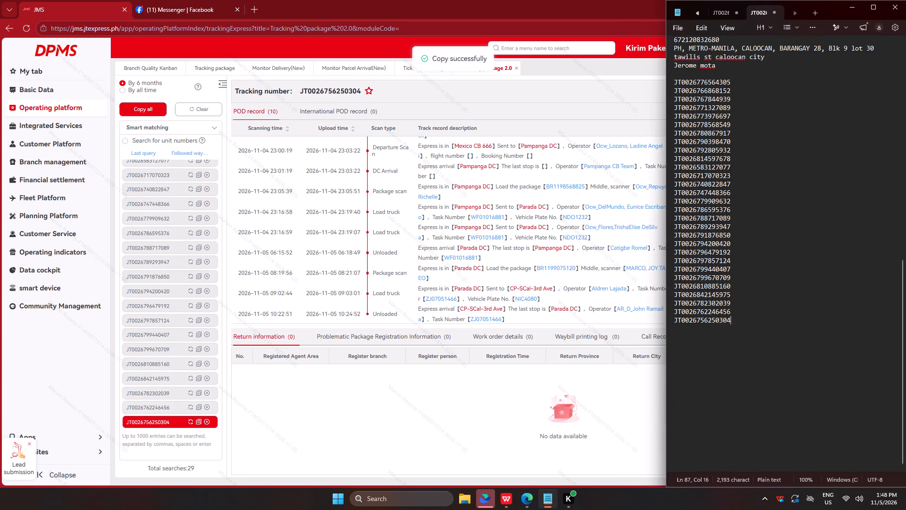
pyautogui.click(735, 191)
pyautogui.press('Return')
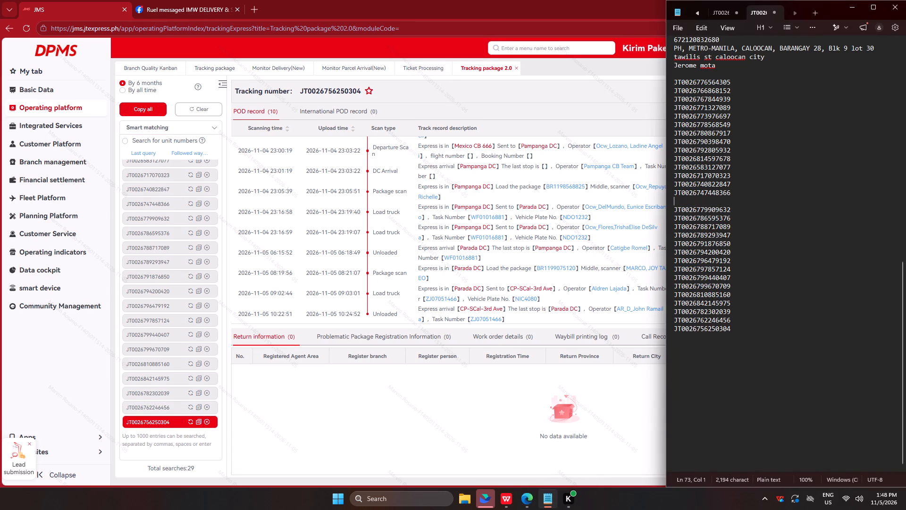
pyautogui.scroll(18, 734, 191)
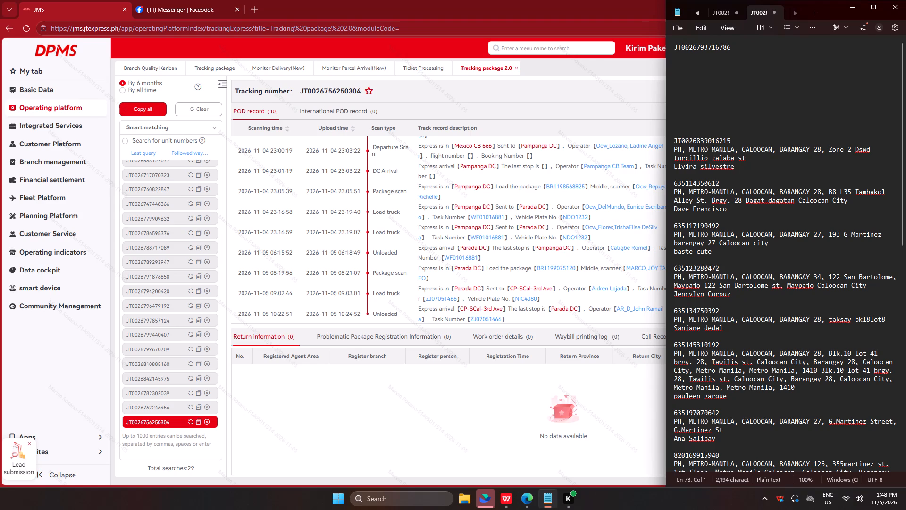
pyautogui.doubleClick(707, 140)
pyautogui.hotkey('ctrl', 'c')
pyautogui.hotkey('ctrl', 'c')
pyautogui.hotkey('ctrl', 'c')
pyautogui.hotkey('ctrl', 'c')
pyautogui.keyDown('ctrl'); pyautogui.click(517, 67); pyautogui.keyUp('ctrl')
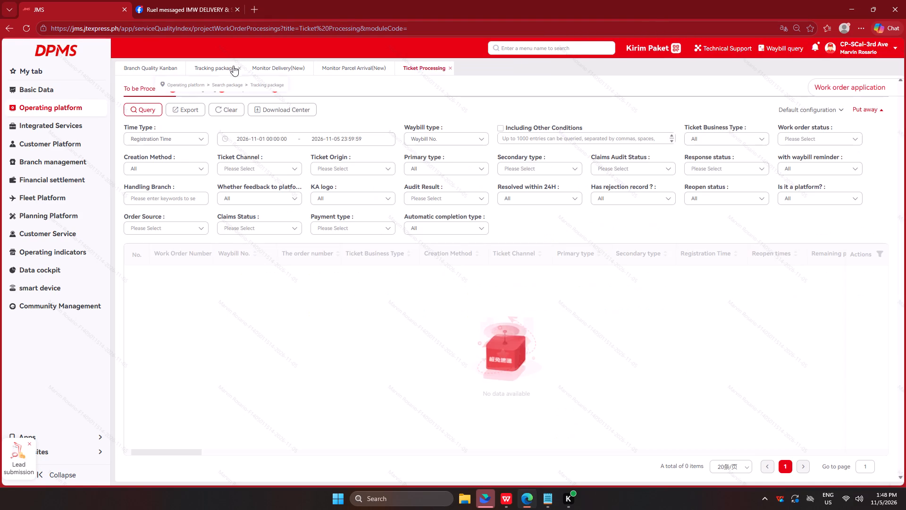
pyautogui.click(218, 68)
pyautogui.click(185, 162)
pyautogui.click(179, 135)
pyautogui.hotkey('ctrl', 'v')
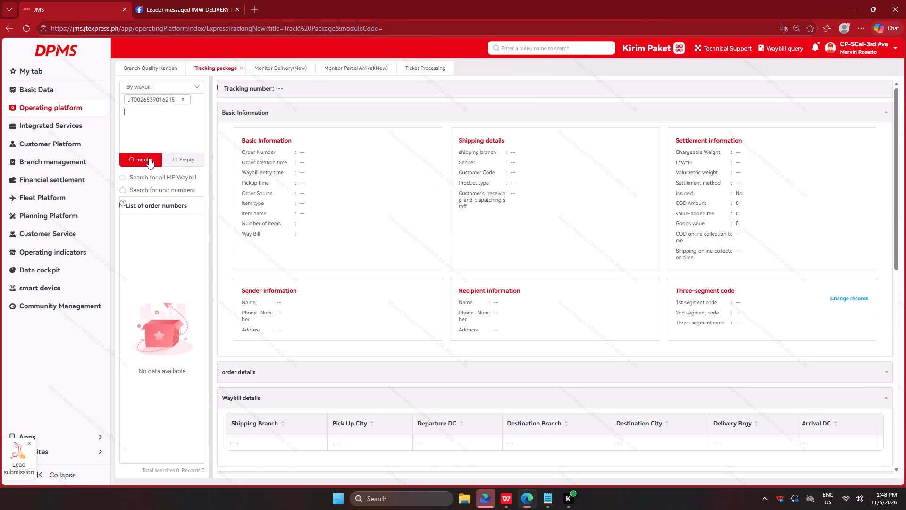
pyautogui.click(148, 159)
pyautogui.scroll(-9, 505, 199)
pyautogui.hotkey('alt', 'Tab')
pyautogui.moveTo(751, 175); pyautogui.dragTo(553, 112)
pyautogui.hotkey('ctrl', 'x')
pyautogui.doubleClick(694, 127)
pyautogui.hotkey('ctrl', 'c')
pyautogui.hotkey('ctrl', 'c')
pyautogui.hotkey('ctrl', 'c')
pyautogui.hotkey('ctrl', 'c')
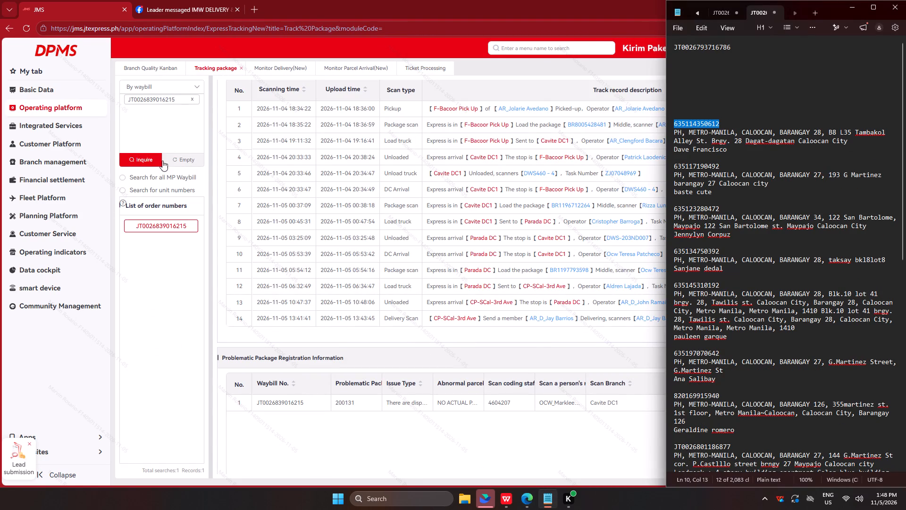
pyautogui.hotkey('ctrl', 'c')
pyautogui.hotkey('ctrl', 'c')
pyautogui.keyDown('ctrl'); pyautogui.click(177, 161); pyautogui.keyUp('ctrl')
pyautogui.click(176, 132)
pyautogui.hotkey('ctrl', 'v')
pyautogui.click(135, 161)
pyautogui.hotkey('alt', 'Tab')
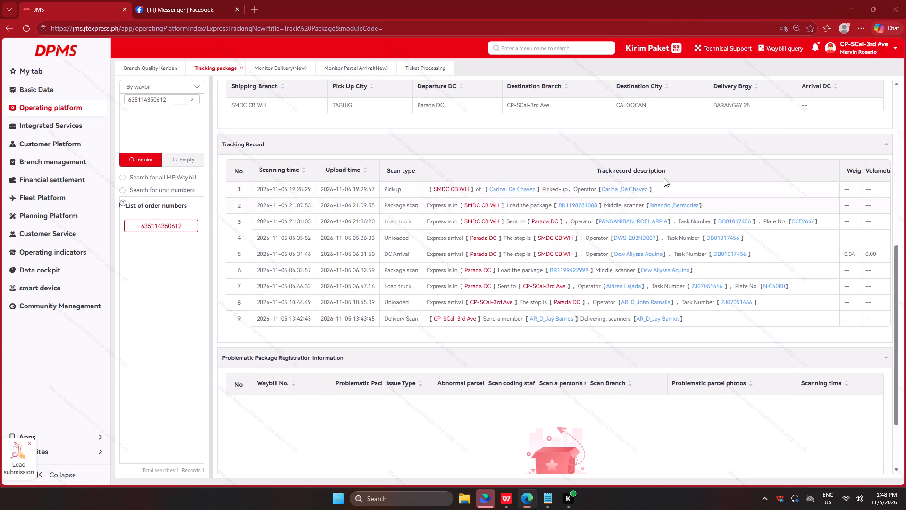
pyautogui.moveTo(747, 158); pyautogui.dragTo(646, 125)
pyautogui.hotkey('ctrl', 'x')
pyautogui.doubleClick(691, 136)
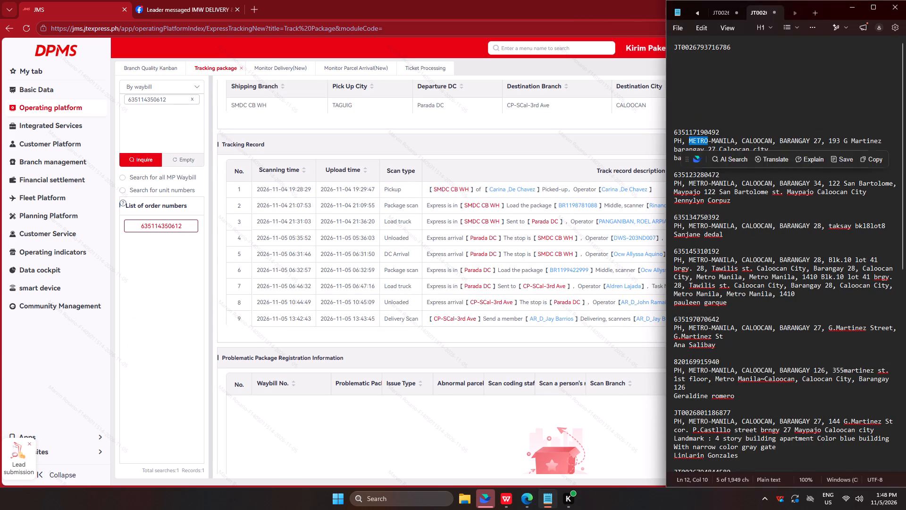
pyautogui.doubleClick(691, 133)
pyautogui.hotkey('ctrl', 'c')
pyautogui.hotkey('ctrl', 'c')
pyautogui.hotkey('ctrl', 'c')
pyautogui.hotkey('ctrl', 'c')
pyautogui.hotkey('ctrl', 'c')
pyautogui.keyDown('ctrl'); pyautogui.click(189, 160); pyautogui.keyUp('ctrl')
pyautogui.click(177, 141)
pyautogui.hotkey('ctrl', 'v')
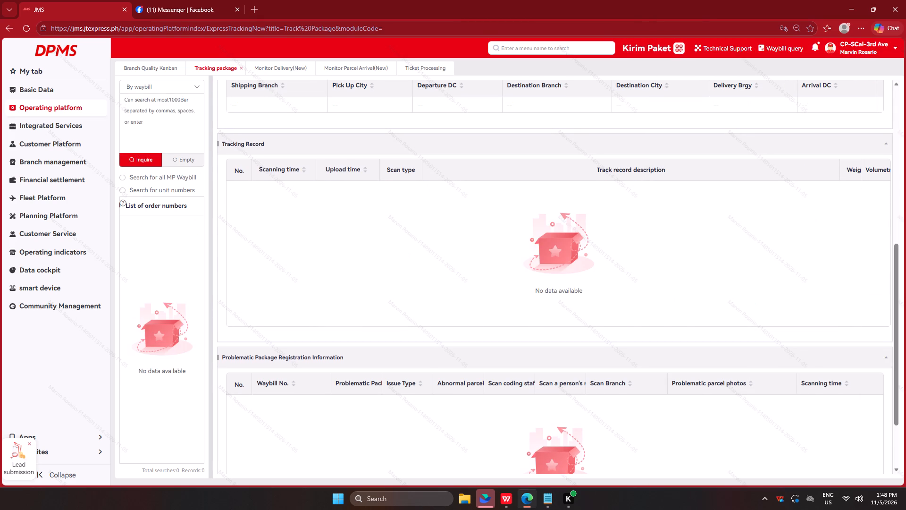
pyautogui.click(151, 158)
pyautogui.hotkey('alt', 'Tab')
pyautogui.doubleClick(706, 175)
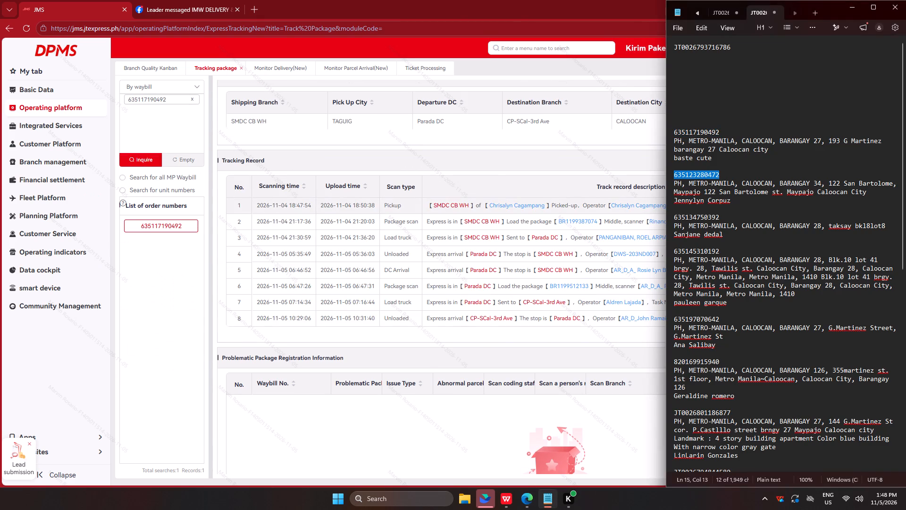
pyautogui.hotkey('ctrl', 'c')
pyautogui.hotkey('ctrl', 'c')
pyautogui.hotkey('ctrl', 'c')
pyautogui.hotkey('ctrl', 'c')
pyautogui.hotkey('ctrl', 'c')
pyautogui.keyDown('ctrl'); pyautogui.click(185, 159); pyautogui.keyUp('ctrl')
pyautogui.moveTo(176, 140); pyautogui.dragTo(170, 142)
pyautogui.hotkey('ctrl', 'v')
pyautogui.click(147, 161)
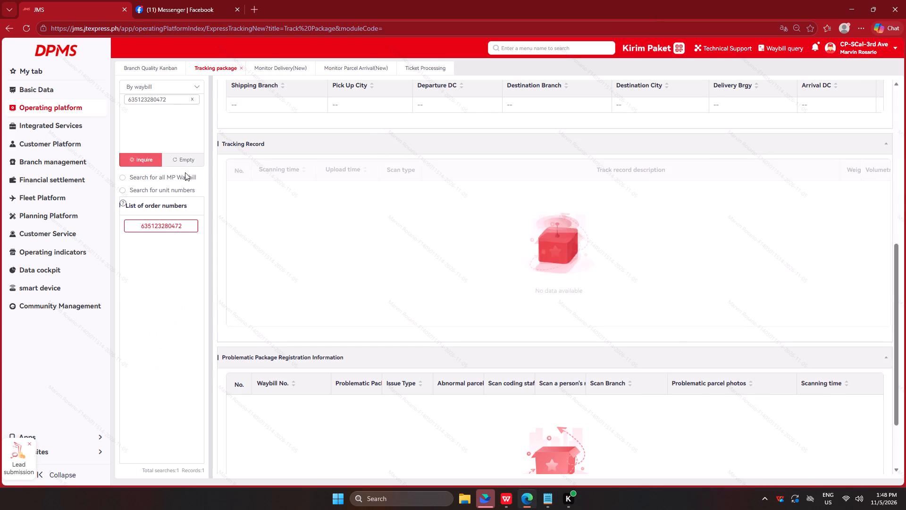
pyautogui.hotkey('alt', 'Tab')
pyautogui.moveTo(751, 204); pyautogui.dragTo(658, 164)
pyautogui.hotkey('ctrl', 'x')
pyautogui.doubleClick(690, 174)
pyautogui.hotkey('ctrl', 'c')
pyautogui.hotkey('ctrl', 'c')
pyautogui.hotkey('ctrl', 'c')
pyautogui.hotkey('ctrl', 'c')
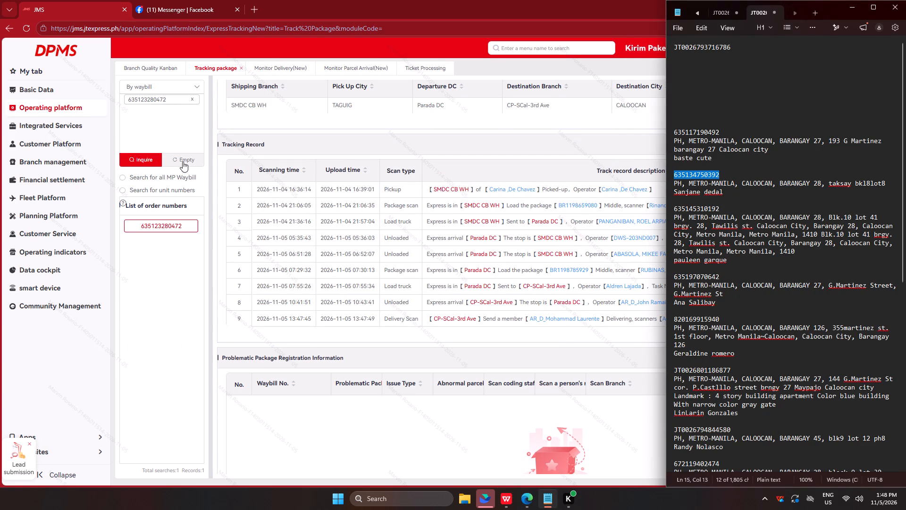
pyautogui.keyDown('ctrl'); pyautogui.click(183, 161); pyautogui.keyUp('ctrl')
pyautogui.click(178, 144)
pyautogui.hotkey('ctrl', 'v')
pyautogui.keyDown('ctrl'); pyautogui.click(152, 159); pyautogui.keyUp('ctrl')
pyautogui.hotkey('alt', 'Tab')
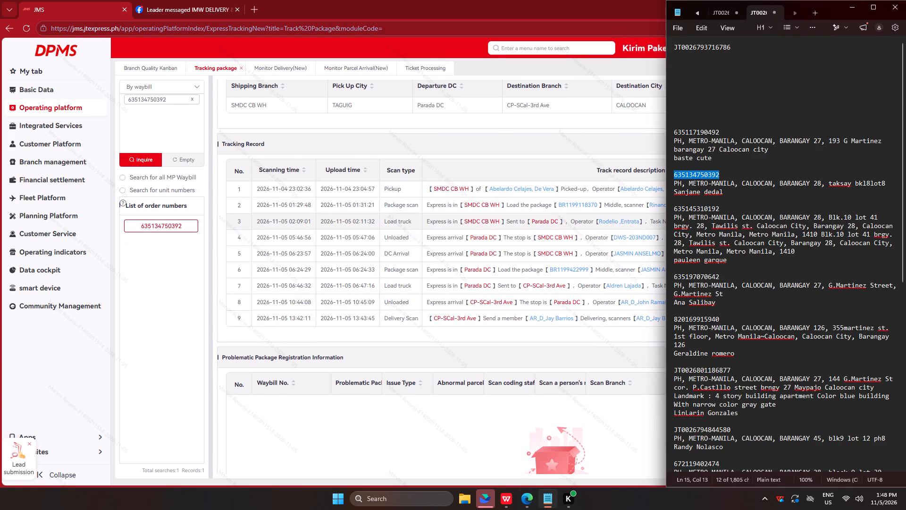
pyautogui.moveTo(727, 195); pyautogui.dragTo(646, 167)
pyautogui.hotkey('ctrl', 'x')
pyautogui.doubleClick(681, 180)
pyautogui.hotkey('ctrl', 'c')
pyautogui.hotkey('ctrl', 'c')
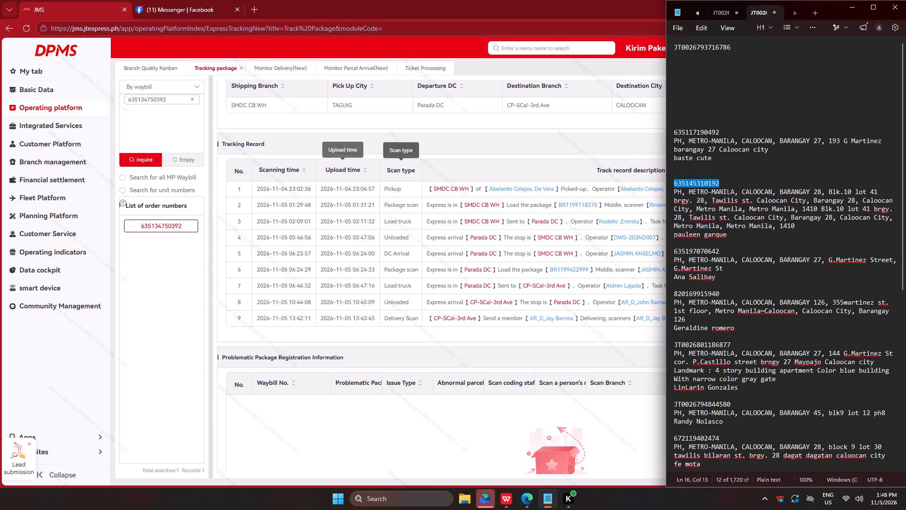
pyautogui.hotkey('ctrl', 'c')
pyautogui.hotkey('ctrl', 'c')
pyautogui.hotkey('ctrl', 'c')
pyautogui.keyDown('ctrl'); pyautogui.click(174, 160); pyautogui.keyUp('ctrl')
pyautogui.click(170, 138)
pyautogui.hotkey('ctrl', 'v')
pyautogui.click(145, 158)
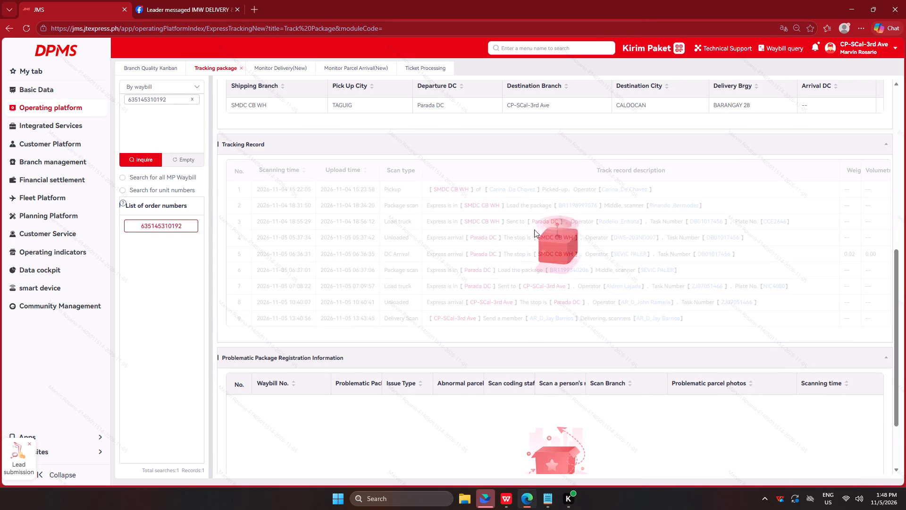
pyautogui.hotkey('alt', 'Tab')
pyautogui.moveTo(732, 237); pyautogui.dragTo(649, 169)
pyautogui.hotkey('ctrl', 'x')
pyautogui.doubleClick(694, 183)
pyautogui.hotkey('ctrl', 'c')
pyautogui.hotkey('ctrl', 'c')
pyautogui.hotkey('ctrl', 'c')
pyautogui.hotkey('ctrl', 'c')
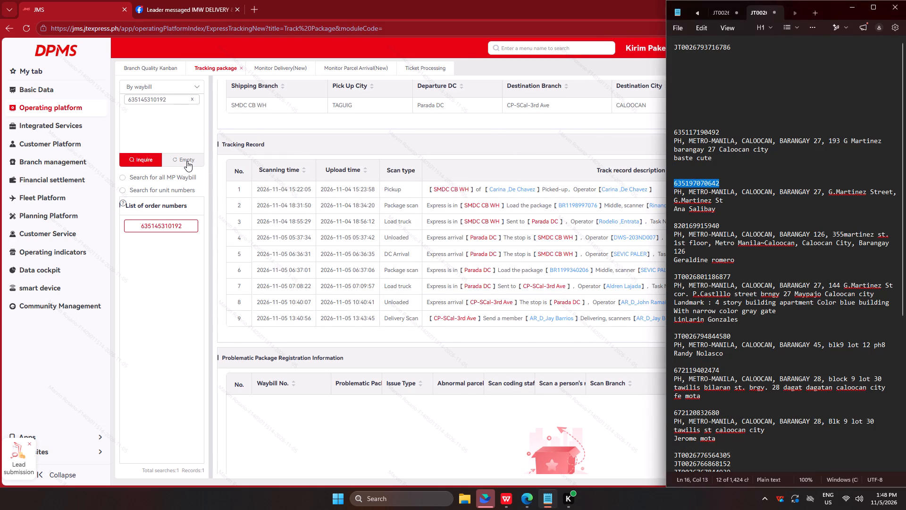
pyautogui.hotkey('ctrl', 'c')
pyautogui.keyDown('ctrl'); pyautogui.click(187, 161); pyautogui.keyUp('ctrl')
pyautogui.click(179, 142)
pyautogui.hotkey('ctrl', 'v')
pyautogui.keyDown('ctrl'); pyautogui.click(150, 161); pyautogui.keyUp('ctrl')
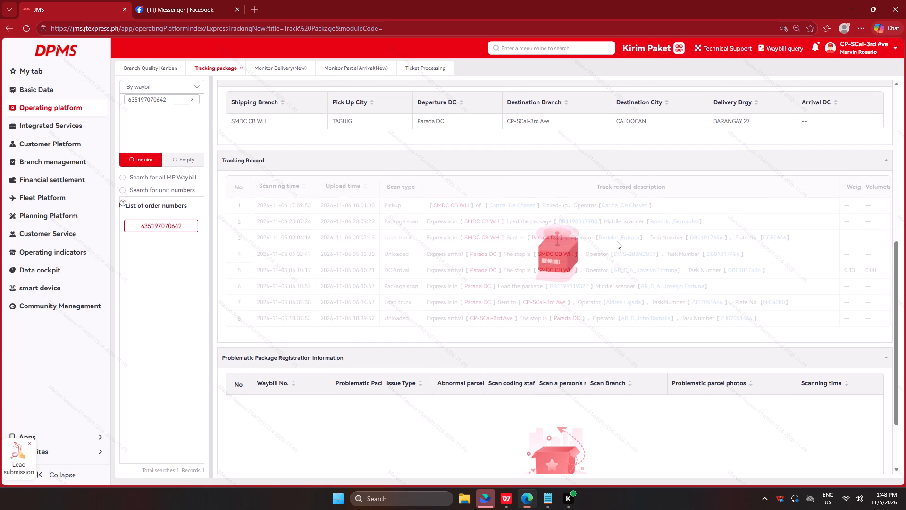
pyautogui.hotkey('alt', 'Tab')
pyautogui.click(694, 176)
pyautogui.press('BackSpace')
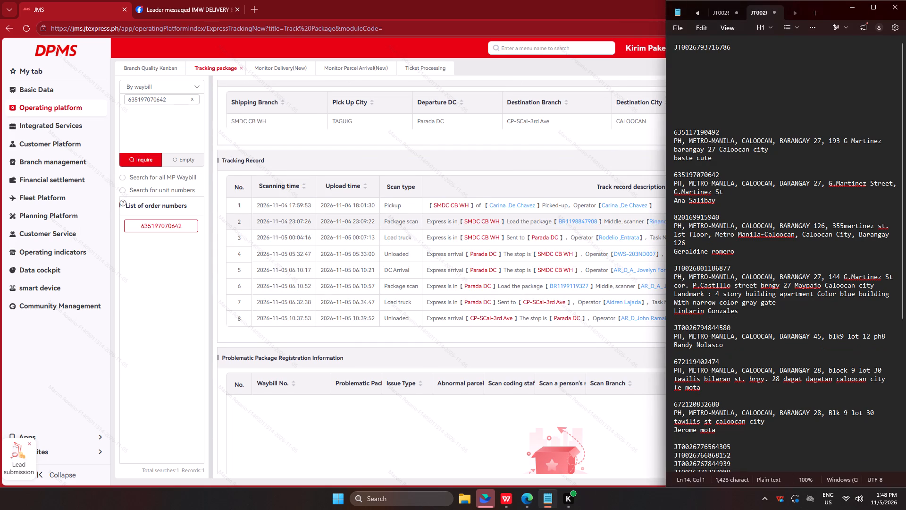
pyautogui.doubleClick(698, 217)
pyautogui.hotkey('ctrl', 'c')
pyautogui.hotkey('ctrl', 'c')
pyautogui.hotkey('ctrl', 'c')
pyautogui.hotkey('ctrl', 'c')
pyautogui.hotkey('ctrl', 'c')
pyautogui.hotkey('ctrl', 'c')
pyautogui.keyDown('ctrl'); pyautogui.click(177, 160); pyautogui.keyUp('ctrl')
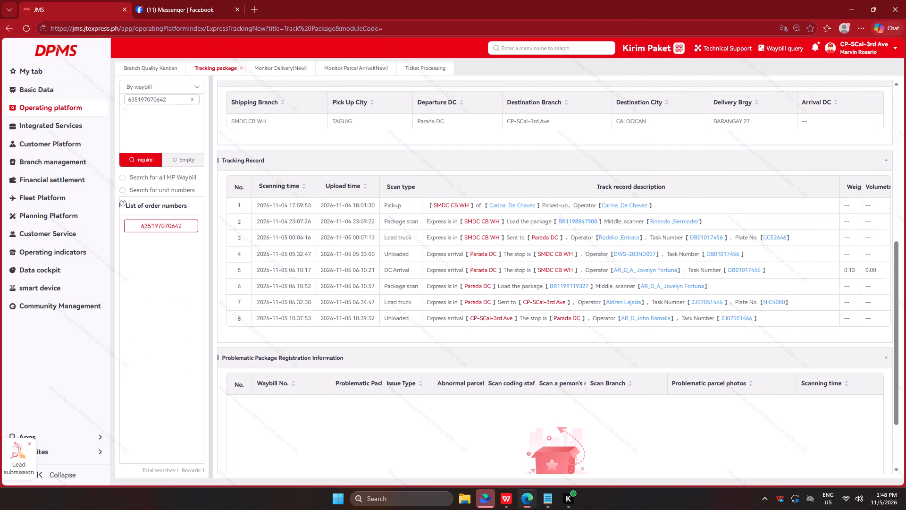
pyautogui.click(174, 141)
pyautogui.hotkey('ctrl', 'v')
pyautogui.click(152, 159)
pyautogui.hotkey('alt', 'Tab')
pyautogui.scroll(-6, 690, 201)
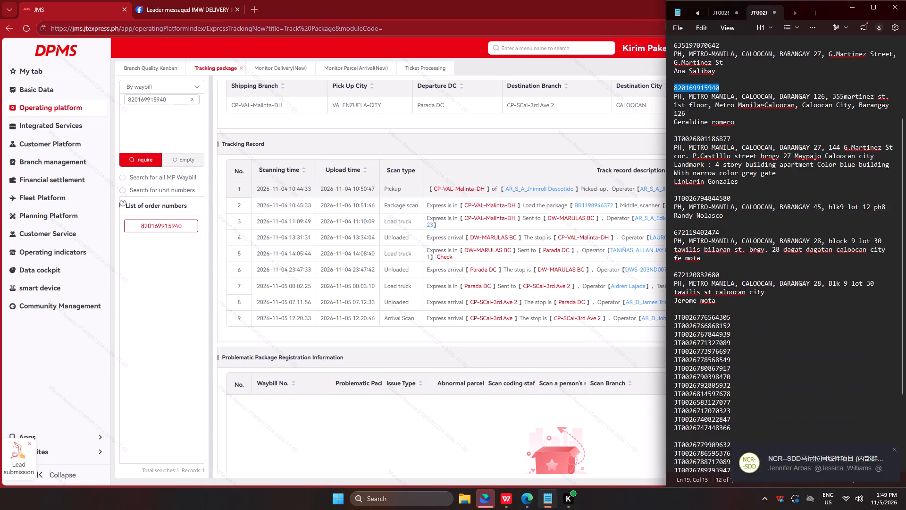
pyautogui.doubleClick(703, 94)
pyautogui.hotkey('ctrl', 'c')
pyautogui.hotkey('ctrl', 'c')
pyautogui.hotkey('ctrl', 'c')
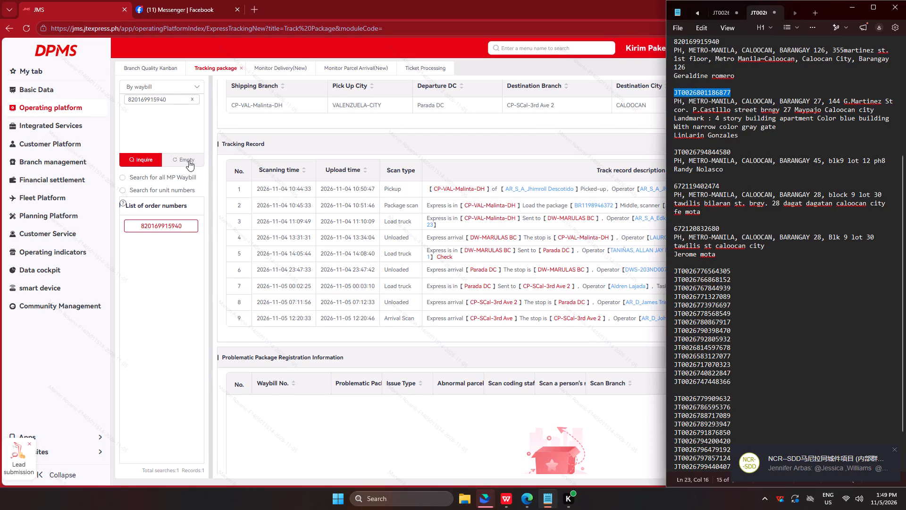
pyautogui.hotkey('ctrl', 'c')
pyautogui.hotkey('ctrl', 'c')
pyautogui.keyDown('ctrl'); pyautogui.click(185, 161); pyautogui.keyUp('ctrl')
pyautogui.click(178, 143)
pyautogui.hotkey('ctrl', 'v')
pyautogui.click(151, 161)
pyautogui.hotkey('alt', 'Tab')
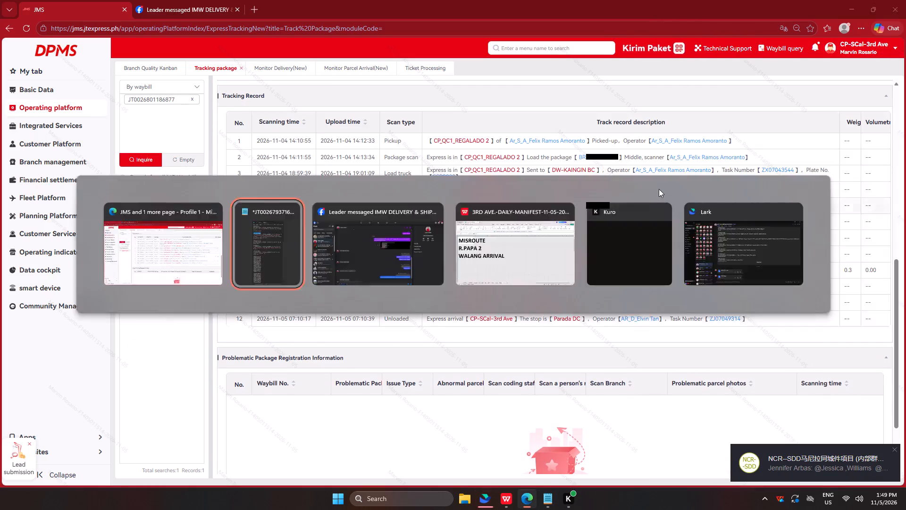
pyautogui.doubleClick(695, 151)
pyautogui.hotkey('ctrl', 'c')
pyautogui.hotkey('ctrl', 'c')
pyautogui.hotkey('ctrl', 'c')
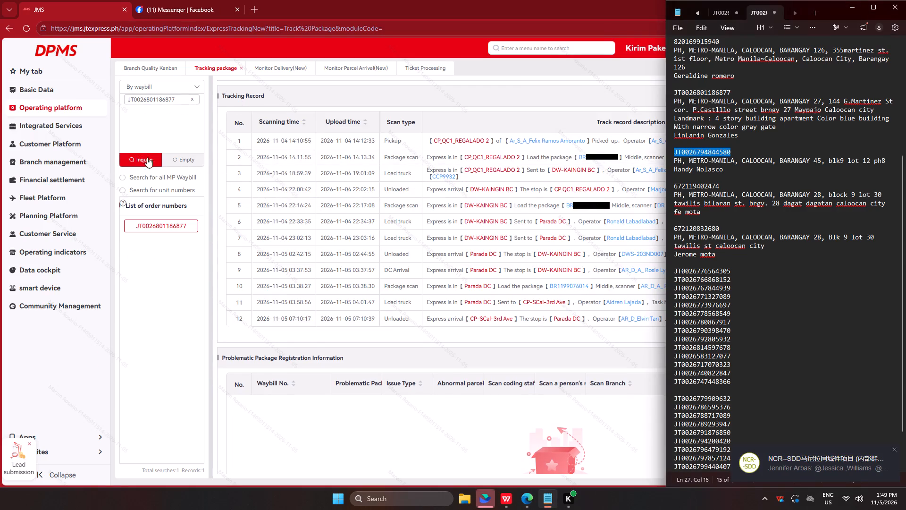
pyautogui.hotkey('ctrl', 'c')
pyautogui.hotkey('ctrl', 'c')
pyautogui.keyDown('ctrl'); pyautogui.click(179, 162); pyautogui.keyUp('ctrl')
pyautogui.click(171, 141)
pyautogui.hotkey('ctrl', 'v')
pyautogui.click(143, 159)
pyautogui.hotkey('alt', 'Tab')
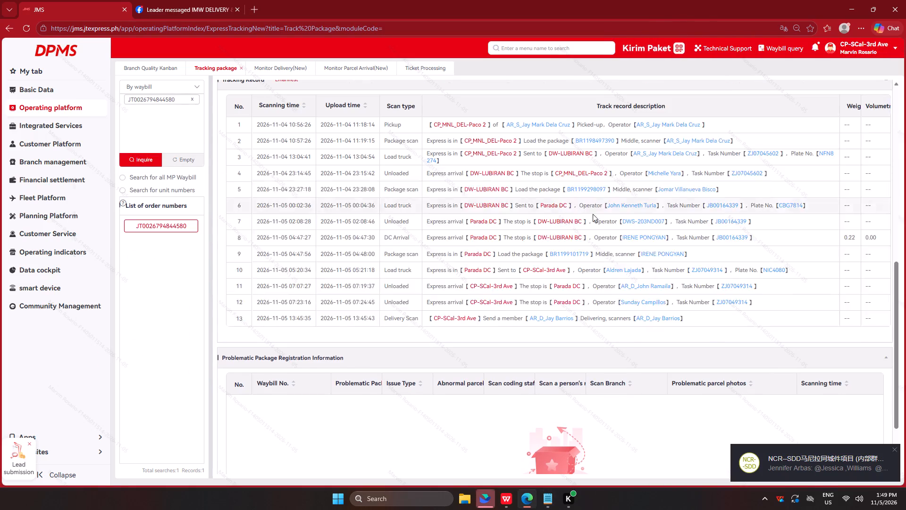
pyautogui.moveTo(732, 176); pyautogui.dragTo(650, 142)
pyautogui.hotkey('ctrl', 'x')
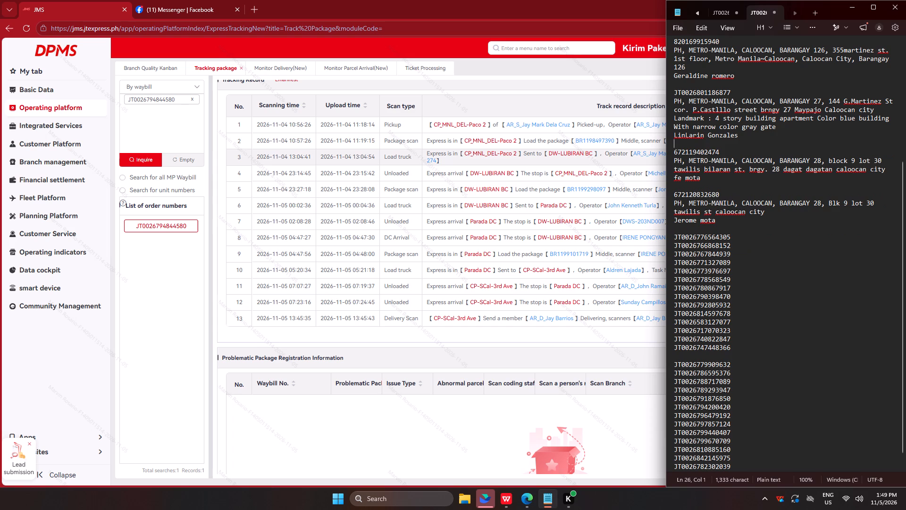
pyautogui.doubleClick(695, 153)
pyautogui.hotkey('ctrl', 'c')
pyautogui.hotkey('ctrl', 'c')
pyautogui.hotkey('ctrl', 'c')
pyautogui.hotkey('ctrl', 'c')
pyautogui.keyDown('ctrl'); pyautogui.click(189, 159); pyautogui.keyUp('ctrl')
pyautogui.click(184, 145)
pyautogui.hotkey('ctrl', 'v')
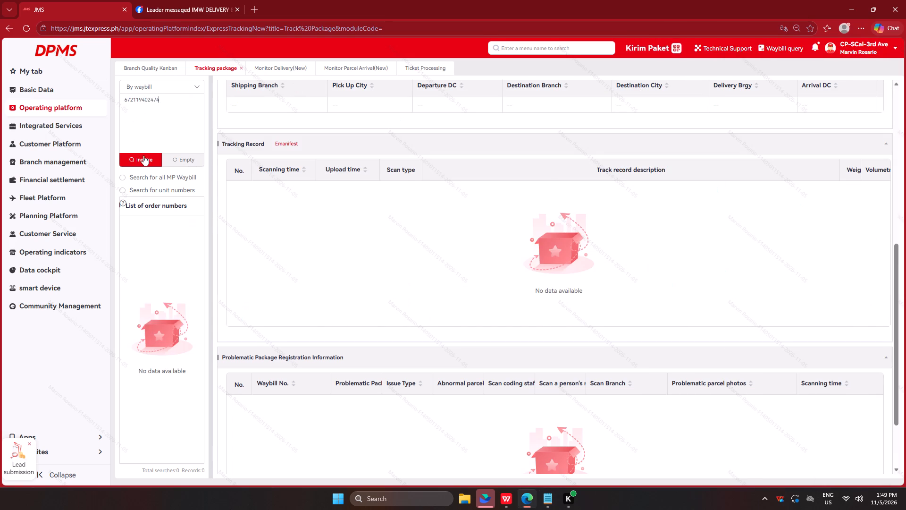
pyautogui.click(140, 159)
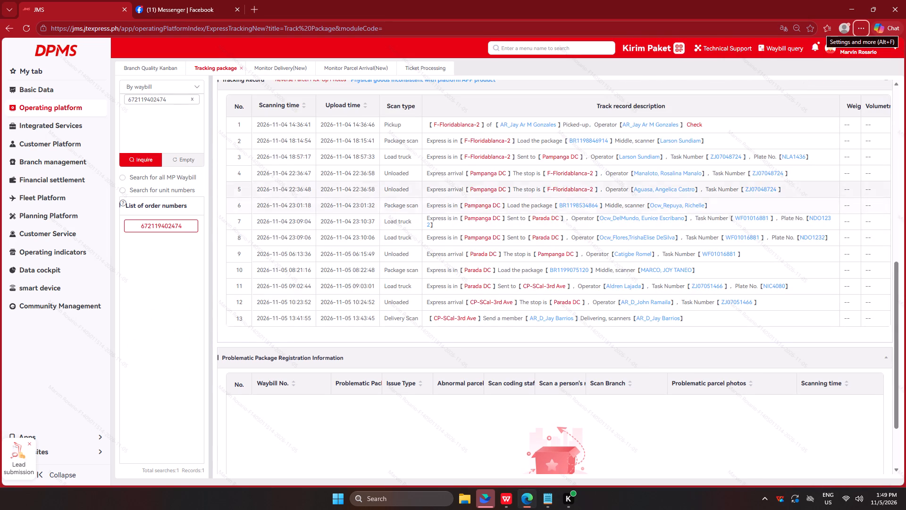
pyautogui.hotkey('alt', 'Tab')
pyautogui.moveTo(733, 175); pyautogui.dragTo(664, 144)
pyautogui.hotkey('ctrl', 'x')
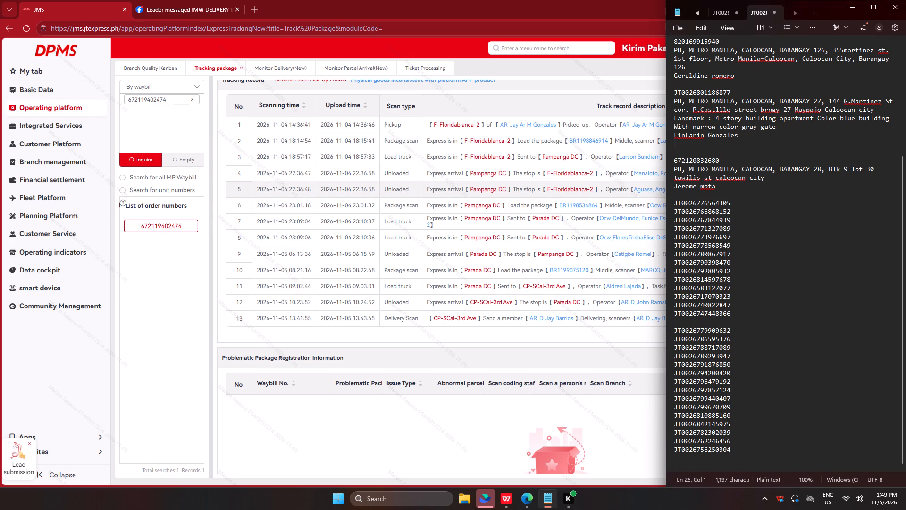
pyautogui.doubleClick(689, 158)
pyautogui.hotkey('ctrl', 'c')
pyautogui.hotkey('ctrl', 'c')
pyautogui.hotkey('ctrl', 'c')
pyautogui.hotkey('ctrl', 'c')
pyautogui.keyDown('ctrl'); pyautogui.click(183, 161); pyautogui.keyUp('ctrl')
pyautogui.click(171, 137)
pyautogui.hotkey('ctrl', 'v')
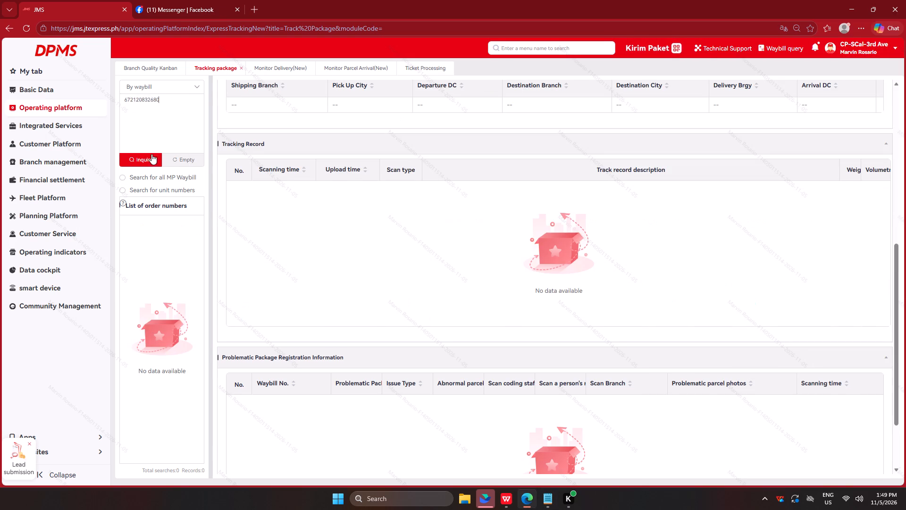
pyautogui.click(147, 157)
pyautogui.hotkey('alt', 'Tab')
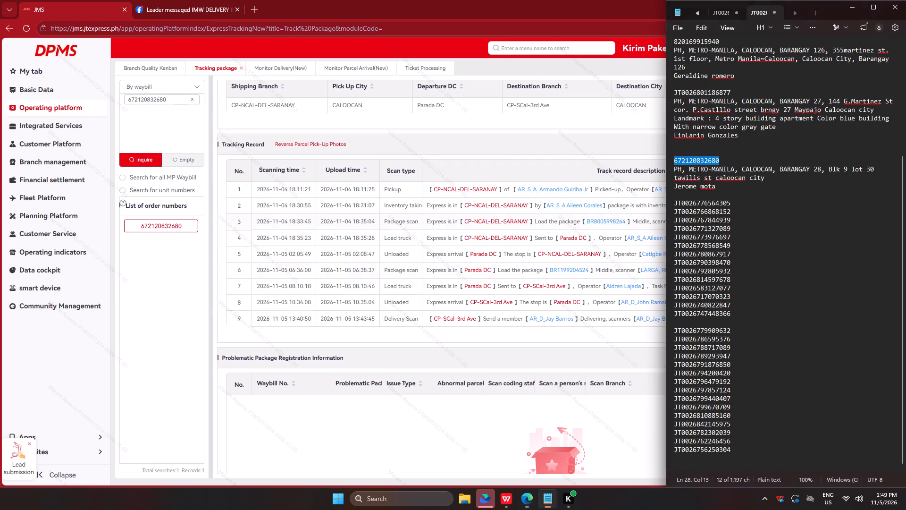
pyautogui.moveTo(754, 188); pyautogui.dragTo(644, 140)
pyautogui.hotkey('ctrl', 'x')
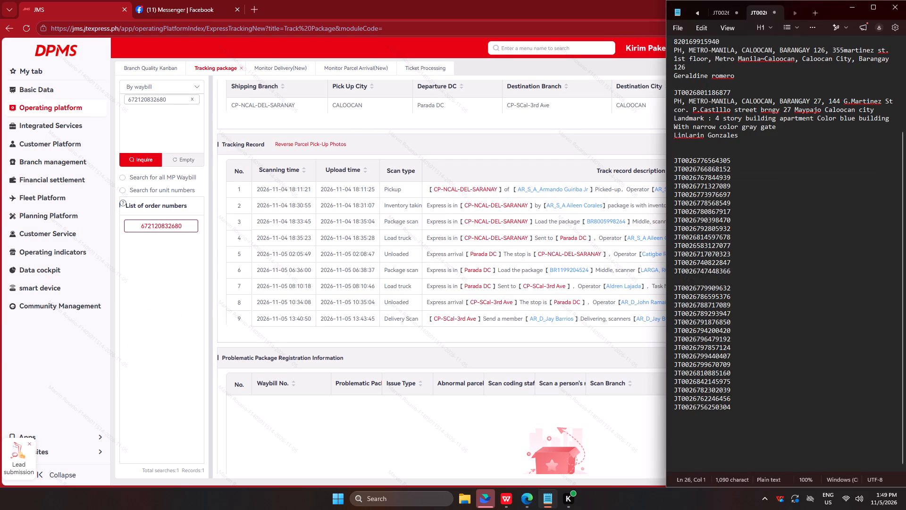
pyautogui.click(685, 150)
pyautogui.press('BackSpace')
pyautogui.moveTo(733, 263); pyautogui.dragTo(655, 167)
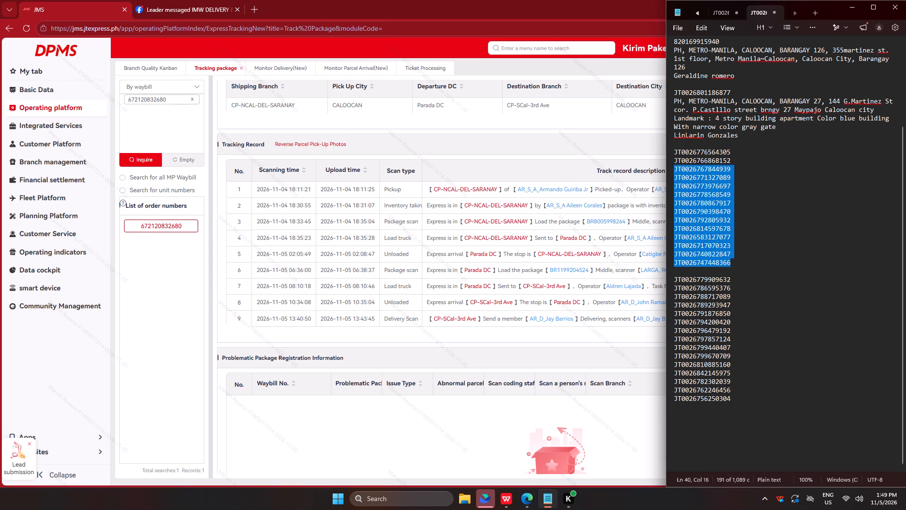
pyautogui.moveTo(655, 167); pyautogui.dragTo(654, 153)
pyautogui.hotkey('ctrl', 'c')
pyautogui.hotkey('ctrl', 'c')
pyautogui.hotkey('ctrl', 'c')
pyautogui.hotkey('ctrl', 'c')
pyautogui.hotkey('ctrl', 'c')
pyautogui.keyDown('ctrl'); pyautogui.click(184, 158); pyautogui.keyUp('ctrl')
pyautogui.click(171, 130)
pyautogui.hotkey('ctrl', 'v')
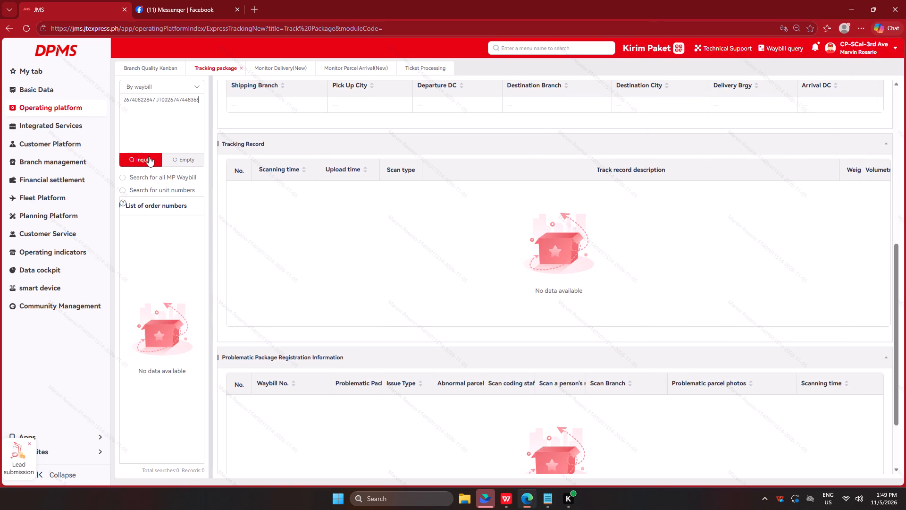
pyautogui.click(144, 156)
pyautogui.scroll(5, 483, 265)
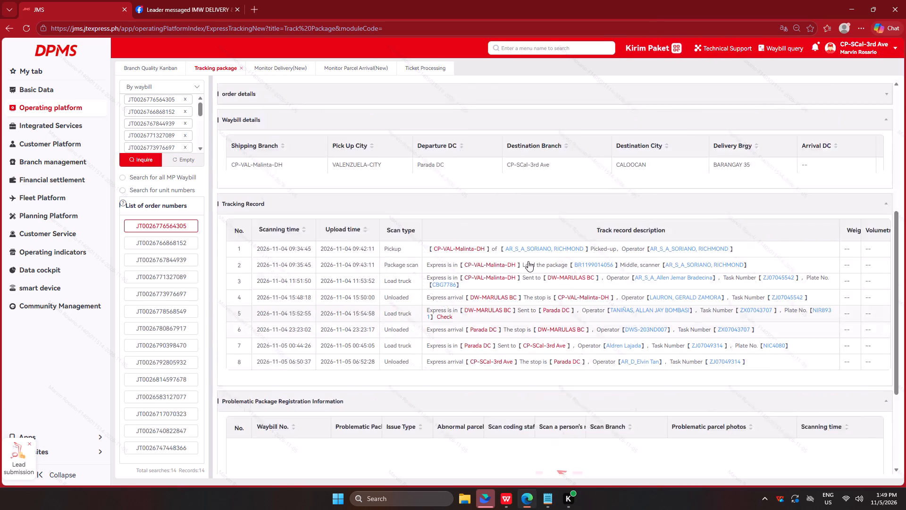
pyautogui.tripleClick(639, 246)
pyautogui.hotkey('ctrl', 'c')
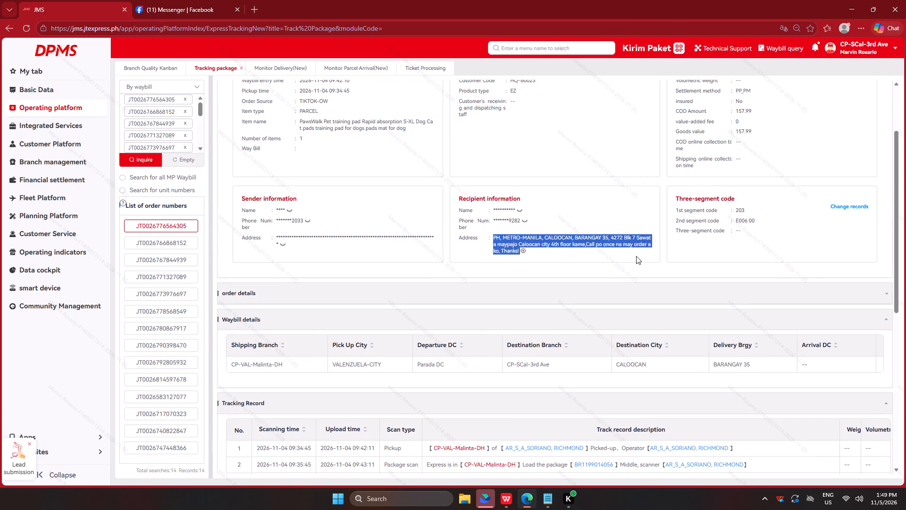
pyautogui.hotkey('ctrl', 'c')
pyautogui.hotkey('ctrl', 'c')
pyautogui.hotkey('alt', 'Tab')
pyautogui.click(745, 155)
pyautogui.press('Return')
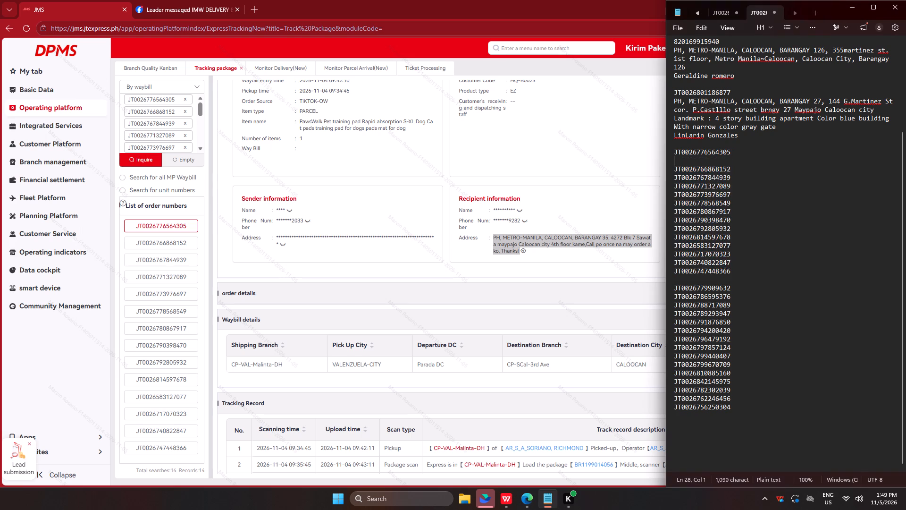
pyautogui.hotkey('ctrl', 'v')
pyautogui.click(519, 211)
pyautogui.tripleClick(509, 211)
pyautogui.hotkey('ctrl', 'c')
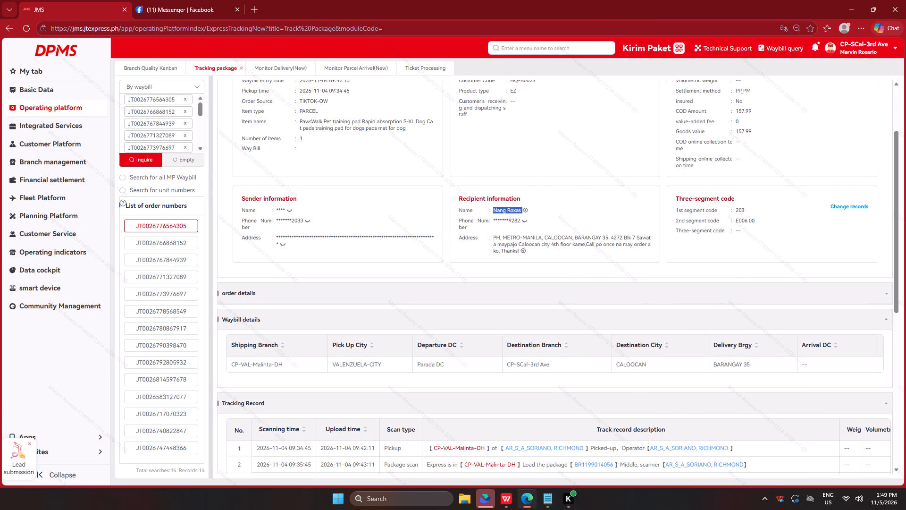
pyautogui.hotkey('ctrl', 'c')
pyautogui.hotkey('ctrl', 'c')
pyautogui.hotkey('ctrl', 'c')
pyautogui.hotkey('ctrl', 'c')
pyautogui.hotkey('ctrl', 'c')
pyautogui.hotkey('alt', 'Tab')
pyautogui.hotkey('ctrl', 'v')
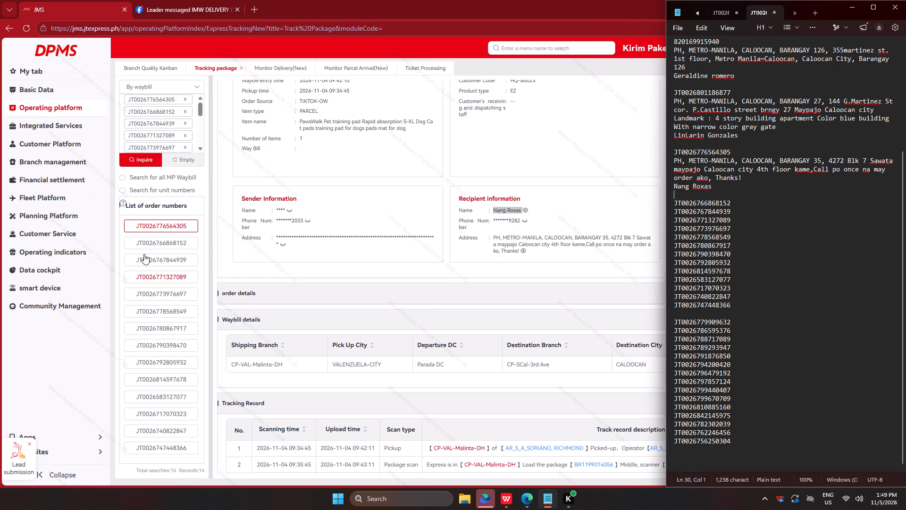
pyautogui.click(151, 242)
pyautogui.scroll(-8, 406, 282)
pyautogui.scroll(7, 438, 291)
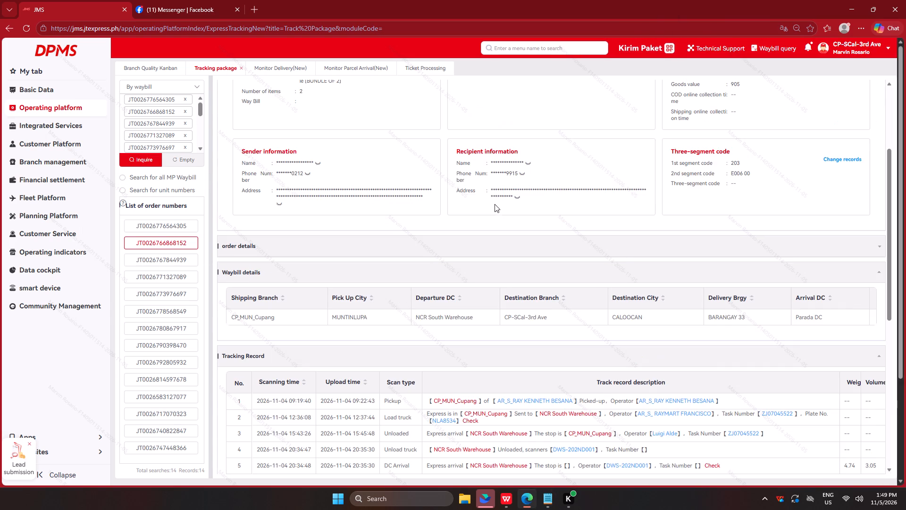
pyautogui.tripleClick(515, 195)
pyautogui.hotkey('ctrl', 'c')
pyautogui.hotkey('ctrl', 'c')
pyautogui.hotkey('ctrl', 'c')
pyautogui.hotkey('ctrl', 'c')
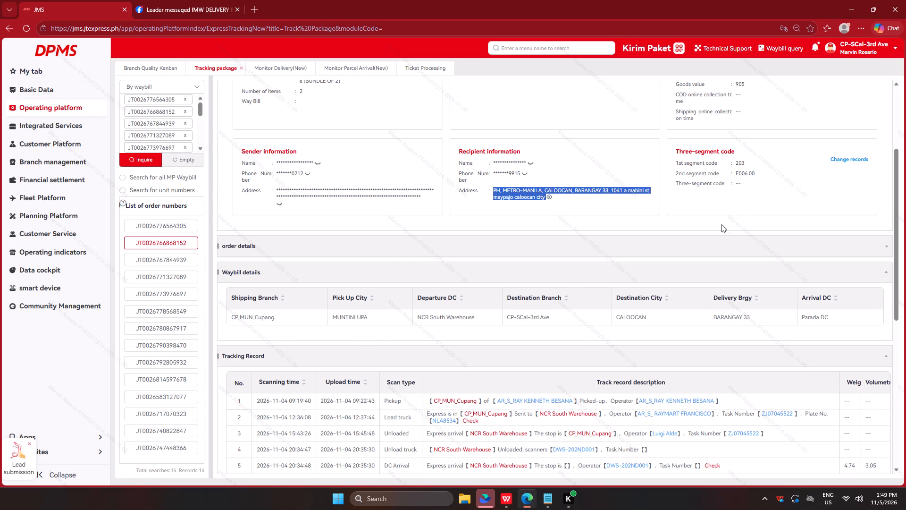
pyautogui.hotkey('alt', 'Tab')
pyautogui.click(746, 191)
pyautogui.click(742, 197)
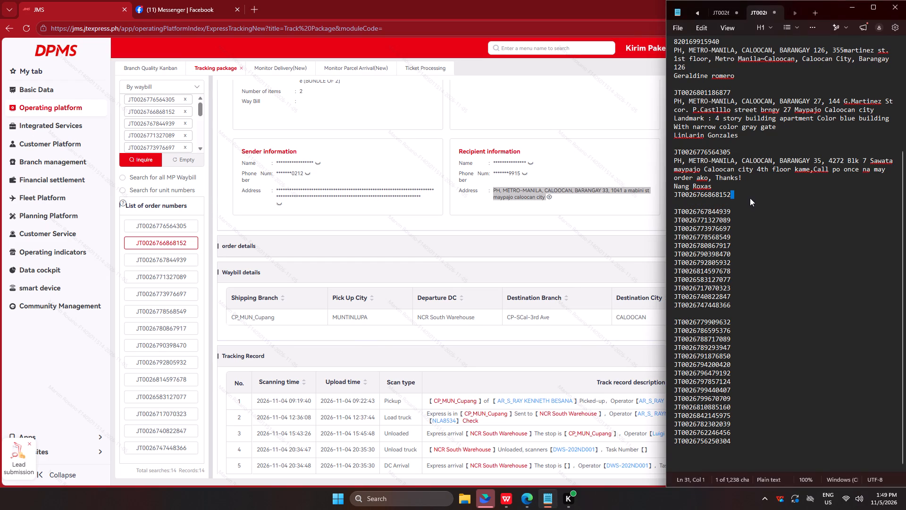
pyautogui.hotkey('ctrl', 'z')
pyautogui.click(751, 206)
pyautogui.press('Return')
pyautogui.hotkey('ctrl', 'v')
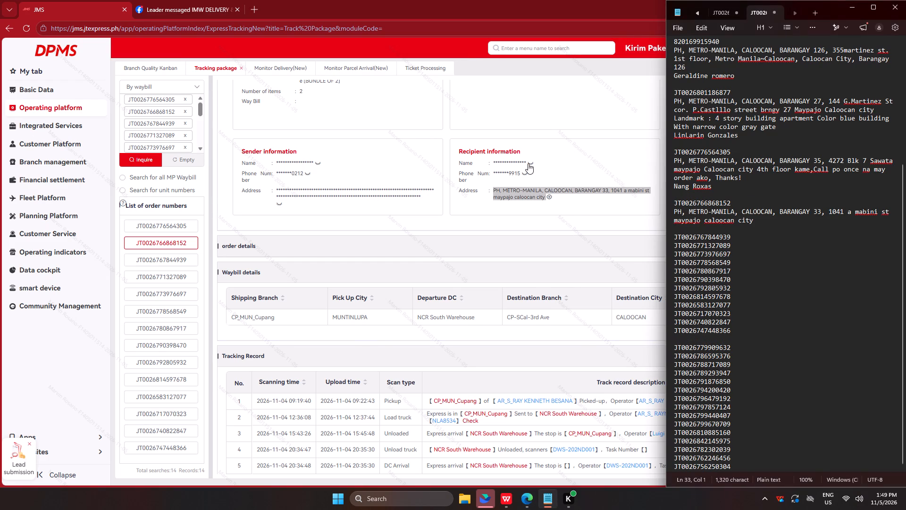
pyautogui.click(532, 162)
pyautogui.tripleClick(522, 163)
pyautogui.hotkey('ctrl', 'c')
pyautogui.hotkey('ctrl', 'c')
pyautogui.hotkey('ctrl', 'c')
pyautogui.hotkey('ctrl', 'c')
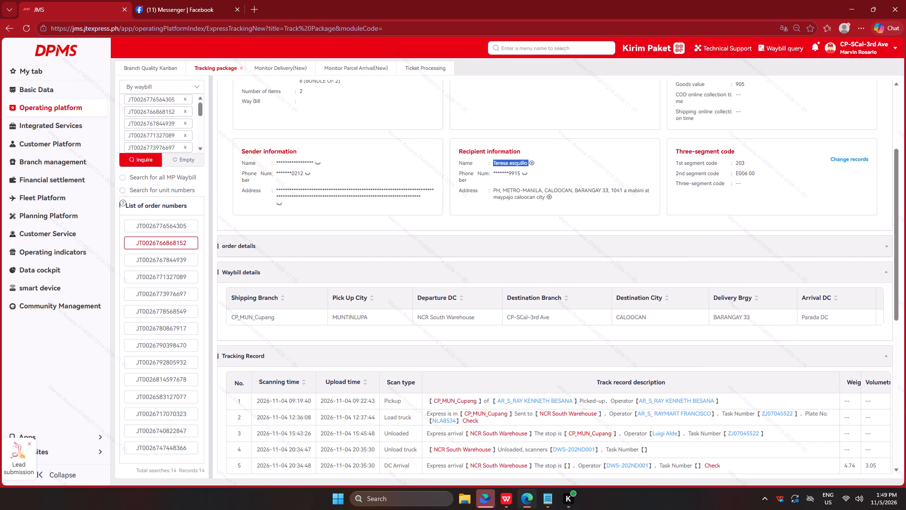
pyautogui.hotkey('alt', 'Tab')
pyautogui.hotkey('ctrl', 'v')
pyautogui.click(179, 260)
pyautogui.scroll(-8, 428, 251)
pyautogui.scroll(7, 532, 272)
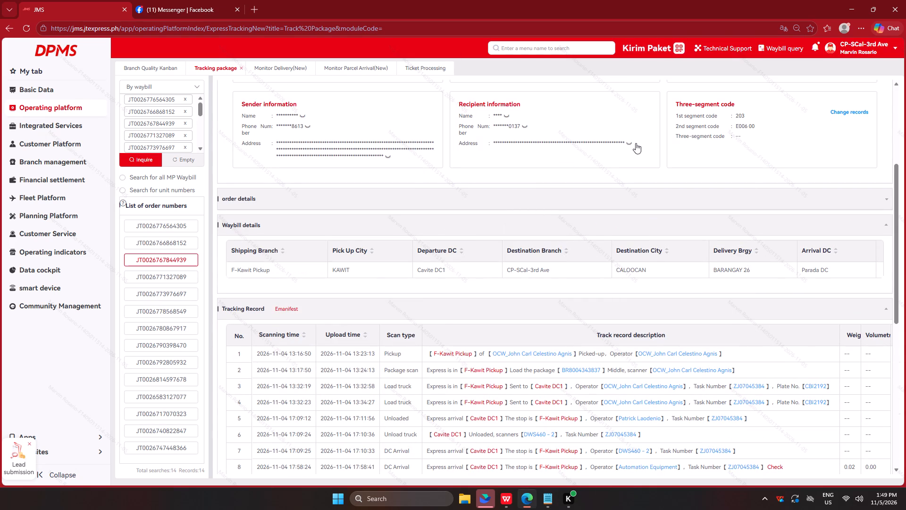
pyautogui.click(636, 143)
pyautogui.tripleClick(627, 144)
pyautogui.hotkey('ctrl', 'c')
pyautogui.hotkey('ctrl', 'c')
pyautogui.hotkey('ctrl', 'c')
pyautogui.hotkey('ctrl', 'c')
pyautogui.hotkey('alt', 'Tab')
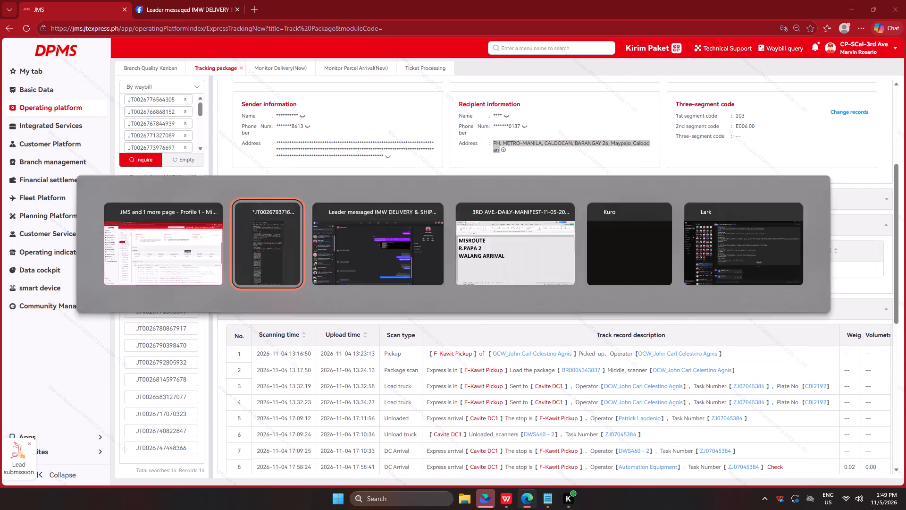
pyautogui.click(735, 239)
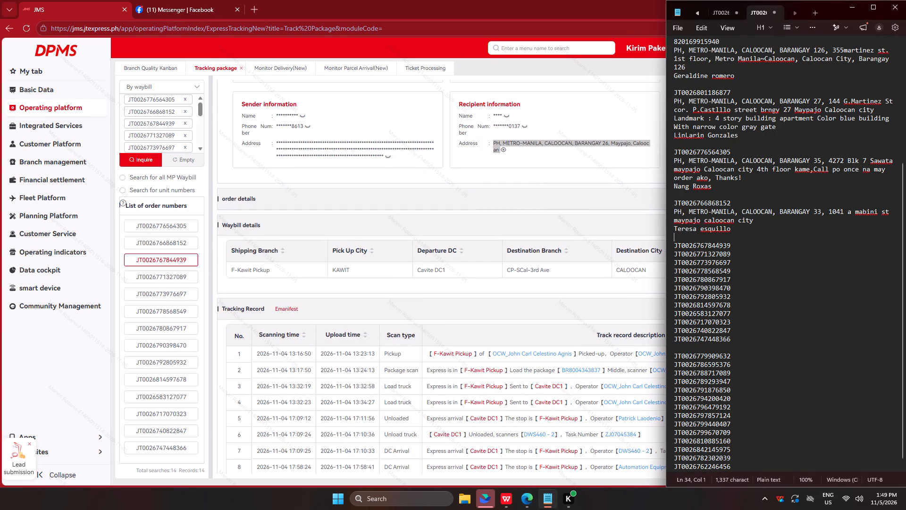
pyautogui.click(742, 242)
pyautogui.hotkey('ctrl', 'Return')
pyautogui.hotkey('ctrl', 'v')
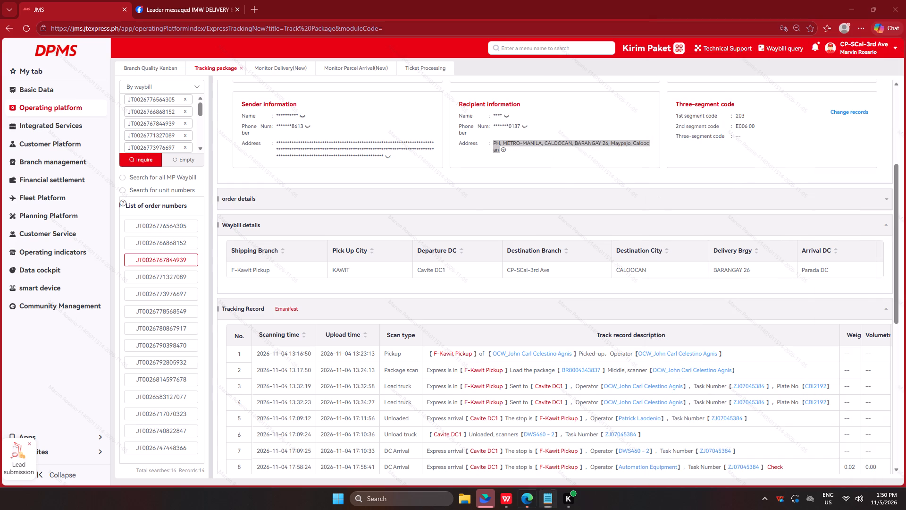
pyautogui.click(503, 114)
pyautogui.click(507, 116)
pyautogui.tripleClick(502, 116)
pyautogui.hotkey('ctrl', 'c')
pyautogui.hotkey('ctrl', 'c')
pyautogui.hotkey('ctrl', 'c')
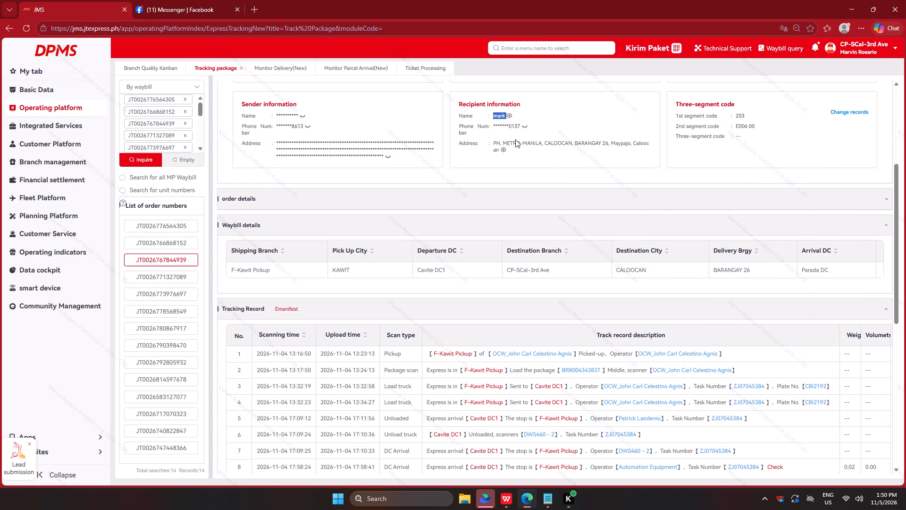
pyautogui.hotkey('ctrl', 'c')
pyautogui.hotkey('alt', 'Tab')
pyautogui.hotkey('ctrl', 'v')
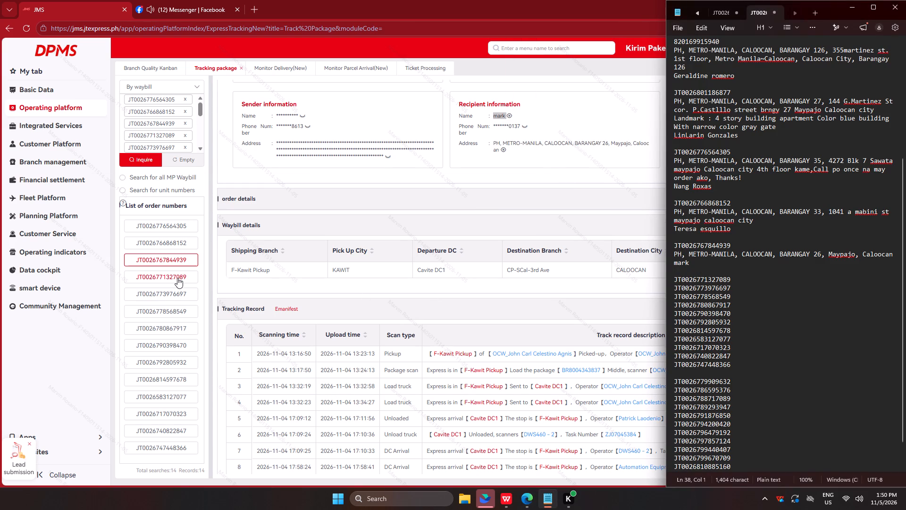
pyautogui.click(176, 278)
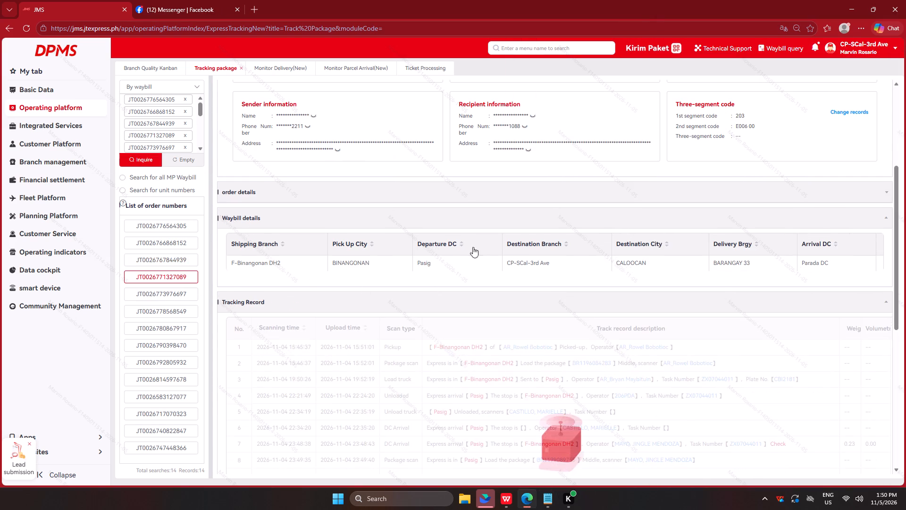
pyautogui.scroll(-8, 507, 291)
pyautogui.scroll(6, 507, 308)
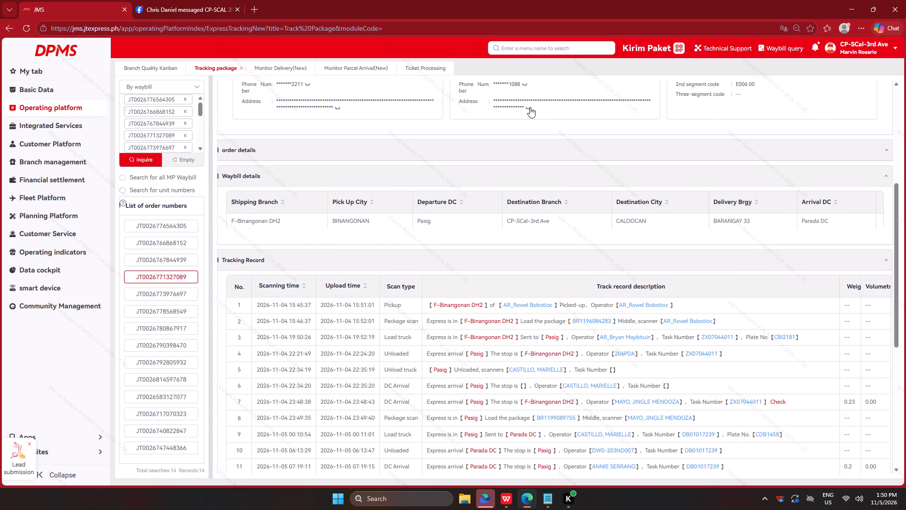
pyautogui.tripleClick(530, 107)
pyautogui.hotkey('ctrl', 'c')
pyautogui.hotkey('ctrl', 'c')
pyautogui.hotkey('ctrl', 'c')
pyautogui.hotkey('ctrl', 'c')
pyautogui.hotkey('alt', 'Tab')
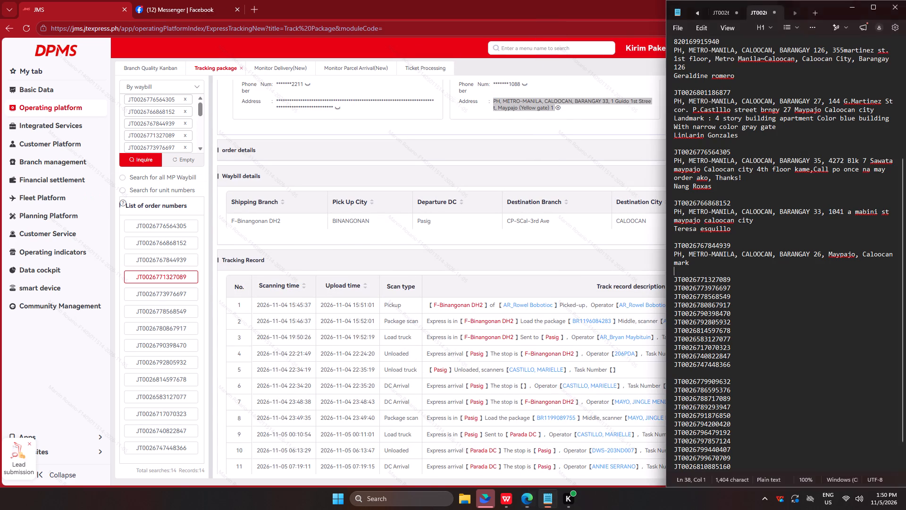
pyautogui.click(738, 280)
pyautogui.press('Return')
pyautogui.hotkey('ctrl', 'v')
pyautogui.scroll(5, 490, 244)
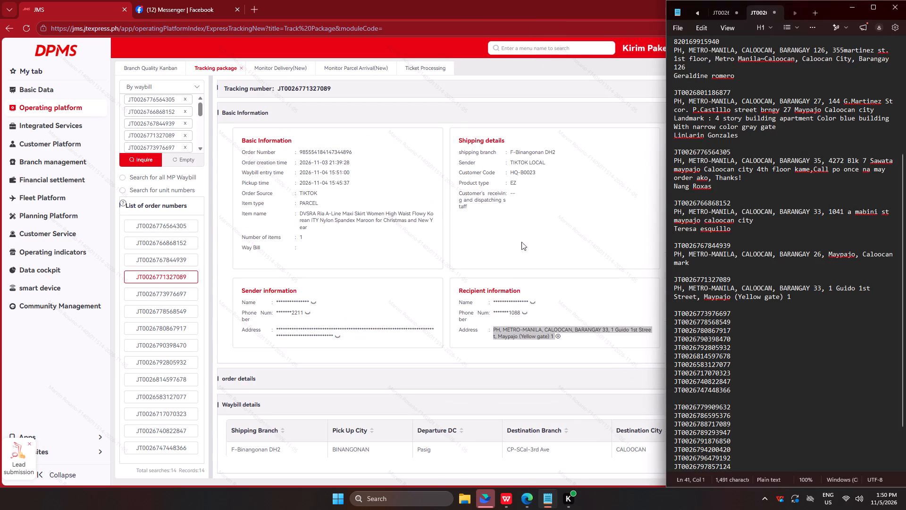
pyautogui.tripleClick(531, 301)
pyautogui.tripleClick(526, 301)
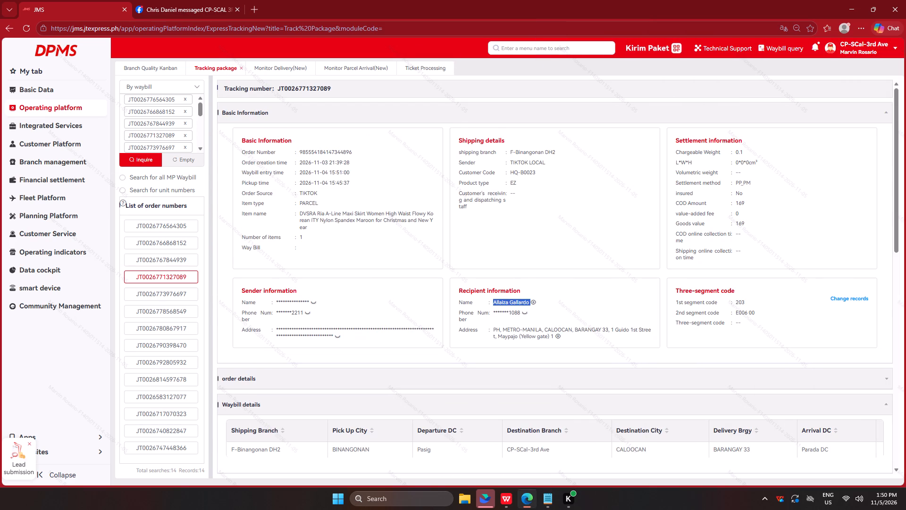
pyautogui.hotkey('ctrl', 'c')
pyautogui.hotkey('ctrl', 'c')
pyautogui.hotkey('ctrl', 'c')
pyautogui.hotkey('alt', 'Tab')
pyautogui.hotkey('ctrl', 'v')
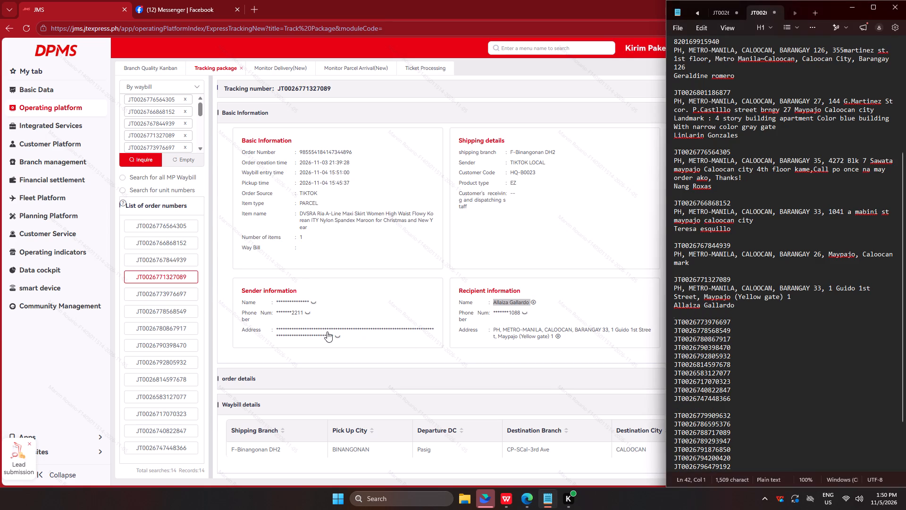
pyautogui.click(179, 294)
pyautogui.scroll(-8, 522, 309)
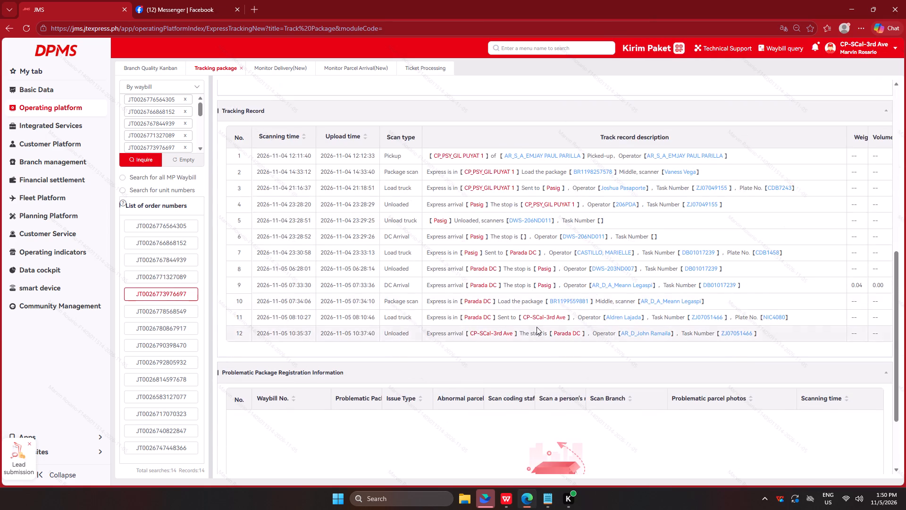
pyautogui.scroll(7, 537, 327)
pyautogui.tripleClick(533, 287)
pyautogui.hotkey('ctrl', 'c')
pyautogui.hotkey('ctrl', 'c')
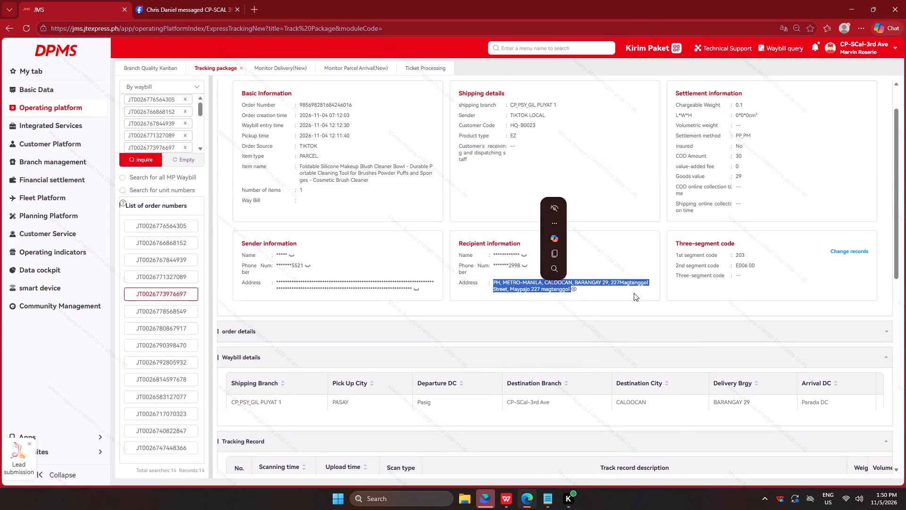
pyautogui.hotkey('ctrl', 'c')
pyautogui.hotkey('alt', 'Tab')
pyautogui.click(740, 324)
pyautogui.press('Return')
pyautogui.hotkey('ctrl', 'v')
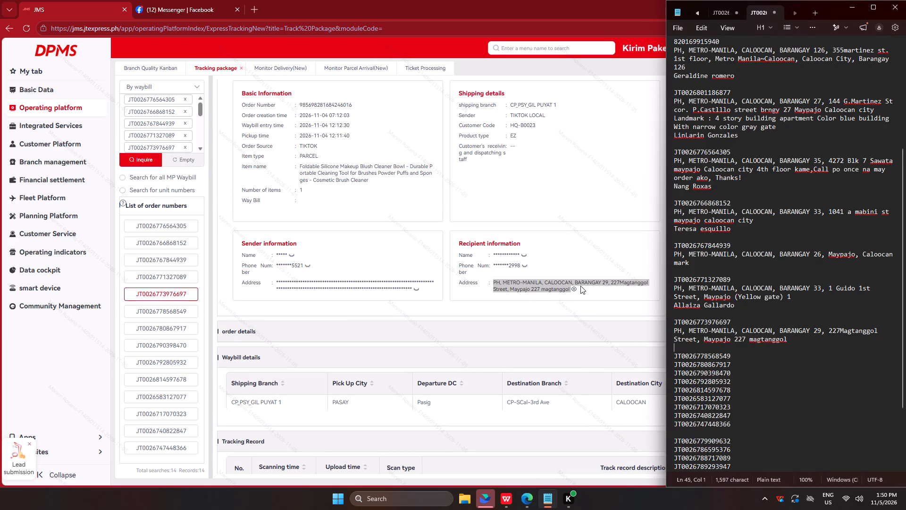
pyautogui.click(523, 256)
pyautogui.tripleClick(516, 256)
pyautogui.hotkey('ctrl', 'c')
pyautogui.hotkey('ctrl', 'c')
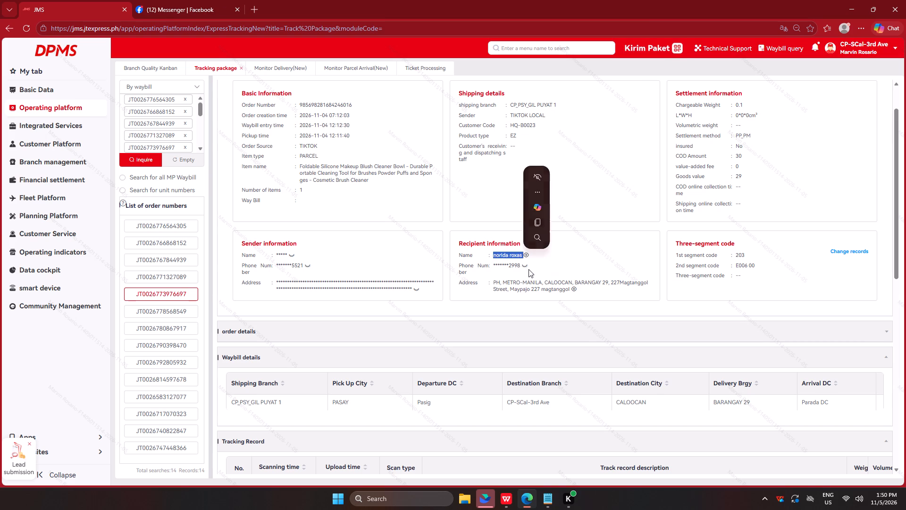
pyautogui.hotkey('ctrl', 'c')
pyautogui.hotkey('alt', 'Tab')
pyautogui.hotkey('ctrl', 'v')
pyautogui.click(170, 309)
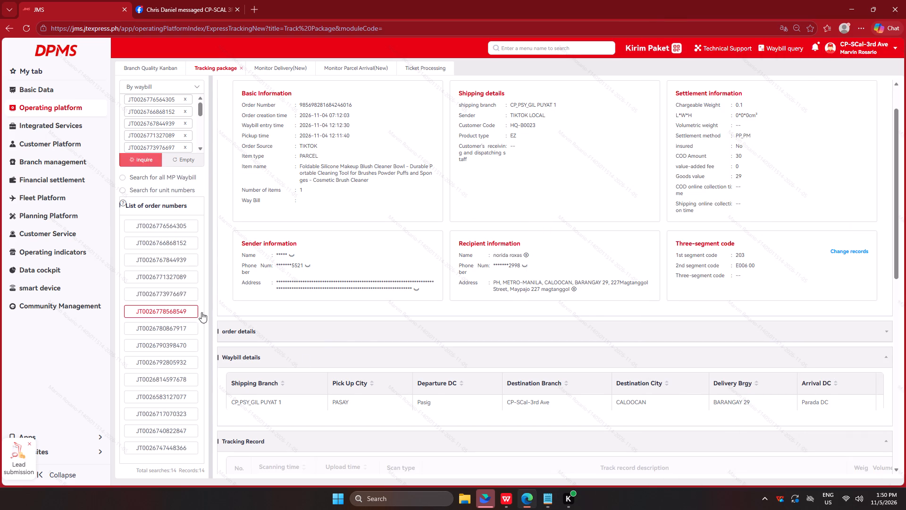
pyautogui.scroll(-8, 362, 332)
pyautogui.scroll(6, 446, 332)
pyautogui.tripleClick(536, 195)
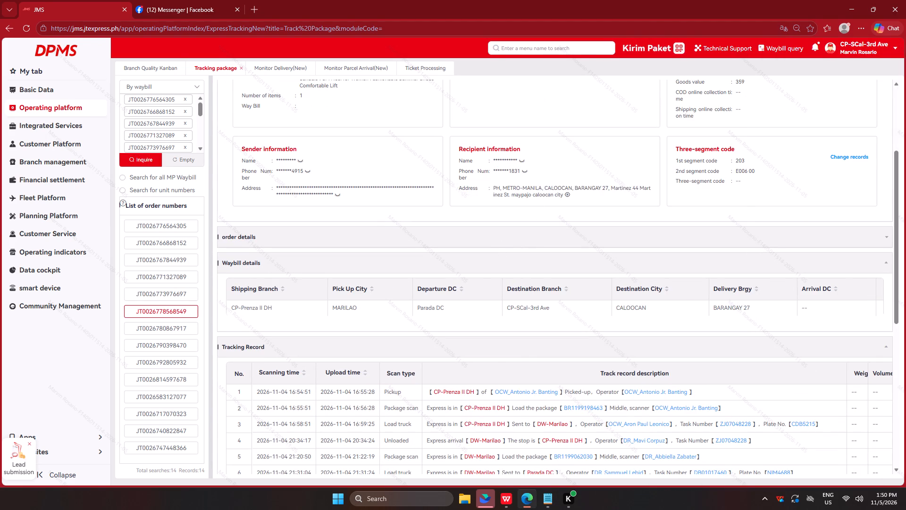
pyautogui.hotkey('ctrl', 'c')
pyautogui.hotkey('ctrl', 'c')
pyautogui.hotkey('ctrl', 'c')
pyautogui.hotkey('ctrl', 'c')
pyautogui.hotkey('alt', 'Tab')
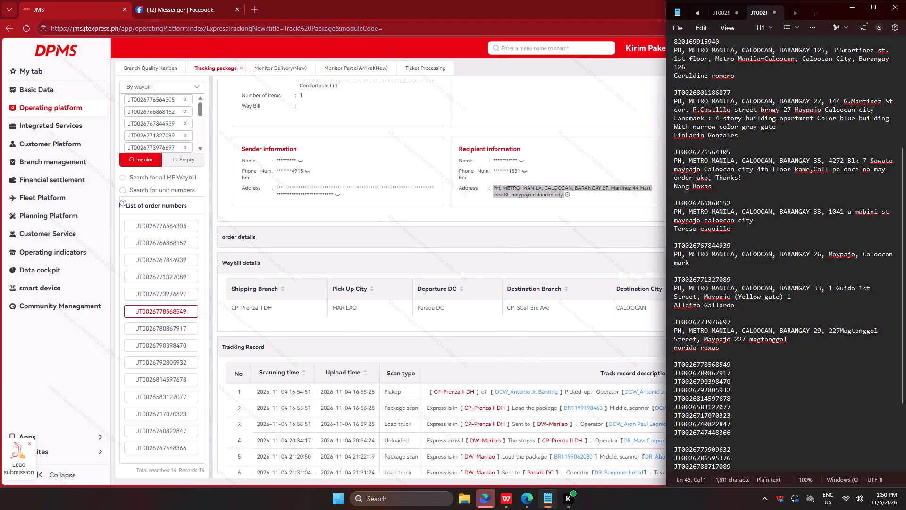
pyautogui.scroll(-7, 743, 339)
pyautogui.click(736, 265)
pyautogui.press('Return')
pyautogui.hotkey('ctrl', 'v')
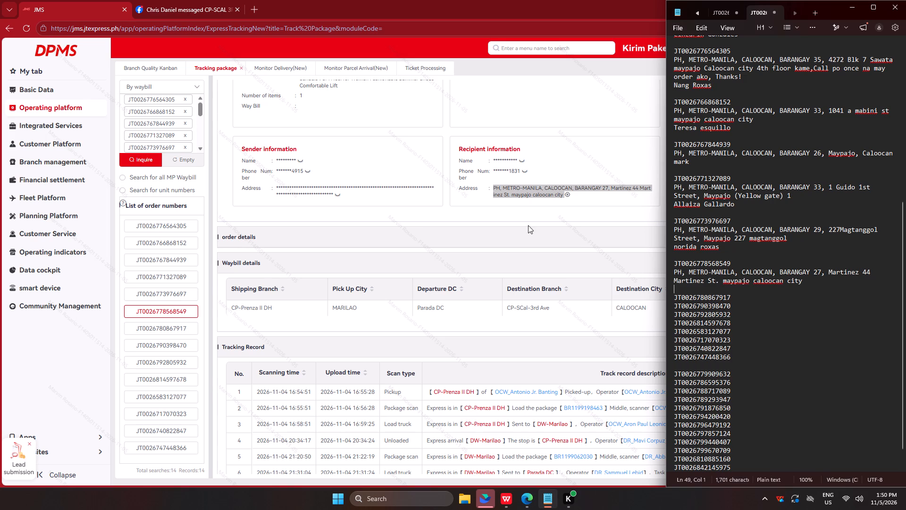
pyautogui.click(521, 158)
pyautogui.tripleClick(517, 159)
pyautogui.hotkey('ctrl', 'c')
pyautogui.hotkey('ctrl', 'c')
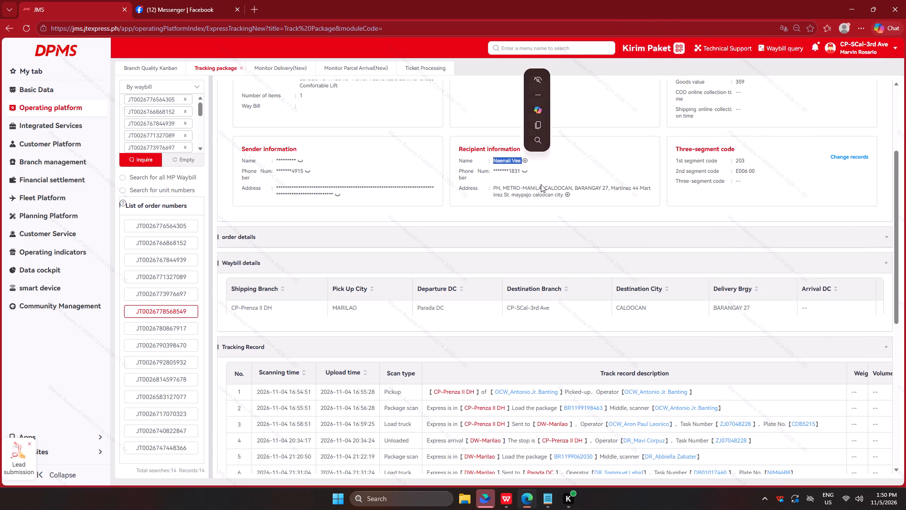
pyautogui.hotkey('ctrl', 'c')
pyautogui.hotkey('alt', 'Tab')
pyautogui.hotkey('ctrl', 'v')
pyautogui.click(165, 332)
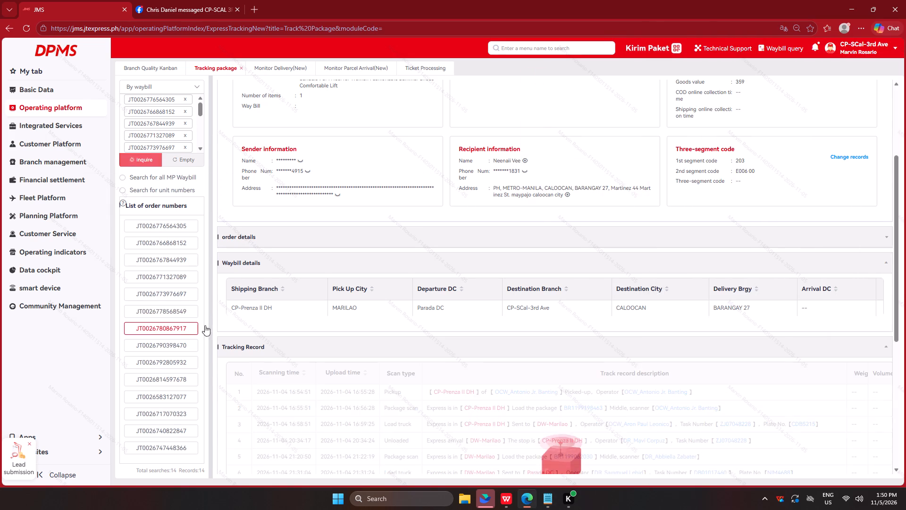
pyautogui.scroll(-7, 362, 303)
pyautogui.scroll(6, 502, 302)
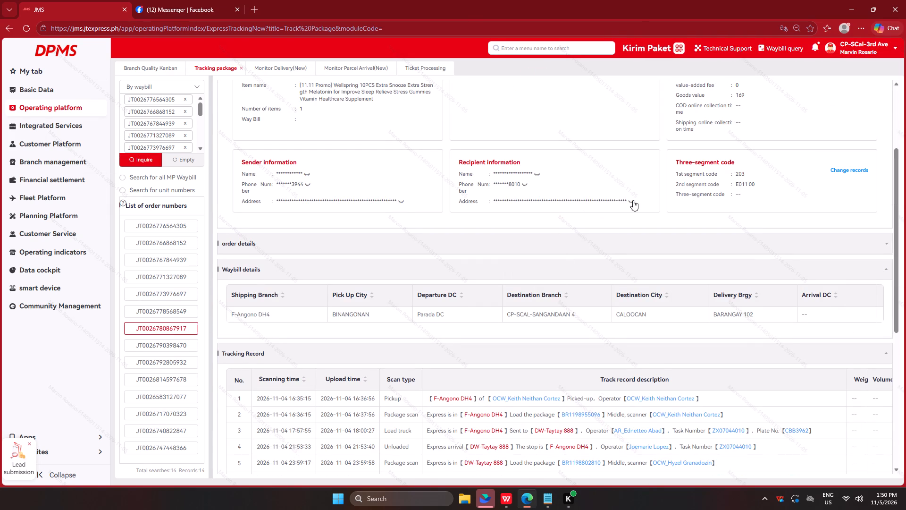
pyautogui.tripleClick(633, 200)
pyautogui.hotkey('ctrl', 'c')
pyautogui.hotkey('ctrl', 'c')
pyautogui.hotkey('ctrl', 'c')
pyautogui.hotkey('ctrl', 'c')
pyautogui.hotkey('alt', 'Tab')
pyautogui.scroll(-2, 762, 287)
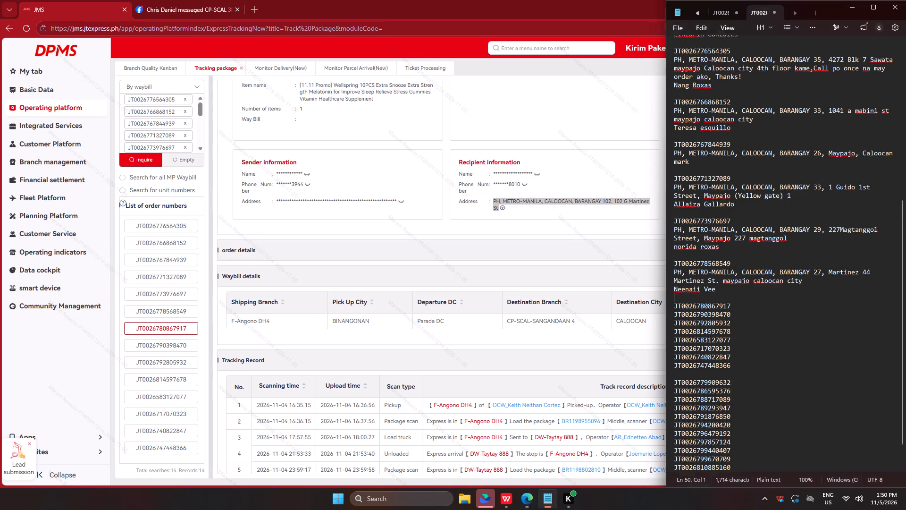
pyautogui.scroll(-3, 762, 287)
pyautogui.click(743, 263)
pyautogui.click(740, 272)
pyautogui.press('Return')
pyautogui.hotkey('ctrl', 'v')
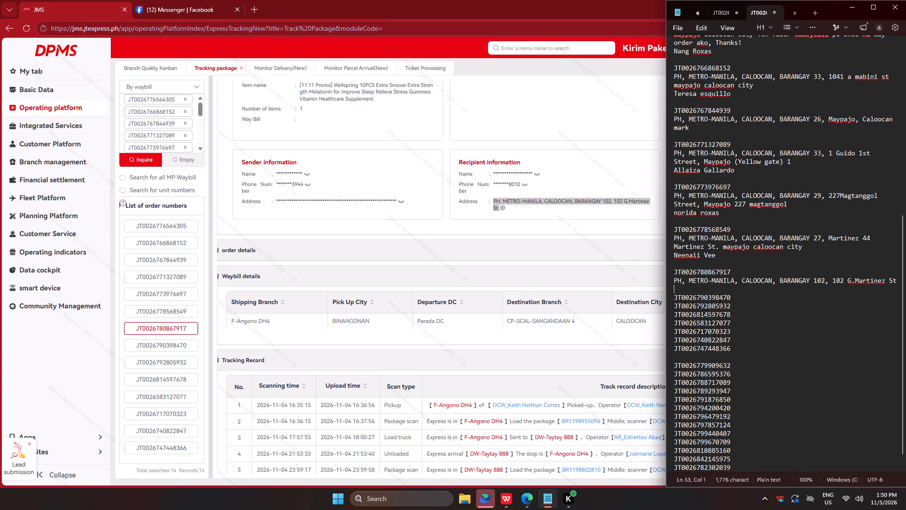
pyautogui.click(537, 173)
pyautogui.tripleClick(526, 171)
pyautogui.hotkey('ctrl', 'c')
pyautogui.hotkey('ctrl', 'c')
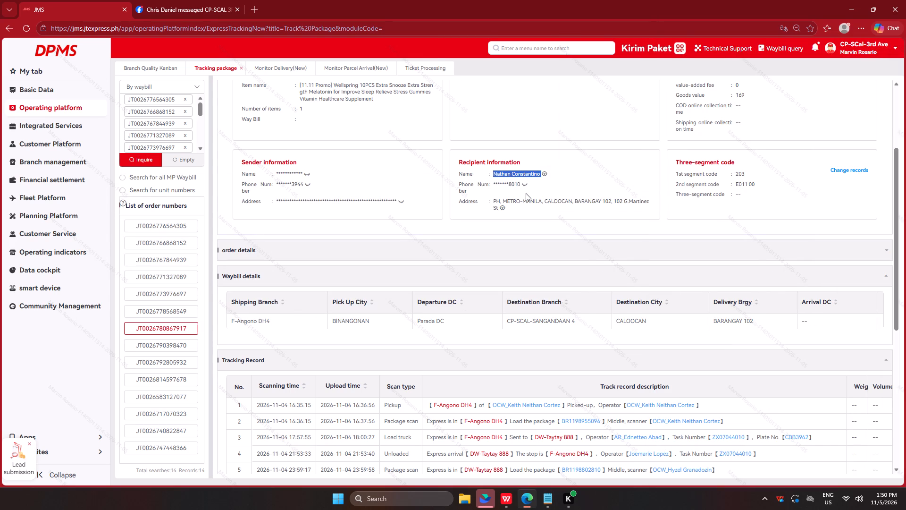
pyautogui.hotkey('ctrl', 'c')
pyautogui.hotkey('ctrl', 'c')
pyautogui.hotkey('alt', 'Tab')
pyautogui.hotkey('ctrl', 'v')
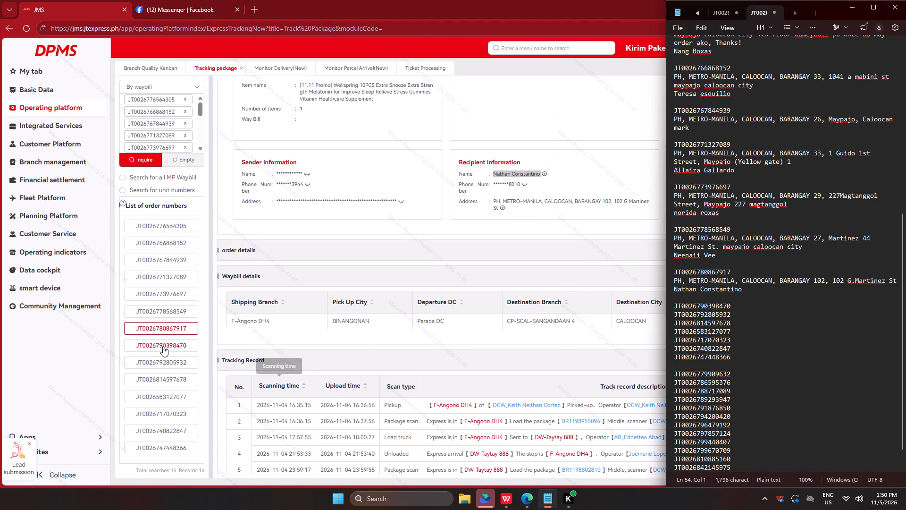
pyautogui.click(163, 346)
pyautogui.scroll(-8, 445, 343)
pyautogui.scroll(7, 470, 344)
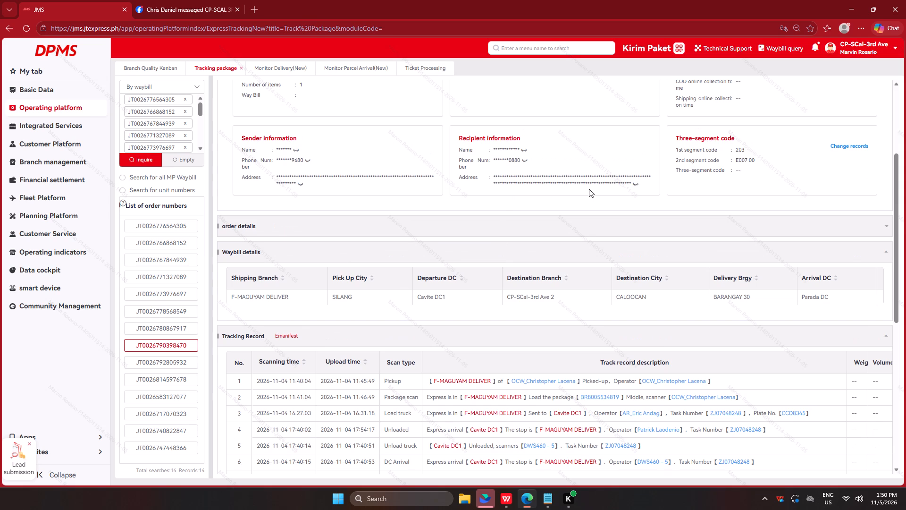
pyautogui.click(637, 180)
pyautogui.click(631, 183)
pyautogui.tripleClick(634, 182)
pyautogui.hotkey('ctrl', 'c')
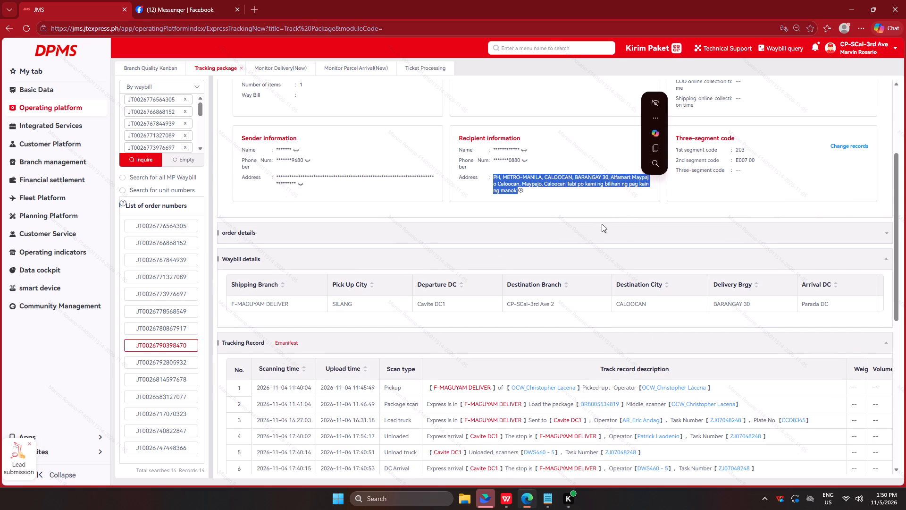
pyautogui.hotkey('ctrl', 'c')
pyautogui.hotkey('ctrl', 'c')
pyautogui.hotkey('ctrl', 'c')
pyautogui.hotkey('alt', 'Tab')
pyautogui.scroll(-6, 678, 331)
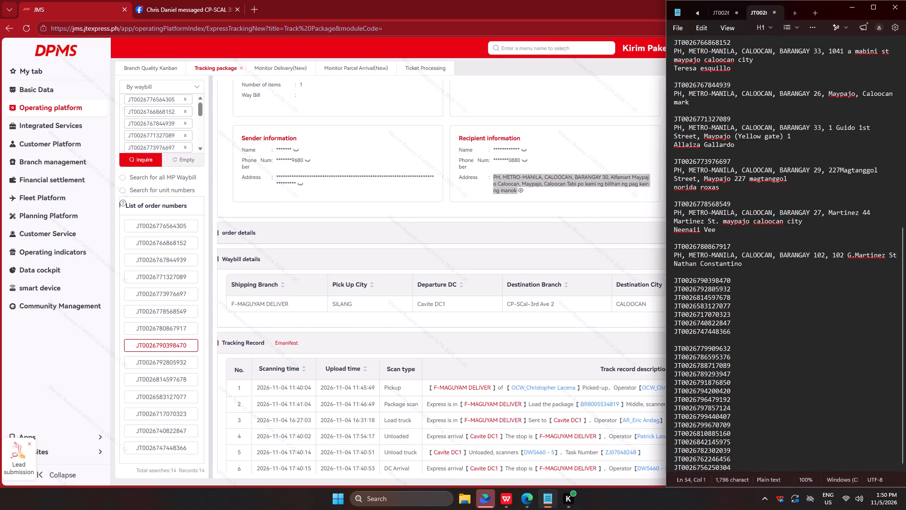
pyautogui.click(744, 278)
pyautogui.press('Return')
pyautogui.hotkey('ctrl', 'v')
pyautogui.click(525, 152)
pyautogui.tripleClick(511, 152)
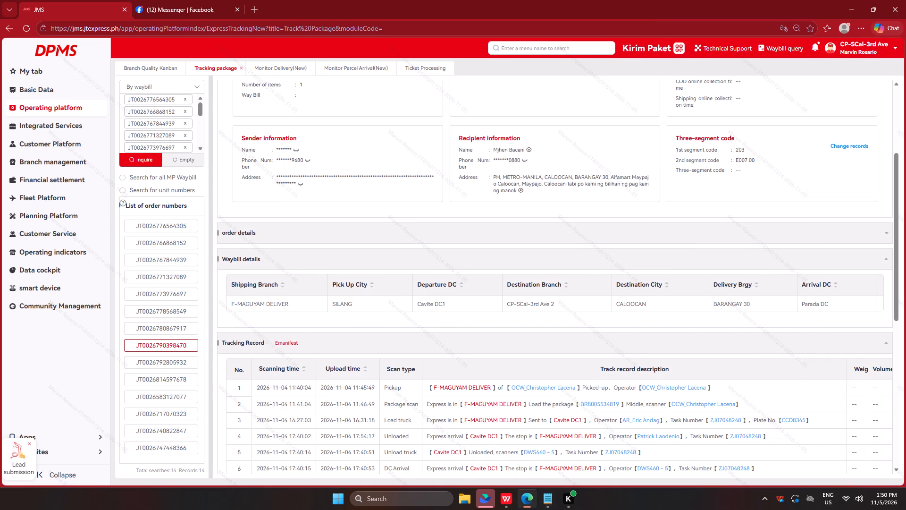
pyautogui.hotkey('ctrl', 'c')
pyautogui.hotkey('ctrl', 'c')
pyautogui.hotkey('ctrl', 'c')
pyautogui.hotkey('ctrl', 'c')
pyautogui.hotkey('alt', 'Tab')
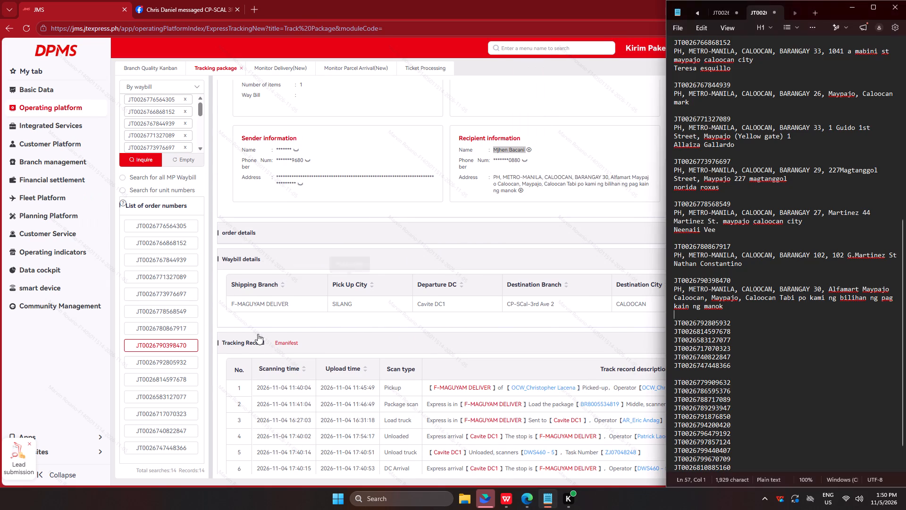
pyautogui.hotkey('ctrl', 'v')
pyautogui.click(164, 362)
pyautogui.scroll(-8, 418, 320)
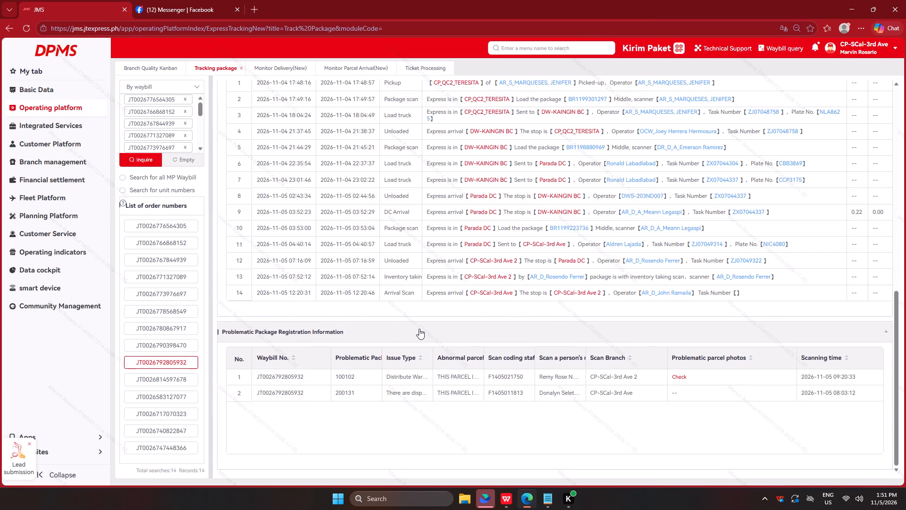
pyautogui.scroll(7, 482, 327)
pyautogui.tripleClick(544, 212)
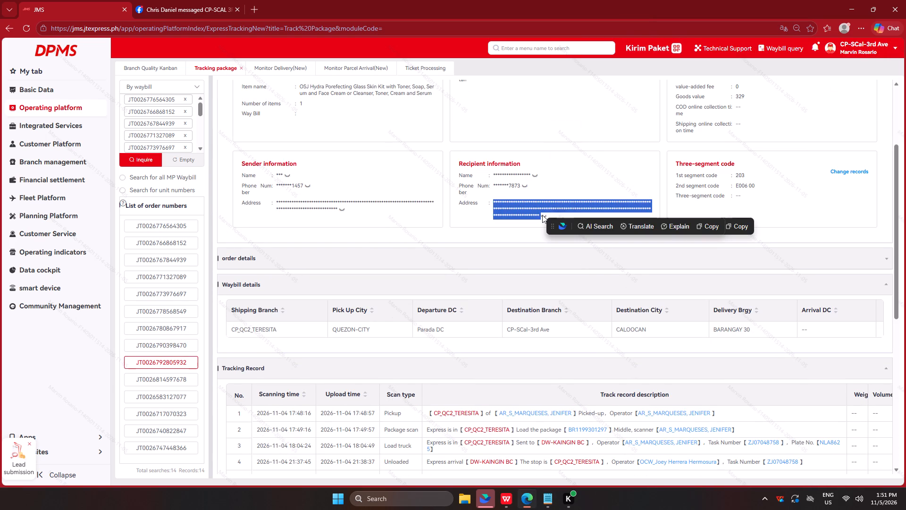
pyautogui.click(542, 215)
pyautogui.click(542, 217)
pyautogui.click(483, 224)
pyautogui.tripleClick(541, 215)
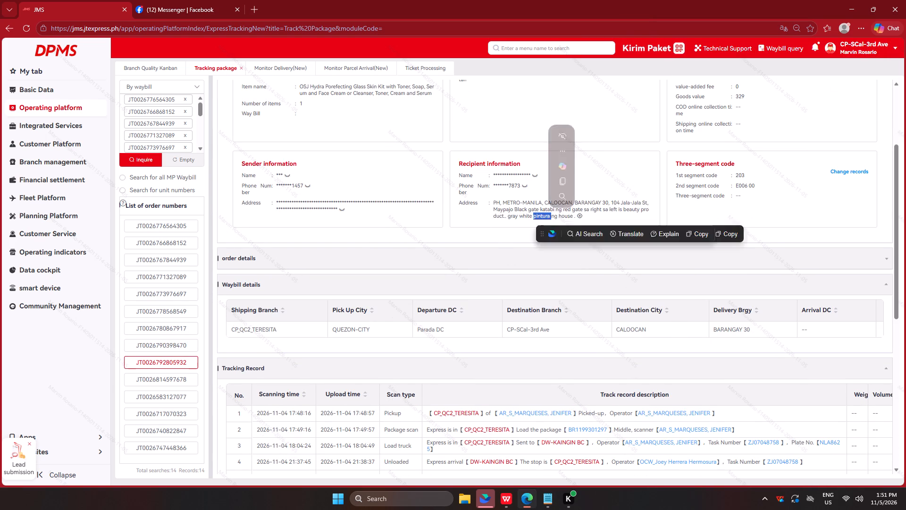
pyautogui.hotkey('ctrl', 'c')
pyautogui.hotkey('ctrl', 'c')
pyautogui.hotkey('ctrl', 'c')
pyautogui.hotkey('alt', 'Tab')
pyautogui.click(742, 333)
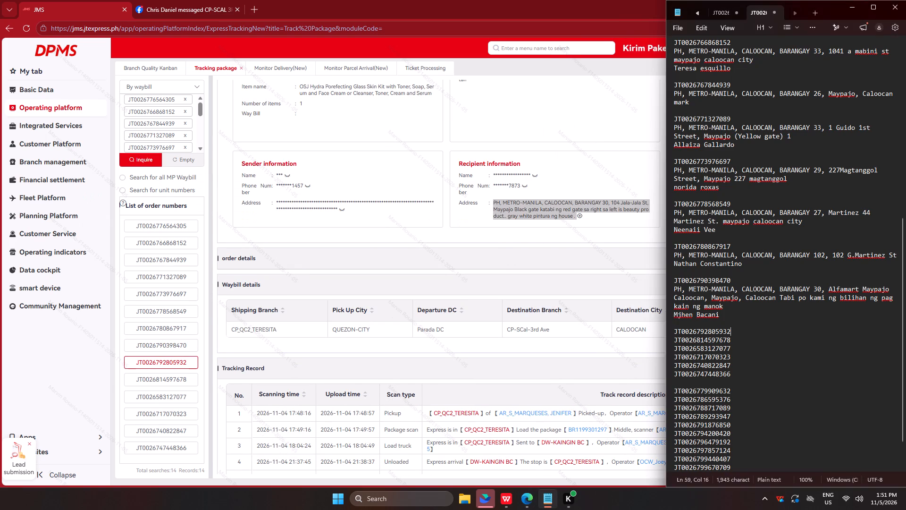
pyautogui.press('Return')
pyautogui.hotkey('ctrl', 'v')
pyautogui.click(536, 176)
pyautogui.tripleClick(527, 175)
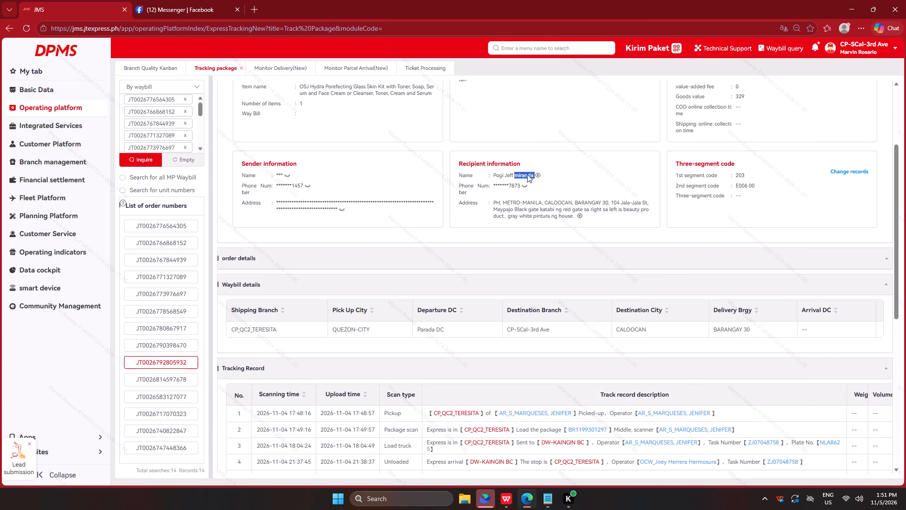
pyautogui.hotkey('ctrl', 'c')
pyautogui.hotkey('ctrl', 'c')
pyautogui.hotkey('alt', 'Tab')
pyautogui.hotkey('ctrl', 'v')
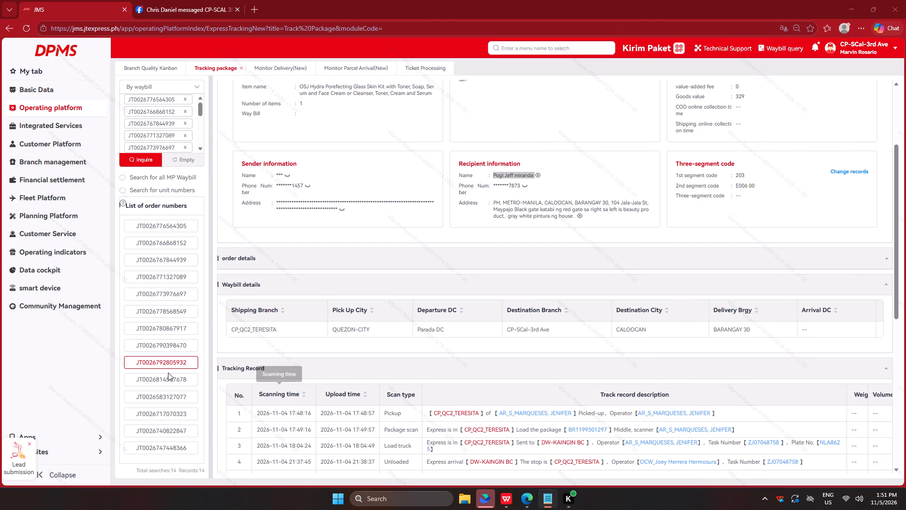
pyautogui.click(168, 373)
pyautogui.click(171, 379)
pyautogui.scroll(-8, 377, 354)
pyautogui.scroll(7, 434, 354)
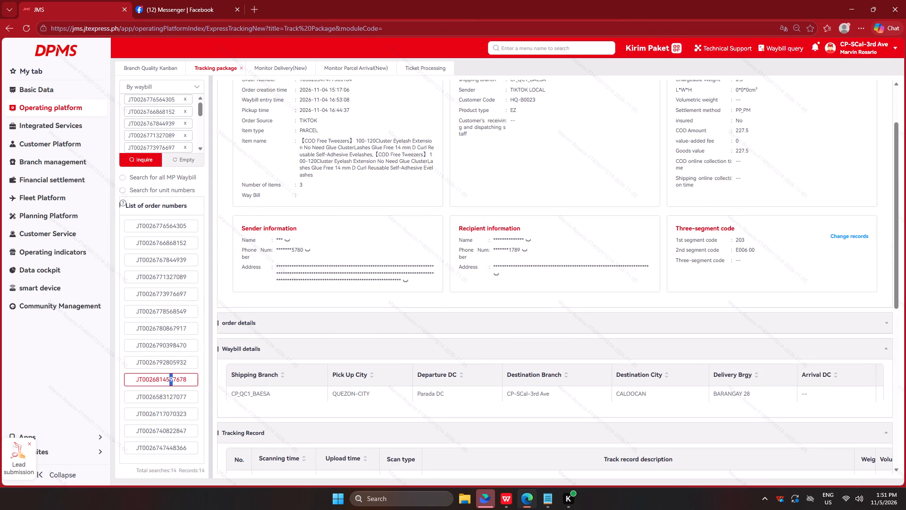
pyautogui.tripleClick(502, 275)
pyautogui.hotkey('ctrl', 'c')
pyautogui.hotkey('ctrl', 'c')
pyautogui.hotkey('ctrl', 'c')
pyautogui.hotkey('alt', 'Tab')
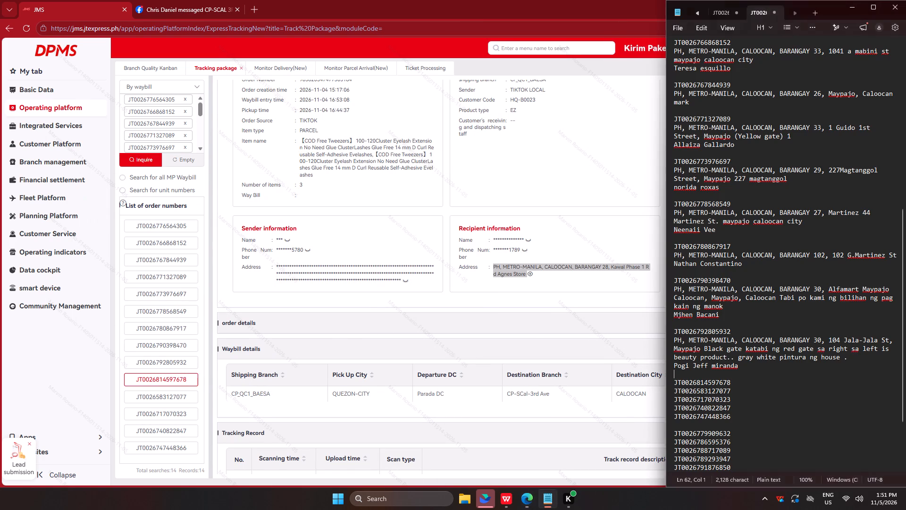
pyautogui.click(737, 385)
pyautogui.press('Return')
pyautogui.hotkey('ctrl', 'v')
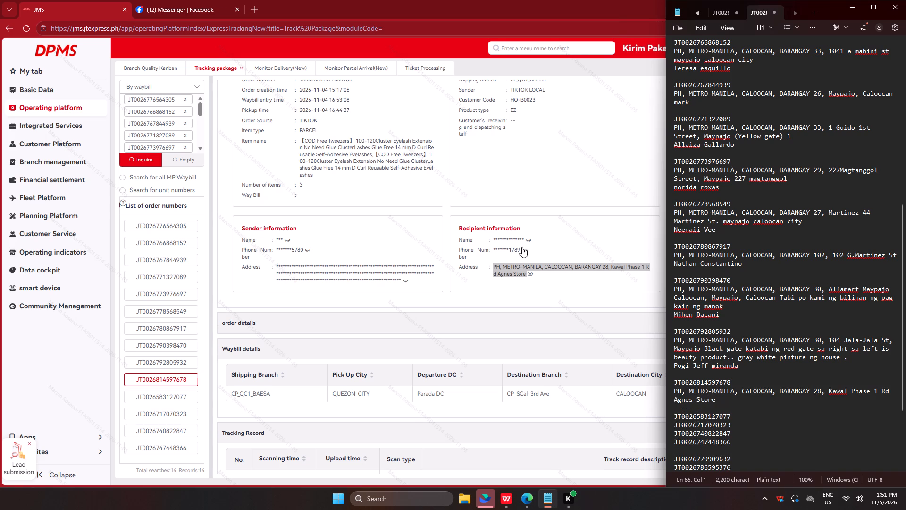
pyautogui.click(525, 240)
pyautogui.click(529, 239)
pyautogui.tripleClick(522, 240)
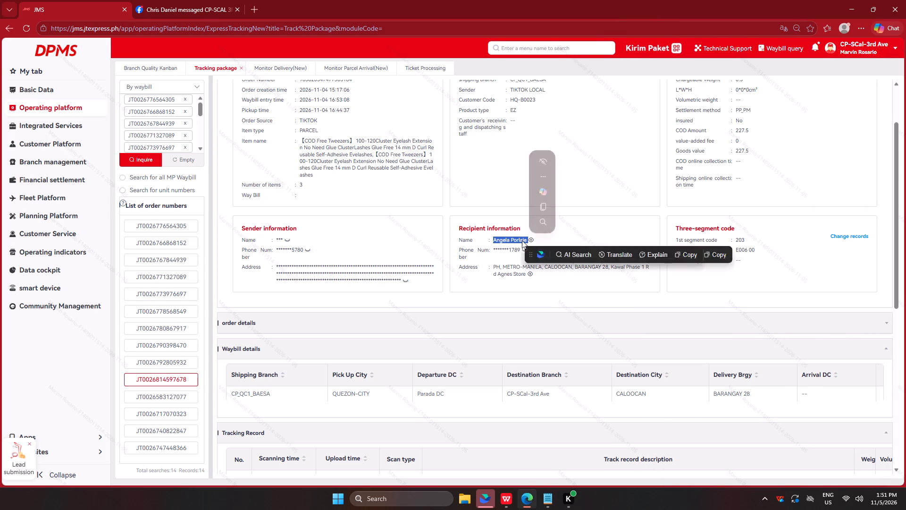
pyautogui.hotkey('ctrl', 'c')
pyautogui.hotkey('ctrl', 'c')
pyautogui.hotkey('ctrl', 'c')
pyautogui.hotkey('alt', 'Tab')
pyautogui.hotkey('ctrl', 'v')
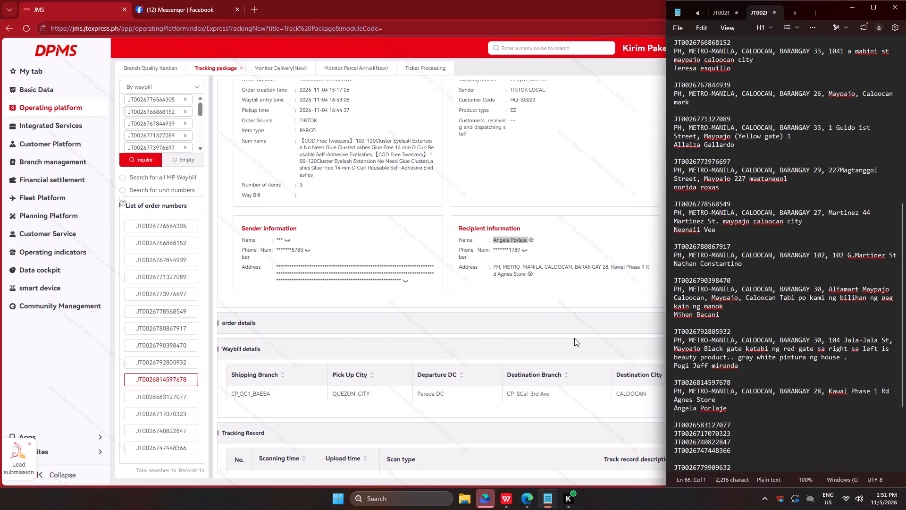
pyautogui.scroll(-14, 432, 330)
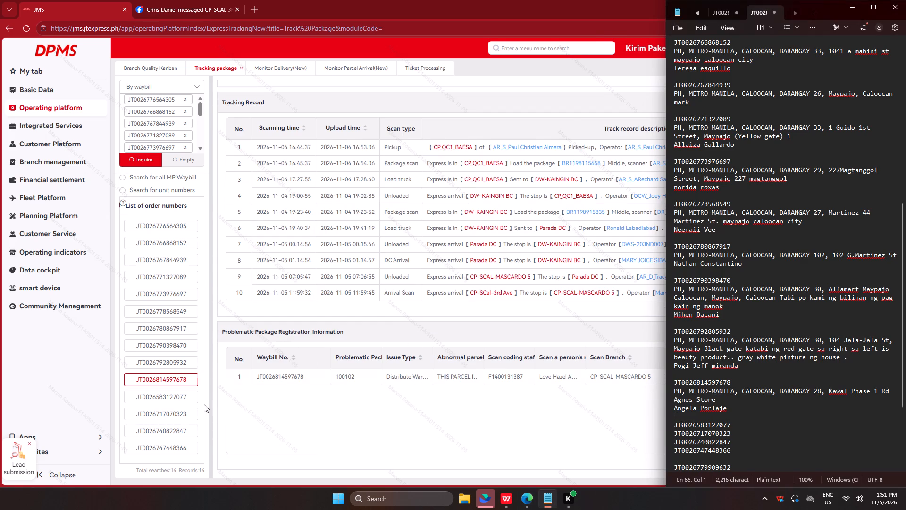
pyautogui.click(164, 398)
pyautogui.scroll(-8, 512, 336)
pyautogui.scroll(8, 516, 340)
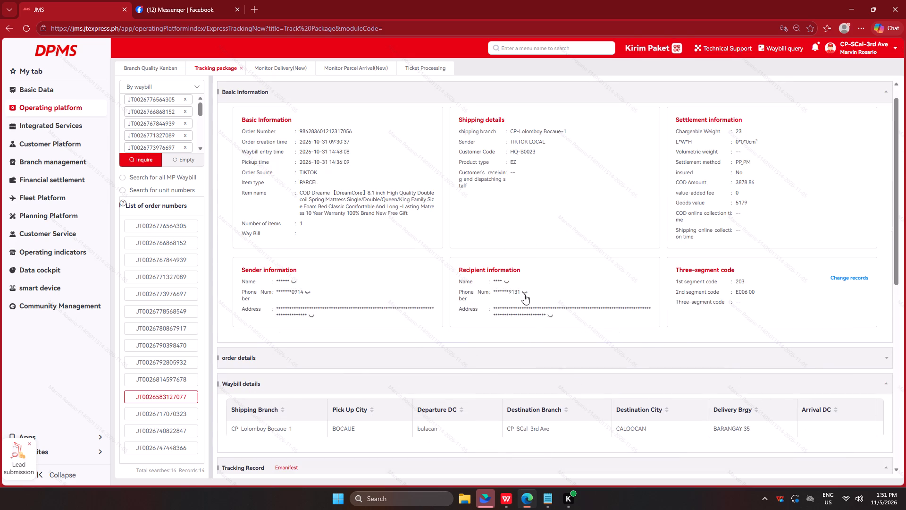
pyautogui.tripleClick(551, 317)
pyautogui.hotkey('ctrl', 'c')
pyautogui.hotkey('ctrl', 'c')
pyautogui.hotkey('ctrl', 'c')
pyautogui.hotkey('ctrl', 'c')
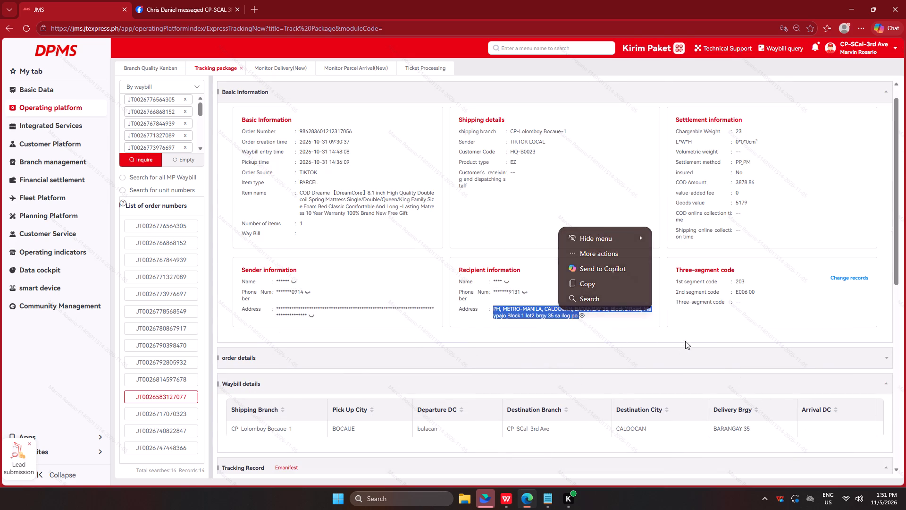
pyautogui.hotkey('alt', 'Tab')
pyautogui.scroll(-8, 718, 340)
pyautogui.click(736, 306)
pyautogui.press('Return')
pyautogui.hotkey('ctrl', 'v')
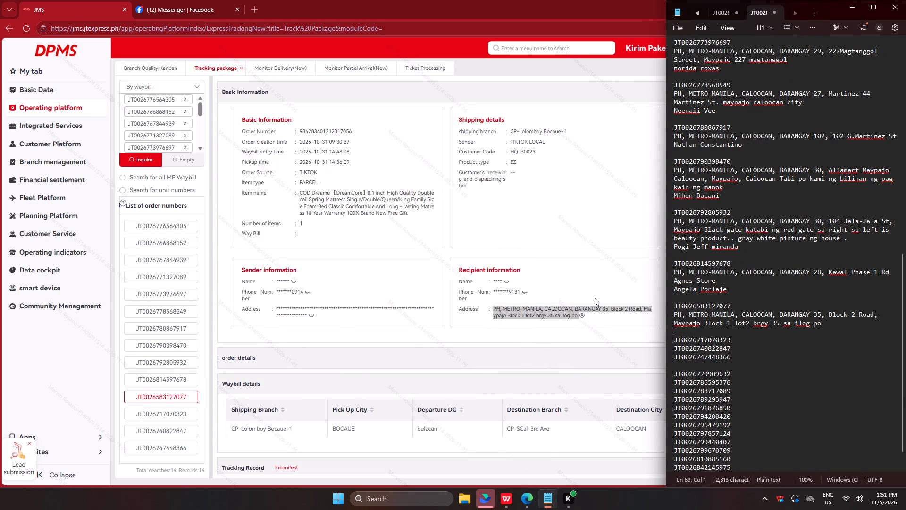
pyautogui.click(511, 281)
pyautogui.tripleClick(503, 282)
pyautogui.hotkey('ctrl', 'c')
pyautogui.hotkey('ctrl', 'c')
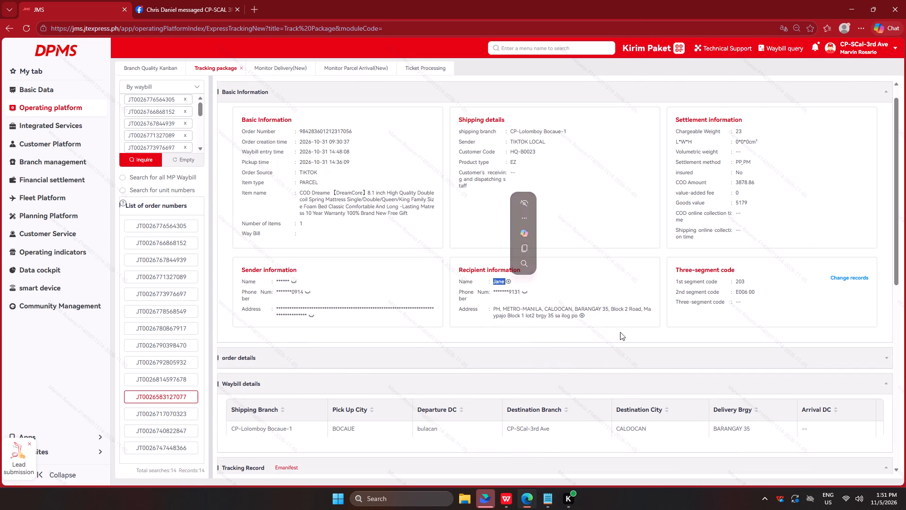
pyautogui.hotkey('ctrl', 'c')
pyautogui.hotkey('alt', 'Tab')
pyautogui.hotkey('ctrl', 'v')
pyautogui.click(143, 410)
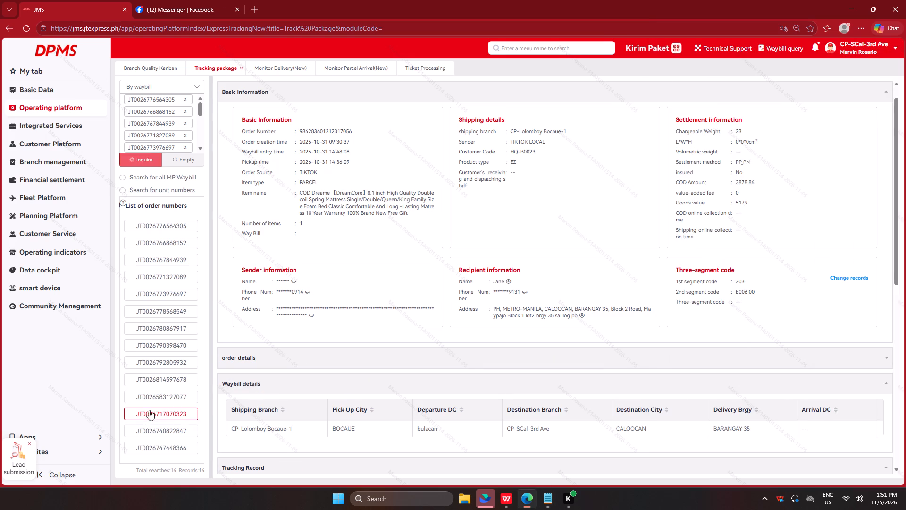
pyautogui.scroll(-8, 403, 301)
pyautogui.scroll(7, 430, 308)
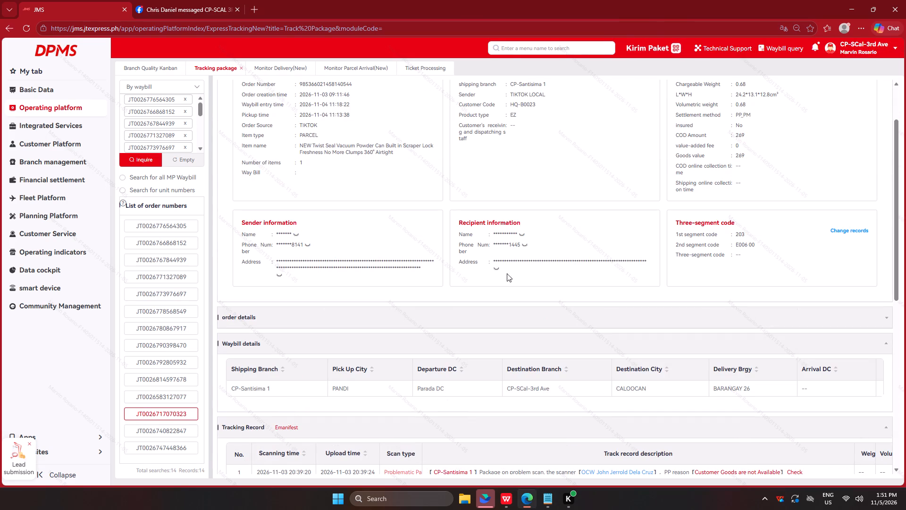
pyautogui.tripleClick(498, 266)
pyautogui.hotkey('ctrl', 'c')
pyautogui.hotkey('ctrl', 'c')
pyautogui.hotkey('ctrl', 'c')
pyautogui.hotkey('ctrl', 'c')
pyautogui.hotkey('alt', 'Tab')
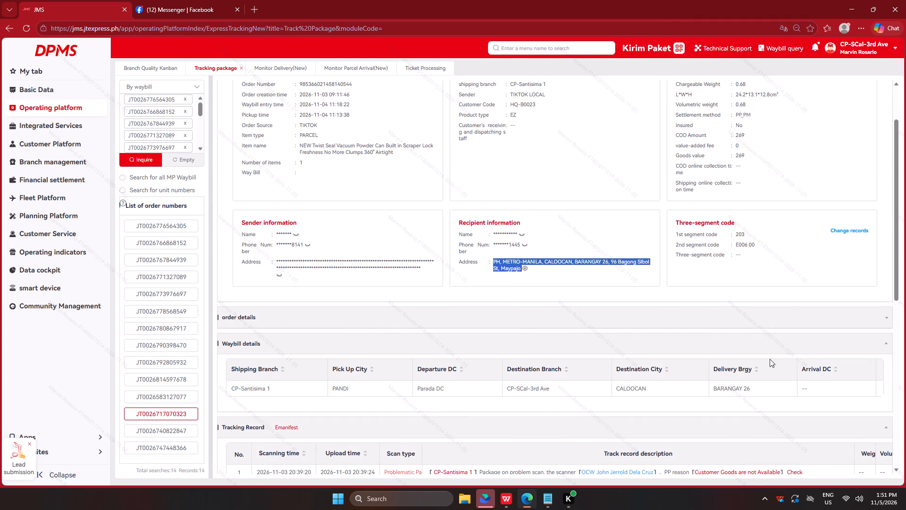
pyautogui.click(735, 347)
pyautogui.press('Return')
pyautogui.hotkey('ctrl', 'v')
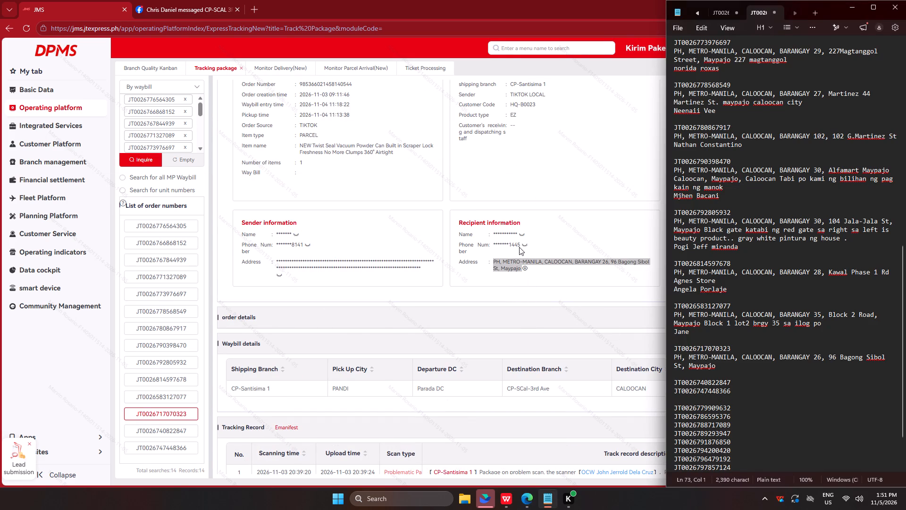
pyautogui.click(524, 234)
pyautogui.tripleClick(512, 234)
pyautogui.click(512, 234)
pyautogui.hotkey('ctrl', 'c')
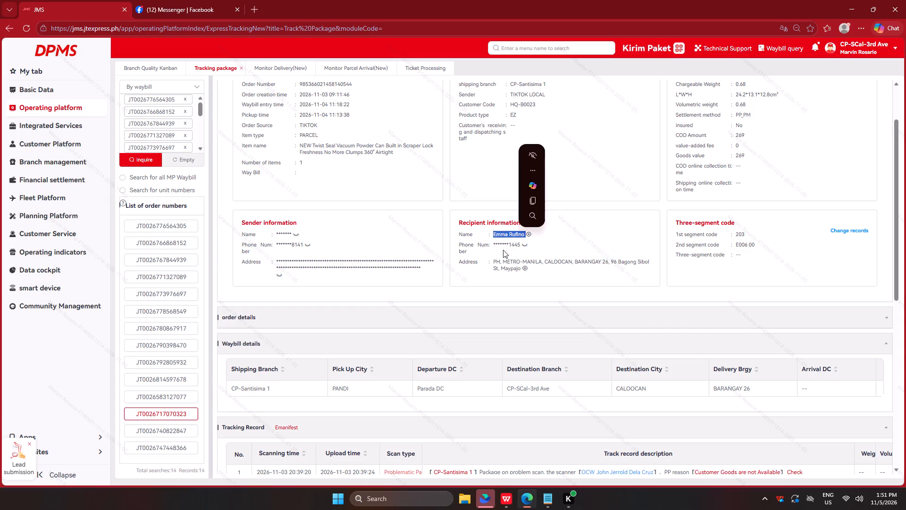
pyautogui.hotkey('ctrl', 'c')
pyautogui.hotkey('ctrl', 'c')
pyautogui.hotkey('ctrl', 'c')
pyautogui.hotkey('ctrl', 'c')
pyautogui.hotkey('ctrl', 'c')
pyautogui.hotkey('alt', 'Tab')
pyautogui.hotkey('ctrl', 'v')
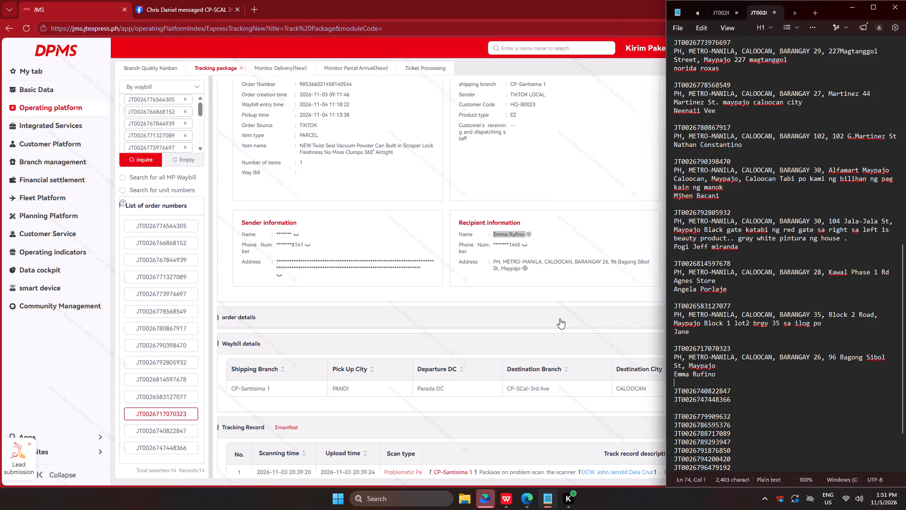
pyautogui.click(160, 436)
pyautogui.scroll(-8, 444, 377)
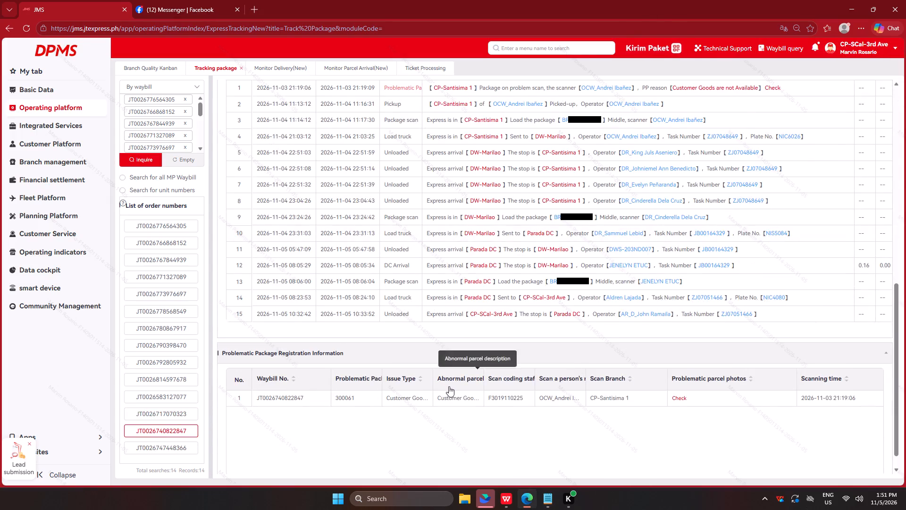
pyautogui.scroll(7, 451, 386)
pyautogui.tripleClick(625, 212)
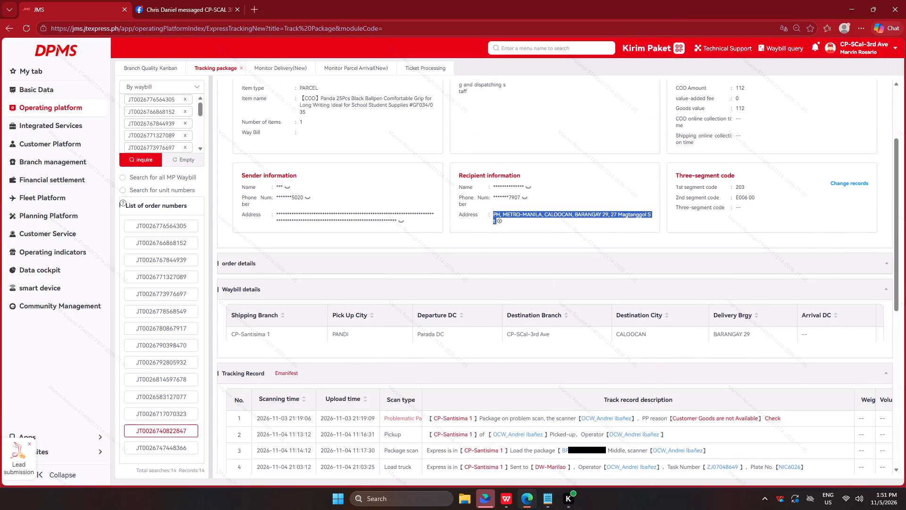
pyautogui.hotkey('ctrl', 'c')
pyautogui.hotkey('ctrl', 'c')
pyautogui.hotkey('ctrl', 'c')
pyautogui.hotkey('alt', 'Tab')
pyautogui.click(738, 391)
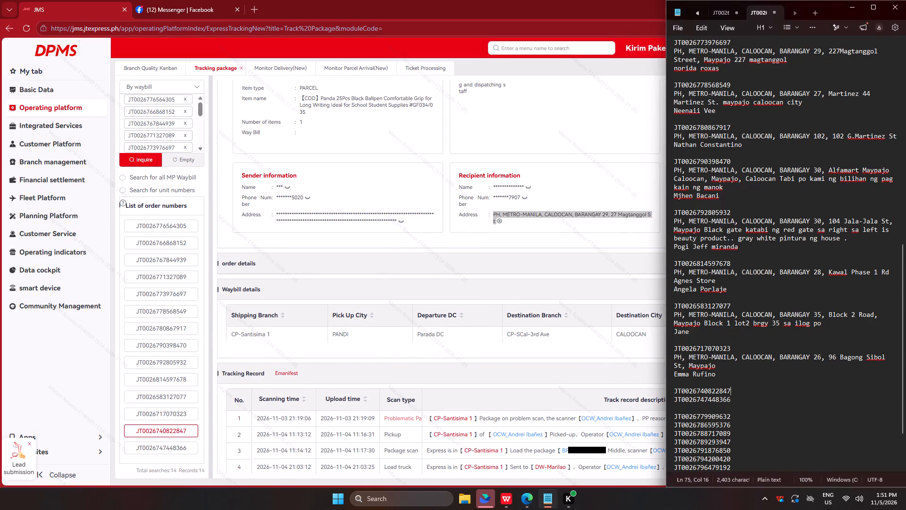
pyautogui.press('Return')
pyautogui.hotkey('ctrl', 'v')
pyautogui.click(534, 187)
pyautogui.tripleClick(521, 187)
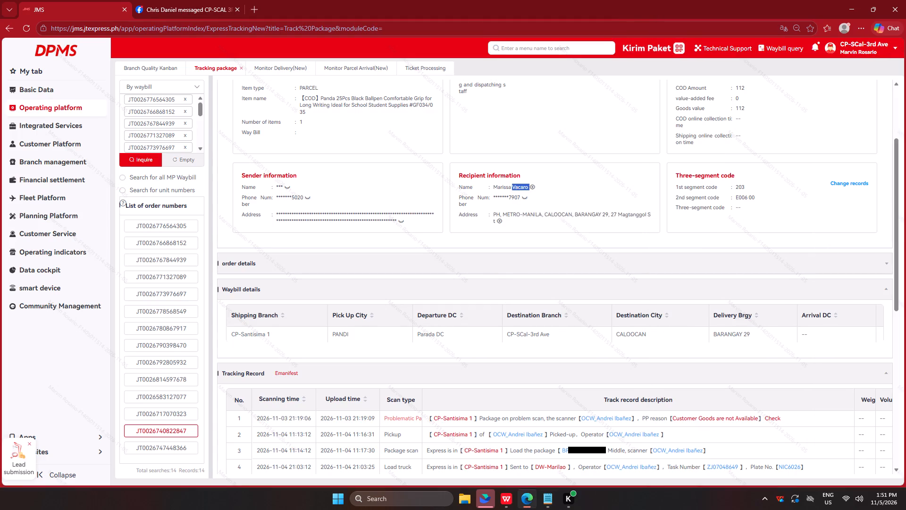
pyautogui.hotkey('ctrl', 'c')
pyautogui.hotkey('ctrl', 'c')
pyautogui.hotkey('ctrl', 'c')
pyautogui.hotkey('ctrl', 'c')
pyautogui.hotkey('ctrl', 'c')
pyautogui.hotkey('alt', 'Tab')
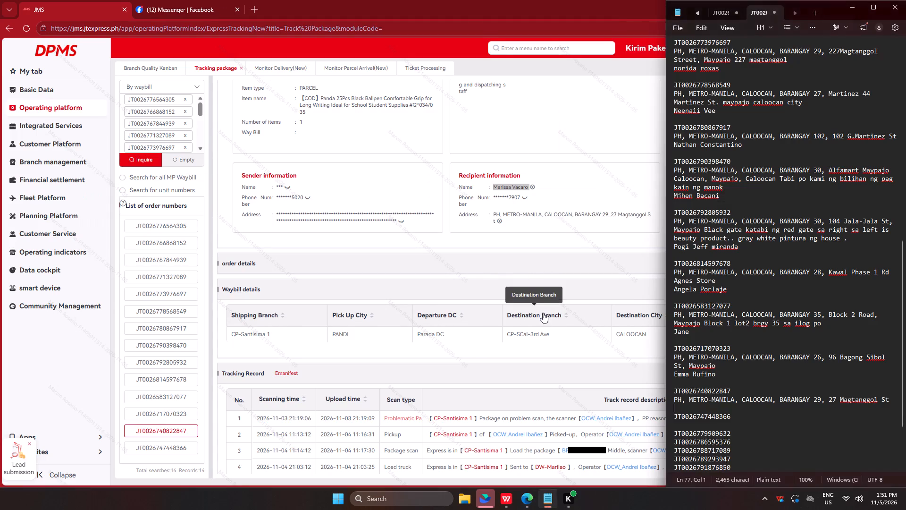
pyautogui.hotkey('ctrl', 'v')
pyautogui.click(175, 448)
pyautogui.scroll(-7, 495, 346)
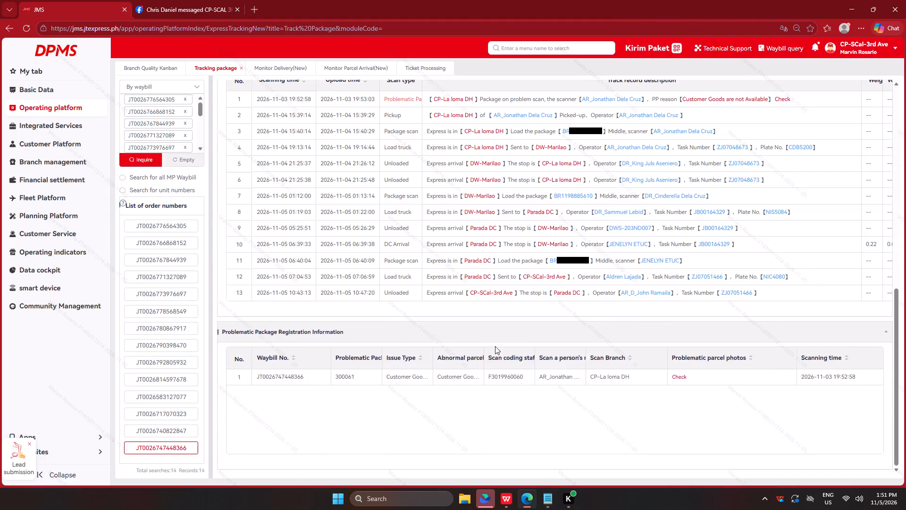
pyautogui.scroll(7, 536, 317)
pyautogui.click(499, 222)
pyautogui.tripleClick(498, 225)
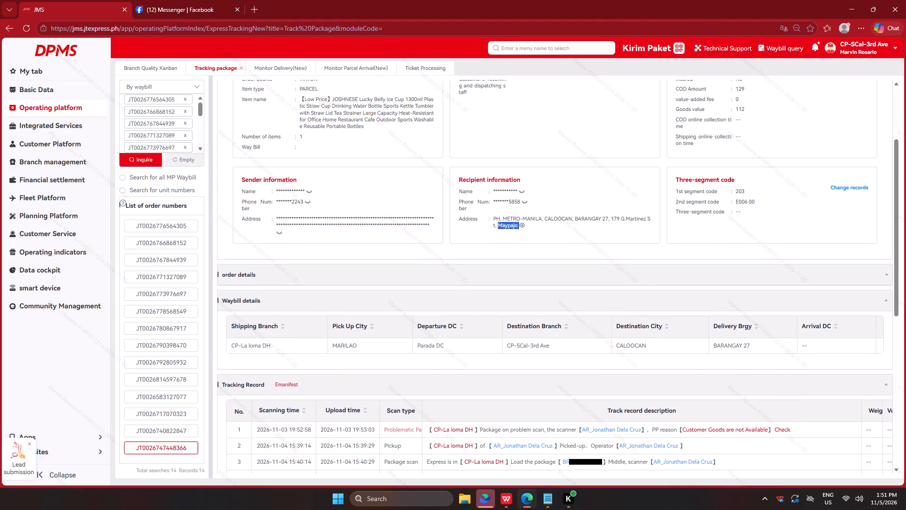
pyautogui.click(498, 224)
pyautogui.hotkey('ctrl', 'c')
pyautogui.hotkey('ctrl', 'c')
pyautogui.hotkey('ctrl', 'c')
pyautogui.hotkey('ctrl', 'c')
pyautogui.hotkey('alt', 'Tab')
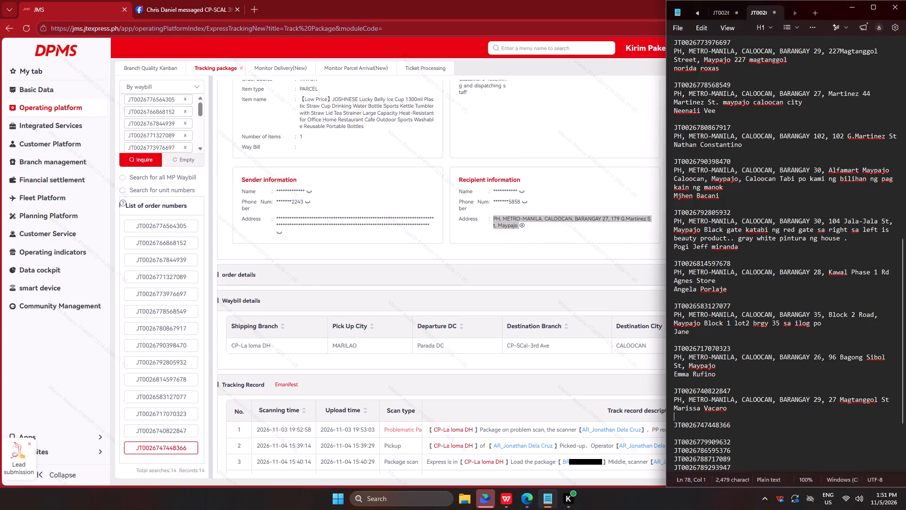
pyautogui.click(737, 427)
pyautogui.press('Return')
pyautogui.hotkey('ctrl', 'v')
pyautogui.click(525, 190)
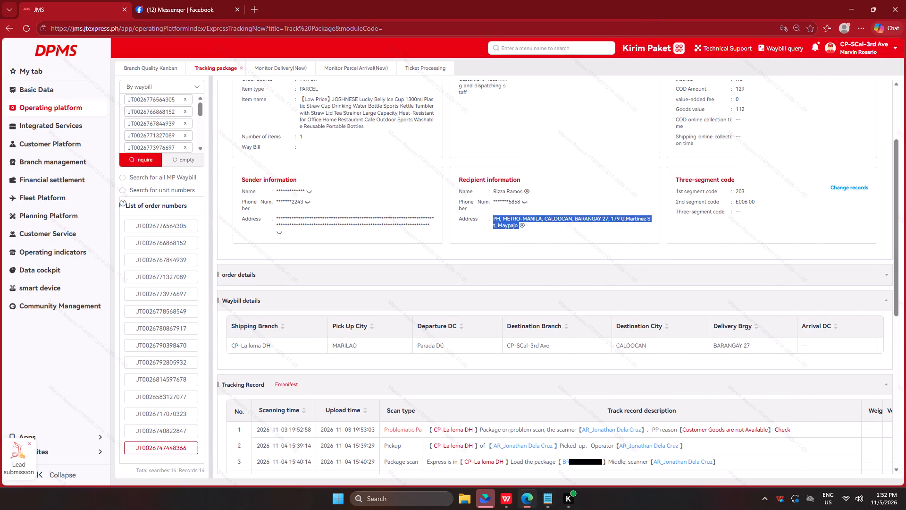
pyautogui.tripleClick(517, 191)
pyautogui.hotkey('ctrl', 'c')
pyautogui.hotkey('ctrl', 'c')
pyautogui.hotkey('ctrl', 'c')
pyautogui.hotkey('alt', 'Tab')
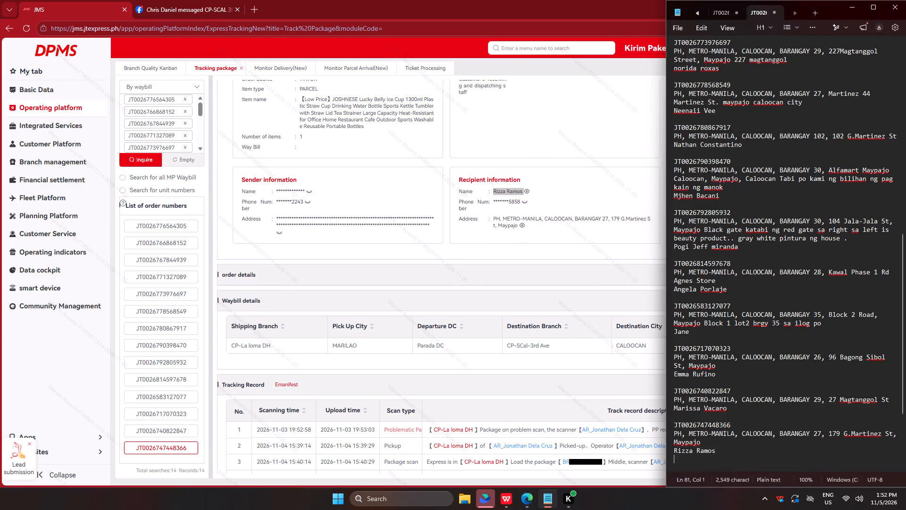
pyautogui.hotkey('ctrl', 'v')
pyautogui.scroll(-16, 780, 358)
pyautogui.scroll(-1, 749, 442)
pyautogui.moveTo(737, 466); pyautogui.dragTo(638, 343)
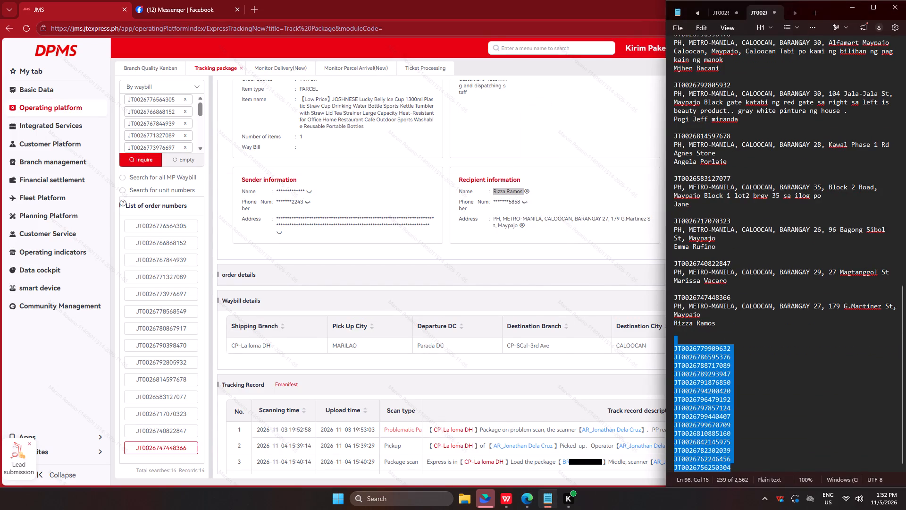
pyautogui.moveTo(638, 343); pyautogui.dragTo(638, 337)
pyautogui.hotkey('ctrl', 'c')
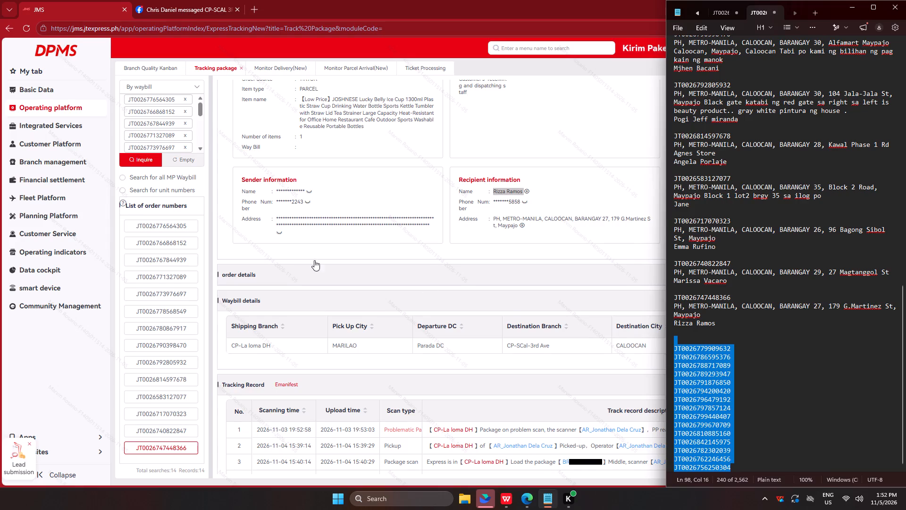
pyautogui.hotkey('ctrl', 'c')
pyautogui.hotkey('ctrl', 'c')
pyautogui.hotkey('ctrl', 'c')
pyautogui.hotkey('ctrl', 'c')
pyautogui.hotkey('ctrl', 'c')
pyautogui.hotkey('ctrl', 'c')
pyautogui.hotkey('ctrl', 'c')
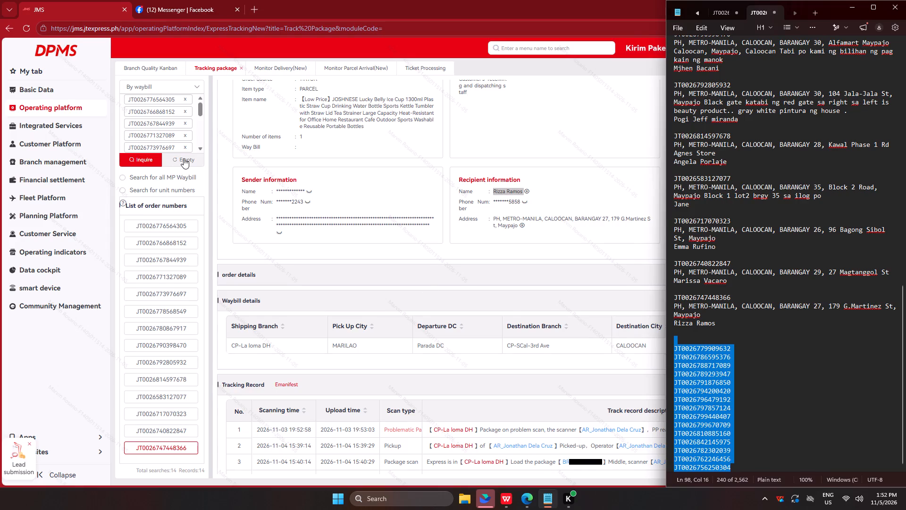
pyautogui.hotkey('ctrl', 'c')
pyautogui.hotkey('ctrl', 'c')
pyautogui.hotkey('ctrl', 'c')
pyautogui.hotkey('ctrl', 'c')
pyautogui.hotkey('ctrl', 'c')
pyautogui.click(184, 158)
pyautogui.click(179, 137)
pyautogui.hotkey('ctrl', 'v')
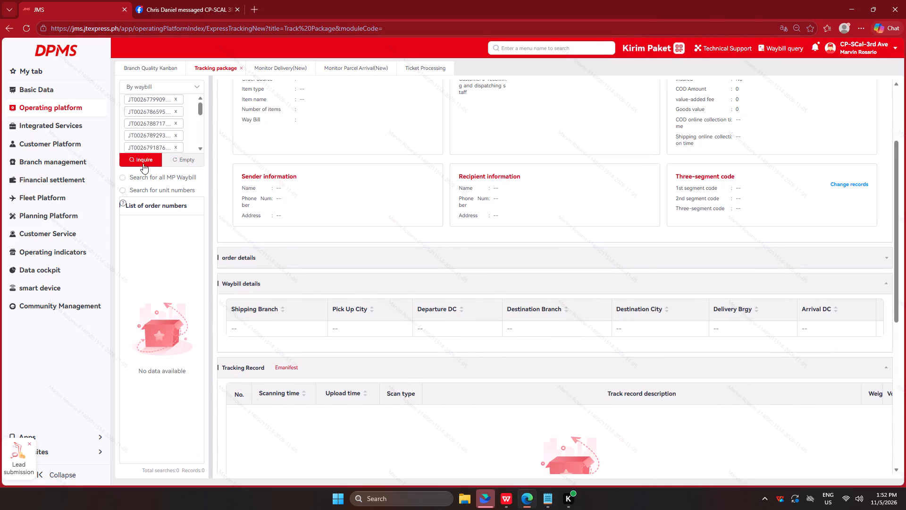
pyautogui.click(143, 163)
pyautogui.click(627, 226)
pyautogui.tripleClick(622, 225)
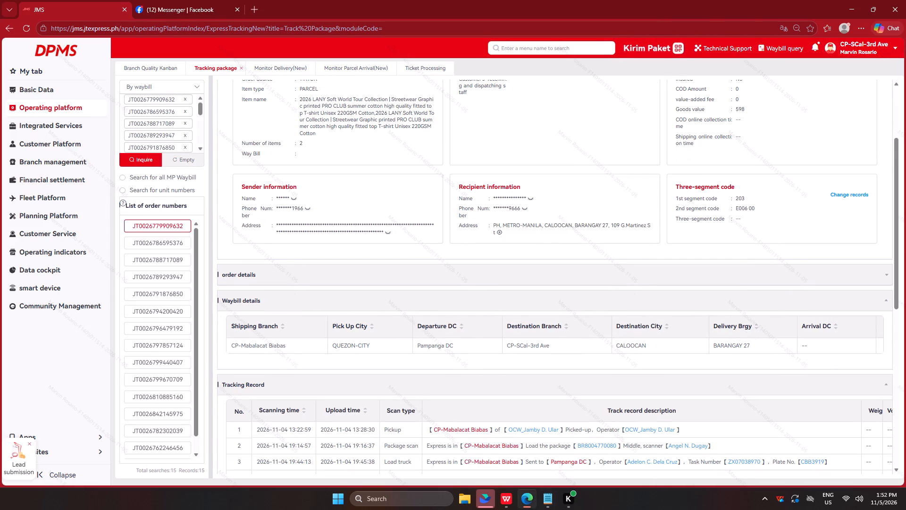
pyautogui.hotkey('ctrl', 'c')
pyautogui.hotkey('ctrl', 'c')
pyautogui.hotkey('ctrl', 'c')
pyautogui.hotkey('ctrl', 'c')
pyautogui.hotkey('ctrl', 'c')
pyautogui.hotkey('alt', 'Tab')
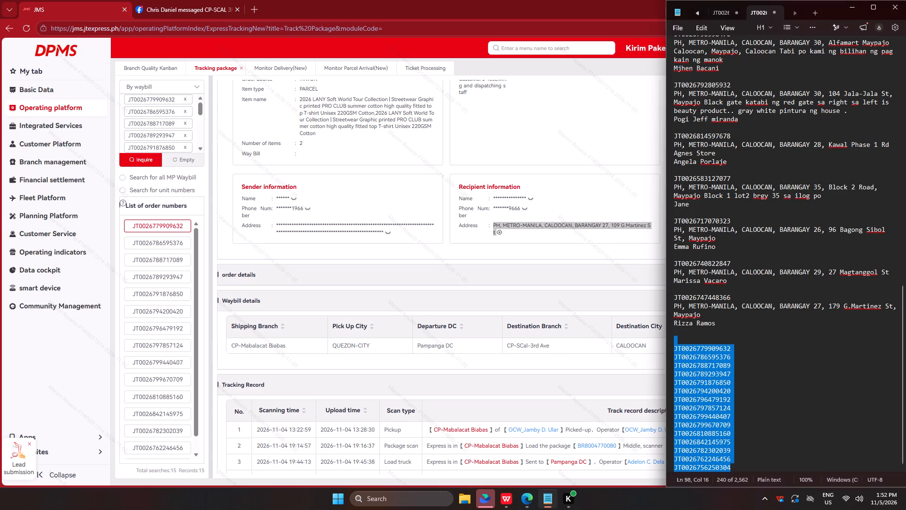
pyautogui.click(721, 338)
pyautogui.press('BackSpace')
pyautogui.click(743, 338)
pyautogui.press('Return')
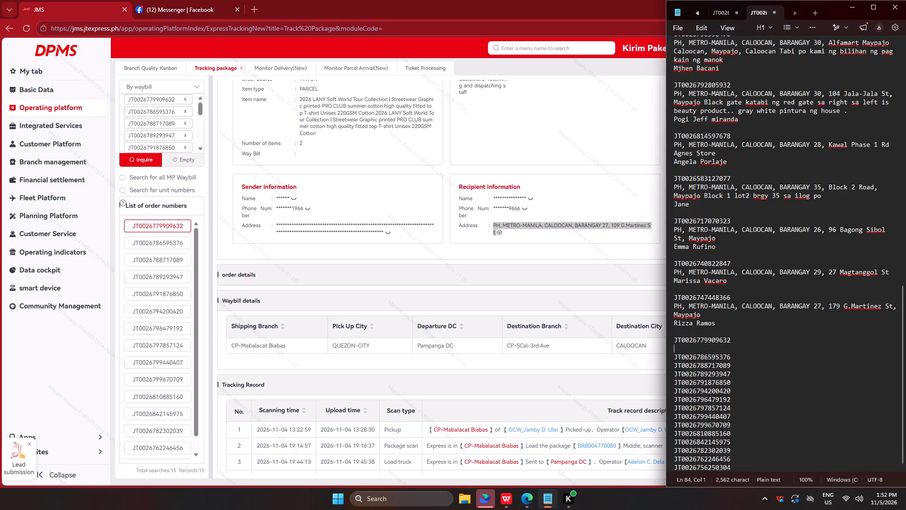
pyautogui.hotkey('ctrl', 'v')
pyautogui.click(532, 202)
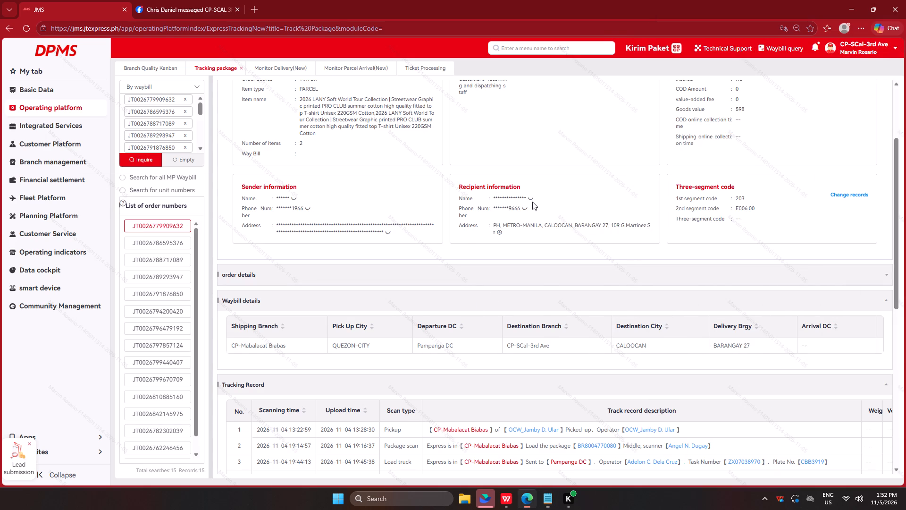
pyautogui.doubleClick(515, 201)
pyautogui.click(529, 197)
pyautogui.tripleClick(520, 197)
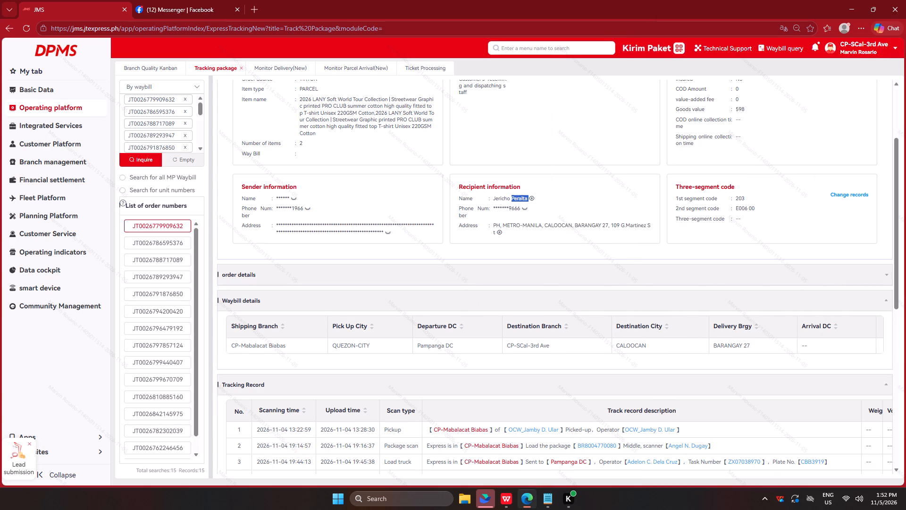
pyautogui.hotkey('ctrl', 'c')
pyautogui.hotkey('ctrl', 'c')
pyautogui.hotkey('ctrl', 'c')
pyautogui.hotkey('ctrl', 'c')
pyautogui.hotkey('ctrl', 'c')
pyautogui.hotkey('ctrl', 'c')
pyautogui.hotkey('ctrl', 'c')
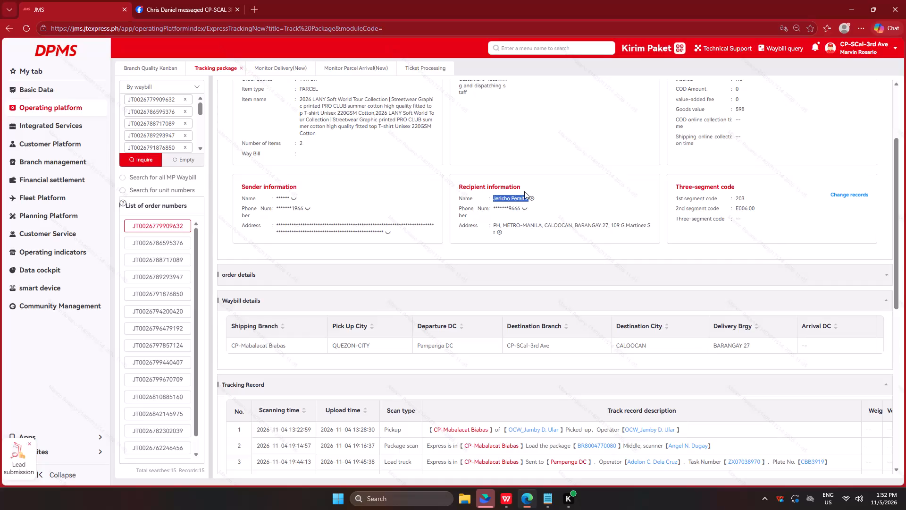
pyautogui.hotkey('alt', 'Tab')
pyautogui.hotkey('ctrl', 'v')
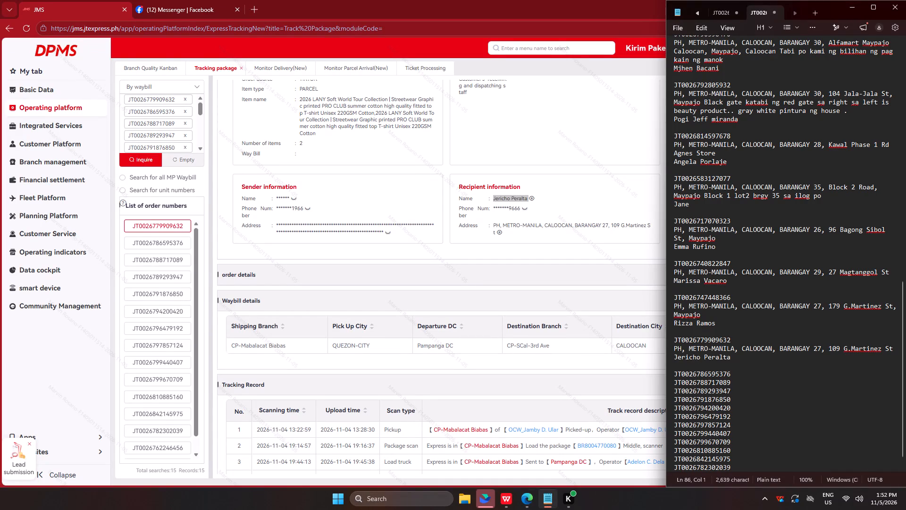
pyautogui.doubleClick(704, 219)
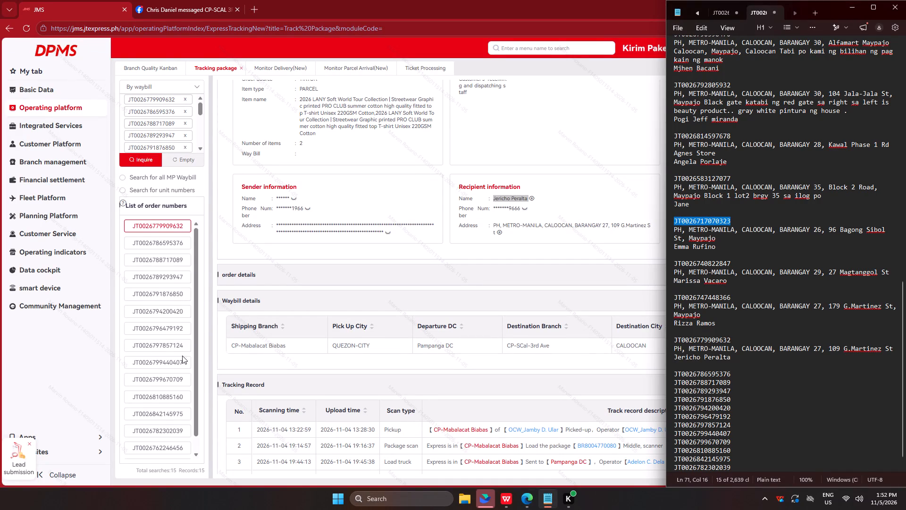
pyautogui.click(169, 242)
pyautogui.scroll(-8, 445, 284)
pyautogui.scroll(6, 479, 306)
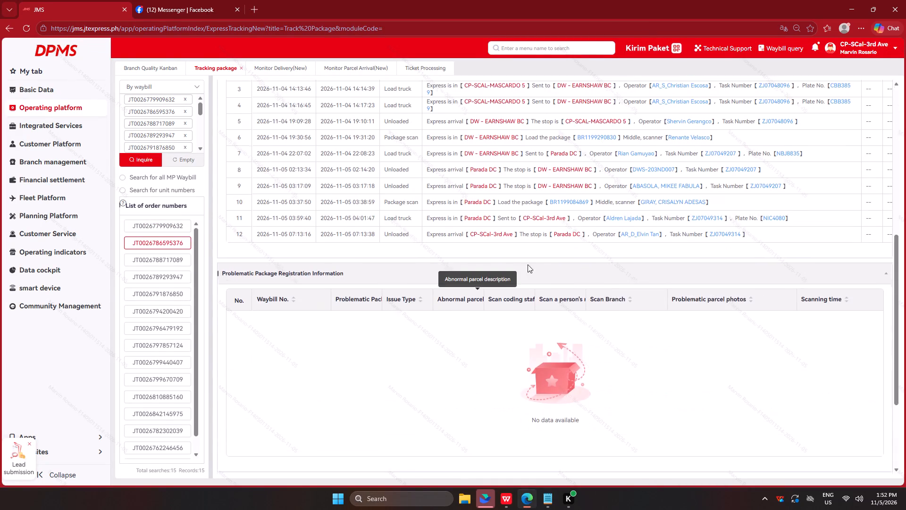
pyautogui.scroll(3, 540, 215)
pyautogui.tripleClick(542, 140)
pyautogui.click(542, 139)
pyautogui.hotkey('ctrl', 'c')
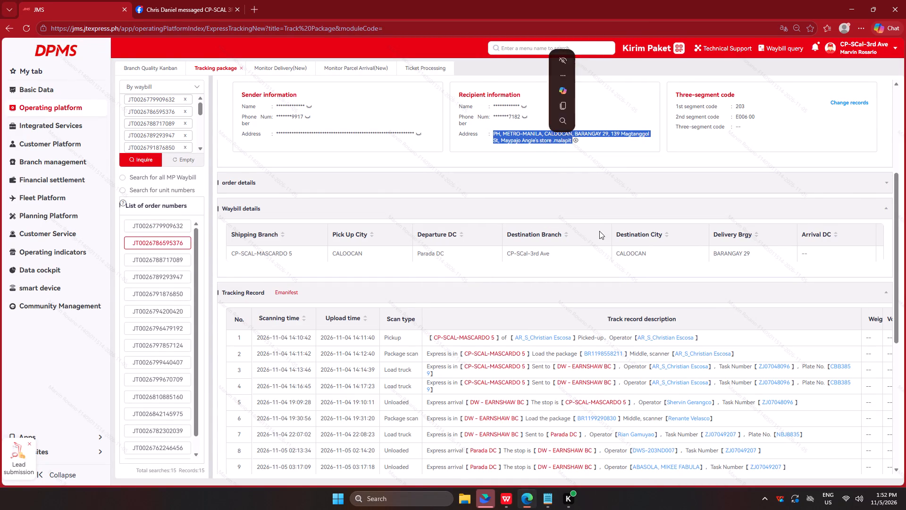
pyautogui.hotkey('ctrl', 'c')
pyautogui.hotkey('ctrl', 'c')
pyautogui.hotkey('ctrl', 'c')
pyautogui.hotkey('alt', 'Tab')
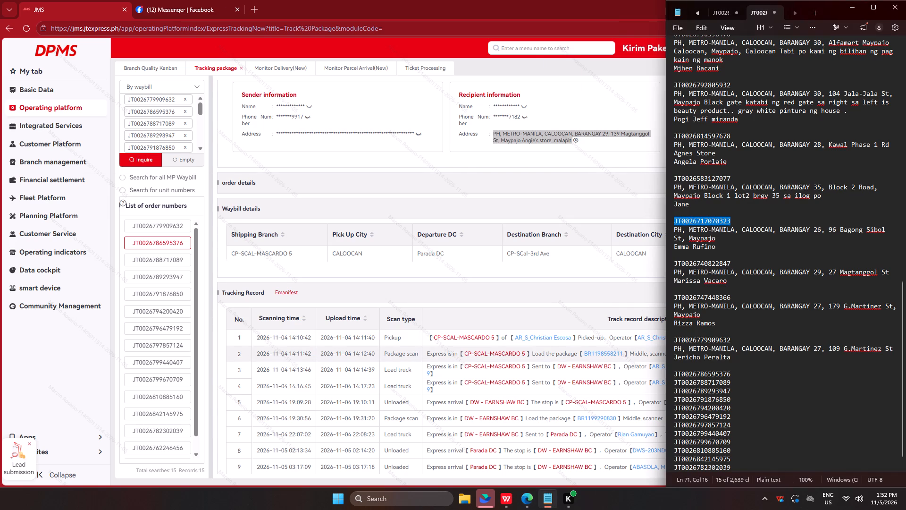
pyautogui.click(737, 373)
pyautogui.press('Return')
pyautogui.hotkey('ctrl', 'v')
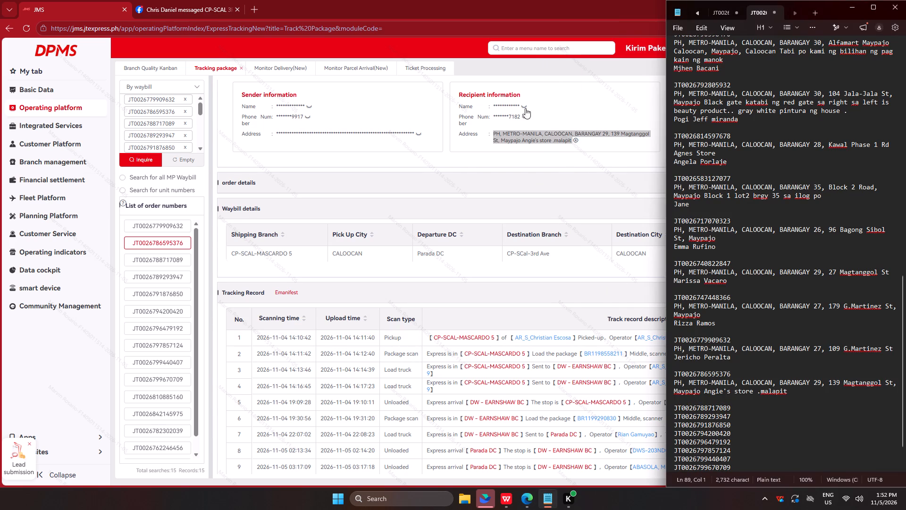
pyautogui.click(524, 106)
pyautogui.tripleClick(513, 107)
pyautogui.hotkey('ctrl', 'c')
pyautogui.hotkey('ctrl', 'c')
pyautogui.hotkey('ctrl', 'c')
pyautogui.hotkey('ctrl', 'c')
pyautogui.hotkey('ctrl', 'c')
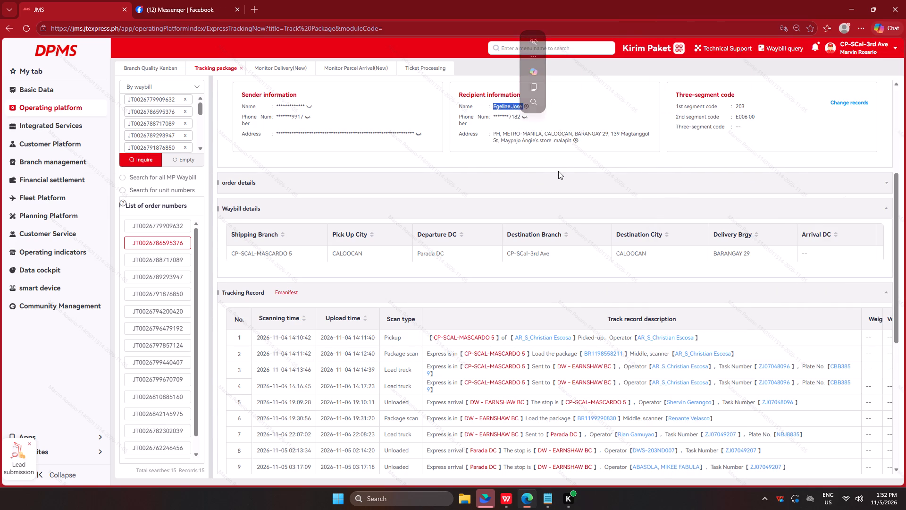
pyautogui.hotkey('alt', 'Tab')
pyautogui.hotkey('ctrl', 'v')
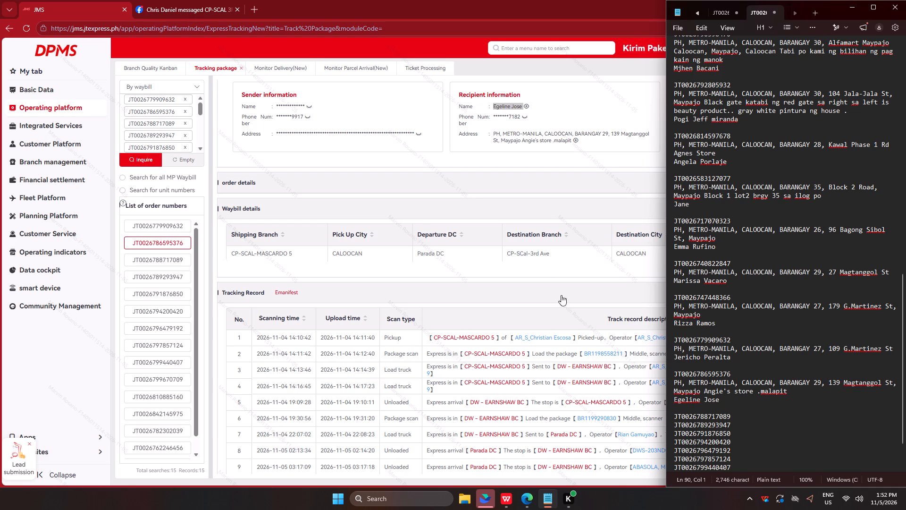
pyautogui.scroll(-6, 558, 368)
pyautogui.click(139, 264)
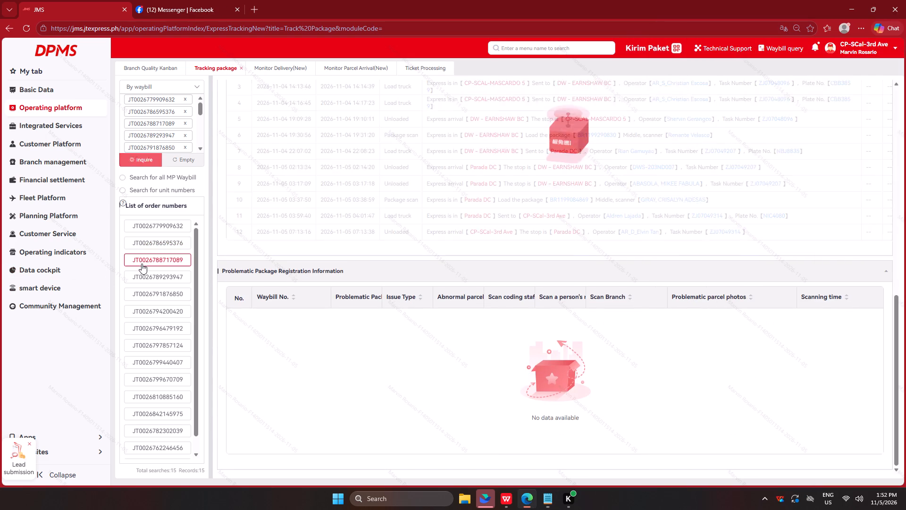
pyautogui.scroll(8, 495, 240)
pyautogui.tripleClick(552, 227)
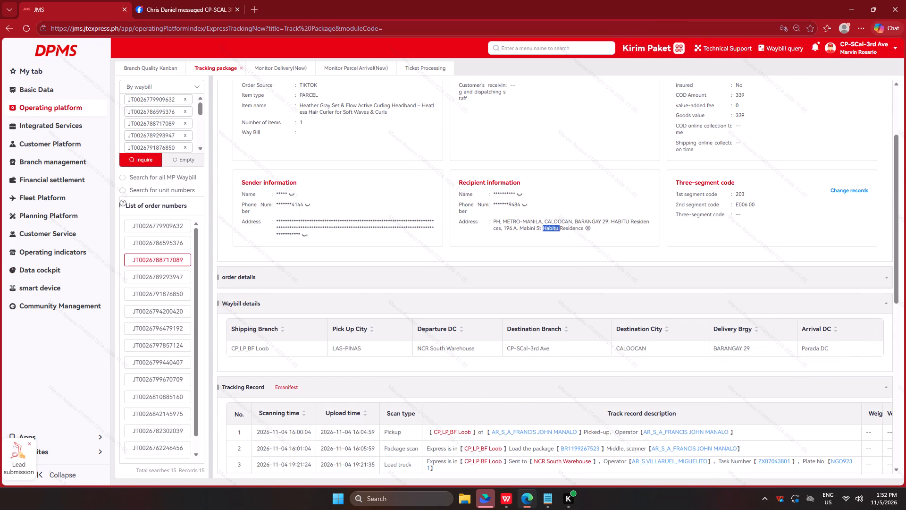
pyautogui.click(551, 227)
pyautogui.hotkey('ctrl', 'c')
pyautogui.hotkey('ctrl', 'c')
pyautogui.hotkey('ctrl', 'c')
pyautogui.hotkey('ctrl', 'c')
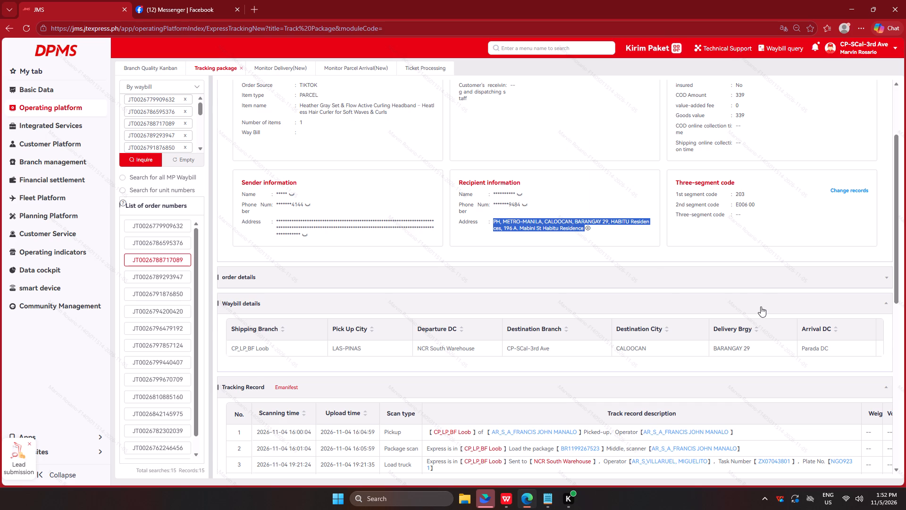
pyautogui.scroll(-7, 661, 253)
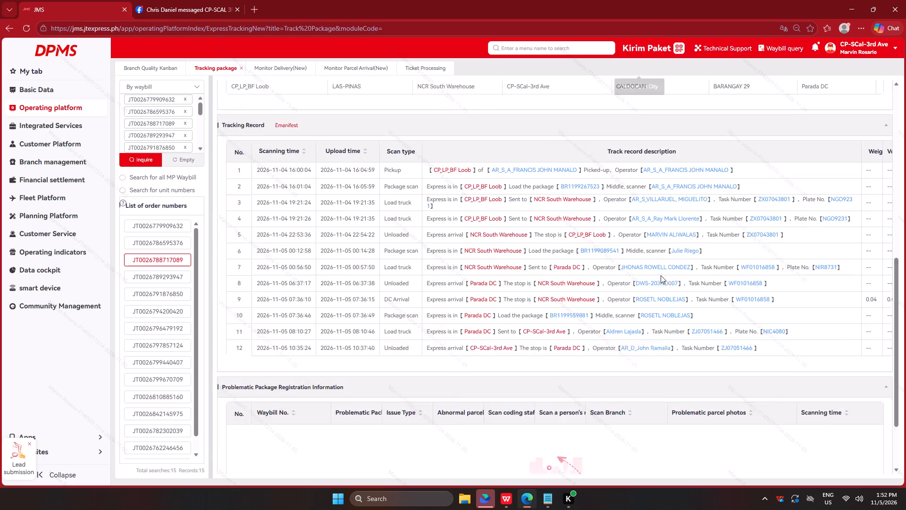
pyautogui.hotkey('alt', 'Tab')
pyautogui.scroll(-8, 740, 379)
pyautogui.click(740, 368)
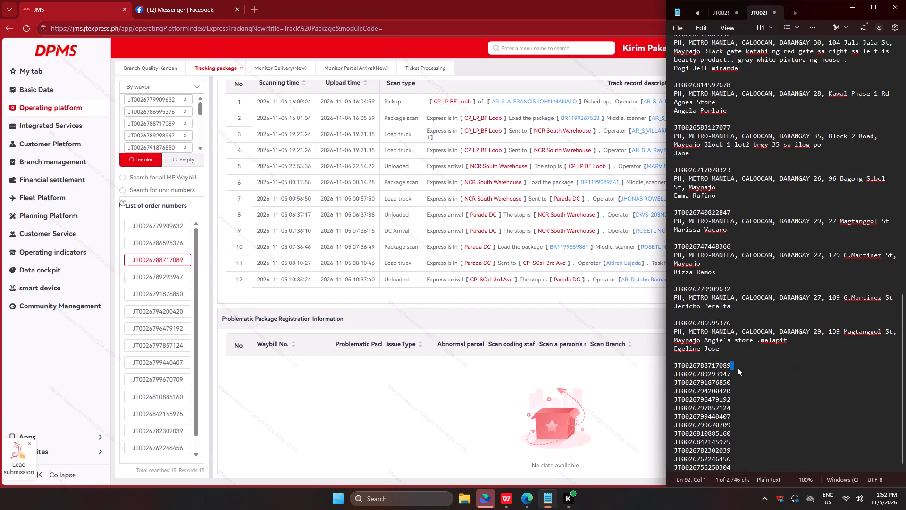
pyautogui.press('Return')
pyautogui.hotkey('ctrl', 'v')
pyautogui.hotkey('ctrl', 'z')
pyautogui.click(750, 366)
pyautogui.press('Return')
pyautogui.hotkey('ctrl', 'v')
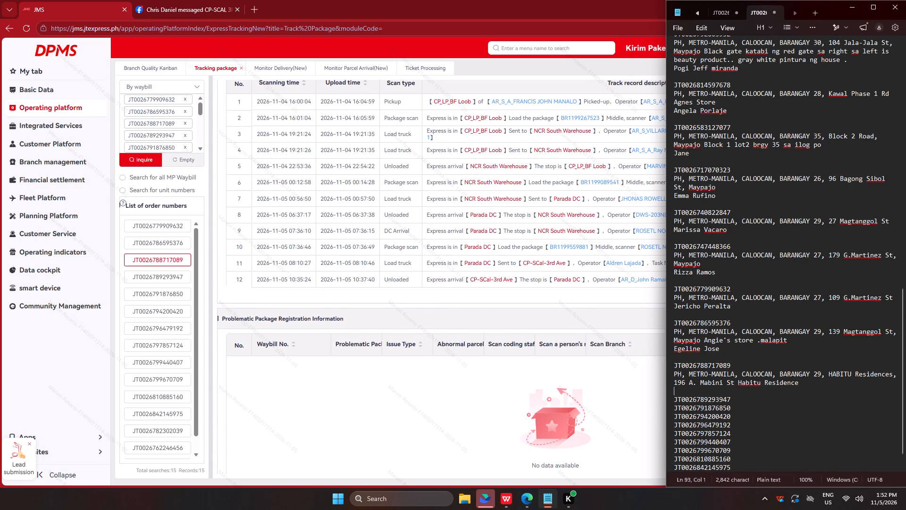
pyautogui.scroll(7, 517, 199)
pyautogui.click(520, 194)
pyautogui.tripleClick(499, 194)
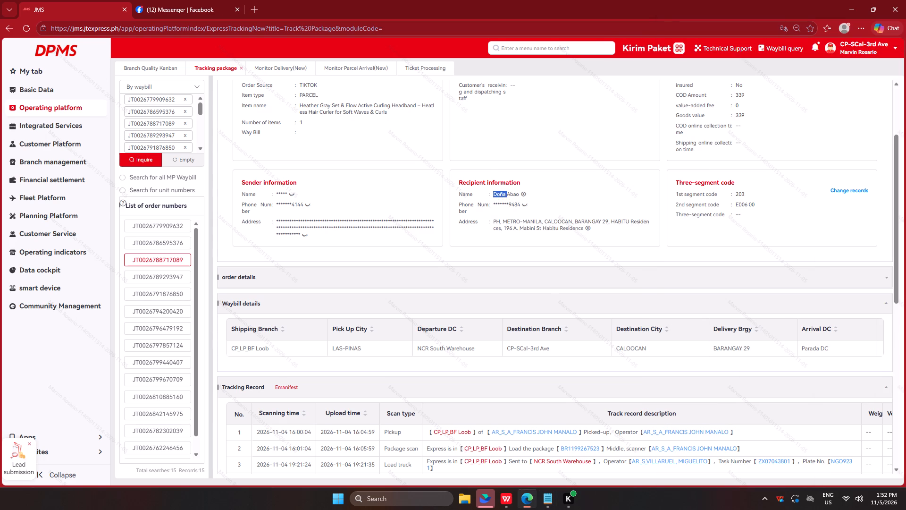
pyautogui.hotkey('ctrl', 'c')
pyautogui.hotkey('ctrl', 'c')
pyautogui.hotkey('ctrl', 'c')
pyautogui.hotkey('ctrl', 'c')
pyautogui.hotkey('ctrl', 'c')
pyautogui.hotkey('alt', 'Tab')
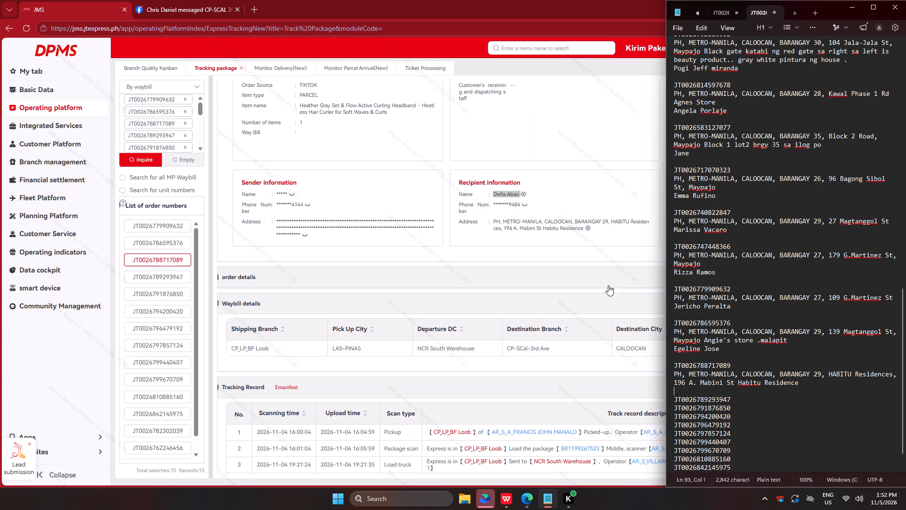
pyautogui.hotkey('ctrl', 'v')
pyautogui.click(172, 272)
pyautogui.scroll(-8, 360, 297)
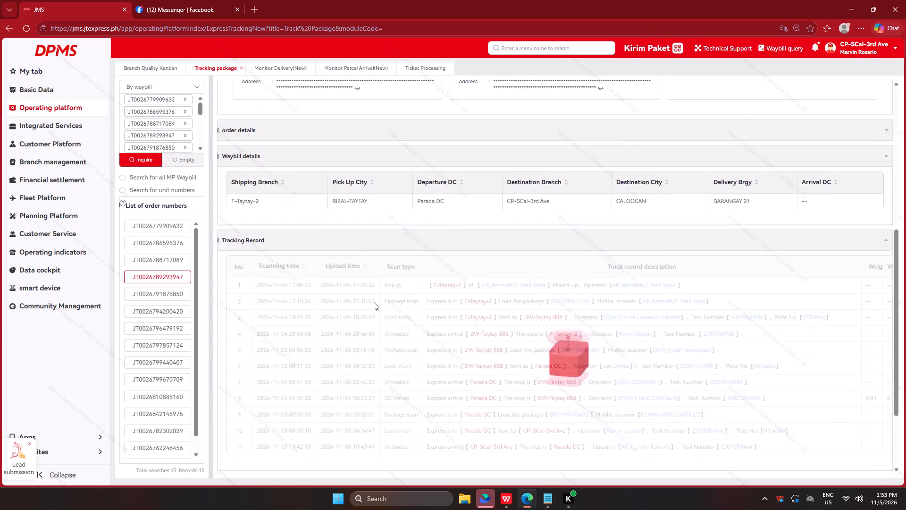
pyautogui.scroll(-7, 409, 303)
pyautogui.scroll(6, 439, 300)
pyautogui.tripleClick(604, 215)
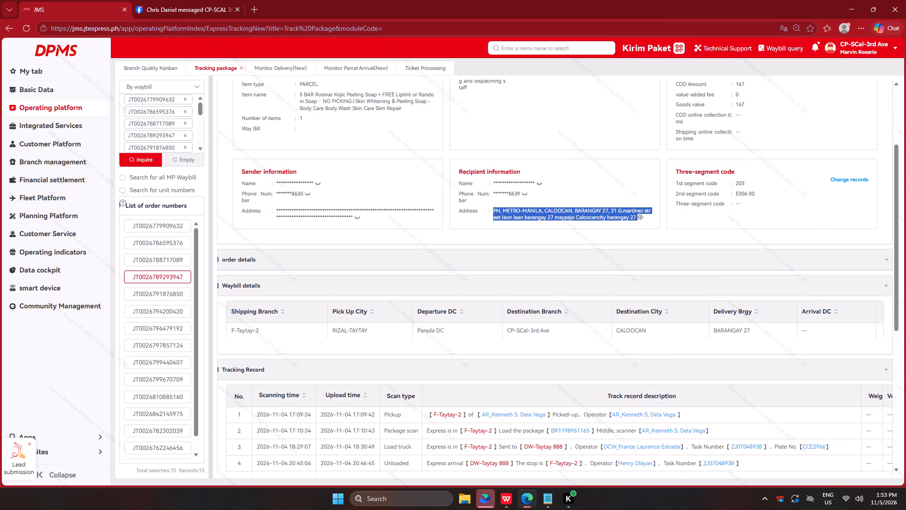
pyautogui.hotkey('ctrl', 'c')
pyautogui.hotkey('ctrl', 'c')
pyautogui.hotkey('ctrl', 'c')
pyautogui.hotkey('ctrl', 'c')
pyautogui.hotkey('alt', 'Tab')
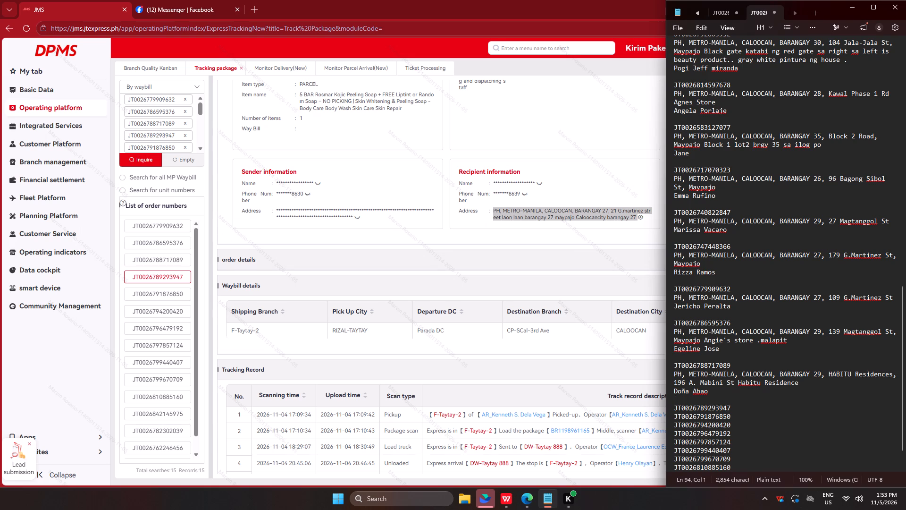
pyautogui.click(737, 409)
pyautogui.press('Return')
pyautogui.hotkey('ctrl', 'v')
pyautogui.click(541, 183)
pyautogui.tripleClick(520, 182)
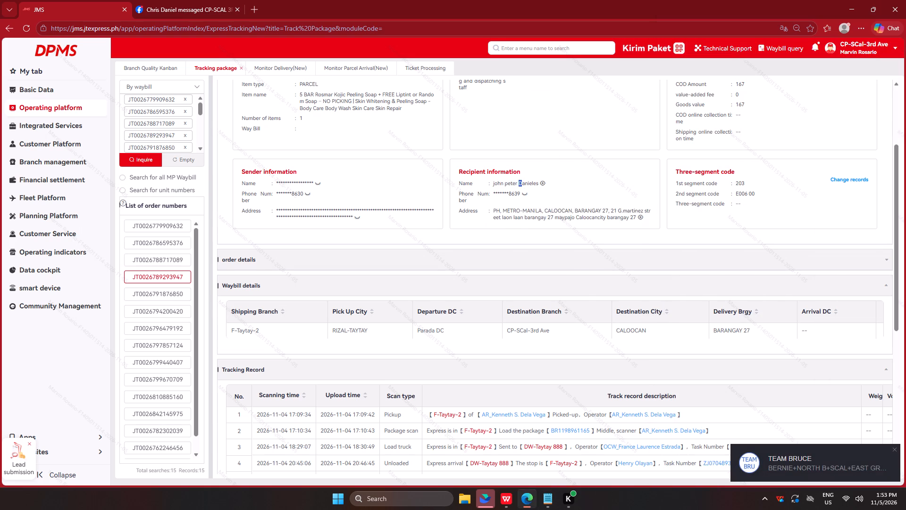
pyautogui.keyDown('ctrl'); pyautogui.click(520, 181); pyautogui.keyUp('ctrl')
pyautogui.hotkey('ctrl', 'c')
pyautogui.hotkey('ctrl', 'c')
pyautogui.hotkey('ctrl', 'c')
pyautogui.hotkey('ctrl', 'c')
pyautogui.hotkey('alt', 'Tab')
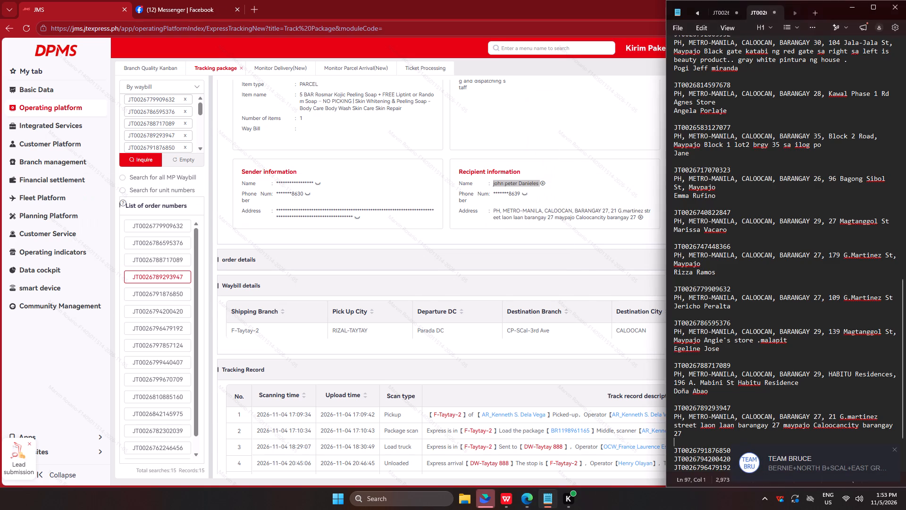
pyautogui.hotkey('ctrl', 'v')
pyautogui.scroll(-7, 744, 431)
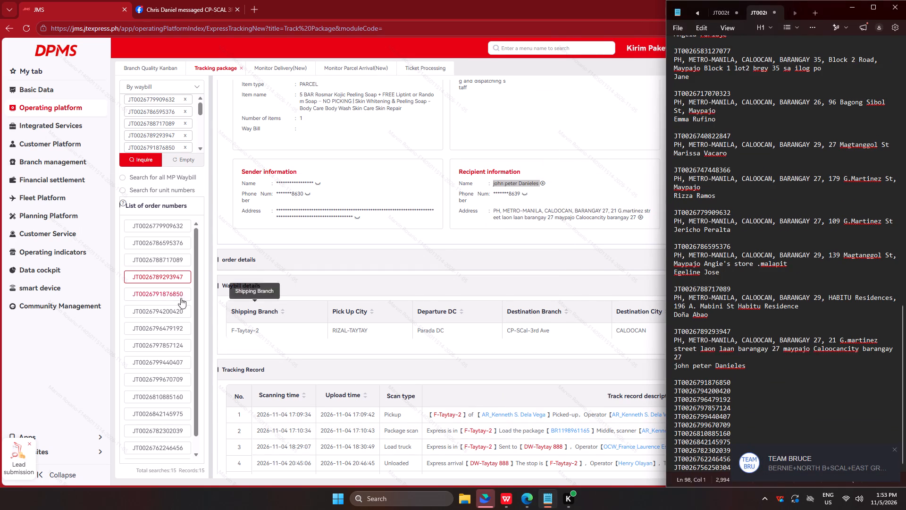
pyautogui.click(176, 298)
pyautogui.scroll(-8, 364, 318)
pyautogui.scroll(7, 442, 320)
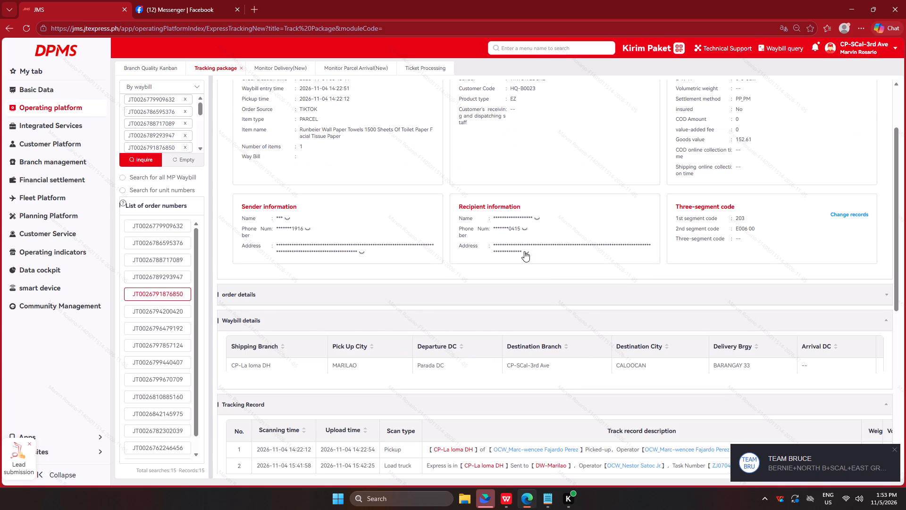
pyautogui.click(525, 251)
pyautogui.tripleClick(522, 248)
pyautogui.click(522, 248)
pyautogui.hotkey('ctrl', 'c')
pyautogui.hotkey('ctrl', 'c')
pyautogui.hotkey('ctrl', 'c')
pyautogui.hotkey('ctrl', 'c')
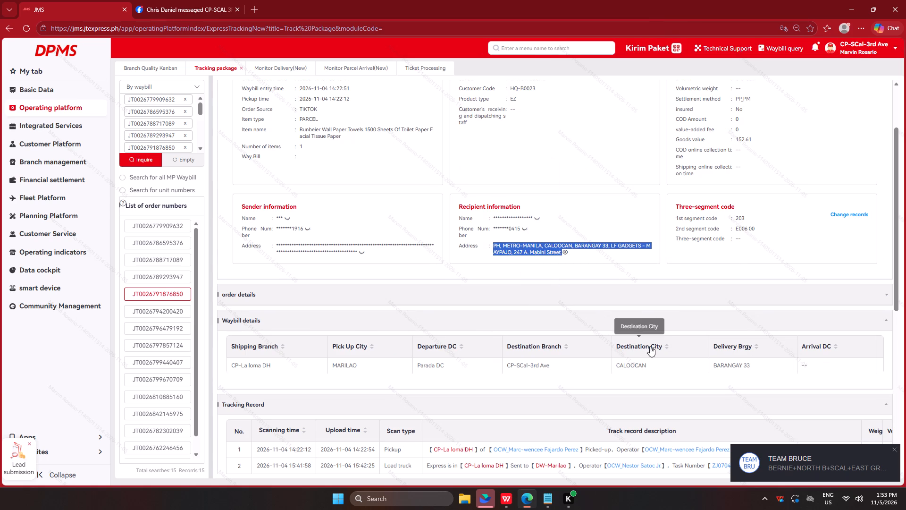
pyautogui.hotkey('ctrl', 'c')
pyautogui.hotkey('alt', 'Tab')
pyautogui.scroll(-7, 736, 357)
pyautogui.click(741, 381)
pyautogui.press('Return')
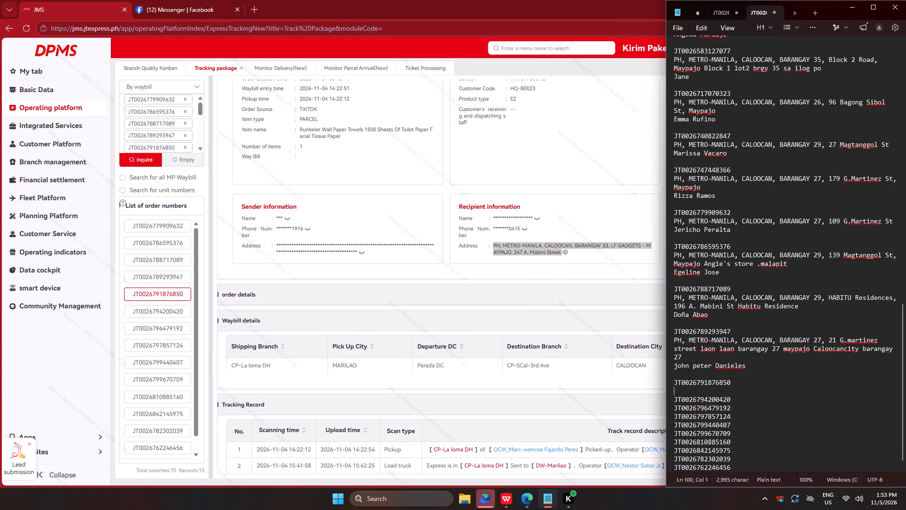
pyautogui.hotkey('ctrl', 'v')
pyautogui.click(538, 217)
pyautogui.tripleClick(533, 219)
pyautogui.hotkey('ctrl', 'c')
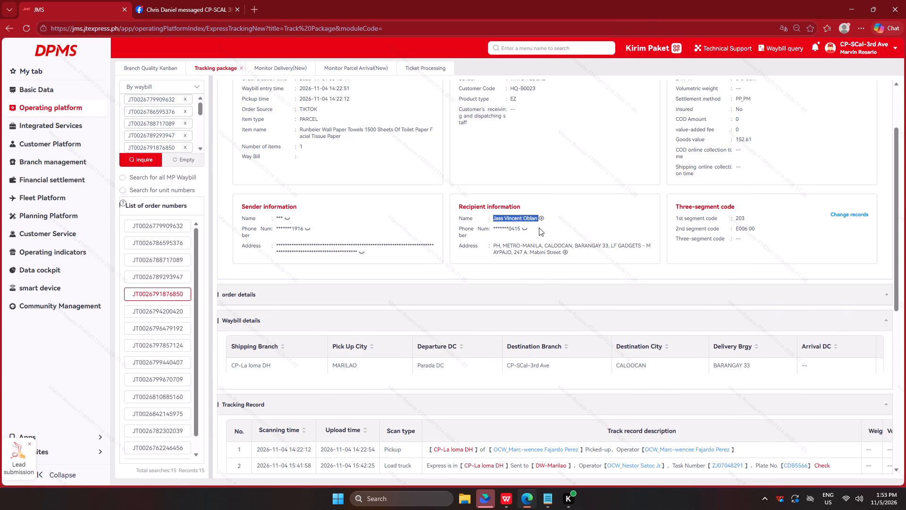
pyautogui.hotkey('ctrl', 'c')
pyautogui.hotkey('ctrl', 'c')
pyautogui.hotkey('alt', 'Tab')
pyautogui.hotkey('ctrl', 'v')
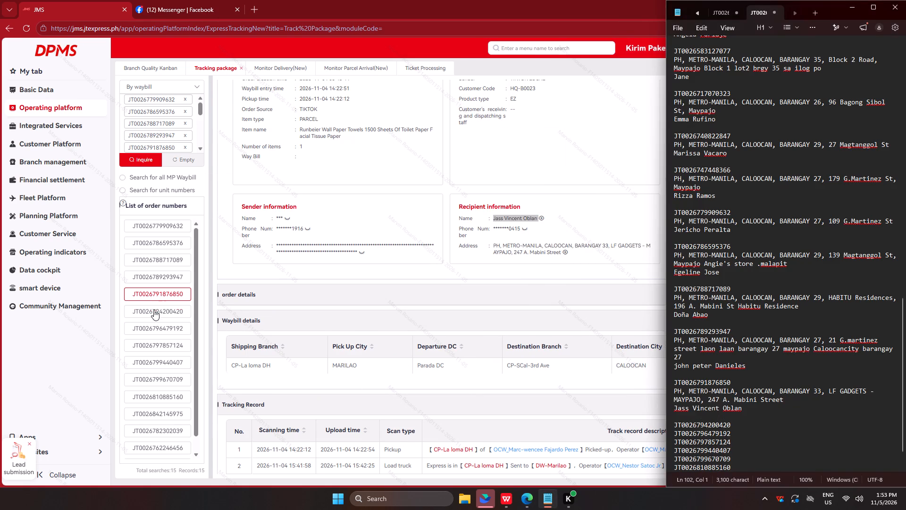
pyautogui.click(154, 312)
pyautogui.scroll(-9, 439, 313)
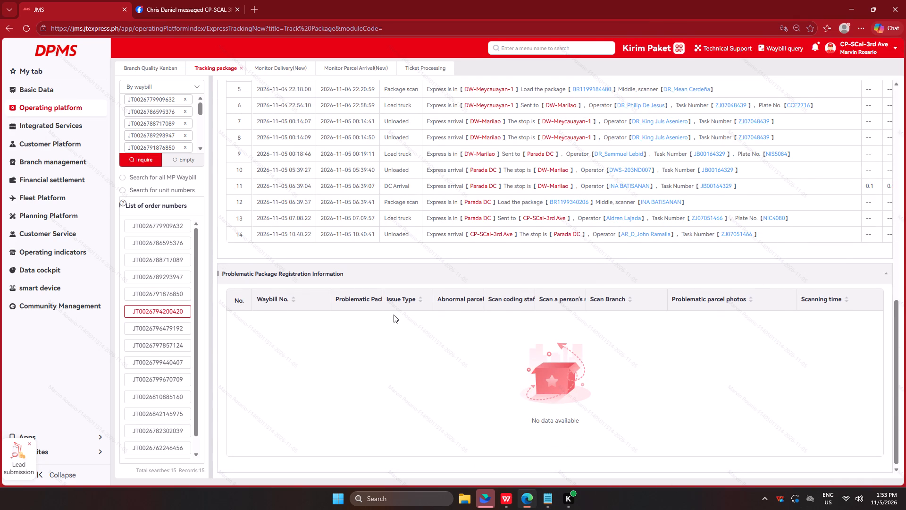
pyautogui.hotkey('alt', 'Tab')
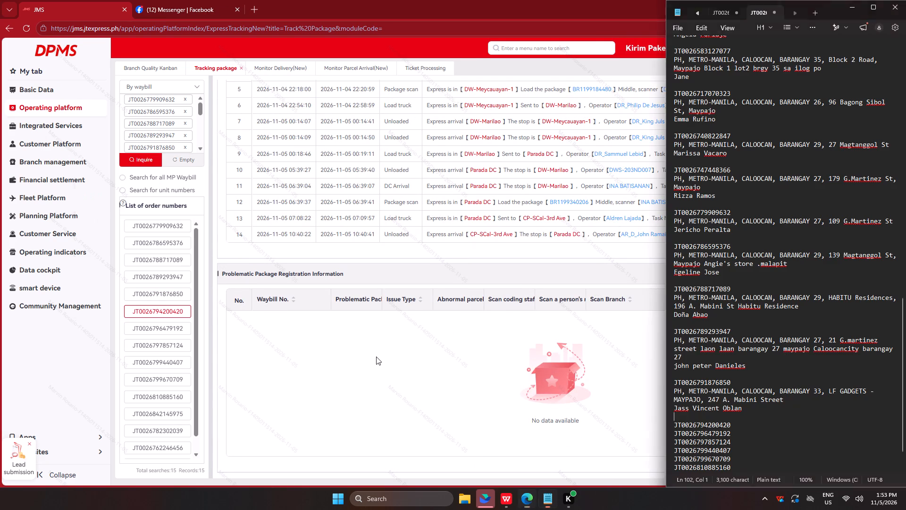
pyautogui.scroll(6, 470, 321)
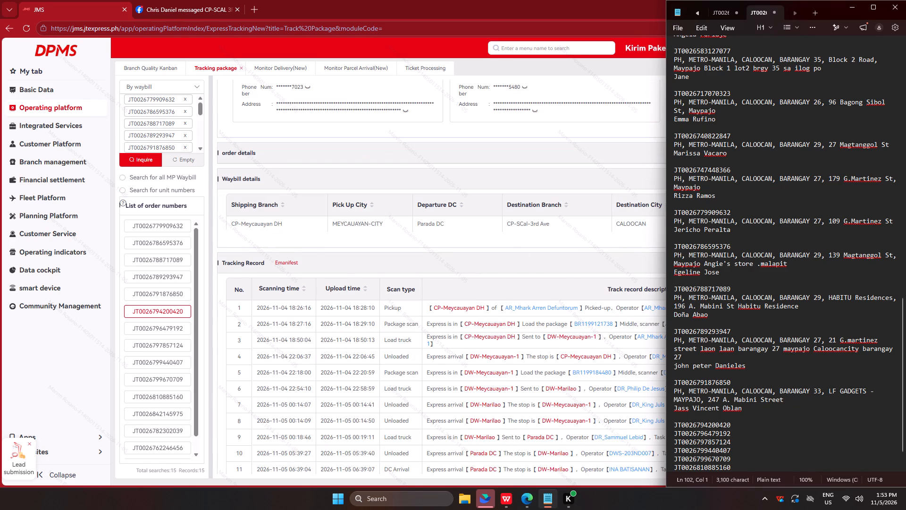
pyautogui.tripleClick(539, 111)
pyautogui.click(538, 110)
pyautogui.hotkey('ctrl', 'c')
pyautogui.tripleClick(544, 107)
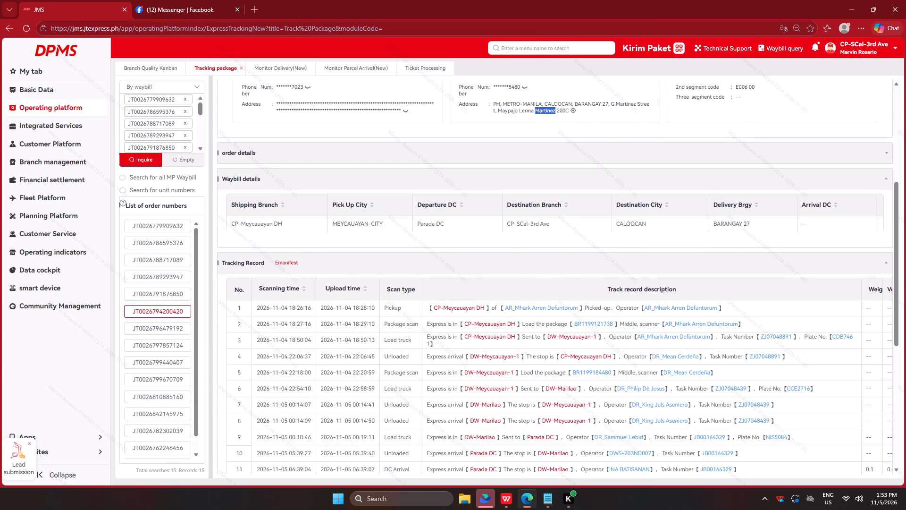
pyautogui.click(544, 107)
pyautogui.hotkey('ctrl', 'c')
pyautogui.hotkey('ctrl', 'c')
pyautogui.hotkey('ctrl', 'c')
pyautogui.hotkey('ctrl', 'c')
pyautogui.hotkey('ctrl', 'c')
pyautogui.hotkey('alt', 'Tab')
pyautogui.scroll(-2, 707, 348)
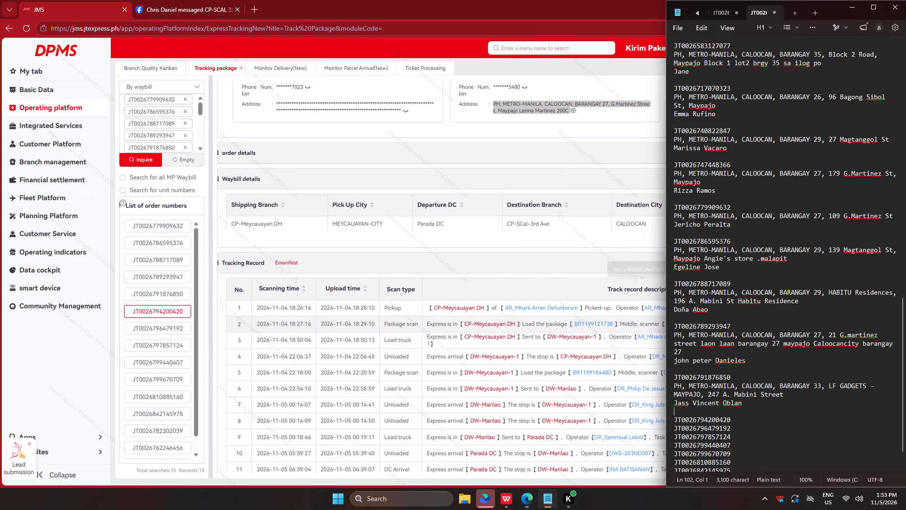
pyautogui.scroll(-4, 708, 348)
pyautogui.click(743, 391)
pyautogui.press('Return')
pyautogui.hotkey('ctrl', 'v')
pyautogui.scroll(6, 459, 297)
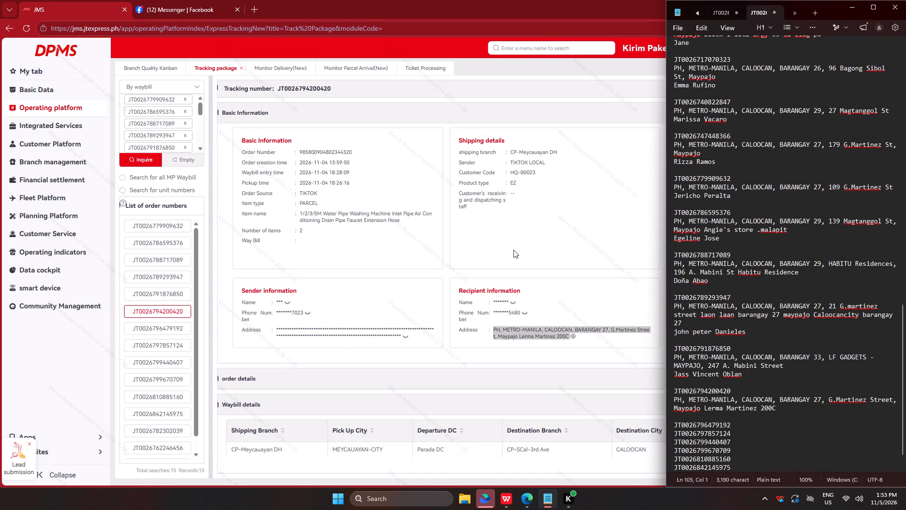
pyautogui.click(515, 300)
pyautogui.doubleClick(510, 301)
pyautogui.hotkey('ctrl', 'c')
pyautogui.hotkey('ctrl', 'c')
pyautogui.hotkey('ctrl', 'c')
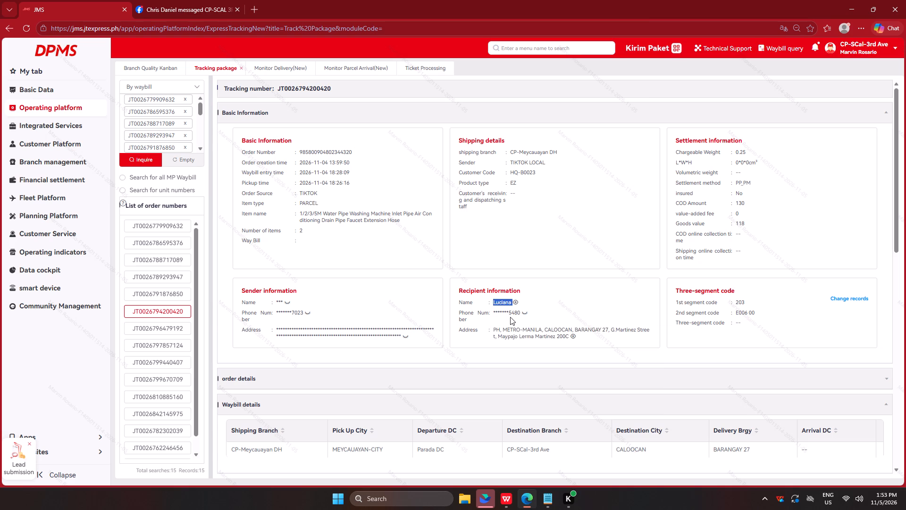
pyautogui.hotkey('ctrl', 'c')
pyautogui.hotkey('ctrl', 'c')
pyautogui.hotkey('alt', 'Tab')
pyautogui.hotkey('ctrl', 'v')
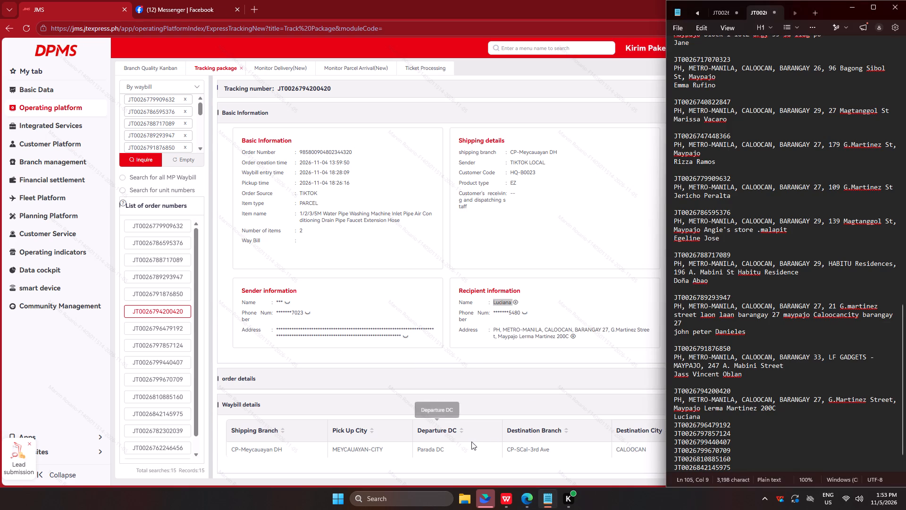
pyautogui.press('Return')
pyautogui.click(164, 330)
pyautogui.scroll(-4, 449, 336)
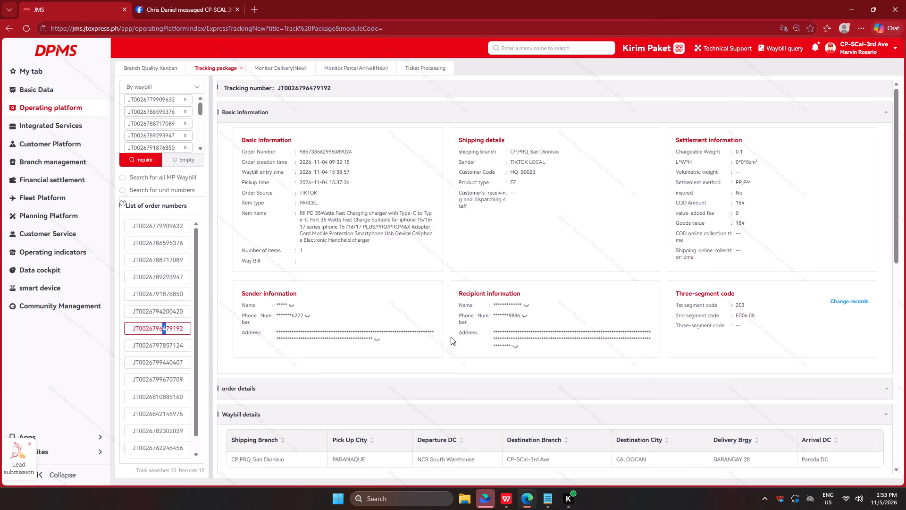
pyautogui.scroll(-3, 451, 337)
pyautogui.scroll(7, 506, 321)
pyautogui.moveTo(518, 342); pyautogui.dragTo(515, 349)
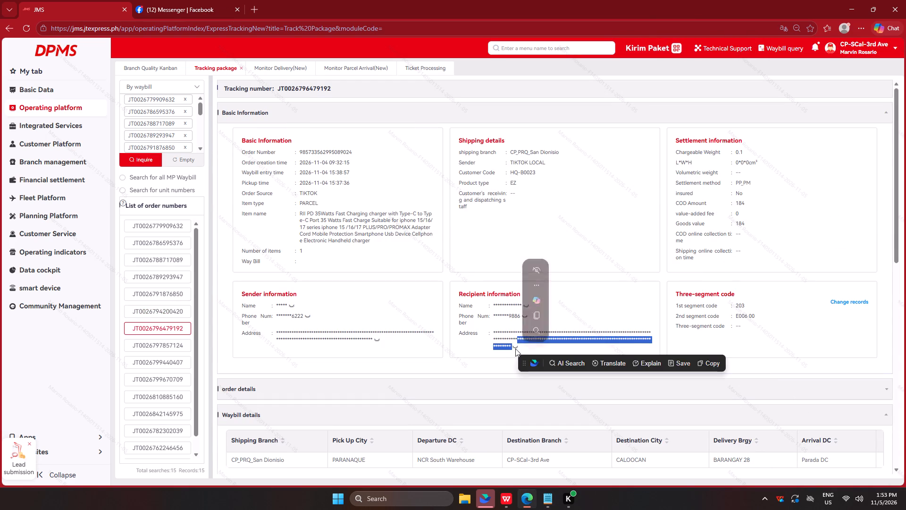
pyautogui.tripleClick(515, 348)
pyautogui.click(515, 347)
pyautogui.hotkey('ctrl', 'c')
pyautogui.hotkey('ctrl', 'c')
pyautogui.hotkey('ctrl', 'c')
pyautogui.hotkey('ctrl', 'c')
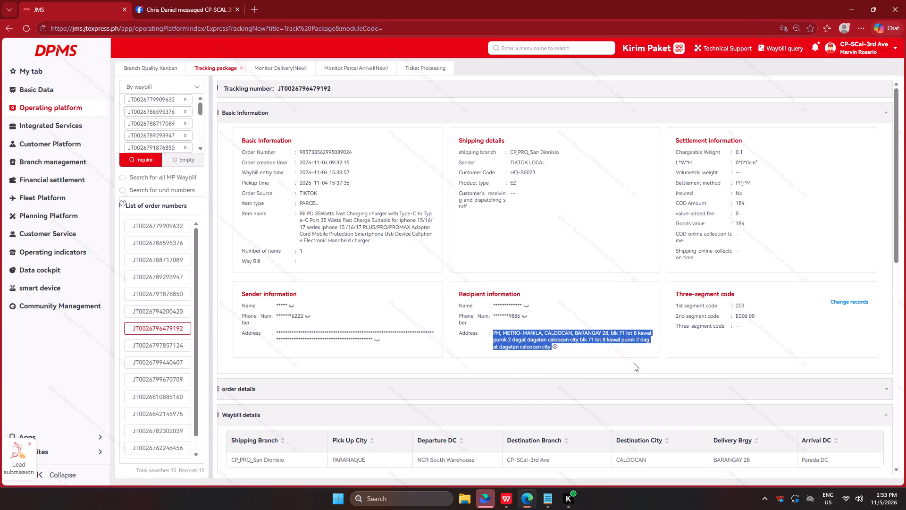
pyautogui.hotkey('ctrl', 'c')
pyautogui.hotkey('alt', 'Tab')
pyautogui.click(741, 432)
pyautogui.press('Return')
pyautogui.hotkey('ctrl', 'v')
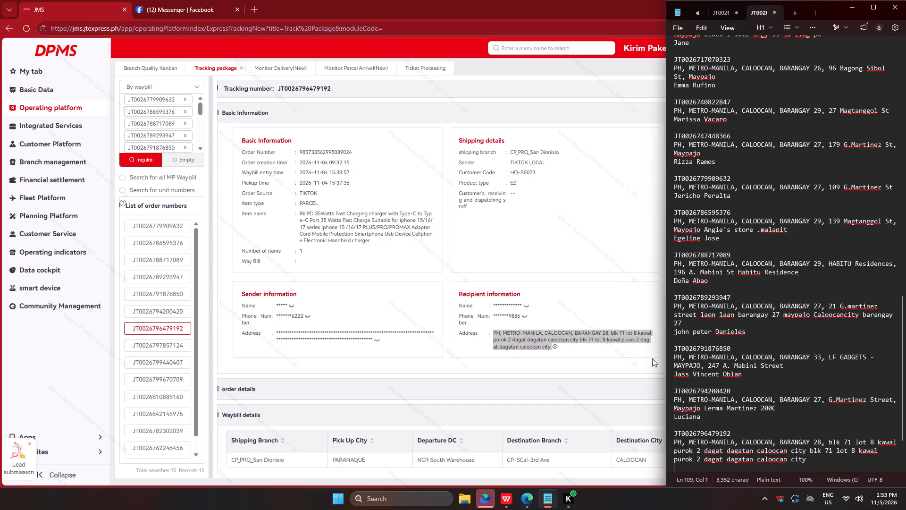
pyautogui.click(527, 303)
pyautogui.tripleClick(508, 305)
pyautogui.hotkey('ctrl', 'c')
pyautogui.hotkey('ctrl', 'c')
pyautogui.hotkey('ctrl', 'c')
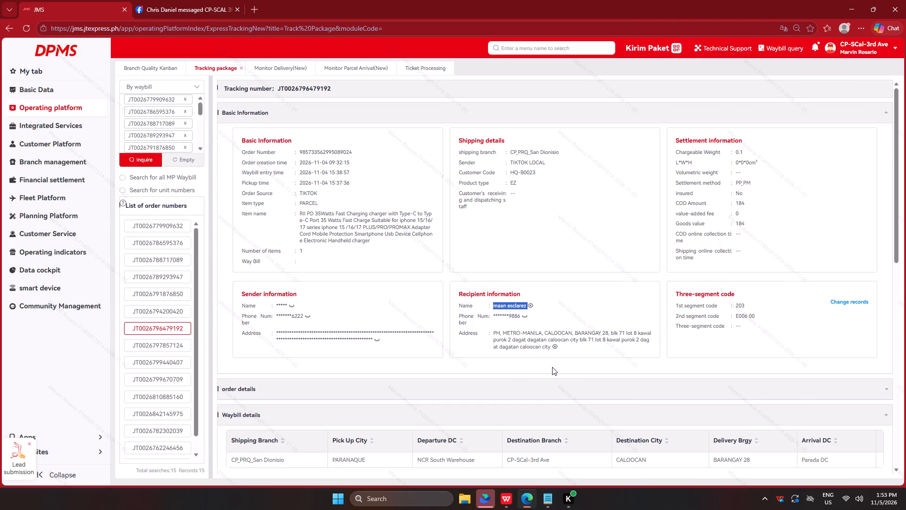
pyautogui.hotkey('alt', 'Tab')
pyautogui.hotkey('ctrl', 'v')
pyautogui.click(144, 346)
pyautogui.scroll(-4, 422, 360)
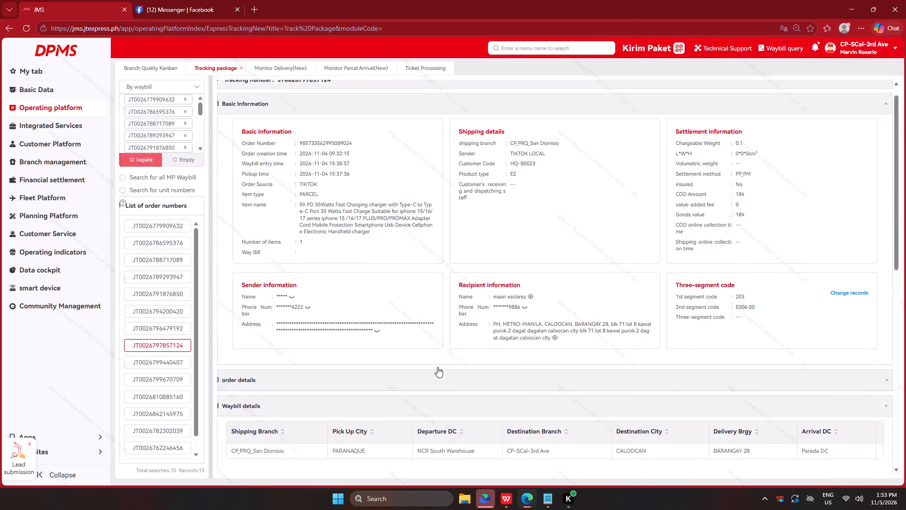
pyautogui.scroll(-4, 437, 367)
pyautogui.scroll(7, 537, 355)
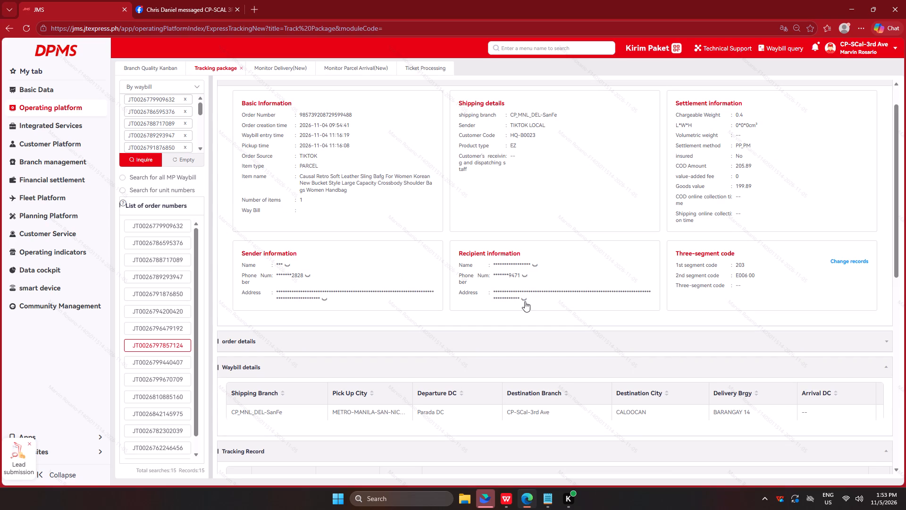
pyautogui.click(525, 301)
pyautogui.tripleClick(525, 298)
pyautogui.hotkey('ctrl', 'c')
pyautogui.keyDown('ctrl'); pyautogui.click(525, 298); pyautogui.keyUp('ctrl')
pyautogui.hotkey('ctrl', 'c')
pyautogui.hotkey('ctrl', 'c')
pyautogui.hotkey('ctrl', 'c')
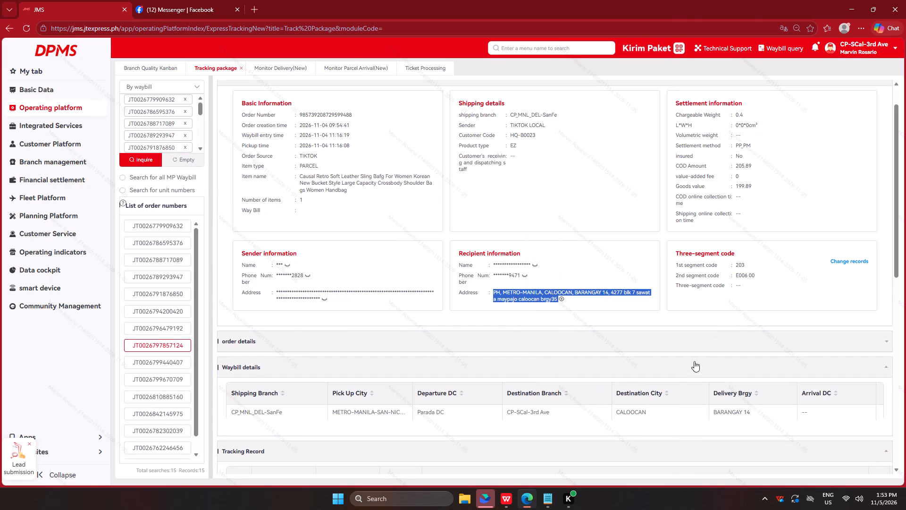
pyautogui.hotkey('alt', 'Tab')
pyautogui.scroll(-7, 709, 349)
pyautogui.click(745, 408)
pyautogui.press('Return')
pyautogui.hotkey('ctrl', 'v')
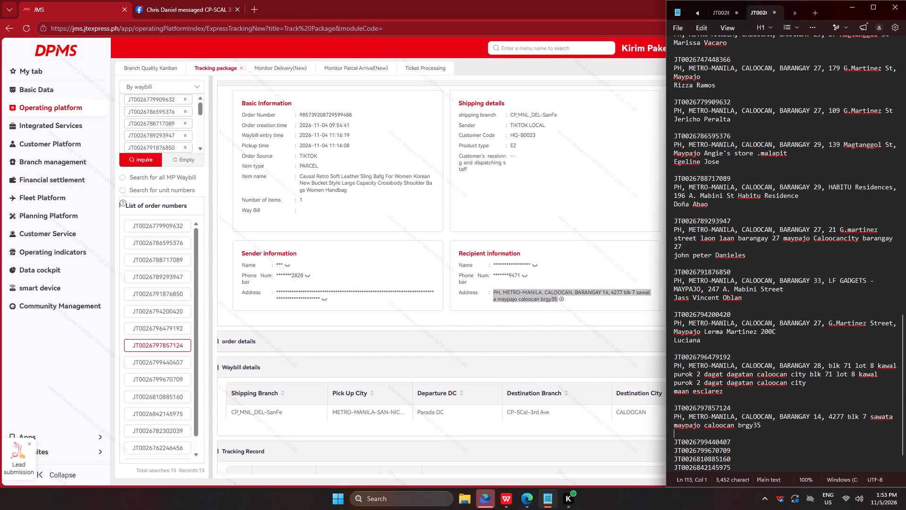
pyautogui.click(534, 264)
pyautogui.tripleClick(529, 263)
pyautogui.hotkey('ctrl', 'c')
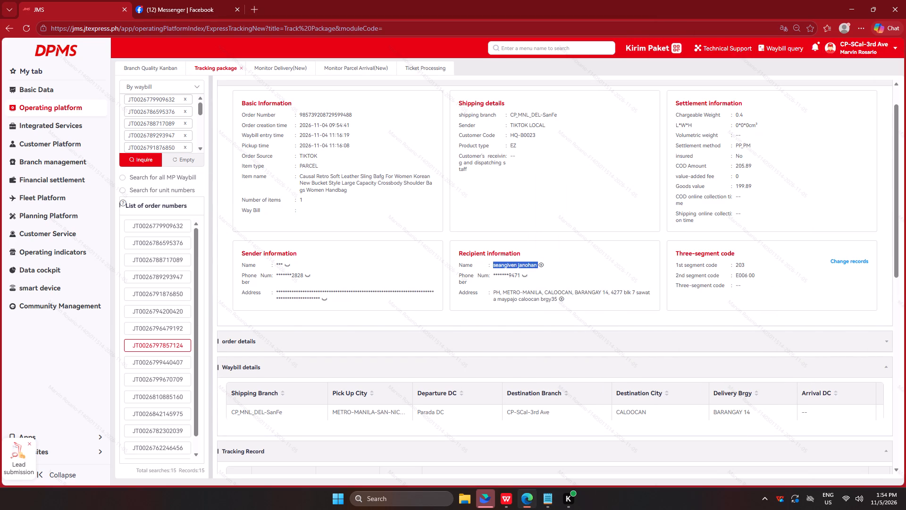
pyautogui.hotkey('ctrl', 'c')
pyautogui.hotkey('ctrl', 'c')
pyautogui.hotkey('ctrl', 'c')
pyautogui.hotkey('ctrl', 'c')
pyautogui.hotkey('ctrl', 'c')
pyautogui.hotkey('alt', 'Tab')
pyautogui.hotkey('ctrl', 'v')
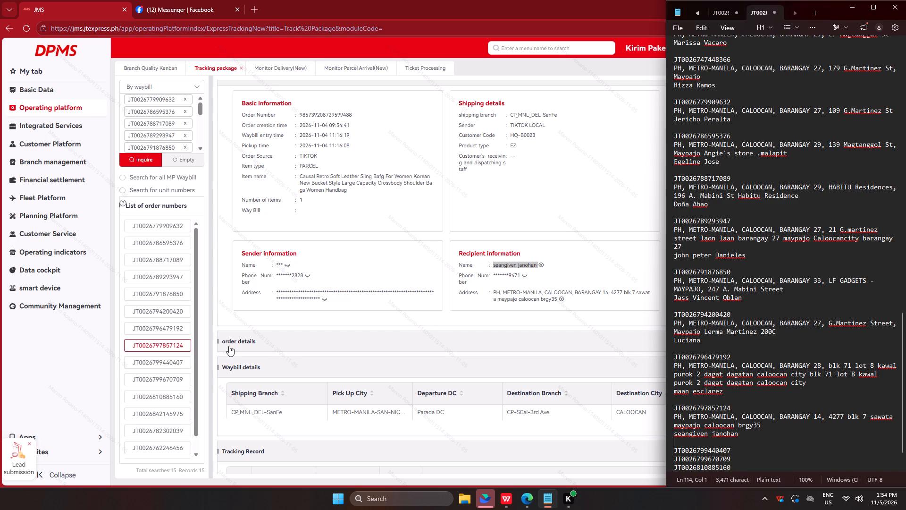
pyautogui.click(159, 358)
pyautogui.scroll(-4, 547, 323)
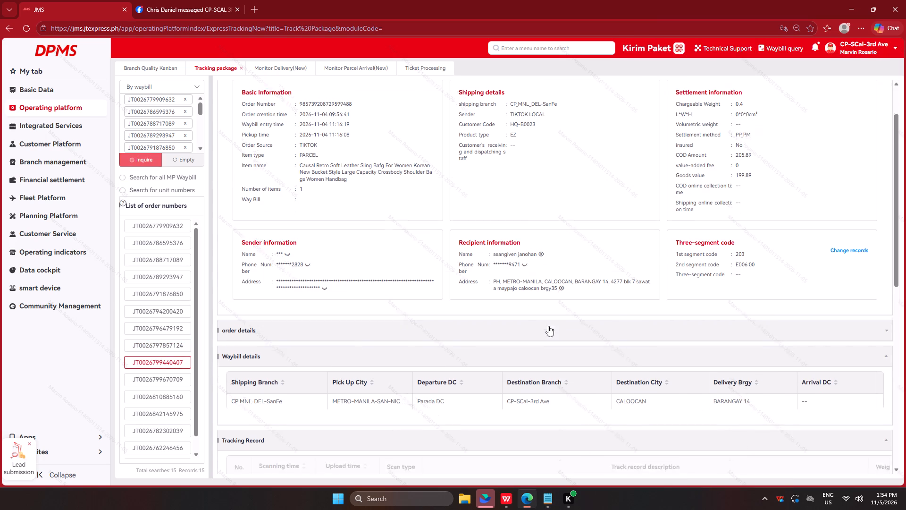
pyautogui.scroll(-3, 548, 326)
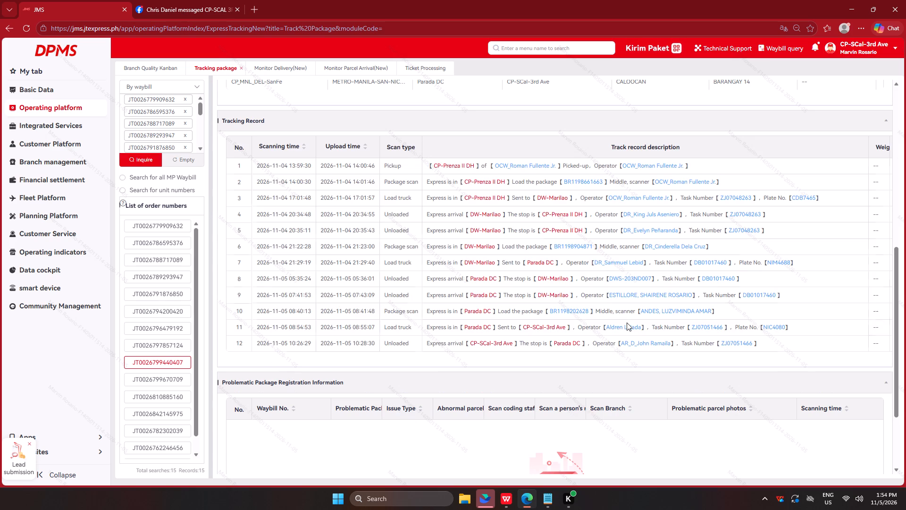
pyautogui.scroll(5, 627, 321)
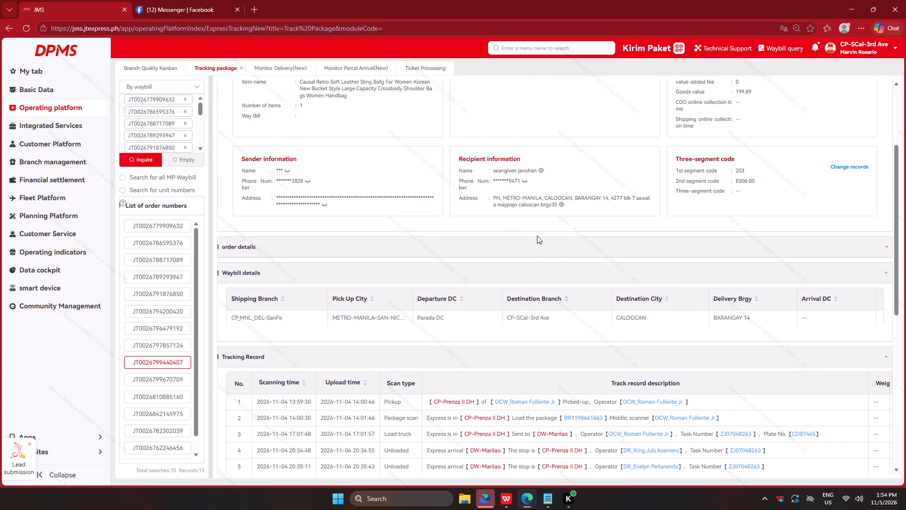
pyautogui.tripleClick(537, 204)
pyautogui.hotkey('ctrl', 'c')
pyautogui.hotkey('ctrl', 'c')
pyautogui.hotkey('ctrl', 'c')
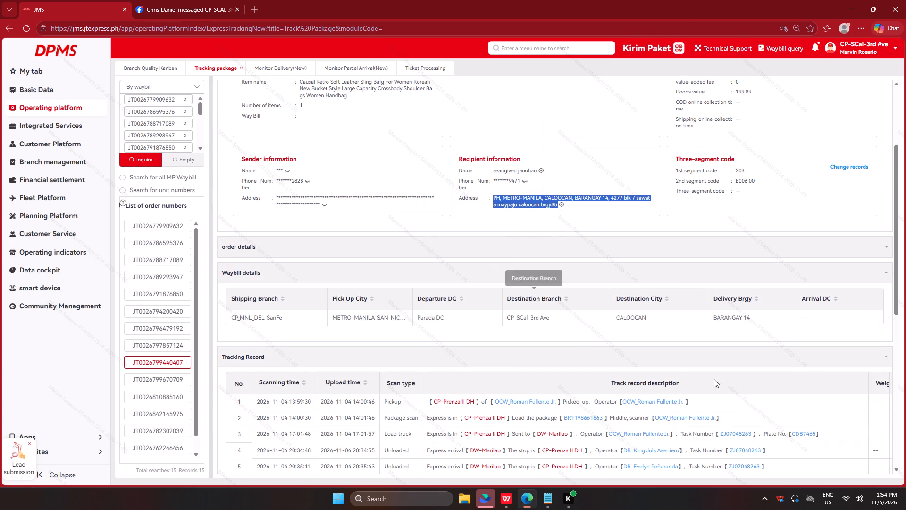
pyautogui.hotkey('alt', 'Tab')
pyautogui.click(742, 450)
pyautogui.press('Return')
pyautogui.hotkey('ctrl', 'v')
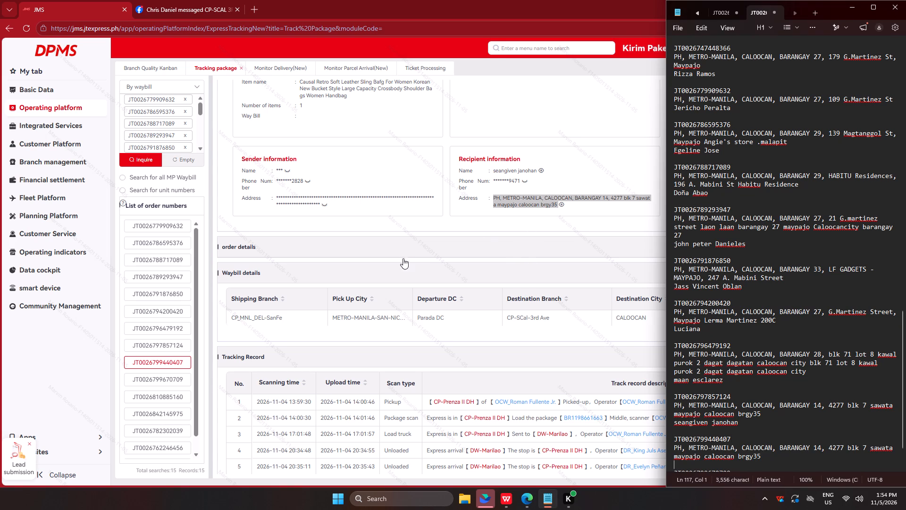
pyautogui.hotkey('alt', 'Tab')
pyautogui.click(163, 349)
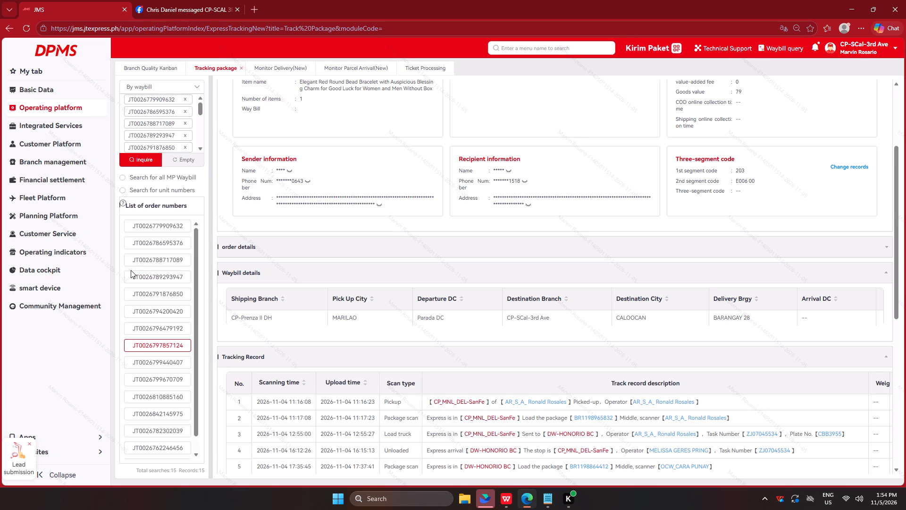
pyautogui.click(166, 361)
pyautogui.scroll(-6, 421, 279)
pyautogui.scroll(6, 491, 298)
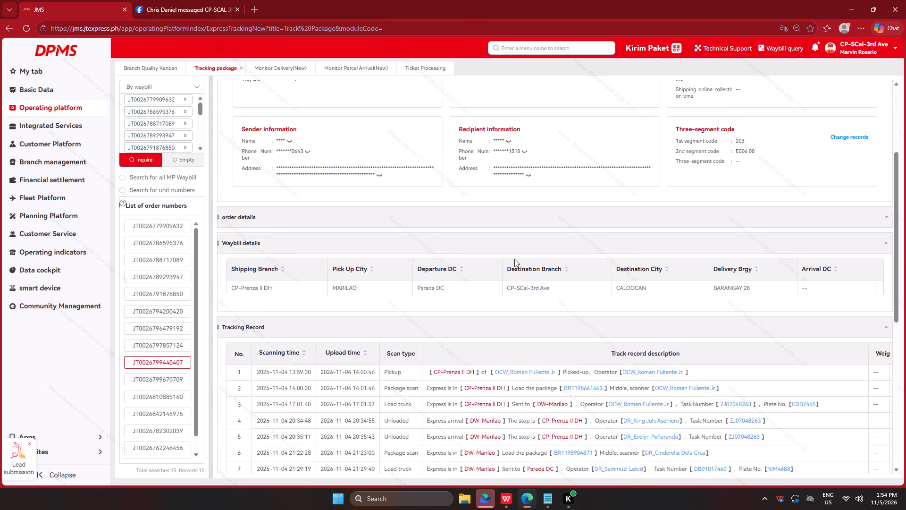
pyautogui.tripleClick(530, 202)
pyautogui.keyDown('ctrl'); pyautogui.click(530, 202); pyautogui.keyUp('ctrl')
pyautogui.hotkey('ctrl', 'c')
pyautogui.hotkey('ctrl', 'c')
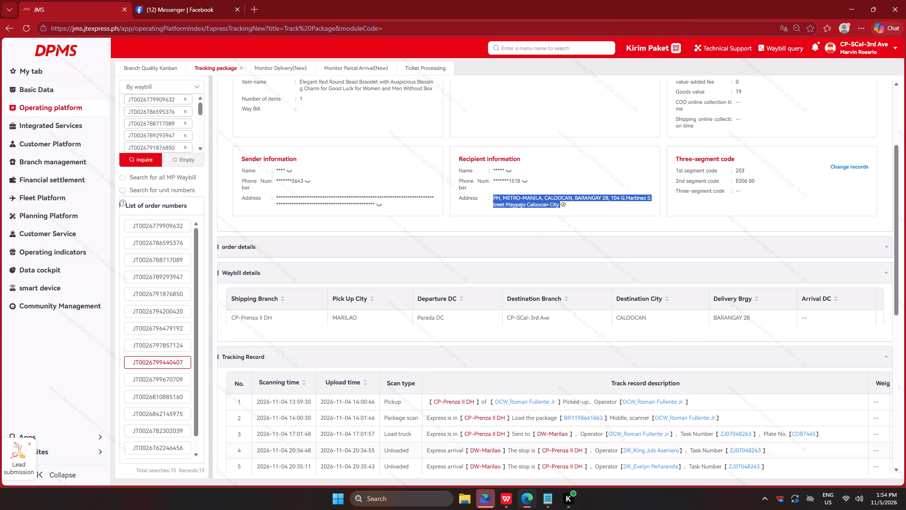
pyautogui.hotkey('ctrl', 'c')
pyautogui.hotkey('ctrl', 'c')
pyautogui.hotkey('alt', 'Tab')
pyautogui.moveTo(773, 461); pyautogui.dragTo(725, 451)
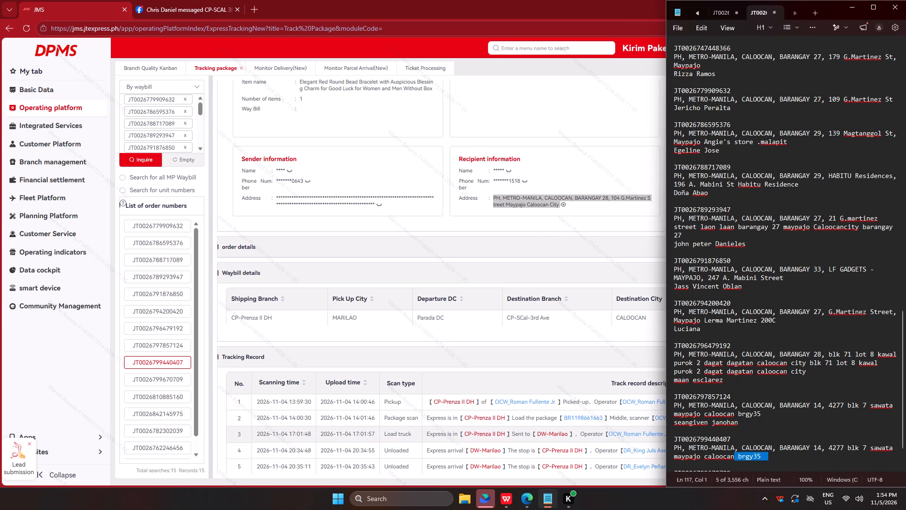
pyautogui.moveTo(725, 451); pyautogui.dragTo(632, 448)
pyautogui.hotkey('ctrl', 'v')
pyautogui.click(510, 172)
pyautogui.doubleClick(495, 171)
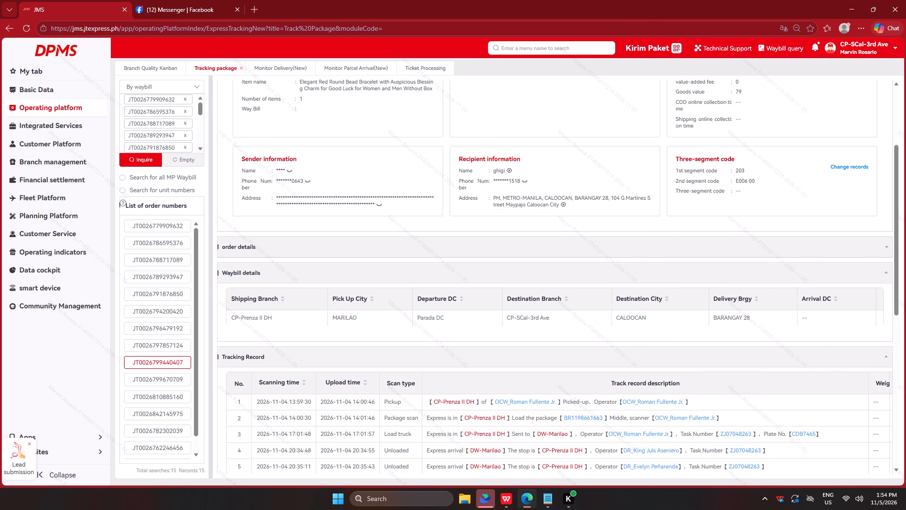
pyautogui.hotkey('ctrl', 'c')
pyautogui.hotkey('ctrl', 'c')
pyautogui.hotkey('ctrl', 'c')
pyautogui.hotkey('ctrl', 'c')
pyautogui.hotkey('ctrl', 'c')
pyautogui.hotkey('alt', 'Tab')
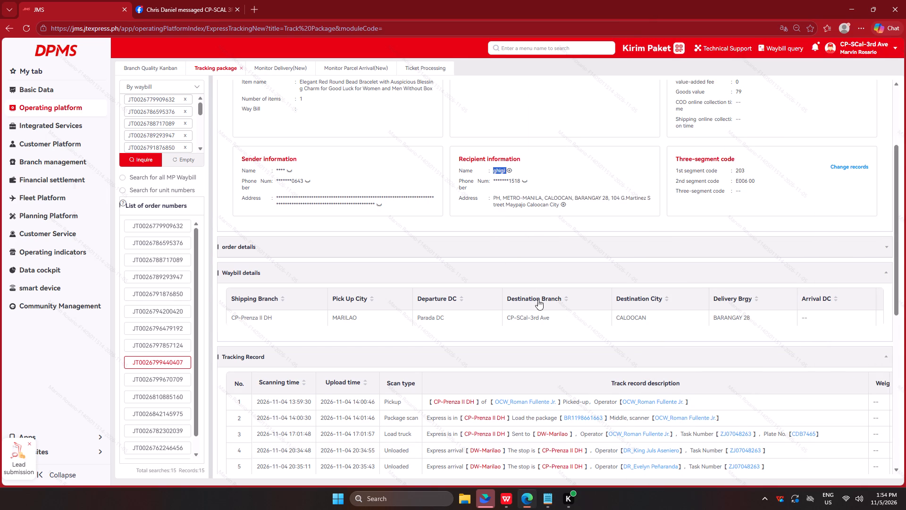
pyautogui.hotkey('ctrl', 'v')
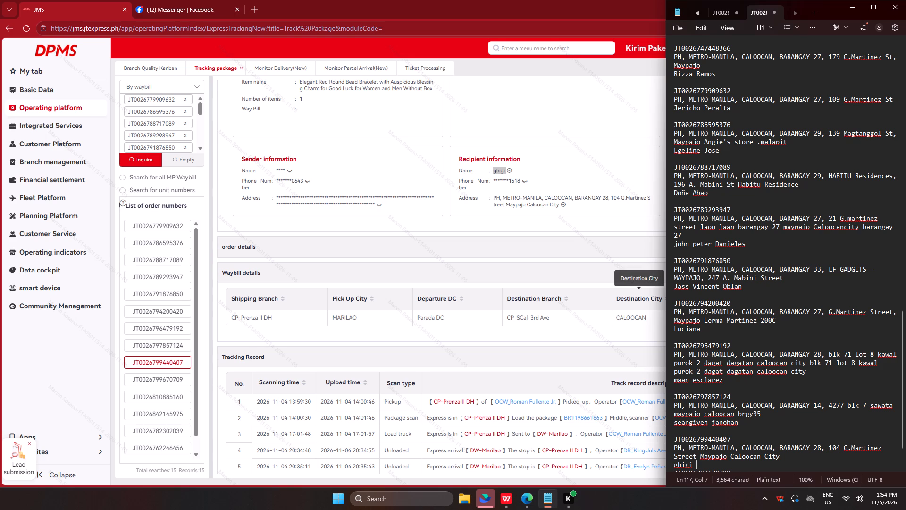
pyautogui.scroll(6, 817, 215)
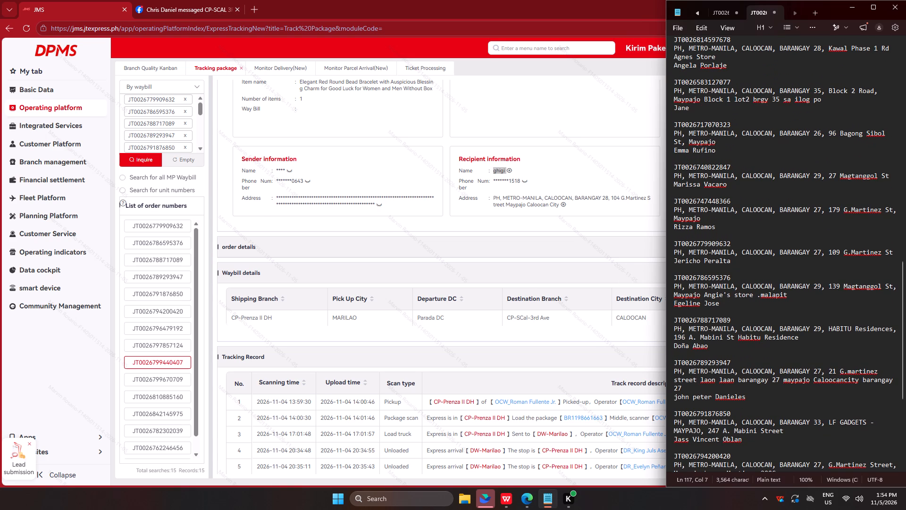
pyautogui.scroll(-6, 761, 326)
pyautogui.scroll(-7, 707, 440)
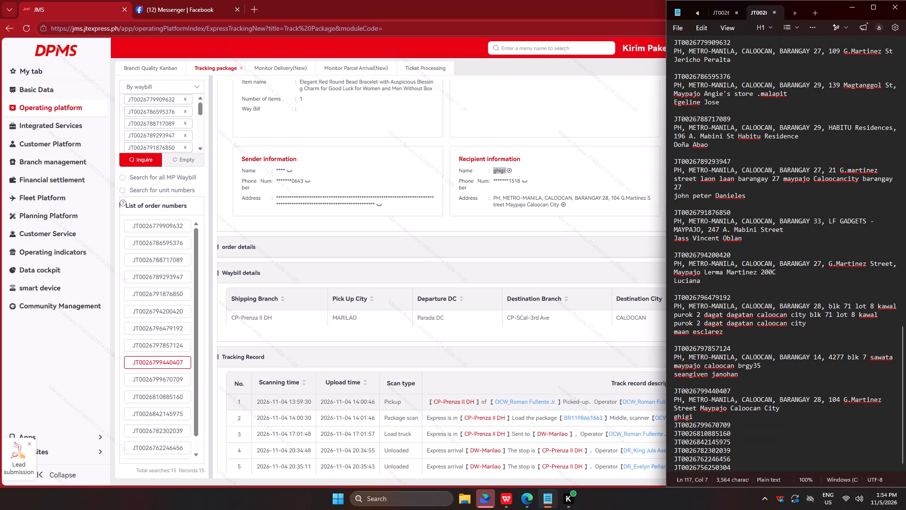
pyautogui.press('Return')
pyautogui.click(176, 378)
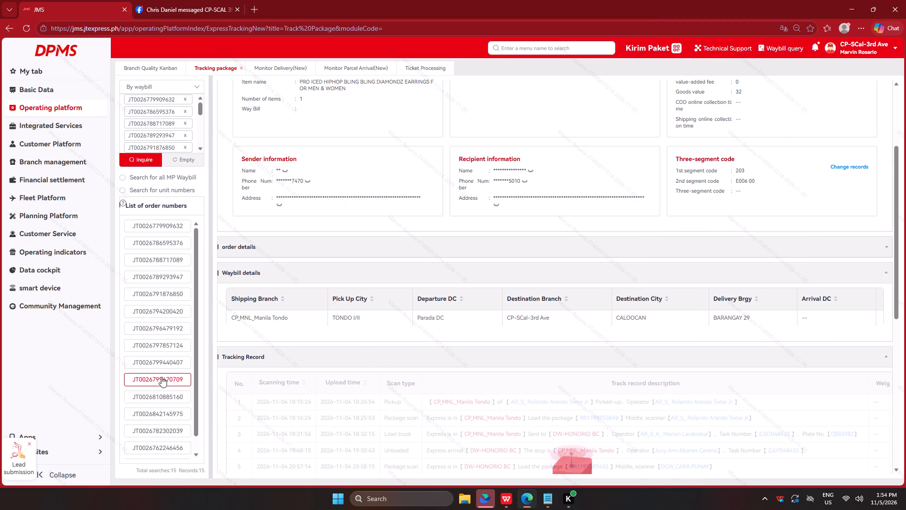
pyautogui.scroll(-20, 159, 381)
pyautogui.scroll(-2, 159, 381)
pyautogui.scroll(6, 503, 325)
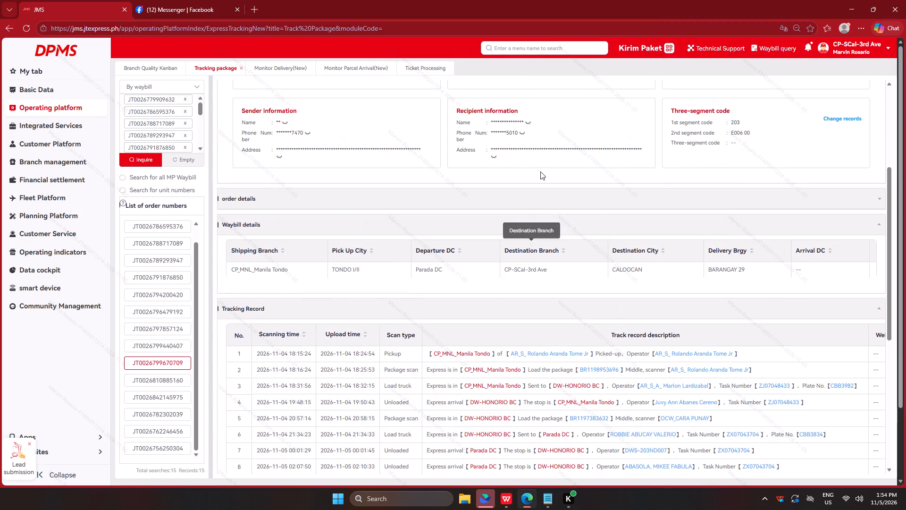
pyautogui.tripleClick(496, 154)
pyautogui.hotkey('ctrl', 'c')
pyautogui.hotkey('ctrl', 'c')
pyautogui.hotkey('ctrl', 'c')
pyautogui.hotkey('ctrl', 'c')
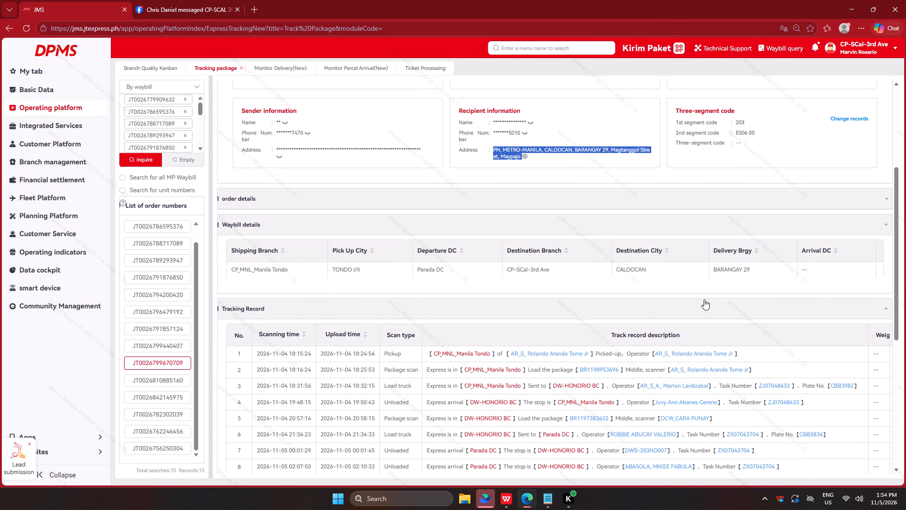
pyautogui.hotkey('alt', 'Tab')
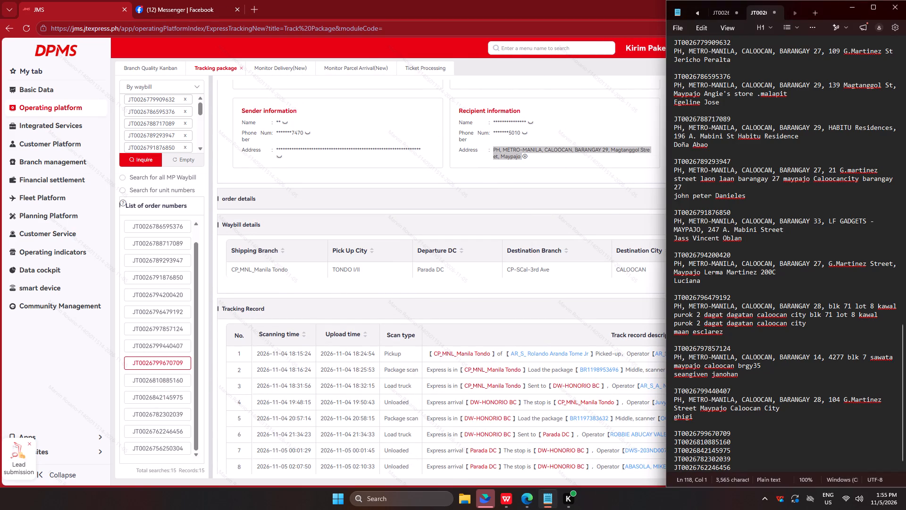
pyautogui.click(738, 436)
pyautogui.press('Return')
pyautogui.hotkey('ctrl', 'v')
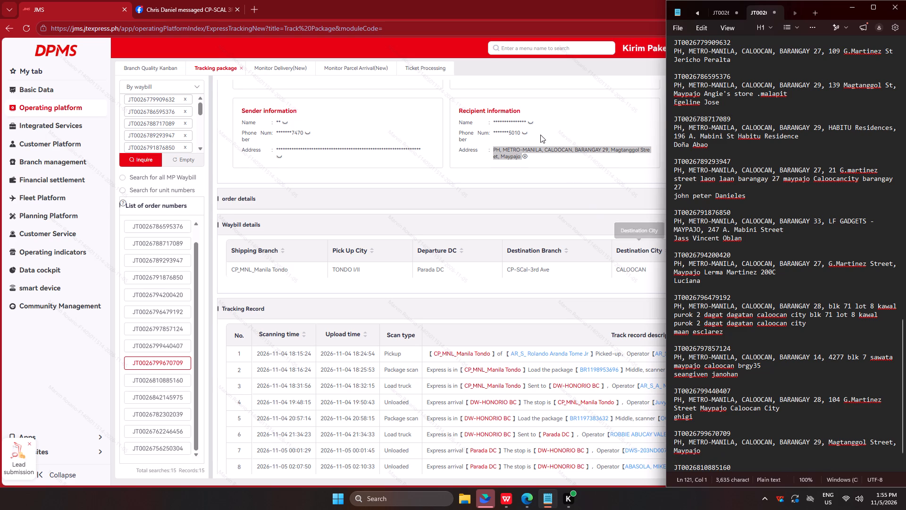
pyautogui.click(533, 124)
pyautogui.click(534, 113)
pyautogui.tripleClick(517, 124)
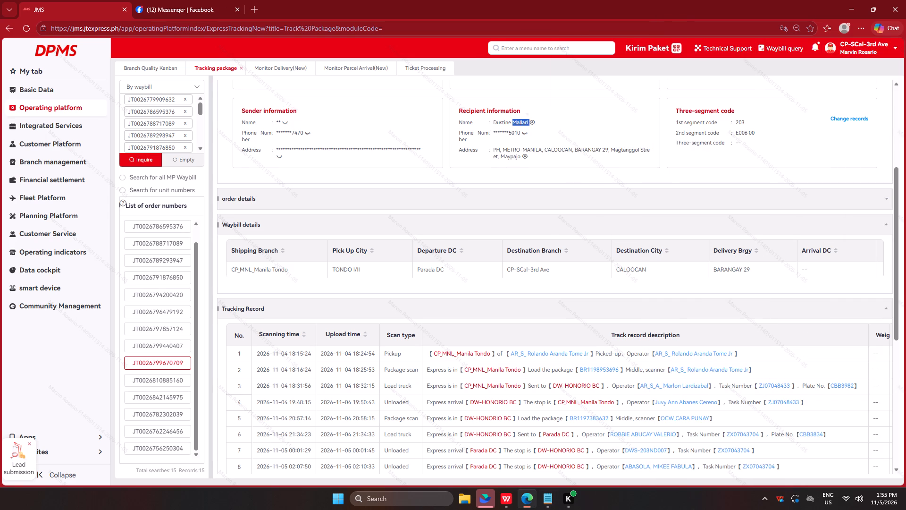
pyautogui.hotkey('ctrl', 'c')
pyautogui.hotkey('ctrl', 'c')
pyautogui.hotkey('ctrl', 'c')
pyautogui.hotkey('ctrl', 'c')
pyautogui.hotkey('alt', 'Tab')
pyautogui.hotkey('ctrl', 'v')
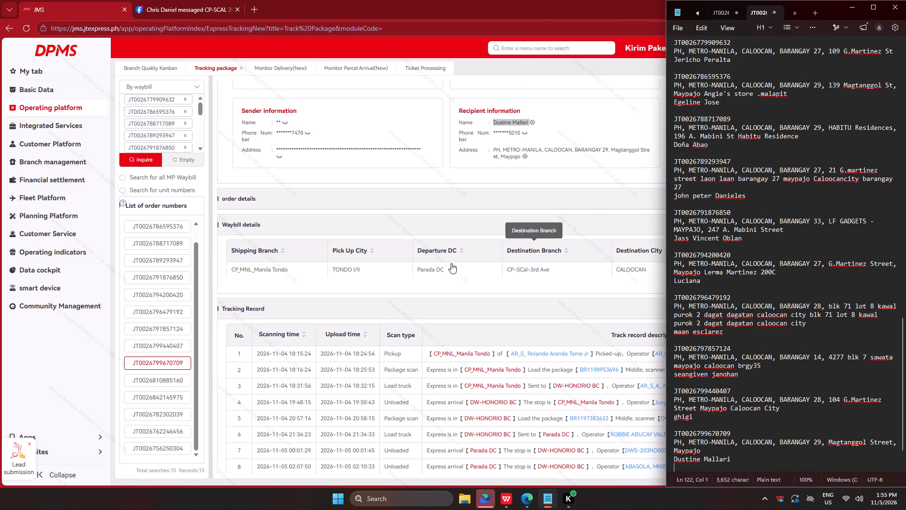
pyautogui.click(154, 376)
pyautogui.scroll(-9, 356, 362)
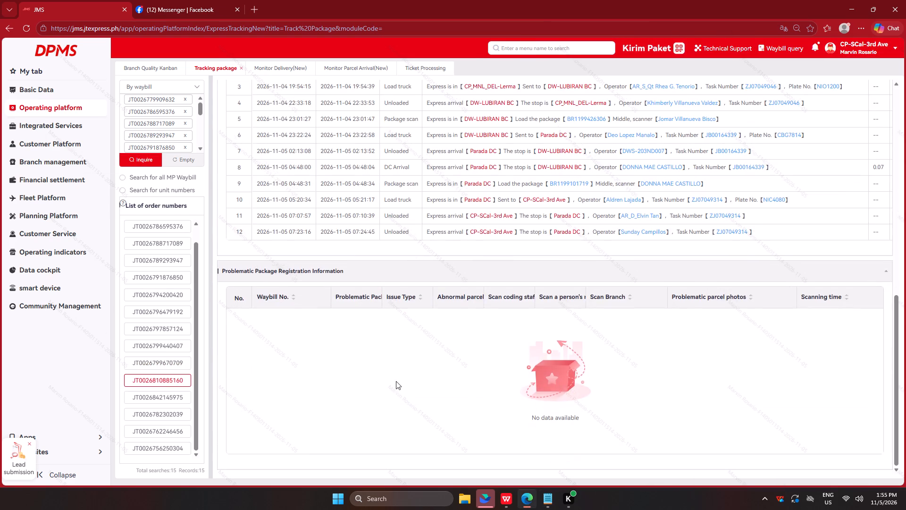
pyautogui.scroll(7, 398, 378)
pyautogui.tripleClick(538, 185)
pyautogui.click(538, 184)
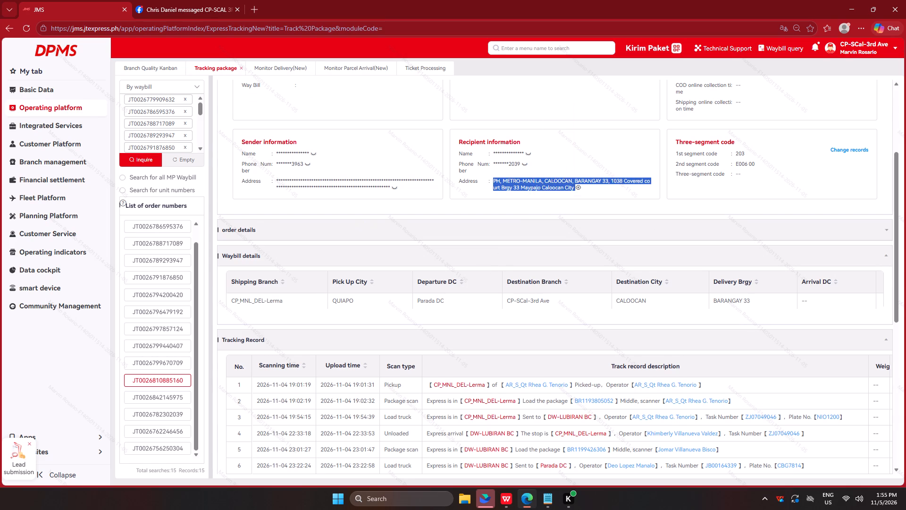
pyautogui.hotkey('ctrl', 'c')
pyautogui.hotkey('ctrl', 'c')
pyautogui.hotkey('ctrl', 'c')
pyautogui.hotkey('ctrl', 'c')
pyautogui.hotkey('ctrl', 'c')
pyautogui.hotkey('ctrl', 'c')
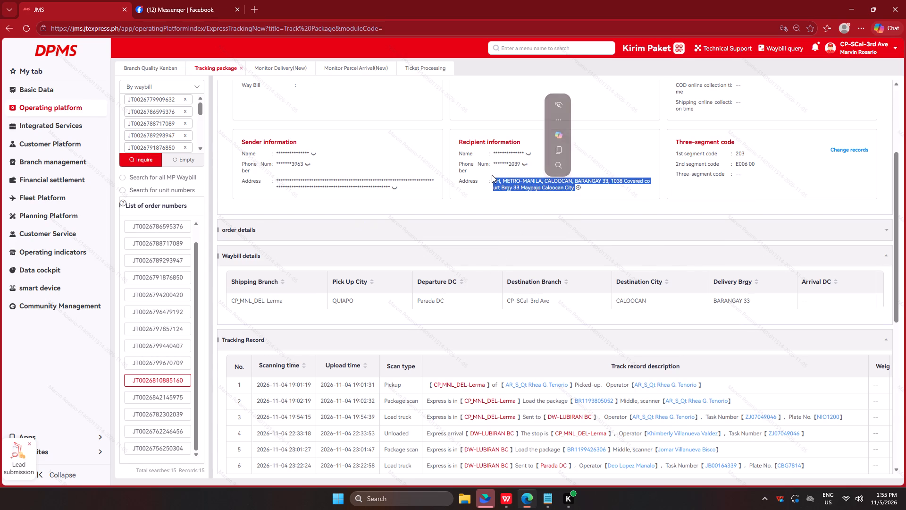
pyautogui.hotkey('ctrl', 'c')
pyautogui.hotkey('ctrl', 'c')
pyautogui.hotkey('ctrl', 'c')
pyautogui.hotkey('ctrl', 'c')
pyautogui.hotkey('alt', 'Tab')
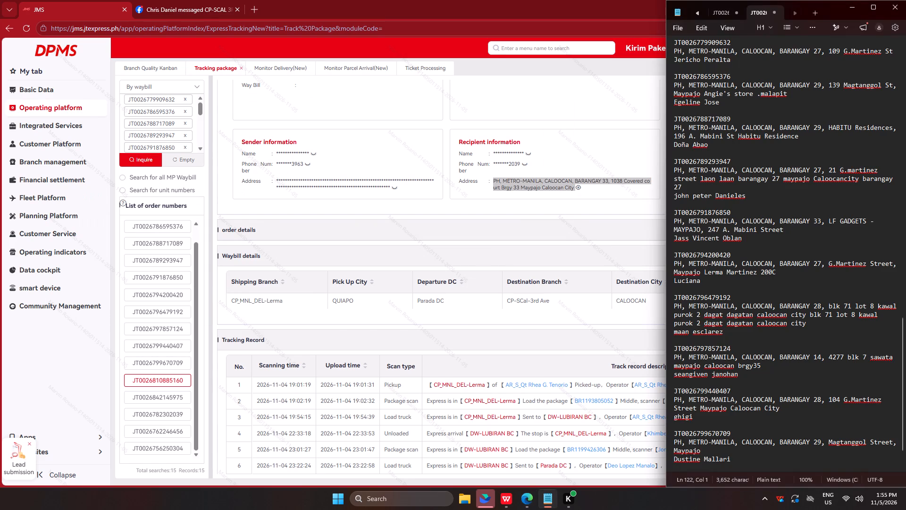
pyautogui.scroll(-7, 718, 362)
pyautogui.click(733, 434)
pyautogui.press('Return')
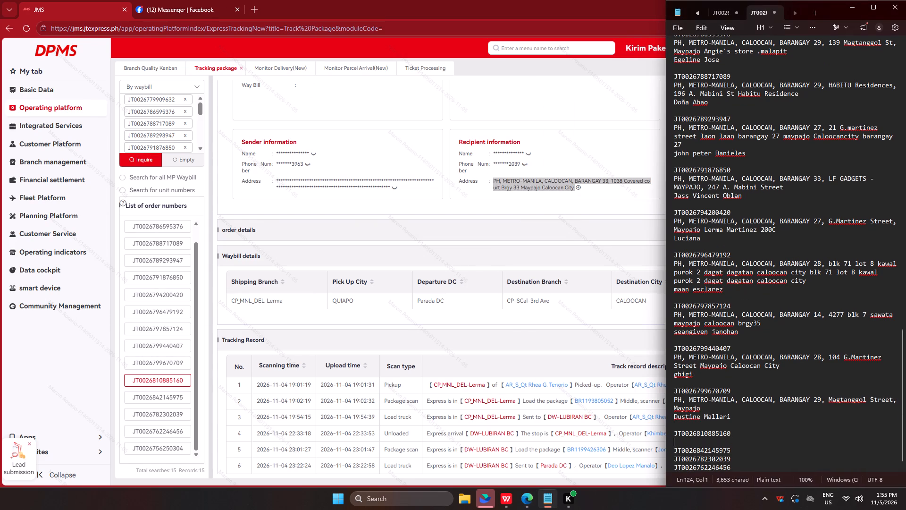
pyautogui.hotkey('ctrl', 'v')
pyautogui.click(529, 153)
pyautogui.tripleClick(519, 153)
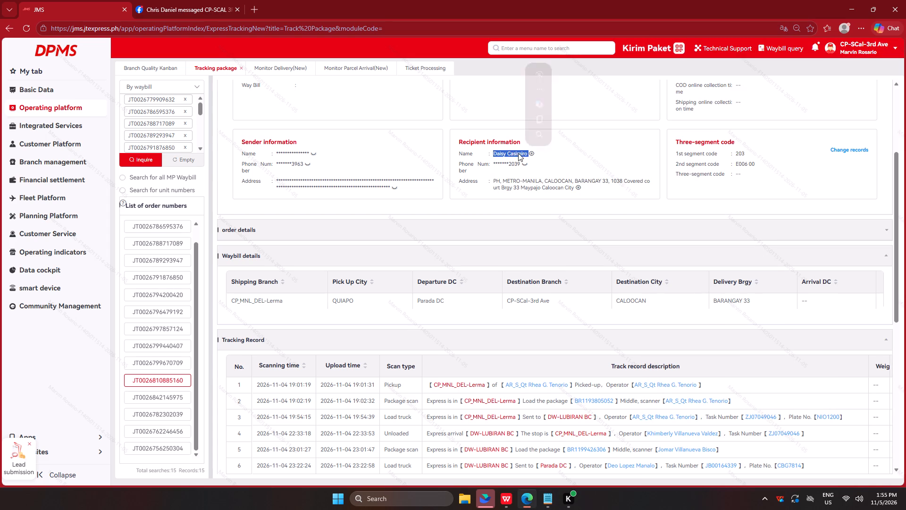
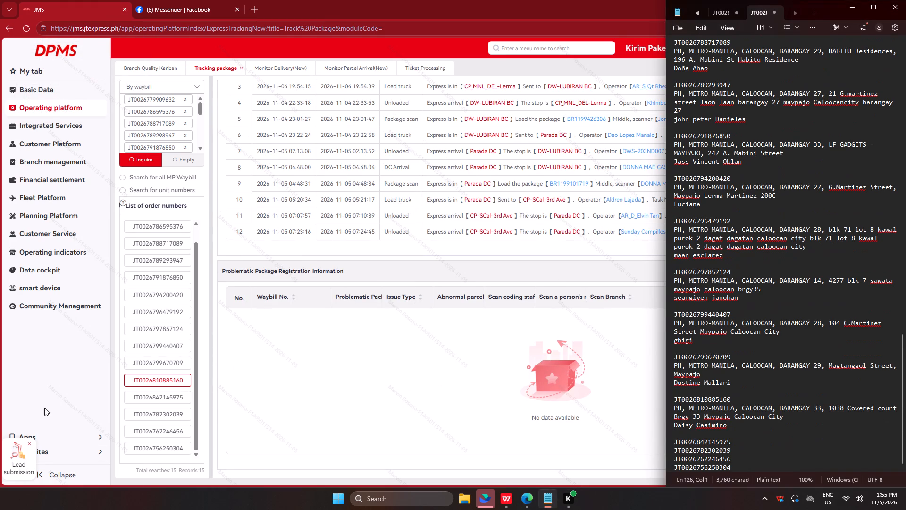
pyautogui.click(172, 405)
pyautogui.click(174, 399)
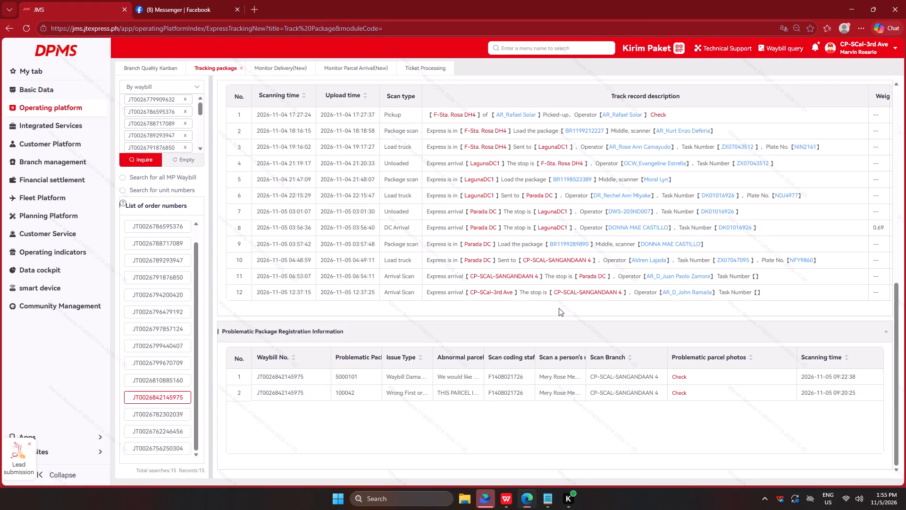
pyautogui.scroll(6, 559, 307)
pyautogui.tripleClick(539, 199)
pyautogui.doubleClick(537, 198)
pyautogui.hotkey('ctrl', 'c')
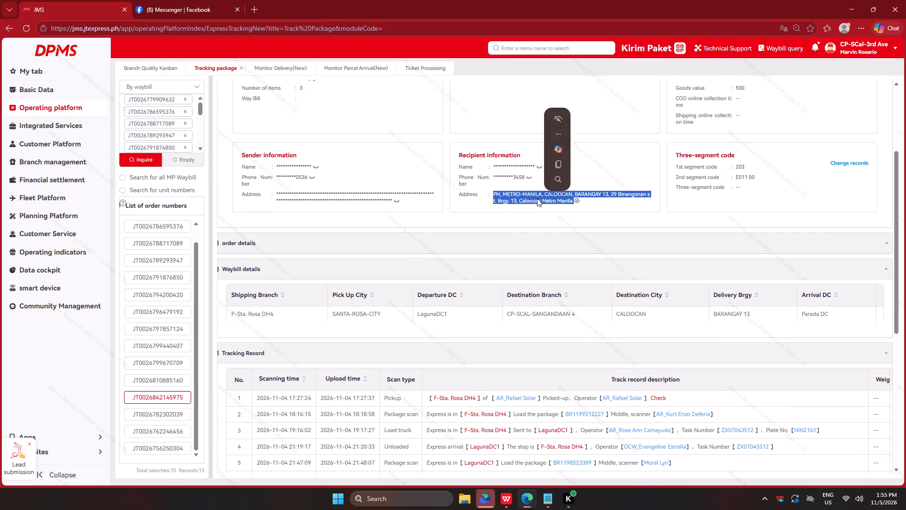
pyautogui.hotkey('ctrl', 'c')
pyautogui.hotkey('ctrl', 'c')
pyautogui.hotkey('ctrl', 'c')
pyautogui.hotkey('ctrl', 'c')
pyautogui.hotkey('alt', 'Tab')
pyautogui.scroll(-7, 783, 418)
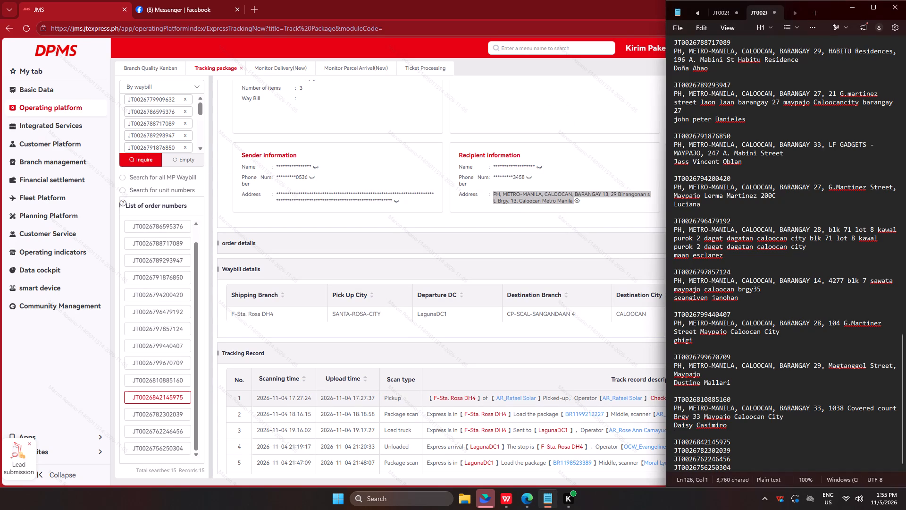
pyautogui.click(739, 442)
pyautogui.press('Return')
pyautogui.hotkey('ctrl', 'v')
pyautogui.click(541, 166)
pyautogui.tripleClick(527, 165)
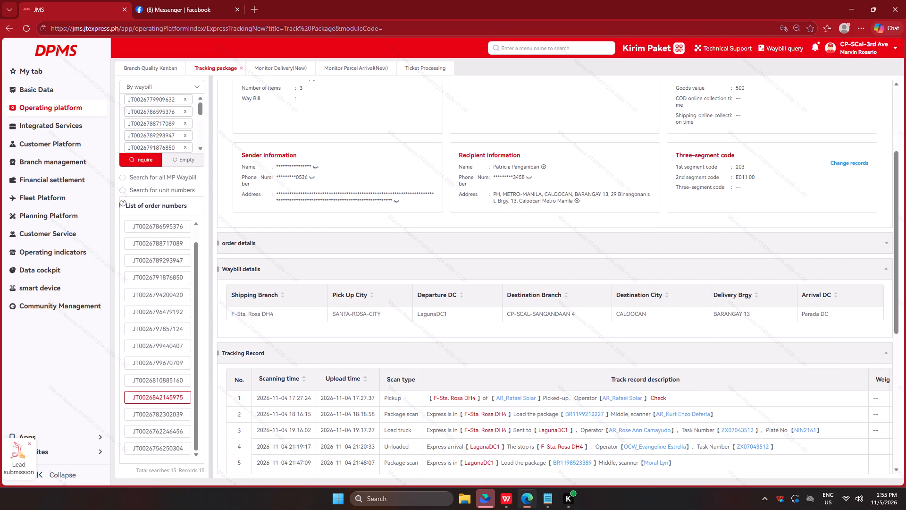
pyautogui.hotkey('ctrl', 'c')
pyautogui.hotkey('ctrl', 'c')
pyautogui.hotkey('ctrl', 'c')
pyautogui.hotkey('alt', 'Tab')
pyautogui.hotkey('ctrl', 'v')
pyautogui.hotkey('ctrl', 'v')
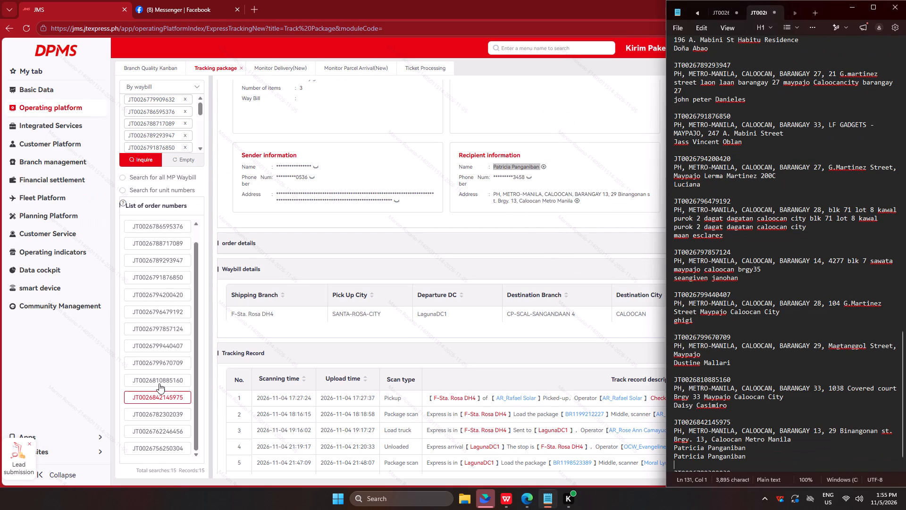
pyautogui.hotkey('ctrl', 'z')
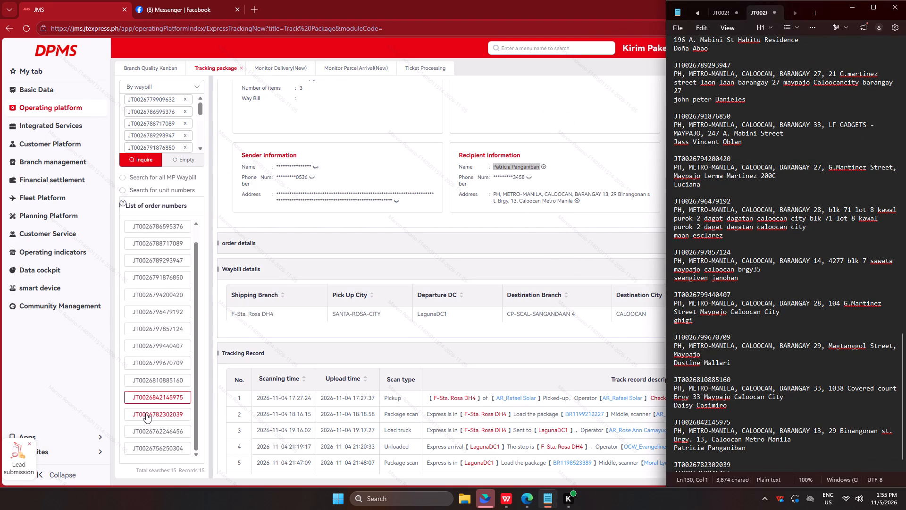
pyautogui.click(147, 411)
pyautogui.scroll(-8, 435, 325)
pyautogui.scroll(7, 478, 329)
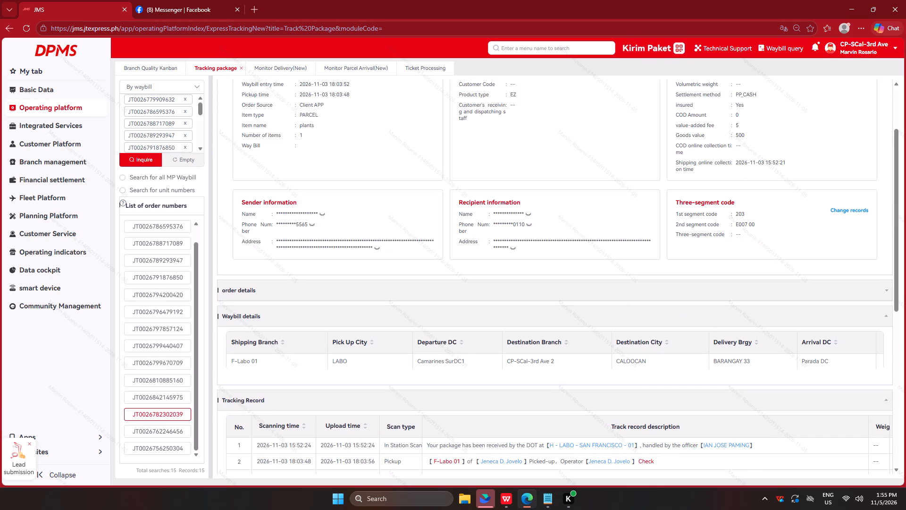
pyautogui.tripleClick(518, 247)
pyautogui.click(517, 246)
pyautogui.hotkey('ctrl', 'c')
pyautogui.hotkey('ctrl', 'c')
pyautogui.hotkey('ctrl', 'c')
pyautogui.hotkey('ctrl', 'c')
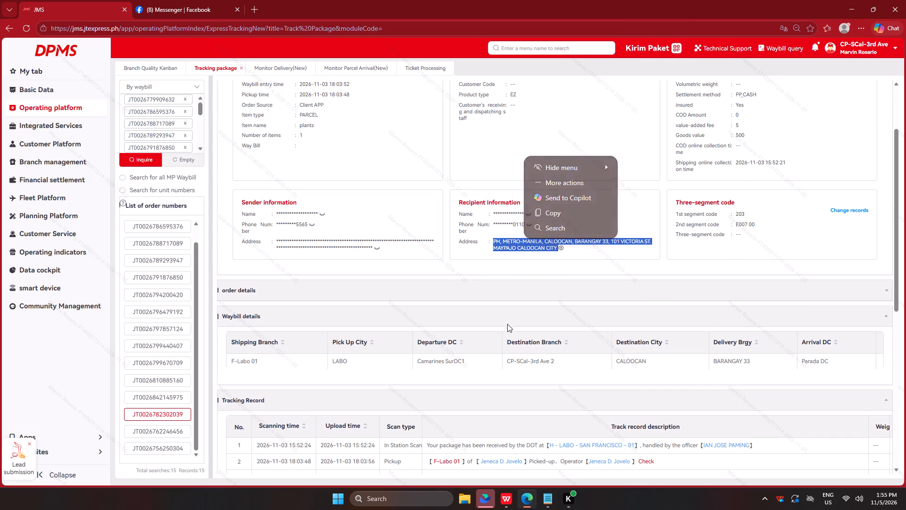
pyautogui.scroll(-8, 521, 348)
pyautogui.hotkey('alt', 'Tab')
pyautogui.scroll(-4, 747, 431)
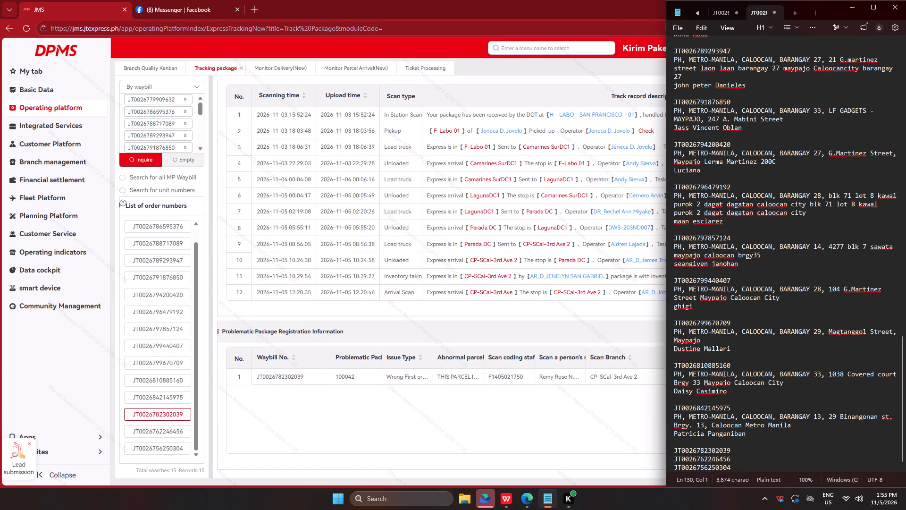
pyautogui.scroll(-3, 746, 433)
pyautogui.click(738, 448)
pyautogui.press('Return')
pyautogui.hotkey('ctrl', 'v')
pyautogui.scroll(6, 604, 366)
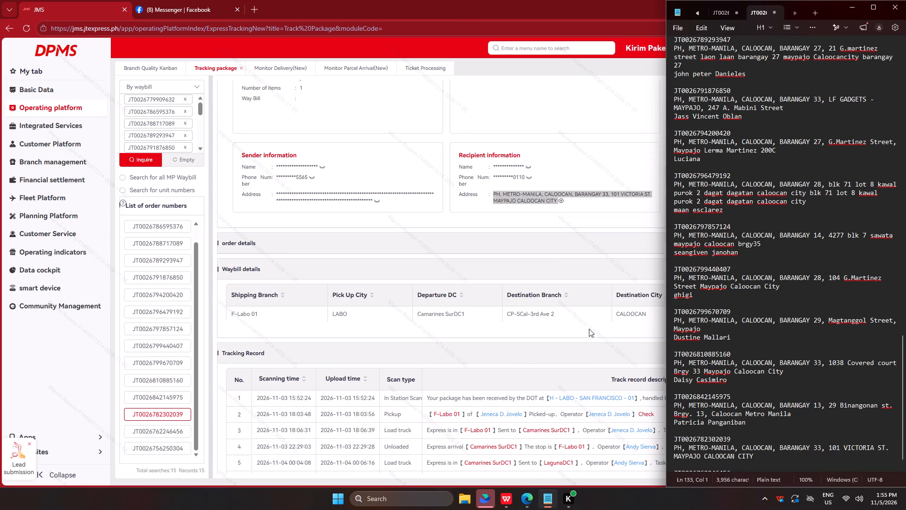
pyautogui.click(531, 168)
pyautogui.tripleClick(514, 168)
pyautogui.hotkey('ctrl', 'c')
pyautogui.hotkey('ctrl', 'c')
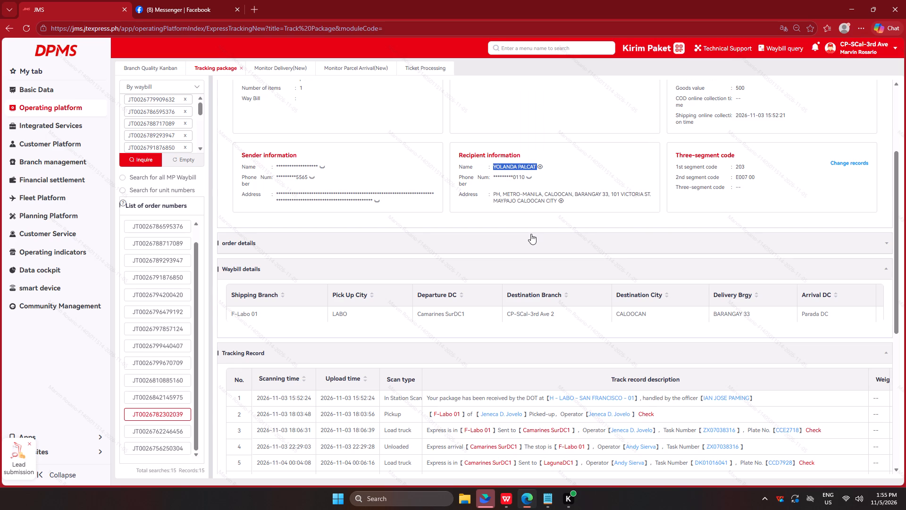
pyautogui.hotkey('ctrl', 'c')
pyautogui.hotkey('alt', 'Tab')
pyautogui.hotkey('ctrl', 'v')
pyautogui.scroll(-14, 469, 367)
pyautogui.click(488, 434)
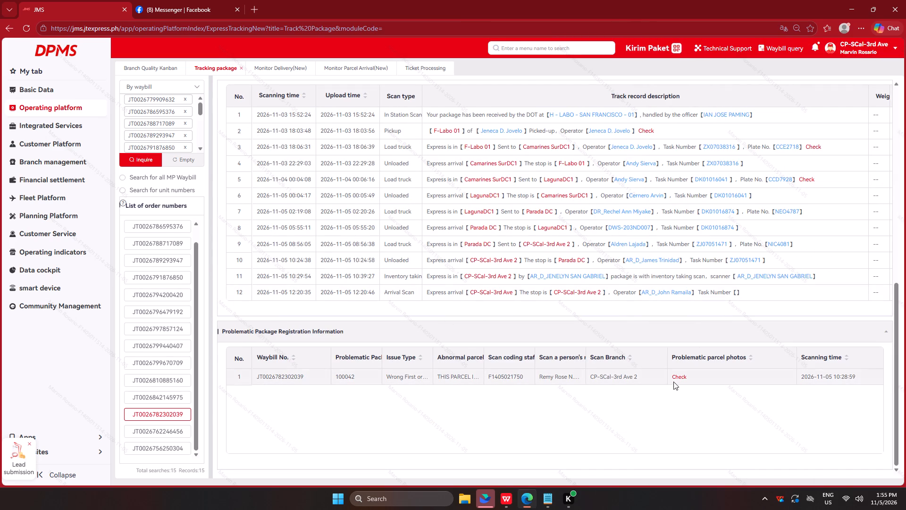
pyautogui.click(679, 376)
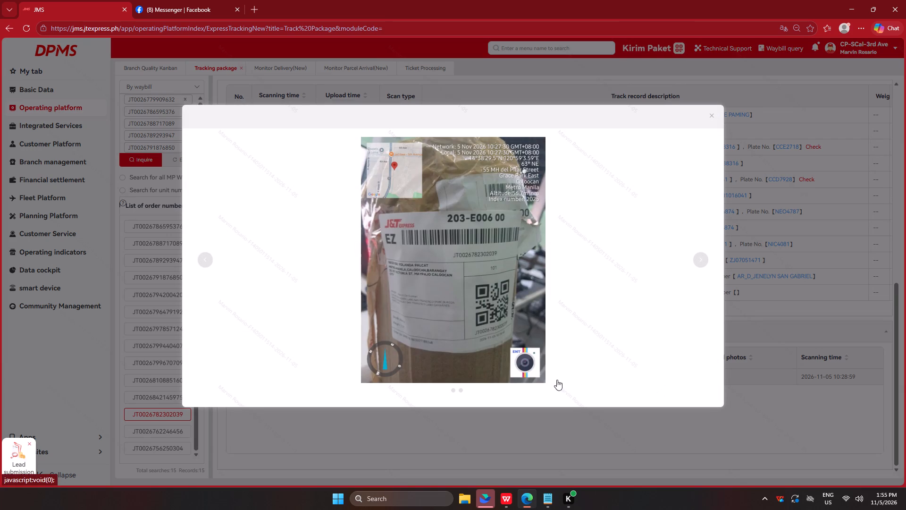
pyautogui.press('Escape')
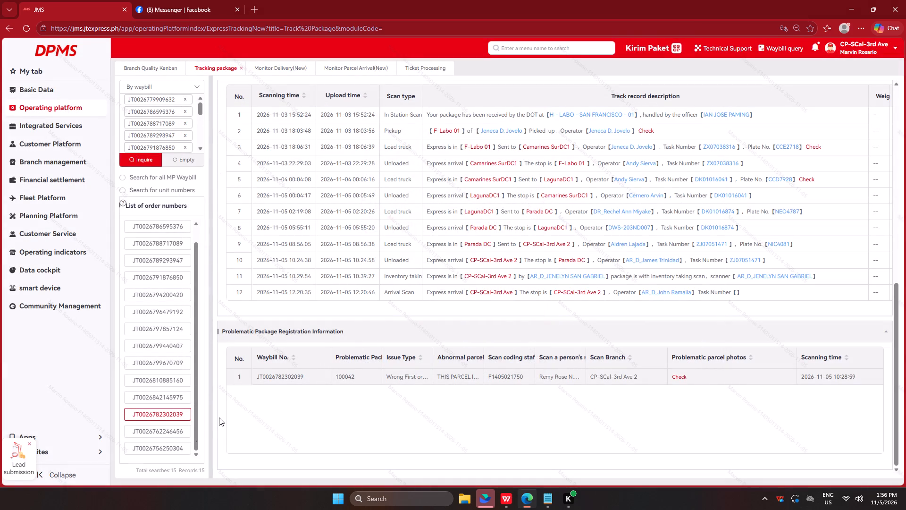
pyautogui.click(159, 431)
pyautogui.scroll(8, 522, 388)
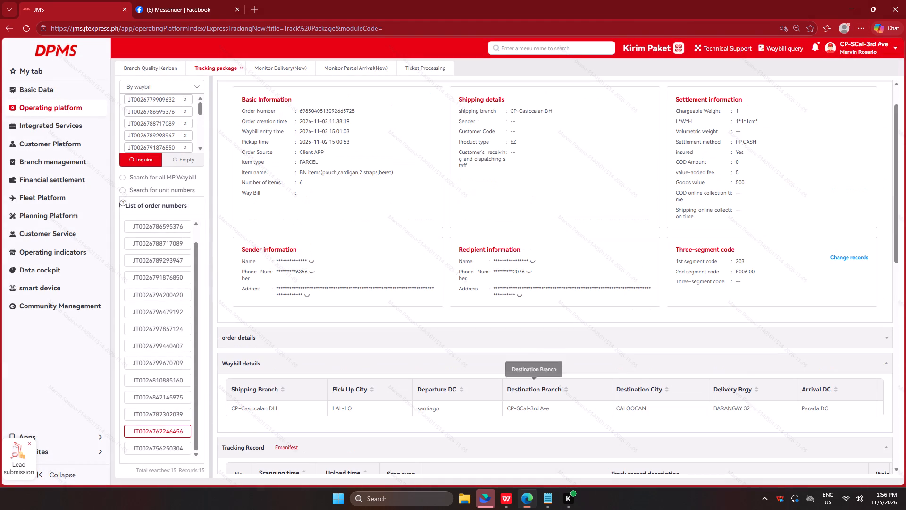
pyautogui.moveTo(517, 287); pyautogui.dragTo(519, 296)
pyautogui.click(518, 290)
pyautogui.click(516, 291)
pyautogui.click(518, 295)
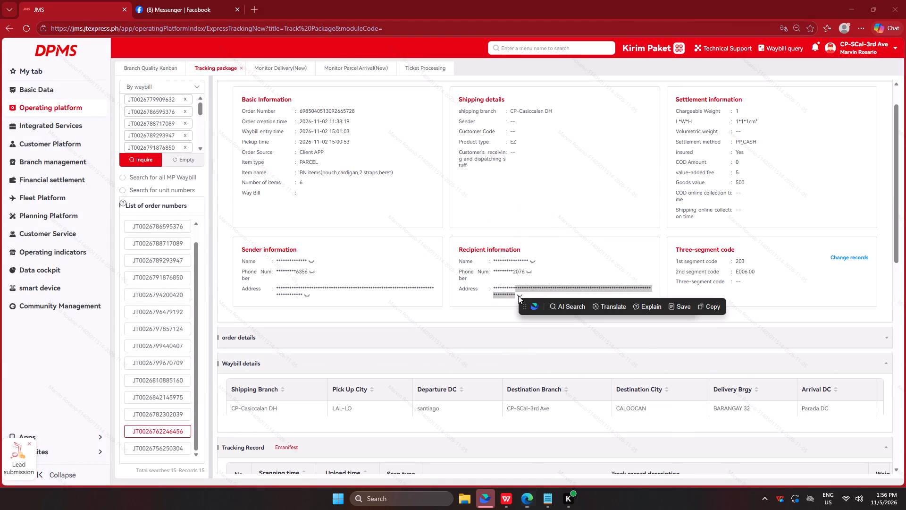
pyautogui.click(519, 295)
pyautogui.click(507, 294)
pyautogui.click(520, 295)
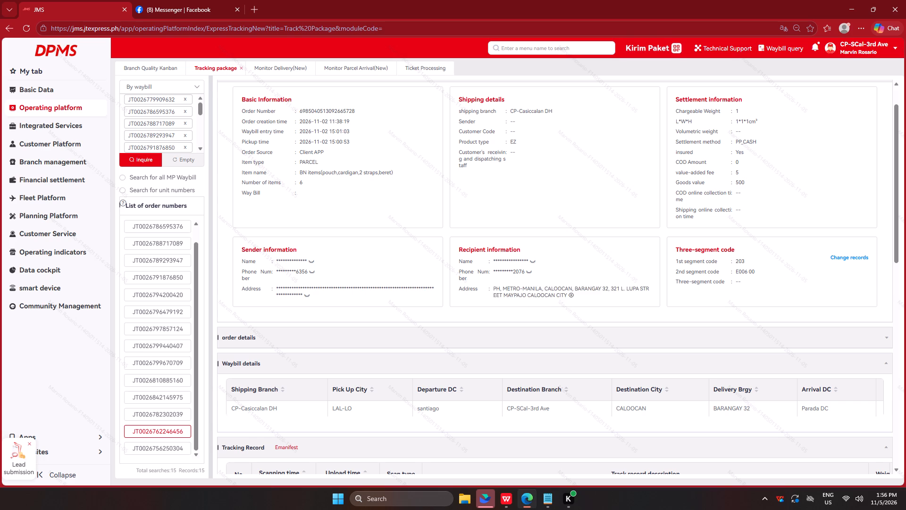
pyautogui.tripleClick(517, 295)
pyautogui.hotkey('ctrl', 'c')
pyautogui.hotkey('ctrl', 'c')
pyautogui.hotkey('ctrl', 'c')
pyautogui.hotkey('ctrl', 'c')
pyautogui.hotkey('alt', 'Tab')
pyautogui.scroll(-8, 755, 382)
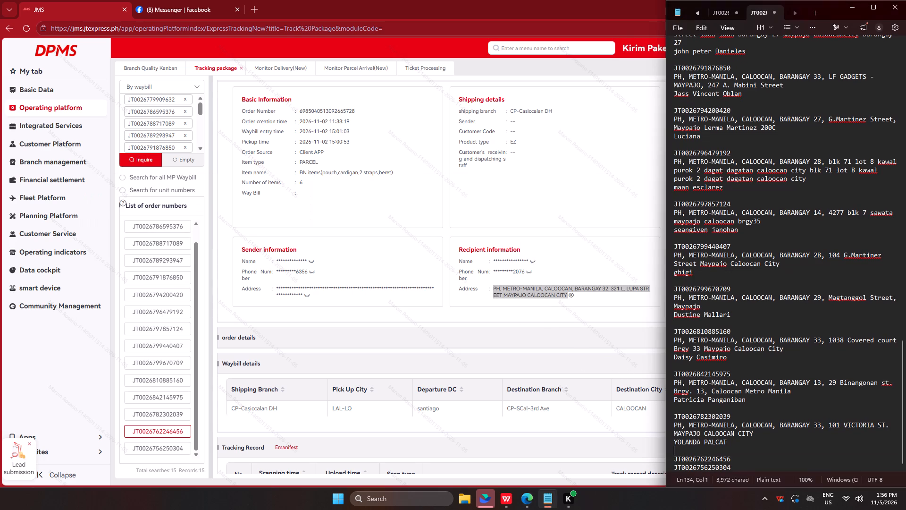
pyautogui.click(742, 459)
pyautogui.press('Return')
pyautogui.hotkey('ctrl', 'v')
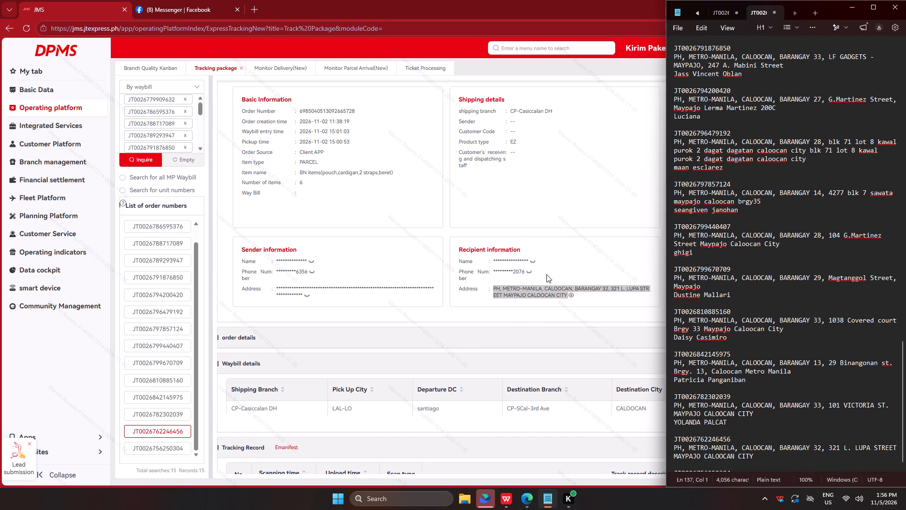
pyautogui.click(533, 262)
pyautogui.tripleClick(513, 259)
pyautogui.hotkey('ctrl', 'c')
pyautogui.hotkey('ctrl', 'c')
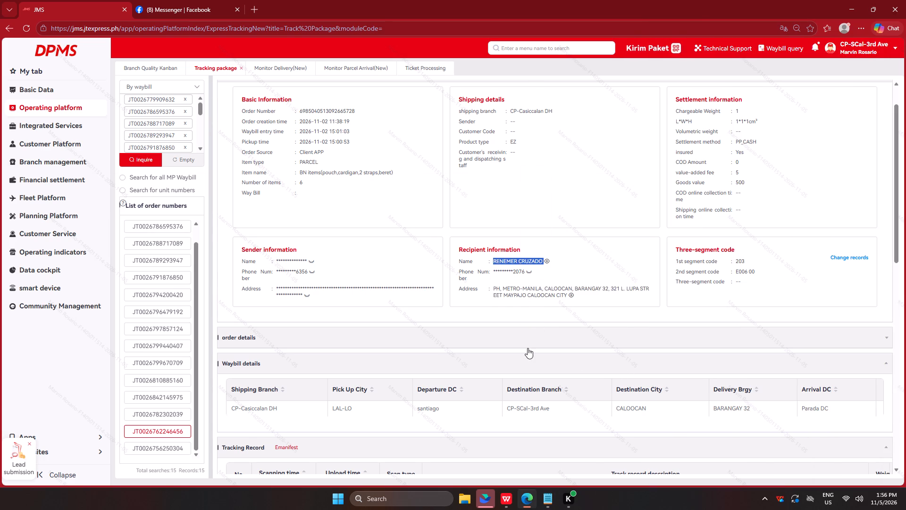
pyautogui.hotkey('ctrl', 'c')
pyautogui.hotkey('alt', 'Tab')
pyautogui.hotkey('ctrl', 'v')
pyautogui.click(170, 445)
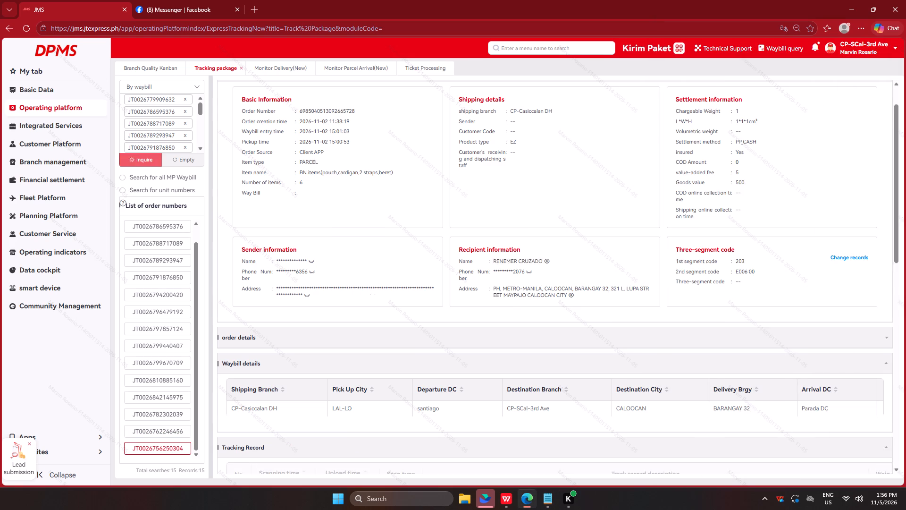
pyautogui.scroll(-8, 488, 386)
pyautogui.scroll(8, 531, 382)
pyautogui.click(531, 292)
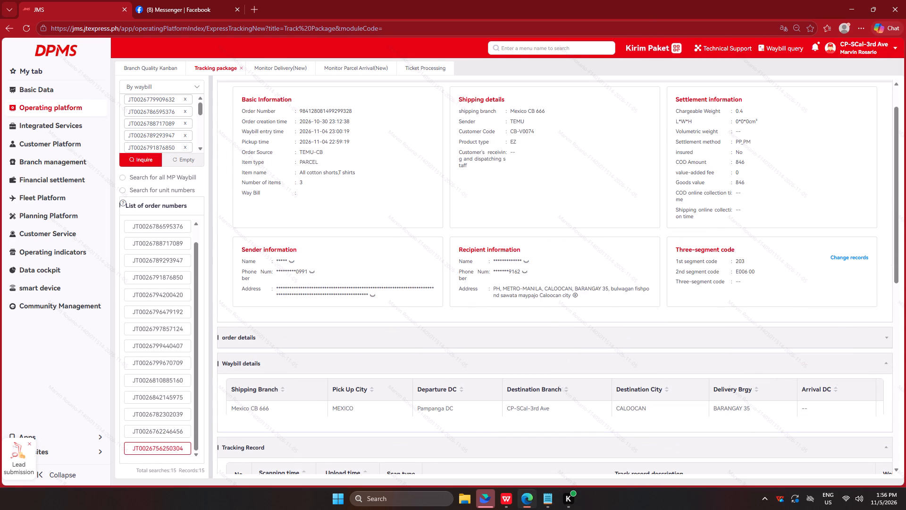
pyautogui.doubleClick(531, 292)
pyautogui.hotkey('ctrl', 'c')
pyautogui.hotkey('ctrl', 'c')
pyautogui.hotkey('ctrl', 'c')
pyautogui.hotkey('ctrl', 'c')
pyautogui.hotkey('ctrl', 'c')
pyautogui.hotkey('ctrl', 'c')
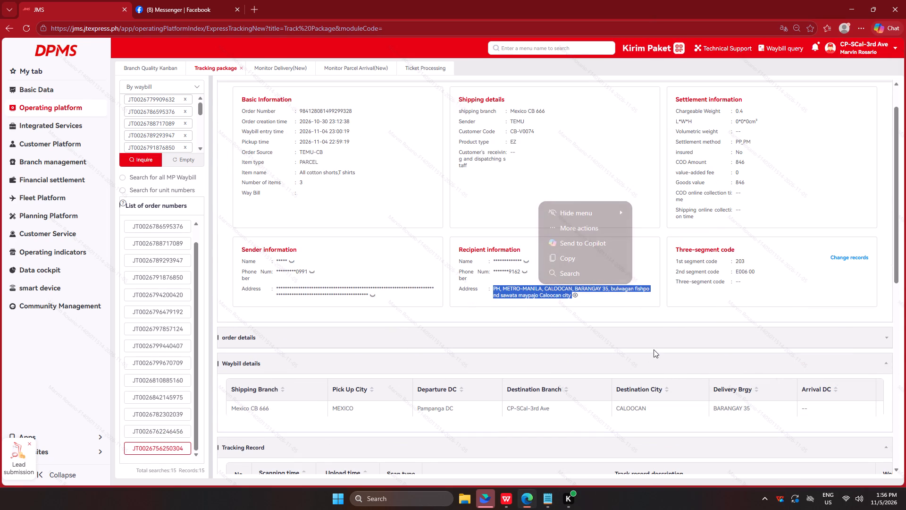
pyautogui.hotkey('ctrl', 'c')
pyautogui.hotkey('ctrl', 'c')
pyautogui.hotkey('alt', 'Tab')
pyautogui.scroll(-8, 702, 374)
pyautogui.click(737, 468)
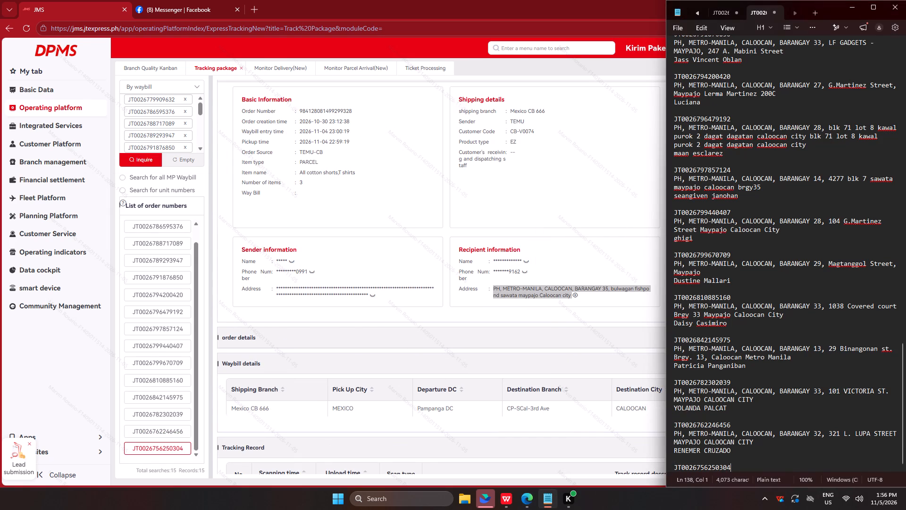
pyautogui.press('Return')
pyautogui.hotkey('ctrl', 'v')
pyautogui.click(527, 263)
pyautogui.tripleClick(520, 262)
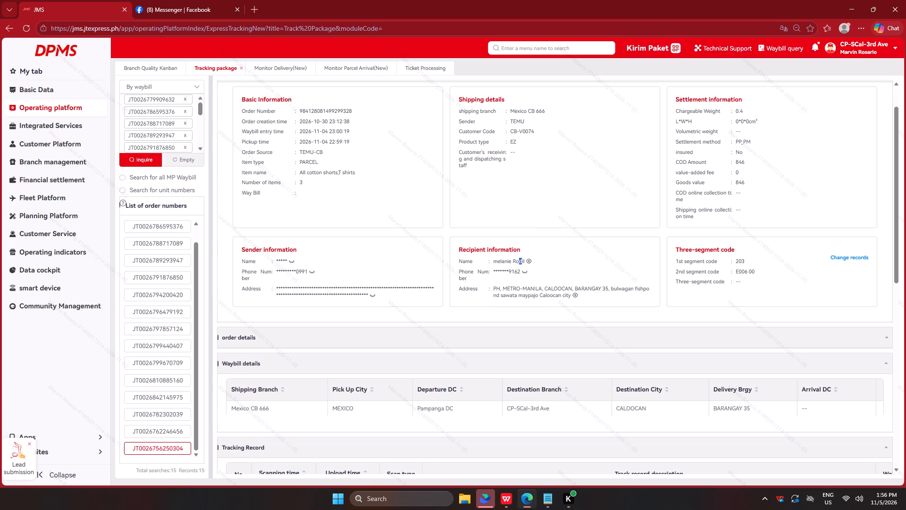
pyautogui.hotkey('ctrl', 'c')
pyautogui.hotkey('ctrl', 'c')
pyautogui.hotkey('ctrl', 'c')
pyautogui.hotkey('alt', 'Tab')
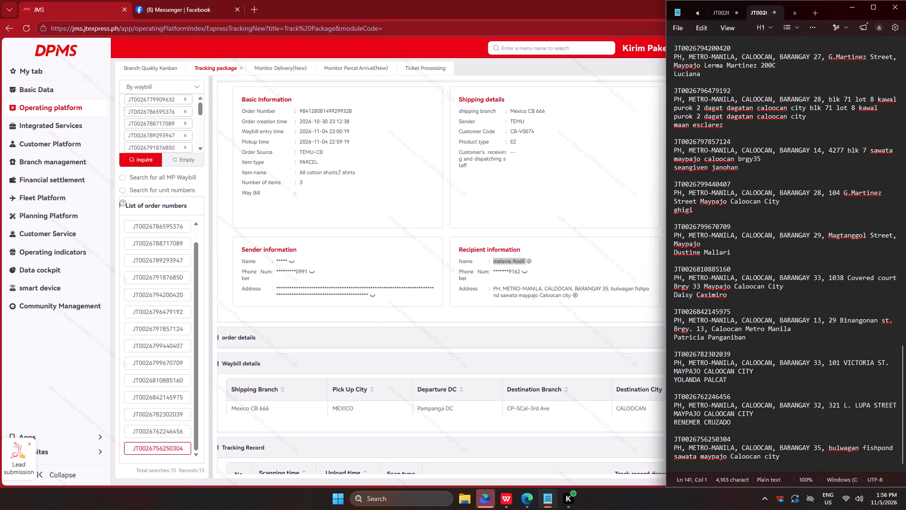
pyautogui.hotkey('ctrl', 'v')
# Add the line "ARRIVAL NO DELIVERY SCAN" at the end of the Notepad list, separated by a blank line.
pyautogui.press('Return')
pyautogui.write('ARRIVAL NO DELIVERY SCAN')
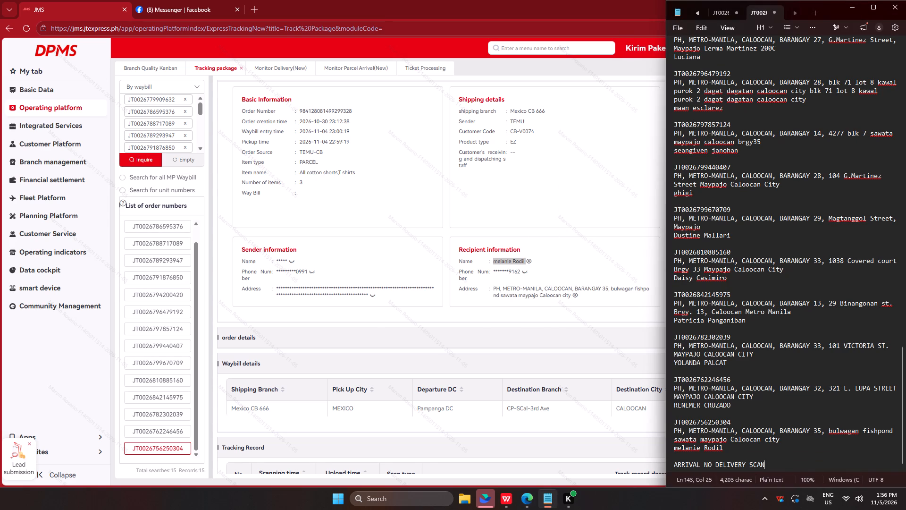
# Open a new browser tab in Edge.
pyautogui.click(251, 13)
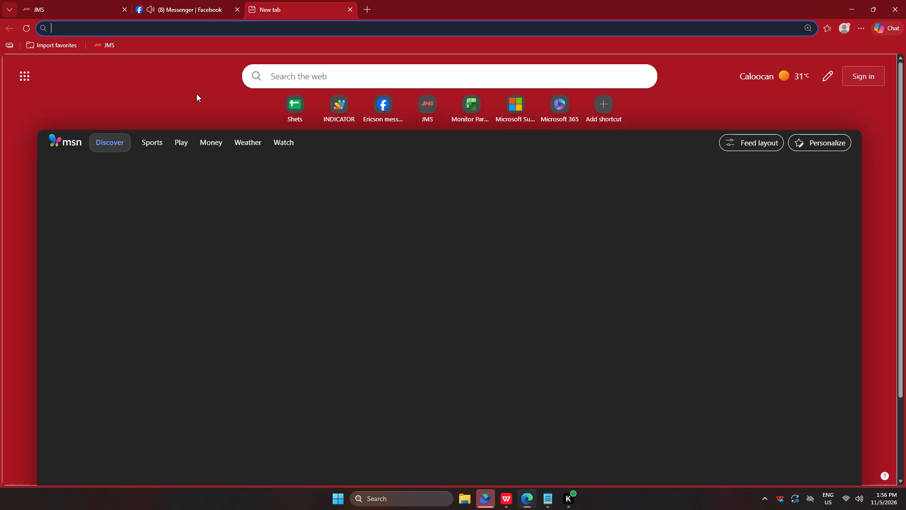
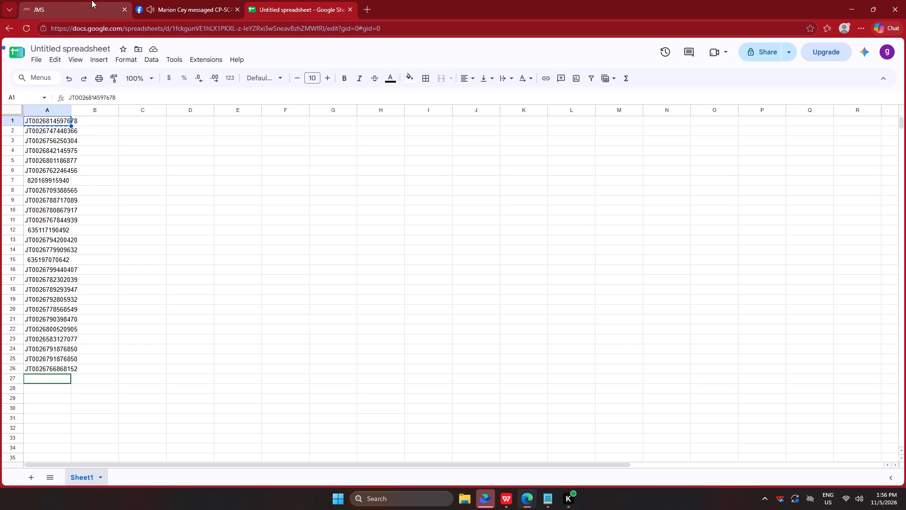
pyautogui.click(90, 0)
pyautogui.click(551, 496)
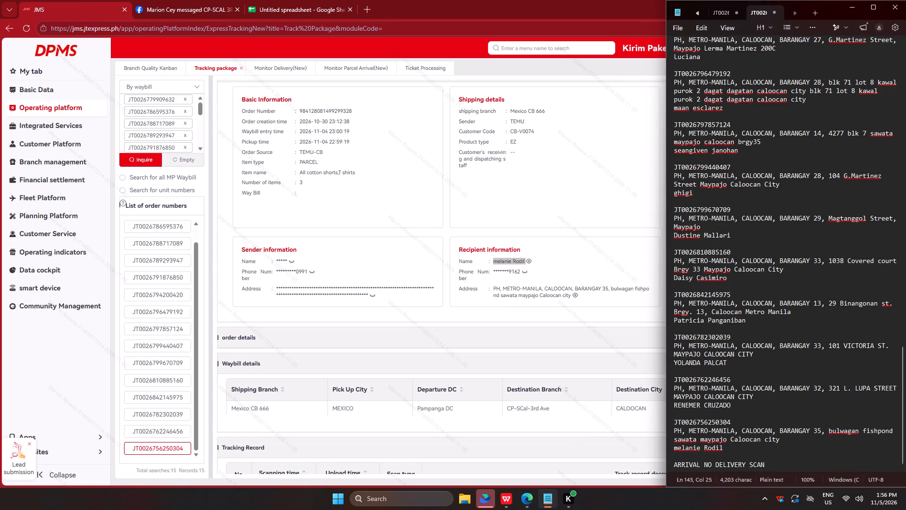
pyautogui.hotkey('ctrl', 'f')
pyautogui.hotkey('ctrl', 'v')
pyautogui.press('Return')
pyautogui.scroll(6, 760, 239)
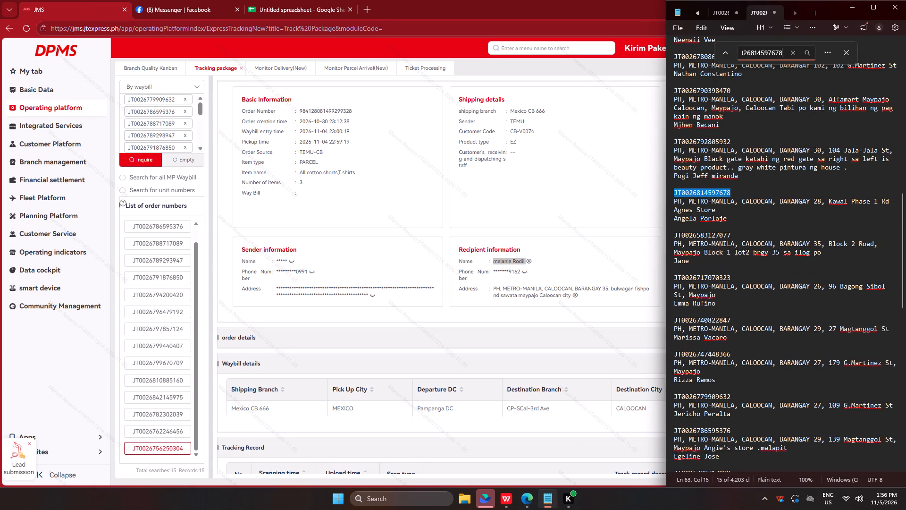
pyautogui.click(759, 190)
pyautogui.press('space')
pyautogui.write('- NANDITO YUNG PARCEL')
# Copy all waybill numbers in column A of the spreadsheet and query them in JMS package tracking, replacing the previous numbers.
pyautogui.click(314, 0)
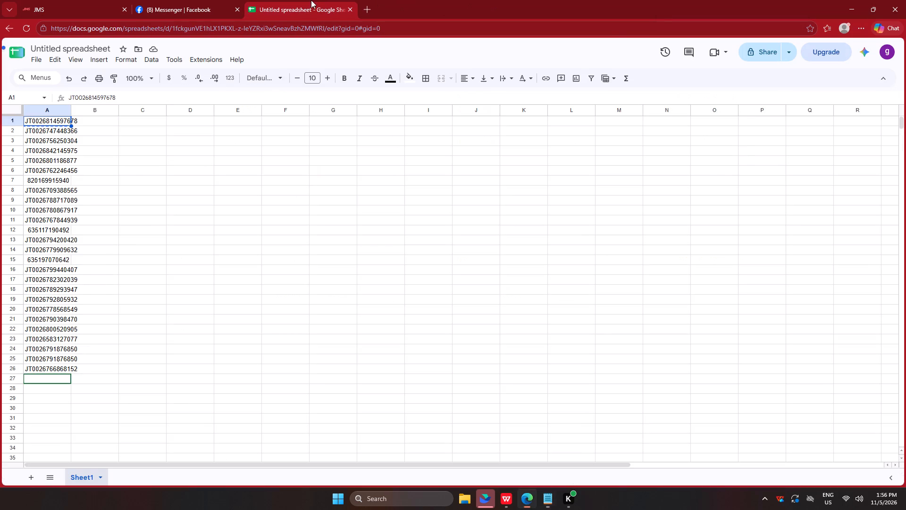
pyautogui.hotkey('ctrl', 'shift', 'Down')
pyautogui.hotkey('ctrl', 'c')
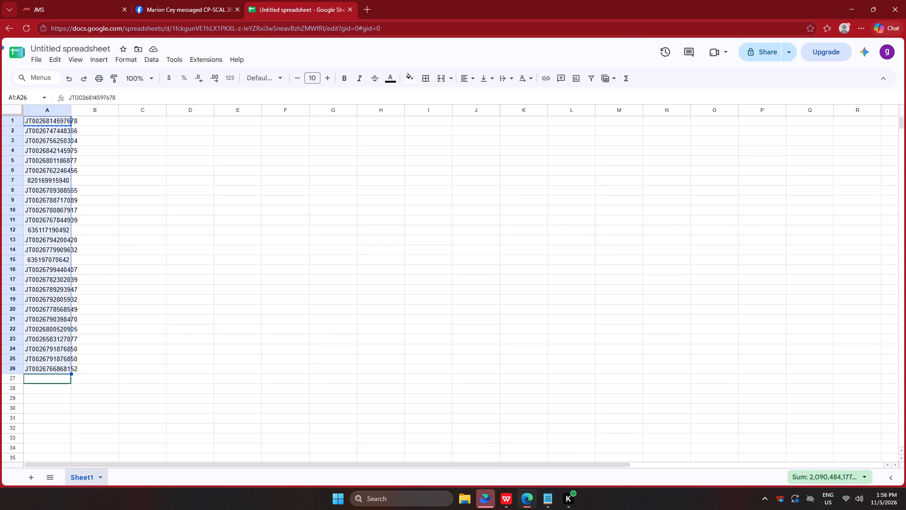
pyautogui.hotkey('ctrl', 'c')
pyautogui.hotkey('ctrl', 'c')
pyautogui.hotkey('ctrl', 'c')
pyautogui.hotkey('ctrl', 'c')
pyautogui.keyDown('ctrl'); pyautogui.click(77, 0); pyautogui.keyUp('ctrl')
pyautogui.click(169, 159)
pyautogui.click(170, 138)
pyautogui.hotkey('ctrl', 'v')
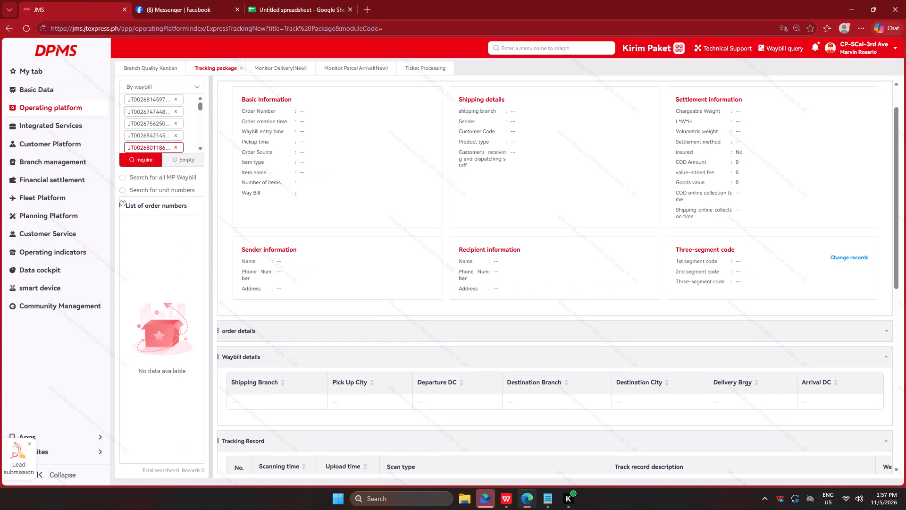
pyautogui.click(143, 153)
pyautogui.scroll(-16, 467, 294)
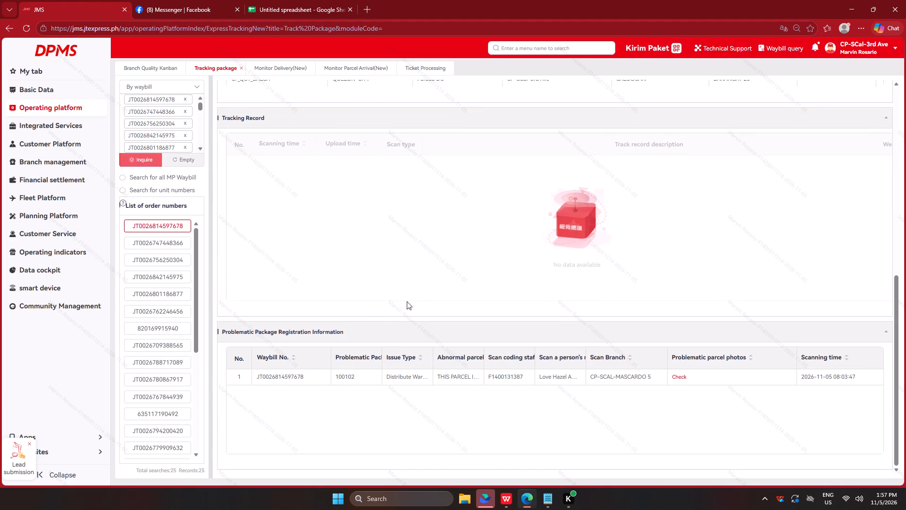
pyautogui.keyDown('alt'); pyautogui.scroll(-1, 406, 301); pyautogui.keyUp('alt')
pyautogui.hotkey('alt', 'Tab')
pyautogui.click(80, 0)
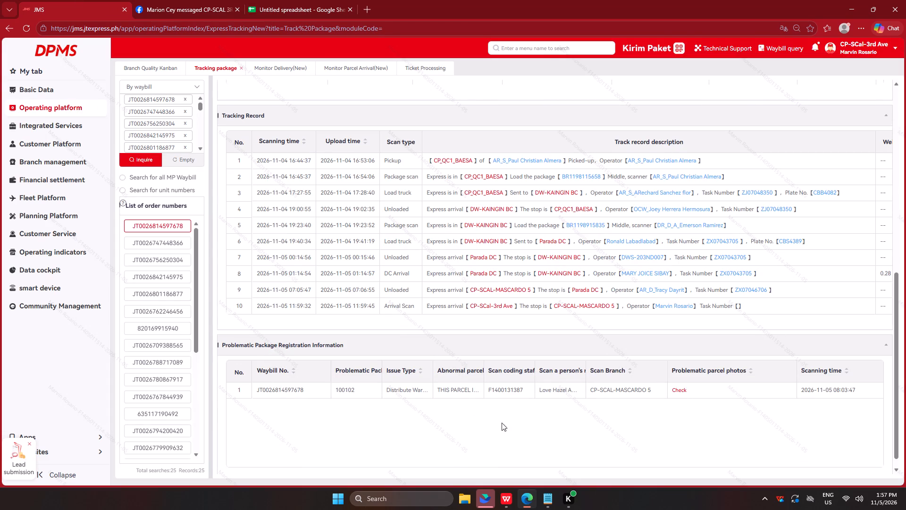
pyautogui.scroll(7, 553, 400)
pyautogui.hotkey('alt', 'Tab')
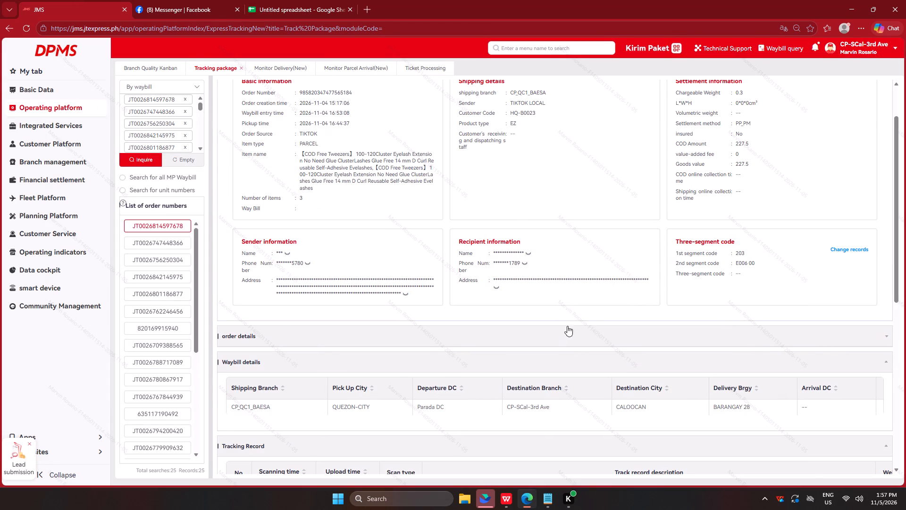
pyautogui.click(90, 0)
pyautogui.click(542, 500)
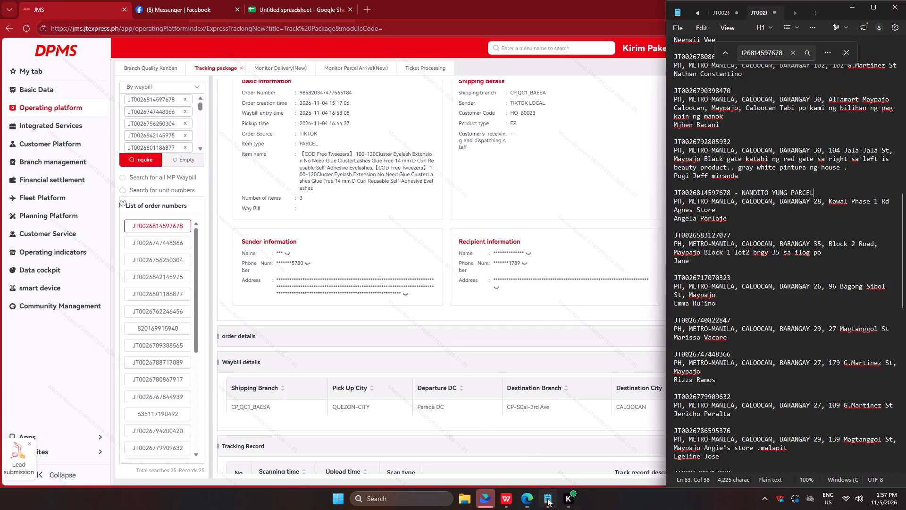
pyautogui.scroll(6, 788, 258)
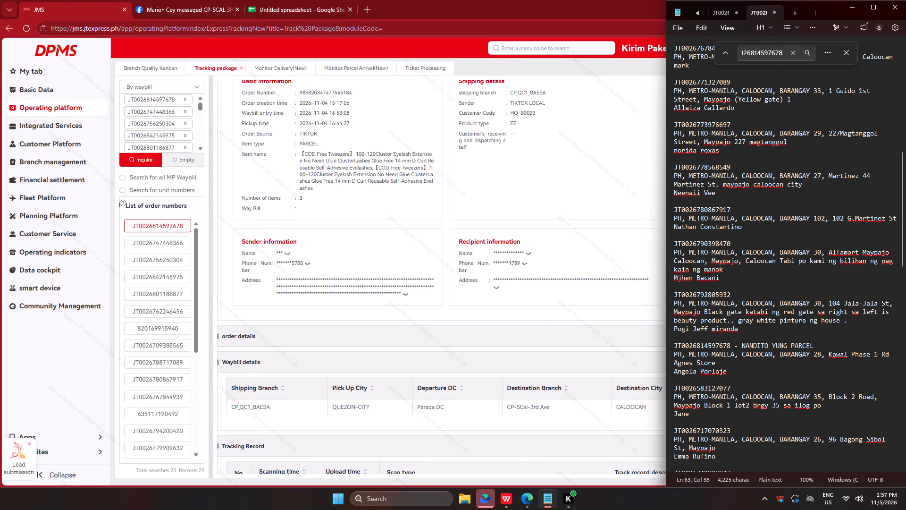
pyautogui.click(784, 53)
pyautogui.press('Return')
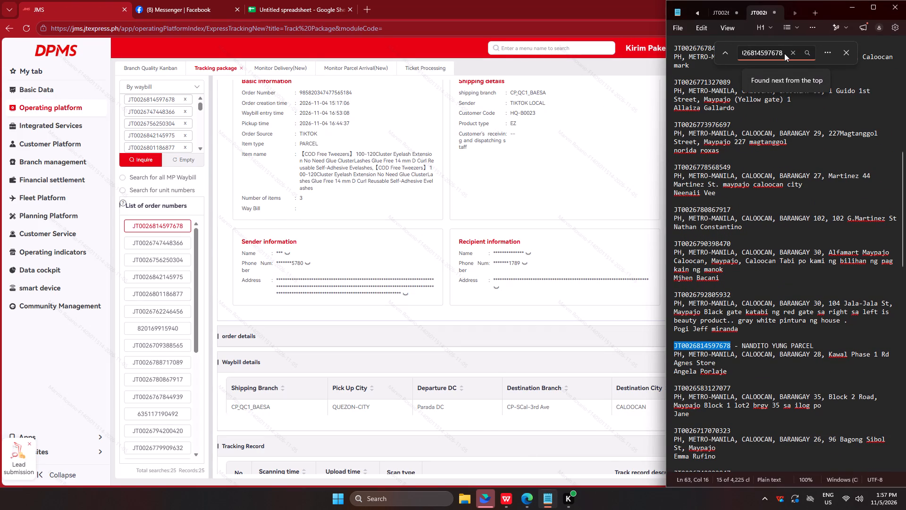
pyautogui.click(170, 242)
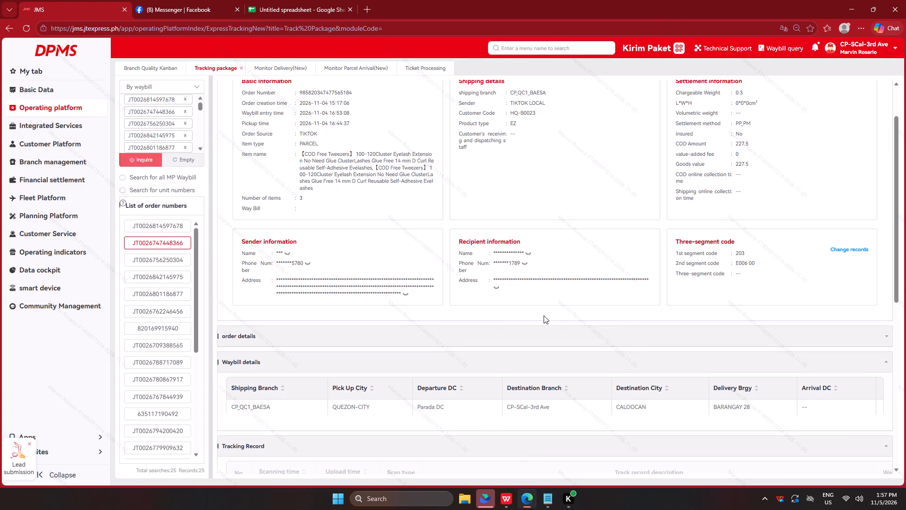
pyautogui.scroll(-7, 540, 324)
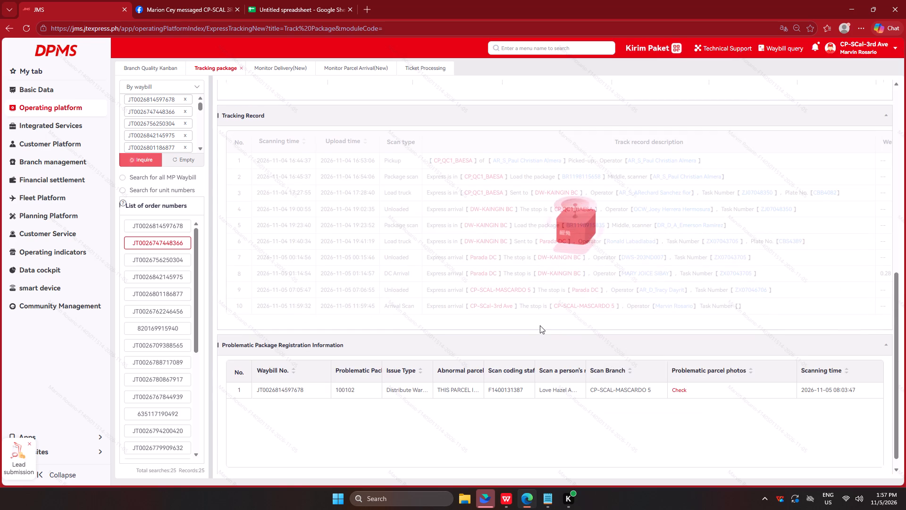
pyautogui.scroll(8, 572, 347)
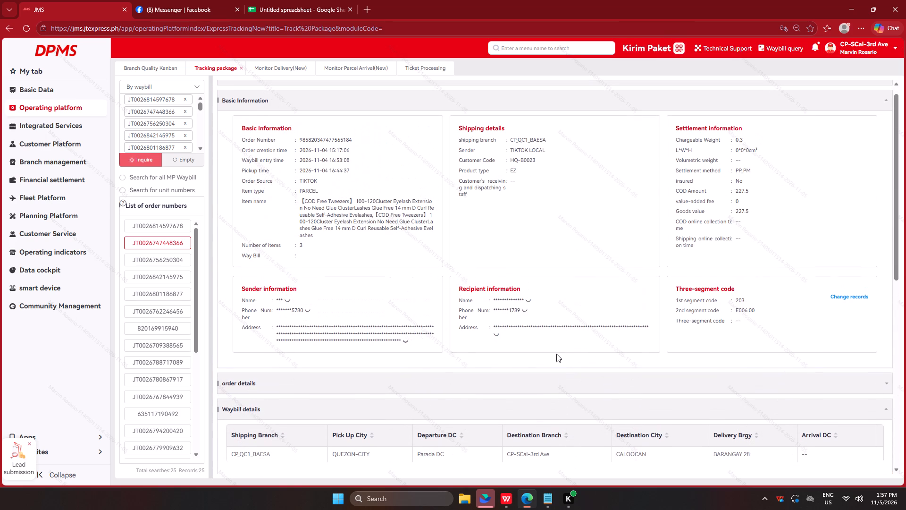
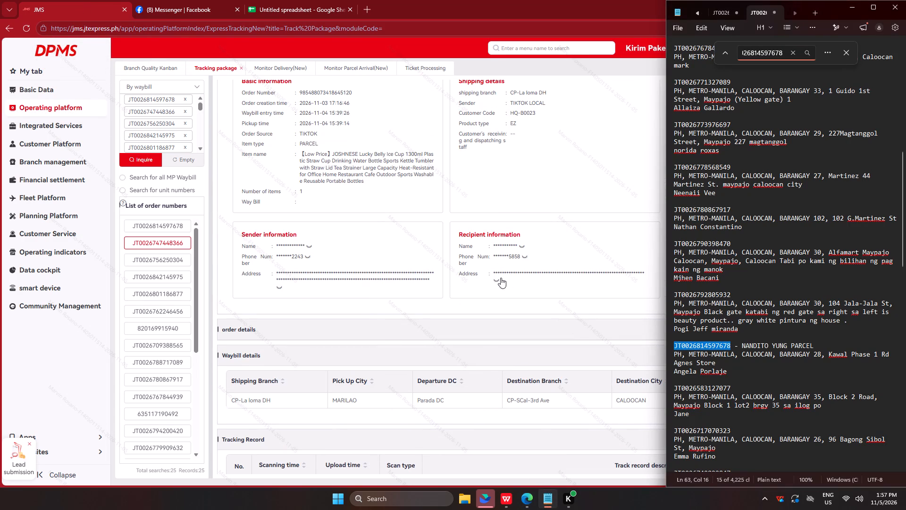
pyautogui.hotkey('alt', 'Tab')
pyautogui.hotkey('ctrl', 'c')
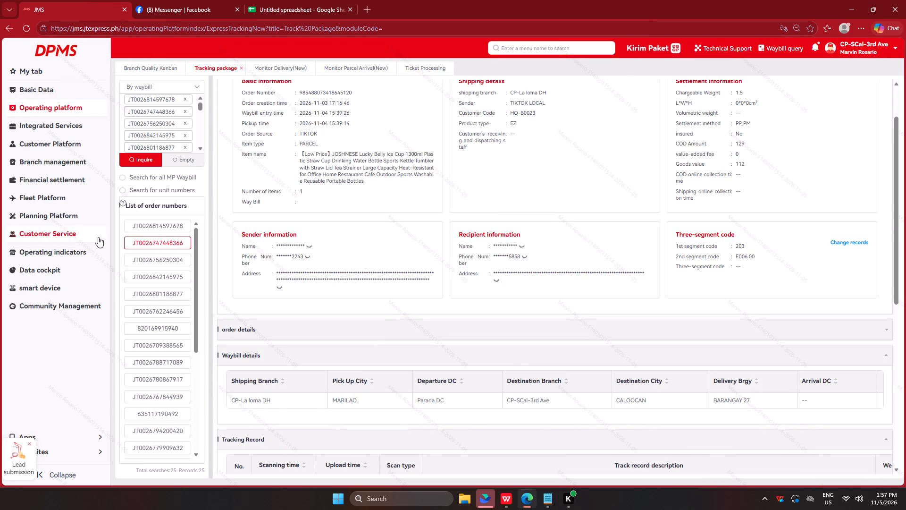
pyautogui.doubleClick(142, 243)
pyautogui.hotkey('ctrl', 'c')
pyautogui.hotkey('ctrl', 'c')
pyautogui.hotkey('ctrl', 'c')
pyautogui.hotkey('alt', 'Tab')
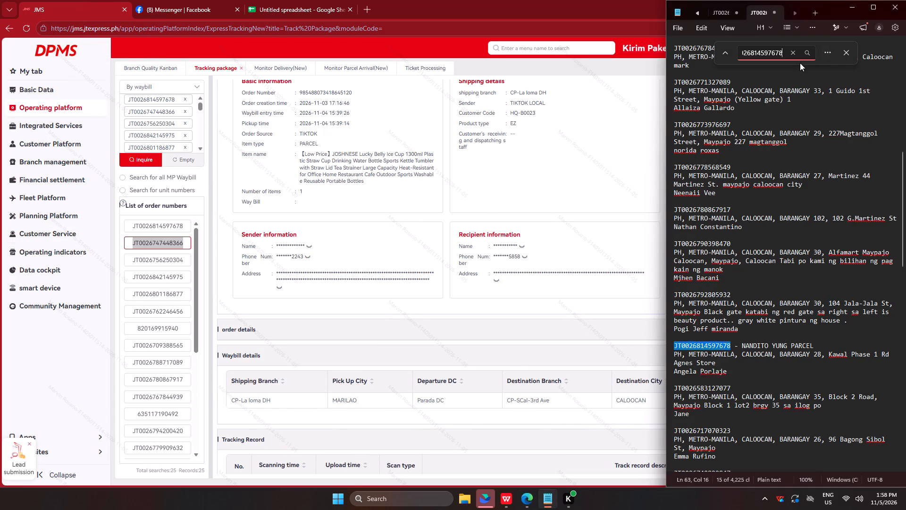
pyautogui.hotkey('ctrl', 'a')
pyautogui.hotkey('ctrl', 'v')
pyautogui.press('Return')
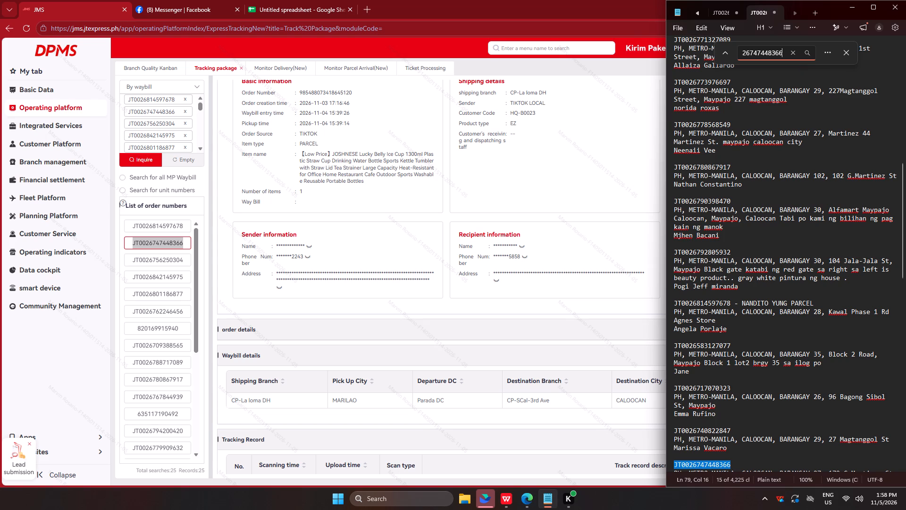
pyautogui.click(771, 459)
pyautogui.click(770, 464)
pyautogui.press('space')
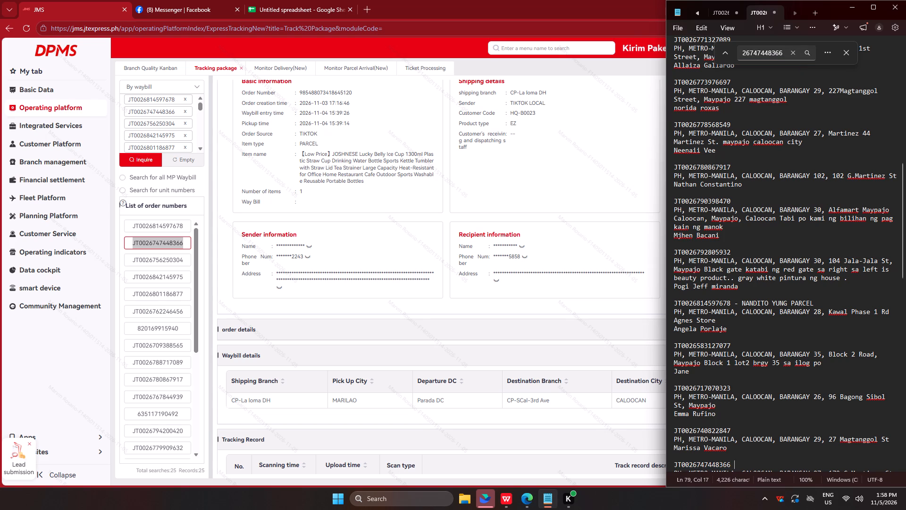
pyautogui.write('- NANDITO YUNG PARCEL')
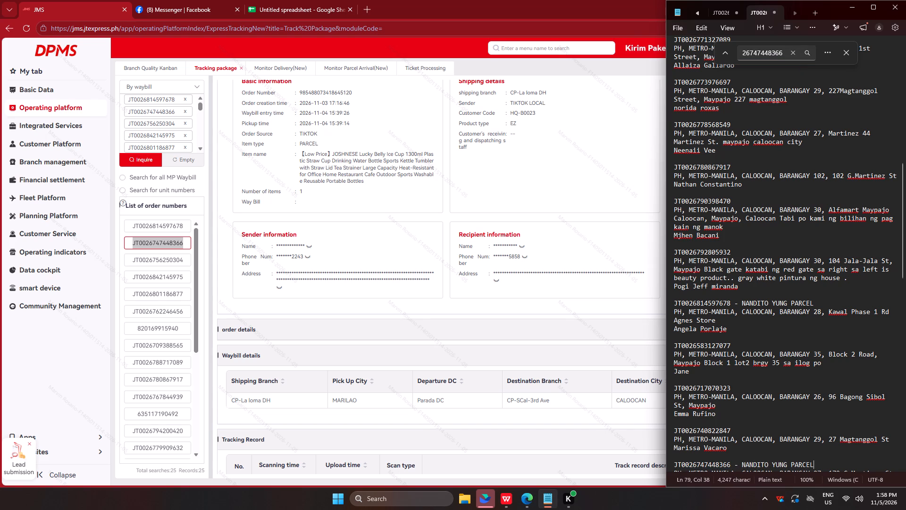
pyautogui.click(153, 263)
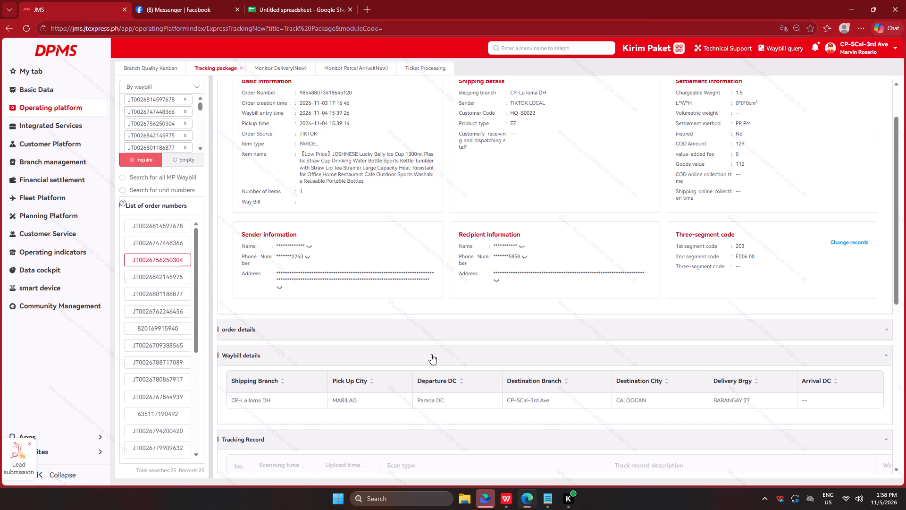
pyautogui.scroll(-8, 451, 358)
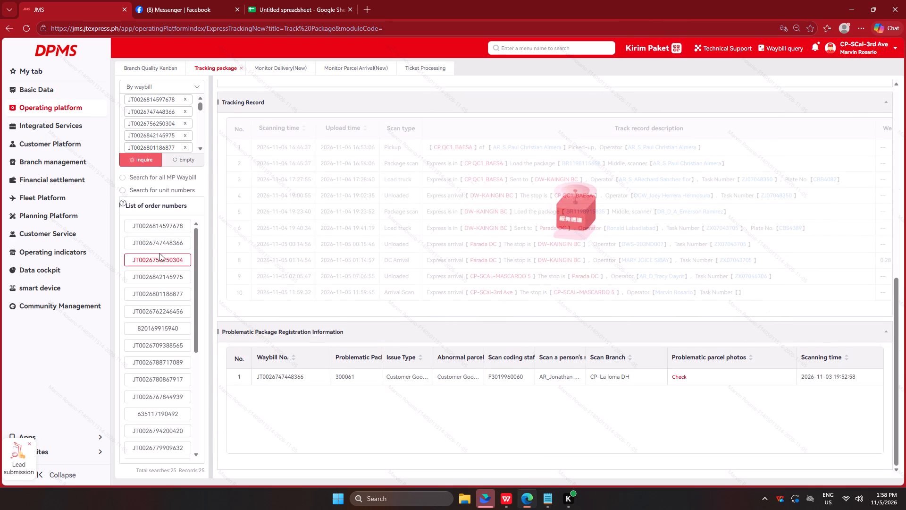
pyautogui.doubleClick(158, 258)
pyautogui.hotkey('ctrl', 'c')
pyautogui.hotkey('ctrl', 'c')
pyautogui.hotkey('ctrl', 'c')
pyautogui.hotkey('ctrl', 'c')
pyautogui.hotkey('alt', 'Tab')
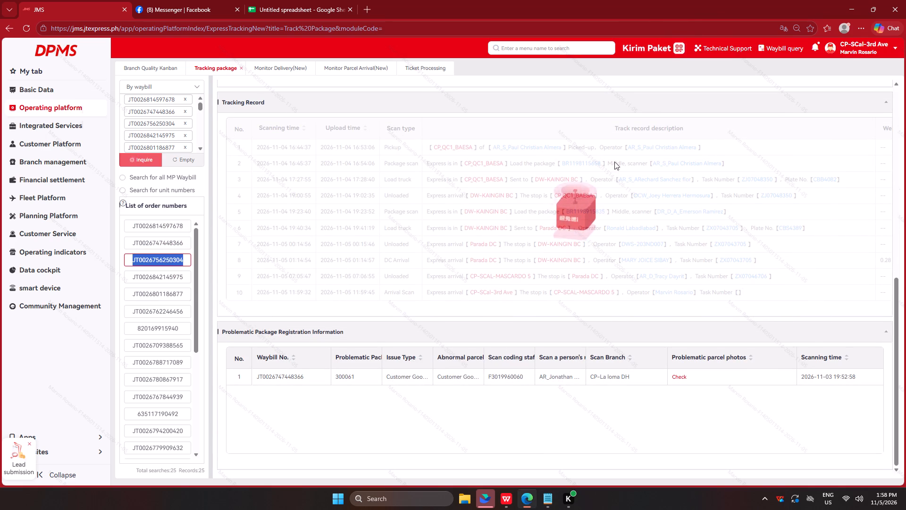
pyautogui.click(791, 54)
pyautogui.click(787, 54)
pyautogui.hotkey('ctrl', 'v')
pyautogui.press('Return')
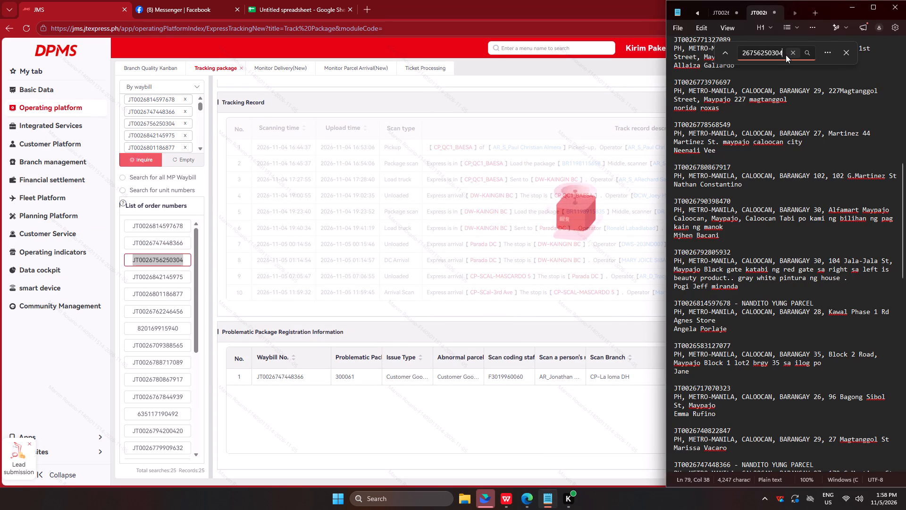
pyautogui.scroll(-5, 883, 129)
pyautogui.click(777, 427)
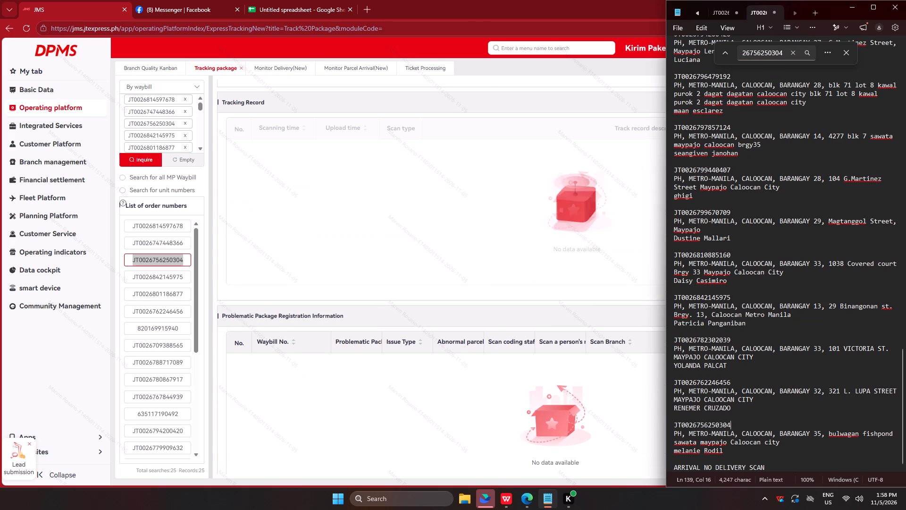
pyautogui.press('space')
pyautogui.write('- NANDITO YUNG PARCEL')
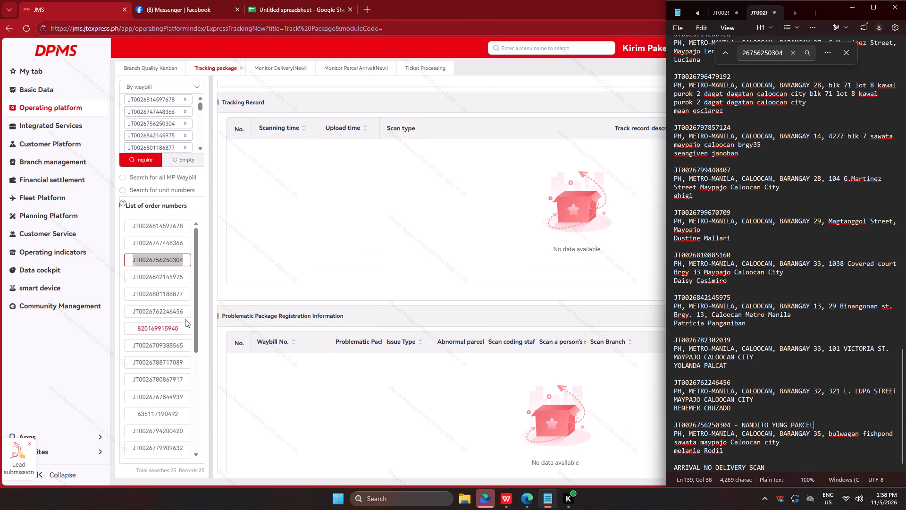
pyautogui.doubleClick(170, 278)
pyautogui.hotkey('ctrl', 'c')
pyautogui.hotkey('ctrl', 'c')
pyautogui.hotkey('ctrl', 'c')
pyautogui.hotkey('ctrl', 'c')
pyautogui.hotkey('ctrl', 'c')
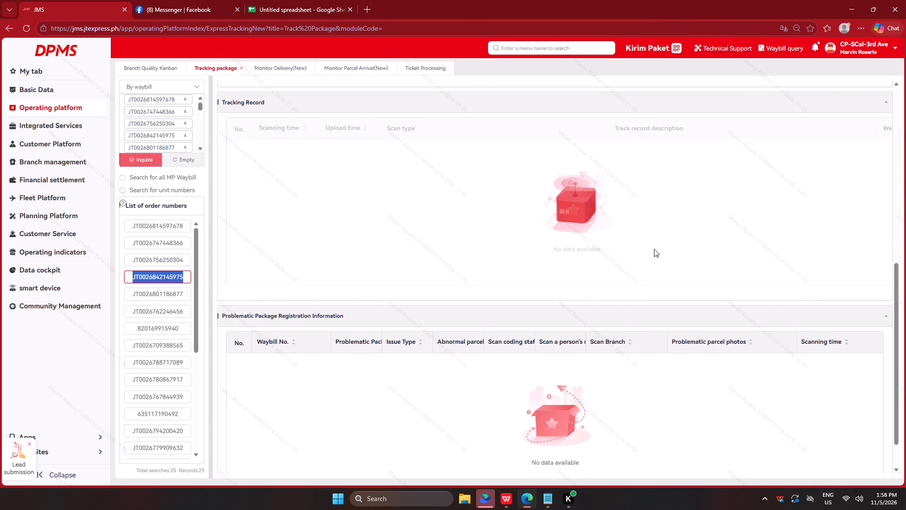
pyautogui.hotkey('alt', 'Tab')
pyautogui.doubleClick(795, 55)
pyautogui.hotkey('ctrl', 'v')
pyautogui.press('Return')
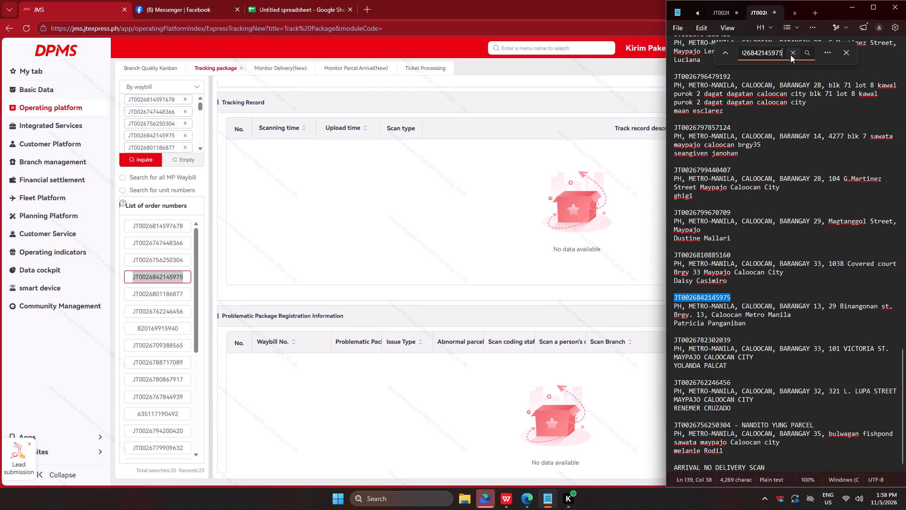
pyautogui.click(784, 298)
pyautogui.press('space')
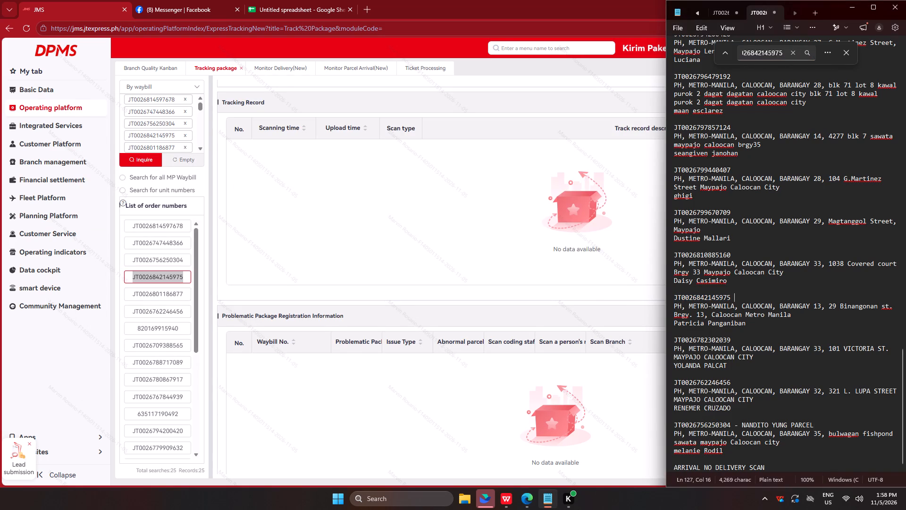
pyautogui.write('- NMA')
pyautogui.press('BackSpace')
pyautogui.press('BackSpace')
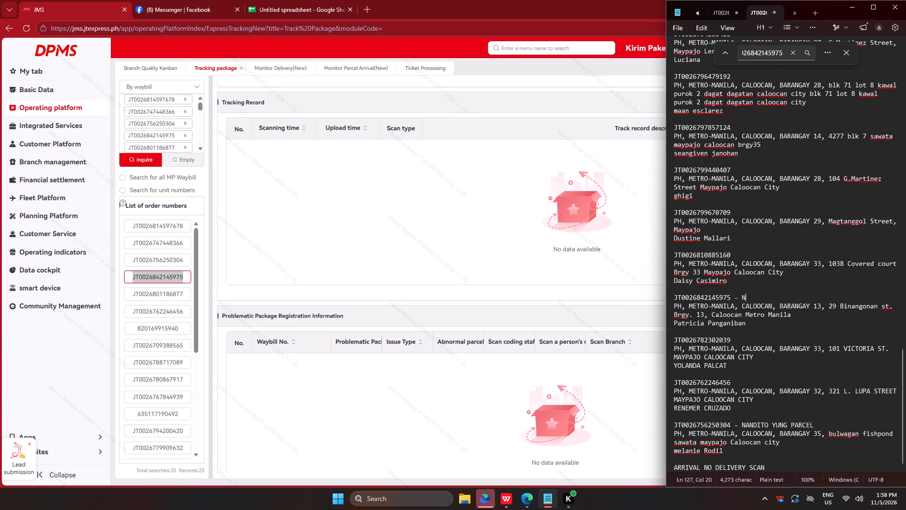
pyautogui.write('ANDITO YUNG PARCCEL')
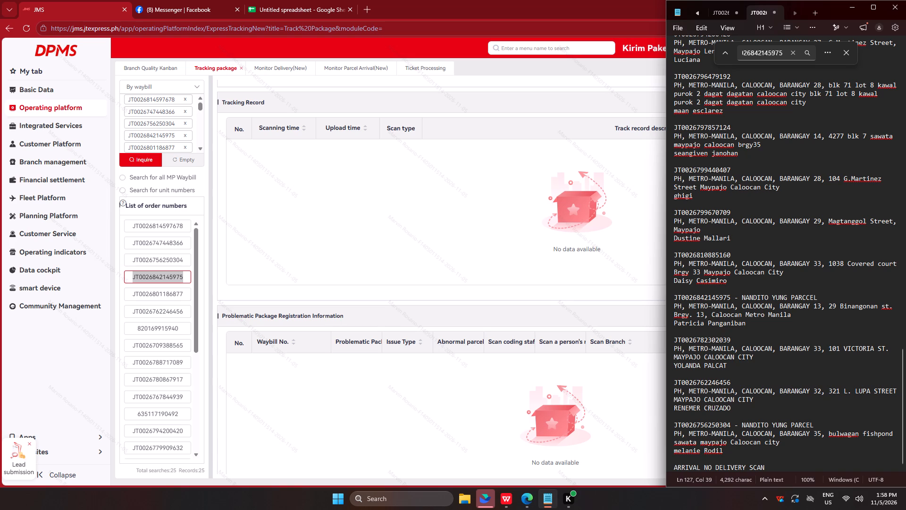
pyautogui.click(158, 295)
pyautogui.doubleClick(158, 294)
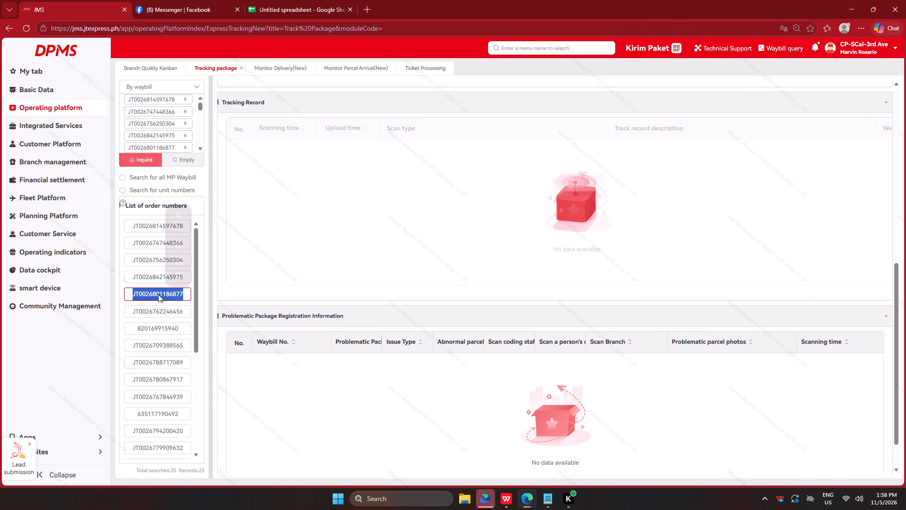
pyautogui.hotkey('ctrl', 'c')
pyautogui.hotkey('ctrl', 'c')
pyautogui.hotkey('ctrl', 'c')
pyautogui.hotkey('alt', 'Tab')
pyautogui.click(764, 51)
pyautogui.hotkey('ctrl', 'a')
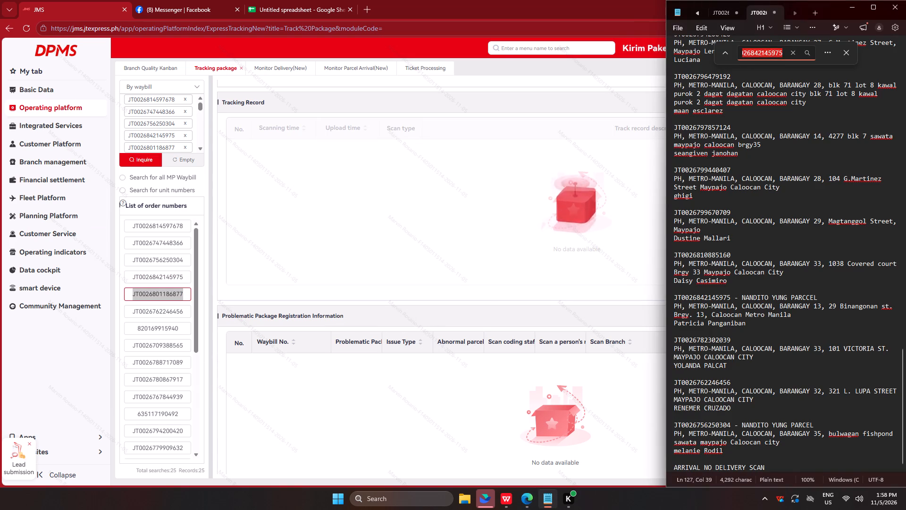
pyautogui.hotkey('ctrl', 'v')
pyautogui.press('Return')
pyautogui.scroll(3, 783, 170)
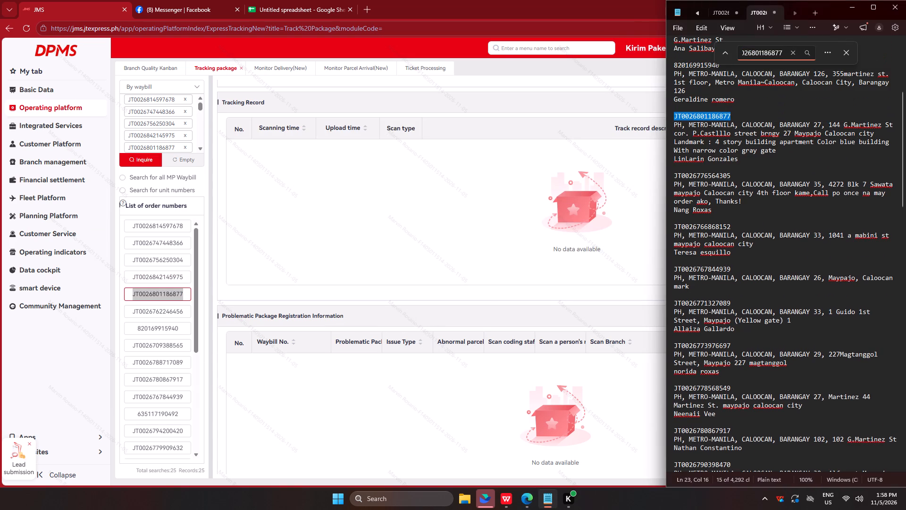
pyautogui.click(782, 113)
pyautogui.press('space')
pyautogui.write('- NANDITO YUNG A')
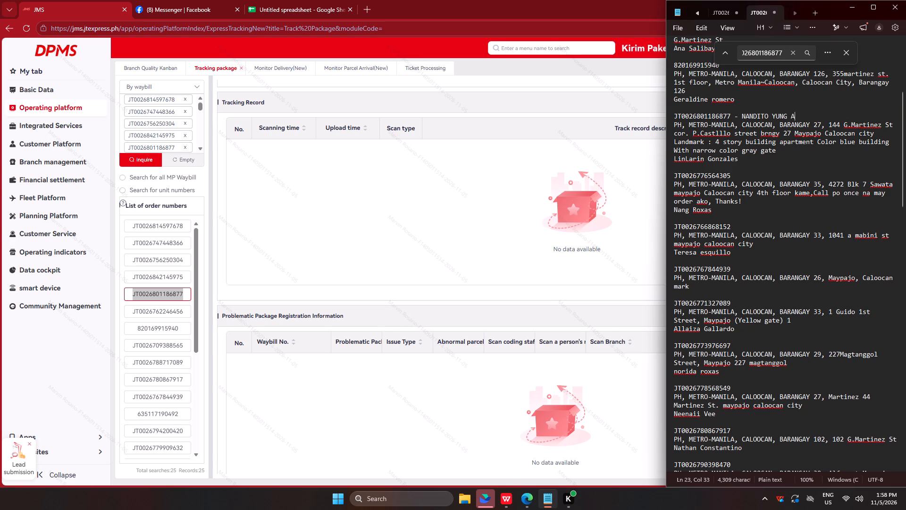
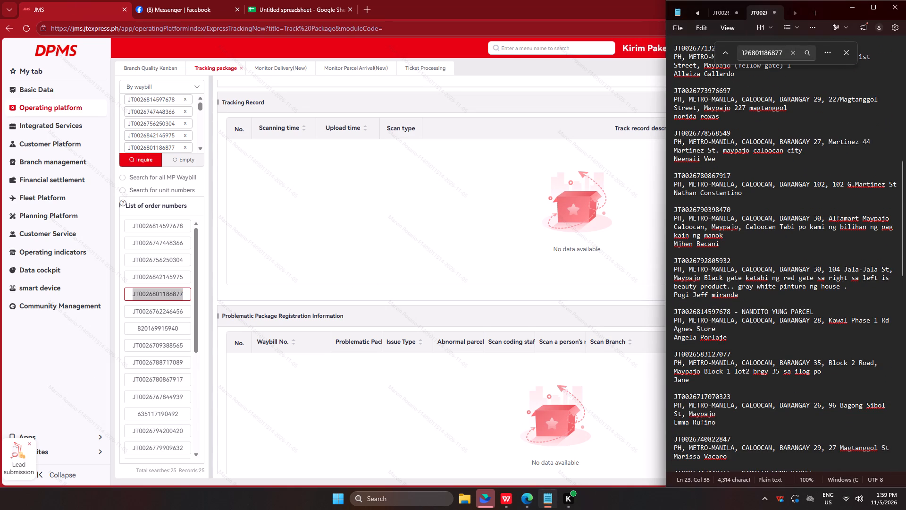
pyautogui.click(773, 51)
pyautogui.press('Return')
pyautogui.scroll(4, 715, 203)
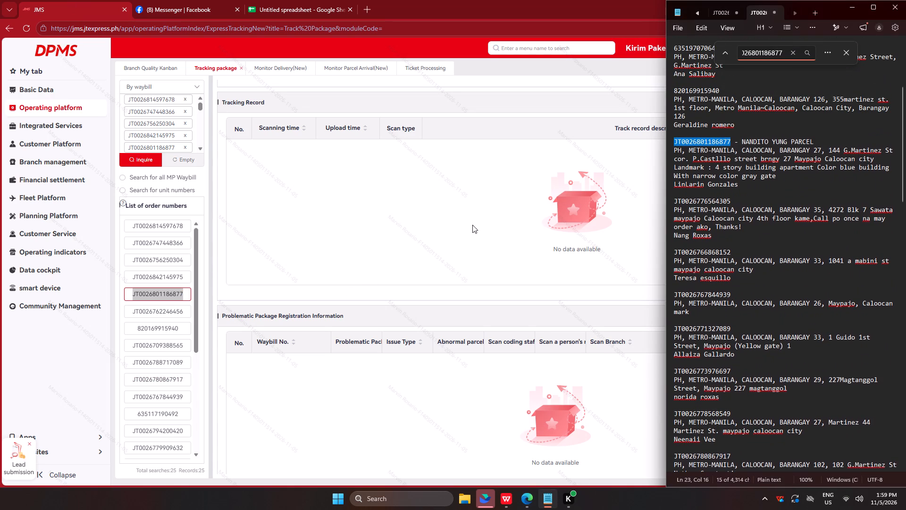
pyautogui.click(156, 315)
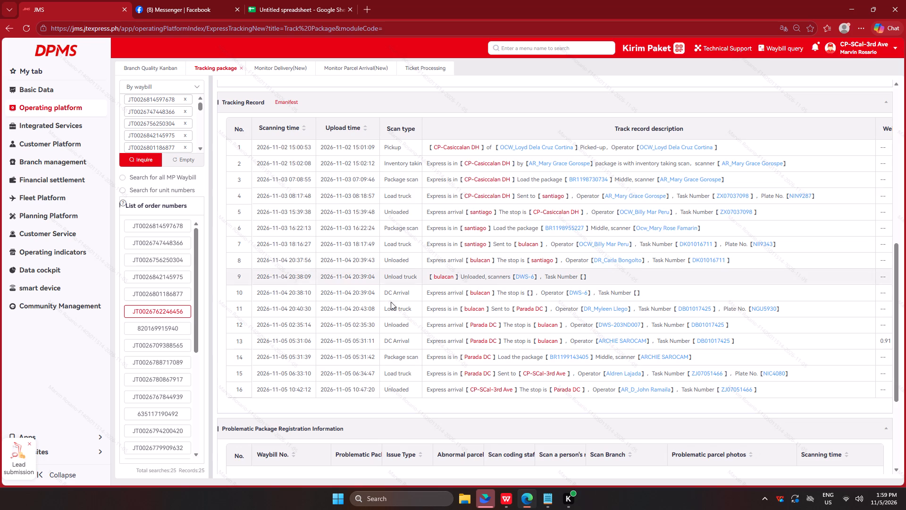
pyautogui.tripleClick(155, 309)
pyautogui.hotkey('ctrl', 'c')
pyautogui.hotkey('ctrl', 'c')
pyautogui.hotkey('ctrl', 'c')
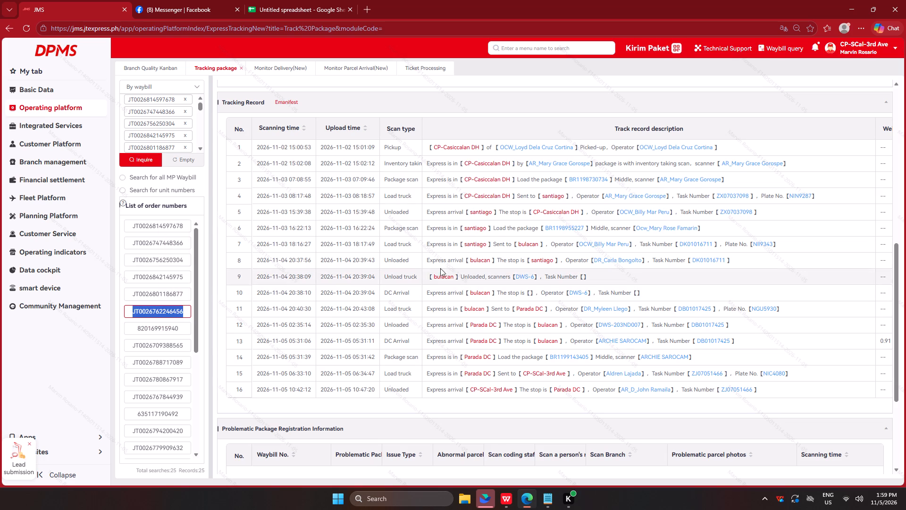
pyautogui.hotkey('alt', 'Tab')
pyautogui.click(794, 52)
pyautogui.click(774, 52)
pyautogui.hotkey('ctrl', 'v')
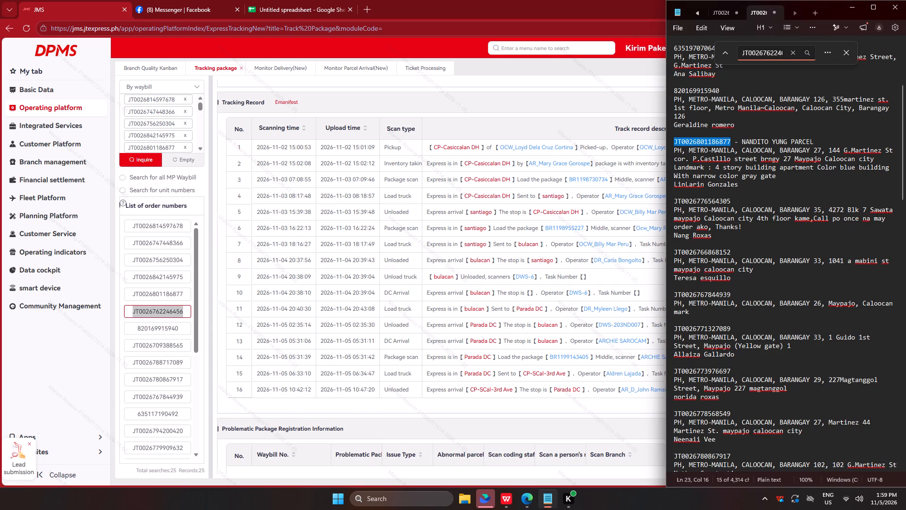
pyautogui.press('Return')
pyautogui.scroll(-5, 832, 370)
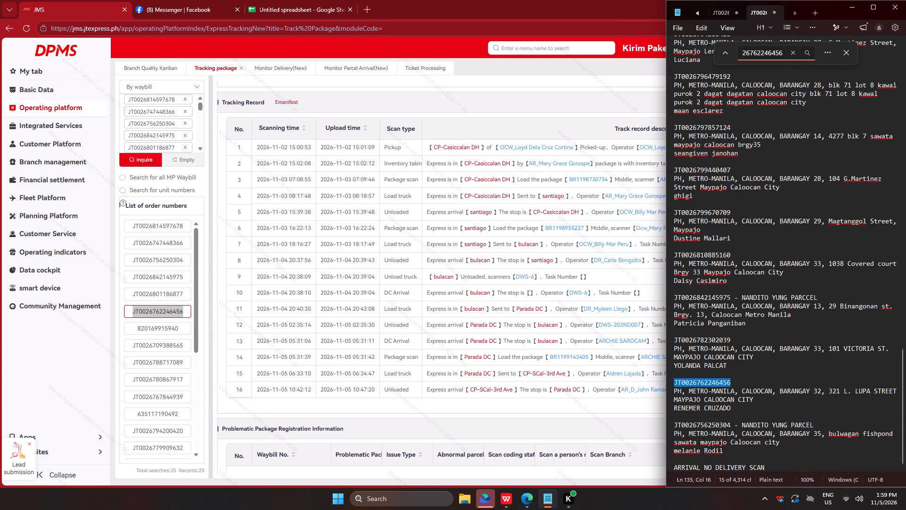
pyautogui.click(786, 382)
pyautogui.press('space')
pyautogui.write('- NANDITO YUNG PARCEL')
pyautogui.click(163, 322)
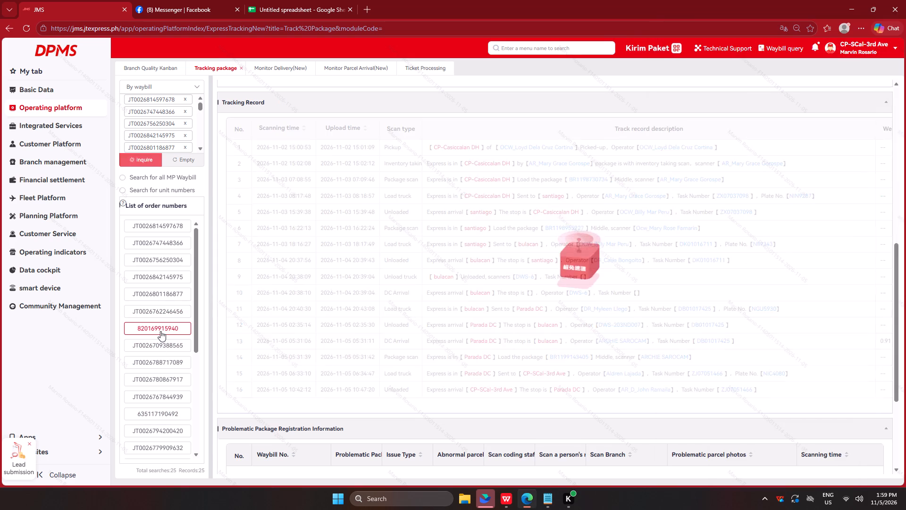
pyautogui.doubleClick(160, 332)
pyautogui.hotkey('ctrl', 'c')
pyautogui.hotkey('ctrl', 'c')
pyautogui.hotkey('ctrl', 'c')
pyautogui.hotkey('ctrl', 'c')
pyautogui.hotkey('ctrl', 'c')
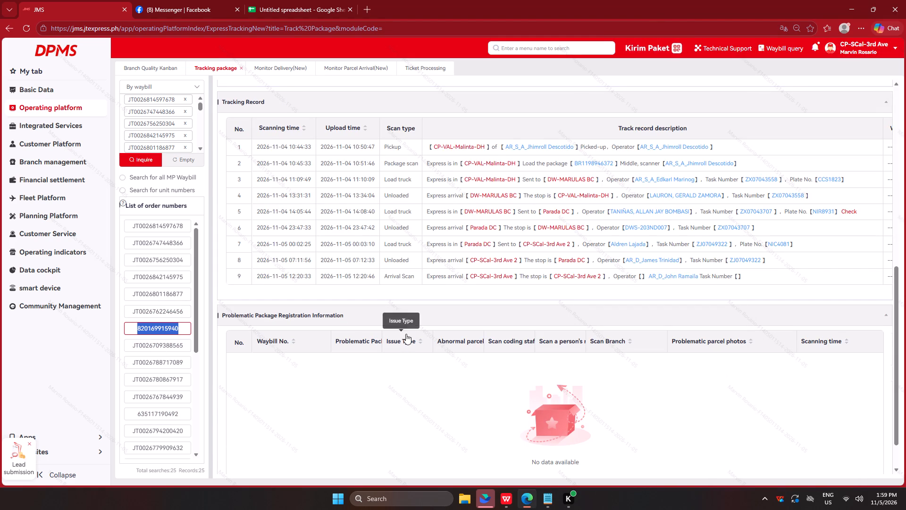
pyautogui.hotkey('ctrl', 'c')
pyautogui.hotkey('ctrl', 'c')
pyautogui.hotkey('ctrl', 'c')
pyautogui.hotkey('ctrl', 'c')
pyautogui.hotkey('ctrl', 'c')
pyautogui.hotkey('ctrl', 'c')
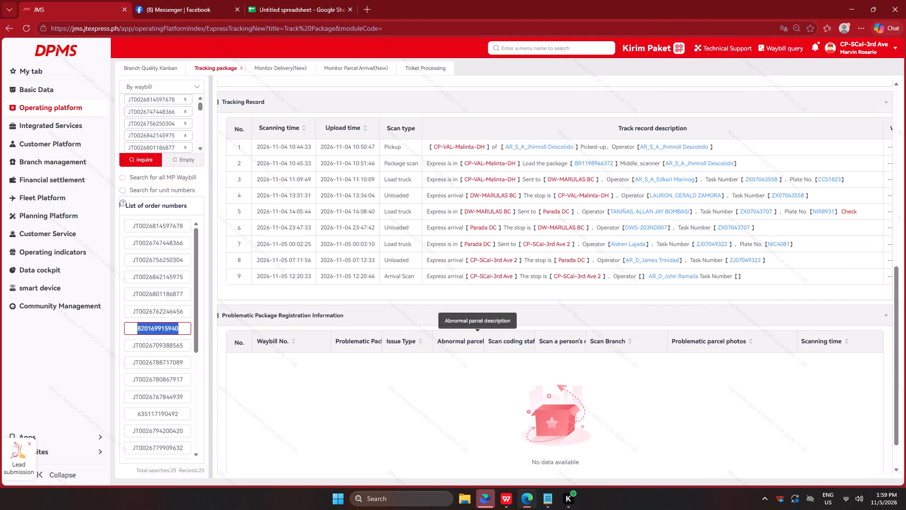
pyautogui.hotkey('alt', 'Tab')
pyautogui.click(792, 56)
pyautogui.click(779, 52)
pyautogui.hotkey('ctrl', 'v')
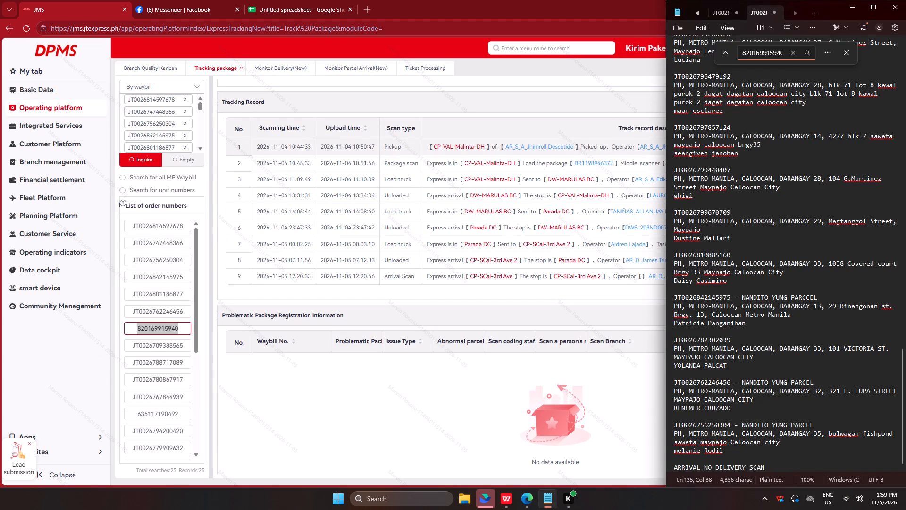
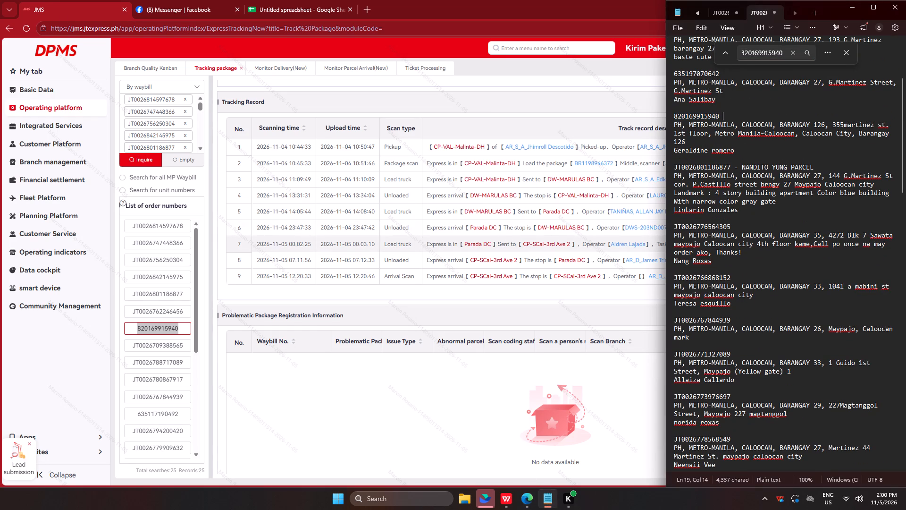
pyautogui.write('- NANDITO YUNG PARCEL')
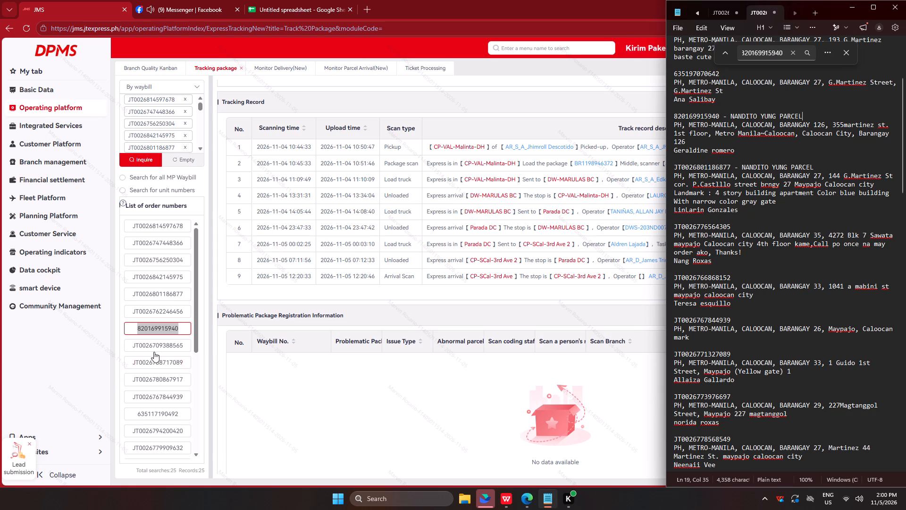
pyautogui.click(162, 347)
pyautogui.scroll(-7, 394, 313)
pyautogui.scroll(-3, 550, 394)
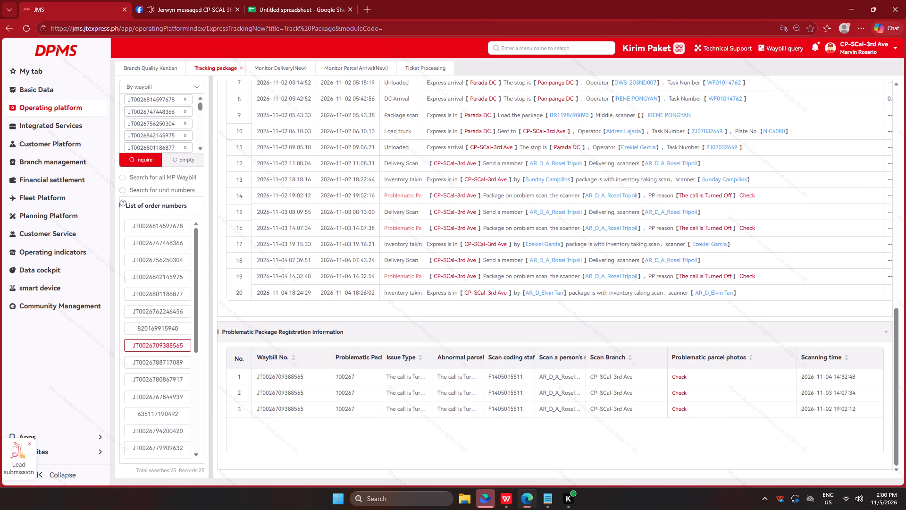
pyautogui.click(749, 274)
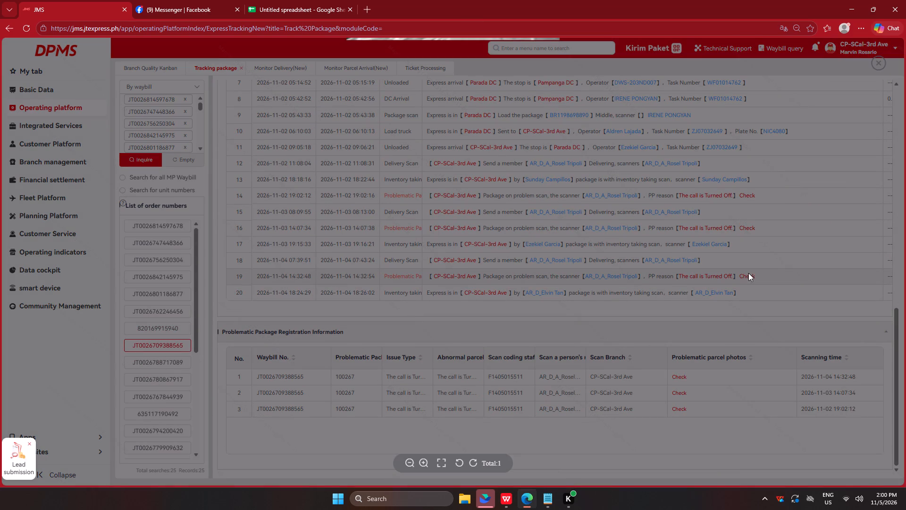
pyautogui.press('Escape')
pyautogui.doubleClick(170, 344)
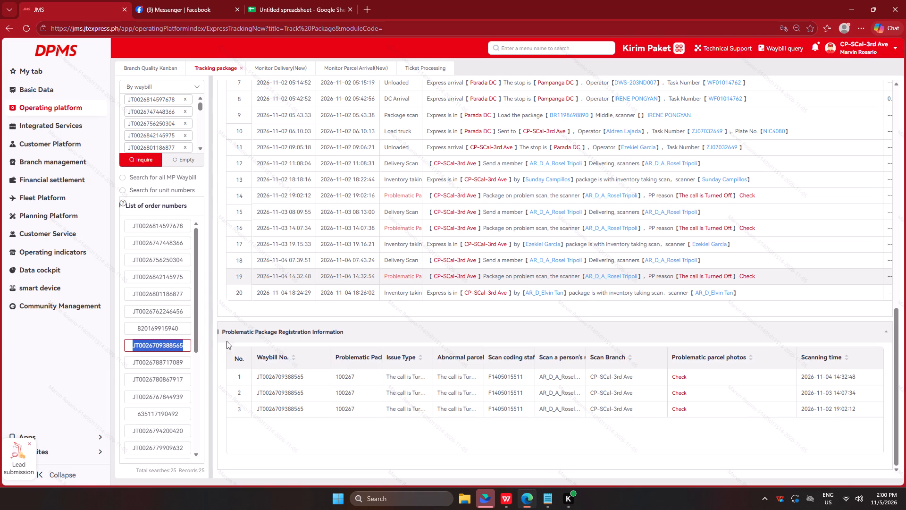
pyautogui.hotkey('ctrl', 'c')
pyautogui.hotkey('ctrl', 'c')
pyautogui.hotkey('ctrl', 'c')
pyautogui.hotkey('alt', 'Tab')
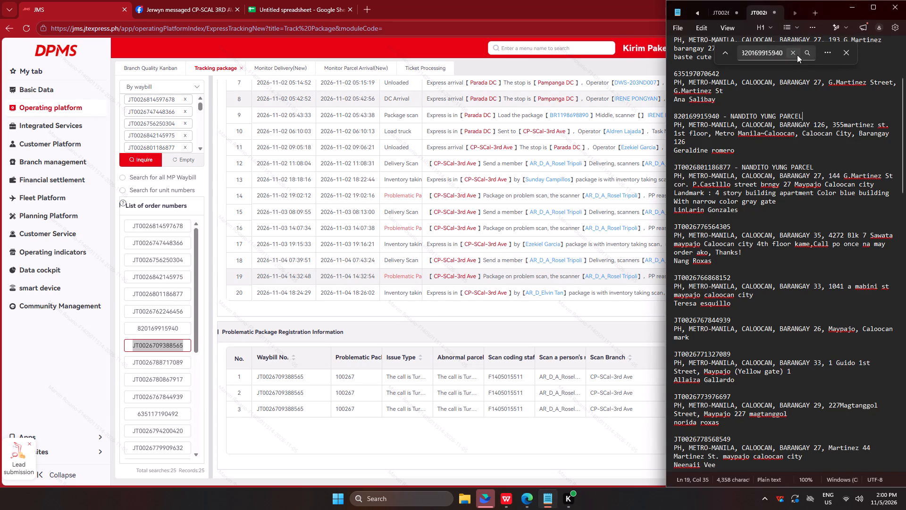
pyautogui.scroll(15, 794, 165)
pyautogui.click(685, 95)
pyautogui.hotkey('ctrl', 'v')
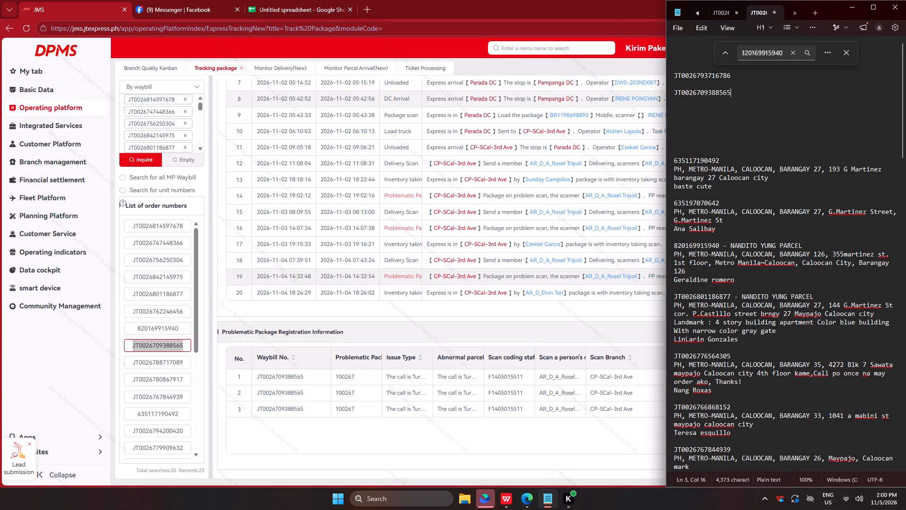
pyautogui.click(716, 86)
pyautogui.press('Return')
pyautogui.press('Return')
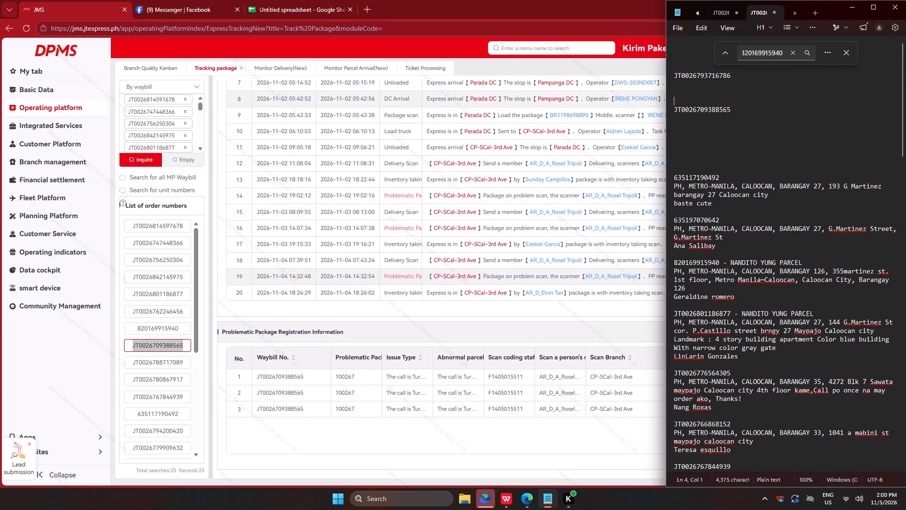
pyautogui.write('PP')
pyautogui.click(160, 362)
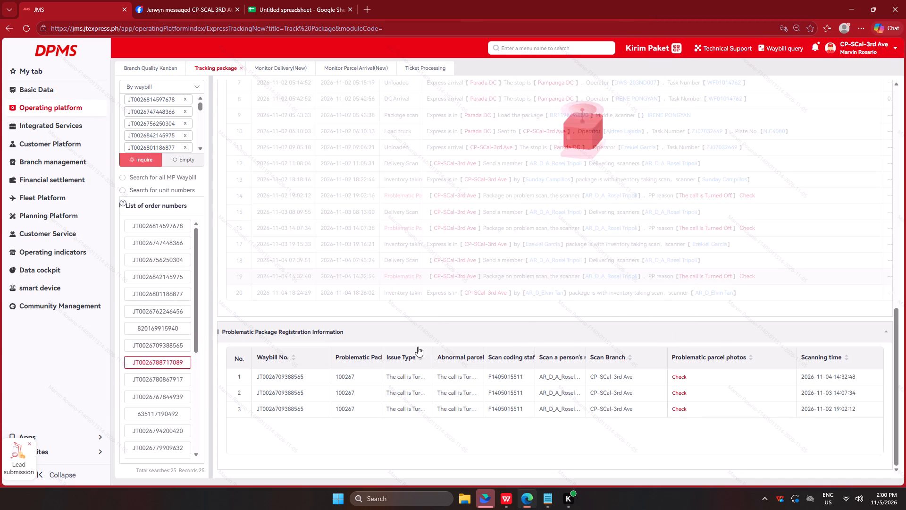
pyautogui.doubleClick(175, 365)
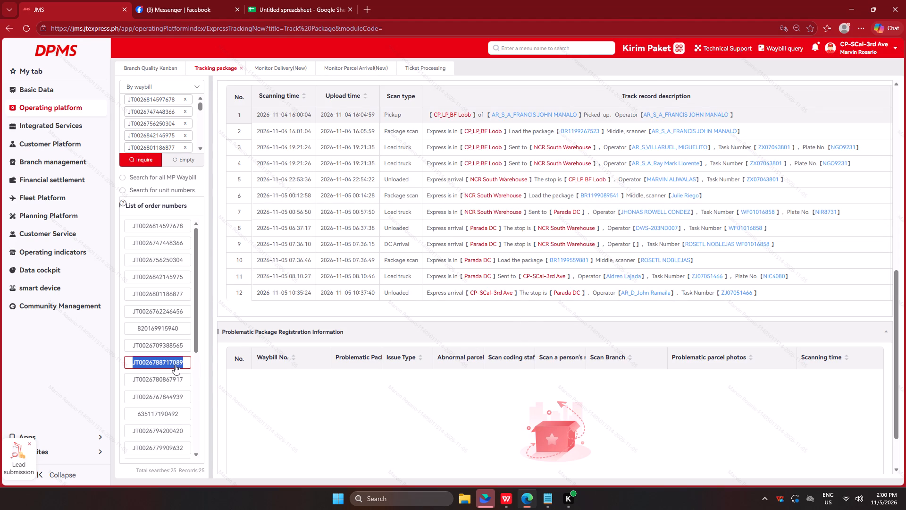
pyautogui.hotkey('ctrl', 'c')
pyautogui.hotkey('ctrl', 'c')
pyautogui.hotkey('ctrl', 'c')
pyautogui.hotkey('ctrl', 'c')
pyautogui.hotkey('alt', 'Tab')
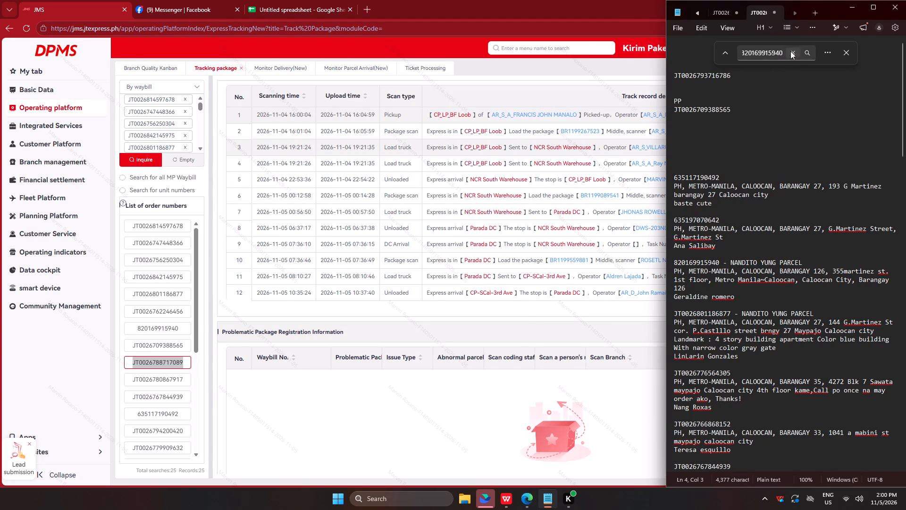
pyautogui.click(790, 51)
pyautogui.click(772, 51)
pyautogui.hotkey('ctrl', 'v')
pyautogui.press('Return')
pyautogui.scroll(-7, 808, 386)
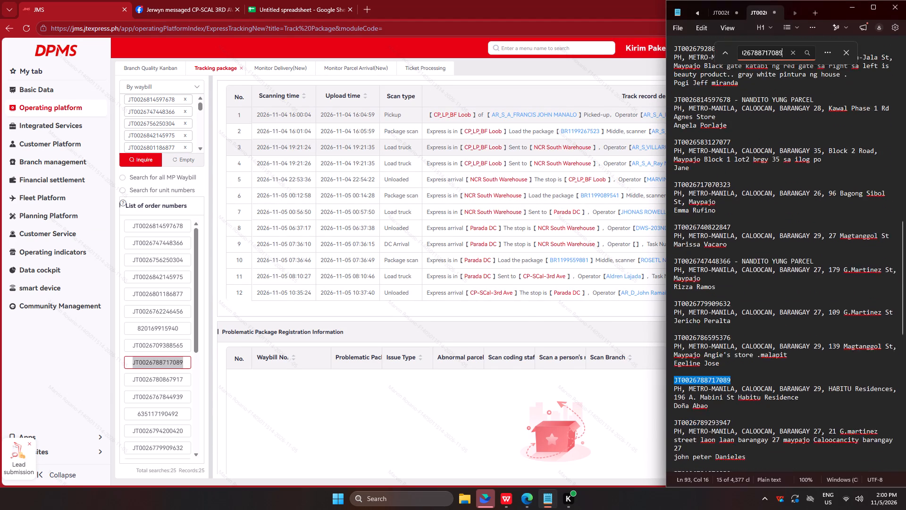
pyautogui.click(755, 277)
pyautogui.press('space')
pyautogui.write('- NANDITO YUNG PARCEL')
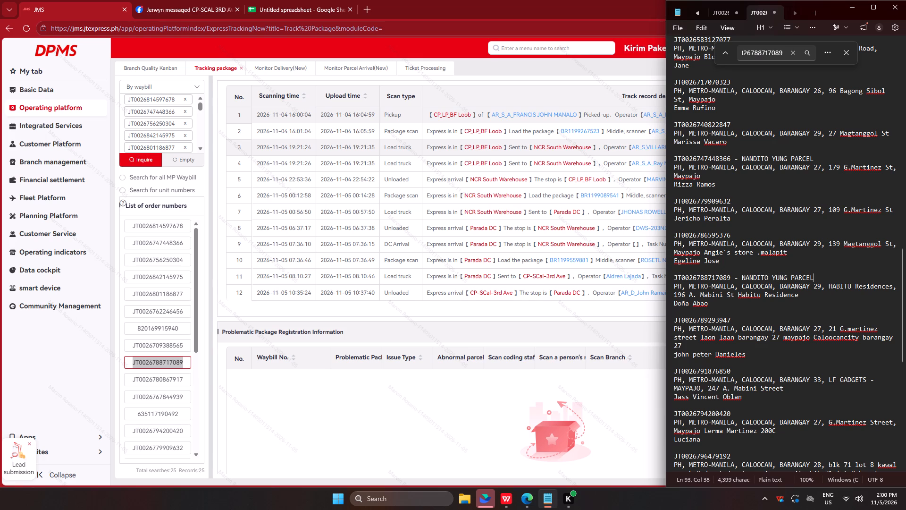
pyautogui.click(166, 375)
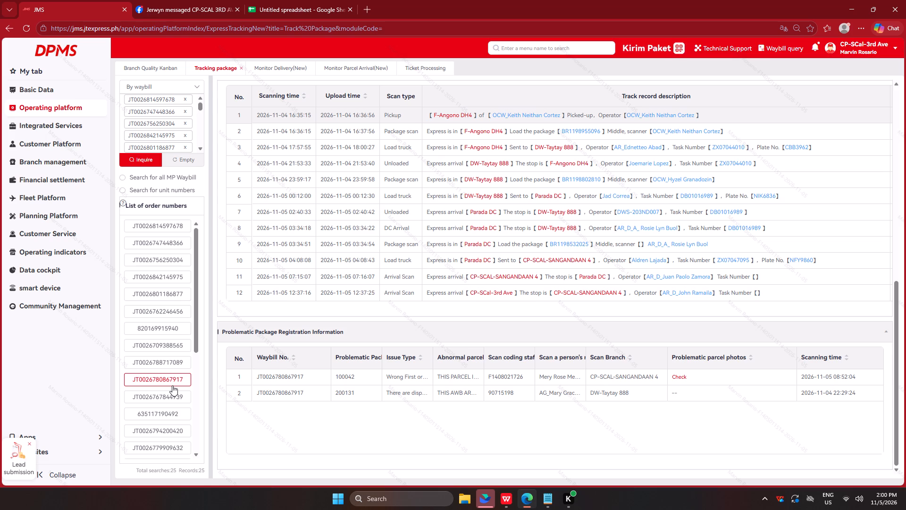
pyautogui.scroll(6, 589, 280)
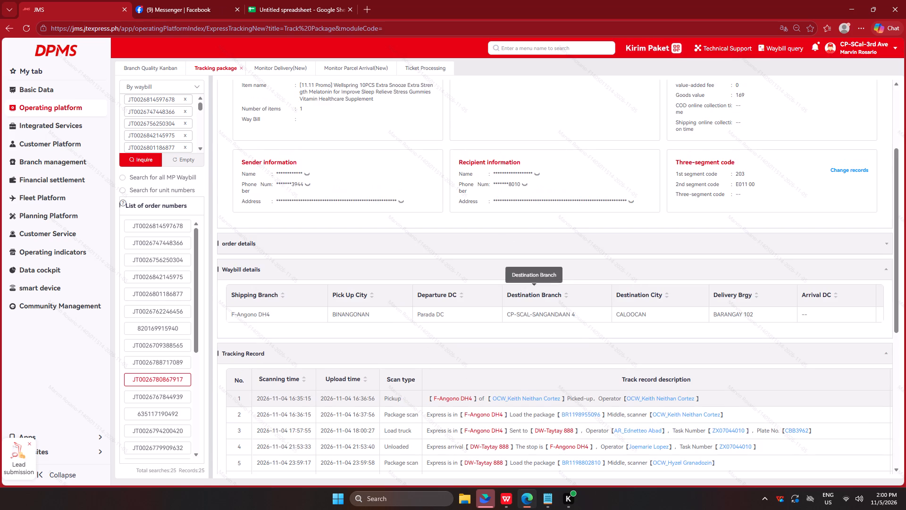
pyautogui.click(636, 201)
pyautogui.tripleClick(629, 201)
pyautogui.hotkey('ctrl', 'c')
pyautogui.hotkey('ctrl', 'c')
pyautogui.hotkey('ctrl', 'c')
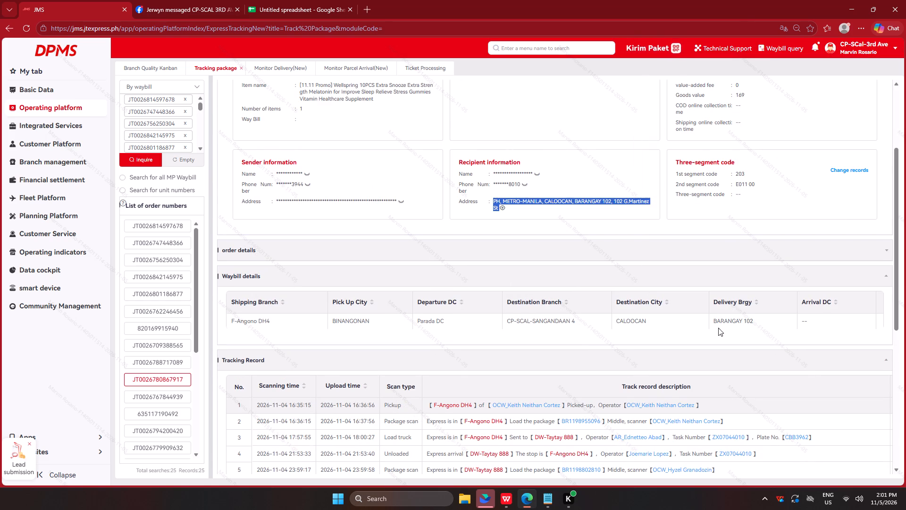
pyautogui.hotkey('ctrl', 'c')
pyautogui.hotkey('alt', 'Tab')
pyautogui.scroll(-8, 729, 359)
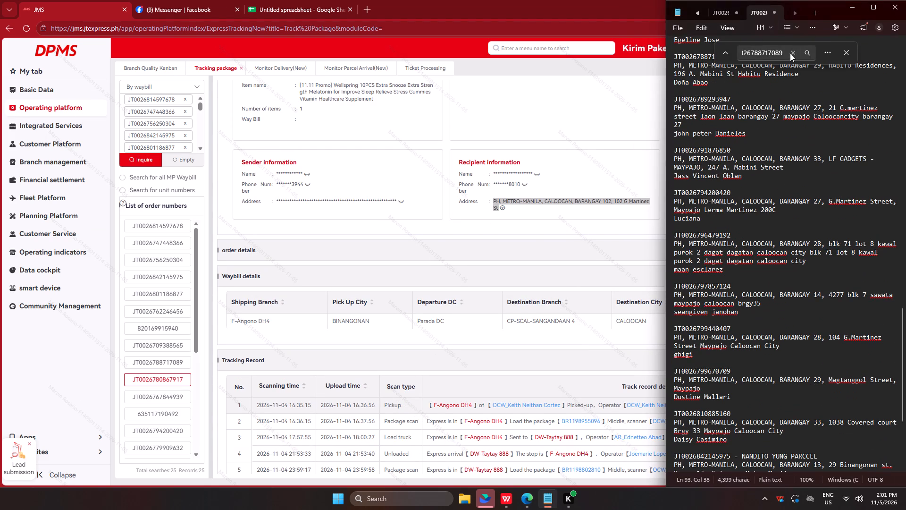
pyautogui.click(794, 55)
pyautogui.click(771, 55)
pyautogui.hotkey('ctrl', 'v')
pyautogui.press('Return')
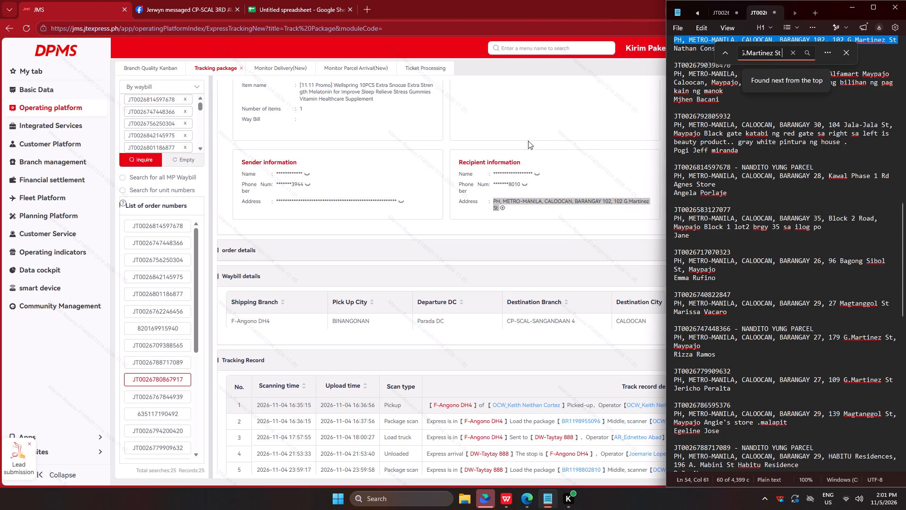
pyautogui.tripleClick(172, 379)
pyautogui.hotkey('ctrl', 'c')
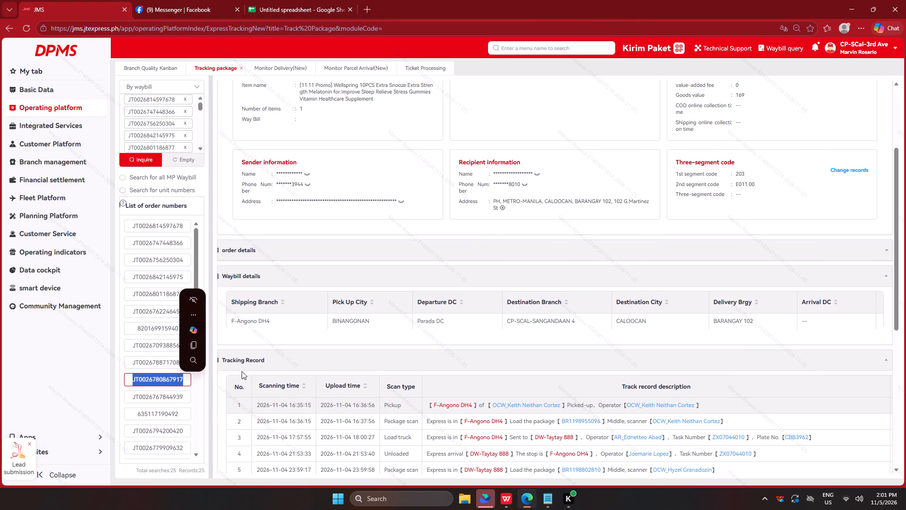
pyautogui.hotkey('ctrl', 'c')
pyautogui.hotkey('ctrl', 'c')
pyautogui.hotkey('alt', 'Tab')
pyautogui.scroll(4, 783, 127)
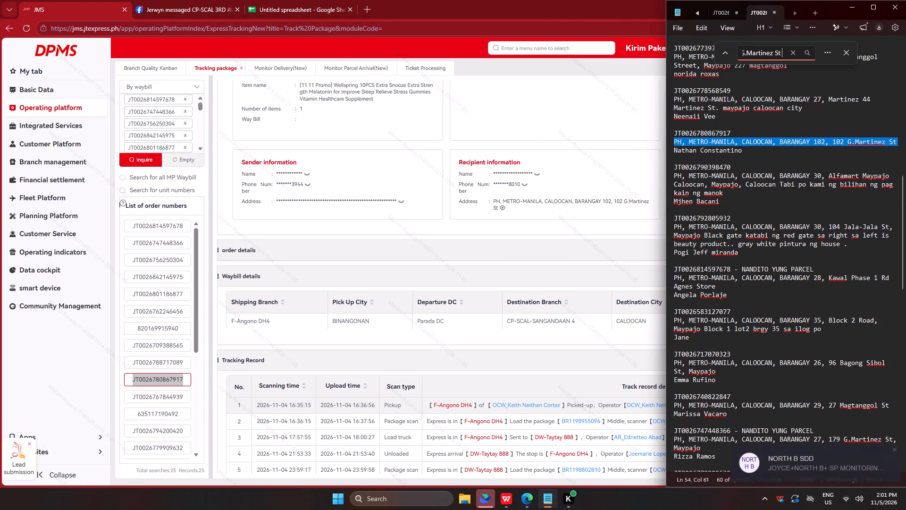
pyautogui.click(744, 133)
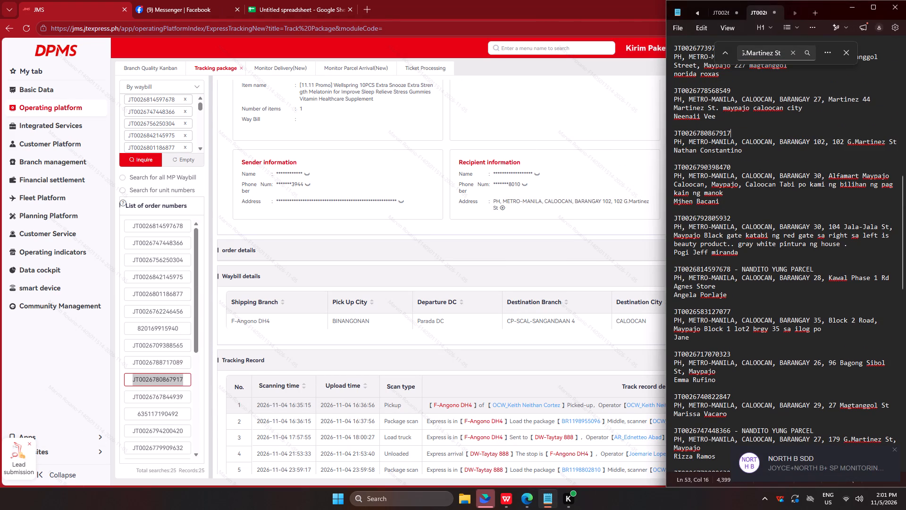
pyautogui.press('space')
pyautogui.write('- NANDITO YUNG PARCEL')
pyautogui.scroll(-1, 743, 132)
pyautogui.click(158, 396)
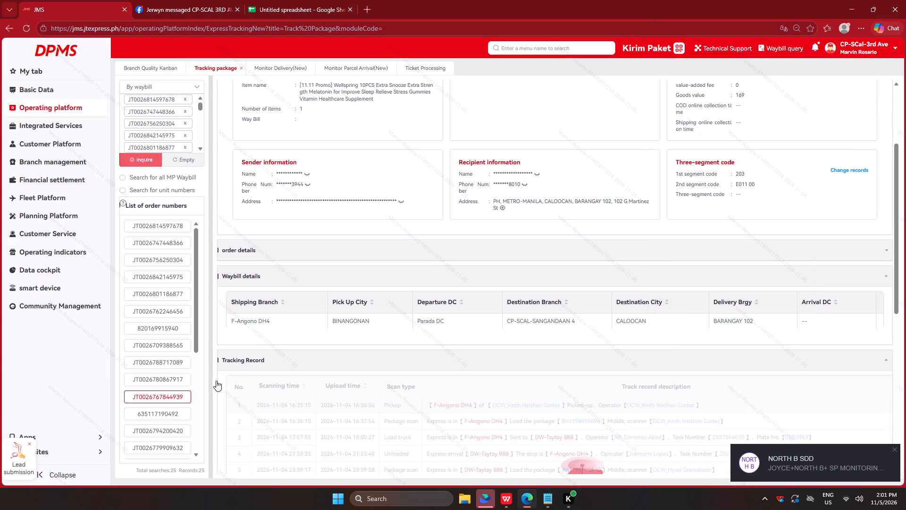
pyautogui.scroll(-8, 373, 314)
pyautogui.scroll(7, 637, 207)
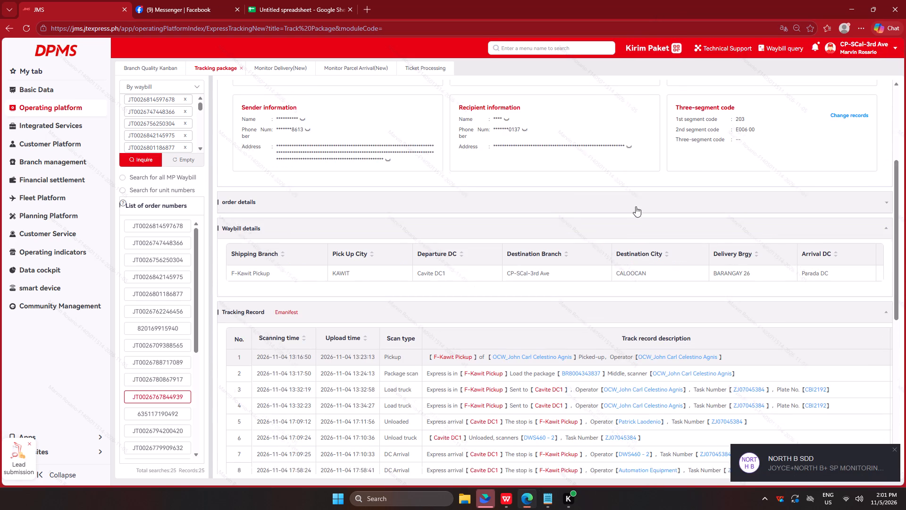
pyautogui.tripleClick(627, 154)
pyautogui.click(625, 153)
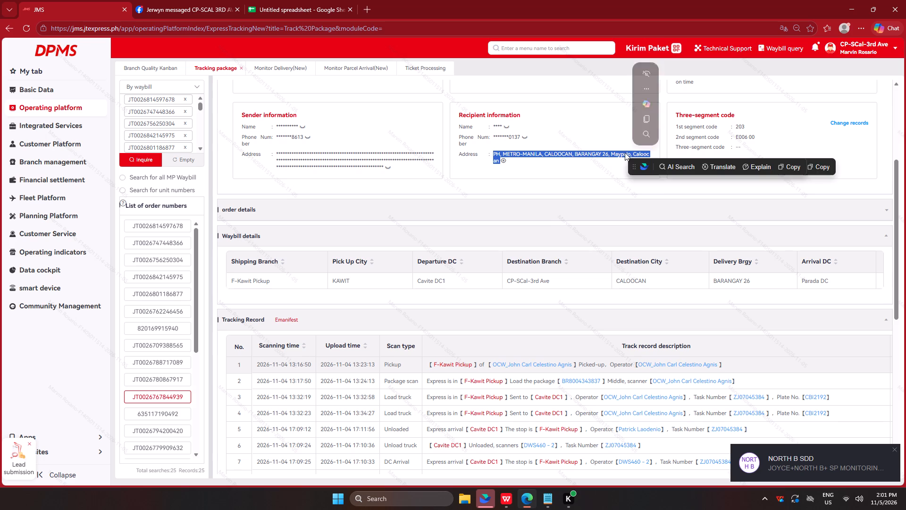
pyautogui.doubleClick(161, 395)
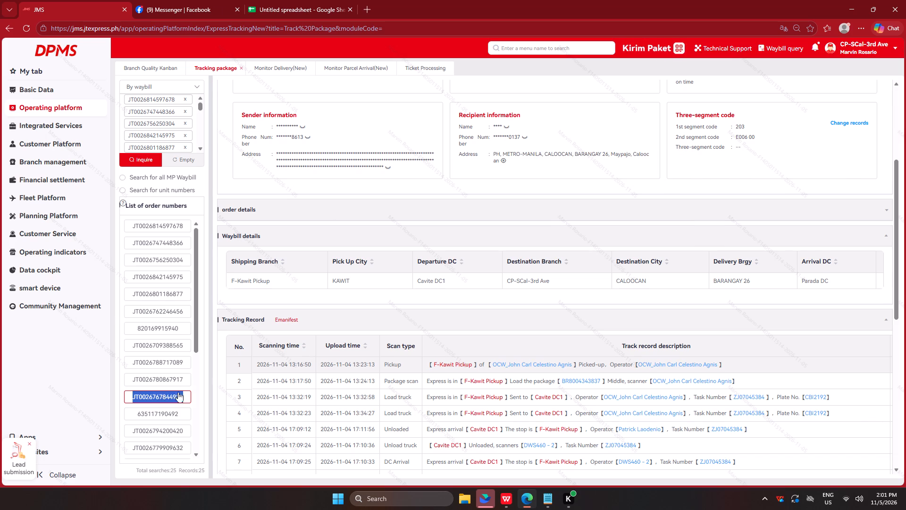
pyautogui.hotkey('ctrl', 'c')
pyautogui.hotkey('ctrl', 'c')
pyautogui.hotkey('ctrl', 'c')
pyautogui.hotkey('alt', 'Tab')
pyautogui.click(796, 54)
pyautogui.click(781, 54)
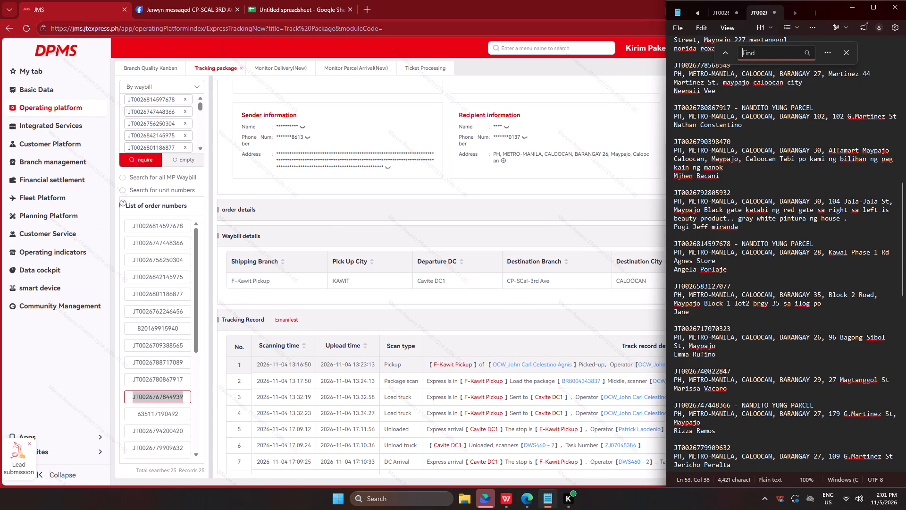
pyautogui.hotkey('ctrl', 'v')
pyautogui.press('Return')
pyautogui.scroll(5, 879, 232)
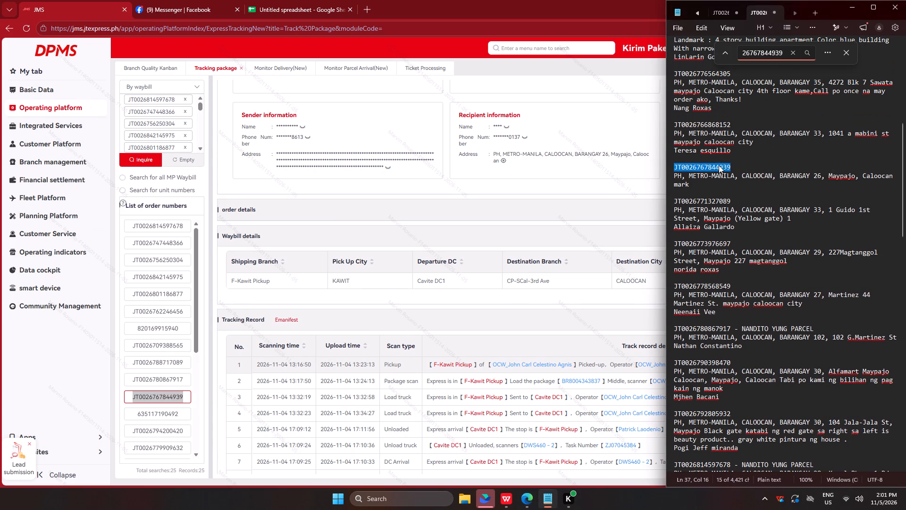
pyautogui.click(753, 164)
pyautogui.press('space')
pyautogui.write('- NANDITO YUNG PARCEL')
pyautogui.click(165, 415)
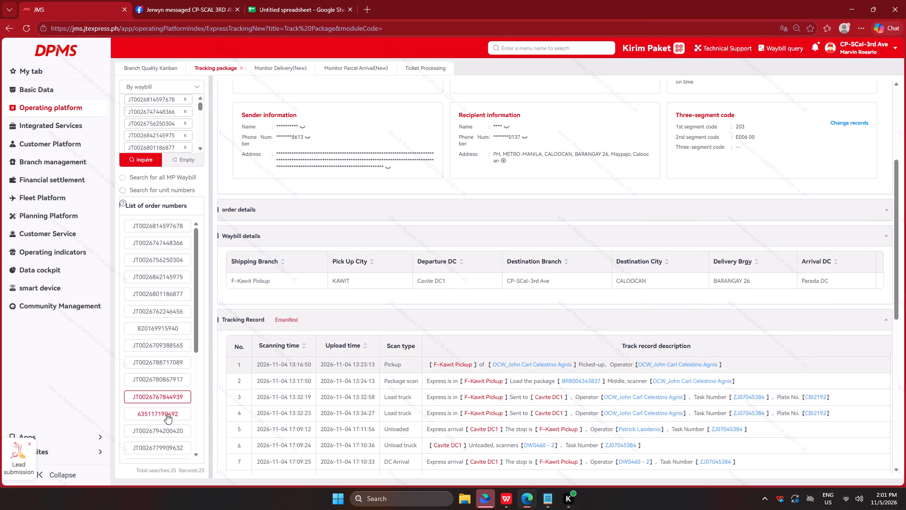
pyautogui.scroll(-8, 401, 323)
pyautogui.scroll(8, 454, 327)
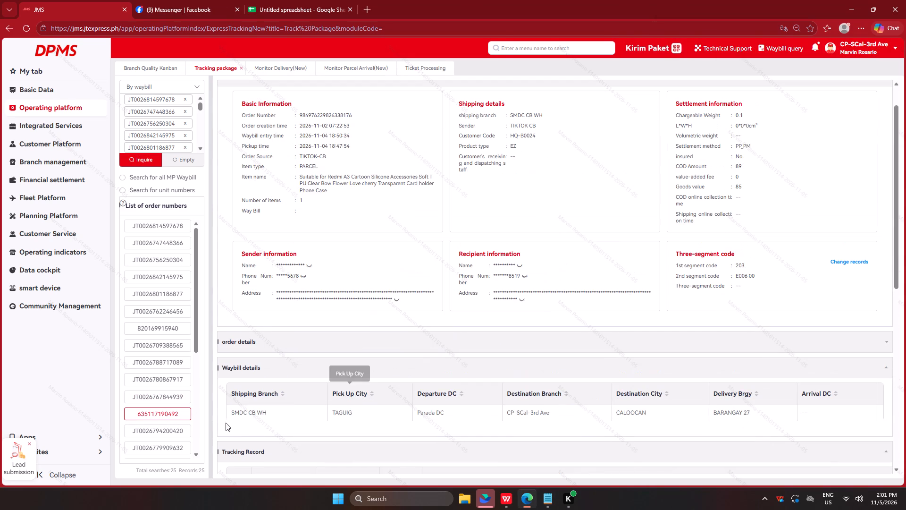
pyautogui.doubleClick(158, 415)
pyautogui.hotkey('ctrl', 'c')
pyautogui.hotkey('ctrl', 'c')
pyautogui.hotkey('ctrl', 'c')
pyautogui.hotkey('alt', 'Tab')
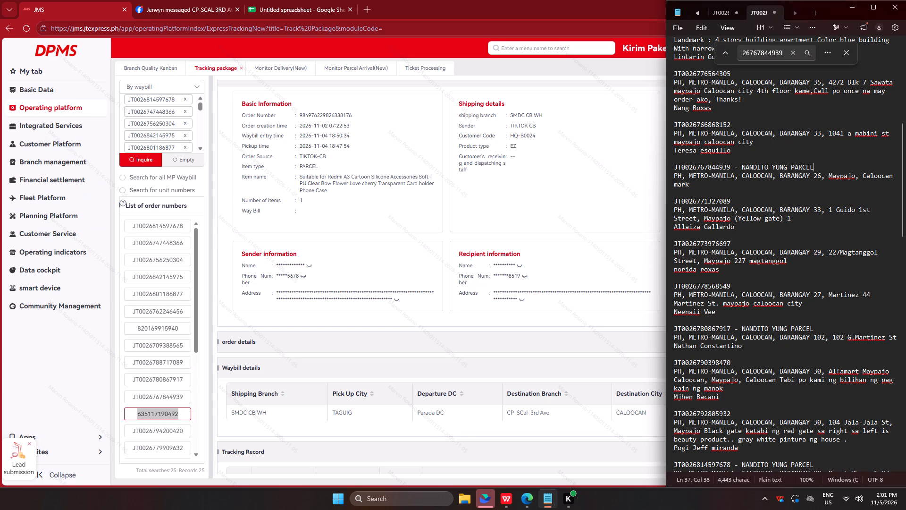
pyautogui.click(790, 52)
pyautogui.click(779, 54)
pyautogui.hotkey('ctrl', 'v')
pyautogui.press('Return')
pyautogui.scroll(5, 765, 174)
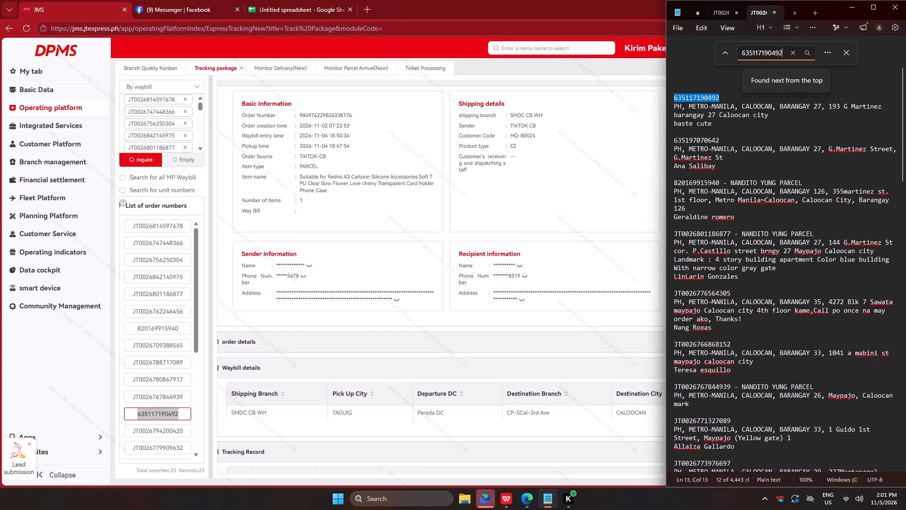
pyautogui.click(756, 168)
pyautogui.press('space')
pyautogui.write('- BN')
pyautogui.press('BackSpace')
pyautogui.press('BackSpace')
pyautogui.write('NANDITO YUNG PARCEL')
pyautogui.scroll(-5, 148, 310)
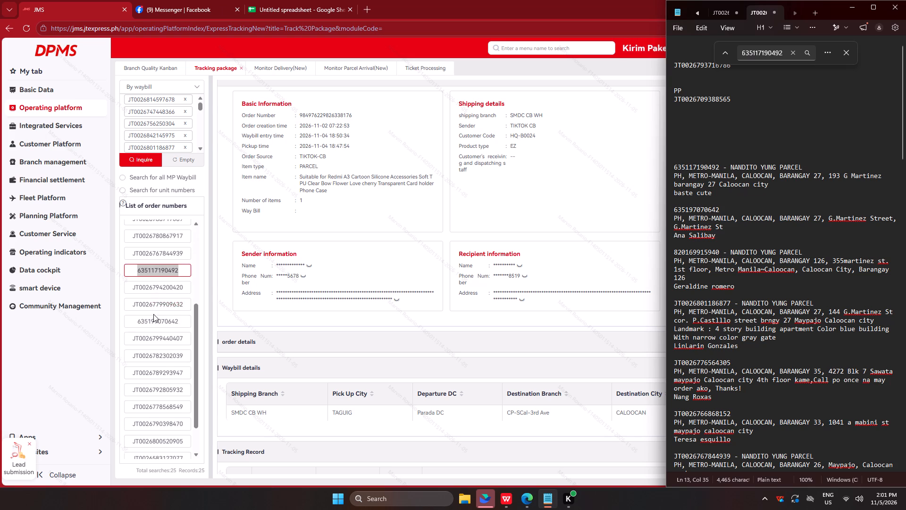
pyautogui.scroll(-3, 153, 314)
pyautogui.click(176, 240)
pyautogui.scroll(-7, 411, 295)
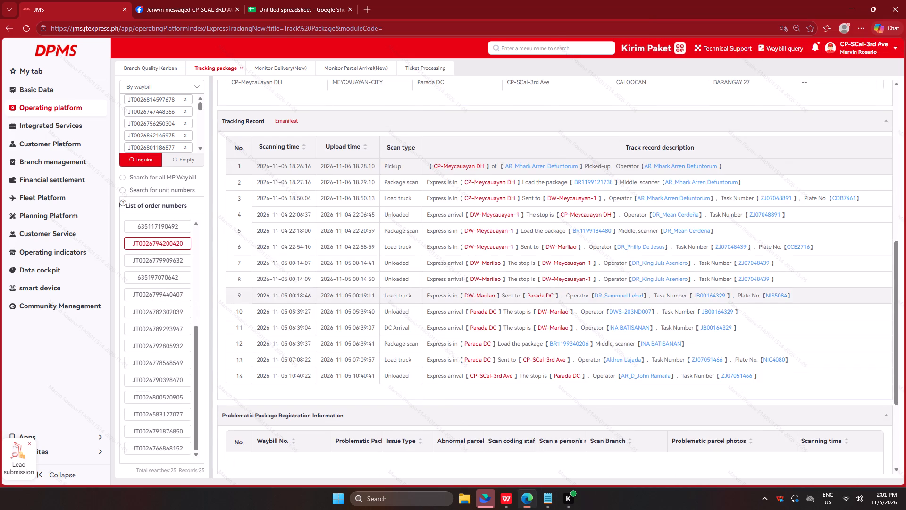
pyautogui.scroll(7, 527, 283)
pyautogui.doubleClick(168, 238)
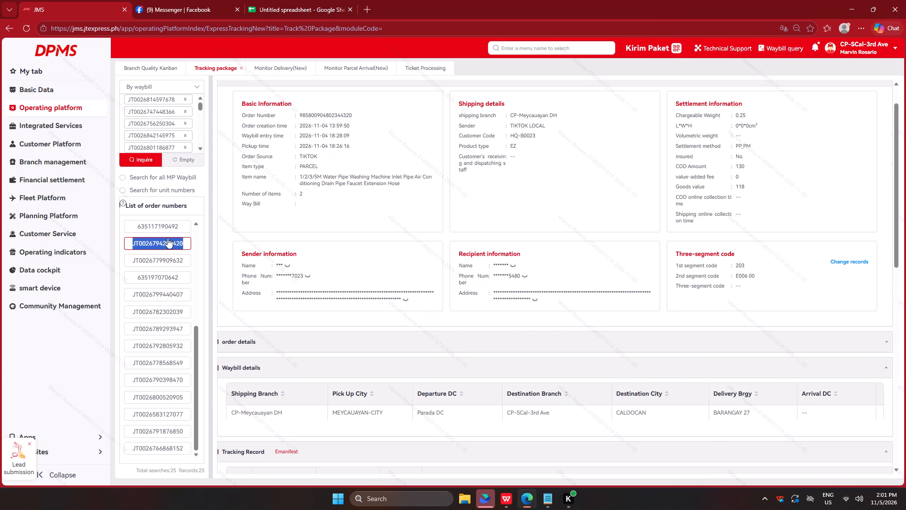
pyautogui.hotkey('ctrl', 'c')
pyautogui.hotkey('ctrl', 'c')
pyautogui.hotkey('ctrl', 'c')
pyautogui.hotkey('alt', 'Tab')
pyautogui.click(796, 53)
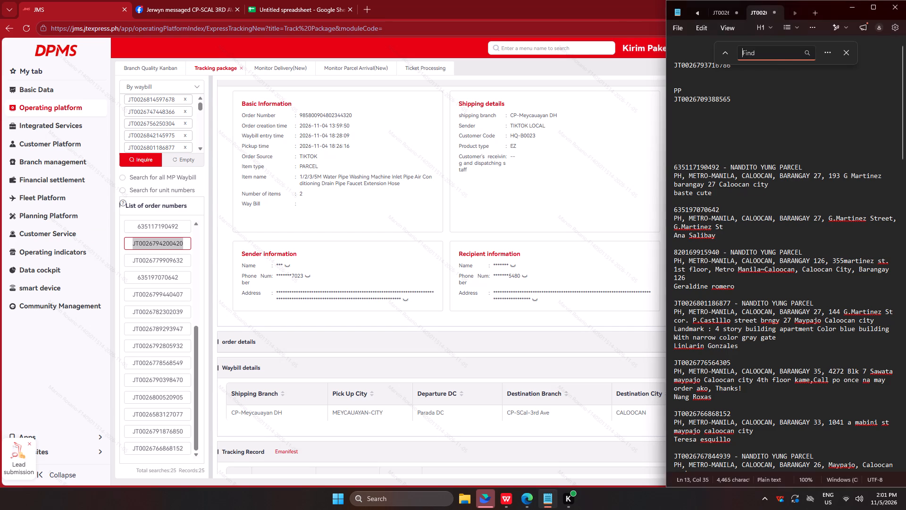
pyautogui.click(772, 55)
pyautogui.hotkey('ctrl', 'v')
pyautogui.press('Return')
pyautogui.scroll(-6, 736, 217)
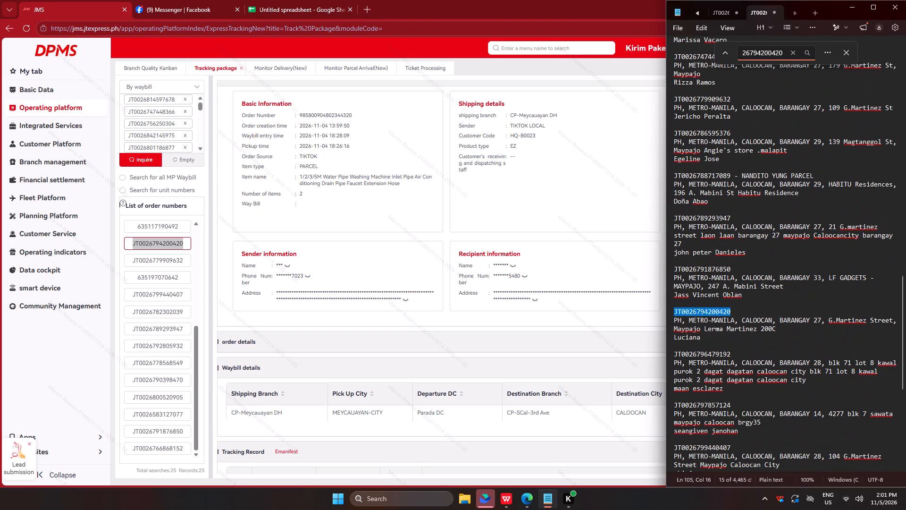
pyautogui.click(766, 312)
pyautogui.press('space')
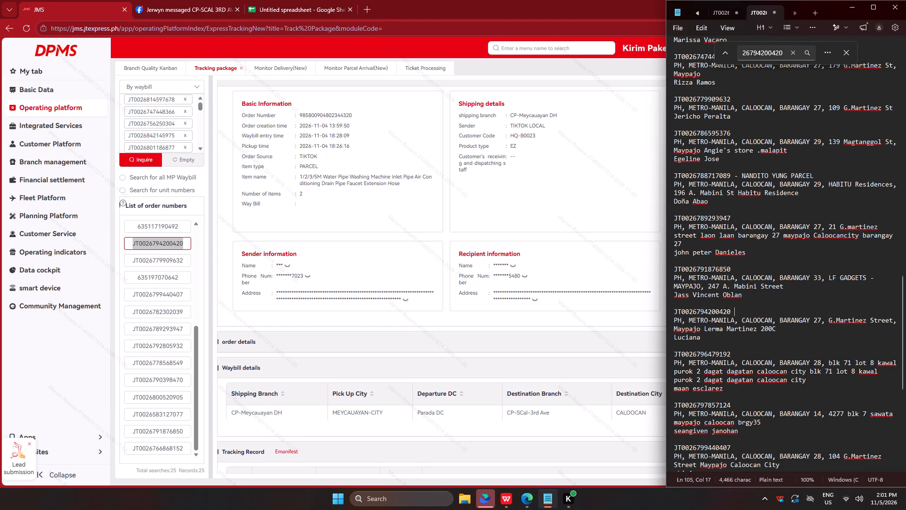
pyautogui.write('- NANDITO YUNG PARCEL')
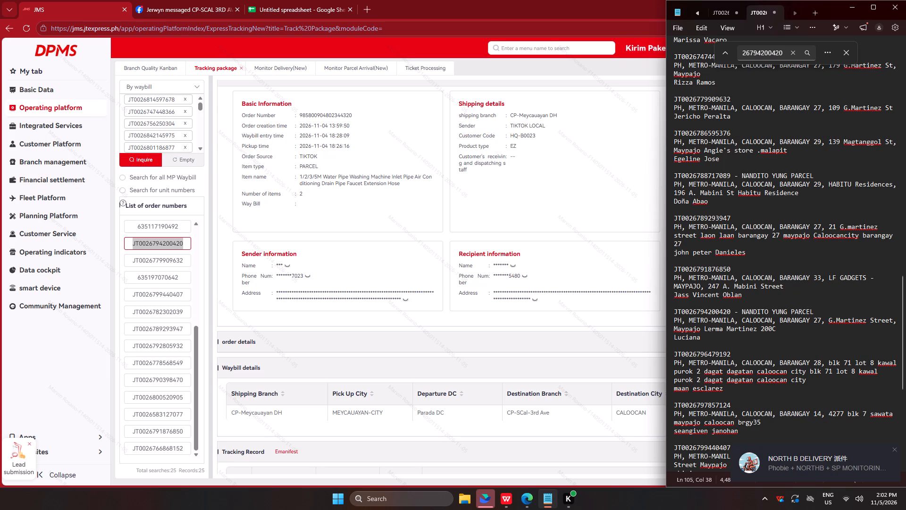
pyautogui.click(159, 260)
pyautogui.scroll(-9, 380, 331)
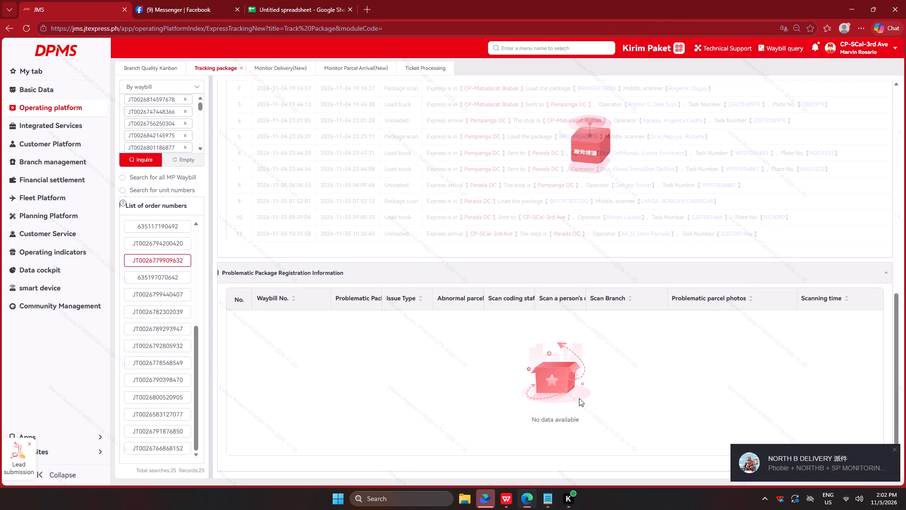
pyautogui.scroll(6, 581, 394)
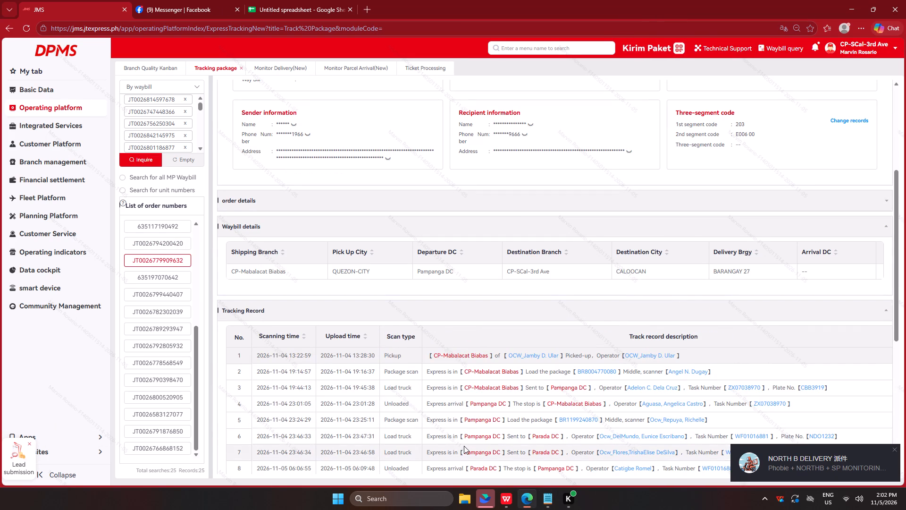
pyautogui.doubleClick(165, 259)
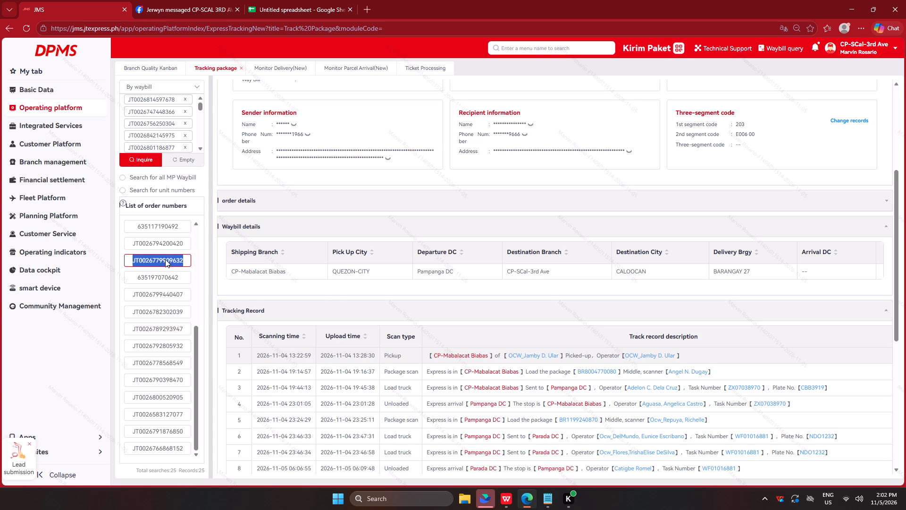
pyautogui.hotkey('ctrl', 'c')
pyautogui.hotkey('ctrl', 'c')
pyautogui.hotkey('ctrl', 'c')
pyautogui.hotkey('ctrl', 'c')
pyautogui.hotkey('alt', 'Tab')
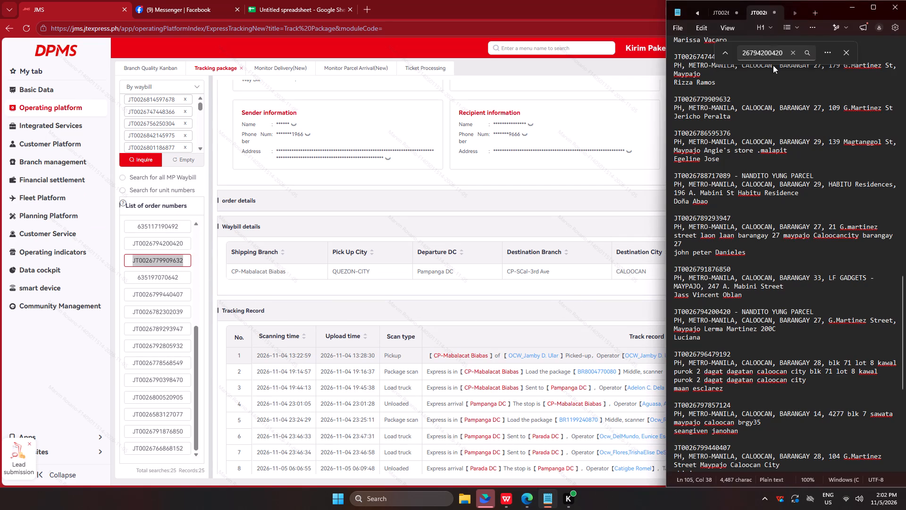
pyautogui.click(788, 52)
pyautogui.click(774, 54)
pyautogui.hotkey('ctrl', 'v')
pyautogui.press('Return')
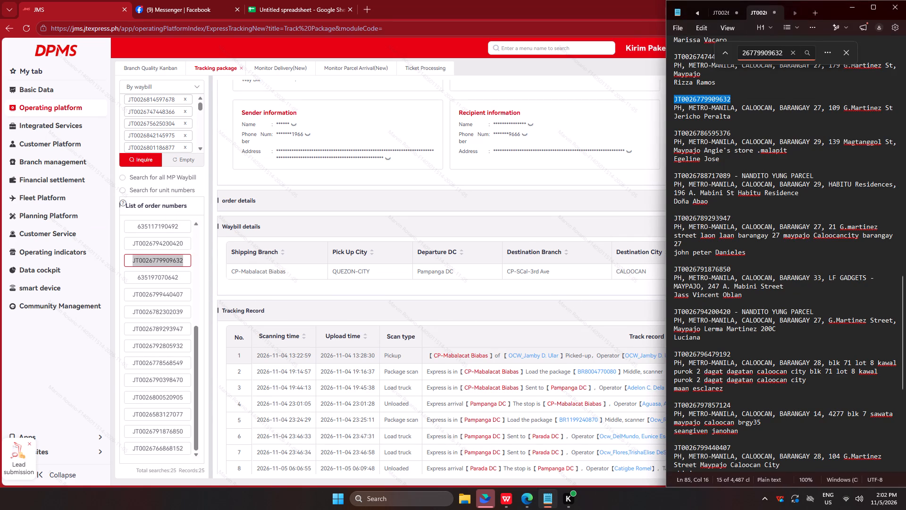
pyautogui.press('Return')
pyautogui.click(745, 95)
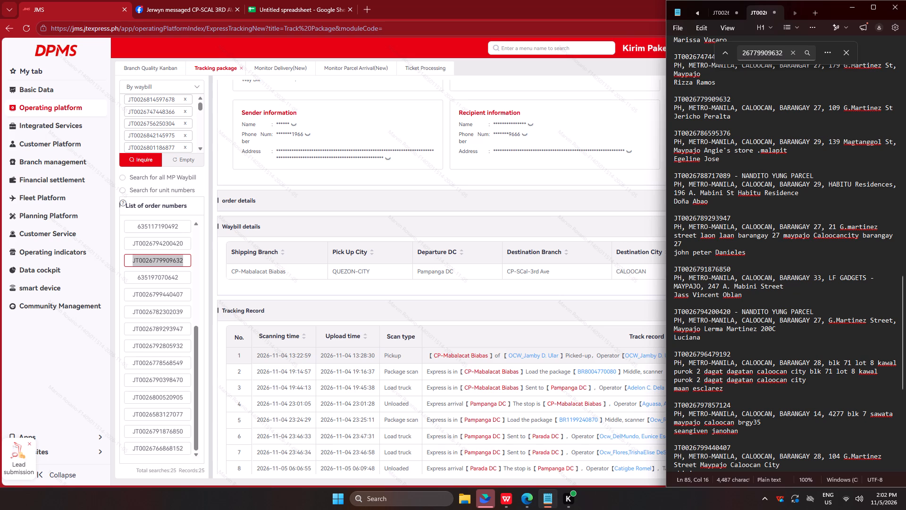
pyautogui.press('space')
pyautogui.write('- NANDITO YUNG PARCEL')
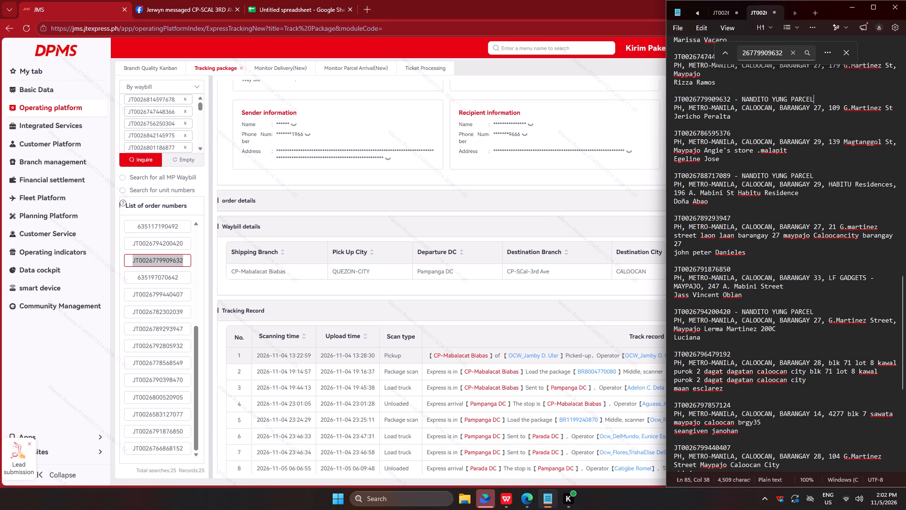
pyautogui.click(165, 280)
pyautogui.scroll(-8, 409, 275)
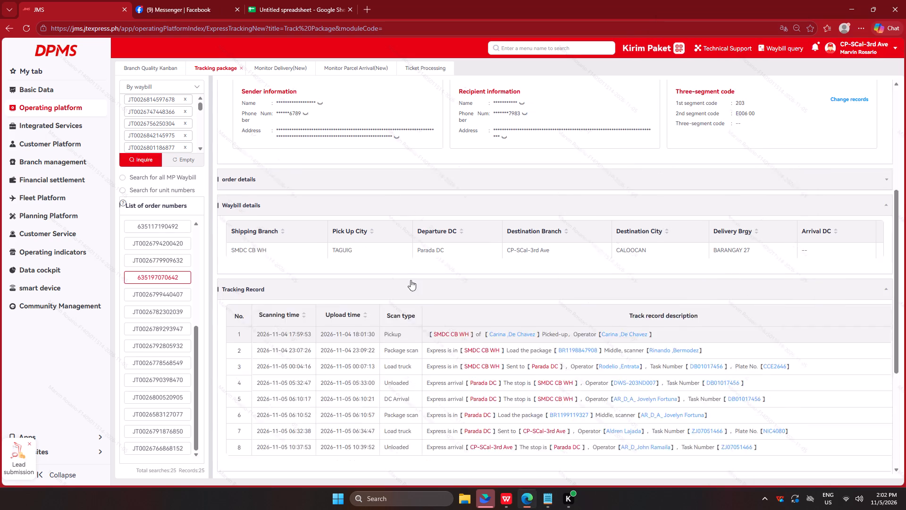
pyautogui.scroll(5, 449, 290)
pyautogui.doubleClick(162, 276)
pyautogui.hotkey('ctrl', 'c')
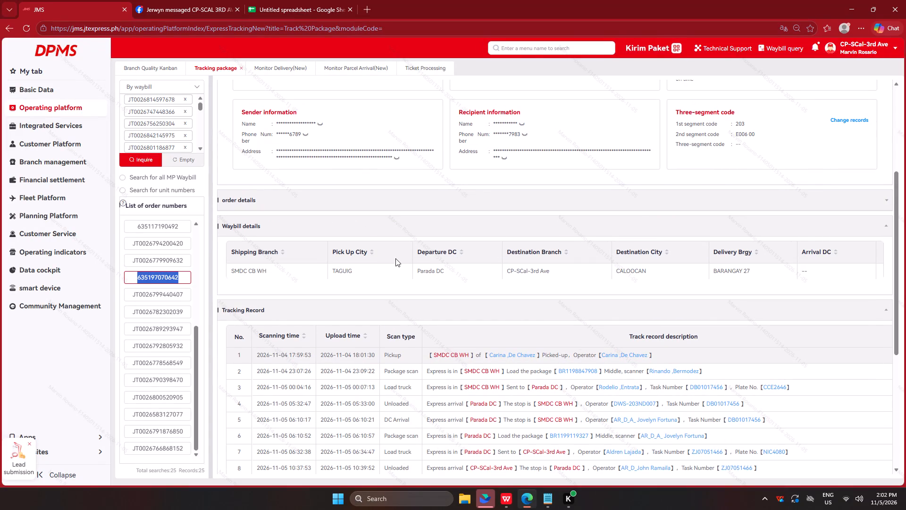
pyautogui.hotkey('ctrl', 'c')
pyautogui.hotkey('ctrl', 'c')
pyautogui.hotkey('alt', 'Tab')
pyautogui.click(790, 54)
pyautogui.click(763, 56)
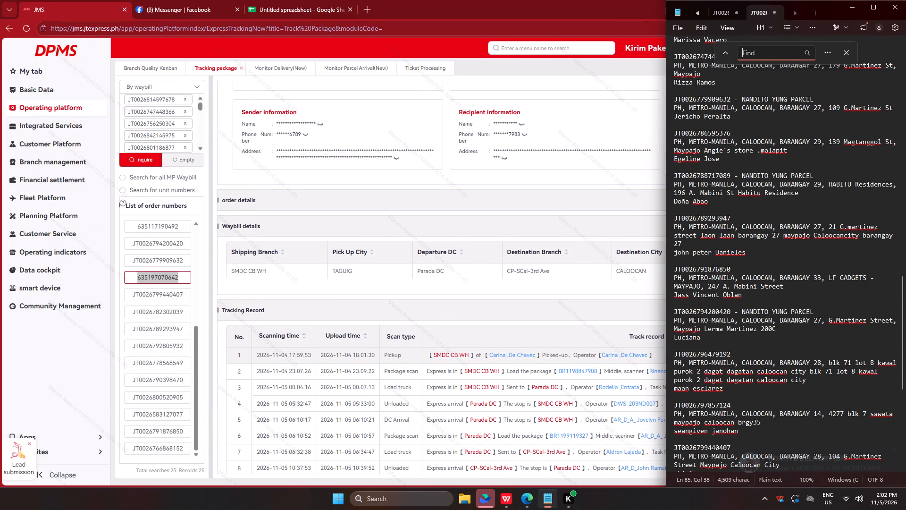
pyautogui.hotkey('ctrl', 'v')
pyautogui.press('Return')
pyautogui.press('.')
pyautogui.scroll(5, 821, 159)
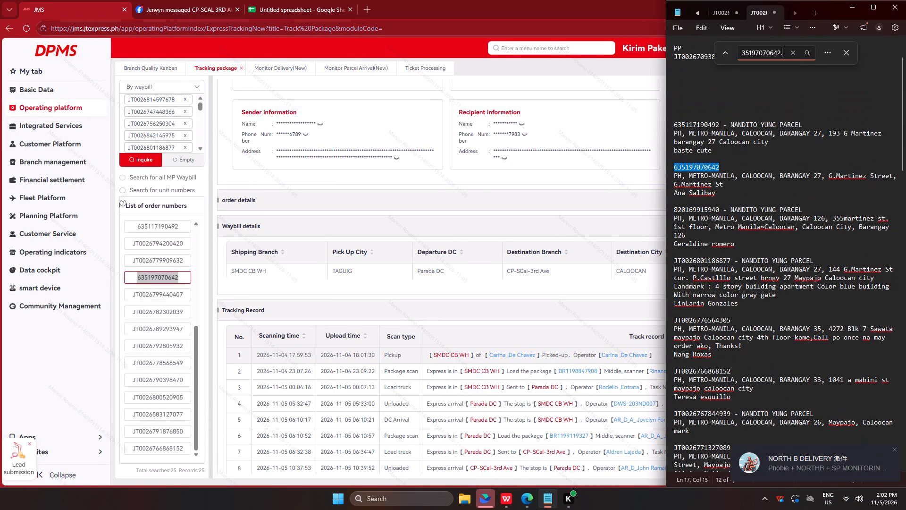
pyautogui.click(760, 165)
pyautogui.press('space')
pyautogui.write('- NANDITO YUNG PARCEL')
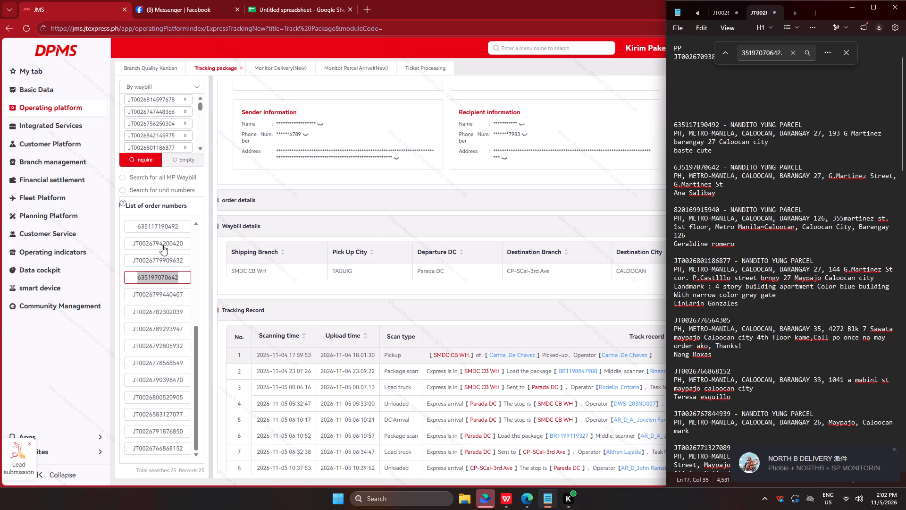
pyautogui.click(162, 297)
pyautogui.scroll(-8, 334, 335)
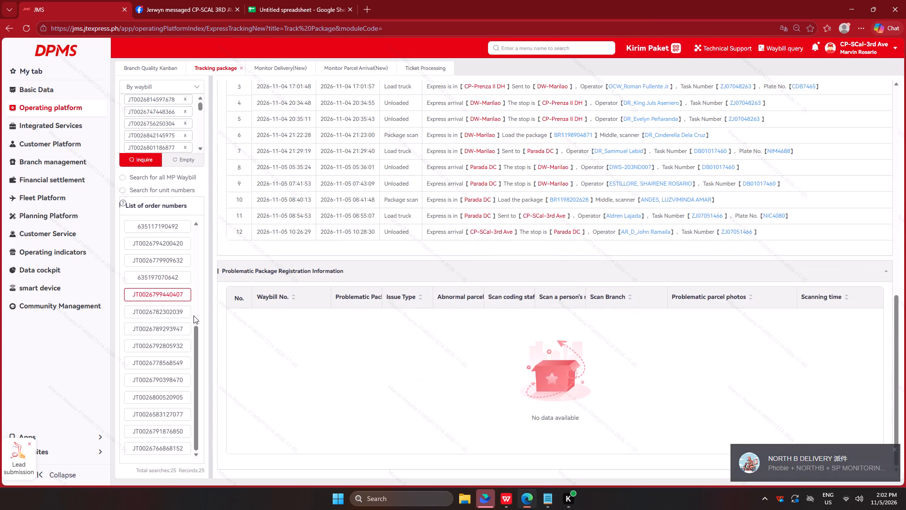
pyautogui.doubleClick(160, 297)
pyautogui.hotkey('ctrl', 'c')
pyautogui.hotkey('ctrl', 'c')
pyautogui.hotkey('ctrl', 'c')
pyautogui.hotkey('alt', 'Tab')
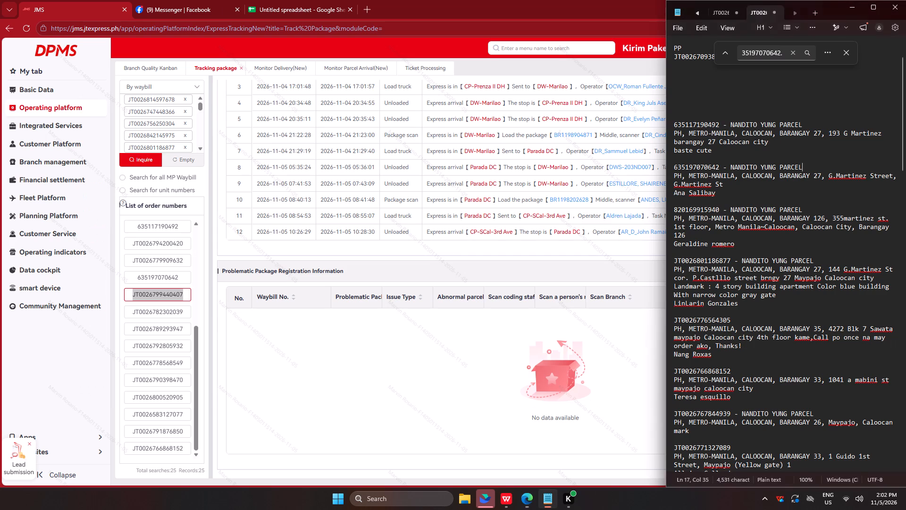
pyautogui.click(792, 54)
pyautogui.click(772, 59)
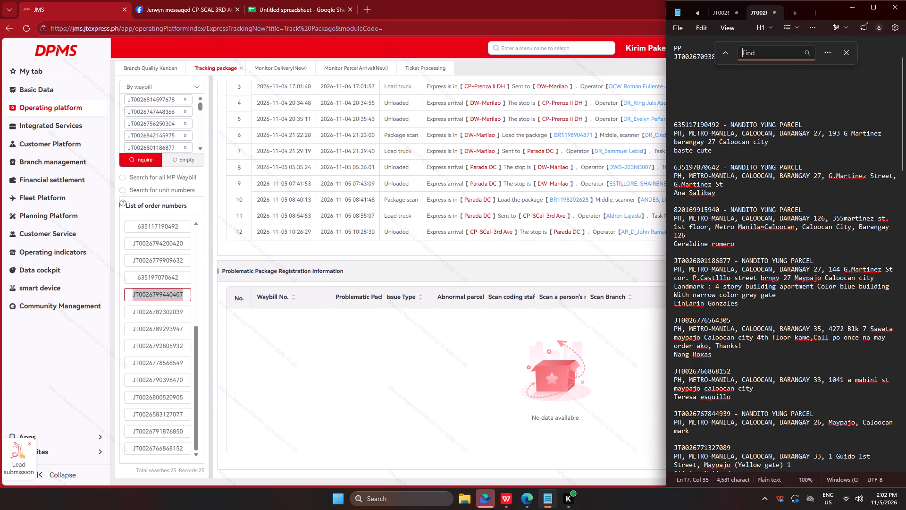
pyautogui.hotkey('ctrl', 'v')
pyautogui.press('Return')
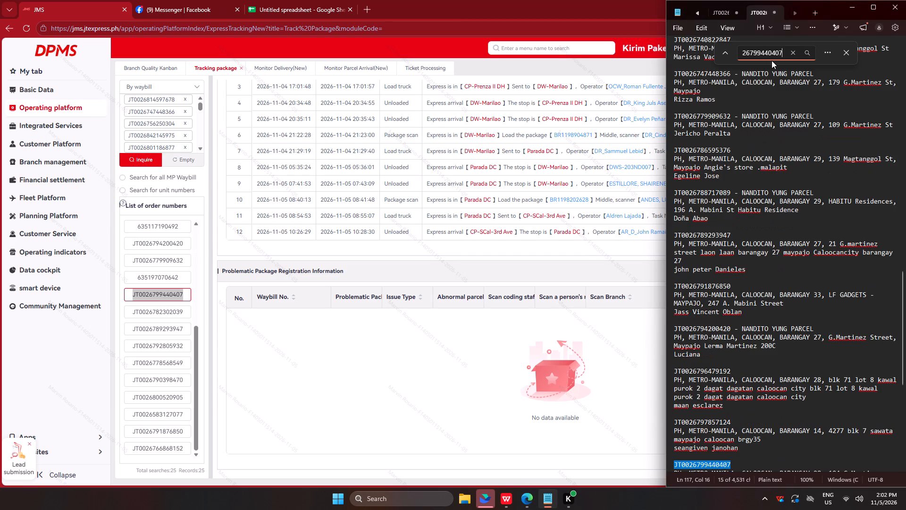
pyautogui.scroll(-6, 773, 178)
pyautogui.click(813, 307)
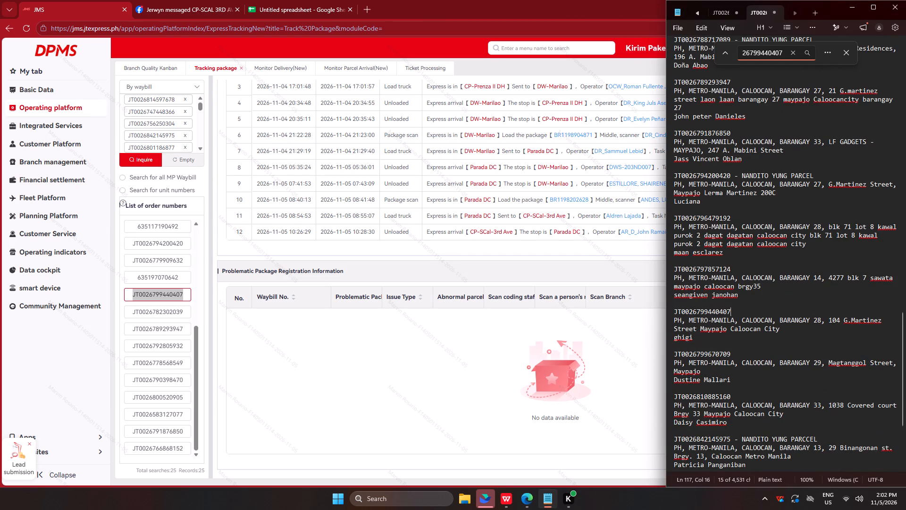
pyautogui.press('space')
pyautogui.write('- NAI')
pyautogui.press('BackSpace')
pyautogui.write('NDITO YUNG PARCEL')
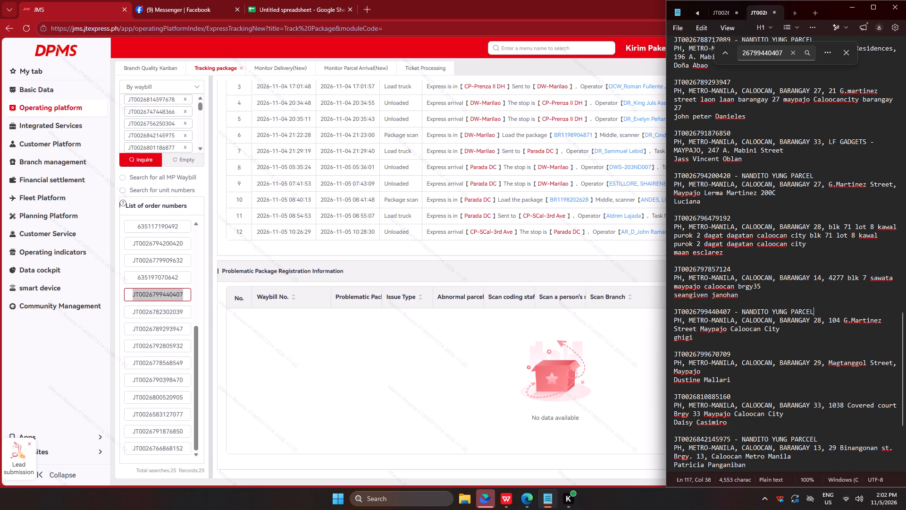
pyautogui.scroll(-6, 271, 380)
pyautogui.click(163, 314)
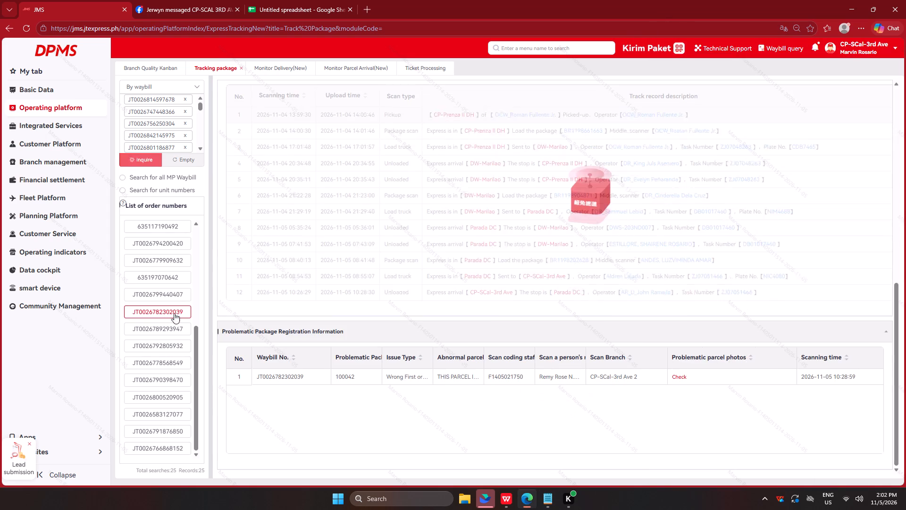
pyautogui.scroll(7, 570, 294)
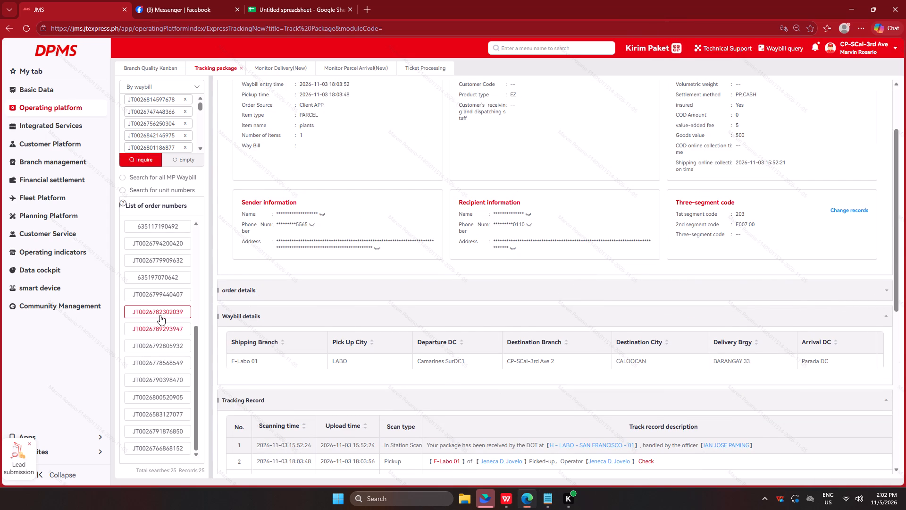
pyautogui.doubleClick(161, 313)
pyautogui.hotkey('ctrl', 'c')
pyautogui.hotkey('ctrl', 'c')
pyautogui.hotkey('ctrl', 'c')
pyautogui.hotkey('ctrl', 'c')
pyautogui.hotkey('ctrl', 'x')
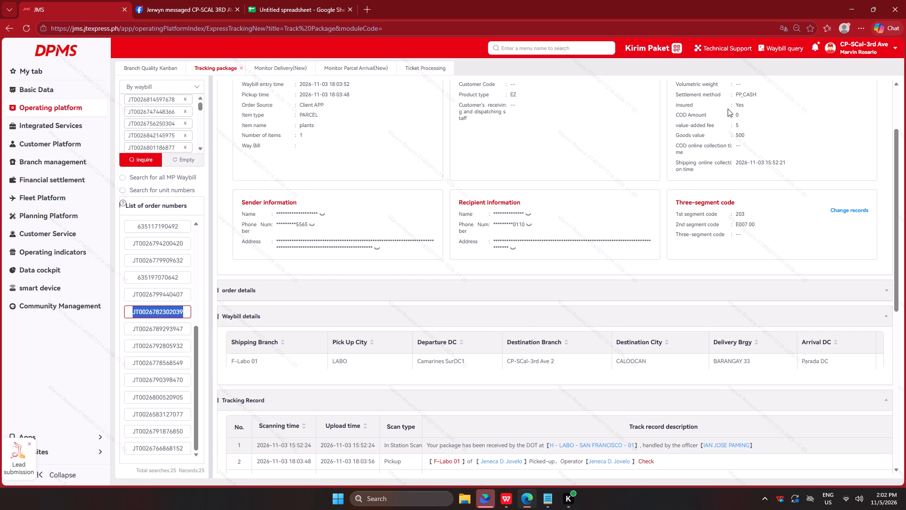
pyautogui.hotkey('ctrl', 'c')
pyautogui.hotkey('ctrl', 'c')
pyautogui.hotkey('alt', 'Tab')
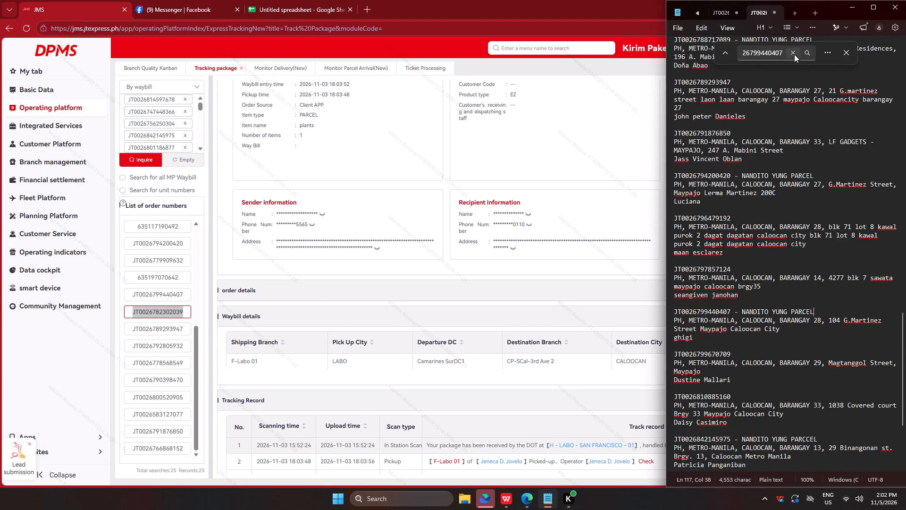
pyautogui.click(795, 54)
pyautogui.click(790, 54)
pyautogui.hotkey('ctrl', 'v')
pyautogui.press('Return')
pyautogui.scroll(-5, 769, 393)
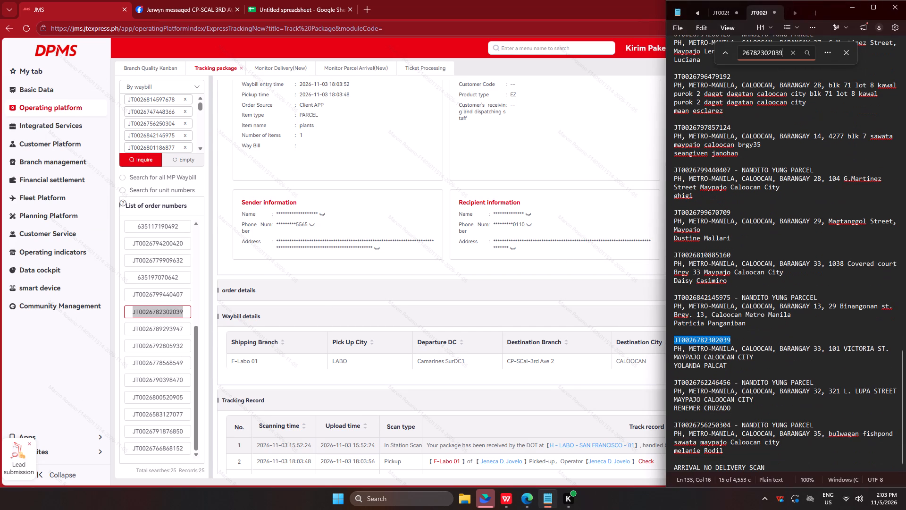
pyautogui.click(754, 342)
pyautogui.press('space')
pyautogui.write('- NANDITO YUNG P[A')
pyautogui.press('BackSpace')
pyautogui.press('BackSpace')
pyautogui.press('BackSpace')
pyautogui.press('p')
pyautogui.press('BackSpace')
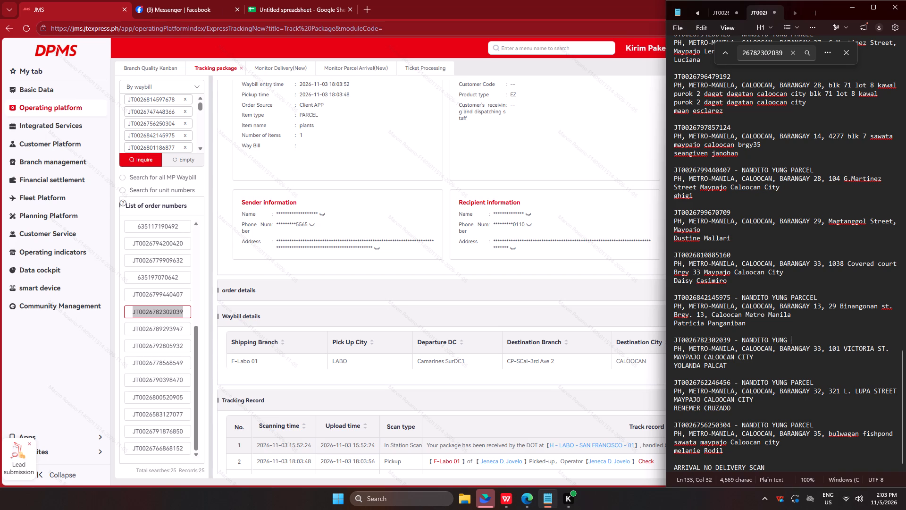
pyautogui.press('BackSpace')
pyautogui.press('space')
pyautogui.write('PARCEL')
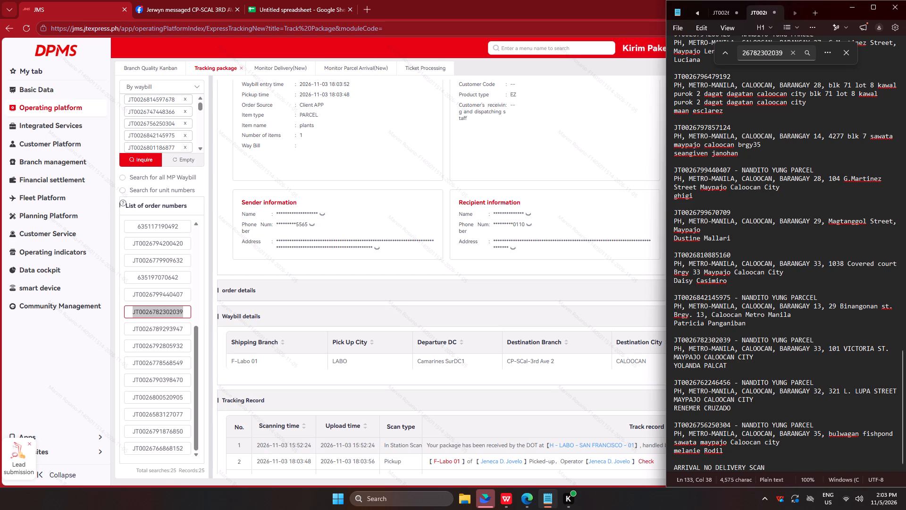
pyautogui.click(173, 327)
pyautogui.scroll(-8, 418, 311)
pyautogui.scroll(8, 469, 338)
pyautogui.doubleClick(150, 327)
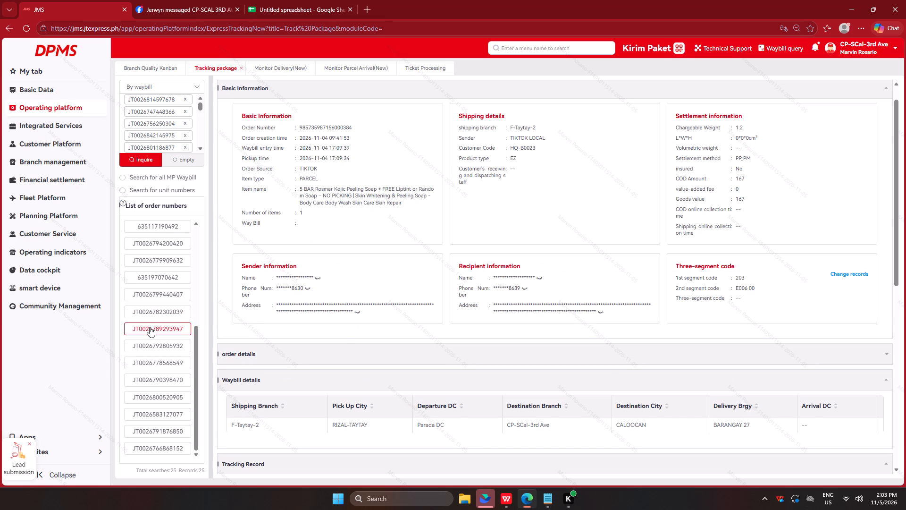
pyautogui.hotkey('ctrl', 'c')
pyautogui.hotkey('ctrl', 'c')
pyautogui.hotkey('ctrl', 'c')
pyautogui.hotkey('alt', 'Tab')
pyautogui.click(789, 50)
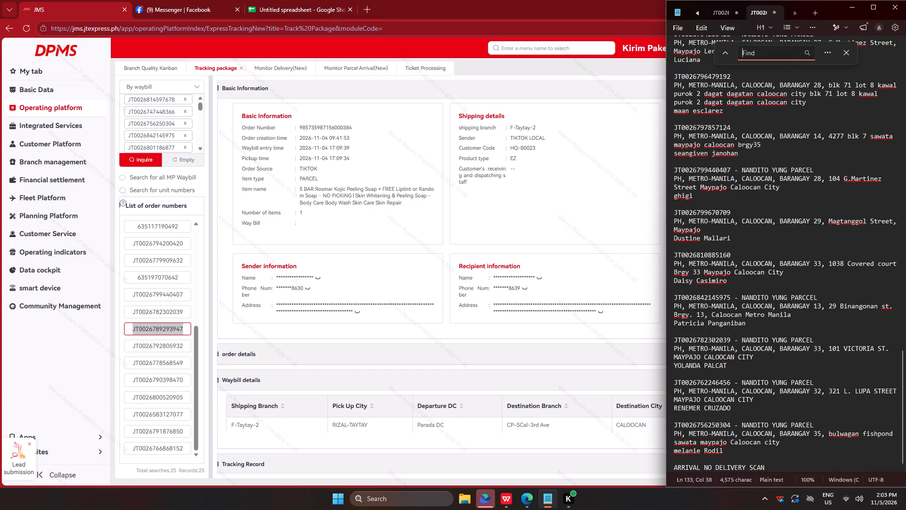
pyautogui.click(782, 56)
pyautogui.hotkey('ctrl', 'v')
pyautogui.press('Return')
pyautogui.scroll(5, 635, 213)
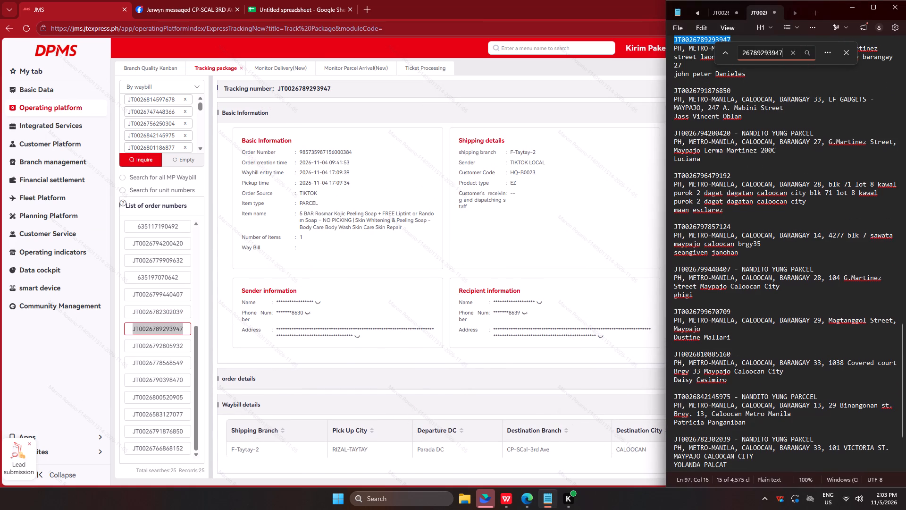
pyautogui.scroll(5, 793, 177)
pyautogui.click(758, 168)
pyautogui.press('space')
pyautogui.write('- NANDITO YUNG PARCEL')
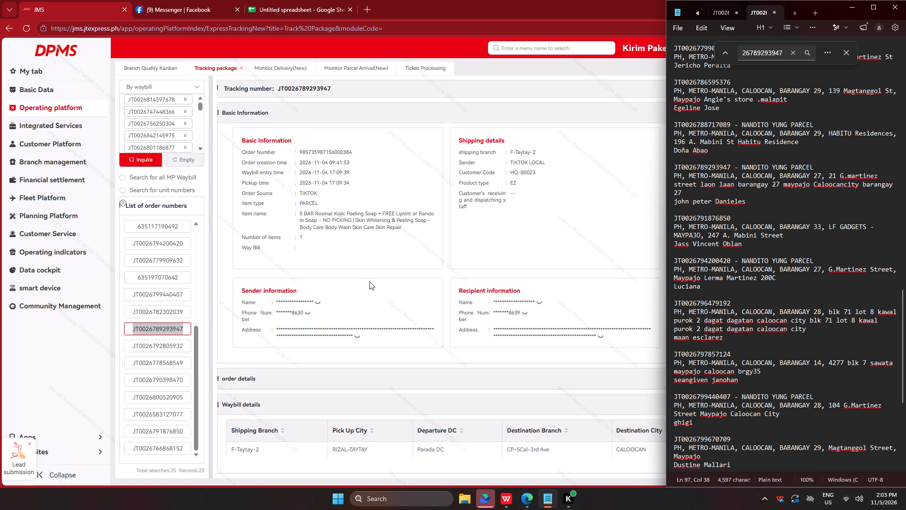
pyautogui.click(164, 348)
pyautogui.scroll(-9, 389, 335)
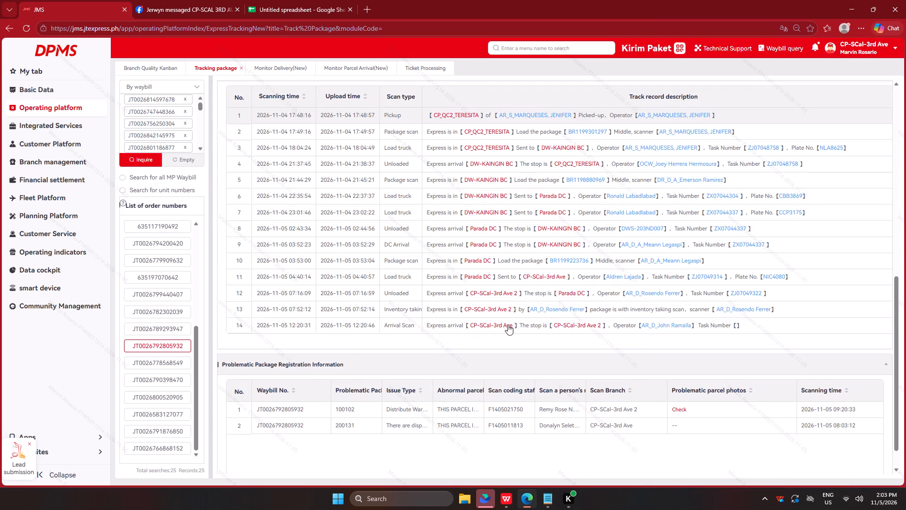
pyautogui.scroll(7, 534, 316)
pyautogui.doubleClick(142, 343)
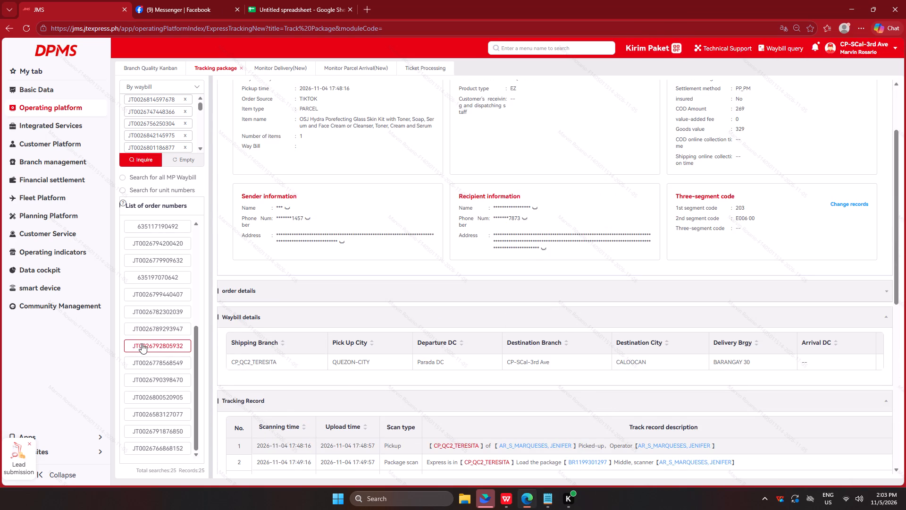
pyautogui.hotkey('ctrl', 'c')
pyautogui.hotkey('ctrl', 'c')
pyautogui.hotkey('ctrl', 'c')
pyautogui.hotkey('ctrl', 'c')
pyautogui.hotkey('ctrl', 'c')
pyautogui.hotkey('ctrl', 'c')
pyautogui.hotkey('alt', 'Tab')
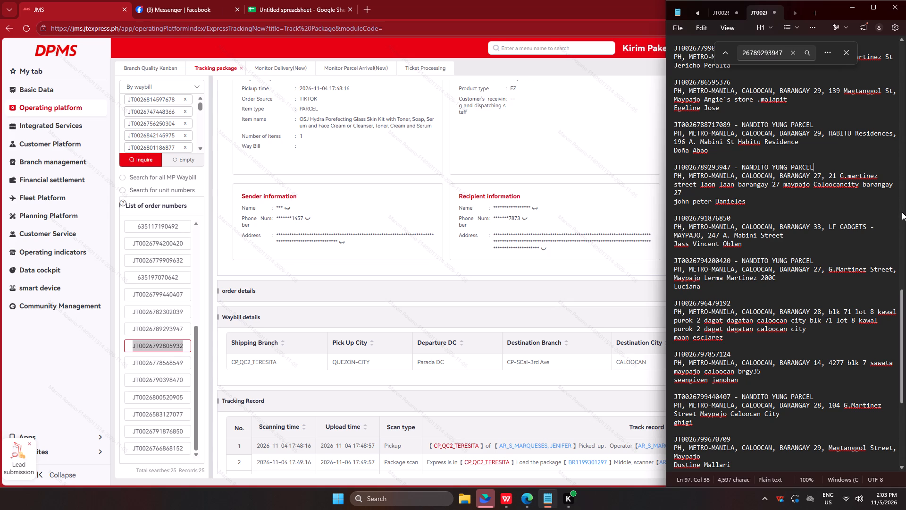
pyautogui.hotkey('ctrl', 'c')
pyautogui.hotkey('ctrl', 'c')
pyautogui.hotkey('ctrl', 'c')
pyautogui.hotkey('ctrl', 'c')
pyautogui.hotkey('ctrl', 'c')
pyautogui.hotkey('ctrl', 'c')
pyautogui.hotkey('ctrl', 'c')
pyautogui.hotkey('ctrl', 'c')
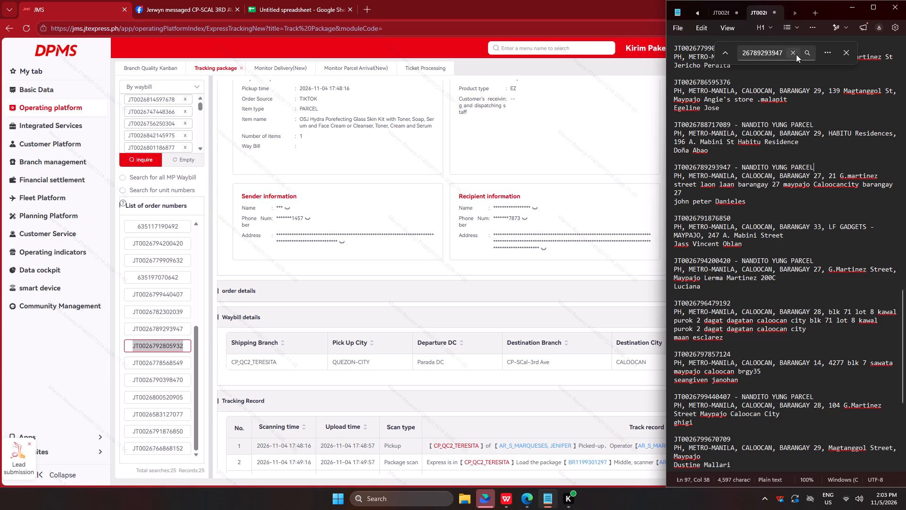
pyautogui.click(796, 54)
pyautogui.click(776, 52)
pyautogui.hotkey('ctrl', 'v')
pyautogui.press('Return')
pyautogui.scroll(7, 766, 138)
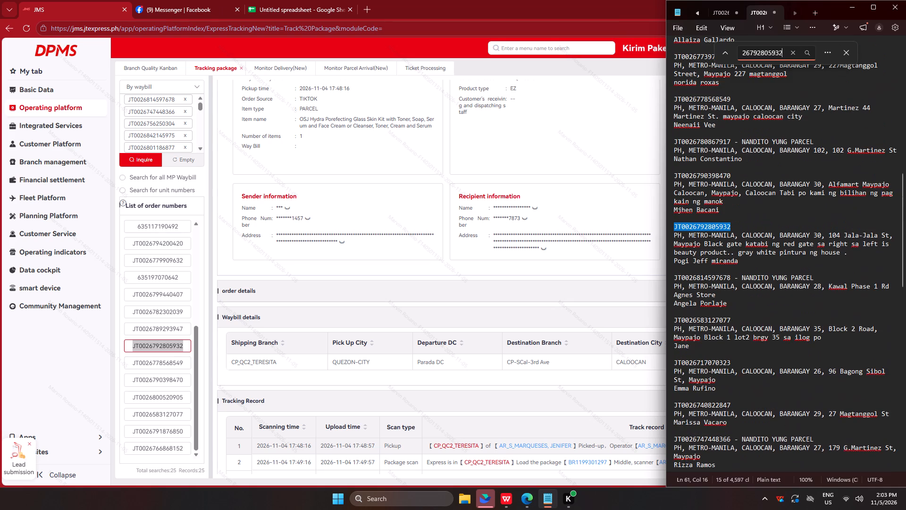
pyautogui.click(759, 224)
pyautogui.press('space')
pyautogui.write('- NANDITO YUNG PARCEL')
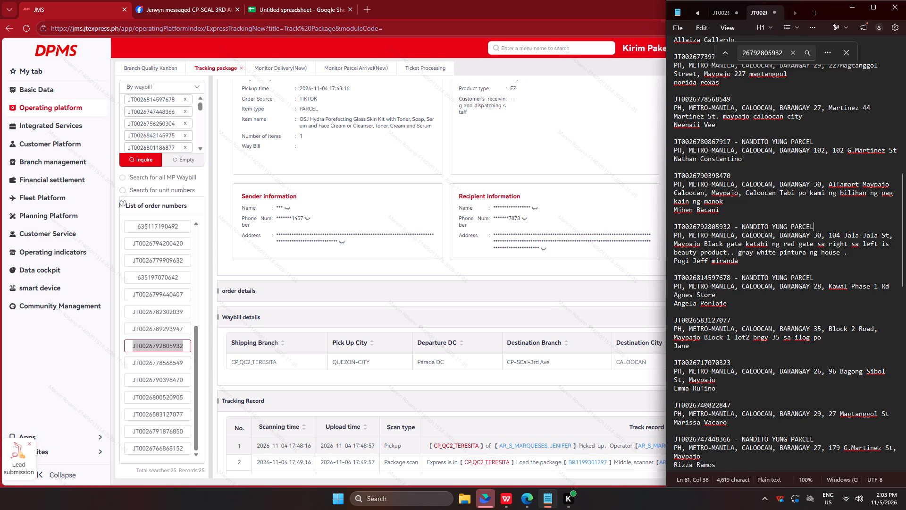
pyautogui.click(177, 368)
pyautogui.scroll(-8, 311, 328)
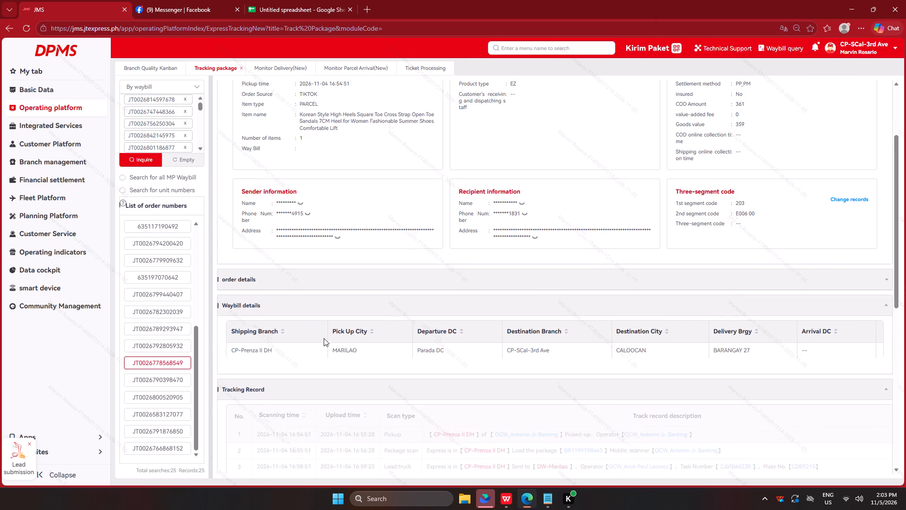
pyautogui.doubleClick(165, 368)
pyautogui.hotkey('ctrl', 'c')
pyautogui.hotkey('ctrl', 'c')
pyautogui.hotkey('ctrl', 'c')
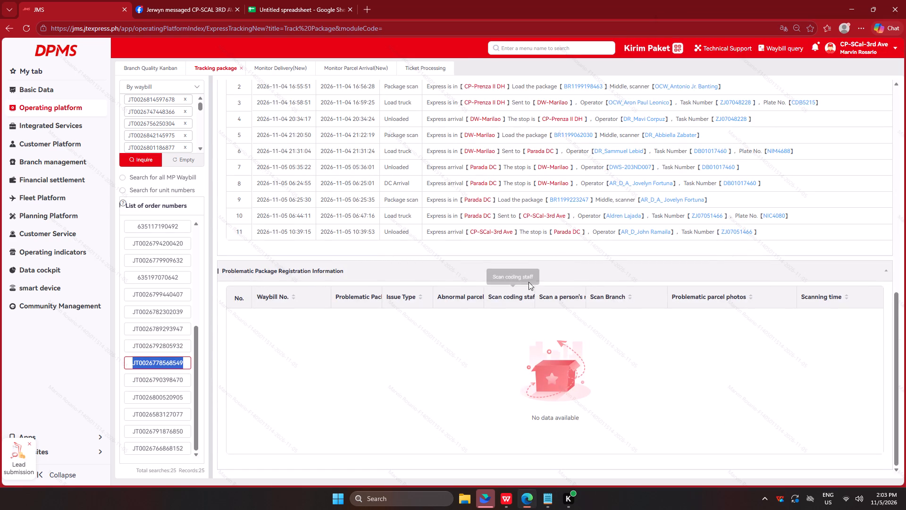
pyautogui.hotkey('ctrl', 'c')
pyautogui.hotkey('alt', 'Tab')
pyautogui.click(792, 52)
pyautogui.keyDown('ctrl'); pyautogui.click(757, 57); pyautogui.keyUp('ctrl')
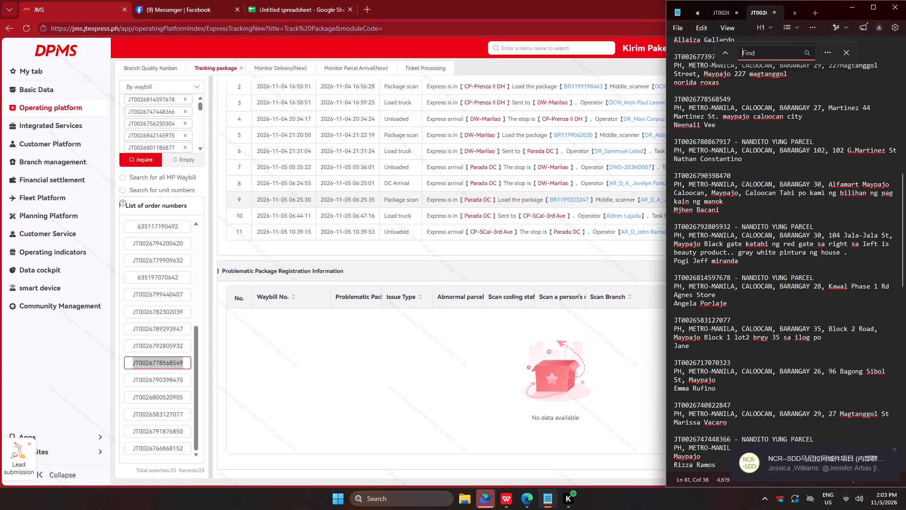
pyautogui.hotkey('ctrl', 'v')
pyautogui.press('Return')
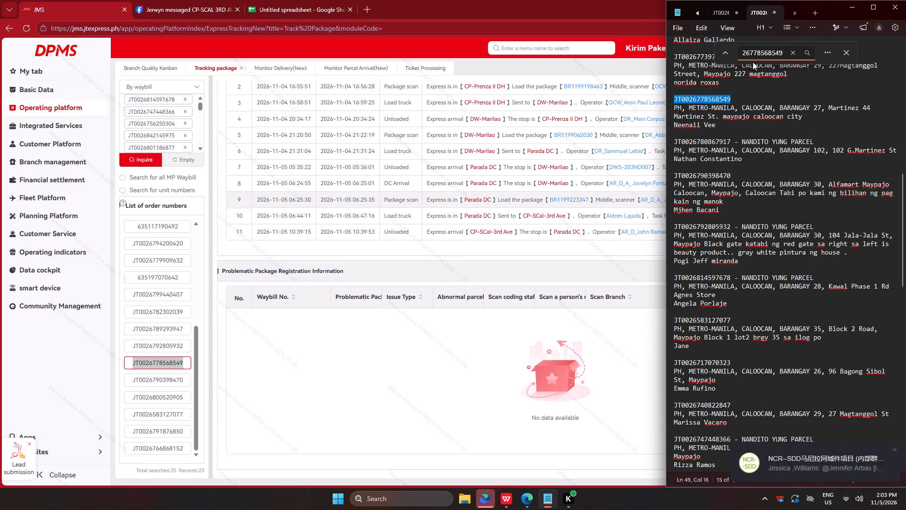
pyautogui.click(748, 100)
pyautogui.press('space')
pyautogui.write('- NANDITO YUNG PARCEL')
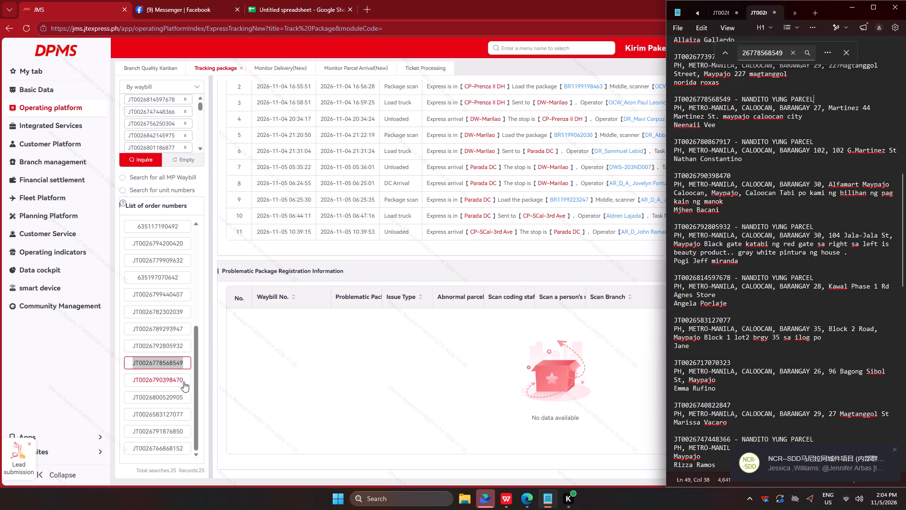
pyautogui.click(183, 382)
pyautogui.doubleClick(180, 376)
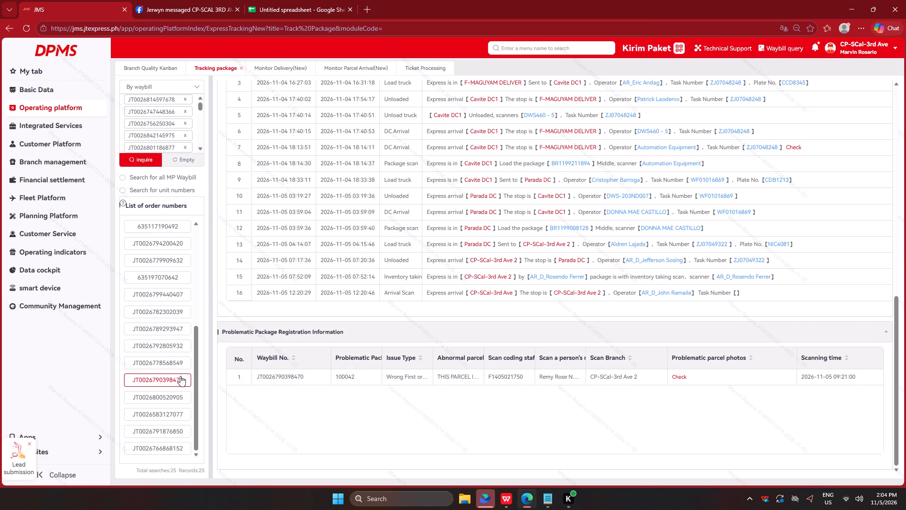
pyautogui.hotkey('ctrl', 'c')
pyautogui.hotkey('ctrl', 'c')
pyautogui.hotkey('ctrl', 'c')
pyautogui.hotkey('ctrl', 'c')
pyautogui.hotkey('alt', 'Tab')
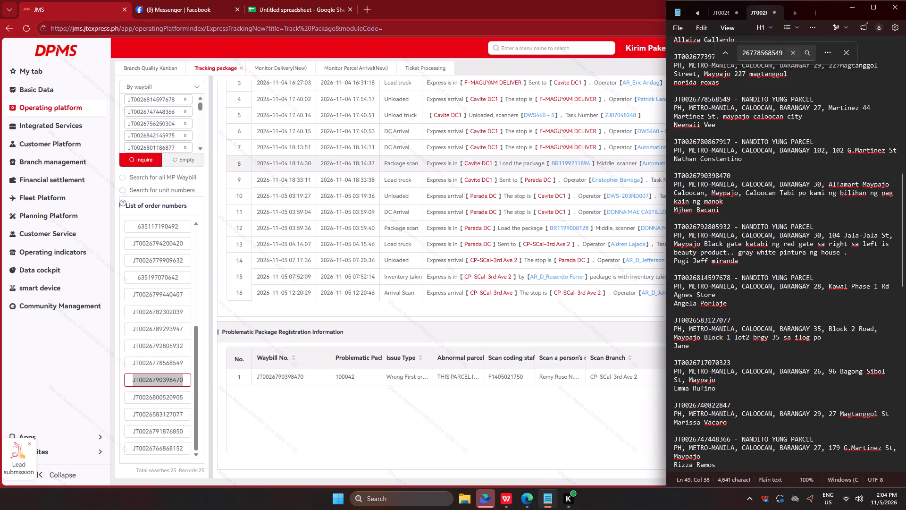
pyautogui.click(786, 55)
pyautogui.click(785, 54)
pyautogui.hotkey('ctrl', 'v')
pyautogui.press('Return')
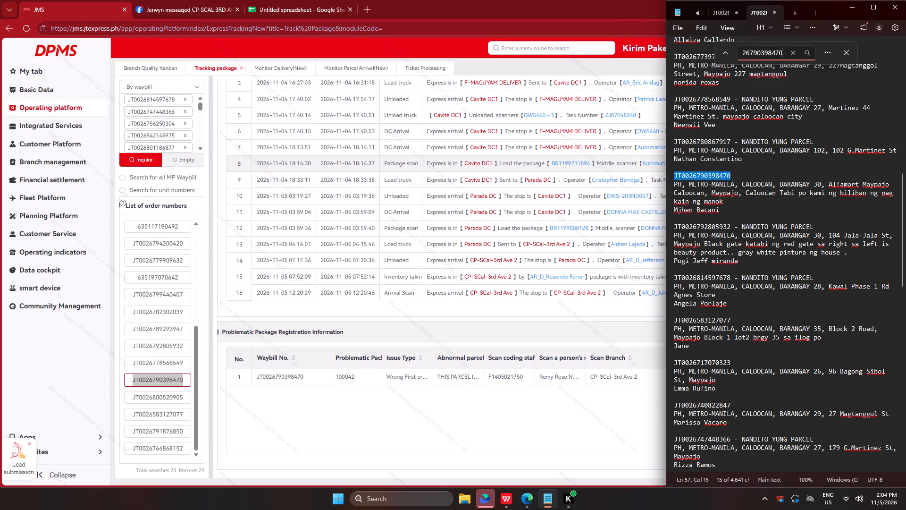
pyautogui.click(750, 176)
pyautogui.press('space')
pyautogui.write('- N')
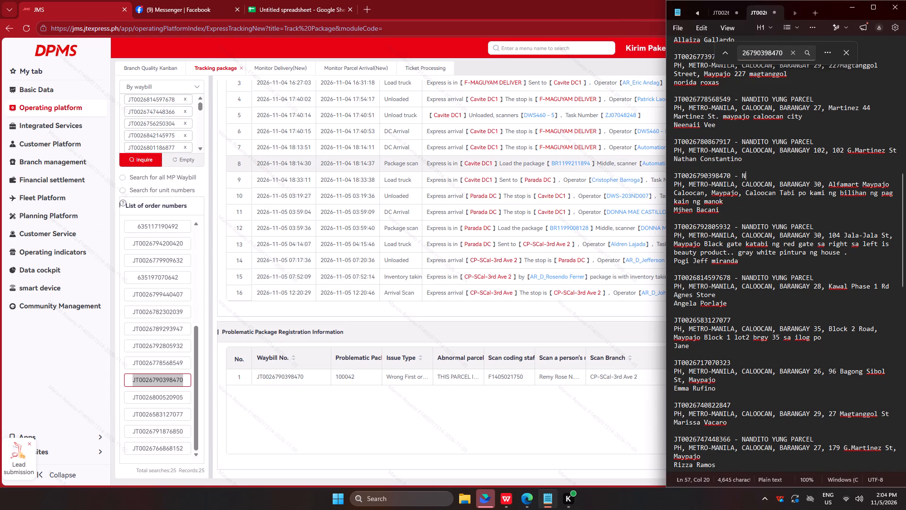
pyautogui.write('ANDITO YUNG PARCEL')
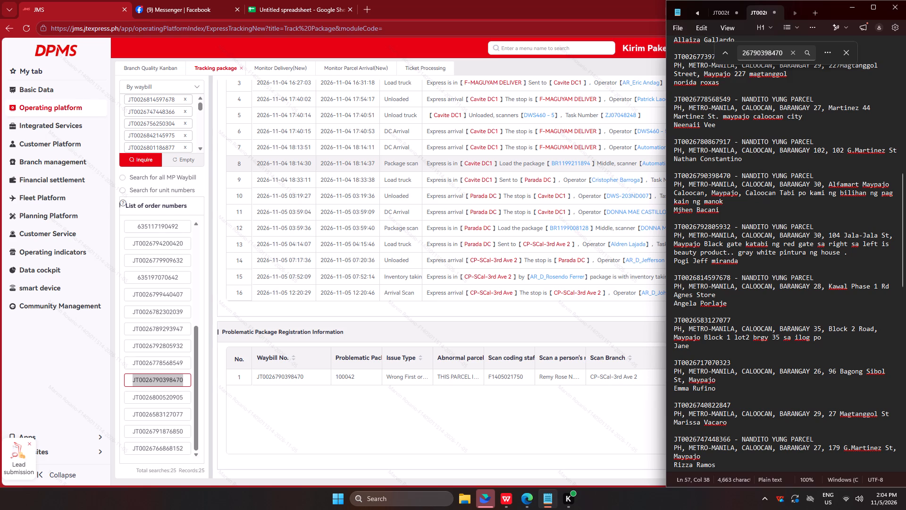
pyautogui.click(146, 400)
pyautogui.doubleClick(148, 399)
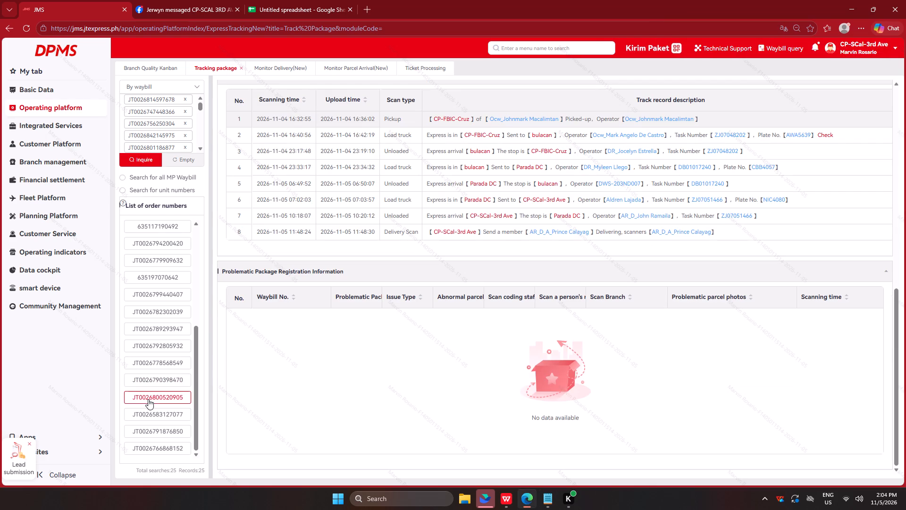
pyautogui.hotkey('ctrl', 'c')
pyautogui.hotkey('ctrl', 'c')
pyautogui.hotkey('ctrl', 'c')
pyautogui.hotkey('ctrl', 'c')
pyautogui.hotkey('ctrl', 'c')
pyautogui.hotkey('ctrl', 'c')
pyautogui.hotkey('alt', 'Tab')
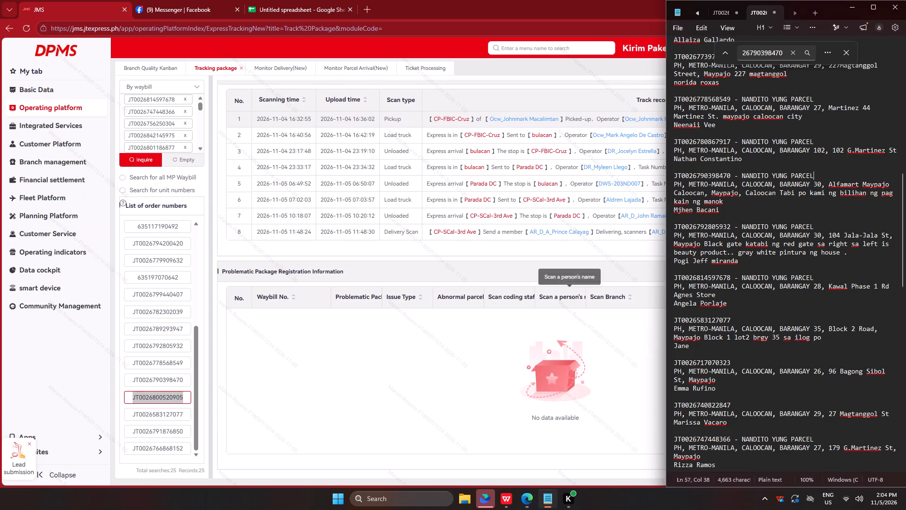
pyautogui.click(795, 54)
pyautogui.click(777, 57)
pyautogui.hotkey('ctrl', 'v')
pyautogui.press('Return')
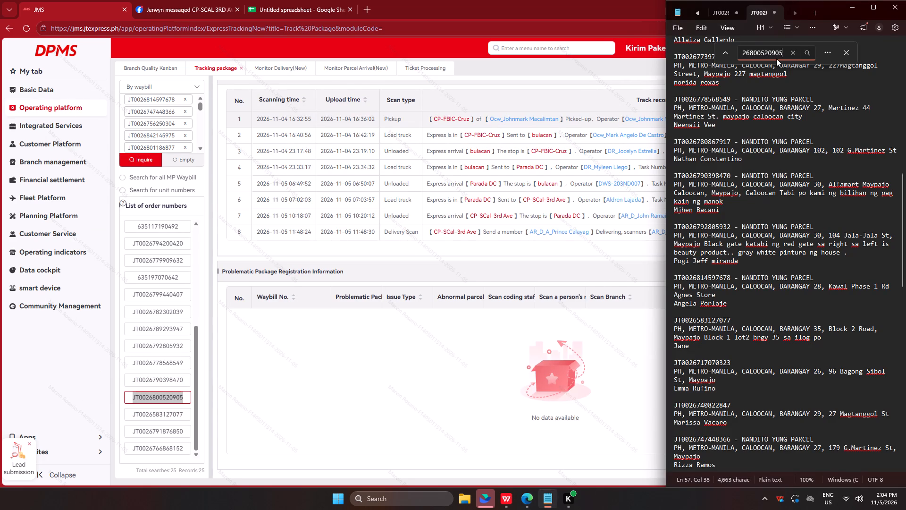
pyautogui.click(154, 413)
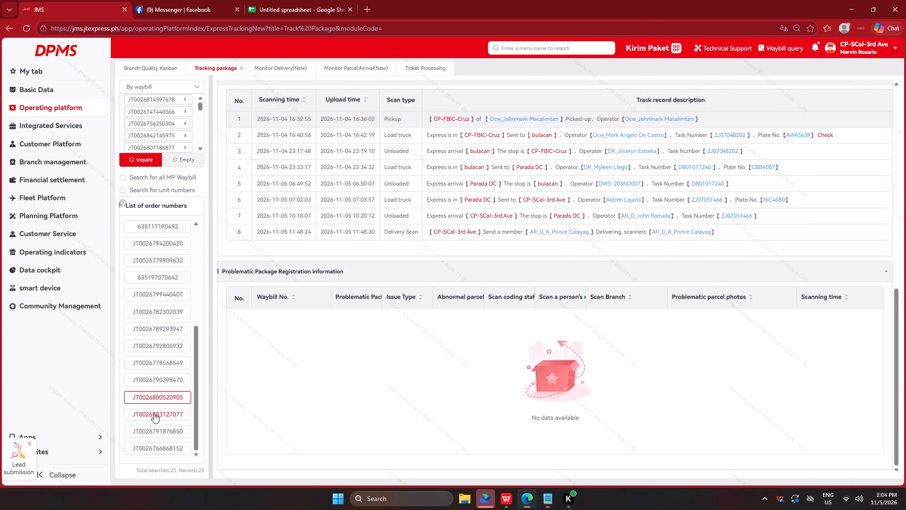
pyautogui.doubleClick(154, 413)
pyautogui.hotkey('ctrl', 'c')
pyautogui.hotkey('ctrl', 'c')
pyautogui.hotkey('ctrl', 'c')
pyautogui.hotkey('ctrl', 'c')
pyautogui.scroll(7, 635, 331)
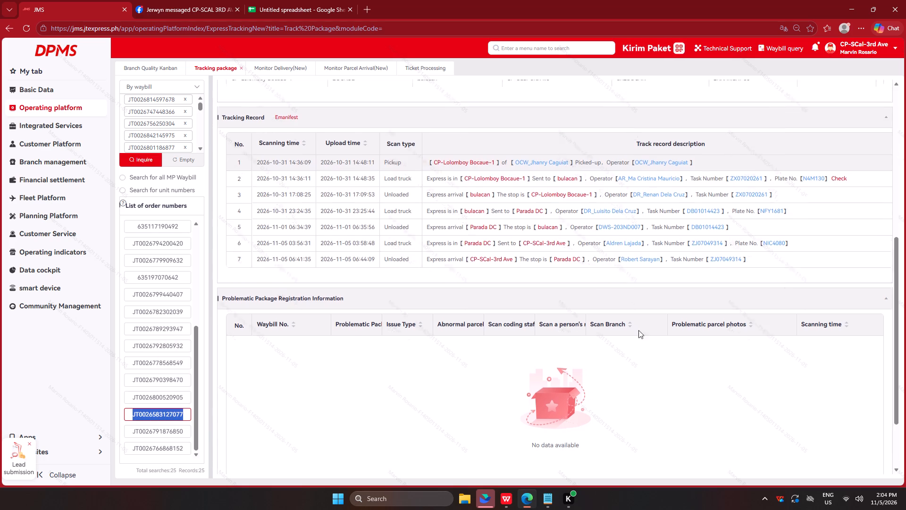
pyautogui.hotkey('alt', 'Tab')
pyautogui.click(789, 54)
pyautogui.moveTo(775, 54); pyautogui.dragTo(771, 58)
pyautogui.hotkey('ctrl', 'v')
pyautogui.press('Return')
pyautogui.click(794, 316)
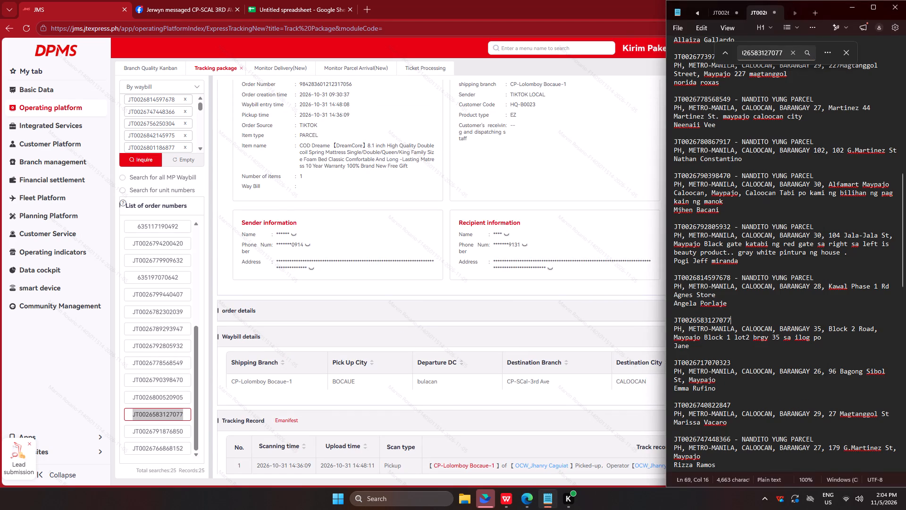
pyautogui.press('space')
pyautogui.write('- NANDITO YUNG PARCEL')
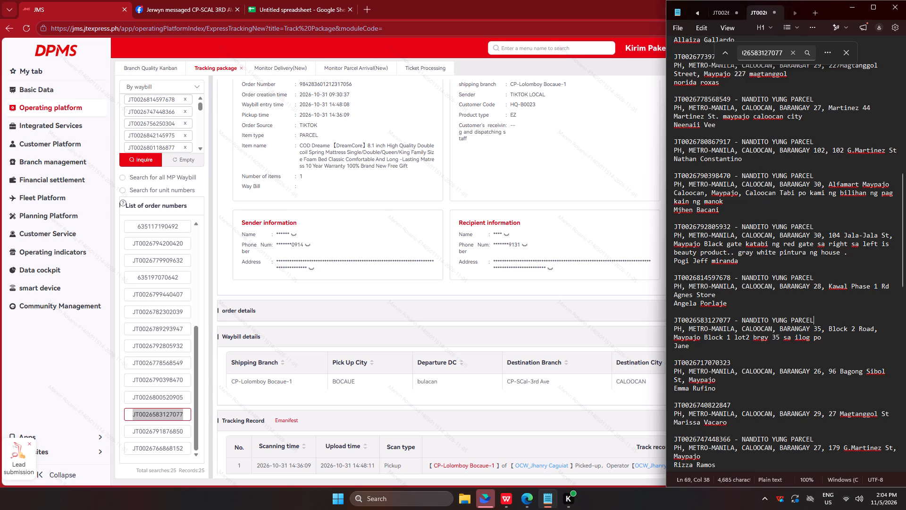
pyautogui.click(171, 434)
pyautogui.scroll(-8, 390, 356)
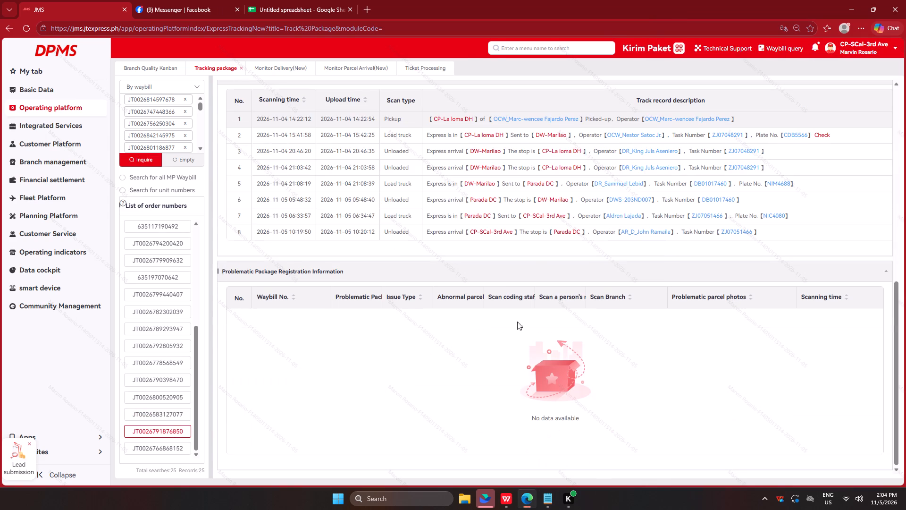
pyautogui.scroll(14, 612, 274)
pyautogui.scroll(4, 546, 280)
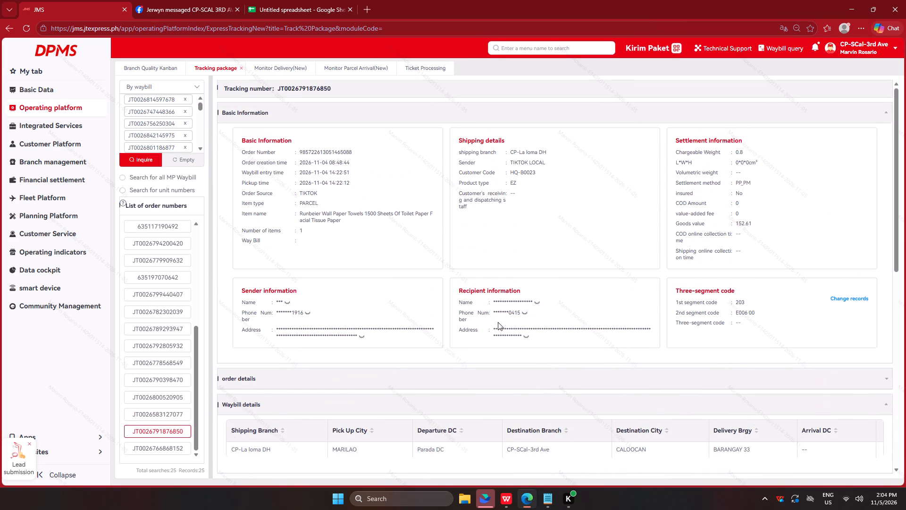
pyautogui.doubleClick(180, 426)
pyautogui.hotkey('ctrl', 'c')
pyautogui.hotkey('ctrl', 'c')
pyautogui.hotkey('ctrl', 'c')
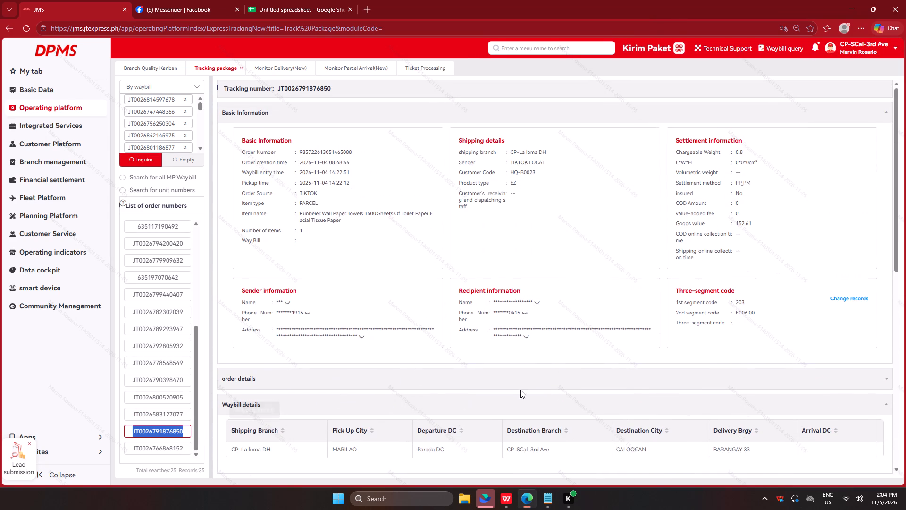
pyautogui.hotkey('ctrl', 'c')
pyautogui.hotkey('alt', 'Tab')
pyautogui.click(794, 50)
pyautogui.click(772, 53)
pyautogui.hotkey('ctrl', 'v')
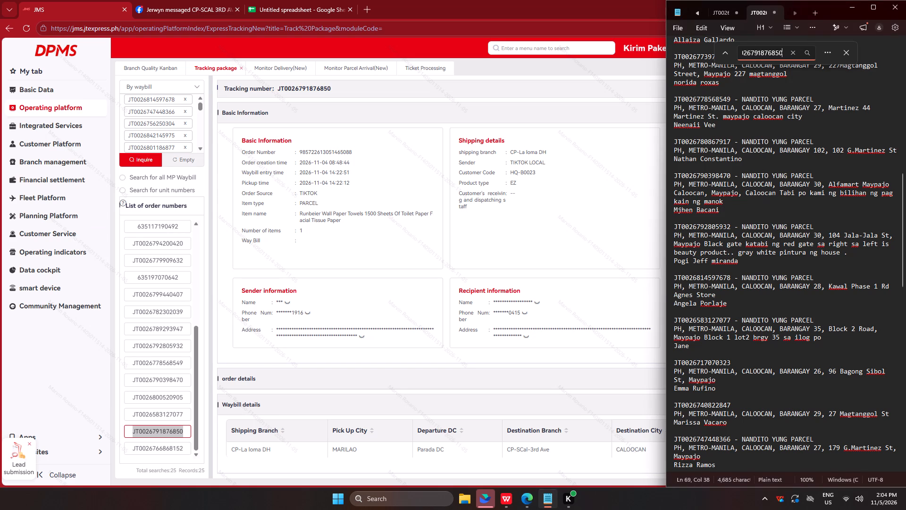
pyautogui.press('Return')
pyautogui.scroll(-5, 855, 377)
pyautogui.click(768, 337)
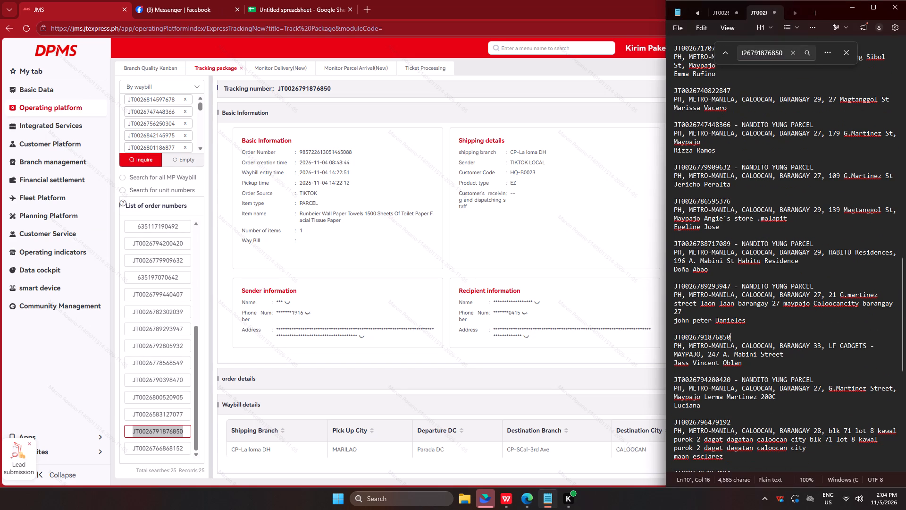
pyautogui.press('space')
pyautogui.write('- NANDITO YUNG PARCEL')
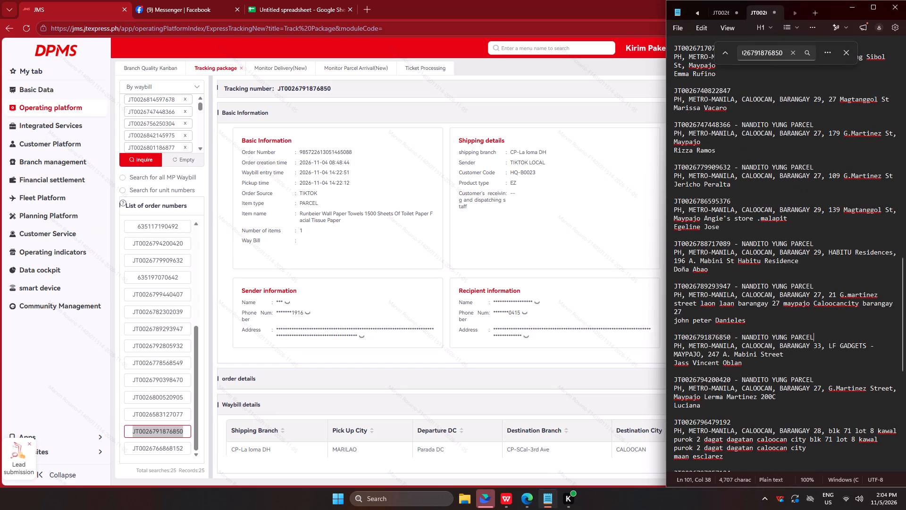
pyautogui.click(169, 444)
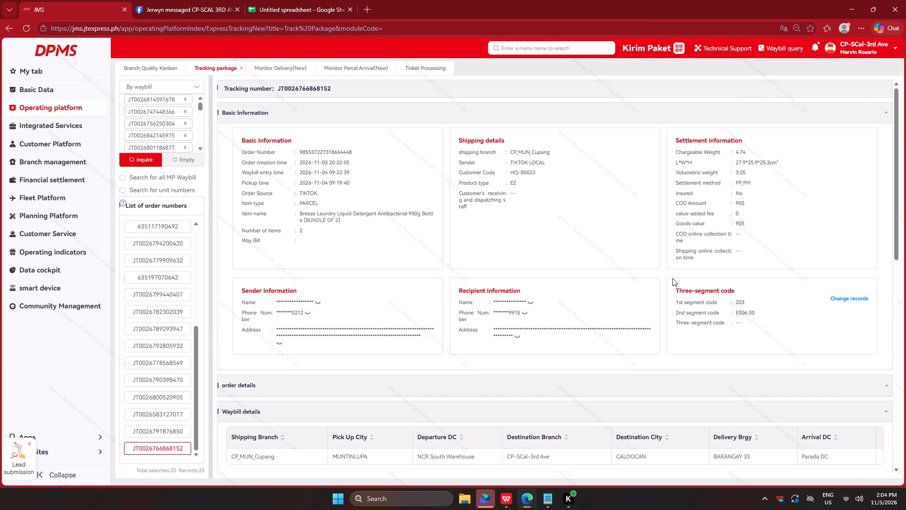
pyautogui.scroll(-9, 674, 280)
pyautogui.doubleClick(168, 447)
pyautogui.hotkey('ctrl', 'c')
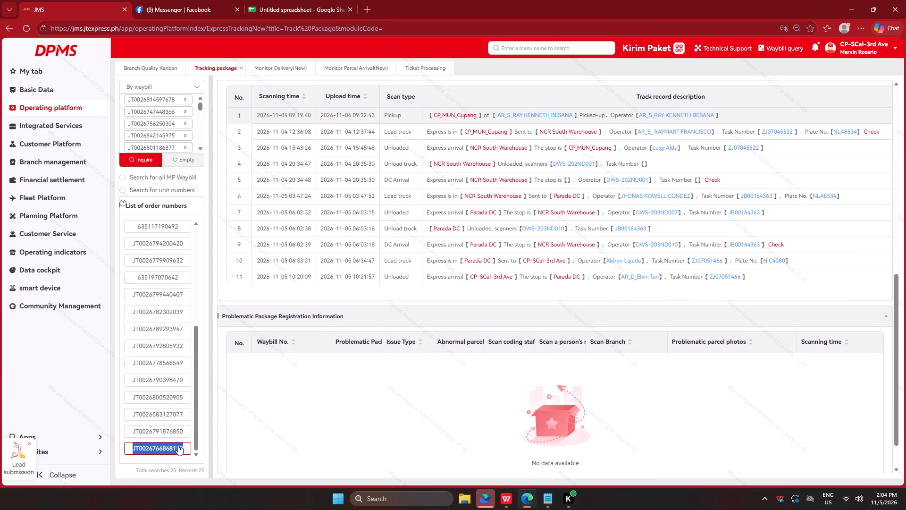
pyautogui.hotkey('ctrl', 'c')
pyautogui.hotkey('ctrl', 'c')
pyautogui.hotkey('ctrl', 'c')
pyautogui.hotkey('alt', 'Tab')
pyautogui.click(798, 54)
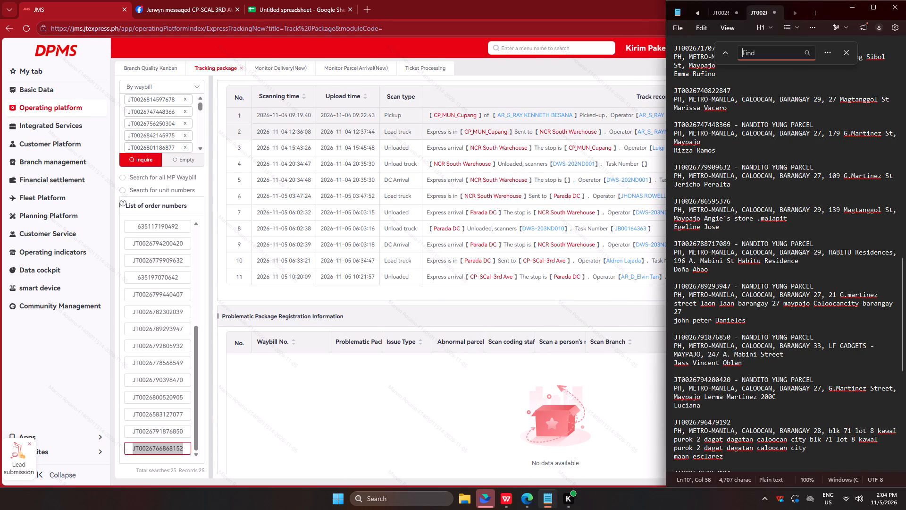
pyautogui.click(771, 54)
pyautogui.hotkey('ctrl', 'v')
pyautogui.press('Return')
pyautogui.scroll(7, 817, 166)
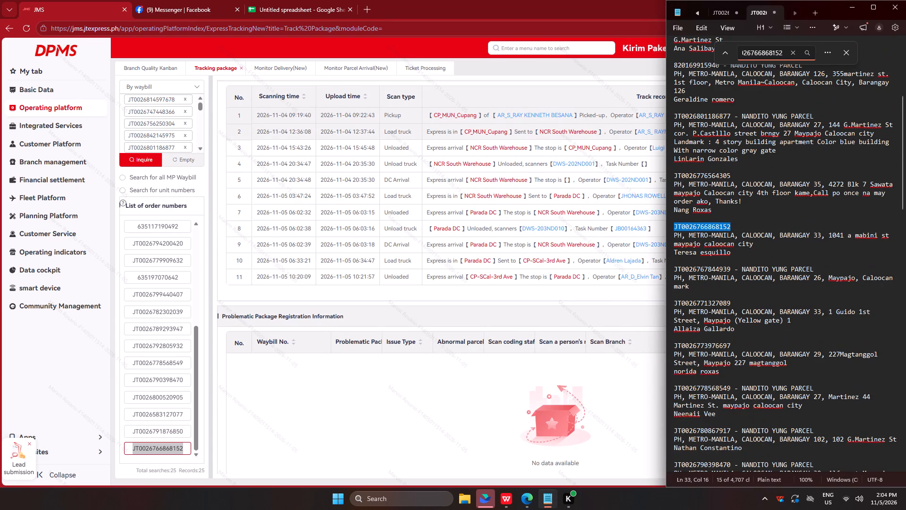
pyautogui.click(767, 229)
pyautogui.press('space')
pyautogui.write('- NANDITO YUNG RP')
pyautogui.press('BackSpace')
pyautogui.press('BackSpace')
pyautogui.write('PARCEL')
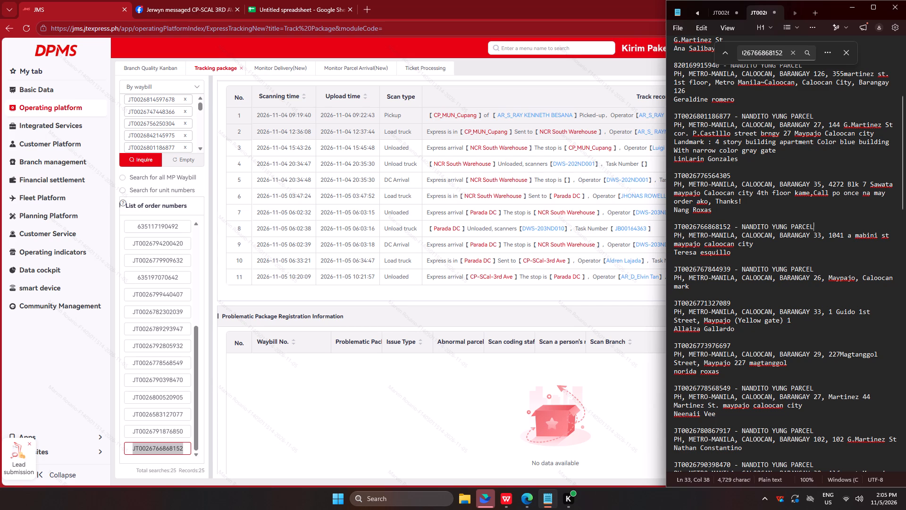
pyautogui.scroll(11, 810, 236)
pyautogui.scroll(-1, 816, 233)
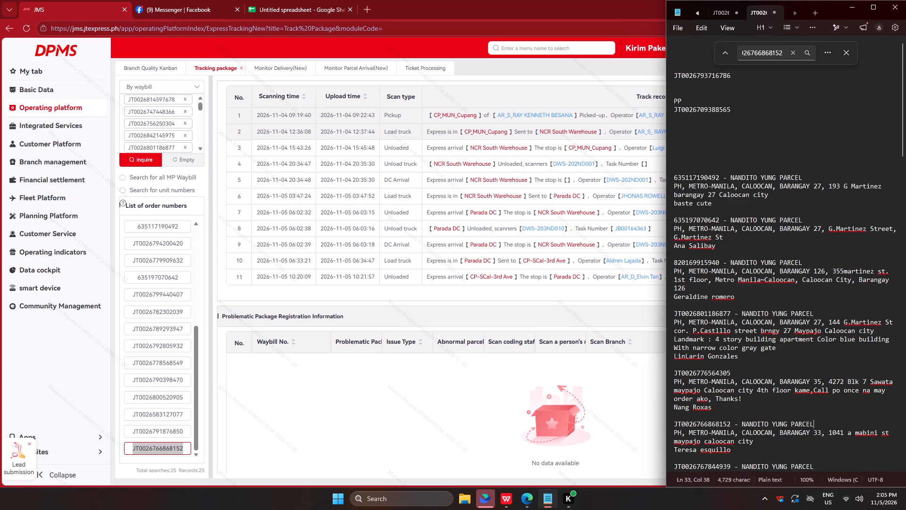
pyautogui.moveTo(742, 110); pyautogui.dragTo(671, 110)
pyautogui.hotkey('ctrl', 'c')
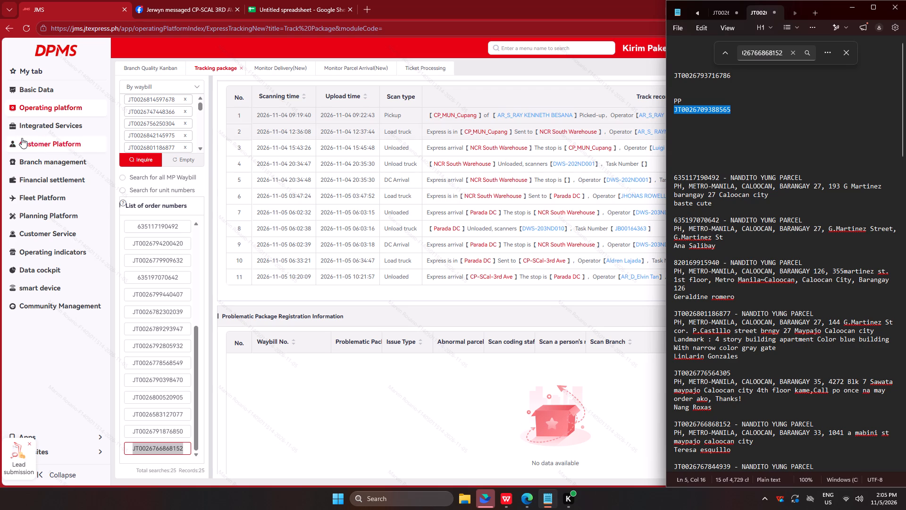
pyautogui.hotkey('ctrl', 'c')
pyautogui.hotkey('ctrl', 'c')
pyautogui.hotkey('ctrl', 'c')
pyautogui.hotkey('ctrl', 'c')
pyautogui.keyDown('ctrl'); pyautogui.click(173, 160); pyautogui.keyUp('ctrl')
pyautogui.click(168, 133)
pyautogui.hotkey('ctrl', 'v')
pyautogui.click(141, 164)
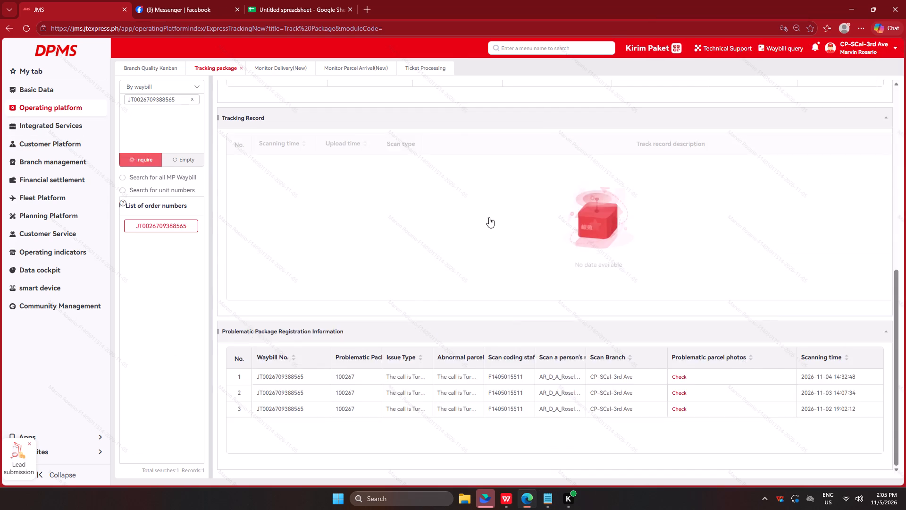
pyautogui.scroll(6, 624, 247)
pyautogui.tripleClick(516, 200)
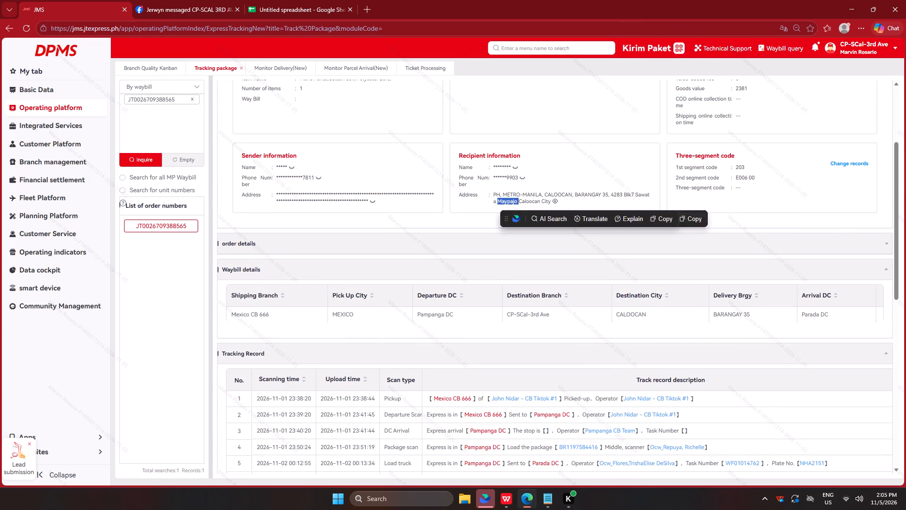
pyautogui.hotkey('ctrl', 'c')
pyautogui.keyDown('ctrl'); pyautogui.tripleClick(513, 199); pyautogui.keyUp('ctrl')
pyautogui.hotkey('ctrl', 'c')
pyautogui.hotkey('ctrl', 'c')
pyautogui.hotkey('ctrl', 'c')
pyautogui.hotkey('alt', 'Tab')
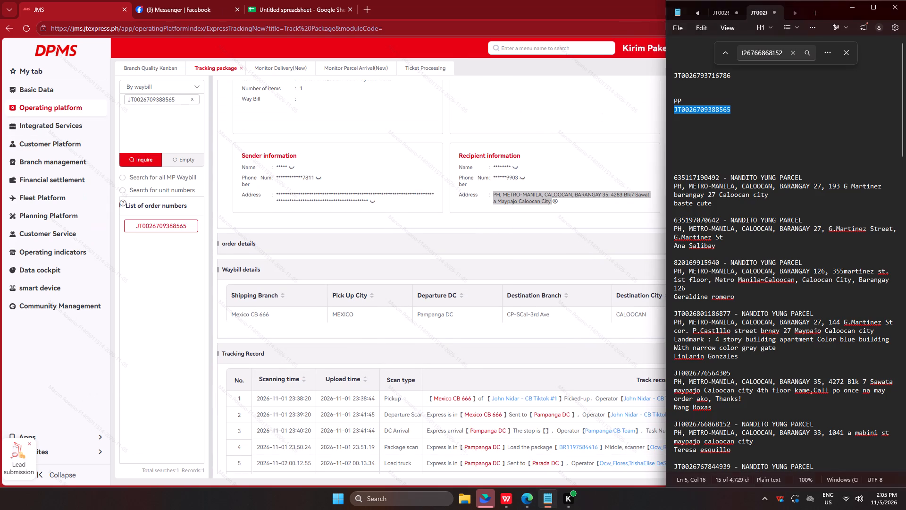
pyautogui.click(750, 113)
pyautogui.press('Return')
pyautogui.hotkey('ctrl', 'v')
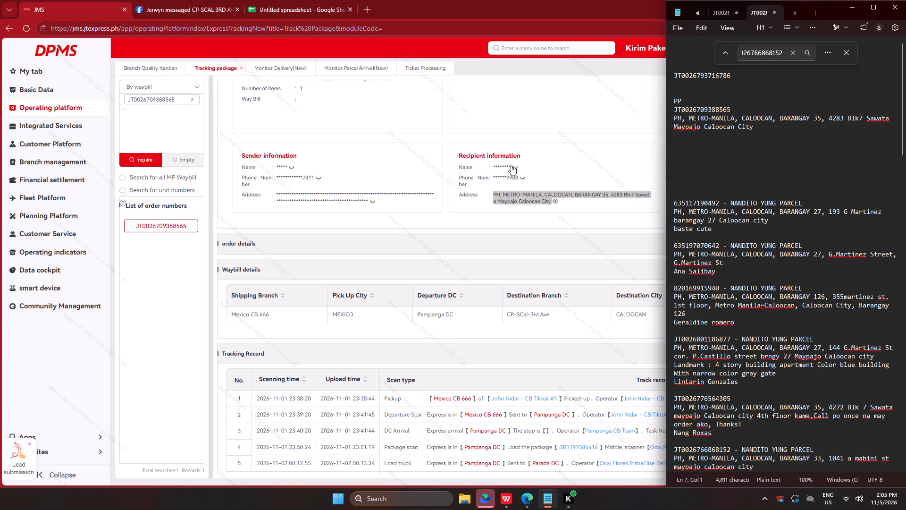
pyautogui.click(511, 165)
pyautogui.tripleClick(515, 167)
pyautogui.hotkey('ctrl', 'c')
pyautogui.hotkey('ctrl', 'c')
pyautogui.hotkey('ctrl', 'c')
pyautogui.hotkey('alt', 'Tab')
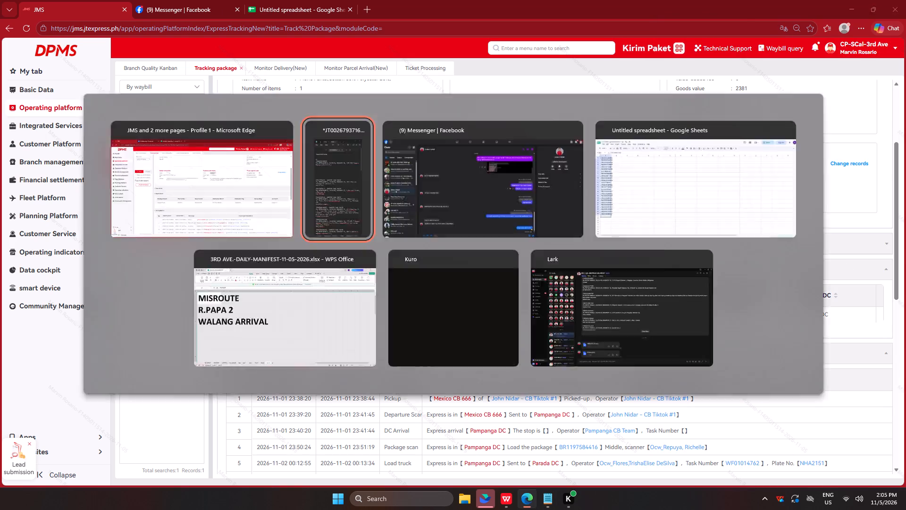
pyautogui.hotkey('ctrl', 'v')
# Replace the "PP" heading in Notepad with "INVALID PROOF TRIPOLI" and add a blank line below it.
pyautogui.moveTo(691, 100); pyautogui.dragTo(639, 100)
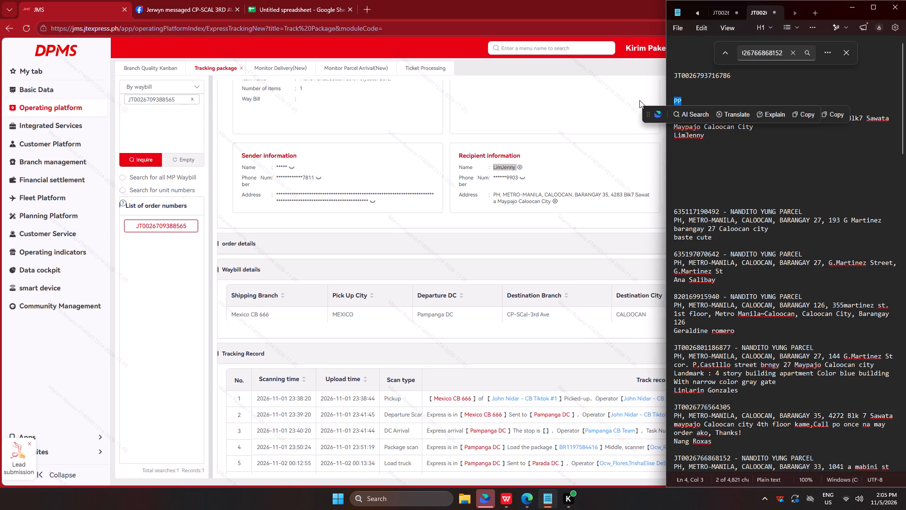
pyautogui.press('t')
pyautogui.press('BackSpace')
pyautogui.press('p')
pyautogui.press('BackSpace')
pyautogui.write('INVALID PROOF P')
pyautogui.press('BackSpace')
pyautogui.write('TRIPOLI')
pyautogui.press('Return')
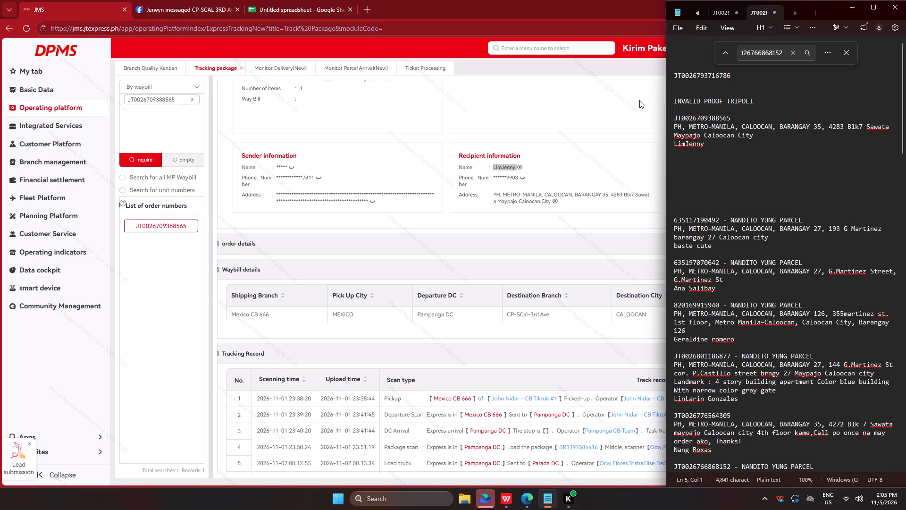
pyautogui.click(716, 70)
pyautogui.doubleClick(710, 75)
pyautogui.hotkey('ctrl', 'c')
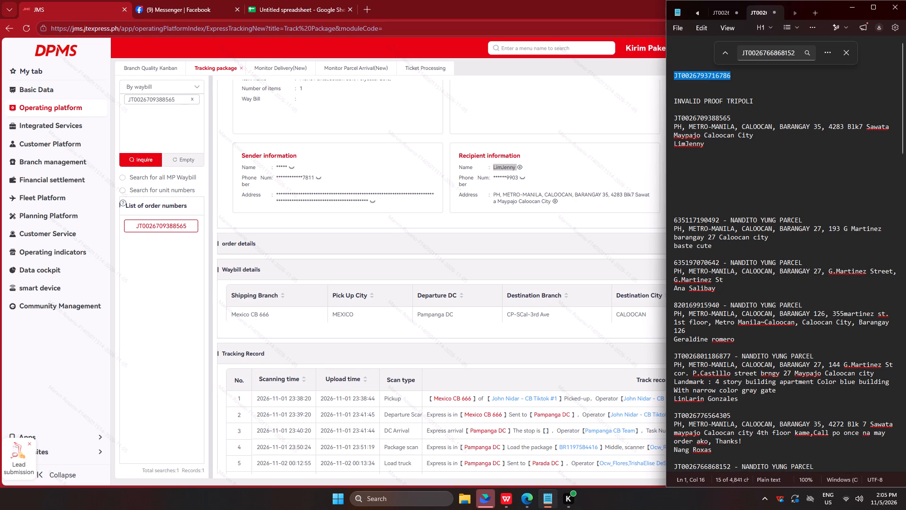
pyautogui.hotkey('ctrl', 'c')
pyautogui.hotkey('ctrl', 'c')
pyautogui.hotkey('ctrl', 'c')
pyautogui.hotkey('ctrl', 'c')
pyautogui.click(176, 158)
pyautogui.click(175, 153)
pyautogui.hotkey('ctrl', 'v')
pyautogui.click(151, 168)
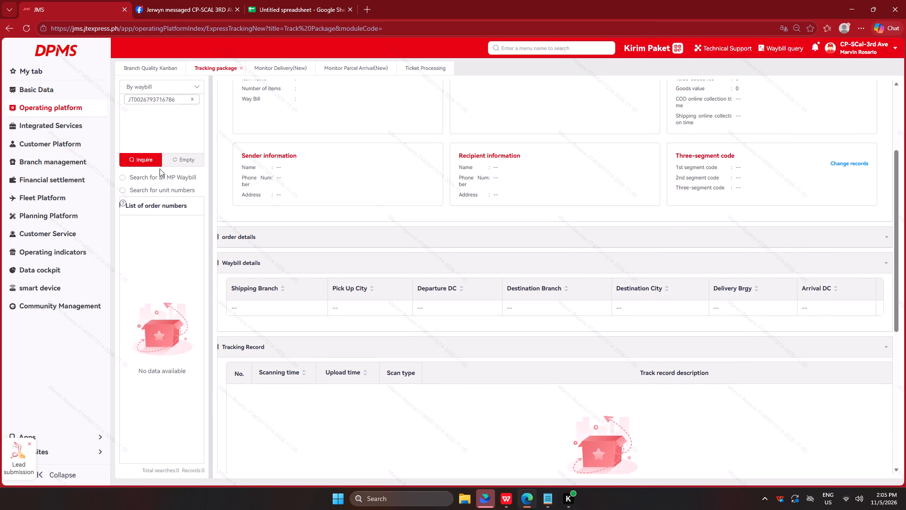
pyautogui.scroll(-8, 425, 235)
pyautogui.click(144, 156)
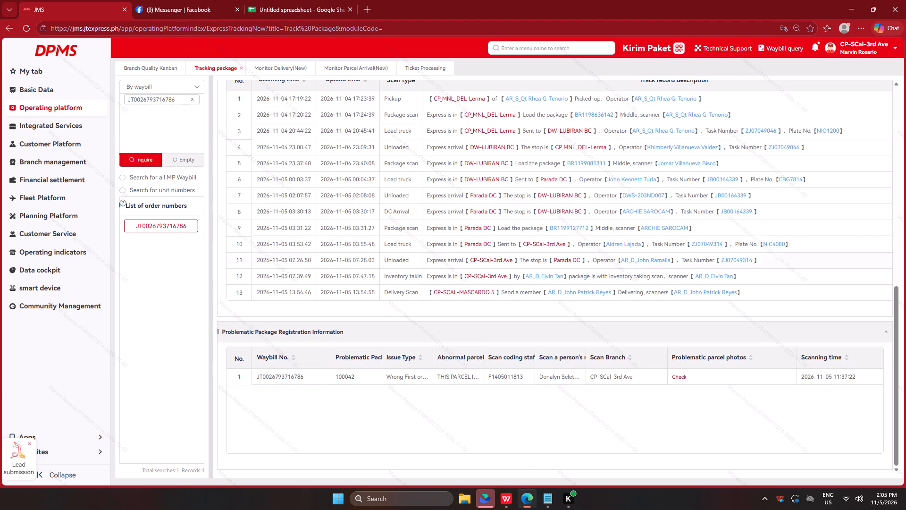
pyautogui.hotkey('alt', 'Tab')
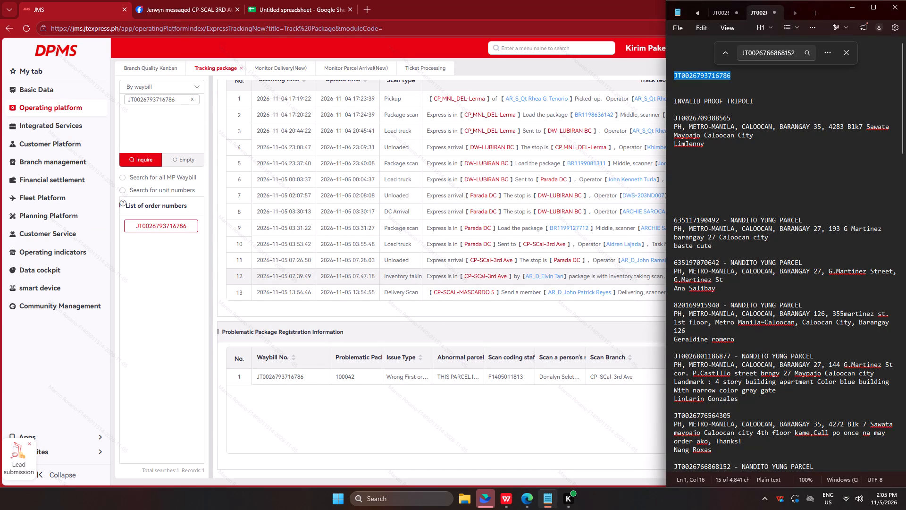
pyautogui.click(765, 88)
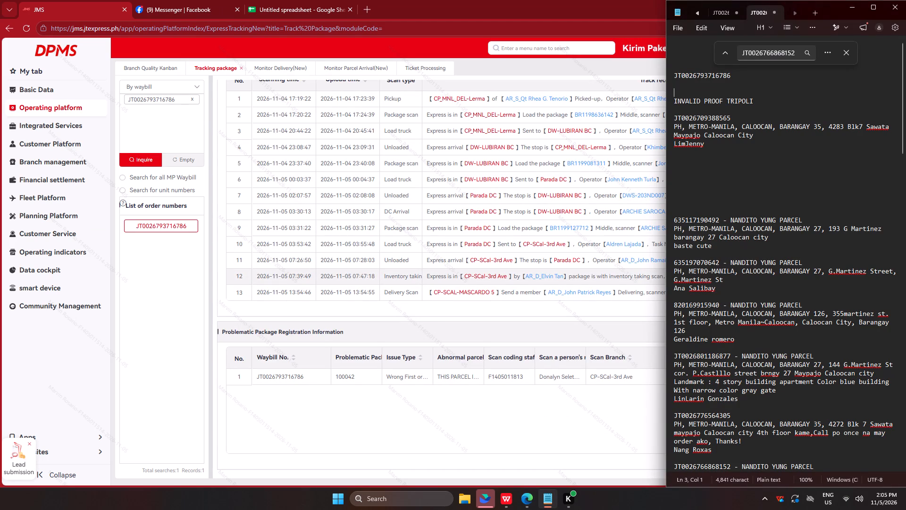
pyautogui.hotkey('alt', 'Tab')
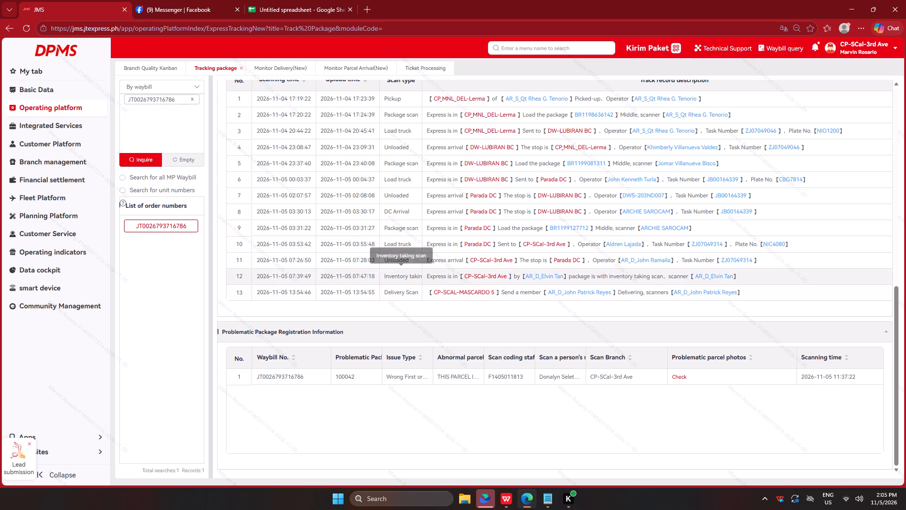
pyautogui.hotkey('alt', 'Tab')
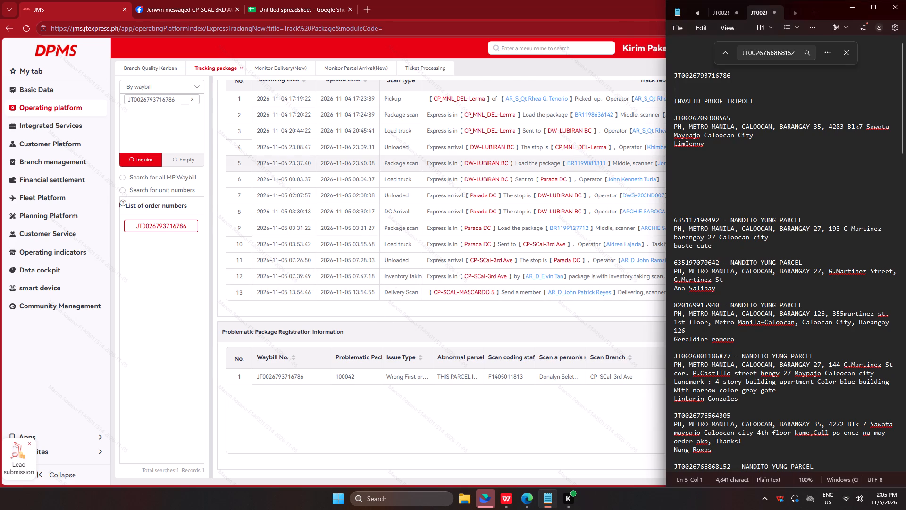
pyautogui.moveTo(743, 80); pyautogui.dragTo(606, 77)
pyautogui.hotkey('ctrl', 'x')
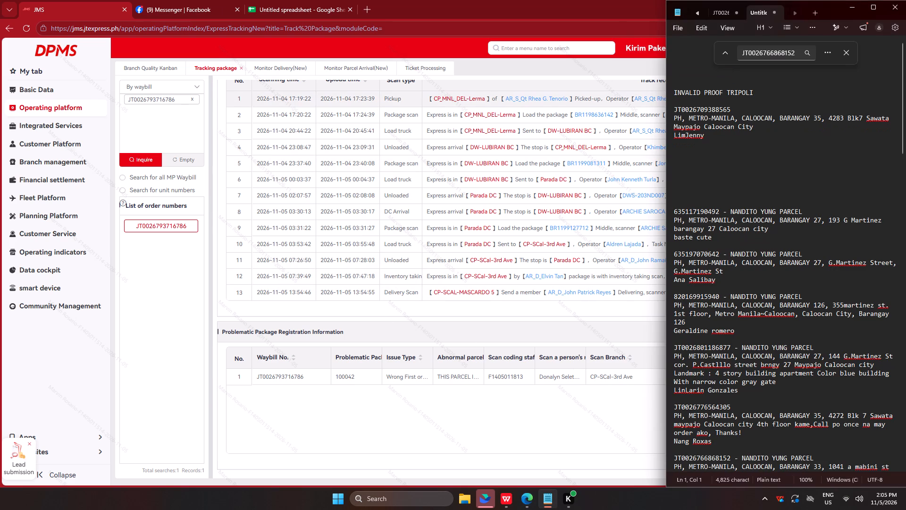
pyautogui.click(677, 203)
pyautogui.press('BackSpace')
pyautogui.press('BackSpace')
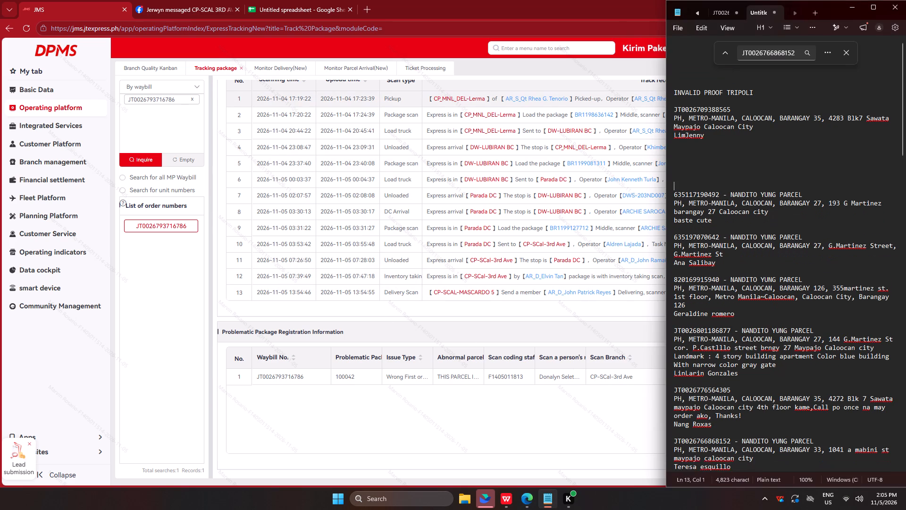
pyautogui.press('BackSpace')
pyautogui.press('BackSpace')
pyautogui.press('BackSpace')
pyautogui.press('BackSpace')
pyautogui.press('BackSpace')
pyautogui.press('Return')
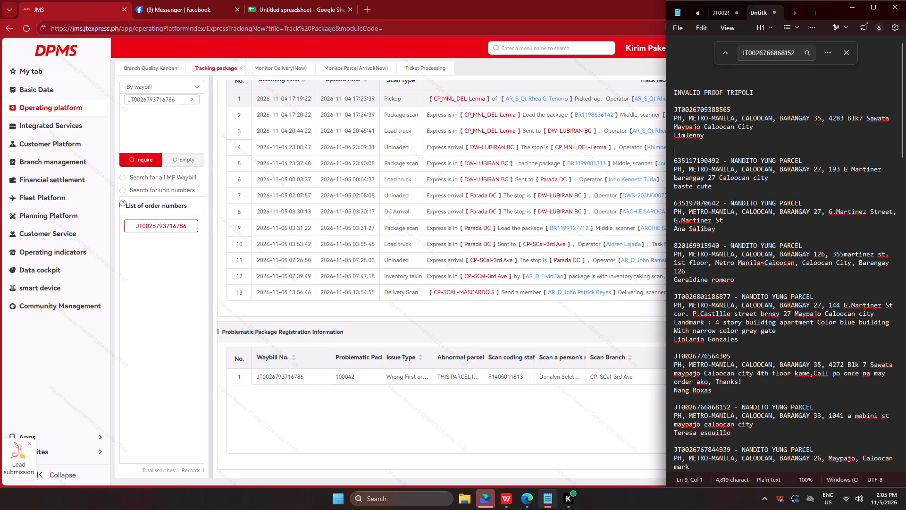
pyautogui.press('Return')
# Copy the whole Notepad list from the "INVALID PROOF TRIPOLI" heading through the "ARRIVAL NO DELIVERY SCAN" line.
pyautogui.moveTo(674, 90); pyautogui.dragTo(896, 509)
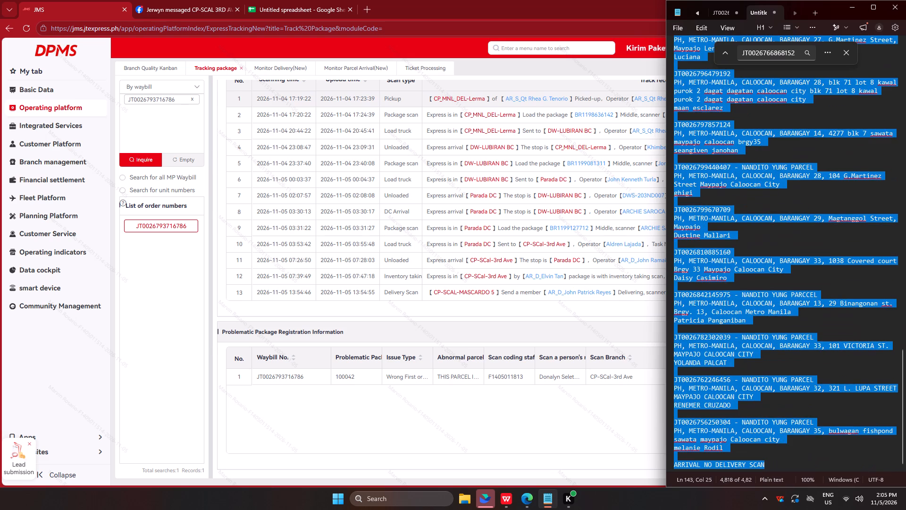
pyautogui.moveTo(896, 509); pyautogui.dragTo(898, 509)
pyautogui.hotkey('ctrl', 'c')
pyautogui.hotkey('ctrl', 'c')
pyautogui.hotkey('ctrl', 'c')
pyautogui.hotkey('ctrl', 'c')
pyautogui.hotkey('ctrl', 'c')
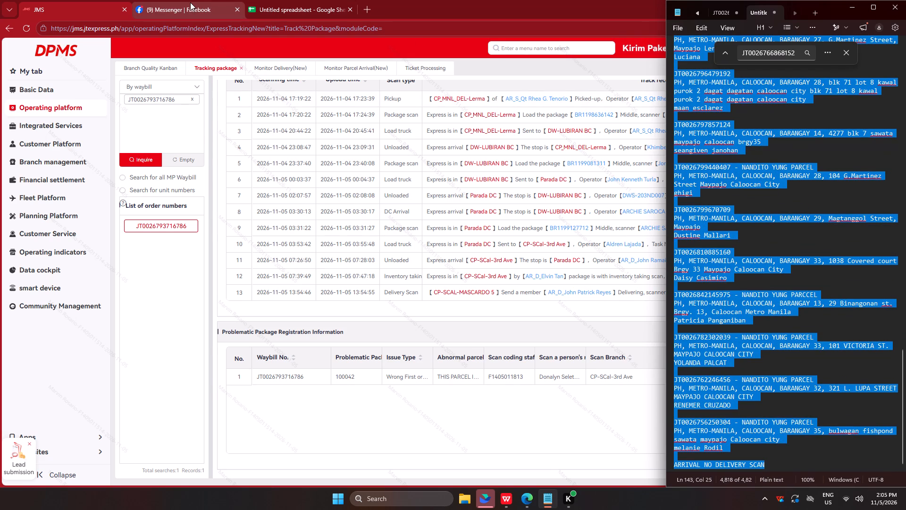
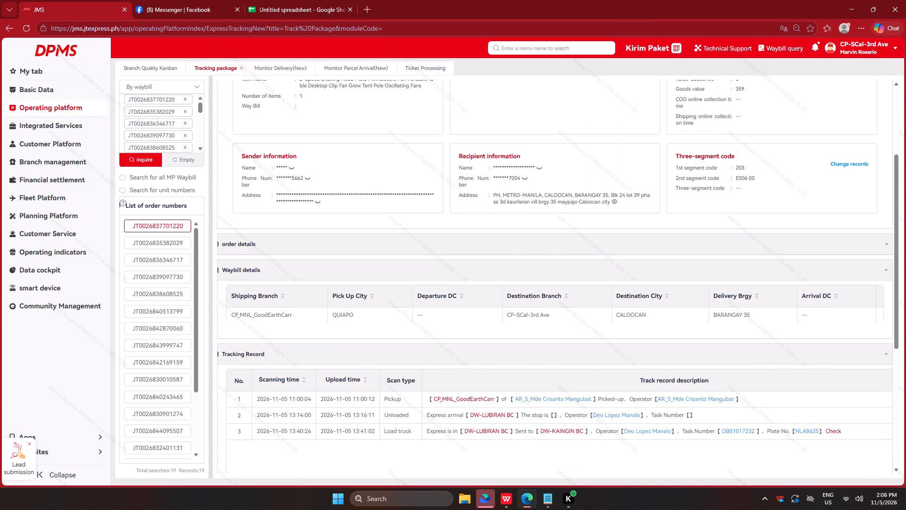
pyautogui.hotkey('ctrl', 'c')
pyautogui.hotkey('ctrl', 'c')
pyautogui.hotkey('ctrl', 'c')
pyautogui.hotkey('ctrl', 'c')
pyautogui.hotkey('alt', 'Tab')
pyautogui.click(719, 143)
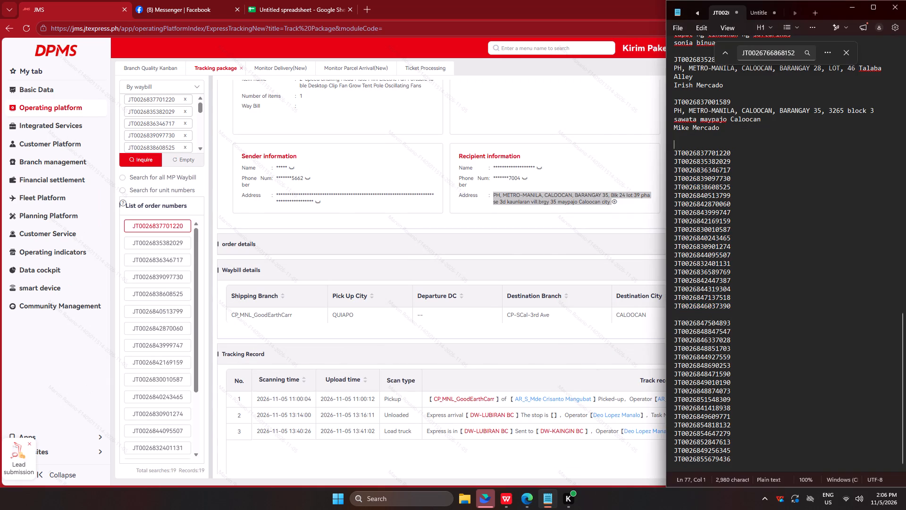
pyautogui.press('BackSpace')
pyautogui.click(741, 149)
pyautogui.click(744, 143)
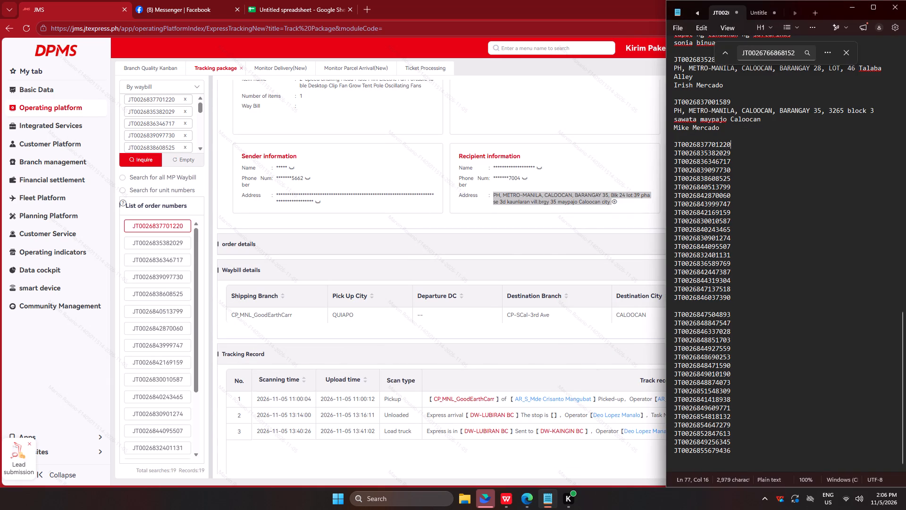
pyautogui.press('Return')
pyautogui.hotkey('ctrl', 'v')
pyautogui.click(539, 167)
pyautogui.tripleClick(528, 168)
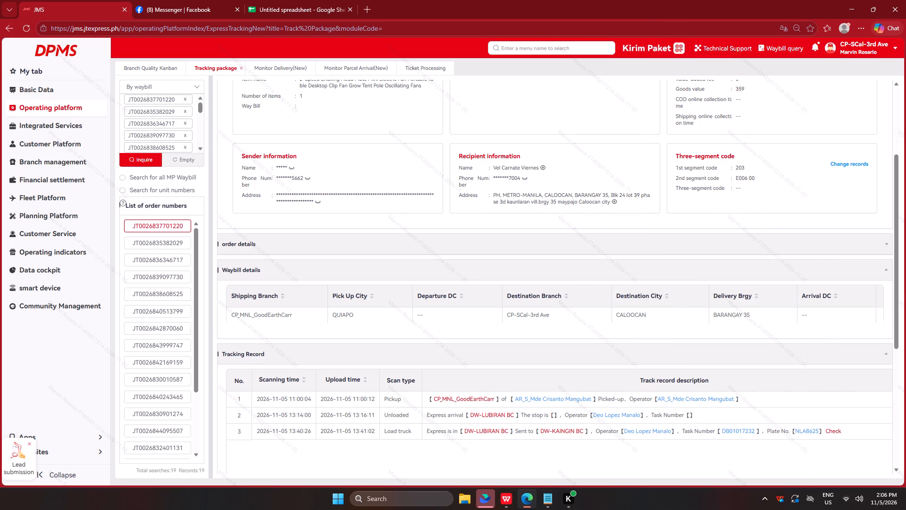
pyautogui.hotkey('ctrl', 'c')
pyautogui.hotkey('ctrl', 'c')
pyautogui.hotkey('ctrl', 'c')
pyautogui.hotkey('ctrl', 'c')
pyautogui.hotkey('ctrl', 'c')
pyautogui.hotkey('alt', 'Tab')
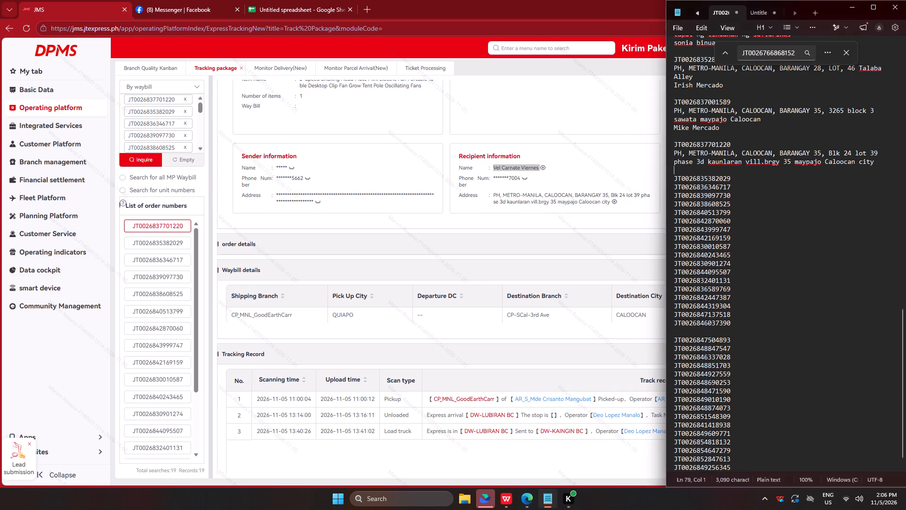
pyautogui.hotkey('ctrl', 'v')
pyautogui.click(169, 245)
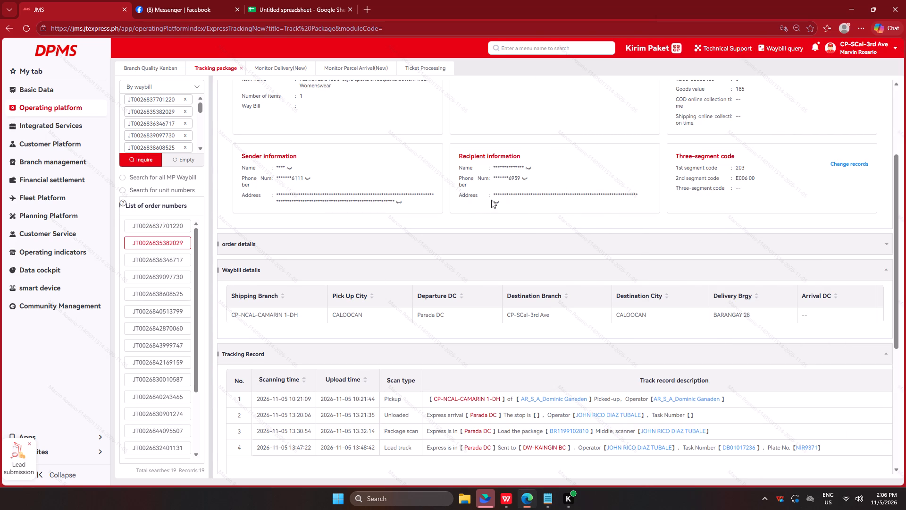
pyautogui.tripleClick(496, 198)
pyautogui.click(497, 198)
pyautogui.hotkey('ctrl', 'c')
pyautogui.hotkey('ctrl', 'c')
pyautogui.hotkey('ctrl', 'c')
pyautogui.hotkey('ctrl', 'c')
pyautogui.hotkey('alt', 'Tab')
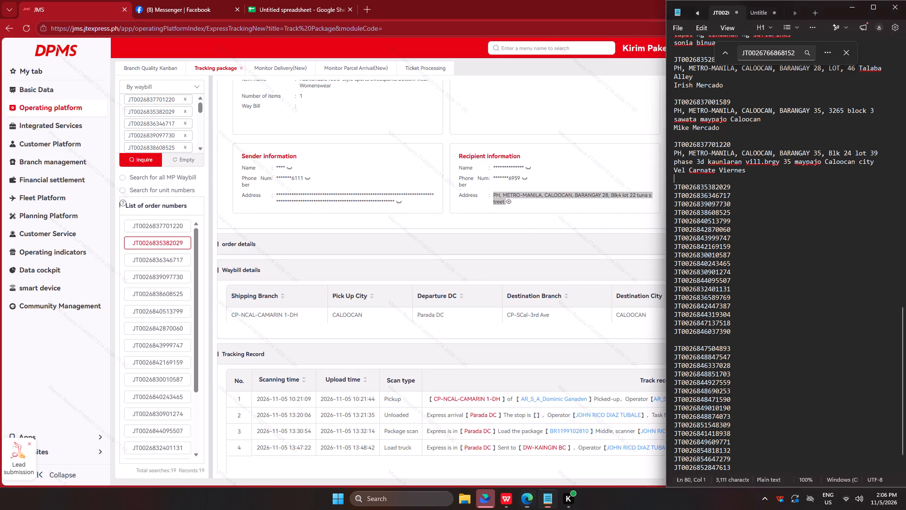
pyautogui.click(733, 186)
pyautogui.press('Return')
pyautogui.hotkey('ctrl', 'v')
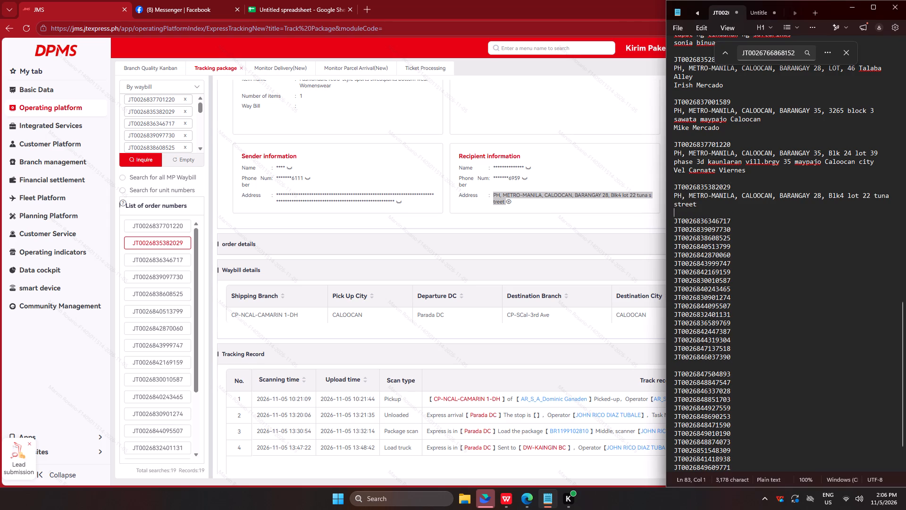
pyautogui.click(528, 167)
pyautogui.tripleClick(506, 169)
pyautogui.hotkey('ctrl', 'c')
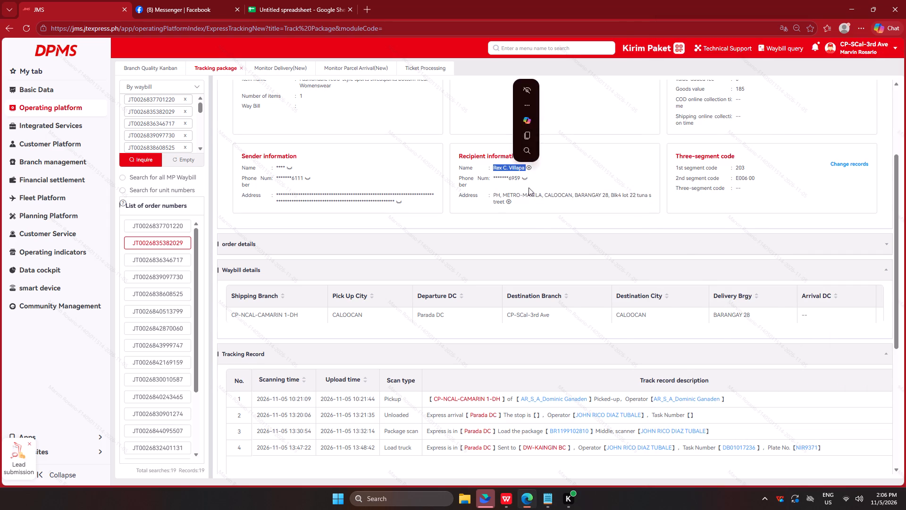
pyautogui.hotkey('ctrl', 'c')
pyautogui.hotkey('ctrl', 'c')
pyautogui.hotkey('ctrl', 'c')
pyautogui.hotkey('alt', 'Tab')
pyautogui.hotkey('ctrl', 'v')
pyautogui.click(159, 259)
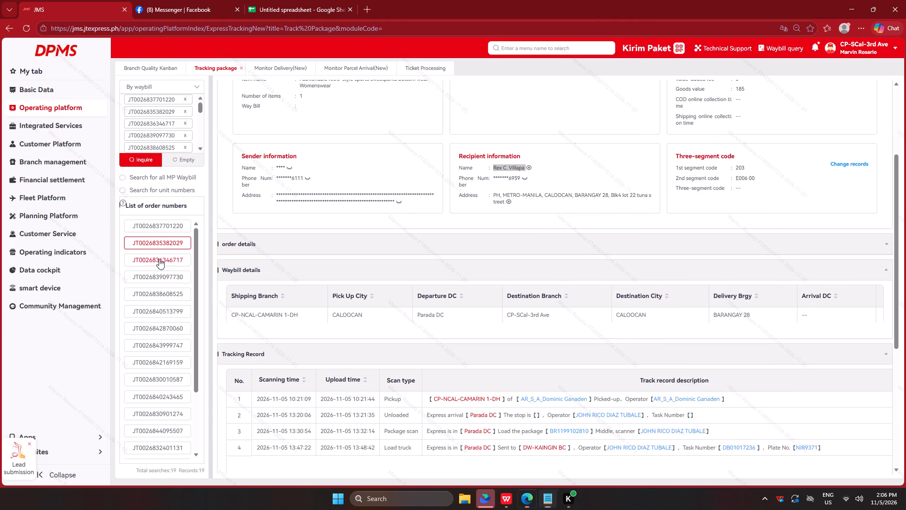
pyautogui.scroll(-9, 400, 265)
pyautogui.scroll(6, 508, 286)
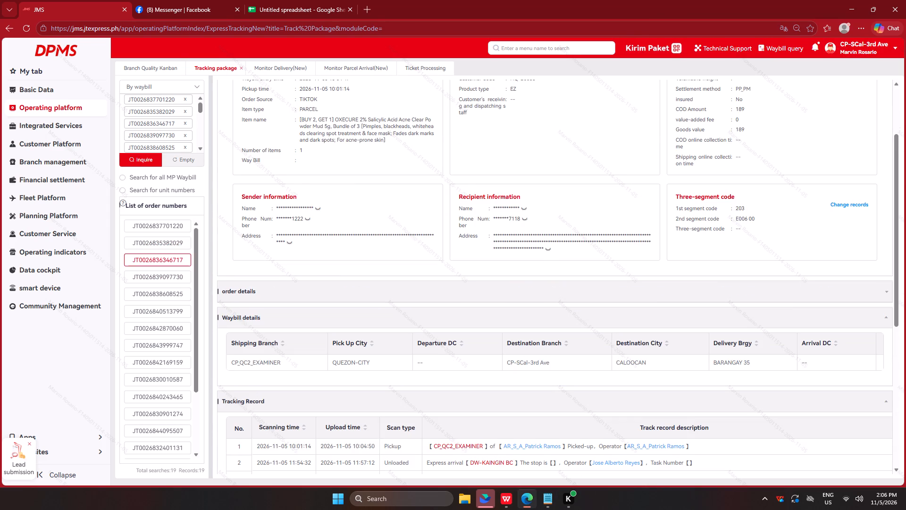
pyautogui.click(546, 249)
pyautogui.tripleClick(542, 233)
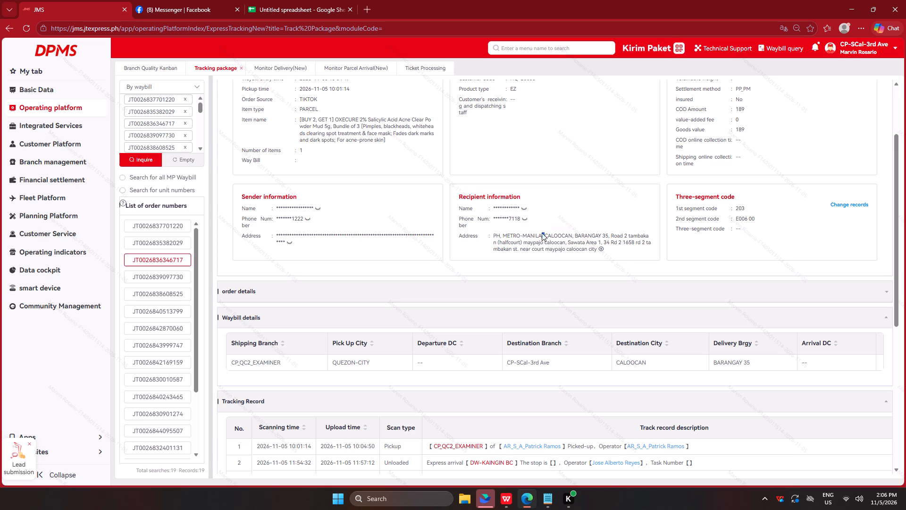
pyautogui.hotkey('ctrl', 'c')
pyautogui.hotkey('ctrl', 'c')
pyautogui.hotkey('ctrl', 'c')
pyautogui.hotkey('ctrl', 'c')
pyautogui.hotkey('alt', 'Tab')
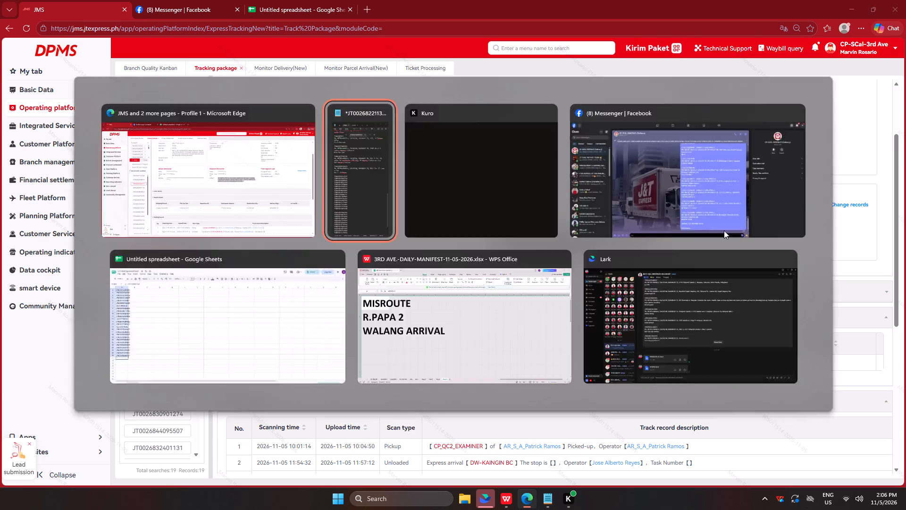
pyautogui.click(742, 230)
pyautogui.press('Return')
pyautogui.hotkey('ctrl', 'v')
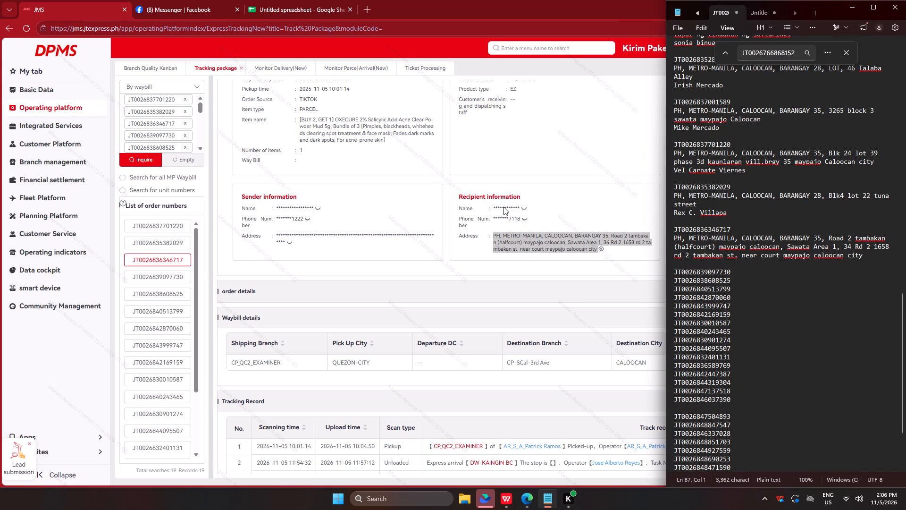
pyautogui.click(522, 207)
pyautogui.tripleClick(514, 207)
pyautogui.hotkey('ctrl', 'c')
pyautogui.hotkey('ctrl', 'c')
pyautogui.hotkey('ctrl', 'c')
pyautogui.hotkey('ctrl', 'c')
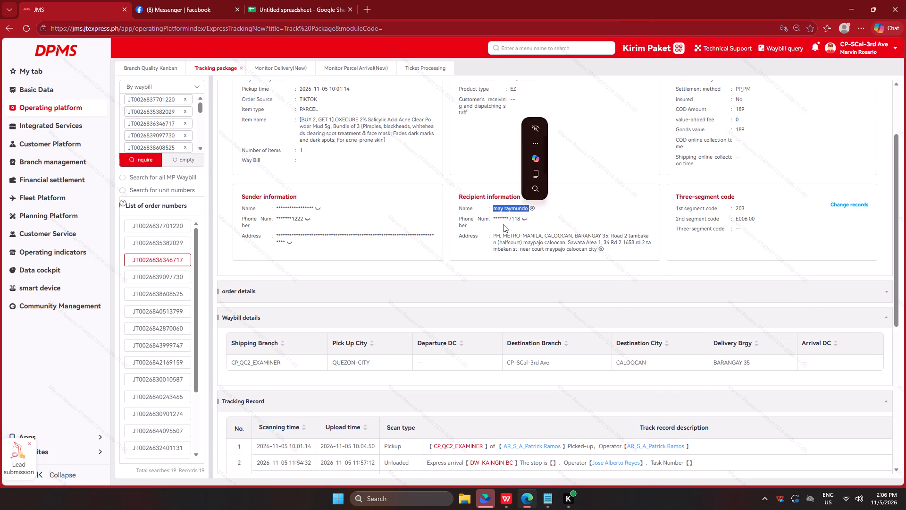
pyautogui.hotkey('alt', 'Tab')
pyautogui.hotkey('ctrl', 'v')
pyautogui.click(146, 272)
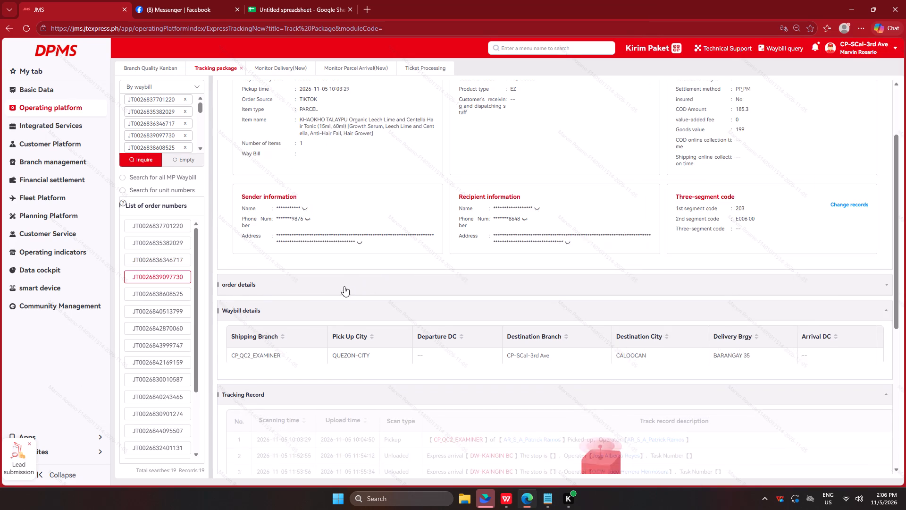
pyautogui.scroll(-9, 346, 289)
pyautogui.scroll(7, 508, 263)
pyautogui.click(571, 296)
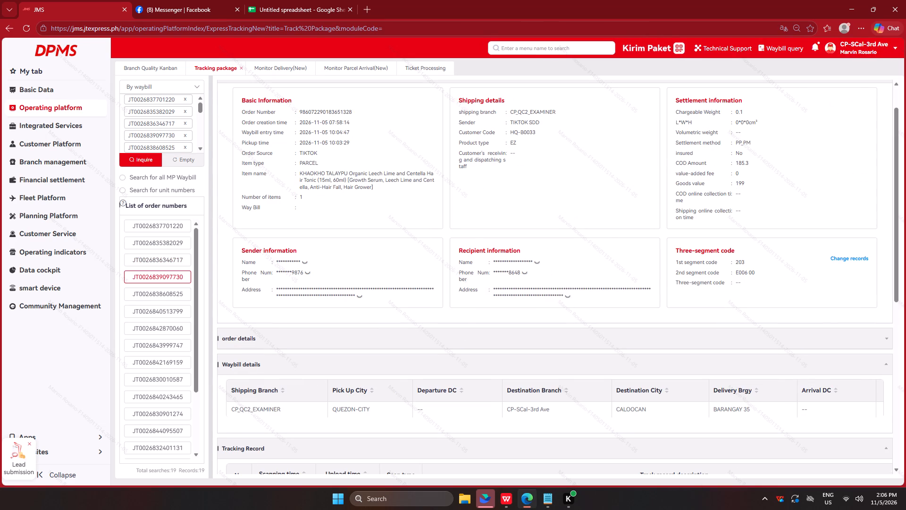
pyautogui.tripleClick(578, 296)
pyautogui.click(578, 296)
pyautogui.hotkey('ctrl', 'c')
pyautogui.hotkey('ctrl', 'c')
pyautogui.hotkey('ctrl', 'c')
pyautogui.hotkey('ctrl', 'c')
pyautogui.hotkey('alt', 'Tab')
pyautogui.scroll(-8, 771, 327)
pyautogui.click(739, 179)
pyautogui.press('Return')
pyautogui.hotkey('ctrl', 'v')
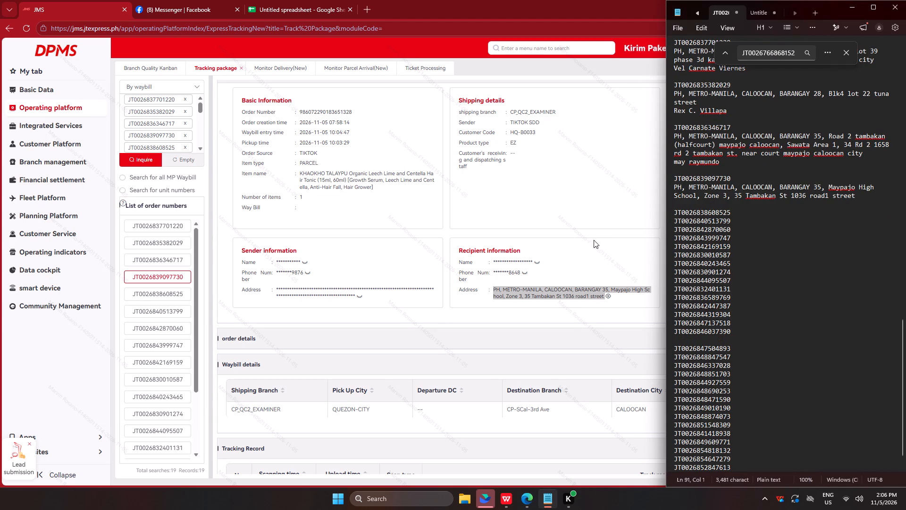
pyautogui.click(536, 261)
pyautogui.tripleClick(523, 262)
pyautogui.hotkey('ctrl', 'c')
pyautogui.hotkey('ctrl', 'c')
pyautogui.hotkey('ctrl', 'c')
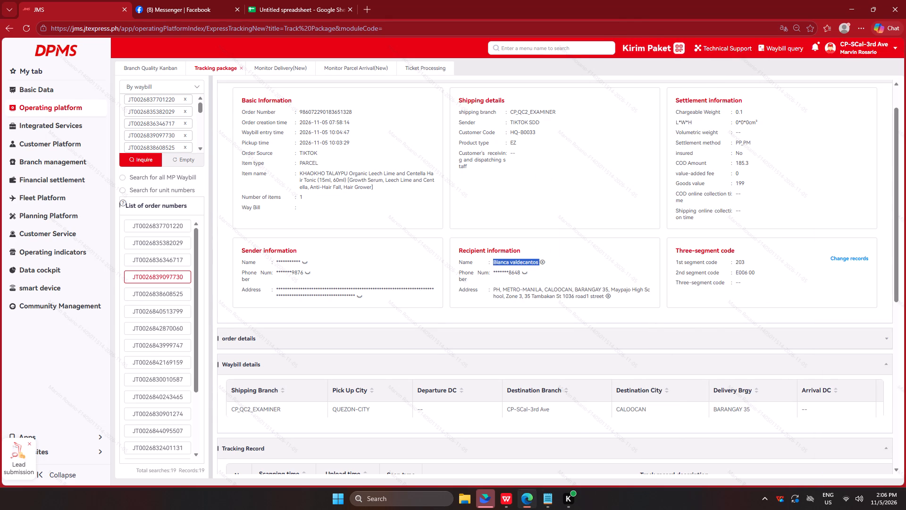
pyautogui.hotkey('ctrl', 'c')
pyautogui.hotkey('ctrl', 'c')
pyautogui.hotkey('alt', 'Tab')
pyautogui.hotkey('ctrl', 'v')
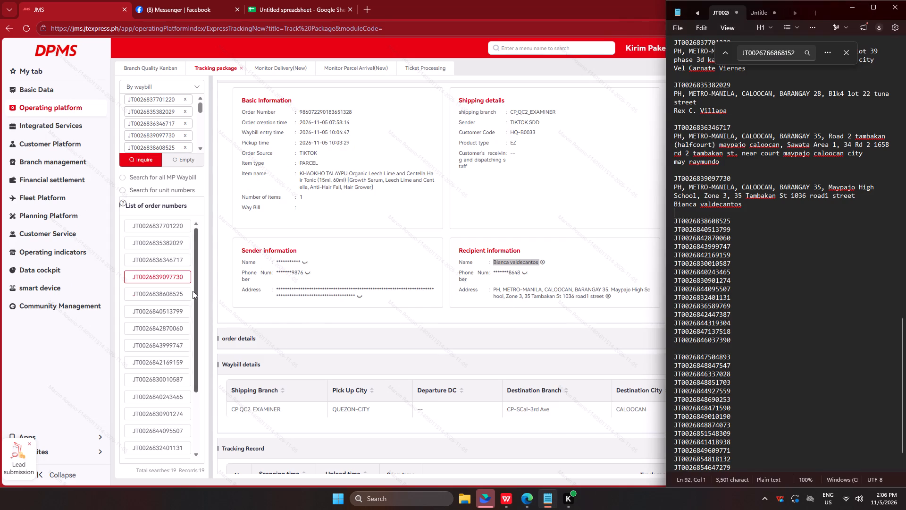
pyautogui.click(173, 294)
pyautogui.scroll(-10, 334, 271)
pyautogui.scroll(7, 511, 269)
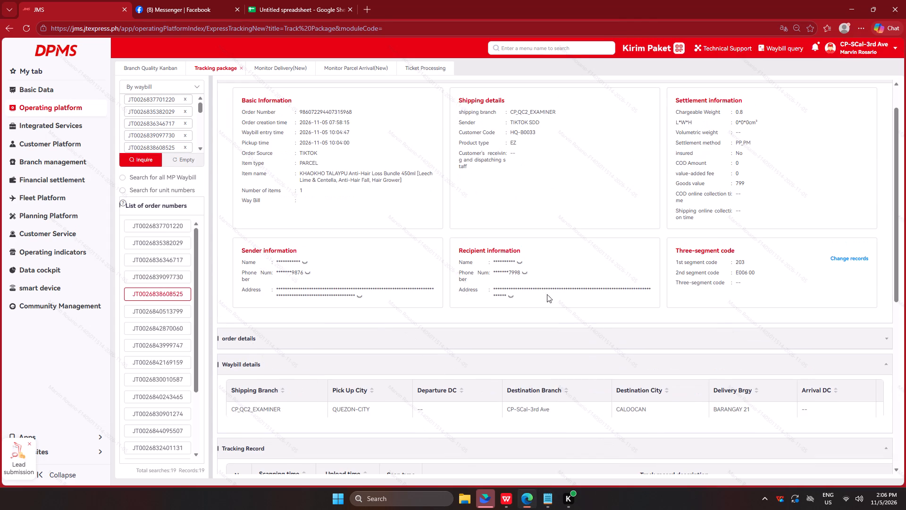
pyautogui.tripleClick(515, 298)
pyautogui.hotkey('ctrl', 'c')
pyautogui.hotkey('ctrl', 'c')
pyautogui.hotkey('ctrl', 'c')
pyautogui.hotkey('ctrl', 'c')
pyautogui.hotkey('ctrl', 'c')
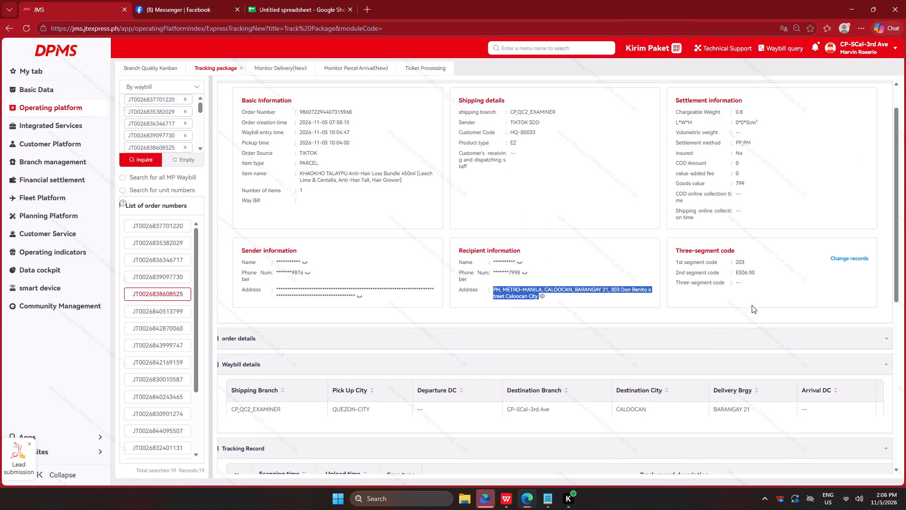
pyautogui.hotkey('alt', 'Tab')
pyautogui.click(736, 217)
pyautogui.press('Return')
pyautogui.hotkey('ctrl', 'v')
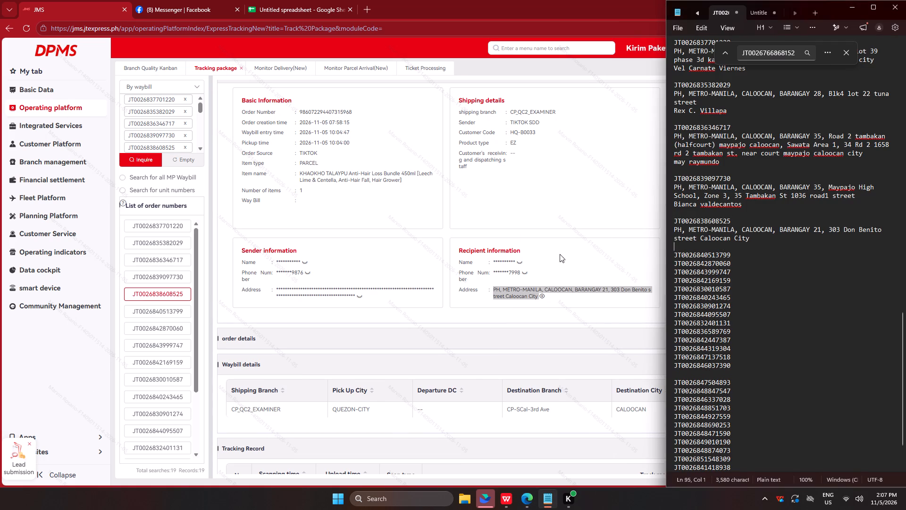
pyautogui.click(521, 259)
pyautogui.tripleClick(508, 260)
pyautogui.hotkey('ctrl', 'c')
pyautogui.hotkey('ctrl', 'c')
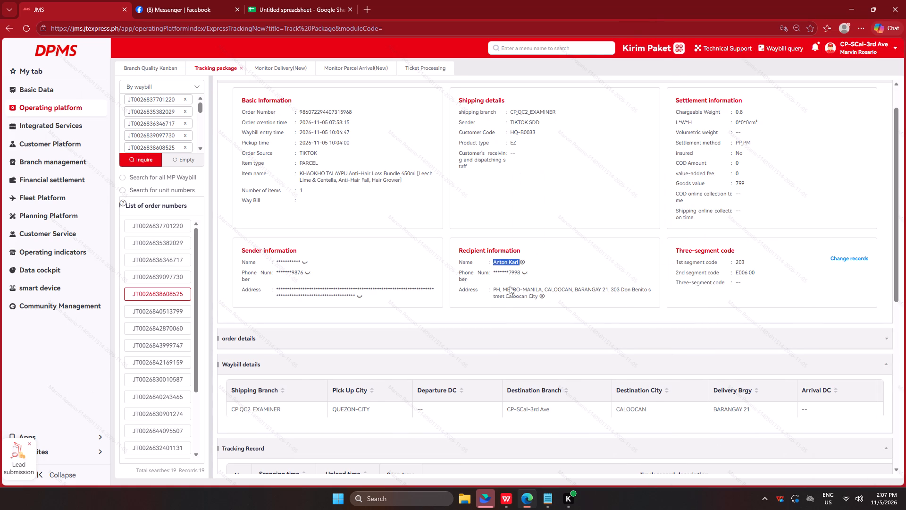
pyautogui.hotkey('ctrl', 'c')
pyautogui.hotkey('ctrl', 'c')
pyautogui.hotkey('alt', 'Tab')
pyautogui.hotkey('ctrl', 'v')
pyautogui.click(183, 310)
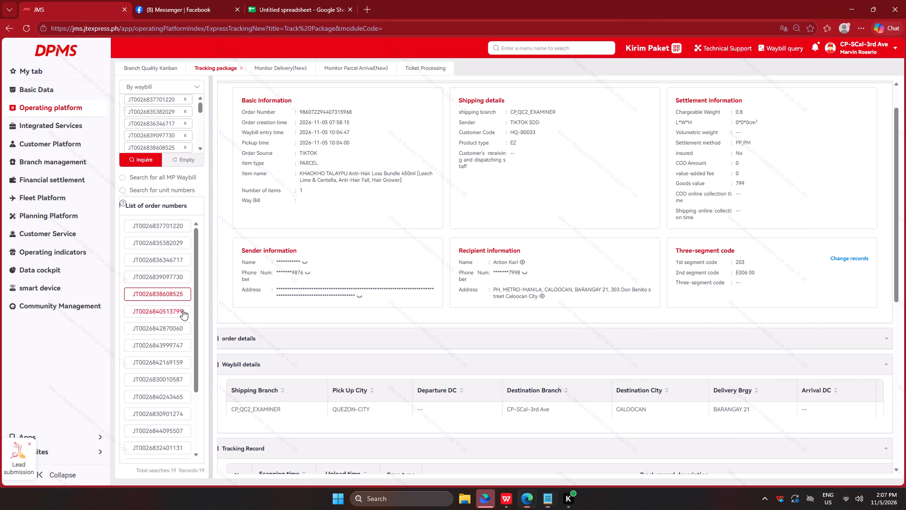
pyautogui.scroll(-9, 370, 314)
pyautogui.scroll(8, 472, 346)
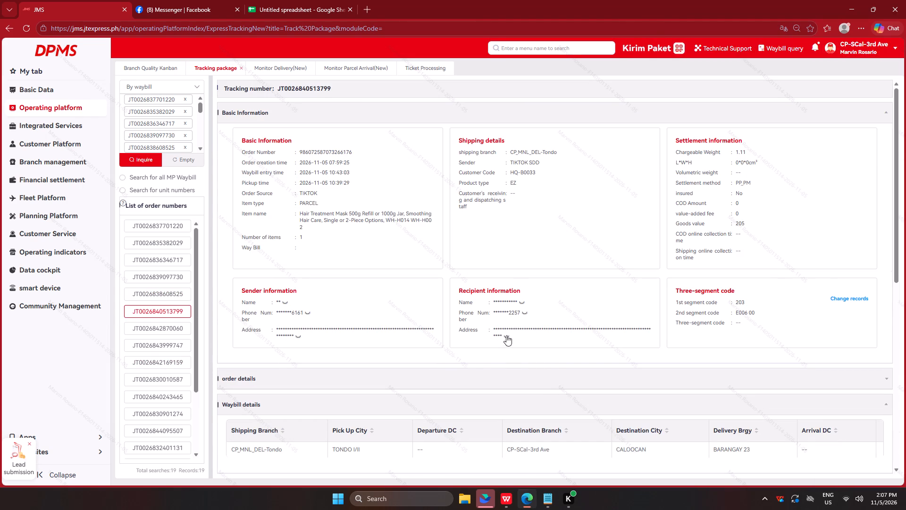
pyautogui.tripleClick(506, 334)
pyautogui.click(506, 334)
pyautogui.hotkey('ctrl', 'c')
pyautogui.hotkey('ctrl', 'c')
pyautogui.hotkey('ctrl', 'c')
pyautogui.hotkey('ctrl', 'c')
pyautogui.hotkey('ctrl', 'c')
pyautogui.hotkey('alt', 'Tab')
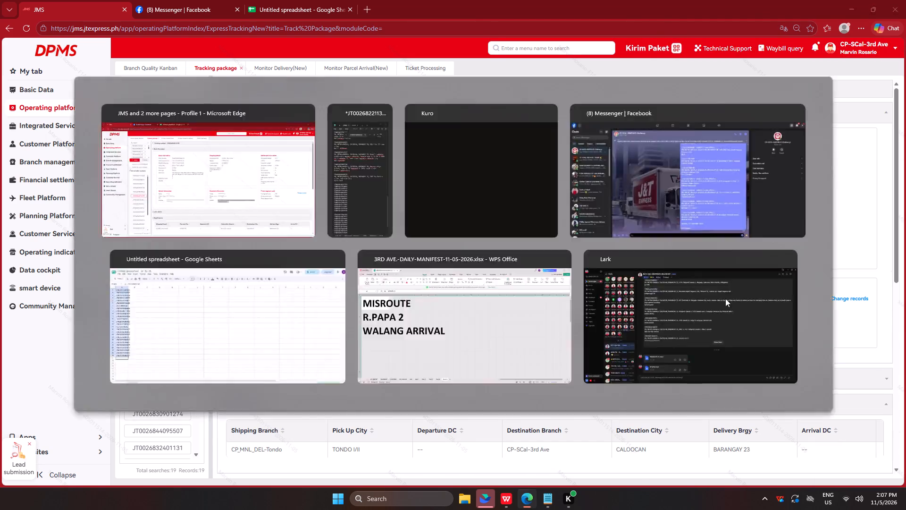
pyautogui.click(746, 266)
pyautogui.hotkey('ctrl', 'Return')
pyautogui.hotkey('ctrl', 'v')
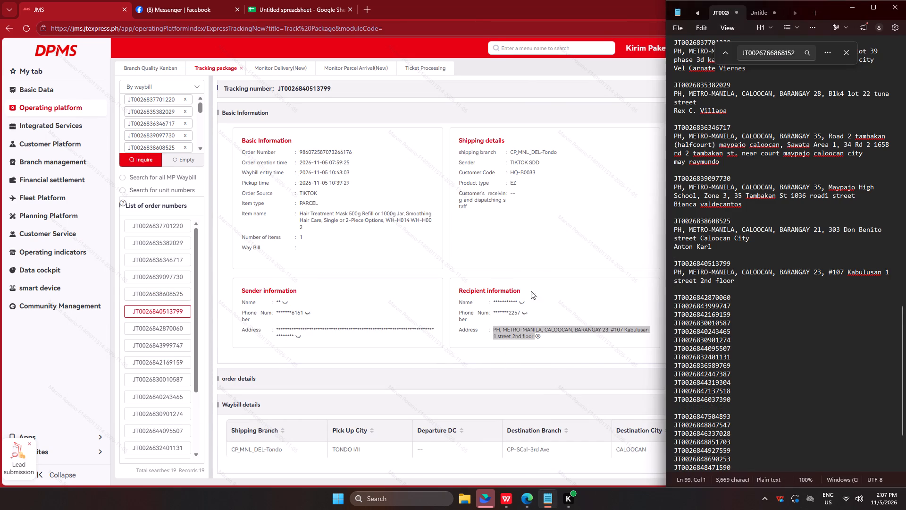
pyautogui.click(521, 299)
pyautogui.tripleClick(508, 304)
pyautogui.hotkey('ctrl', 'c')
pyautogui.hotkey('ctrl', 'c')
pyautogui.hotkey('ctrl', 'c')
pyautogui.hotkey('ctrl', 'c')
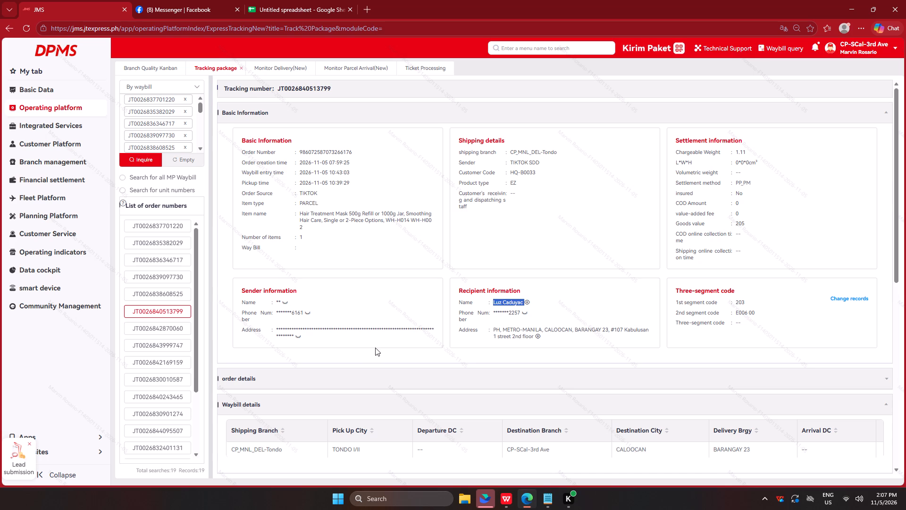
pyautogui.hotkey('alt', 'Tab')
pyautogui.hotkey('ctrl', 'v')
pyautogui.click(180, 324)
pyautogui.scroll(-8, 314, 313)
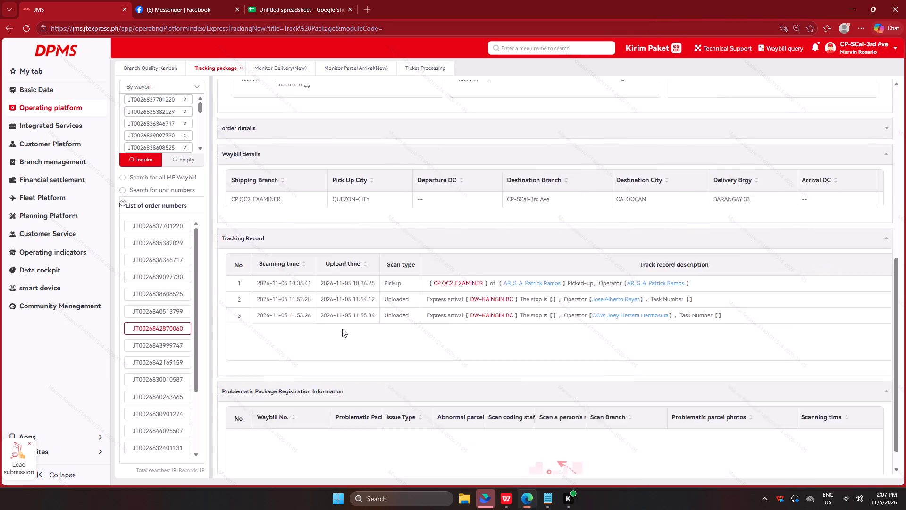
pyautogui.scroll(7, 470, 331)
pyautogui.tripleClick(625, 289)
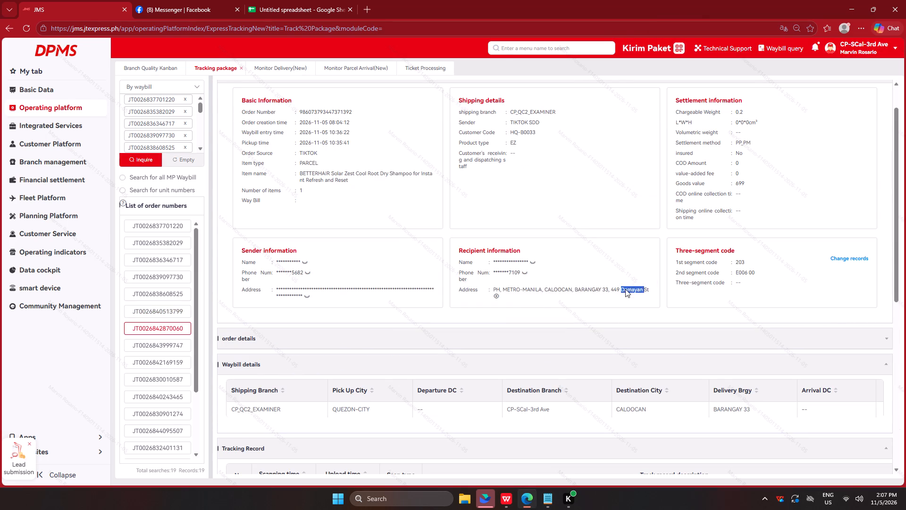
pyautogui.click(625, 289)
pyautogui.hotkey('ctrl', 'c')
pyautogui.hotkey('ctrl', 'c')
pyautogui.hotkey('ctrl', 'c')
pyautogui.hotkey('ctrl', 'c')
pyautogui.hotkey('alt', 'Tab')
pyautogui.scroll(-6, 740, 332)
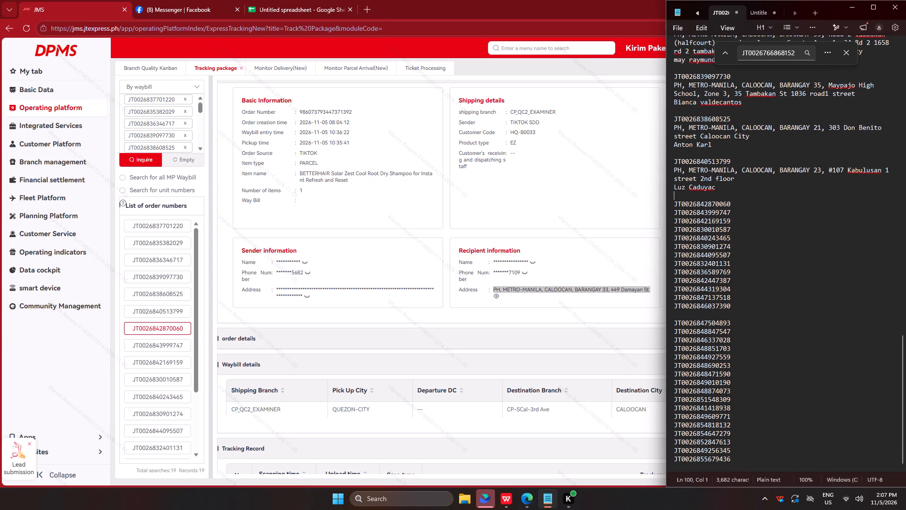
pyautogui.click(741, 202)
pyautogui.press('Return')
pyautogui.hotkey('ctrl', 'v')
pyautogui.click(533, 262)
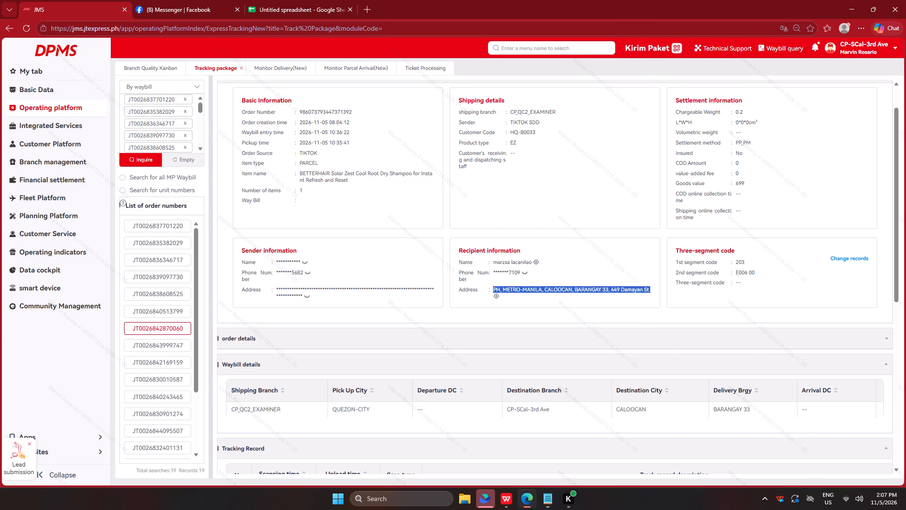
pyautogui.tripleClick(520, 262)
pyautogui.click(519, 262)
pyautogui.hotkey('ctrl', 'c')
pyautogui.hotkey('ctrl', 'c')
pyautogui.hotkey('ctrl', 'c')
pyautogui.hotkey('ctrl', 'c')
pyautogui.hotkey('ctrl', 'c')
pyautogui.hotkey('ctrl', 'c')
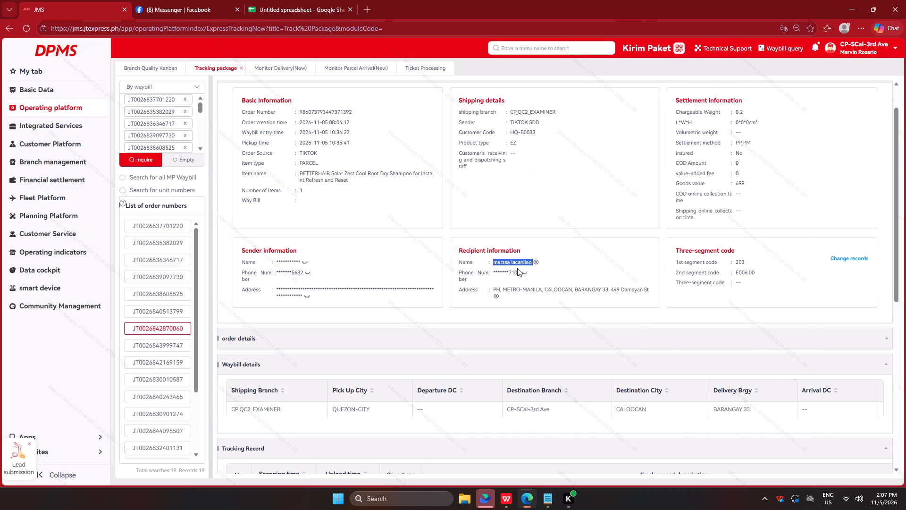
pyautogui.hotkey('alt', 'Tab')
pyautogui.hotkey('ctrl', 'v')
pyautogui.click(160, 347)
pyautogui.scroll(-6, 446, 316)
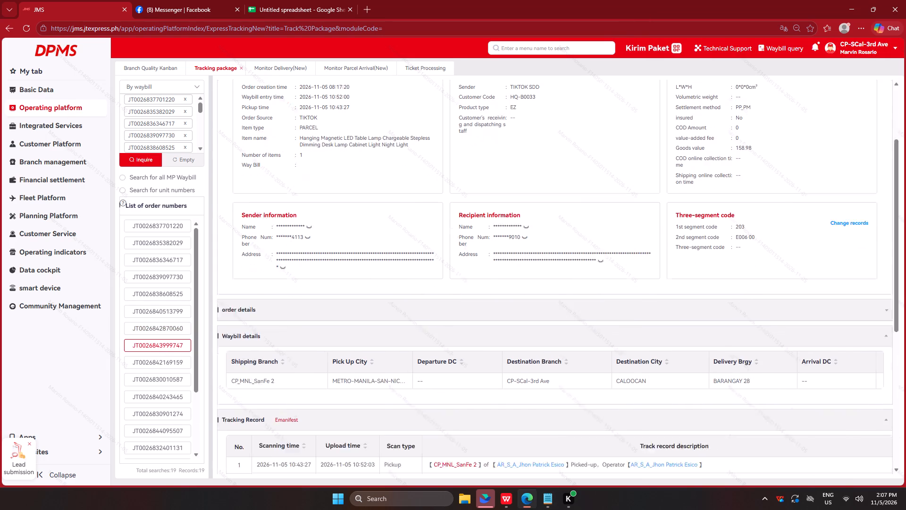
pyautogui.scroll(-2, 451, 324)
pyautogui.scroll(5, 453, 326)
pyautogui.tripleClick(600, 197)
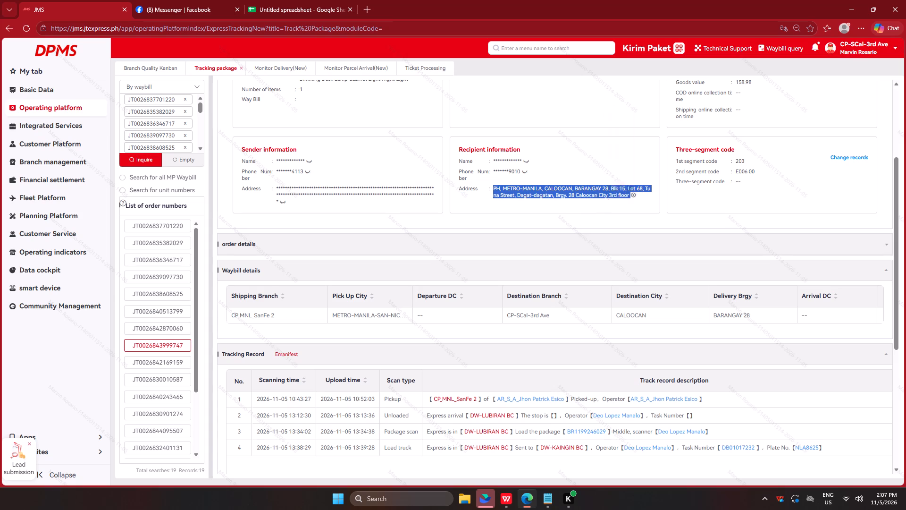
pyautogui.click(600, 197)
pyautogui.hotkey('ctrl', 'c')
pyautogui.hotkey('ctrl', 'c')
pyautogui.hotkey('ctrl', 'c')
pyautogui.hotkey('ctrl', 'c')
pyautogui.hotkey('ctrl', 'c')
pyautogui.hotkey('alt', 'Tab')
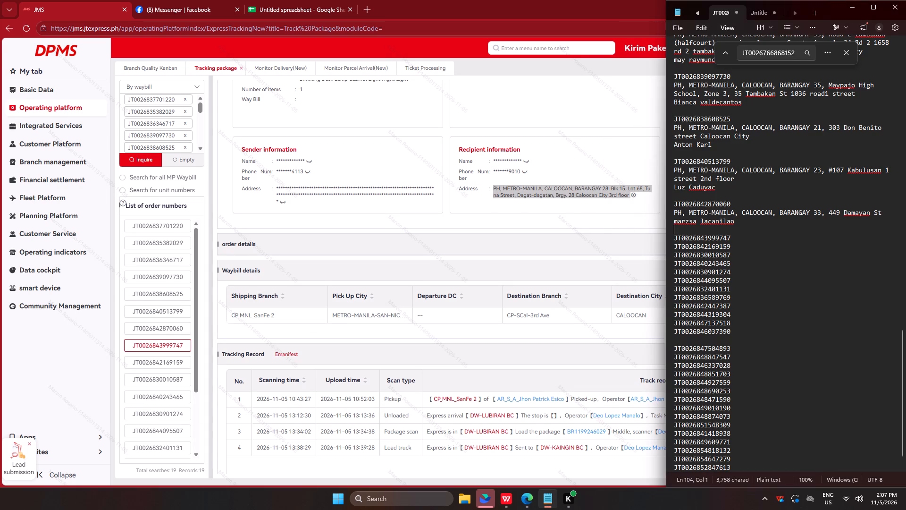
pyautogui.click(741, 238)
pyautogui.press('Return')
pyautogui.hotkey('ctrl', 'v')
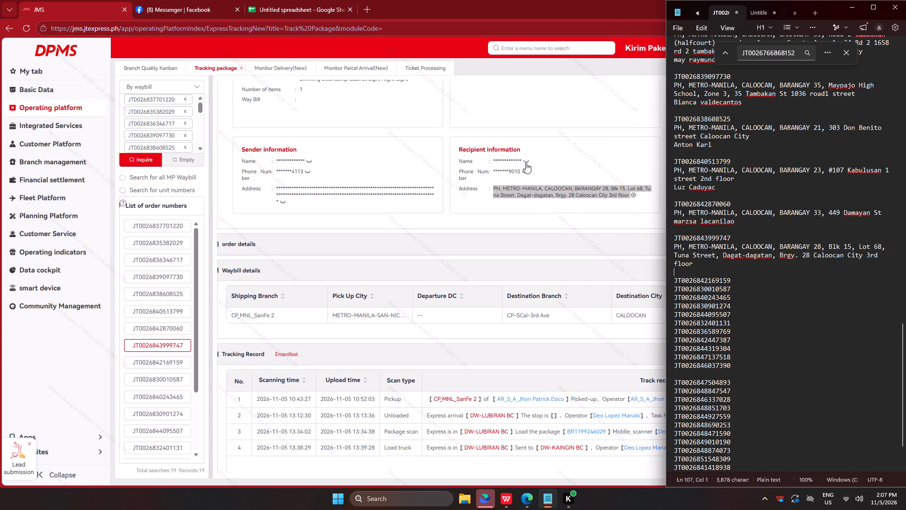
pyautogui.click(528, 161)
pyautogui.tripleClick(521, 161)
pyautogui.hotkey('ctrl', 'c')
pyautogui.hotkey('ctrl', 'c')
pyautogui.hotkey('ctrl', 'c')
pyautogui.hotkey('ctrl', 'c')
pyautogui.hotkey('alt', 'Tab')
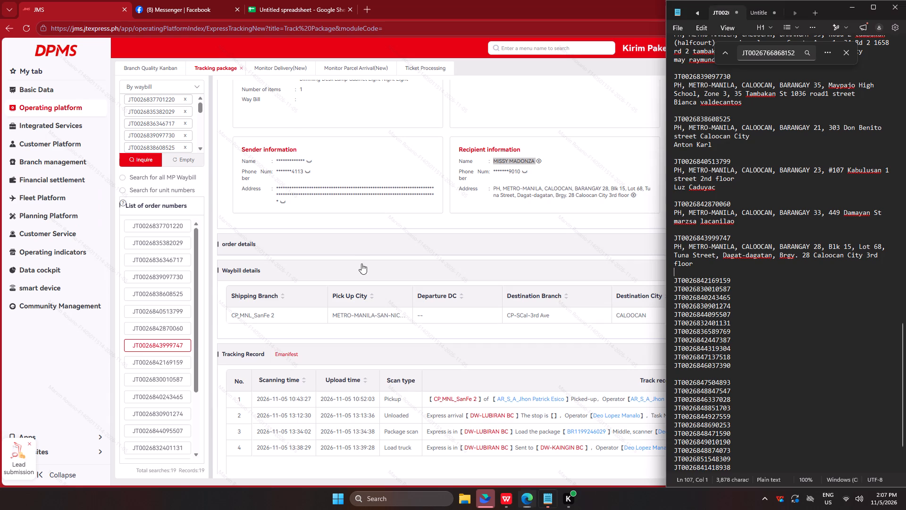
pyautogui.hotkey('ctrl', 'v')
pyautogui.click(161, 359)
pyautogui.scroll(-8, 359, 309)
pyautogui.scroll(3, 459, 303)
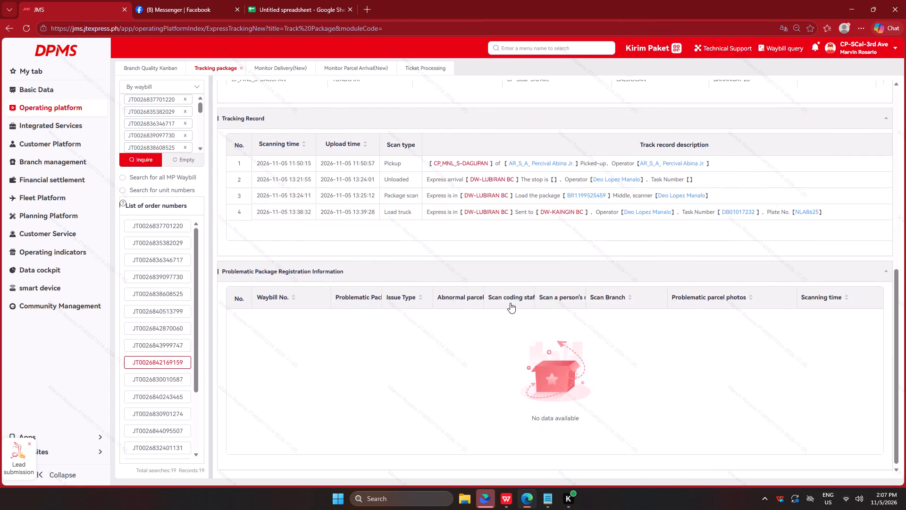
pyautogui.scroll(5, 510, 303)
pyautogui.tripleClick(566, 335)
pyautogui.hotkey('ctrl', 'c')
pyautogui.hotkey('ctrl', 'c')
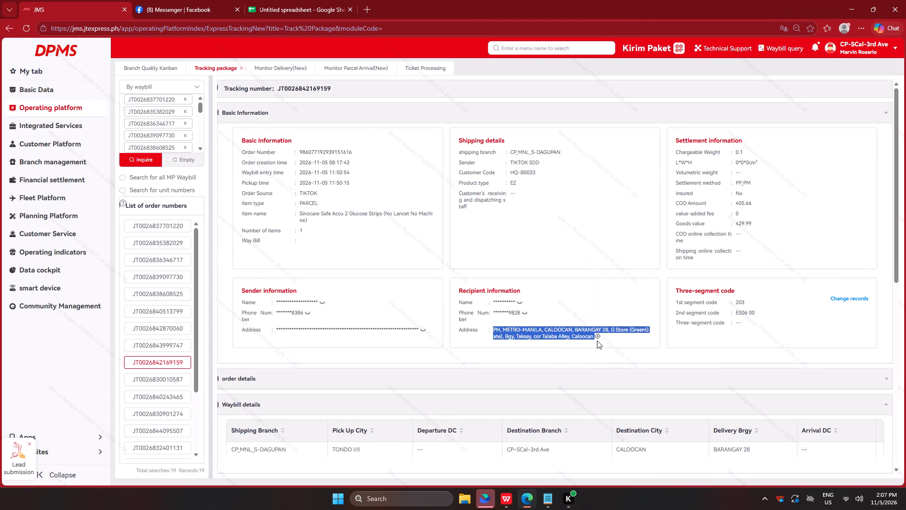
pyautogui.hotkey('ctrl', 'c')
pyautogui.hotkey('ctrl', 'c')
pyautogui.hotkey('ctrl', 'c')
pyautogui.hotkey('alt', 'Tab')
pyautogui.scroll(-6, 730, 324)
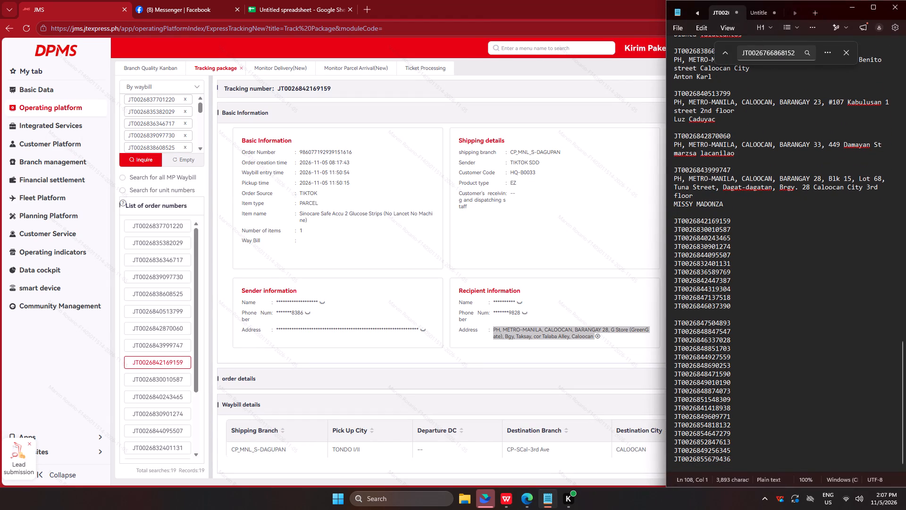
pyautogui.click(738, 223)
pyautogui.press('Return')
pyautogui.hotkey('ctrl', 'v')
pyautogui.click(520, 302)
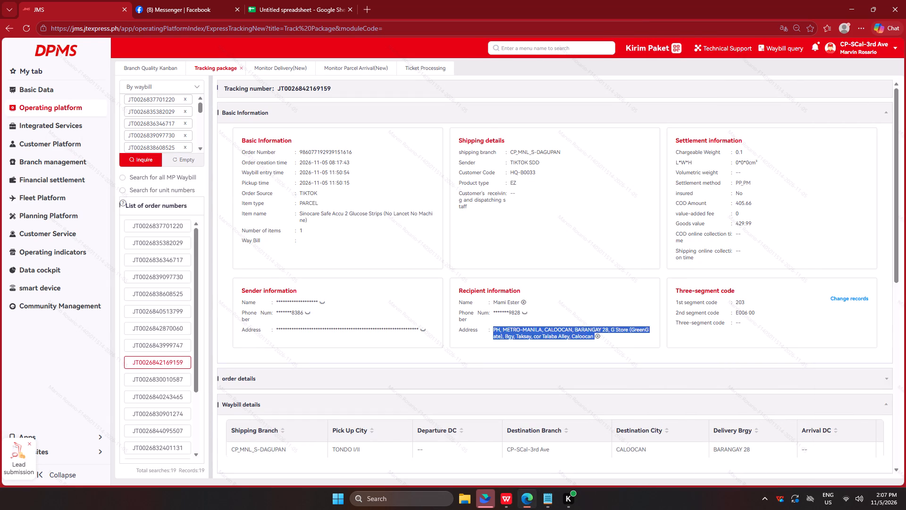
pyautogui.tripleClick(507, 303)
pyautogui.hotkey('ctrl', 'c')
pyautogui.hotkey('ctrl', 'c')
pyautogui.hotkey('ctrl', 'c')
pyautogui.hotkey('alt', 'Tab')
pyautogui.hotkey('ctrl', 'v')
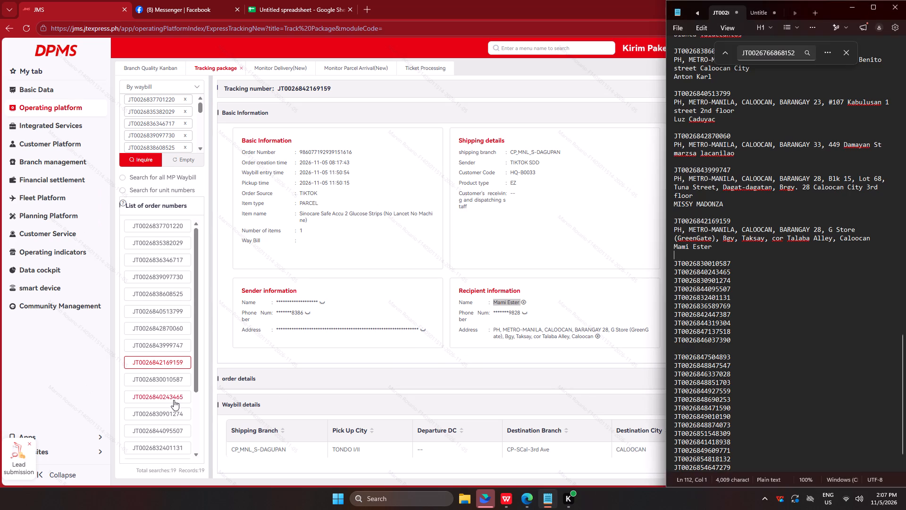
pyautogui.click(168, 380)
pyautogui.scroll(-9, 314, 372)
pyautogui.scroll(7, 450, 374)
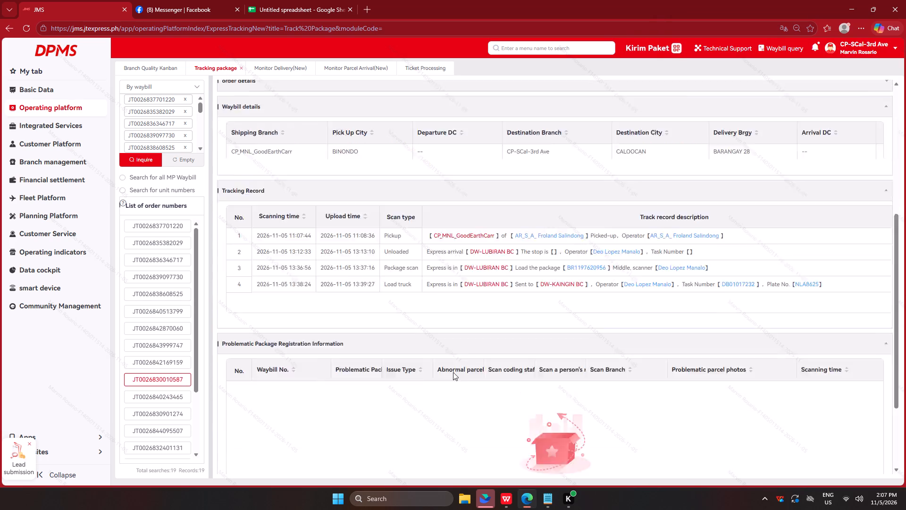
pyautogui.tripleClick(591, 297)
pyautogui.hotkey('ctrl', 'c')
pyautogui.hotkey('ctrl', 'c')
pyautogui.hotkey('ctrl', 'c')
pyautogui.hotkey('ctrl', 'c')
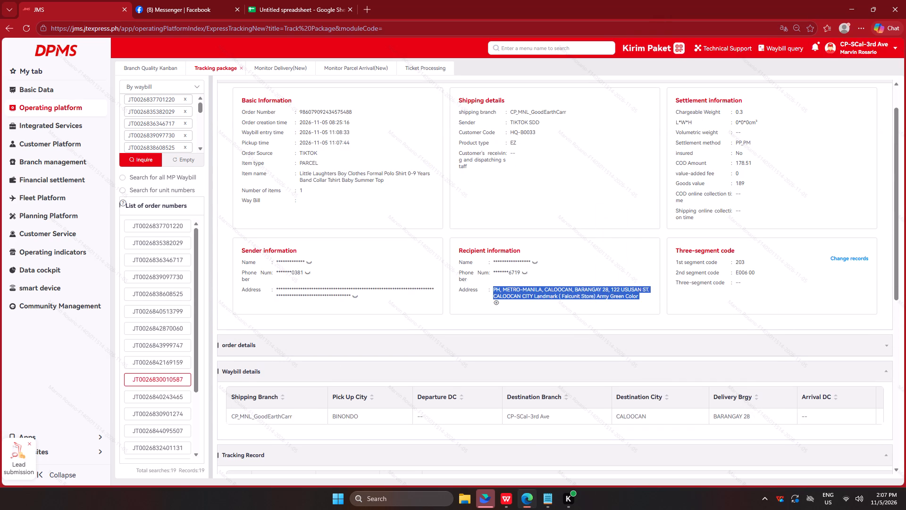
pyautogui.hotkey('ctrl', 'c')
pyautogui.hotkey('alt', 'Tab')
pyautogui.click(740, 265)
pyautogui.press('Return')
pyautogui.hotkey('ctrl', 'v')
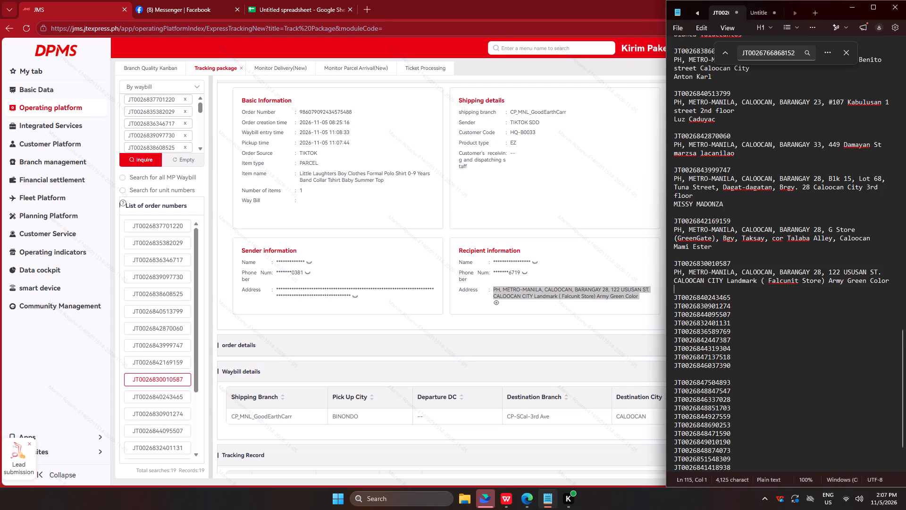
pyautogui.click(535, 263)
pyautogui.tripleClick(516, 263)
pyautogui.hotkey('ctrl', 'c')
pyautogui.hotkey('ctrl', 'c')
pyautogui.hotkey('ctrl', 'c')
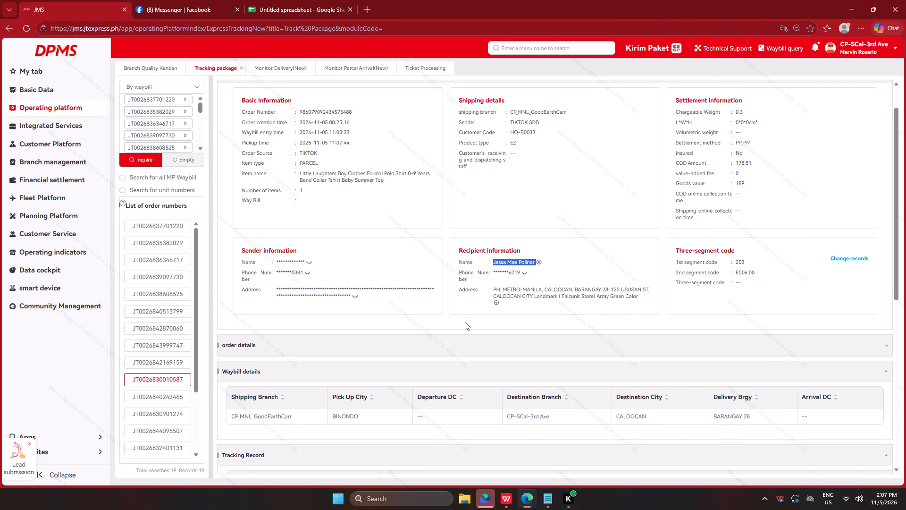
pyautogui.hotkey('ctrl', 'c')
pyautogui.hotkey('ctrl', 'c')
pyautogui.hotkey('ctrl', 'c')
pyautogui.hotkey('alt', 'Tab')
pyautogui.hotkey('ctrl', 'v')
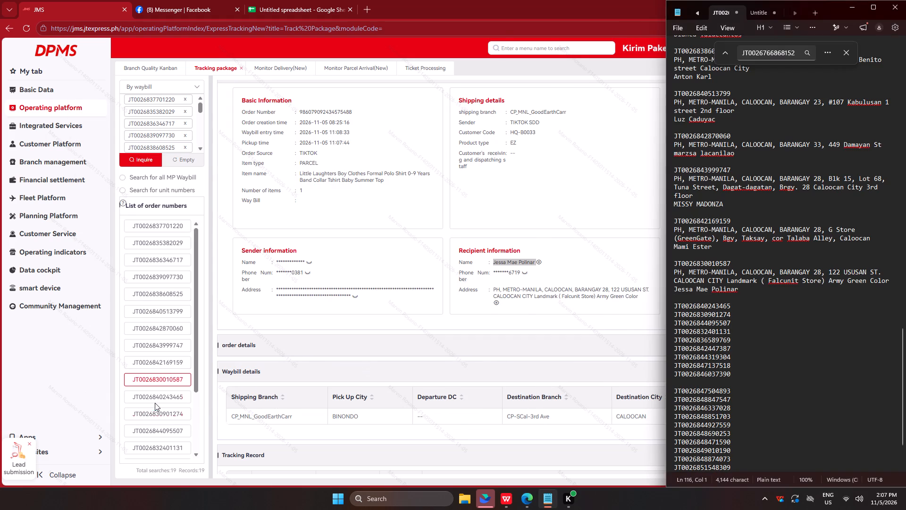
pyautogui.click(155, 402)
pyautogui.scroll(-8, 408, 348)
pyautogui.scroll(6, 455, 352)
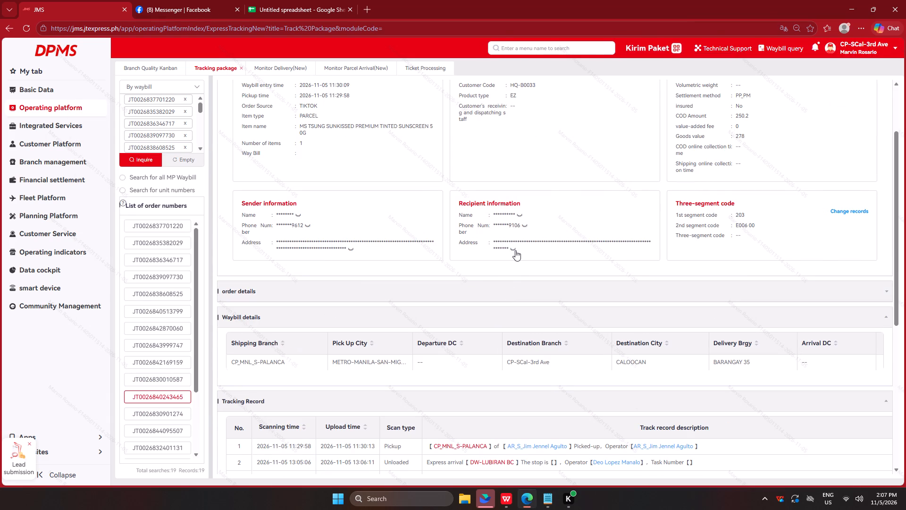
pyautogui.tripleClick(515, 250)
pyautogui.hotkey('ctrl', 'c')
pyautogui.hotkey('ctrl', 'c')
pyautogui.hotkey('ctrl', 'c')
pyautogui.hotkey('ctrl', 'c')
pyautogui.hotkey('ctrl', 'c')
pyautogui.hotkey('alt', 'Tab')
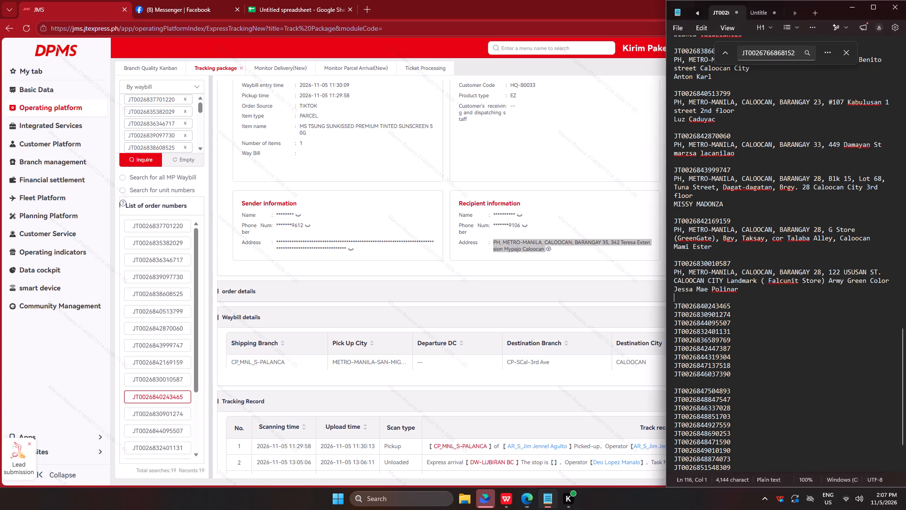
pyautogui.click(735, 306)
pyautogui.press('Return')
pyautogui.hotkey('ctrl', 'v')
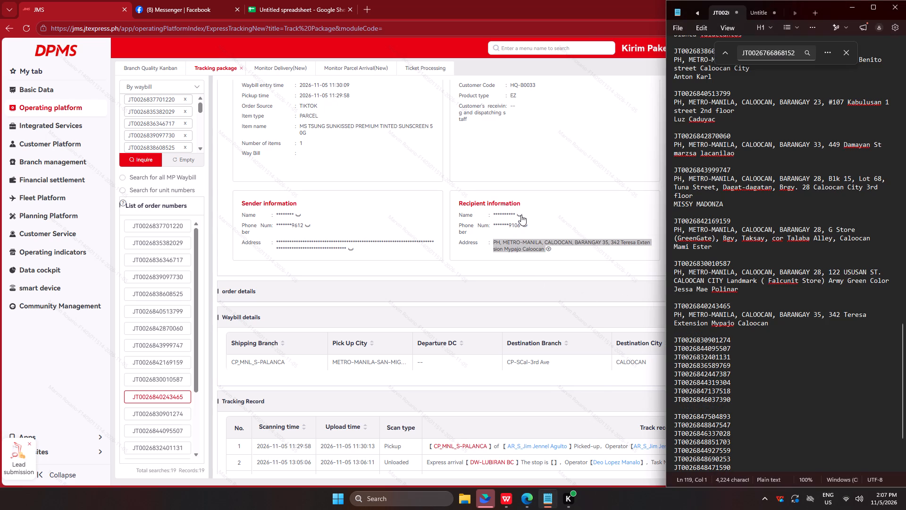
pyautogui.click(520, 215)
pyautogui.tripleClick(509, 215)
pyautogui.hotkey('ctrl', 'c')
pyautogui.hotkey('ctrl', 'c')
pyautogui.hotkey('ctrl', 'c')
pyautogui.hotkey('ctrl', 'c')
pyautogui.hotkey('alt', 'Tab')
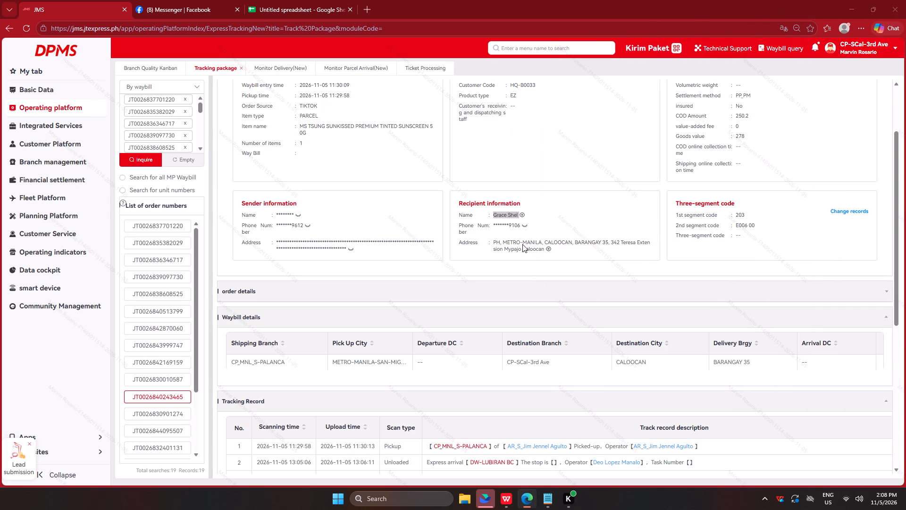
pyautogui.hotkey('ctrl', 'v')
pyautogui.scroll(-16, 158, 397)
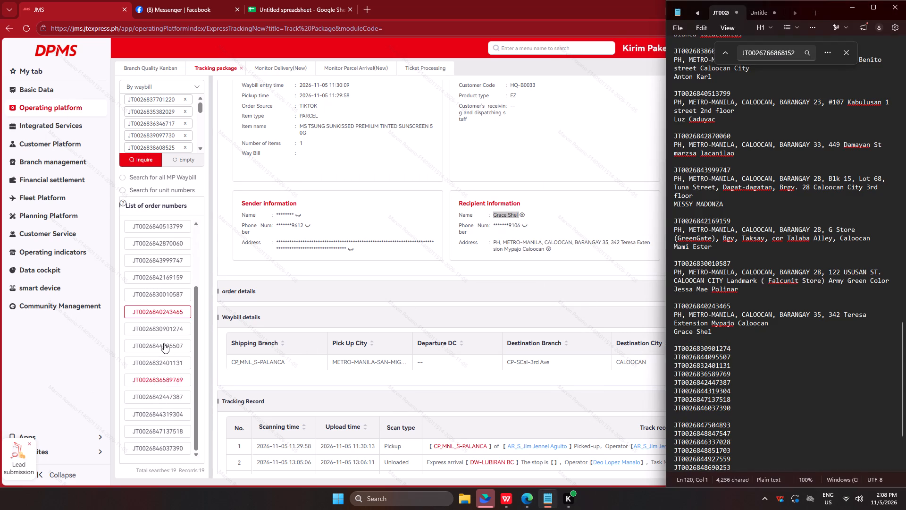
pyautogui.click(164, 332)
pyautogui.scroll(-8, 323, 322)
pyautogui.scroll(7, 513, 317)
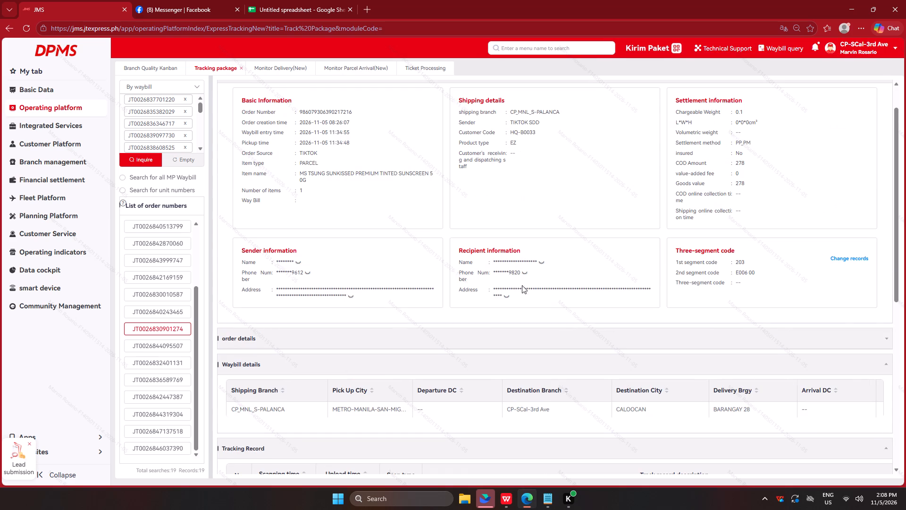
pyautogui.tripleClick(507, 297)
pyautogui.click(507, 297)
pyautogui.hotkey('ctrl', 'c')
pyautogui.hotkey('ctrl', 'c')
pyautogui.hotkey('ctrl', 'c')
pyautogui.hotkey('ctrl', 'c')
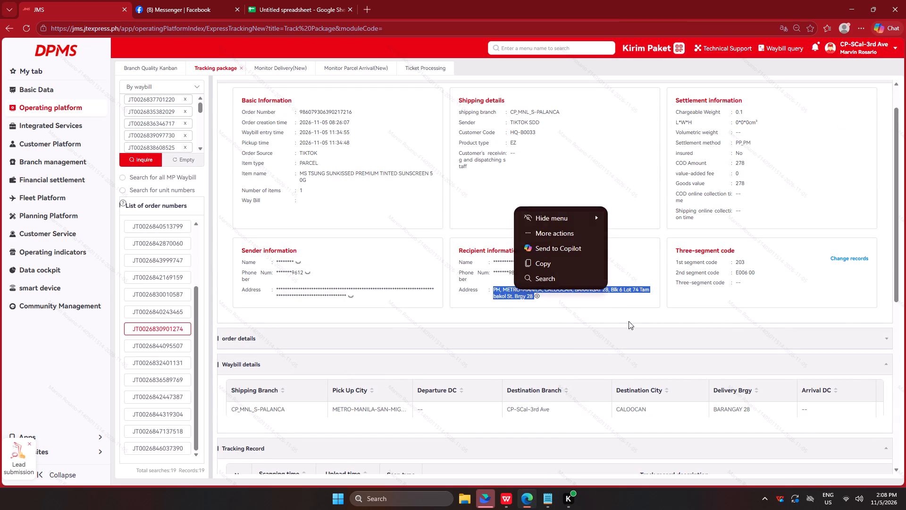
pyautogui.hotkey('alt', 'Tab')
pyautogui.click(733, 350)
pyautogui.press('Return')
pyautogui.hotkey('ctrl', 'v')
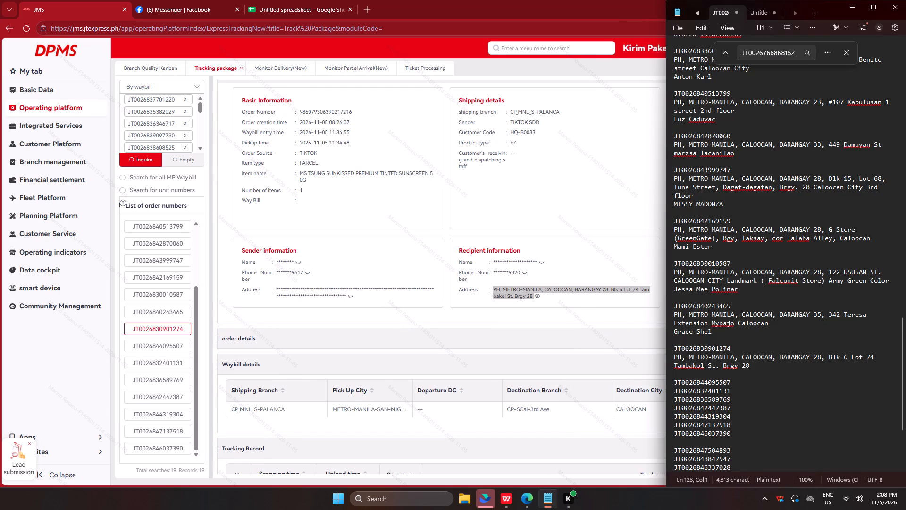
pyautogui.tripleClick(539, 264)
pyautogui.click(537, 264)
pyautogui.hotkey('ctrl', 'c')
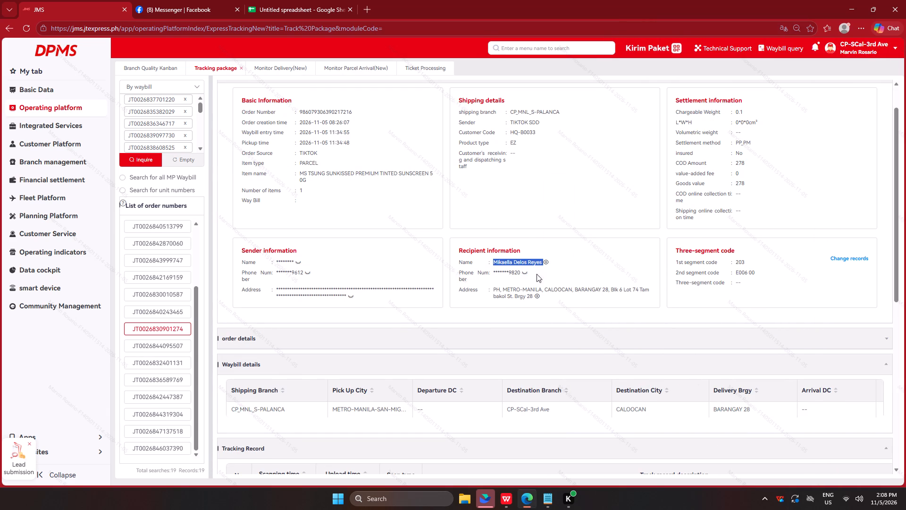
pyautogui.hotkey('ctrl', 'c')
pyautogui.hotkey('ctrl', 'c')
pyautogui.hotkey('ctrl', 'c')
pyautogui.hotkey('alt', 'Tab')
pyautogui.hotkey('ctrl', 'v')
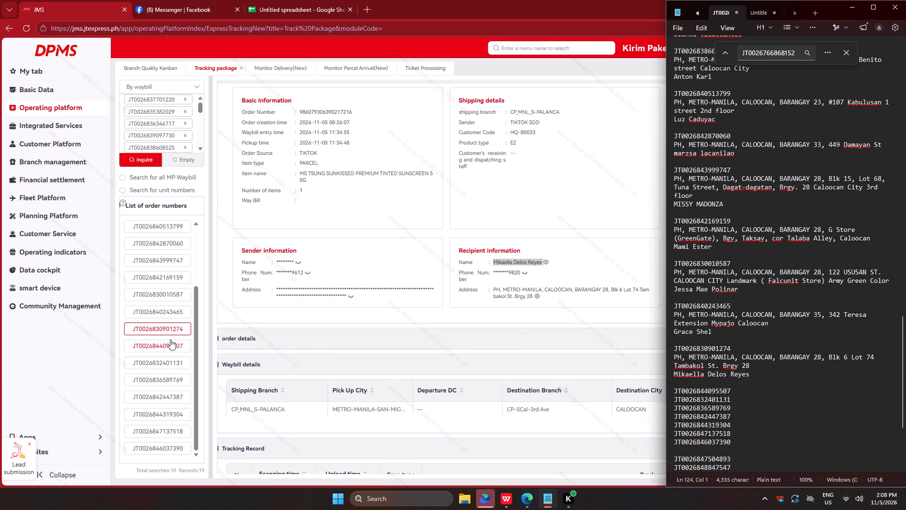
pyautogui.click(170, 340)
pyautogui.scroll(-9, 515, 369)
pyautogui.scroll(9, 514, 373)
pyautogui.tripleClick(518, 345)
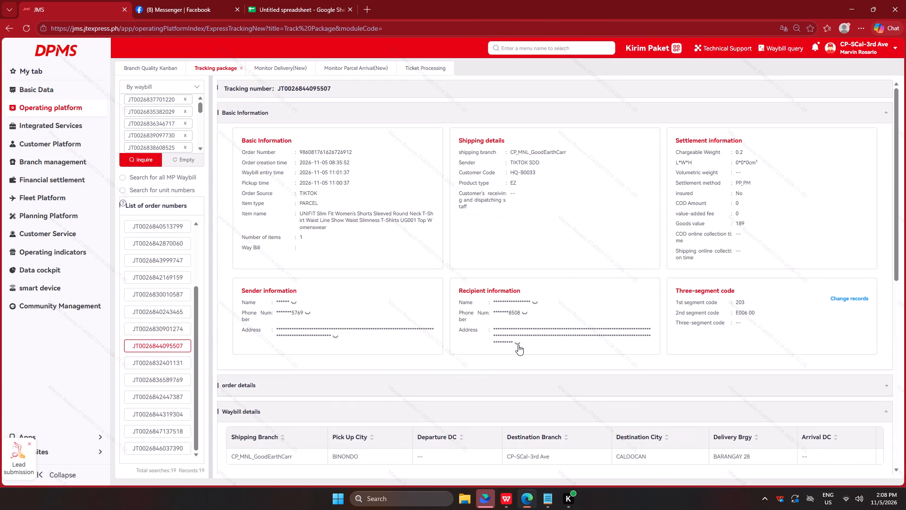
pyautogui.hotkey('ctrl', 'c')
pyautogui.hotkey('ctrl', 'c')
pyautogui.hotkey('ctrl', 'c')
pyautogui.hotkey('ctrl', 'c')
pyautogui.hotkey('alt', 'Tab')
pyautogui.scroll(-6, 725, 346)
pyautogui.click(736, 261)
pyautogui.click(741, 255)
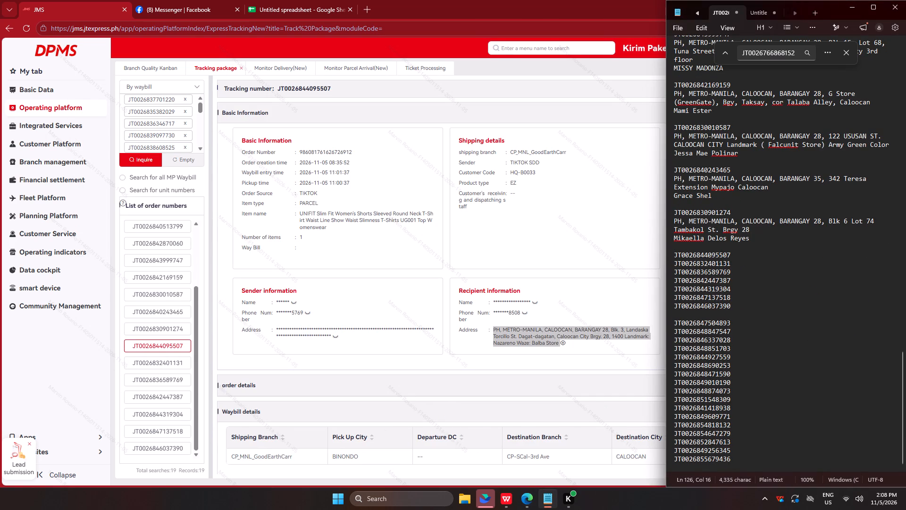
pyautogui.press('Return')
pyautogui.hotkey('ctrl', 'v')
pyautogui.click(538, 300)
pyautogui.tripleClick(528, 300)
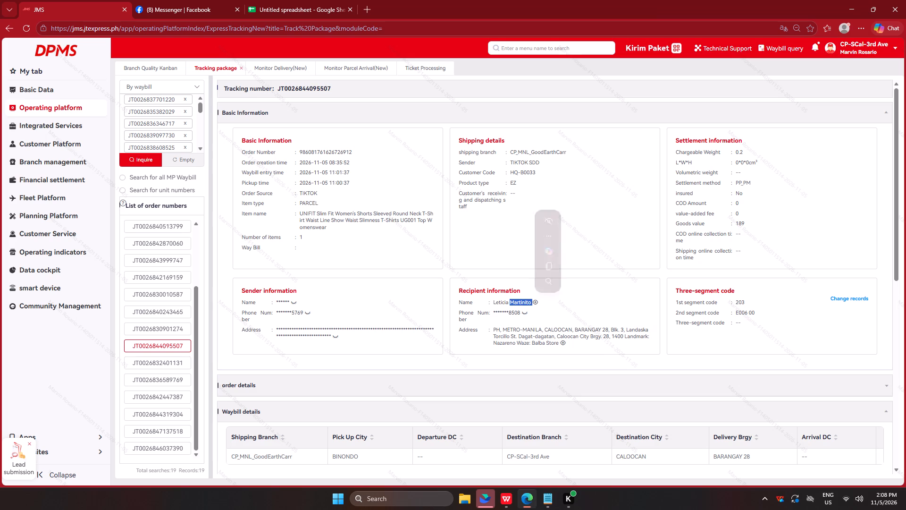
pyautogui.hotkey('ctrl', 'c')
pyautogui.hotkey('ctrl', 'c')
pyautogui.hotkey('ctrl', 'c')
pyautogui.hotkey('ctrl', 'c')
pyautogui.hotkey('ctrl', 'c')
pyautogui.hotkey('ctrl', 'c')
pyautogui.hotkey('alt', 'Tab')
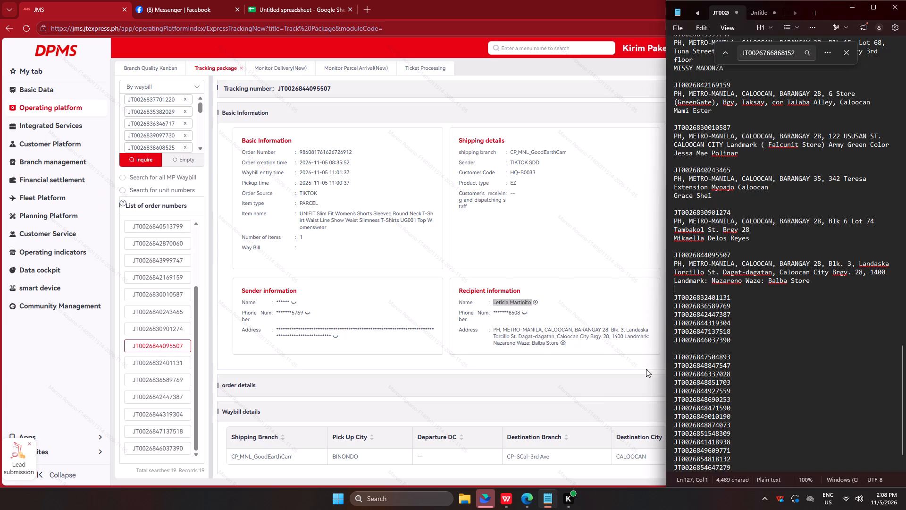
pyautogui.hotkey('ctrl', 'v')
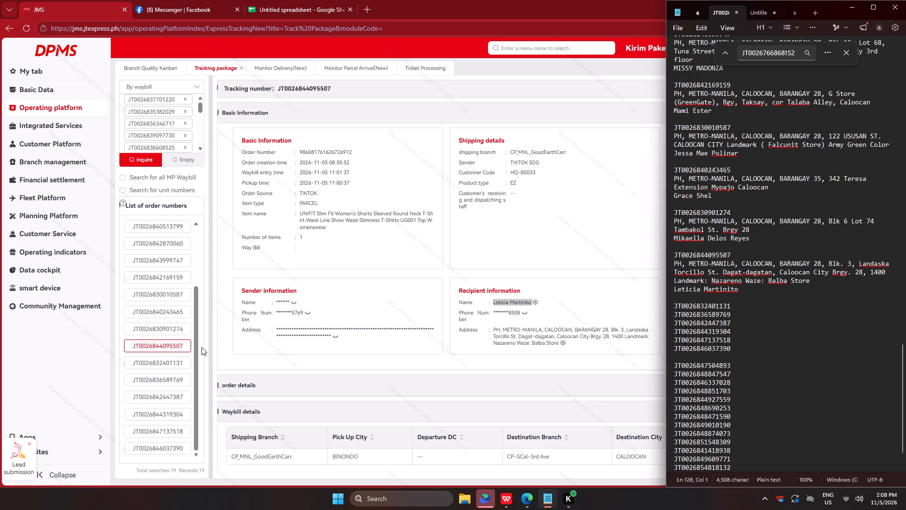
pyautogui.click(178, 363)
pyautogui.scroll(-10, 419, 341)
pyautogui.scroll(7, 517, 313)
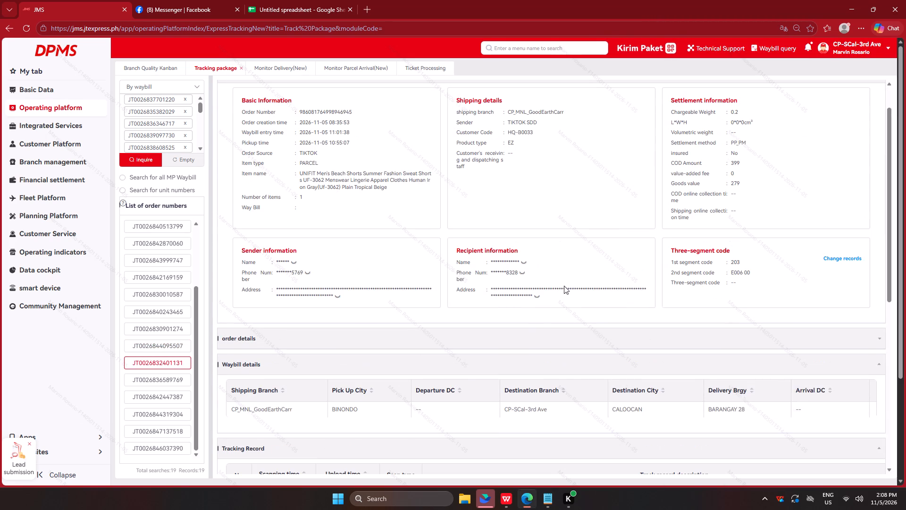
pyautogui.tripleClick(535, 294)
pyautogui.click(535, 294)
pyautogui.hotkey('ctrl', 'c')
pyautogui.hotkey('ctrl', 'c')
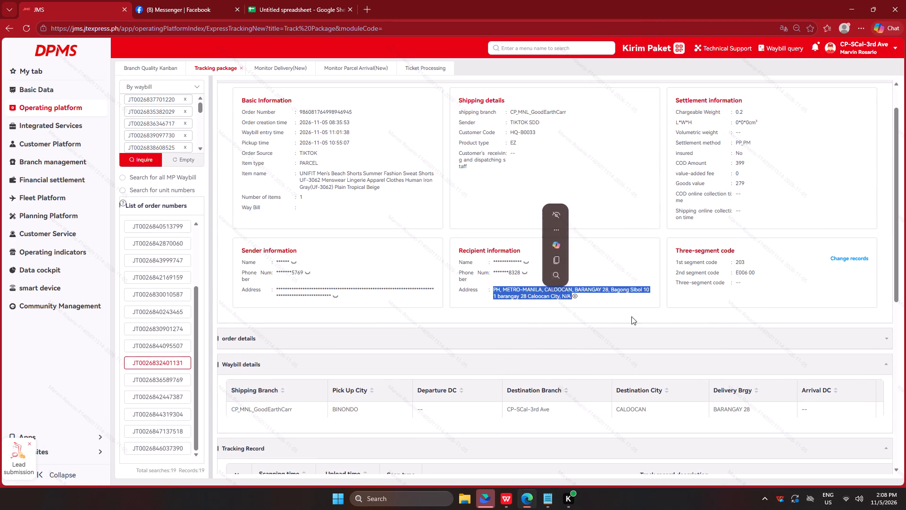
pyautogui.hotkey('ctrl', 'c')
pyautogui.hotkey('ctrl', 'c')
pyautogui.hotkey('ctrl', 'c')
pyautogui.hotkey('ctrl', 'c')
pyautogui.hotkey('alt', 'Tab')
pyautogui.click(734, 307)
pyautogui.press('Return')
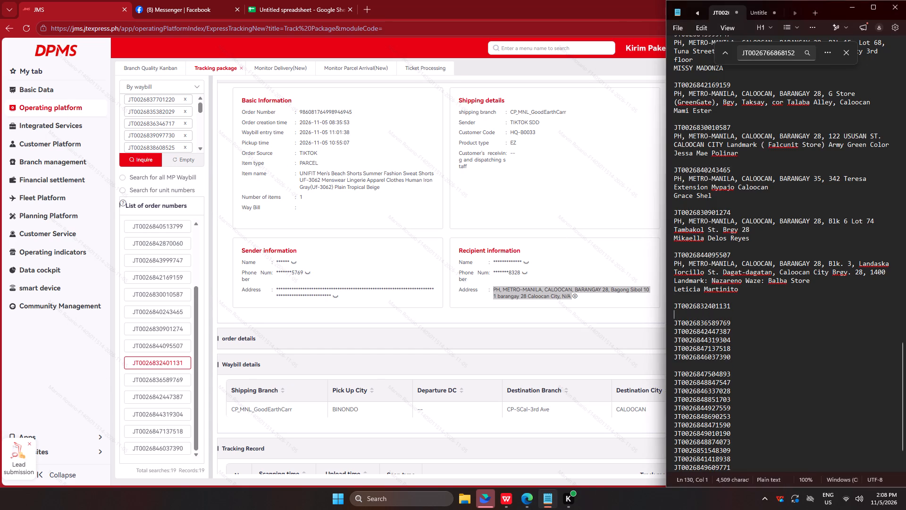
pyautogui.hotkey('ctrl', 'v')
pyautogui.click(527, 261)
pyautogui.tripleClick(515, 263)
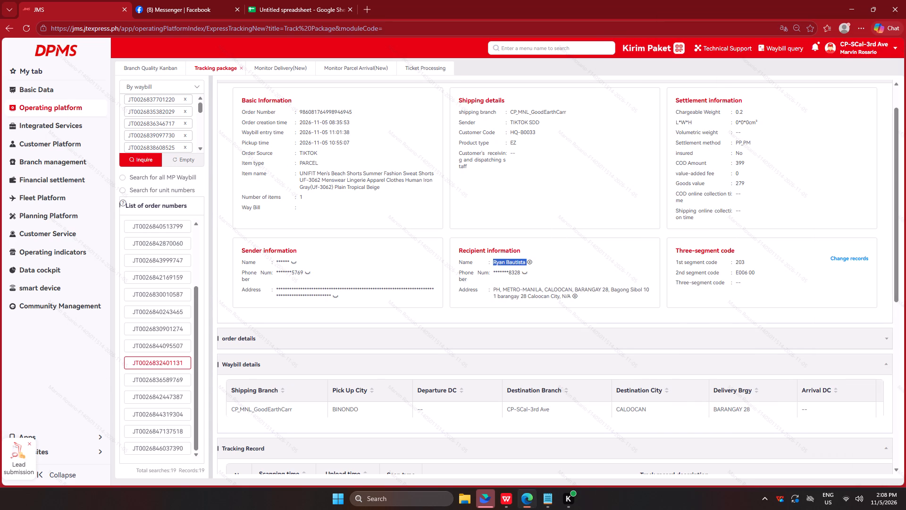
pyautogui.hotkey('ctrl', 'c')
pyautogui.hotkey('ctrl', 'c')
pyautogui.hotkey('ctrl', 'c')
pyautogui.hotkey('ctrl', 'c')
pyautogui.hotkey('ctrl', 'c')
pyautogui.hotkey('ctrl', 'c')
pyautogui.hotkey('alt', 'Tab')
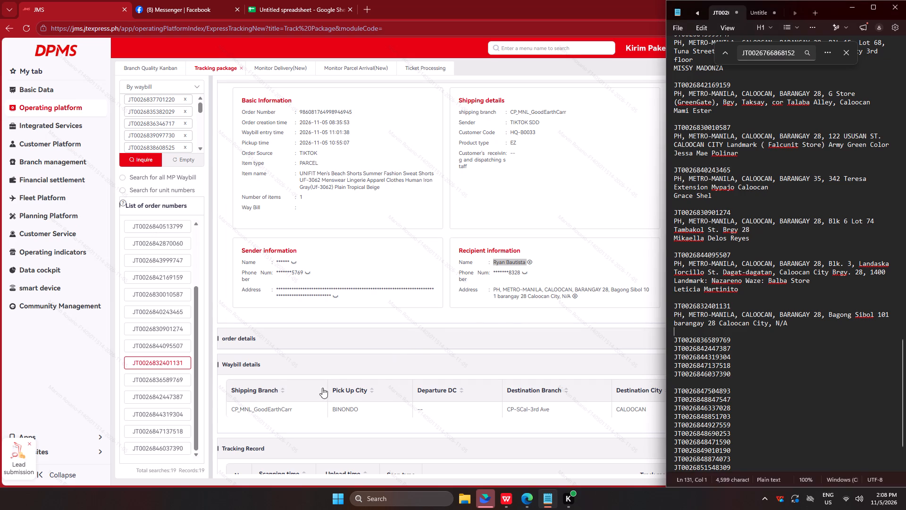
pyautogui.hotkey('ctrl', 'v')
pyautogui.click(176, 385)
pyautogui.scroll(-9, 398, 354)
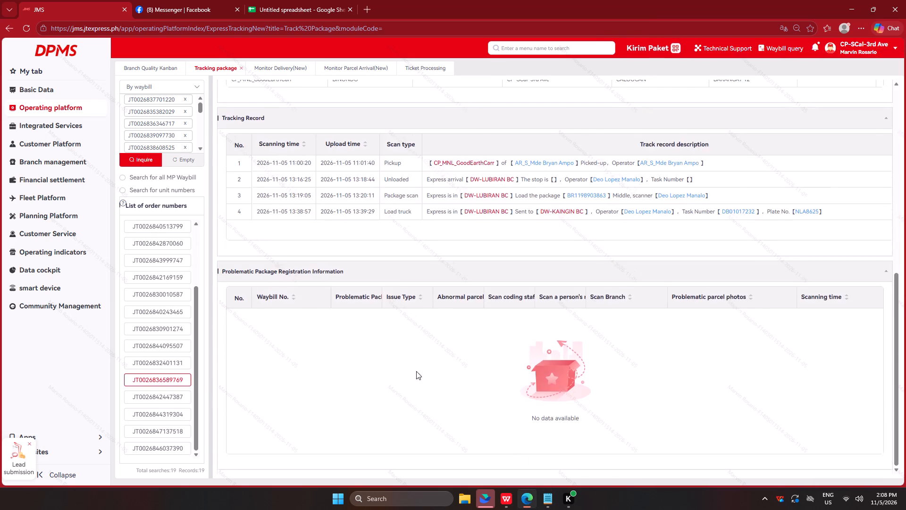
pyautogui.scroll(8, 474, 362)
pyautogui.tripleClick(511, 345)
pyautogui.hotkey('ctrl', 'c')
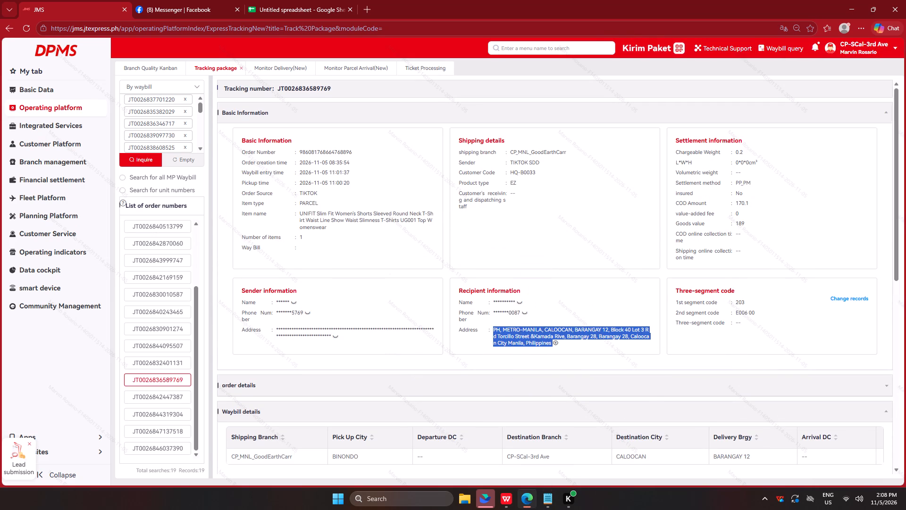
pyautogui.hotkey('ctrl', 'c')
pyautogui.hotkey('ctrl', 'c')
pyautogui.hotkey('ctrl', 'c')
pyautogui.hotkey('ctrl', 'c')
pyautogui.hotkey('alt', 'Tab')
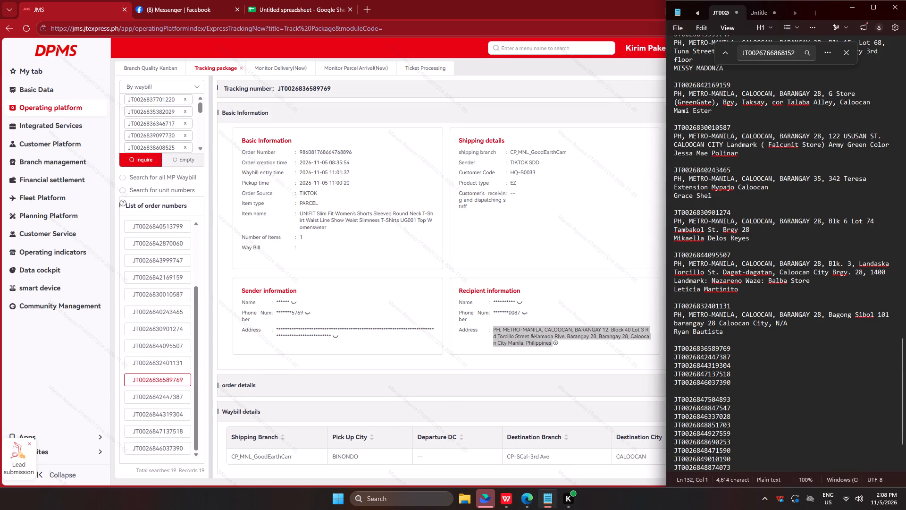
pyautogui.click(758, 349)
pyautogui.press('Return')
pyautogui.hotkey('ctrl', 'v')
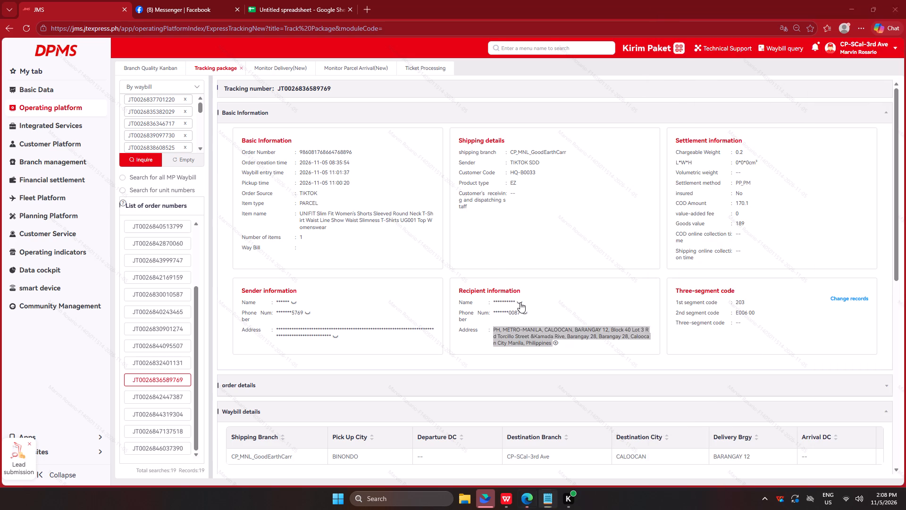
pyautogui.click(520, 302)
pyautogui.tripleClick(508, 300)
pyautogui.hotkey('ctrl', 'c')
pyautogui.hotkey('ctrl', 'c')
pyautogui.hotkey('ctrl', 'c')
pyautogui.hotkey('ctrl', 'c')
pyautogui.hotkey('ctrl', 'c')
pyautogui.hotkey('alt', 'Tab')
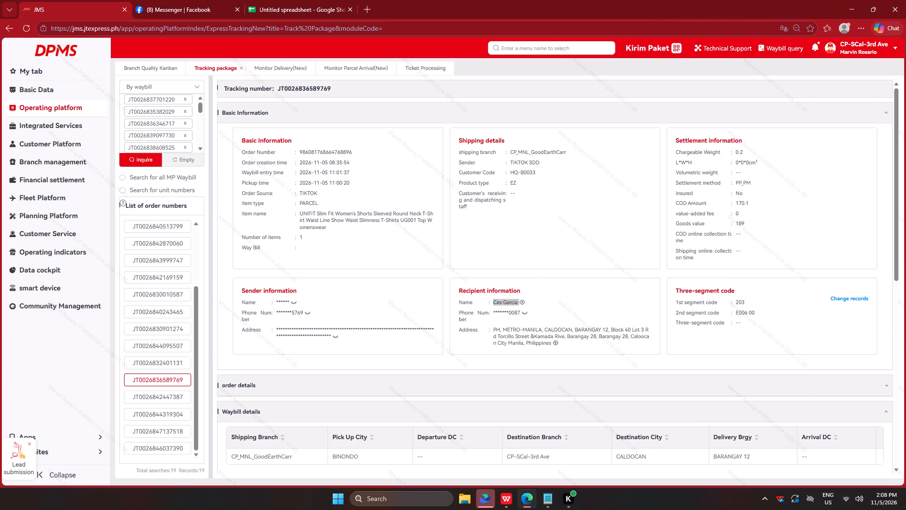
pyautogui.hotkey('ctrl', 'v')
pyautogui.click(175, 394)
pyautogui.scroll(-9, 383, 355)
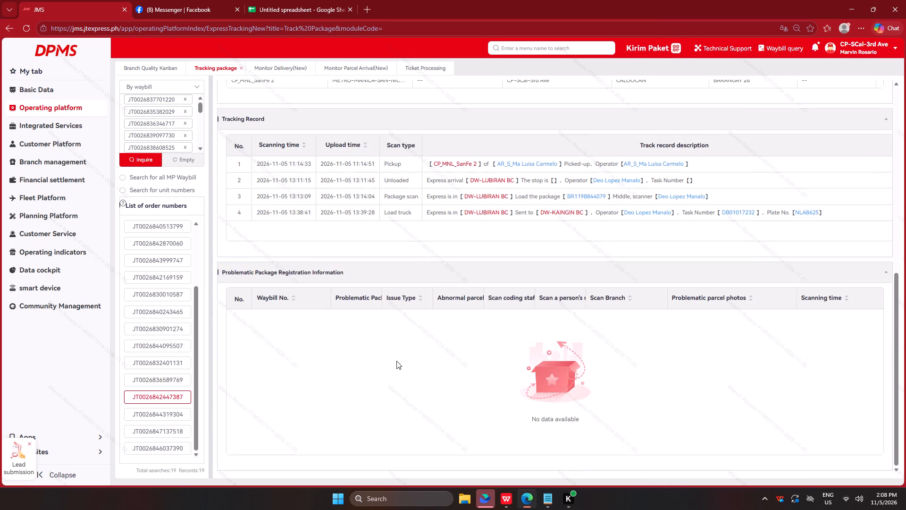
pyautogui.scroll(8, 470, 359)
pyautogui.tripleClick(626, 337)
pyautogui.click(626, 337)
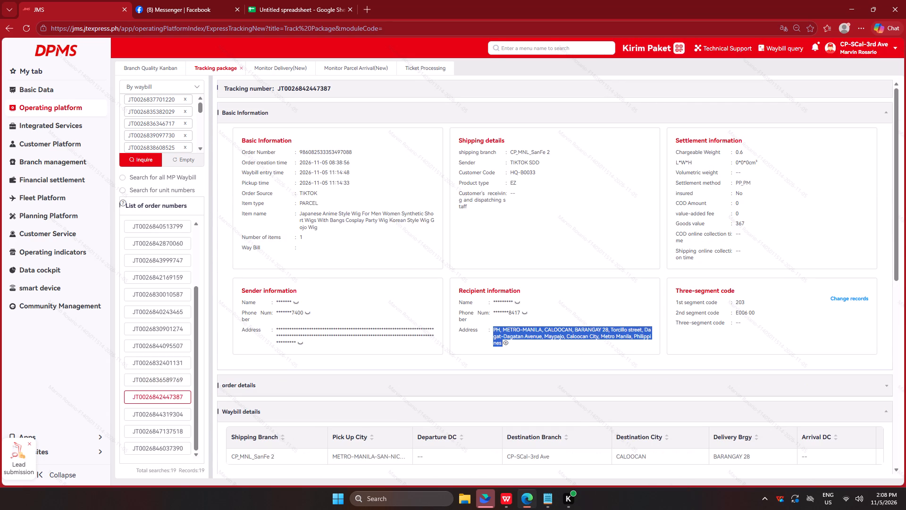
pyautogui.hotkey('ctrl', 'c')
pyautogui.hotkey('ctrl', 'c')
pyautogui.hotkey('ctrl', 'c')
pyautogui.hotkey('ctrl', 'c')
pyautogui.hotkey('ctrl', 'c')
pyautogui.hotkey('alt', 'Tab')
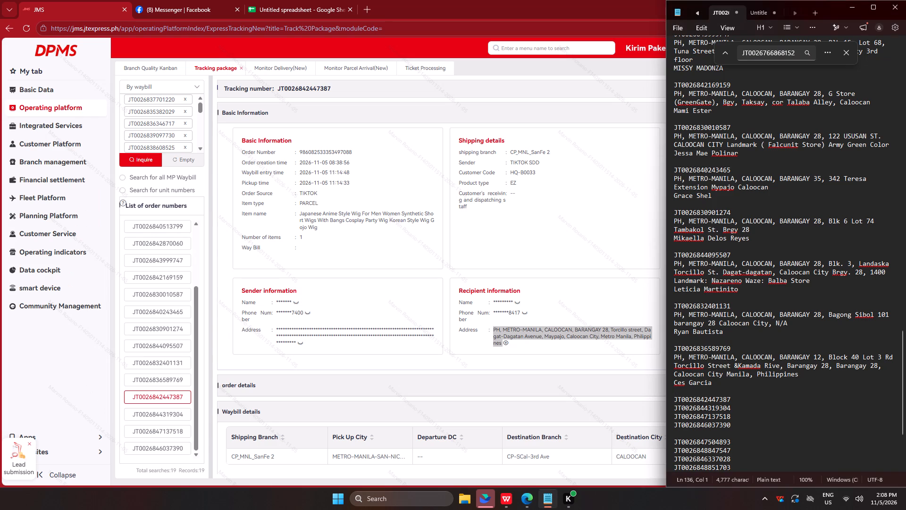
pyautogui.click(738, 399)
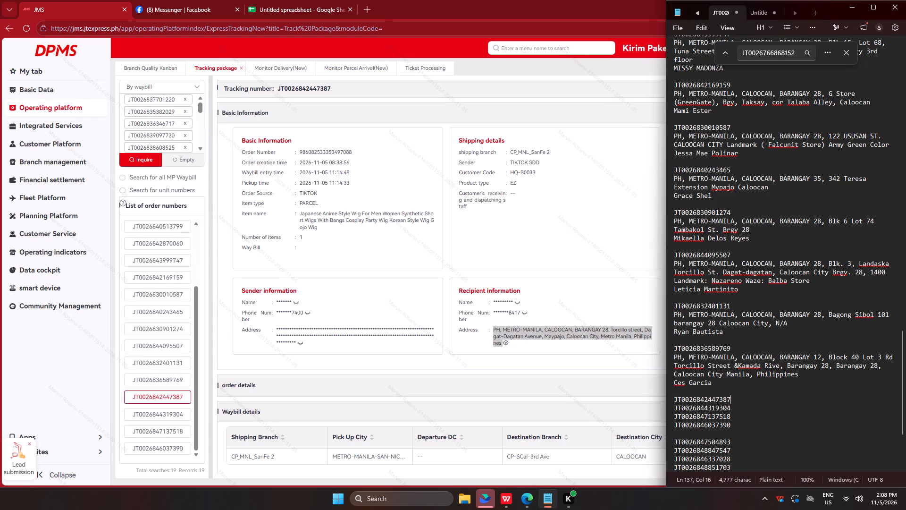
pyautogui.press('Return')
pyautogui.hotkey('ctrl', 'v')
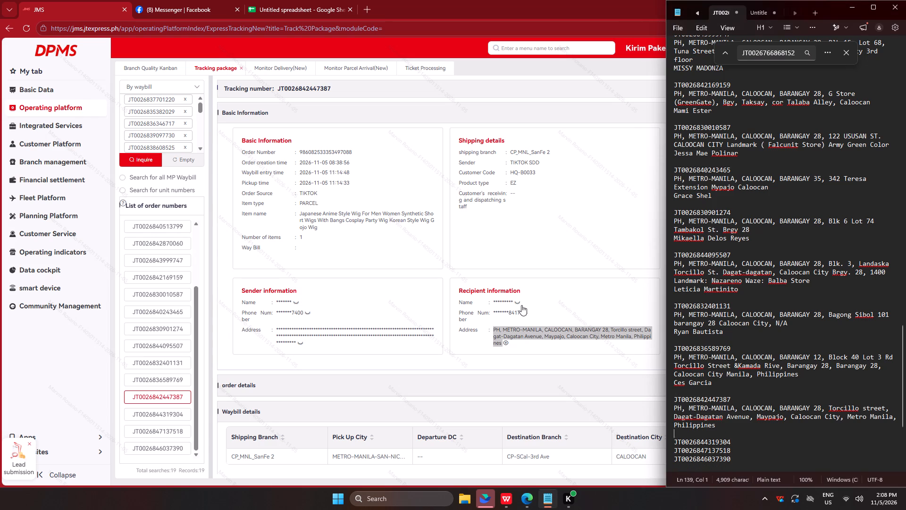
pyautogui.click(520, 304)
pyautogui.tripleClick(513, 304)
pyautogui.hotkey('ctrl', 'c')
pyautogui.hotkey('ctrl', 'c')
pyautogui.hotkey('ctrl', 'c')
pyautogui.hotkey('ctrl', 'c')
pyautogui.hotkey('ctrl', 'c')
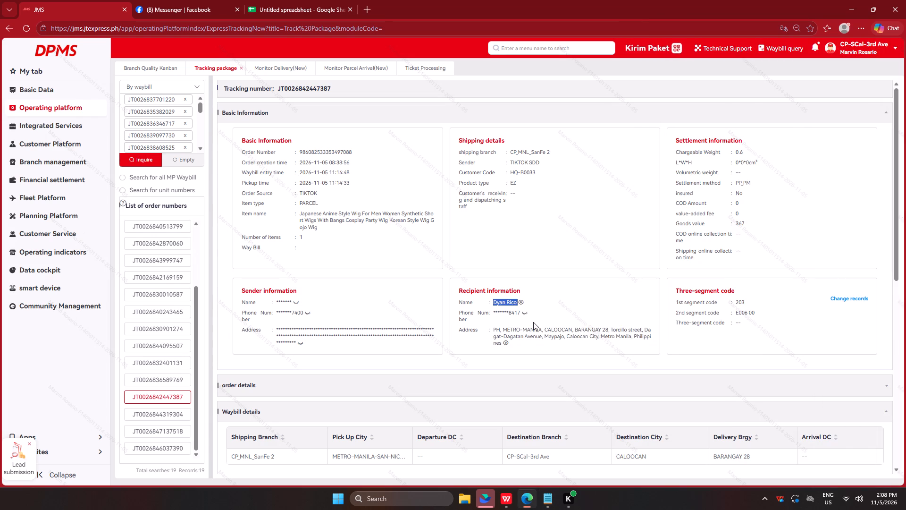
pyautogui.hotkey('ctrl', 'c')
pyautogui.hotkey('alt', 'Tab')
pyautogui.hotkey('ctrl', 'v')
pyautogui.click(167, 411)
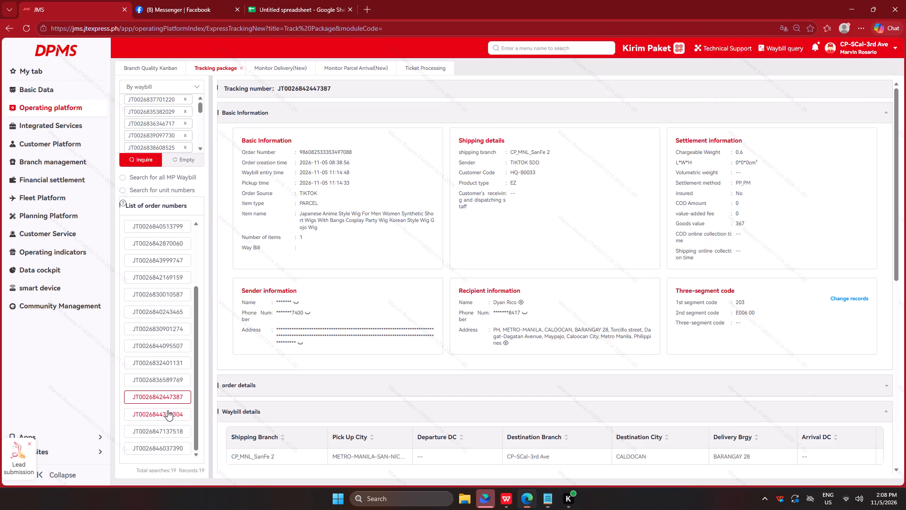
pyautogui.scroll(-9, 465, 333)
pyautogui.scroll(8, 470, 336)
pyautogui.click(535, 331)
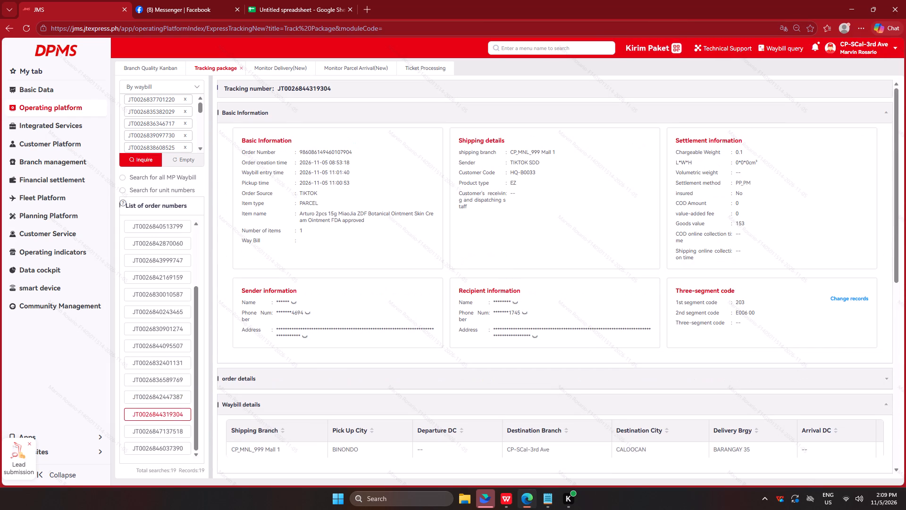
pyautogui.tripleClick(536, 335)
pyautogui.click(536, 335)
pyautogui.hotkey('ctrl', 'c')
pyautogui.hotkey('ctrl', 'c')
pyautogui.hotkey('ctrl', 'c')
pyautogui.hotkey('ctrl', 'c')
pyautogui.hotkey('ctrl', 'c')
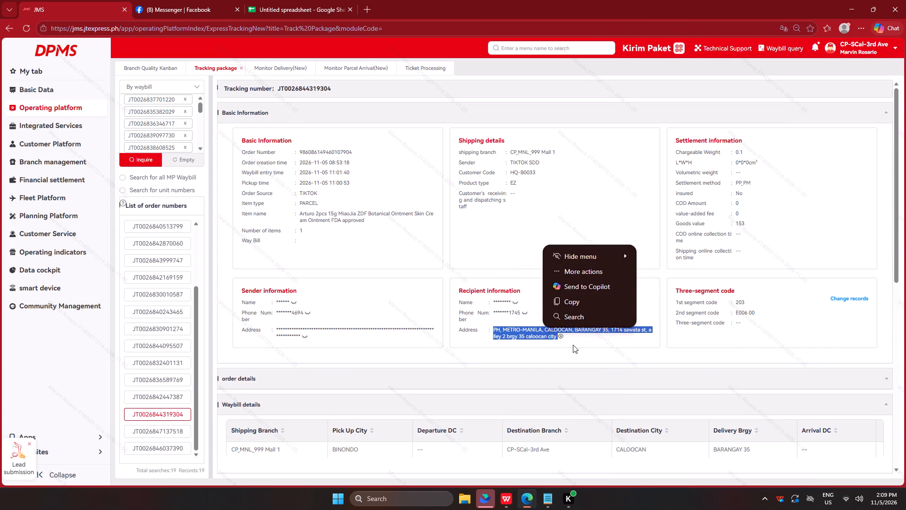
pyautogui.hotkey('ctrl', 'c')
pyautogui.hotkey('ctrl', 'c')
pyautogui.hotkey('ctrl', 'c')
pyautogui.hotkey('ctrl', 'c')
pyautogui.hotkey('alt', 'Tab')
pyautogui.scroll(-9, 757, 403)
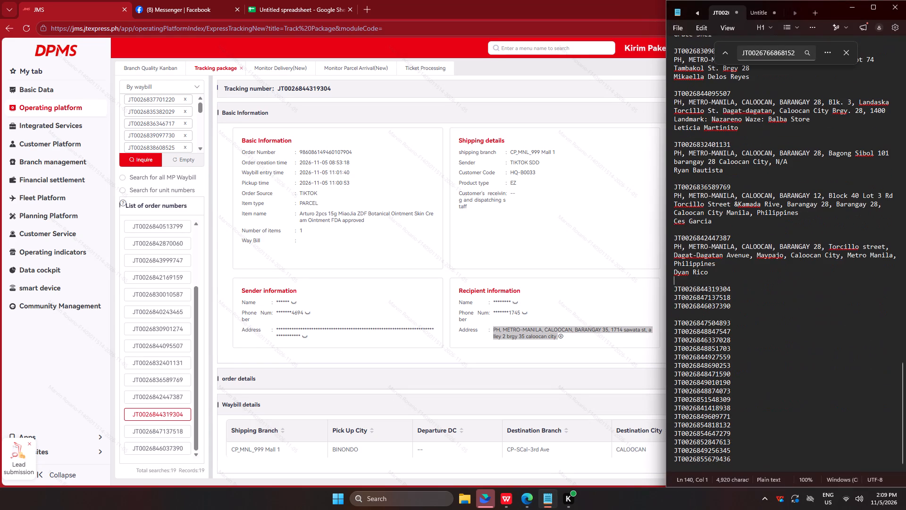
pyautogui.click(741, 290)
pyautogui.press('Return')
pyautogui.hotkey('ctrl', 'v')
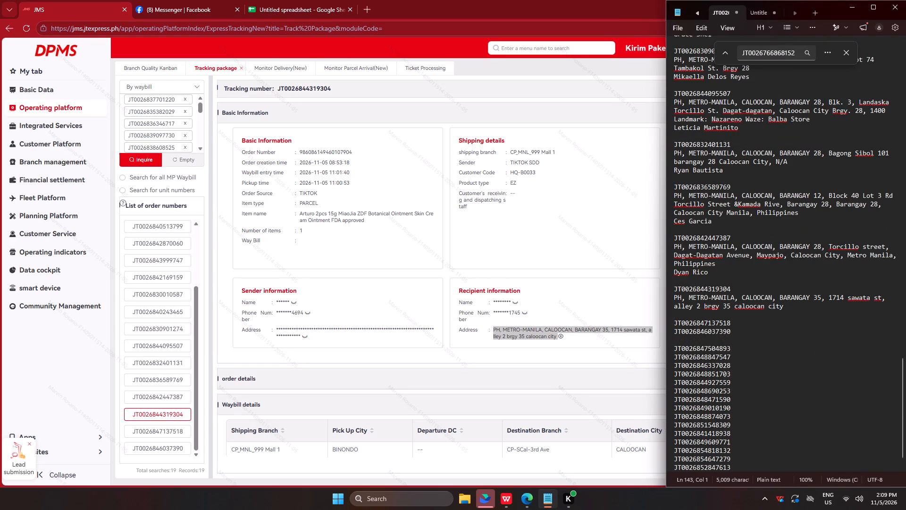
pyautogui.click(516, 302)
pyautogui.tripleClick(509, 302)
pyautogui.hotkey('ctrl', 'c')
pyautogui.hotkey('ctrl', 'c')
pyautogui.hotkey('ctrl', 'c')
pyautogui.hotkey('ctrl', 'c')
pyautogui.hotkey('ctrl', 'c')
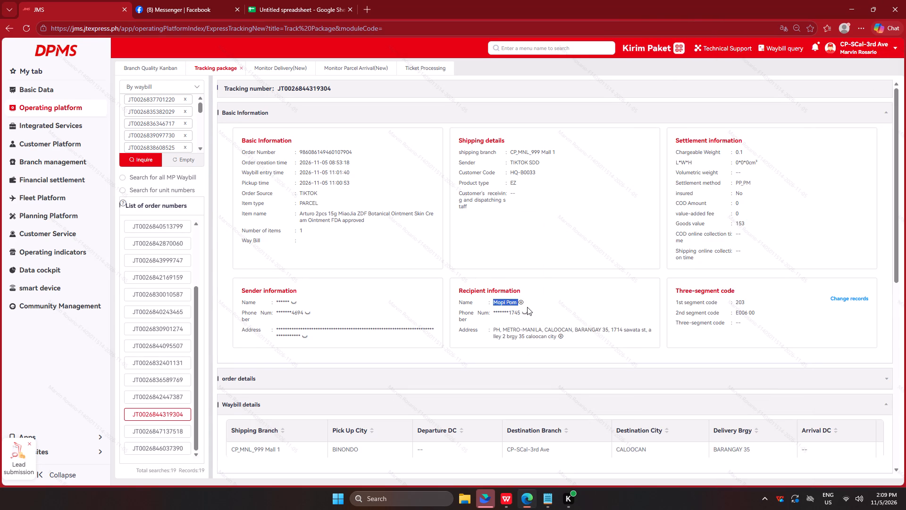
pyautogui.hotkey('ctrl', 'c')
pyautogui.hotkey('alt', 'Tab')
pyautogui.hotkey('ctrl', 'v')
pyautogui.click(144, 433)
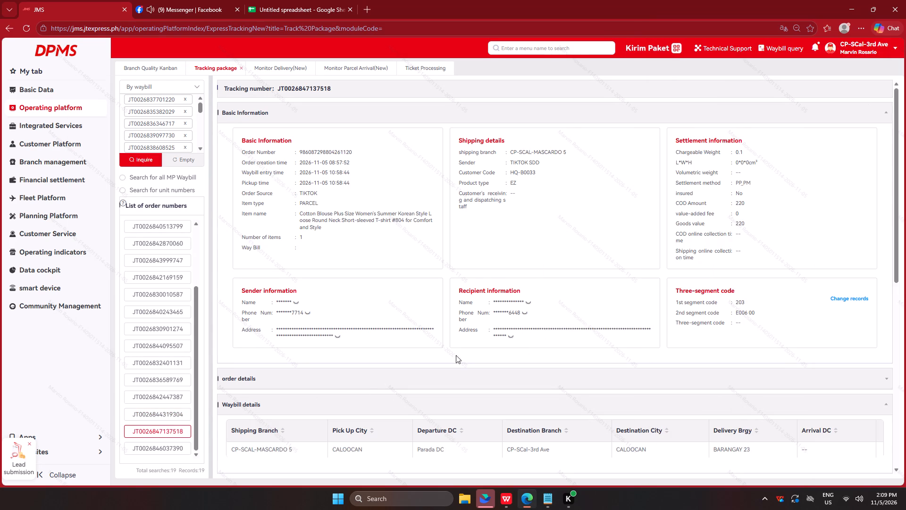
pyautogui.scroll(-8, 555, 322)
pyautogui.scroll(4, 547, 338)
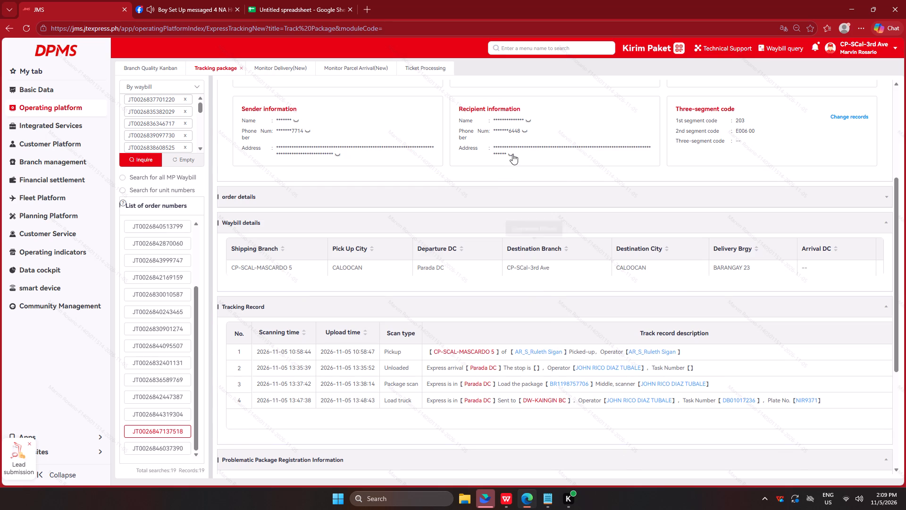
pyautogui.tripleClick(512, 154)
pyautogui.hotkey('ctrl', 'c')
pyautogui.hotkey('ctrl', 'c')
pyautogui.hotkey('ctrl', 'c')
pyautogui.hotkey('ctrl', 'c')
pyautogui.hotkey('ctrl', 'c')
pyautogui.hotkey('alt', 'Tab')
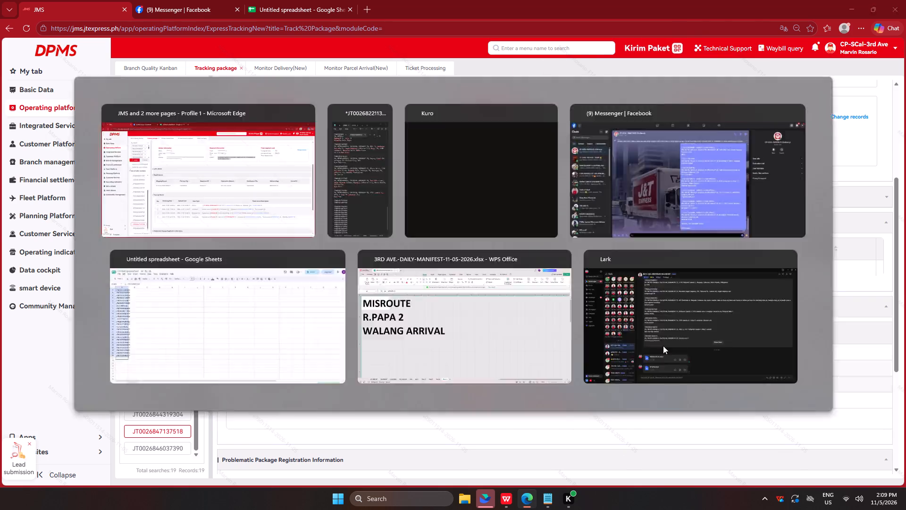
pyautogui.click(735, 328)
pyautogui.press('Return')
pyautogui.hotkey('ctrl', 'v')
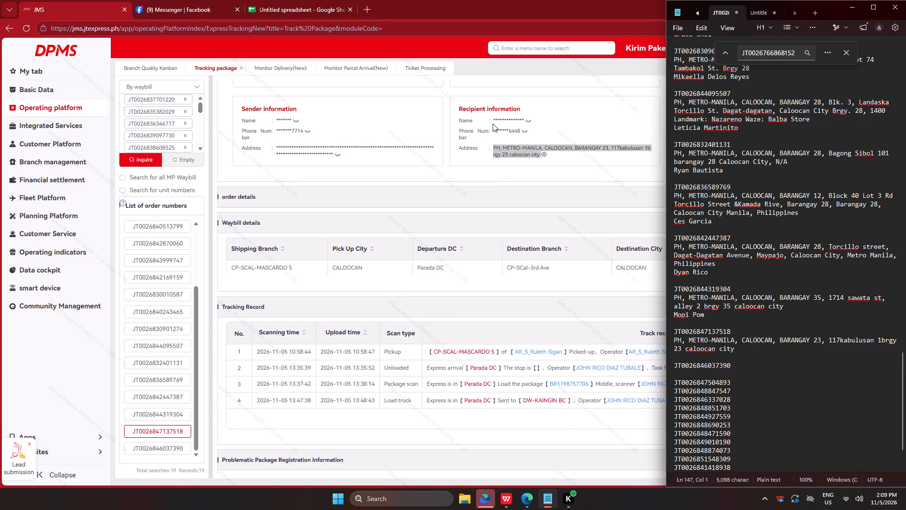
pyautogui.click(530, 123)
pyautogui.tripleClick(516, 122)
pyautogui.hotkey('ctrl', 'c')
pyautogui.hotkey('ctrl', 'c')
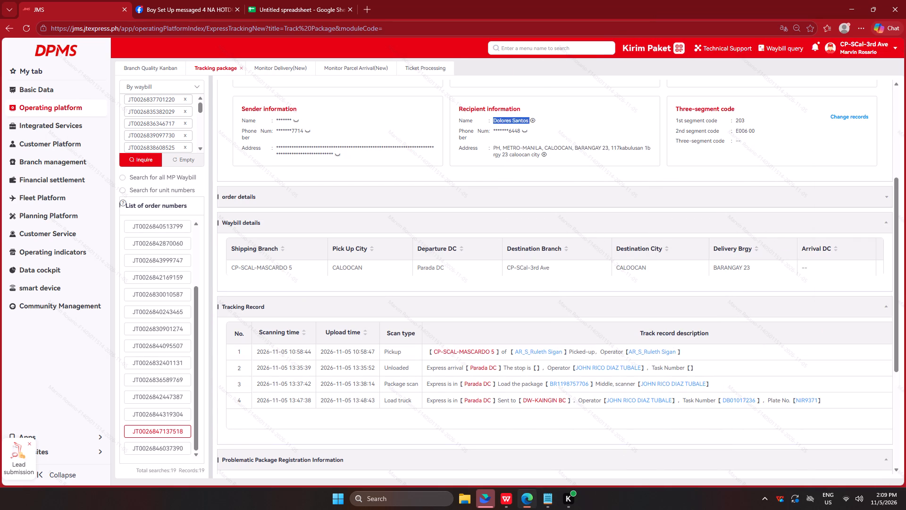
pyautogui.hotkey('ctrl', 'c')
pyautogui.hotkey('ctrl', 'c')
pyautogui.hotkey('ctrl', 'c')
pyautogui.hotkey('ctrl', 'c')
pyautogui.hotkey('alt', 'Tab')
pyautogui.hotkey('ctrl', 'v')
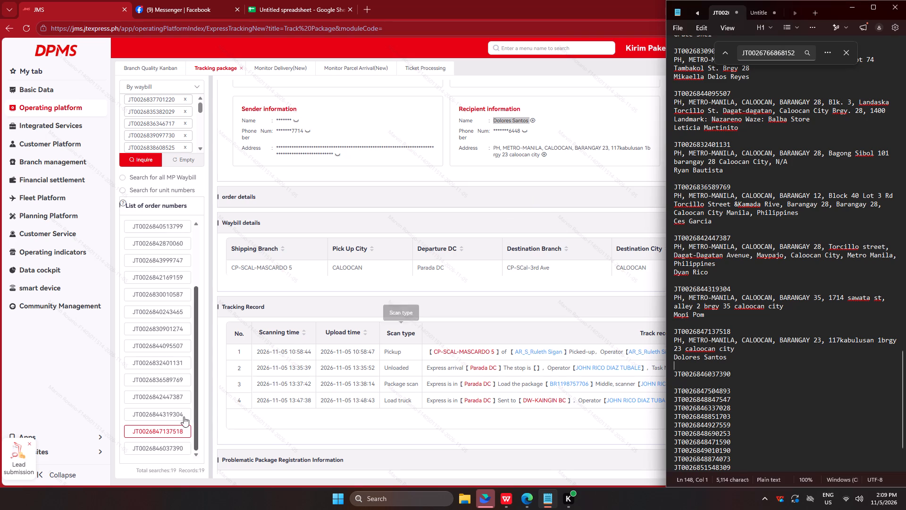
pyautogui.click(160, 447)
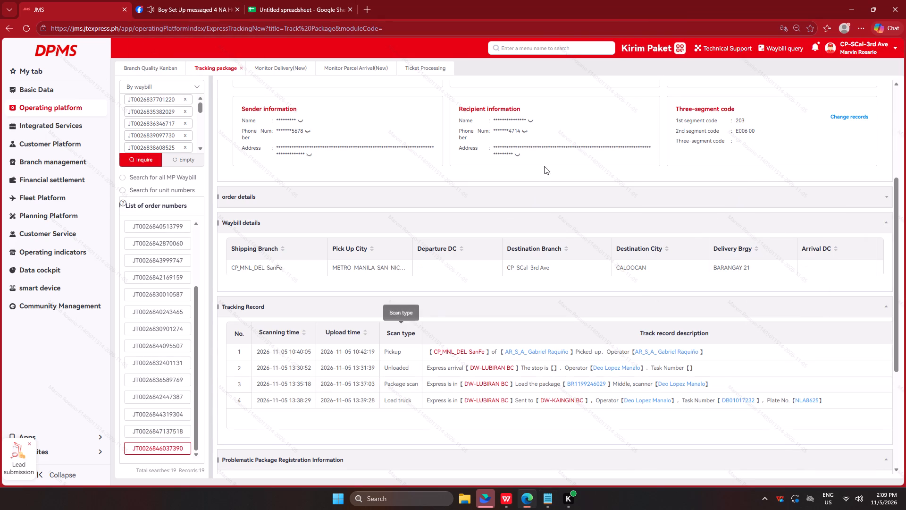
pyautogui.tripleClick(522, 153)
pyautogui.hotkey('ctrl', 'c')
pyautogui.hotkey('ctrl', 'c')
pyautogui.hotkey('ctrl', 'c')
pyautogui.hotkey('ctrl', 'c')
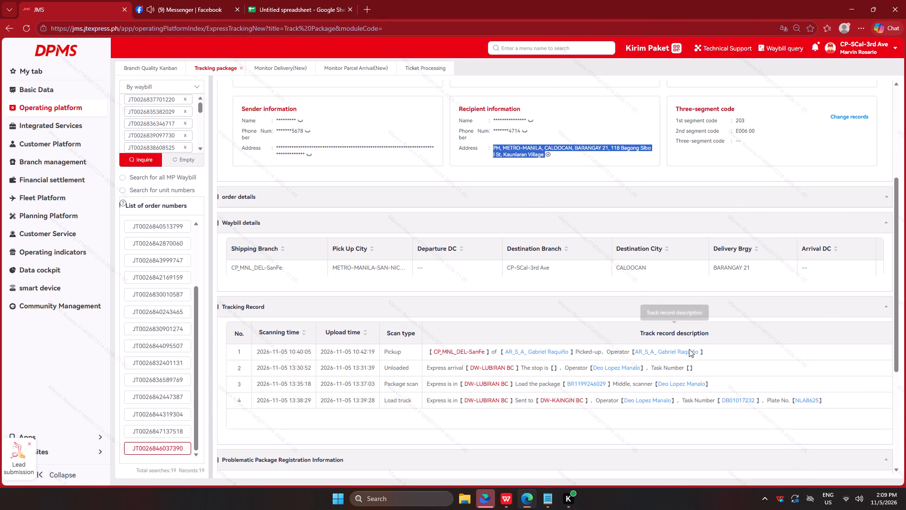
pyautogui.hotkey('alt', 'Tab')
pyautogui.click(737, 374)
pyautogui.press('Return')
pyautogui.hotkey('ctrl', 'v')
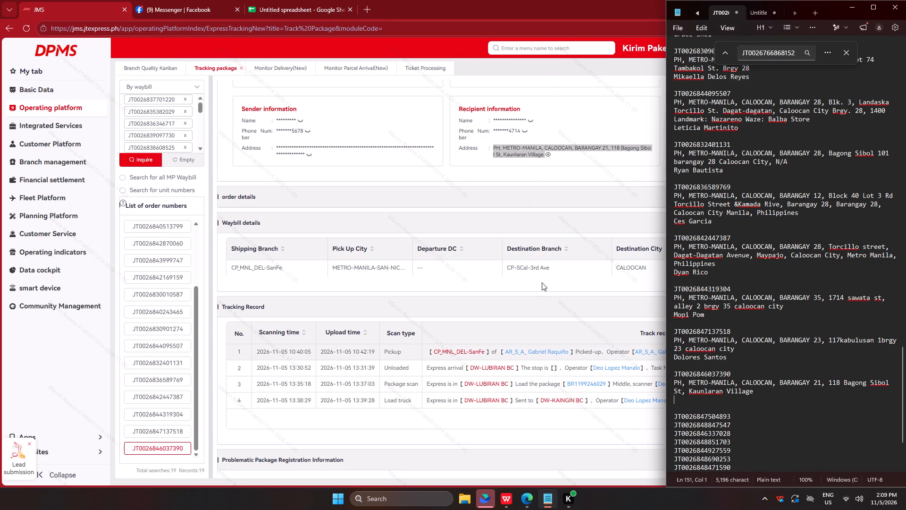
pyautogui.click(530, 121)
pyautogui.tripleClick(525, 120)
pyautogui.keyDown('ctrl'); pyautogui.click(525, 120); pyautogui.keyUp('ctrl')
pyautogui.hotkey('ctrl', 'c')
pyautogui.hotkey('ctrl', 'c')
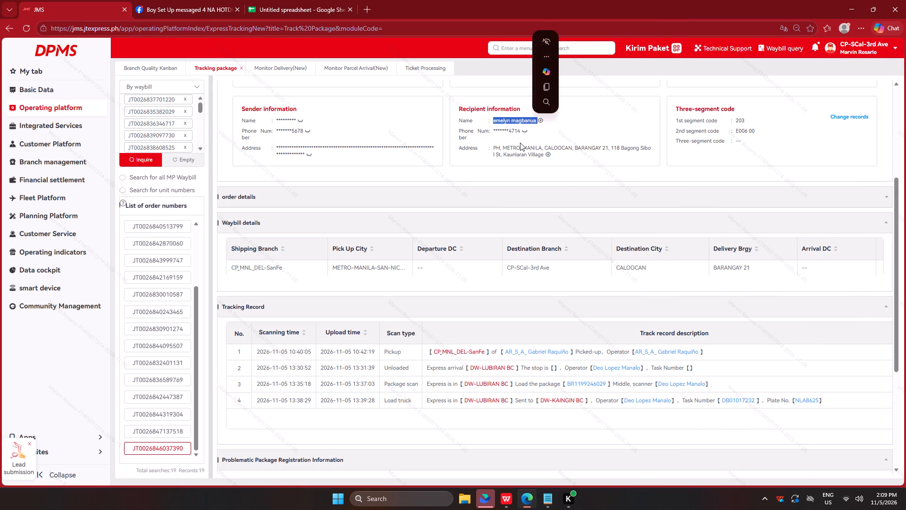
pyautogui.hotkey('ctrl', 'c')
pyautogui.hotkey('ctrl', 'c')
pyautogui.hotkey('ctrl', 'c')
pyautogui.hotkey('alt', 'Tab')
pyautogui.hotkey('ctrl', 'v')
pyautogui.scroll(-3, 690, 411)
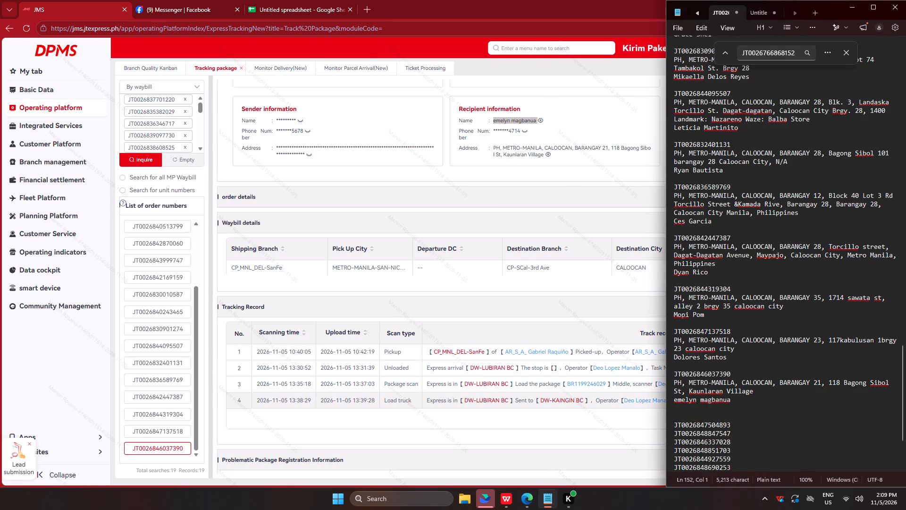
pyautogui.scroll(-2, 691, 413)
pyautogui.click(695, 311)
pyautogui.press('BackSpace')
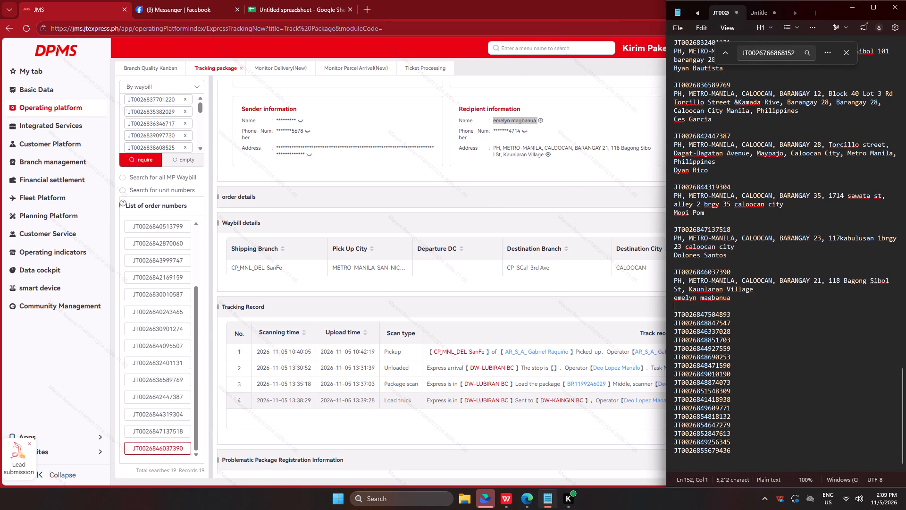
pyautogui.moveTo(740, 450); pyautogui.dragTo(663, 316)
pyautogui.hotkey('ctrl', 'c')
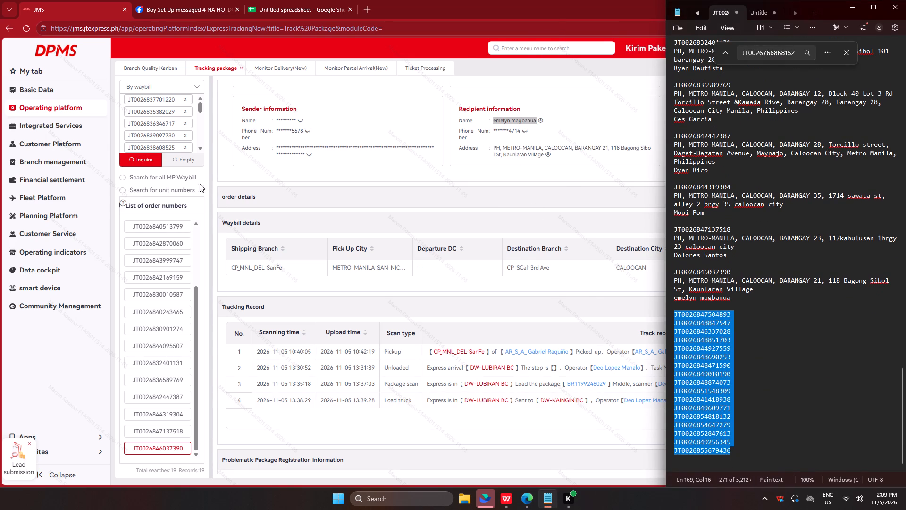
pyautogui.hotkey('ctrl', 'c')
pyautogui.hotkey('ctrl', 'c')
pyautogui.hotkey('ctrl', 'c')
pyautogui.hotkey('ctrl', 'c')
pyautogui.hotkey('ctrl', 'c')
pyautogui.hotkey('ctrl', 'c')
pyautogui.hotkey('ctrl', 'c')
pyautogui.keyDown('ctrl'); pyautogui.click(186, 163); pyautogui.keyUp('ctrl')
pyautogui.click(182, 145)
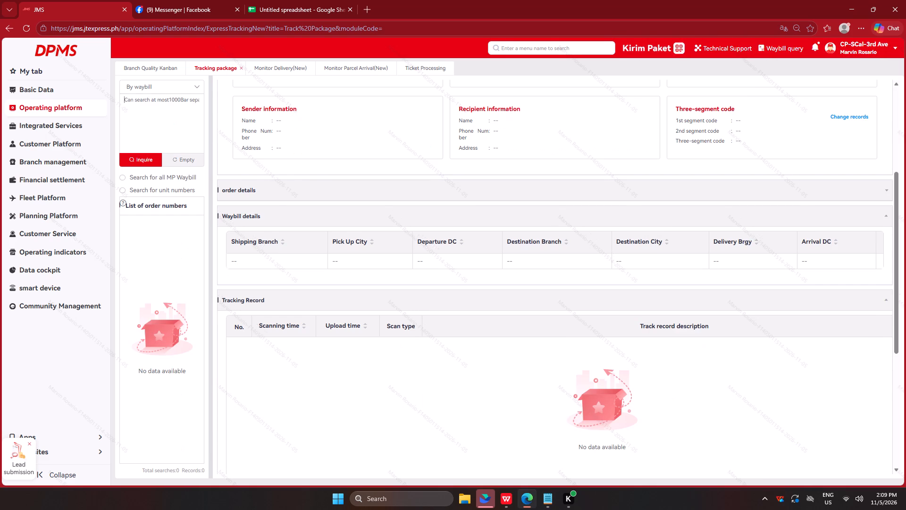
pyautogui.hotkey('ctrl', 'v')
pyautogui.click(145, 161)
pyautogui.scroll(-8, 392, 333)
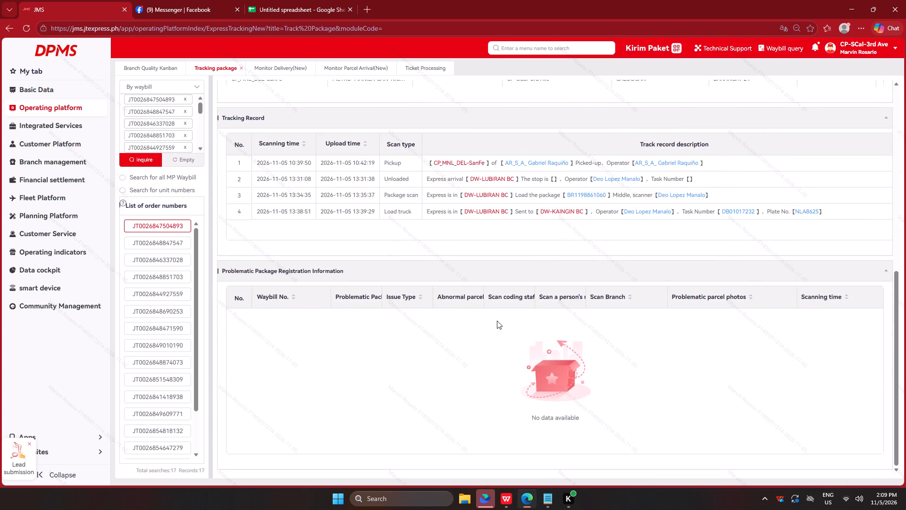
pyautogui.scroll(6, 507, 284)
pyautogui.click(529, 245)
pyautogui.tripleClick(529, 248)
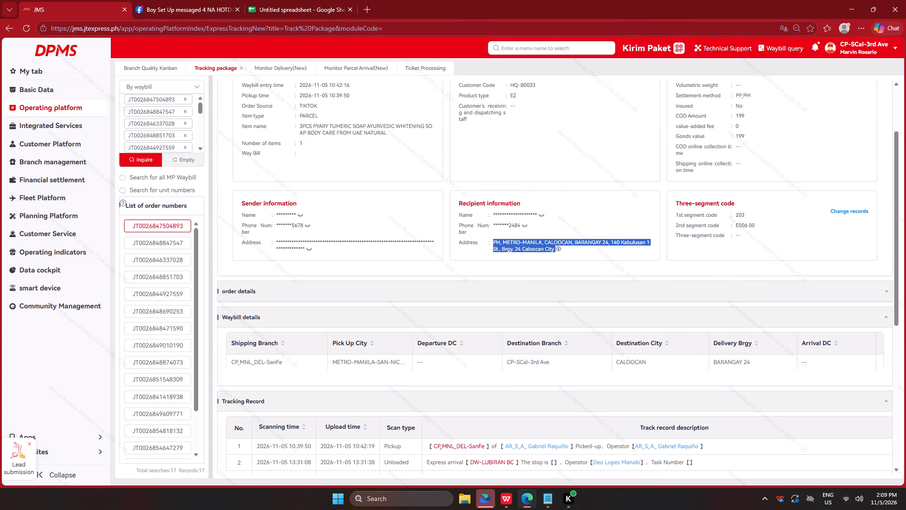
pyautogui.click(529, 249)
pyautogui.hotkey('ctrl', 'c')
pyautogui.hotkey('ctrl', 'c')
pyautogui.hotkey('ctrl', 'c')
pyautogui.hotkey('ctrl', 'c')
pyautogui.hotkey('ctrl', 'c')
pyautogui.hotkey('ctrl', 'c')
pyautogui.hotkey('ctrl', 'c')
pyautogui.hotkey('ctrl', 'c')
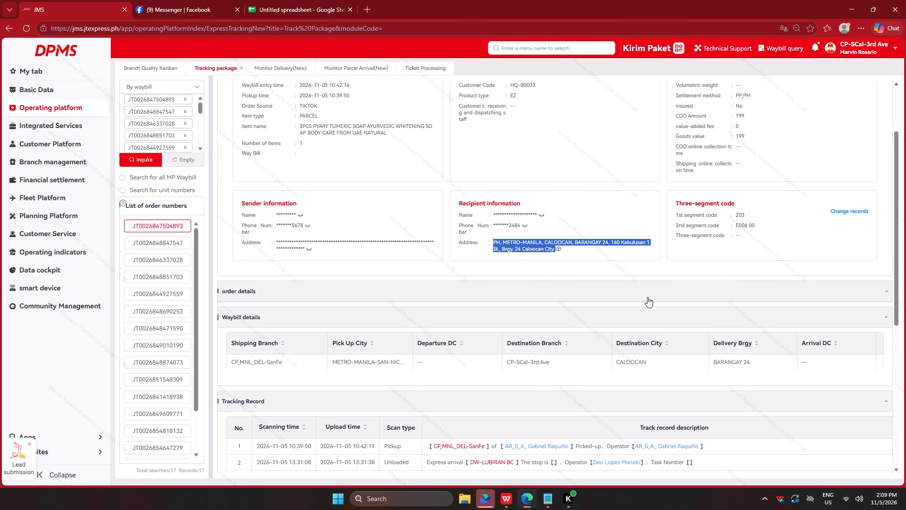
pyautogui.hotkey('ctrl', 'c')
pyautogui.hotkey('ctrl', 'c')
pyautogui.hotkey('ctrl', 'c')
pyautogui.hotkey('ctrl', 'c')
pyautogui.hotkey('ctrl', 'c')
pyautogui.hotkey('ctrl', 'c')
pyautogui.hotkey('ctrl', 'c')
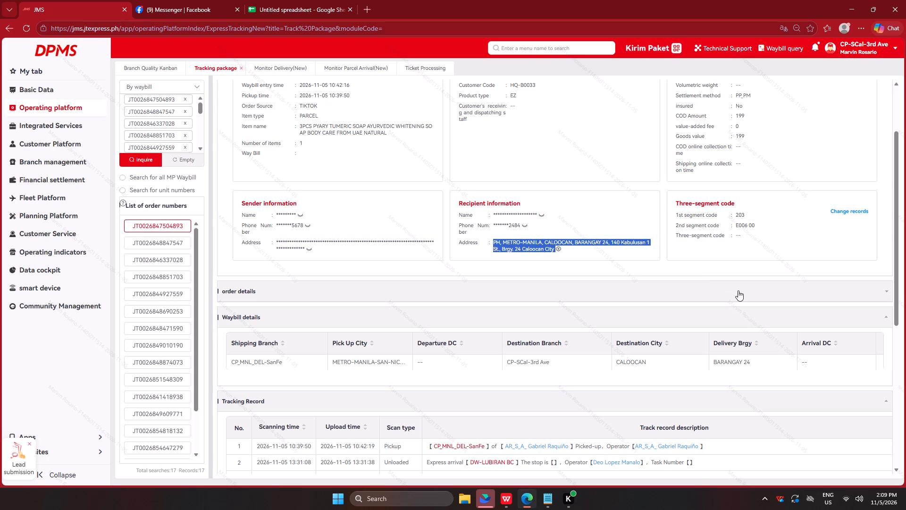
pyautogui.hotkey('ctrl', 'c')
pyautogui.hotkey('ctrl', 'c')
pyautogui.hotkey('ctrl', 'c')
pyautogui.hotkey('ctrl', 'c')
pyautogui.hotkey('ctrl', 'c')
pyautogui.hotkey('ctrl', 'c')
pyautogui.hotkey('ctrl', 'c')
pyautogui.hotkey('ctrl', 'c')
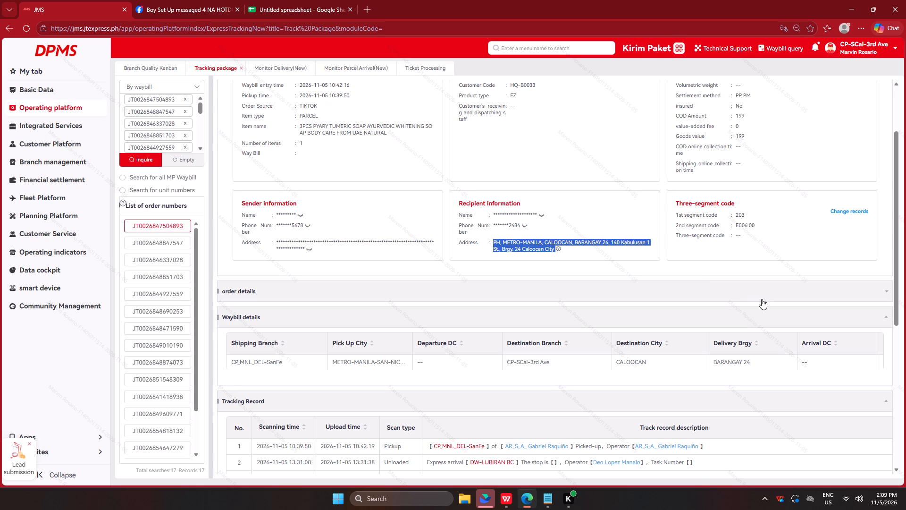
pyautogui.hotkey('ctrl', 'c')
pyautogui.hotkey('alt', 'Tab')
pyautogui.click(744, 314)
pyautogui.press('Return')
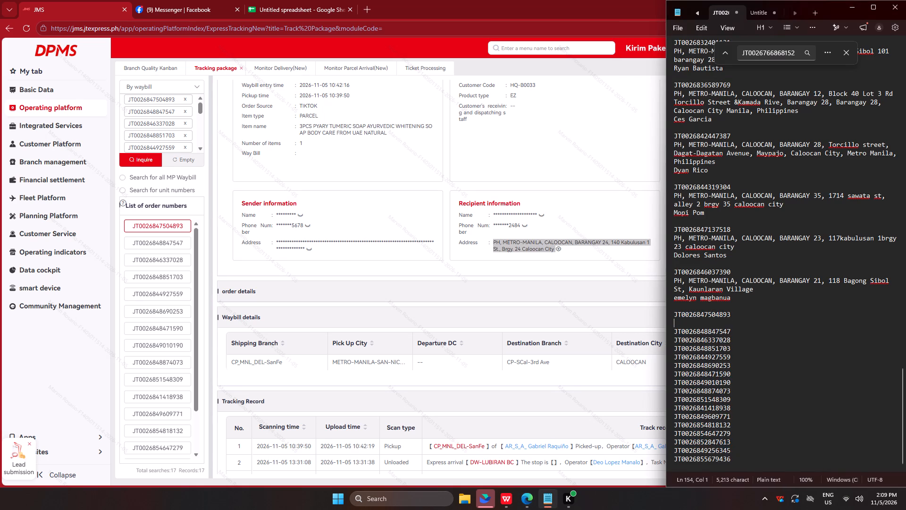
pyautogui.hotkey('ctrl', 'v')
pyautogui.click(541, 212)
pyautogui.tripleClick(524, 215)
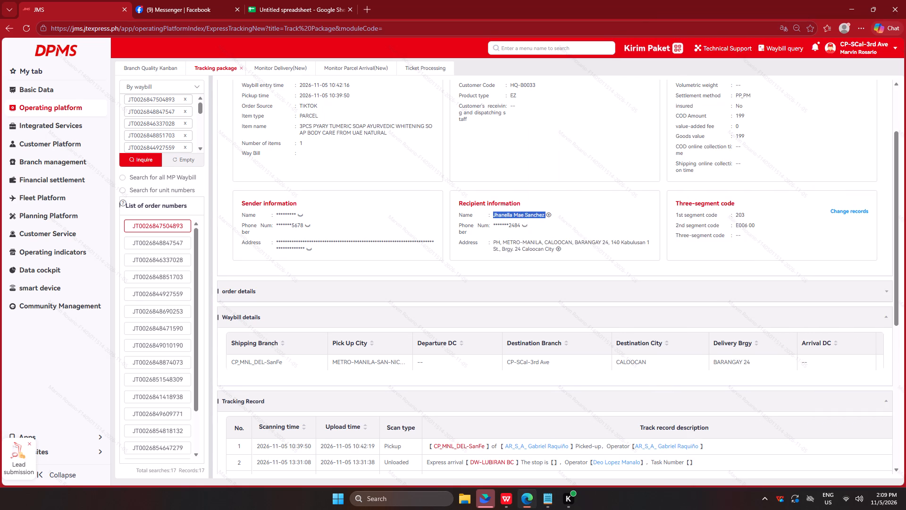
pyautogui.click(524, 215)
pyautogui.hotkey('ctrl', 'c')
pyautogui.hotkey('ctrl', 'c')
pyautogui.hotkey('ctrl', 'c')
pyautogui.hotkey('ctrl', 'c')
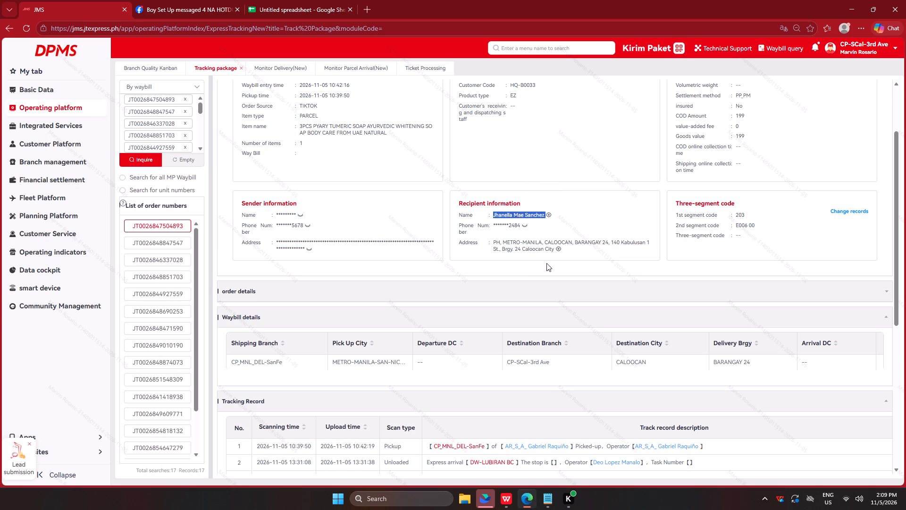
pyautogui.hotkey('ctrl', 'c')
pyautogui.hotkey('ctrl', 'c')
pyautogui.hotkey('ctrl', 'c')
pyautogui.hotkey('ctrl', 'c')
pyautogui.hotkey('alt', 'Tab')
pyautogui.hotkey('ctrl', 'v')
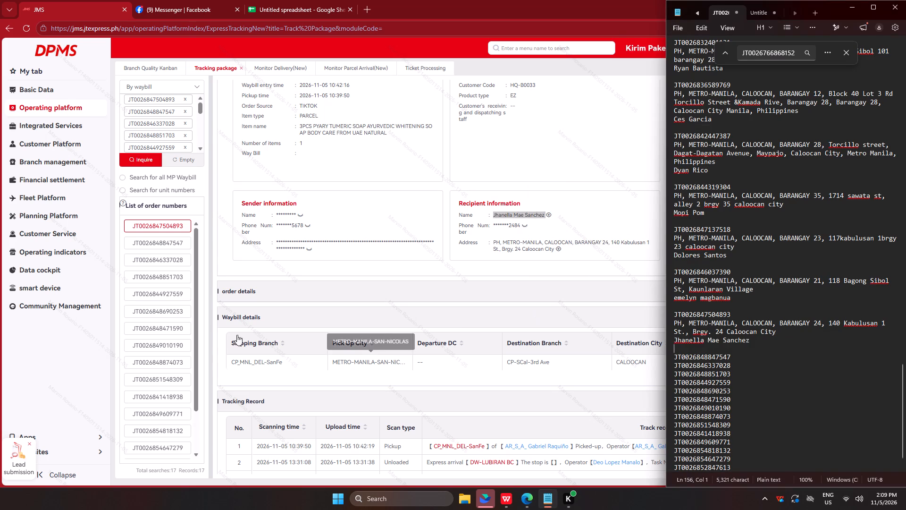
pyautogui.click(169, 241)
pyautogui.scroll(-8, 362, 331)
pyautogui.scroll(8, 413, 342)
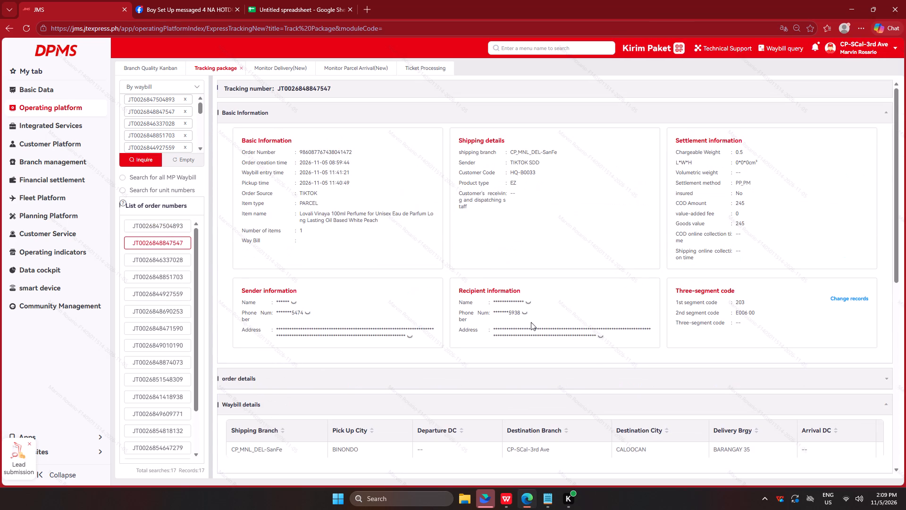
pyautogui.click(604, 332)
pyautogui.tripleClick(601, 335)
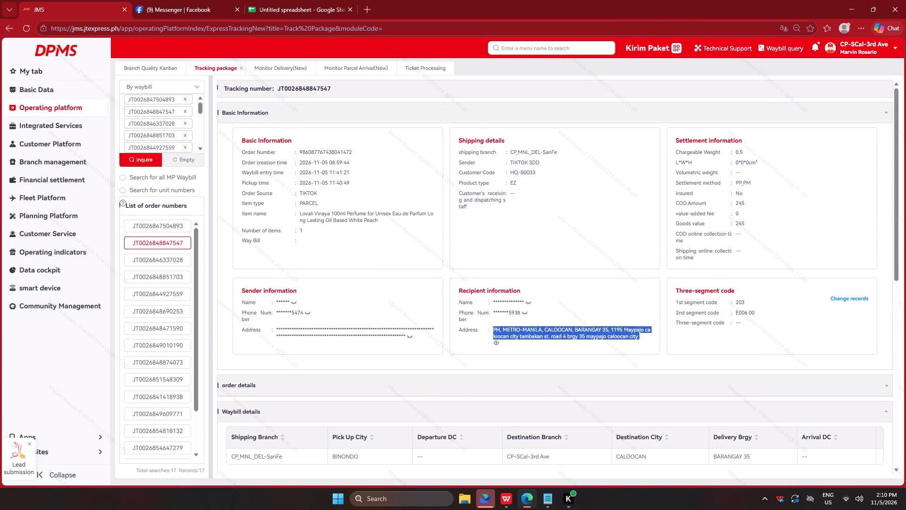
pyautogui.click(601, 335)
pyautogui.hotkey('ctrl', 'c')
pyautogui.hotkey('ctrl', 'c')
pyautogui.hotkey('ctrl', 'c')
pyautogui.hotkey('ctrl', 'c')
pyautogui.hotkey('ctrl', 'c')
pyautogui.hotkey('ctrl', 'c')
pyautogui.hotkey('ctrl', 'c')
pyautogui.hotkey('ctrl', 'c')
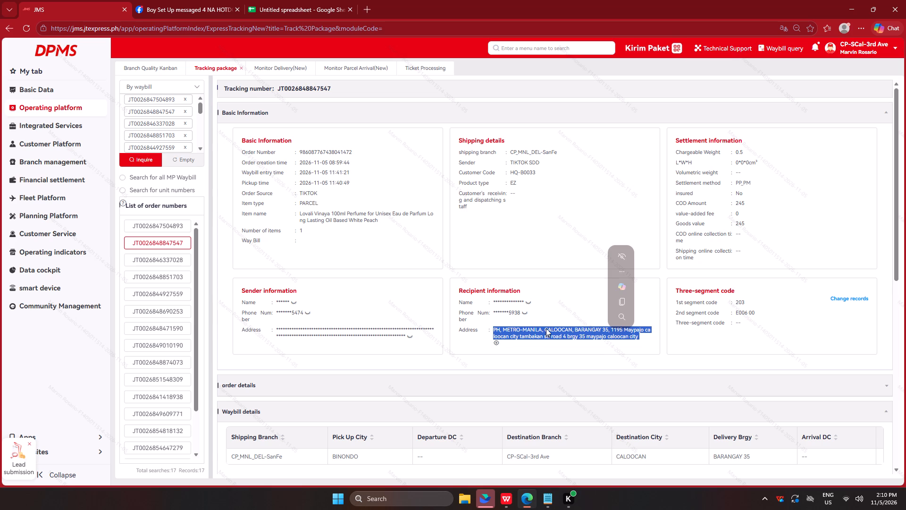
pyautogui.hotkey('ctrl', 'c')
pyautogui.hotkey('ctrl', 'c')
pyautogui.hotkey('alt', 'Tab')
pyautogui.click(744, 356)
pyautogui.press('Return')
pyautogui.hotkey('ctrl', 'v')
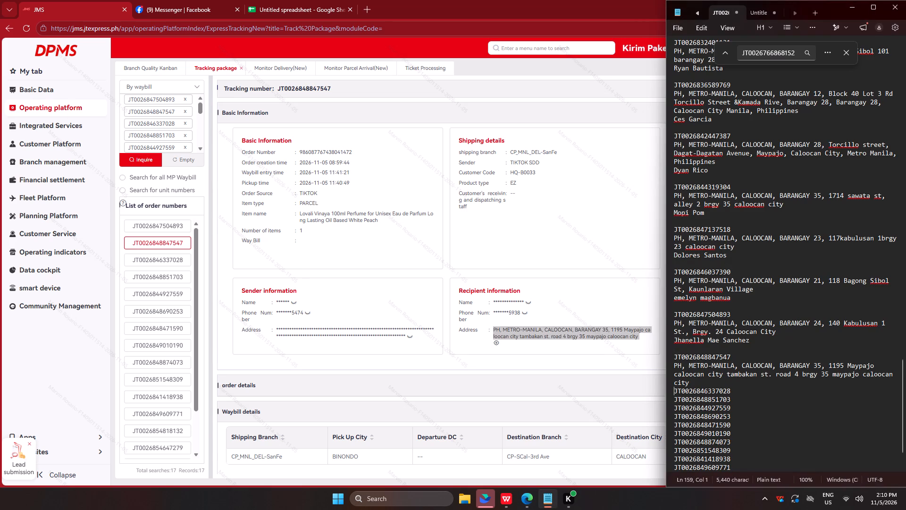
pyautogui.click(531, 301)
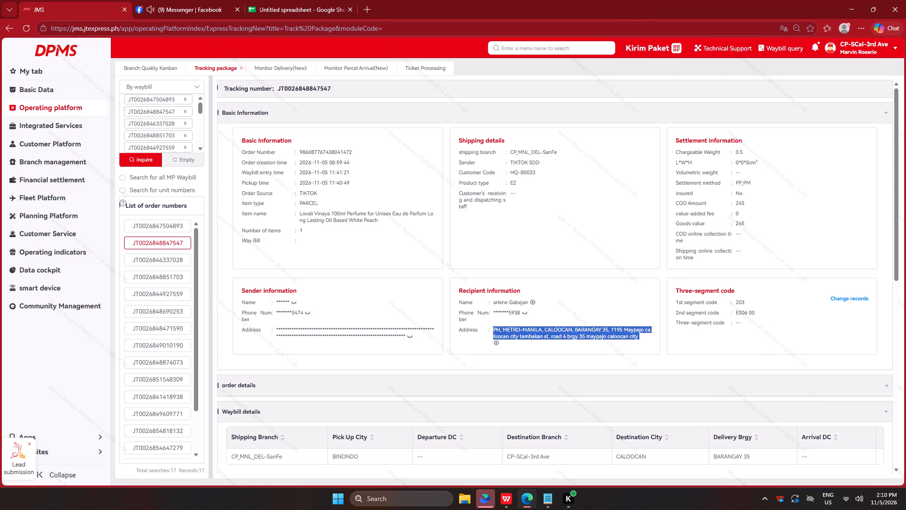
pyautogui.tripleClick(518, 301)
pyautogui.hotkey('ctrl', 'c')
pyautogui.hotkey('ctrl', 'c')
pyautogui.hotkey('ctrl', 'c')
pyautogui.hotkey('alt', 'Tab')
pyautogui.press('Return')
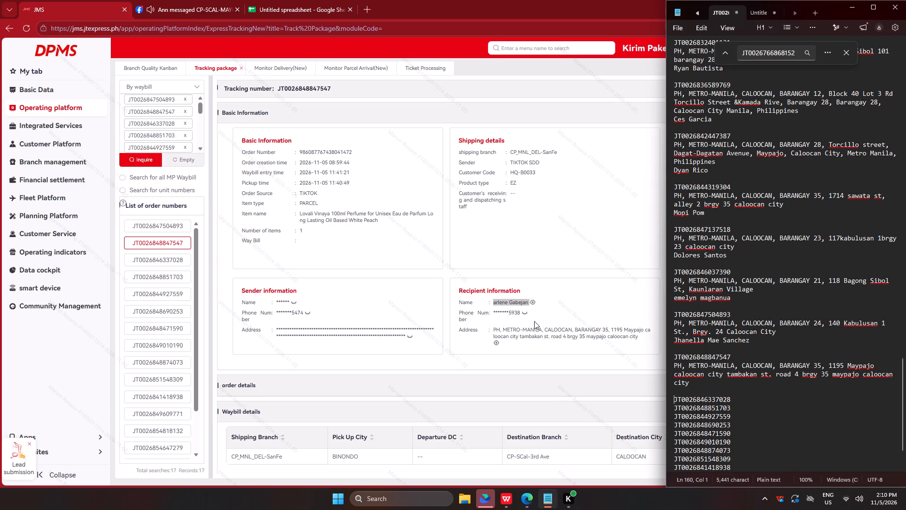
pyautogui.click(685, 385)
pyautogui.hotkey('ctrl', 'v')
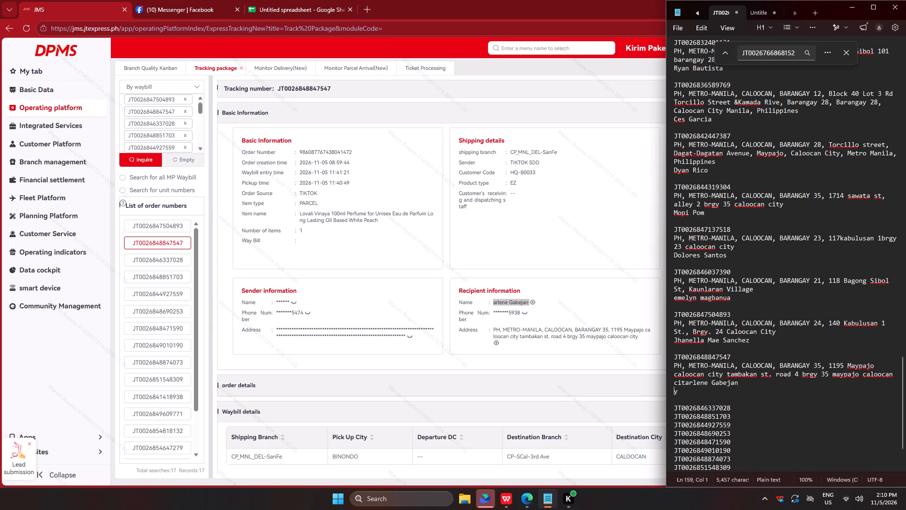
pyautogui.hotkey('ctrl', 'z')
pyautogui.click(682, 391)
pyautogui.hotkey('ctrl', 'v')
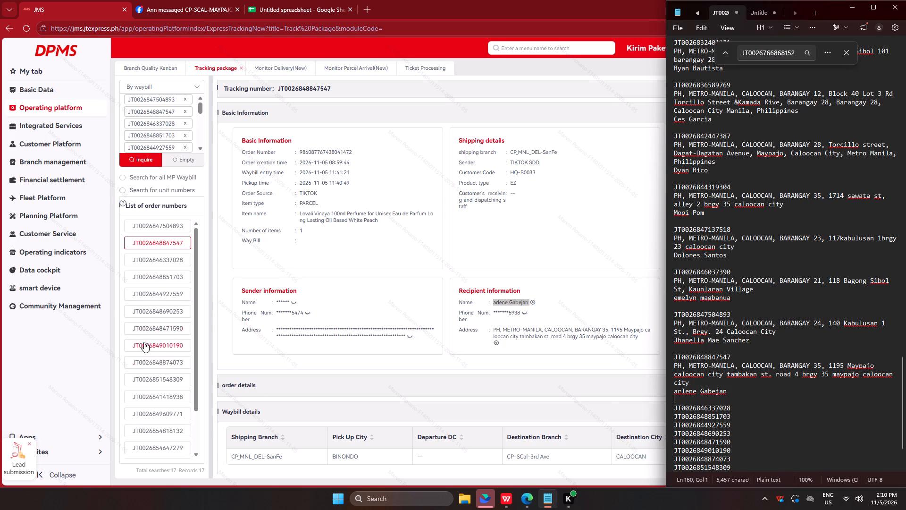
pyautogui.click(157, 249)
pyautogui.click(156, 260)
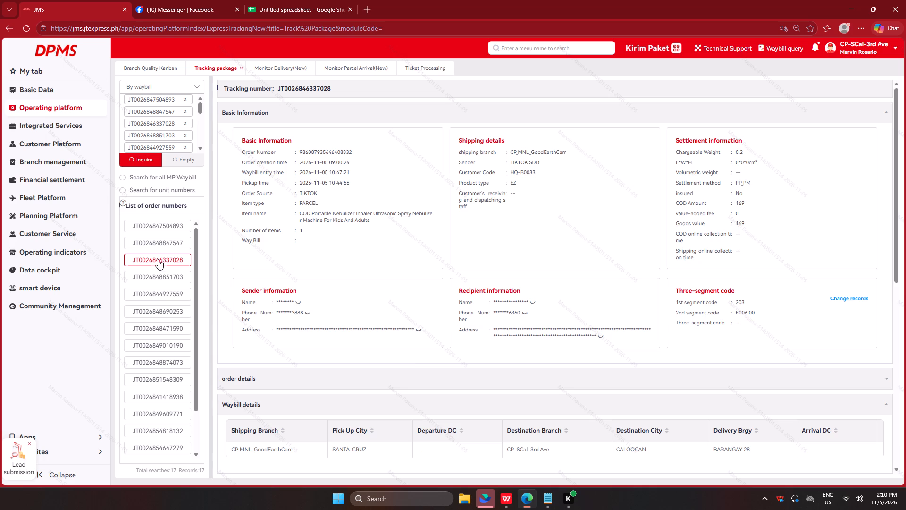
pyautogui.scroll(-8, 434, 366)
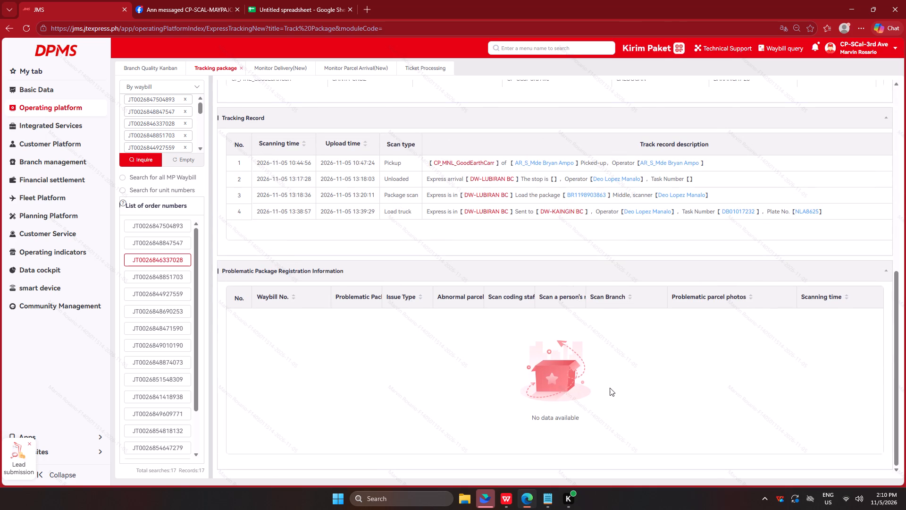
pyautogui.scroll(6, 604, 280)
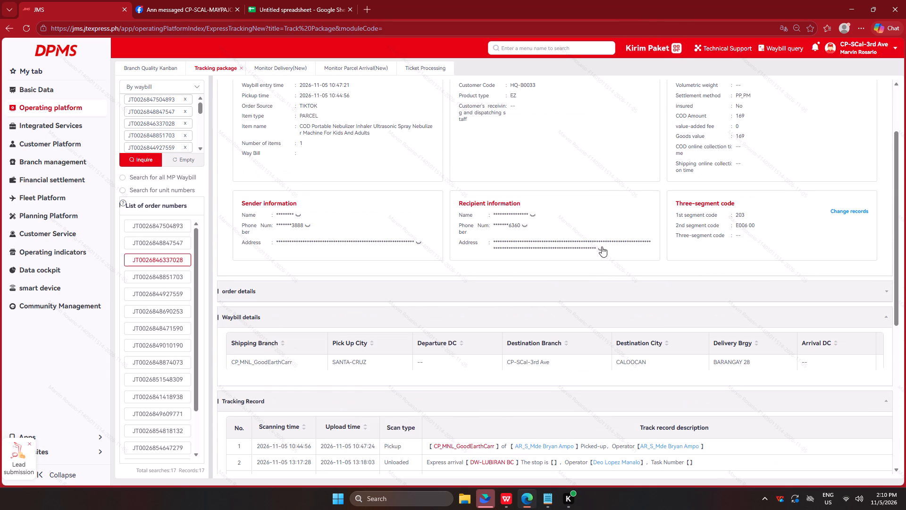
pyautogui.tripleClick(602, 246)
pyautogui.hotkey('ctrl', 'c')
pyautogui.hotkey('ctrl', 'c')
pyautogui.hotkey('ctrl', 'c')
pyautogui.hotkey('ctrl', 'c')
pyautogui.hotkey('alt', 'Tab')
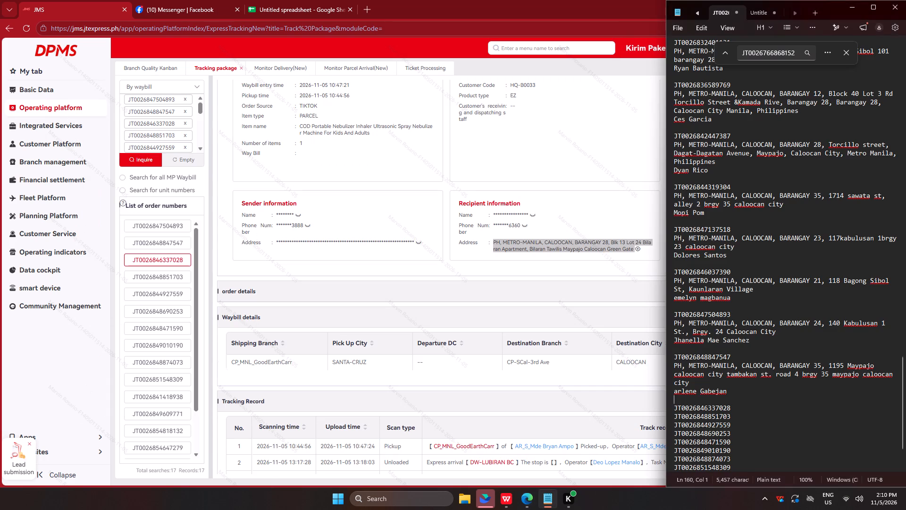
pyautogui.click(732, 402)
pyautogui.click(744, 409)
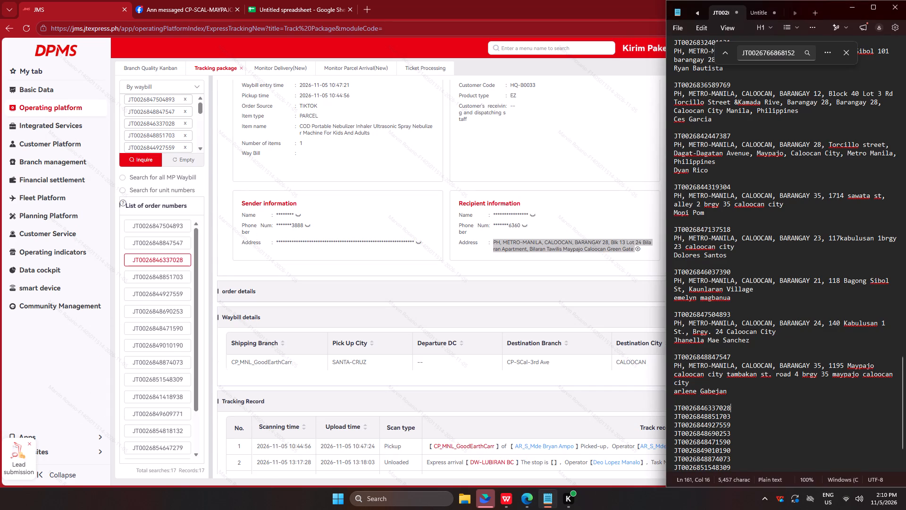
pyautogui.press('Return')
pyautogui.hotkey('ctrl', 'v')
pyautogui.click(534, 217)
pyautogui.tripleClick(528, 217)
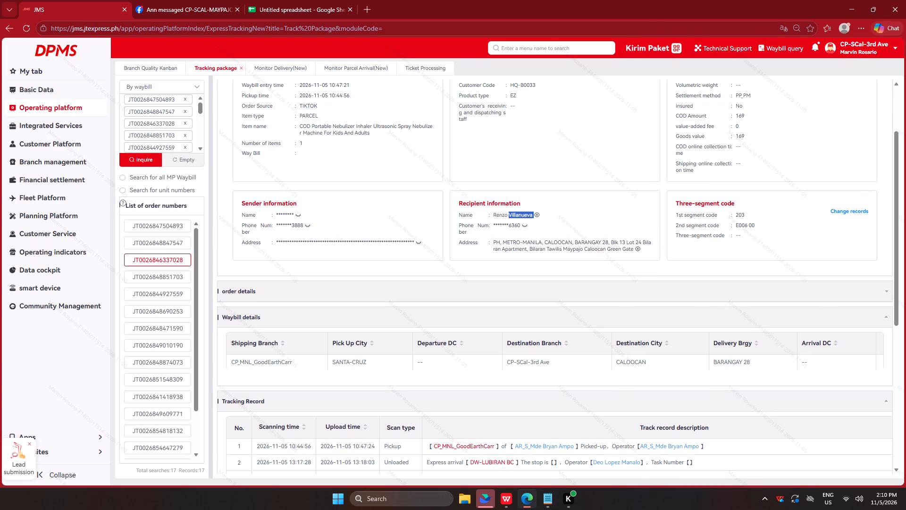
pyautogui.hotkey('ctrl', 'c')
pyautogui.hotkey('ctrl', 'c')
pyautogui.hotkey('ctrl', 'c')
pyautogui.hotkey('ctrl', 'c')
pyautogui.hotkey('alt', 'Tab')
pyautogui.hotkey('ctrl', 'v')
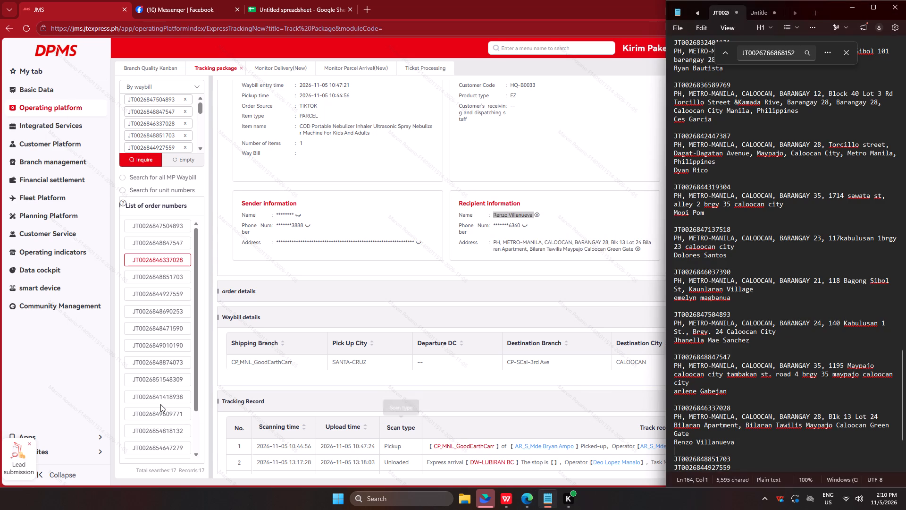
pyautogui.click(170, 282)
pyautogui.scroll(-8, 408, 373)
pyautogui.scroll(7, 465, 384)
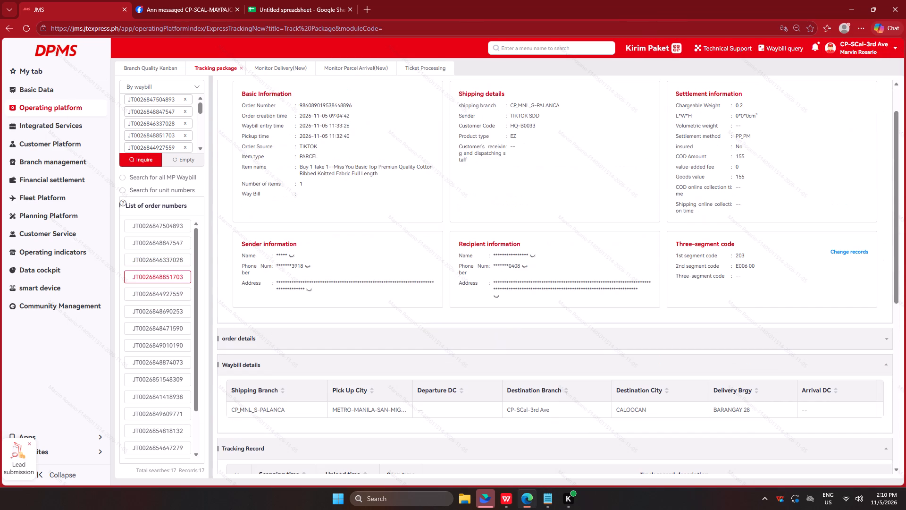
pyautogui.tripleClick(500, 299)
pyautogui.click(500, 299)
pyautogui.hotkey('ctrl', 'c')
pyautogui.hotkey('ctrl', 'c')
pyautogui.hotkey('ctrl', 'c')
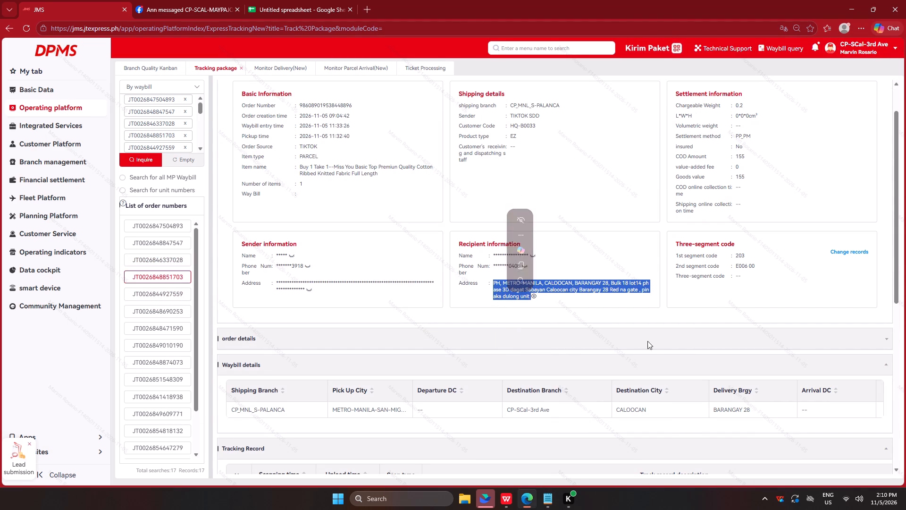
pyautogui.hotkey('ctrl', 'c')
pyautogui.hotkey('alt', 'Tab')
pyautogui.scroll(-8, 740, 411)
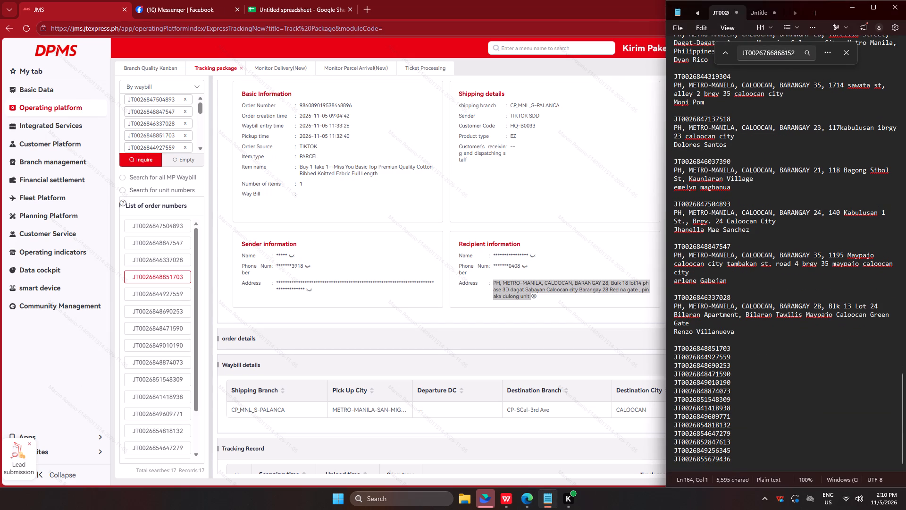
pyautogui.click(734, 348)
pyautogui.press('Return')
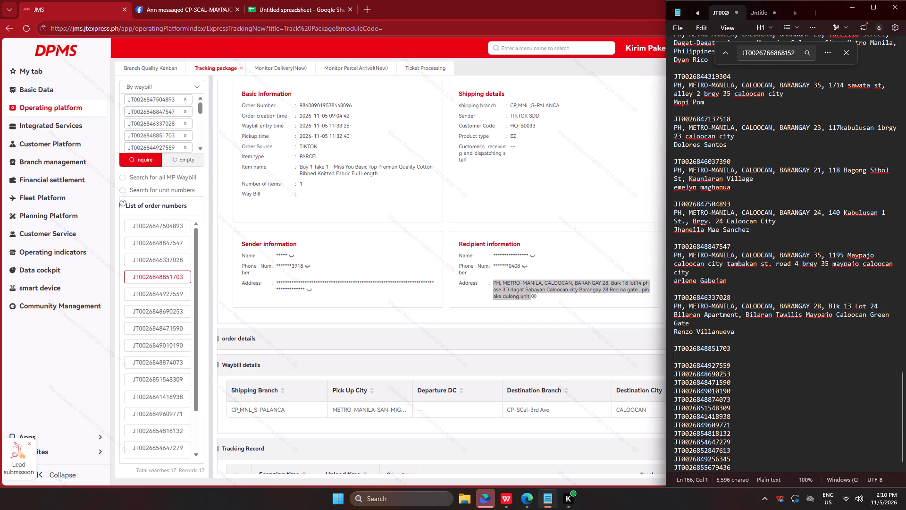
pyautogui.hotkey('ctrl', 'v')
pyautogui.click(531, 253)
pyautogui.tripleClick(522, 253)
pyautogui.hotkey('ctrl', 'c')
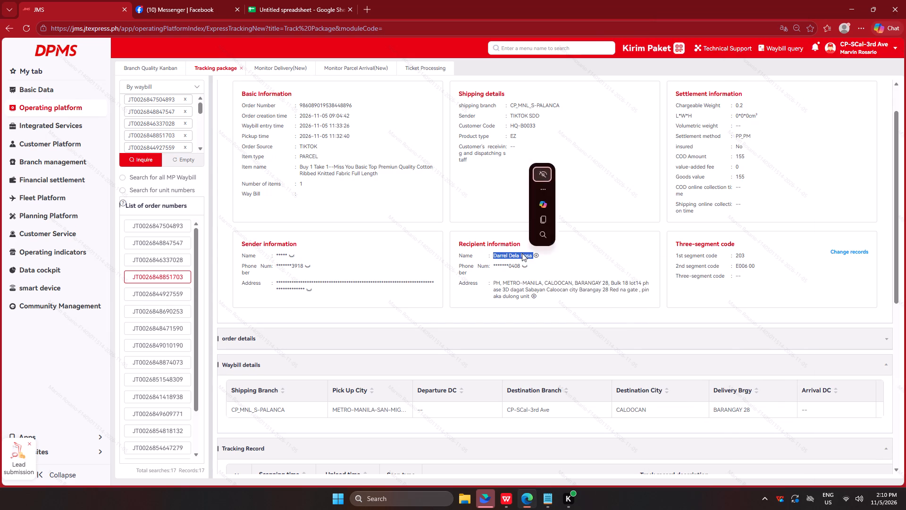
pyautogui.hotkey('ctrl', 'c')
pyautogui.hotkey('ctrl', 'c')
pyautogui.hotkey('ctrl', 'c')
pyautogui.hotkey('ctrl', 'c')
pyautogui.hotkey('alt', 'Tab')
pyautogui.hotkey('ctrl', 'v')
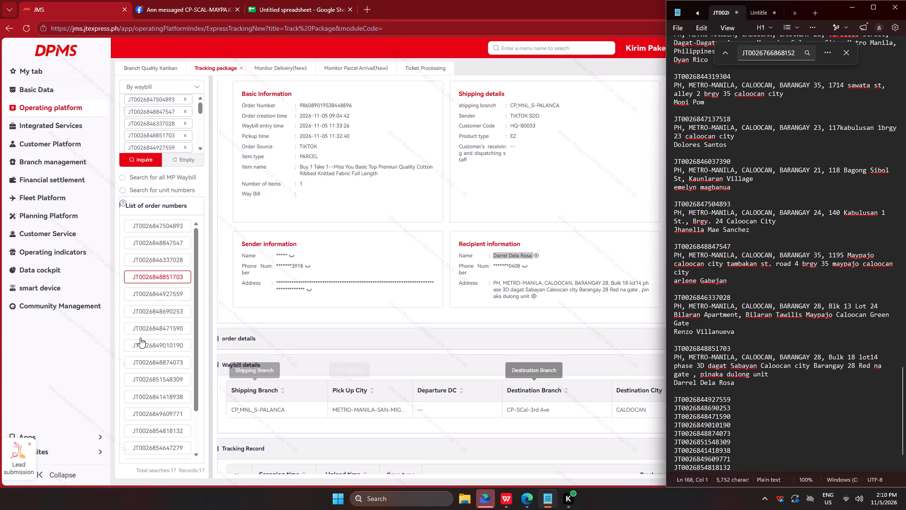
pyautogui.click(165, 294)
pyautogui.scroll(-8, 383, 329)
pyautogui.scroll(7, 479, 344)
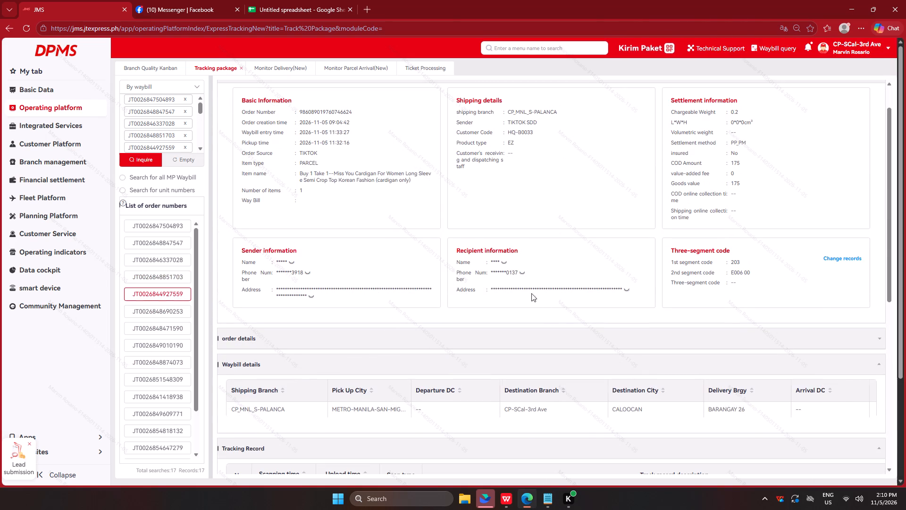
pyautogui.tripleClick(630, 291)
pyautogui.hotkey('ctrl', 'c')
pyautogui.hotkey('ctrl', 'c')
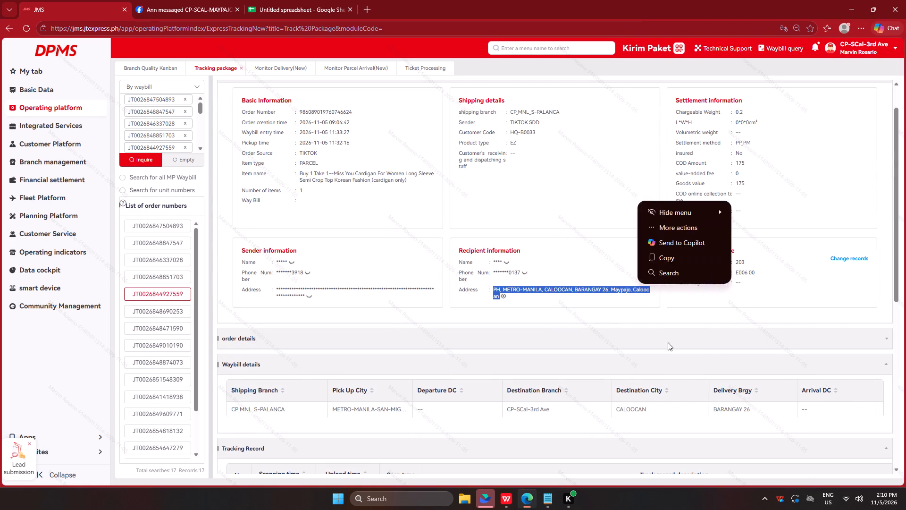
pyautogui.hotkey('ctrl', 'c')
pyautogui.hotkey('ctrl', 'c')
pyautogui.hotkey('alt', 'Tab')
pyautogui.scroll(-6, 770, 382)
pyautogui.click(737, 354)
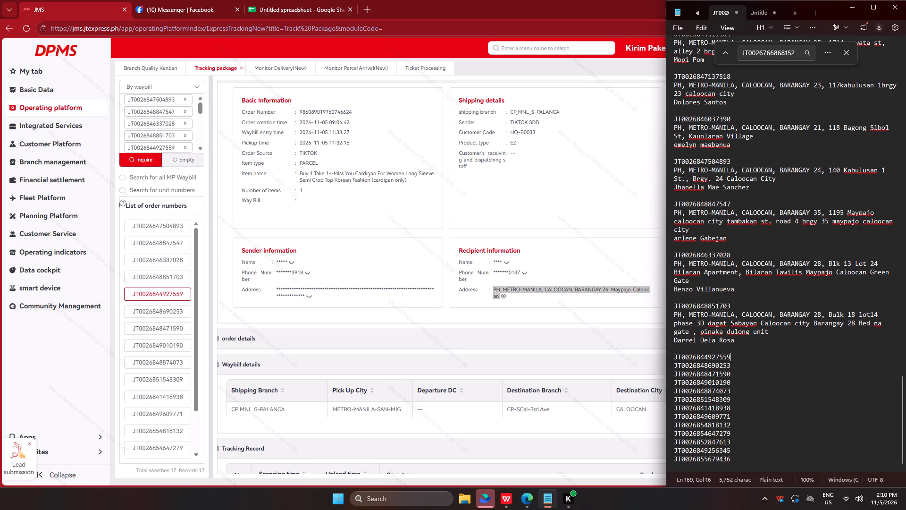
pyautogui.press('Return')
pyautogui.hotkey('ctrl', 'v')
pyautogui.click(504, 260)
pyautogui.tripleClick(494, 263)
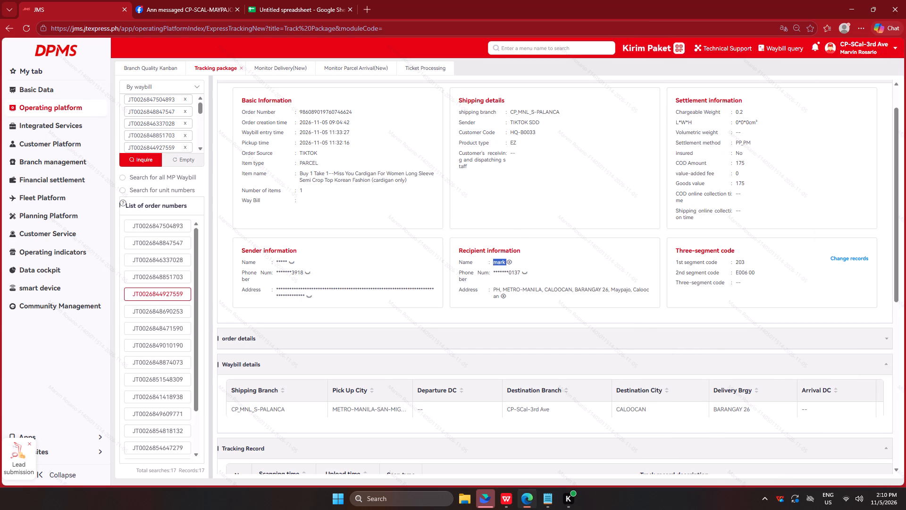
pyautogui.hotkey('ctrl', 'c')
pyautogui.hotkey('ctrl', 'c')
pyautogui.hotkey('ctrl', 'c')
pyautogui.hotkey('alt', 'Tab')
pyautogui.hotkey('ctrl', 'v')
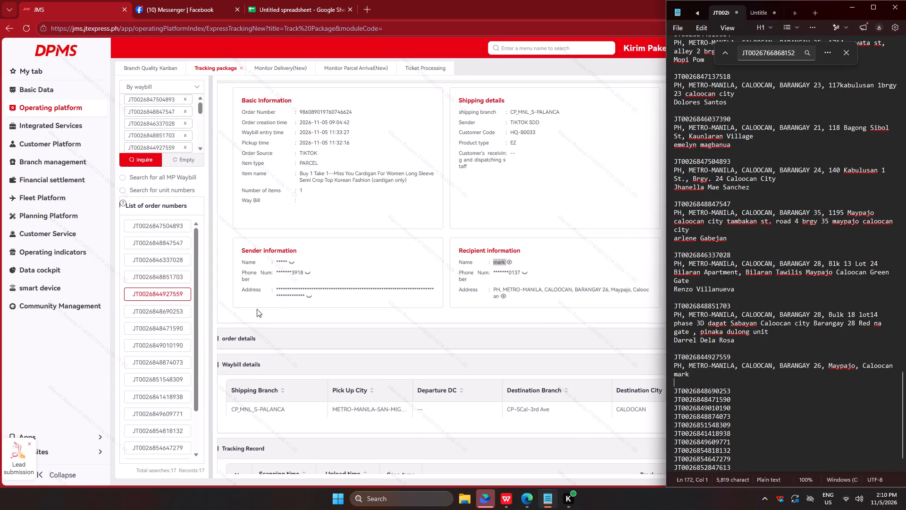
pyautogui.click(166, 306)
pyautogui.scroll(-8, 359, 344)
pyautogui.scroll(7, 445, 354)
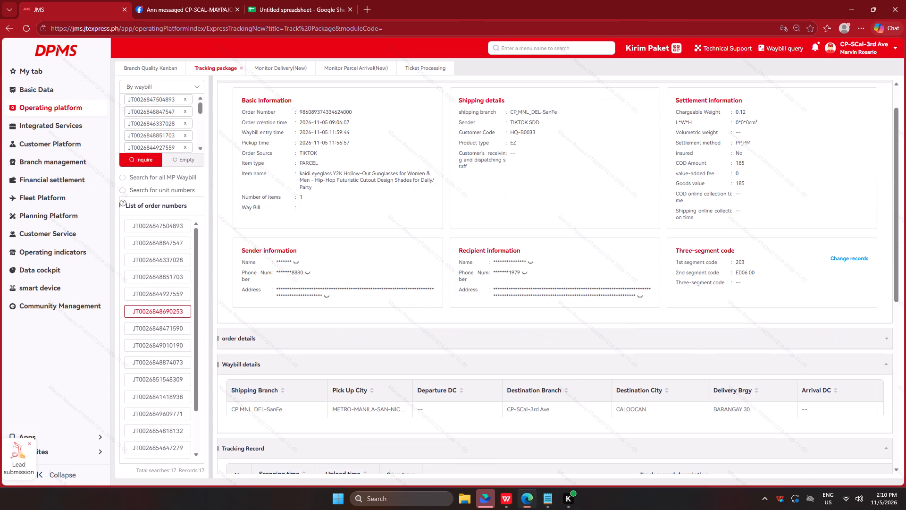
pyautogui.tripleClick(641, 296)
pyautogui.hotkey('ctrl', 'c')
pyautogui.hotkey('ctrl', 'c')
pyautogui.hotkey('ctrl', 'c')
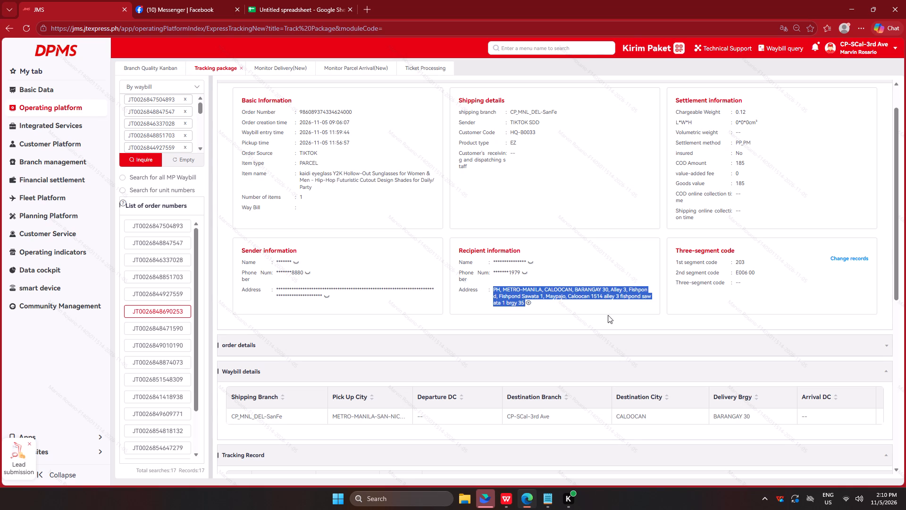
pyautogui.hotkey('ctrl', 'c')
pyautogui.hotkey('alt', 'Tab')
pyautogui.click(741, 391)
pyautogui.press('Return')
pyautogui.hotkey('ctrl', 'v')
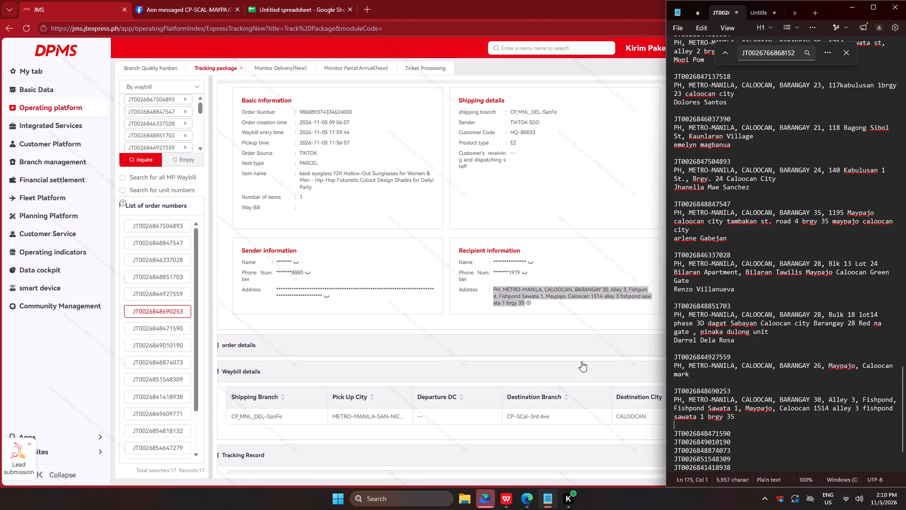
pyautogui.click(533, 262)
pyautogui.tripleClick(521, 262)
pyautogui.hotkey('ctrl', 'c')
pyautogui.hotkey('ctrl', 'c')
pyautogui.hotkey('ctrl', 'c')
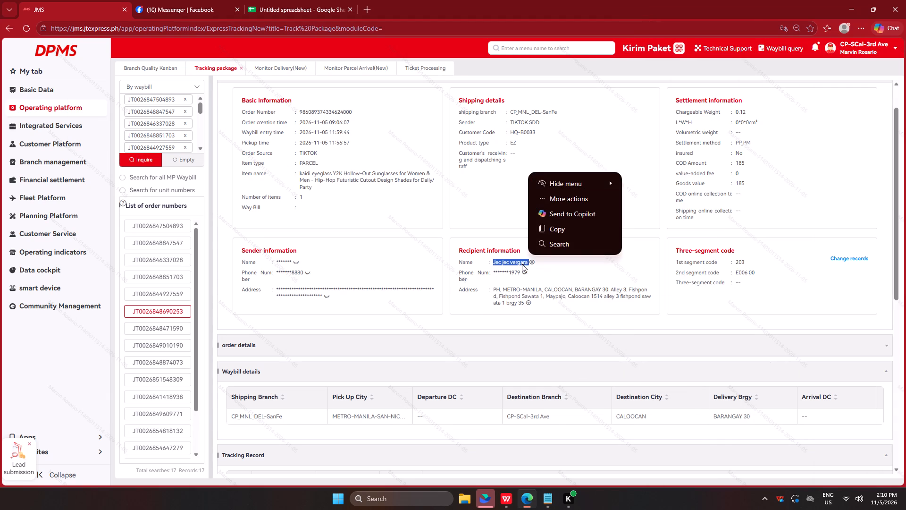
pyautogui.hotkey('ctrl', 'c')
pyautogui.hotkey('alt', 'Tab')
pyautogui.hotkey('ctrl', 'v')
pyautogui.click(167, 330)
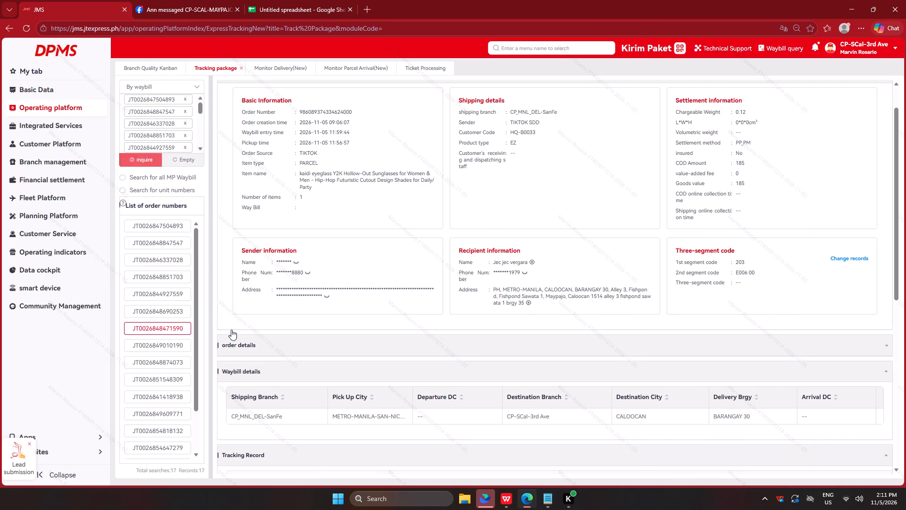
pyautogui.scroll(-7, 380, 345)
pyautogui.scroll(6, 457, 359)
pyautogui.click(513, 250)
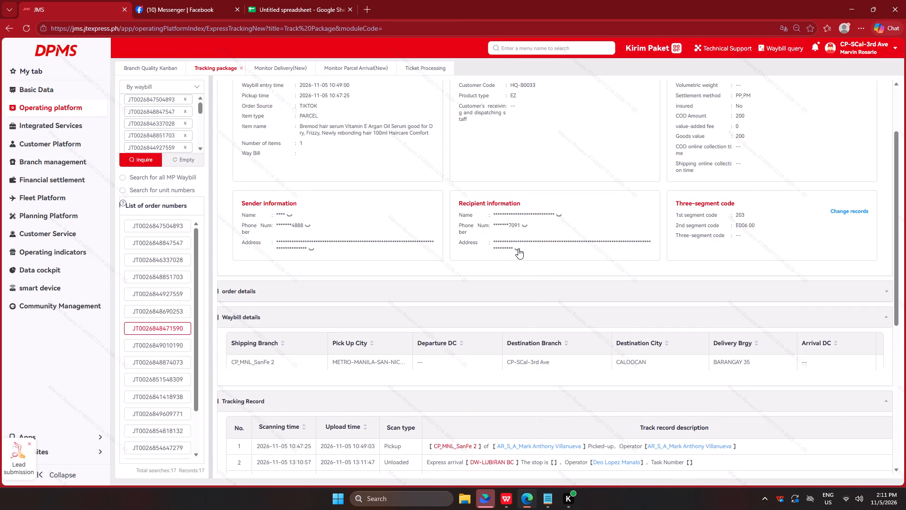
pyautogui.tripleClick(519, 248)
pyautogui.click(519, 248)
pyautogui.hotkey('ctrl', 'c')
pyautogui.hotkey('ctrl', 'c')
pyautogui.hotkey('ctrl', 'c')
pyautogui.hotkey('ctrl', 'c')
pyautogui.hotkey('alt', 'Tab')
pyautogui.scroll(-7, 766, 373)
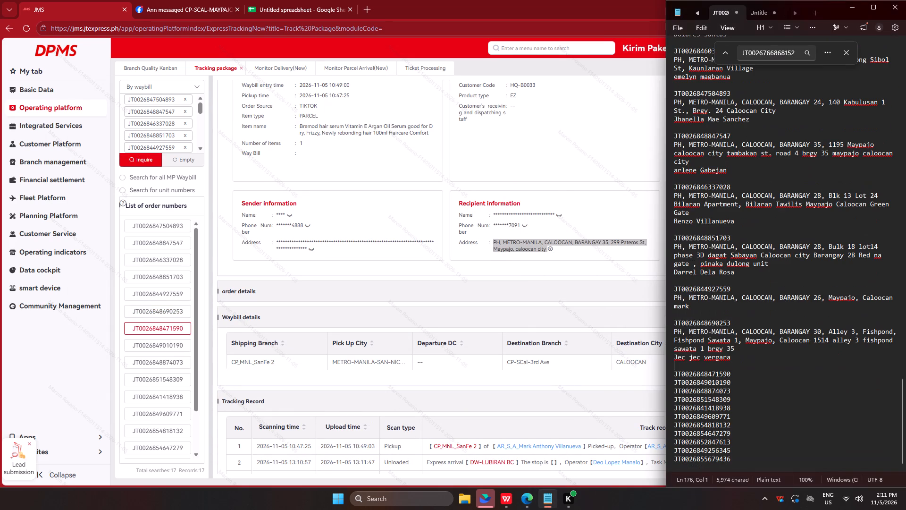
pyautogui.click(736, 374)
pyautogui.press('Return')
pyautogui.hotkey('ctrl', 'v')
pyautogui.click(559, 214)
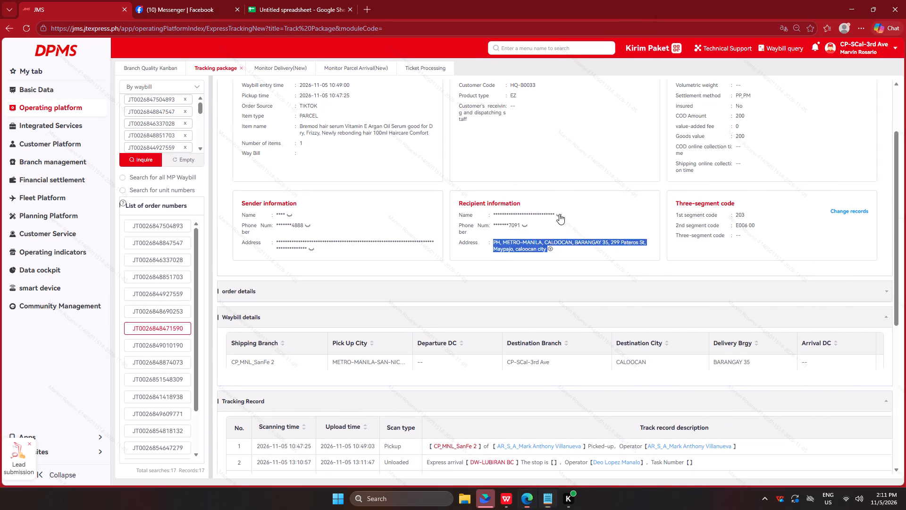
pyautogui.tripleClick(551, 213)
pyautogui.hotkey('ctrl', 'c')
pyautogui.hotkey('ctrl', 'c')
pyautogui.hotkey('ctrl', 'c')
pyautogui.hotkey('alt', 'Tab')
pyautogui.hotkey('ctrl', 'v')
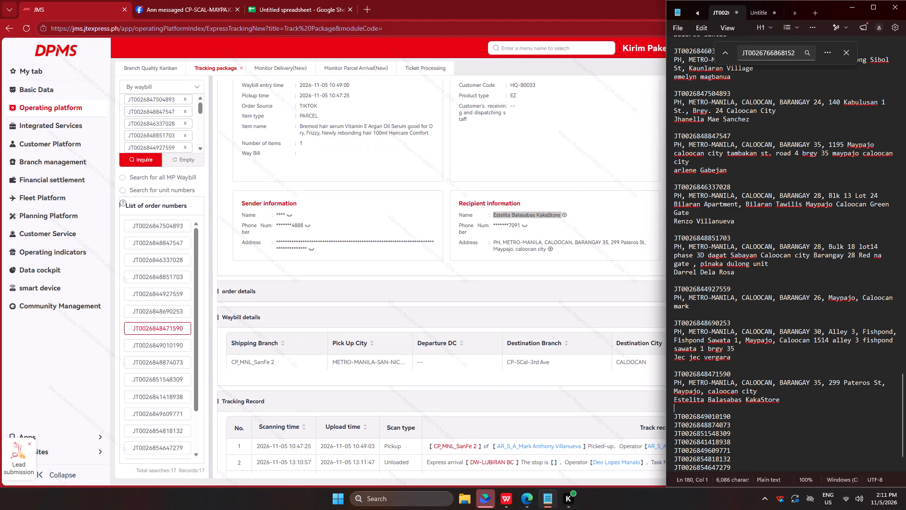
pyautogui.click(173, 346)
pyautogui.scroll(-8, 312, 333)
pyautogui.scroll(-3, 540, 344)
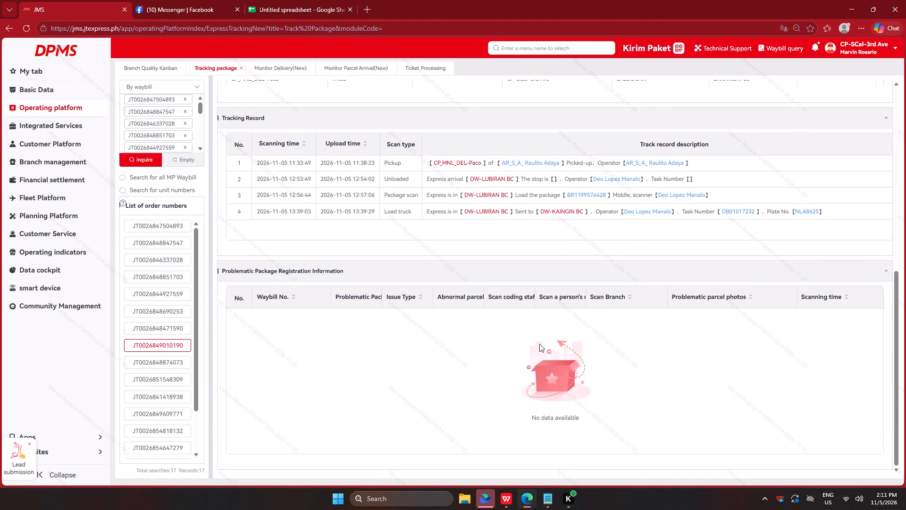
pyautogui.scroll(-3, 539, 344)
pyautogui.scroll(7, 537, 345)
pyautogui.tripleClick(580, 295)
pyautogui.hotkey('ctrl', 'c')
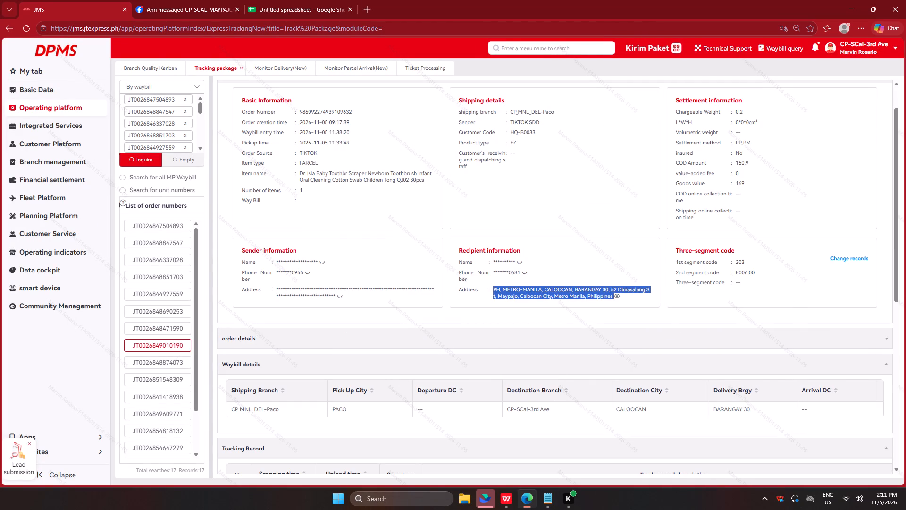
pyautogui.hotkey('ctrl', 'c')
pyautogui.hotkey('ctrl', 'c')
pyautogui.hotkey('ctrl', 'c')
pyautogui.hotkey('alt', 'Tab')
pyautogui.scroll(-7, 751, 447)
pyautogui.click(739, 389)
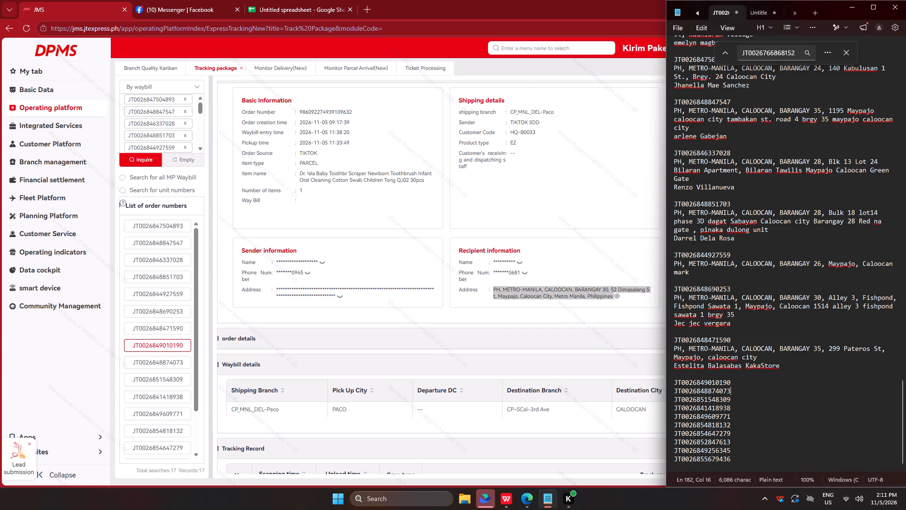
pyautogui.click(742, 380)
pyautogui.press('Return')
pyautogui.hotkey('ctrl', 'v')
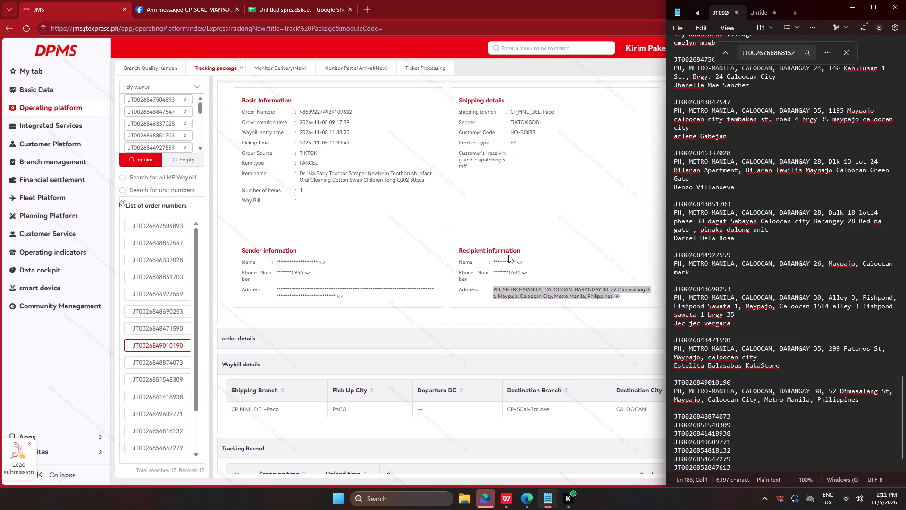
pyautogui.click(521, 260)
pyautogui.tripleClick(504, 262)
pyautogui.click(504, 262)
pyautogui.hotkey('ctrl', 'c')
pyautogui.hotkey('ctrl', 'c')
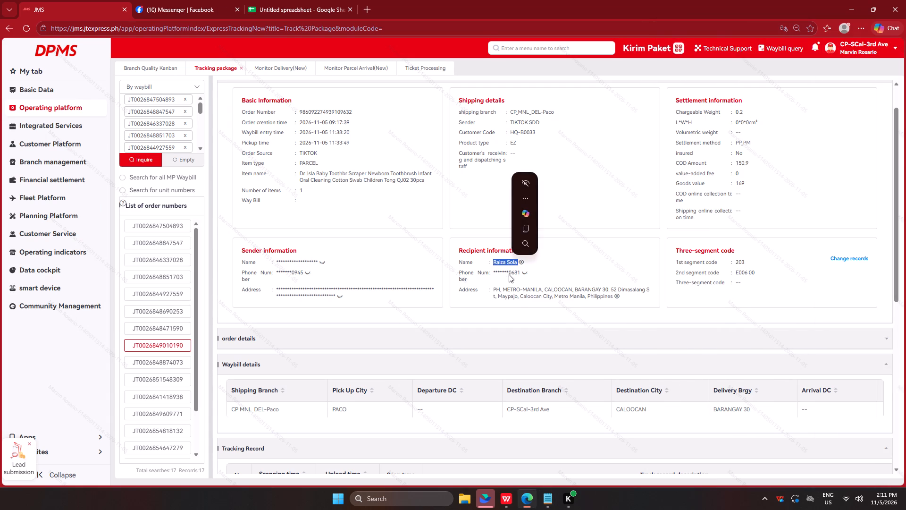
pyautogui.hotkey('ctrl', 'c')
pyautogui.hotkey('ctrl', 'c')
pyautogui.hotkey('alt', 'Tab')
pyautogui.hotkey('ctrl', 'v')
pyautogui.click(167, 364)
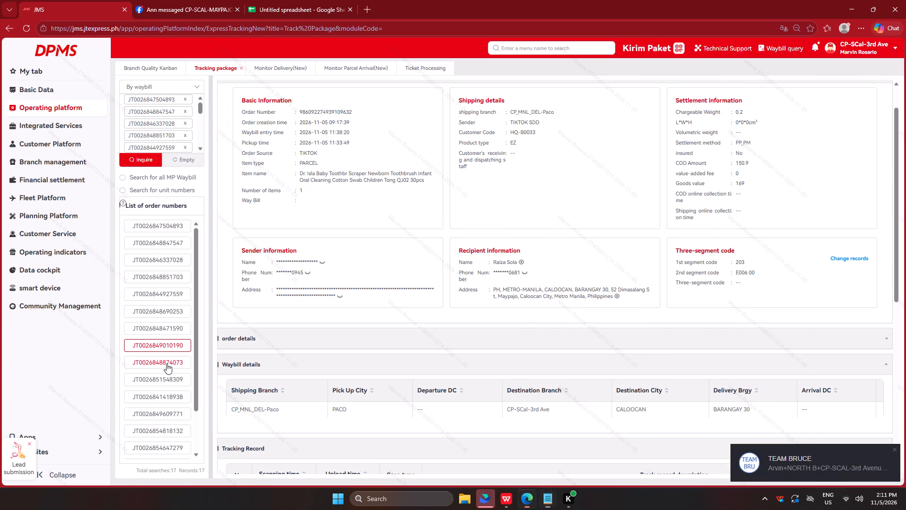
pyautogui.scroll(-8, 466, 376)
pyautogui.scroll(6, 476, 382)
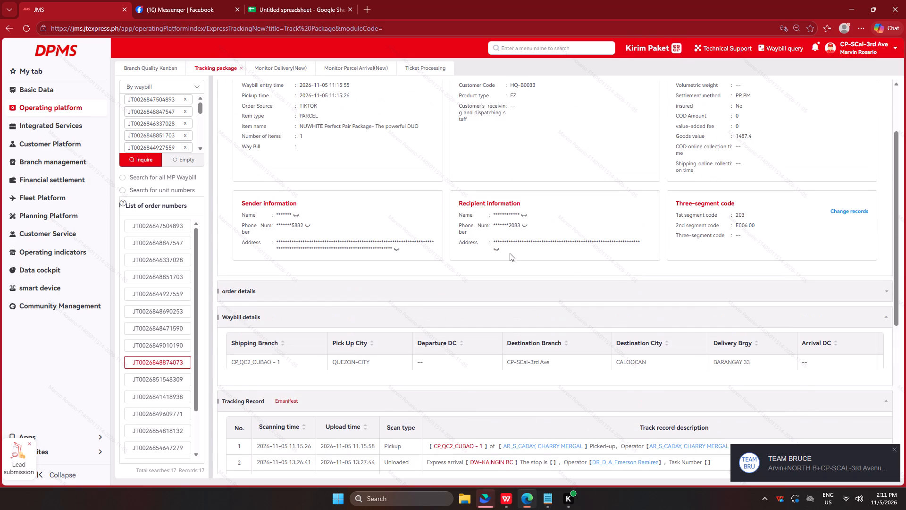
pyautogui.click(503, 250)
pyautogui.tripleClick(498, 247)
pyautogui.hotkey('ctrl', 'c')
pyautogui.hotkey('ctrl', 'c')
pyautogui.hotkey('ctrl', 'c')
pyautogui.hotkey('ctrl', 'c')
pyautogui.hotkey('ctrl', 'c')
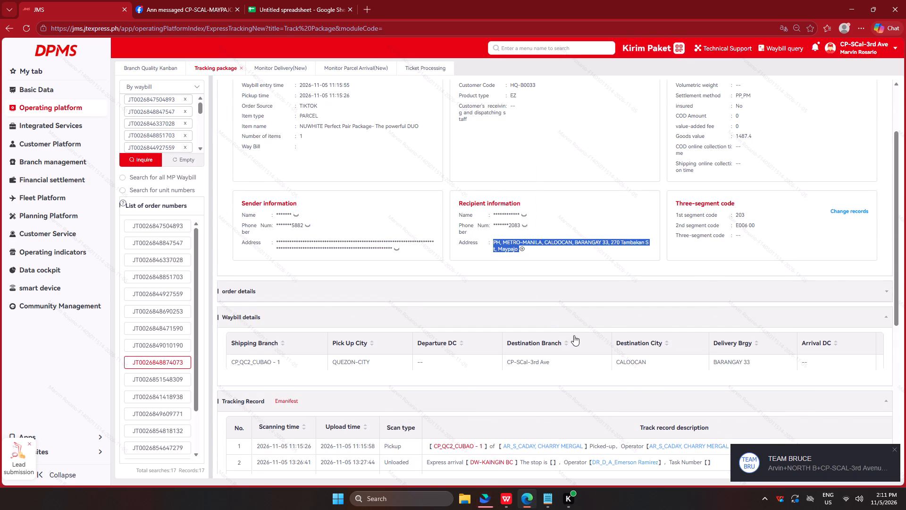
pyautogui.hotkey('alt', 'Tab')
pyautogui.scroll(-6, 757, 373)
pyautogui.click(739, 391)
pyautogui.press('Return')
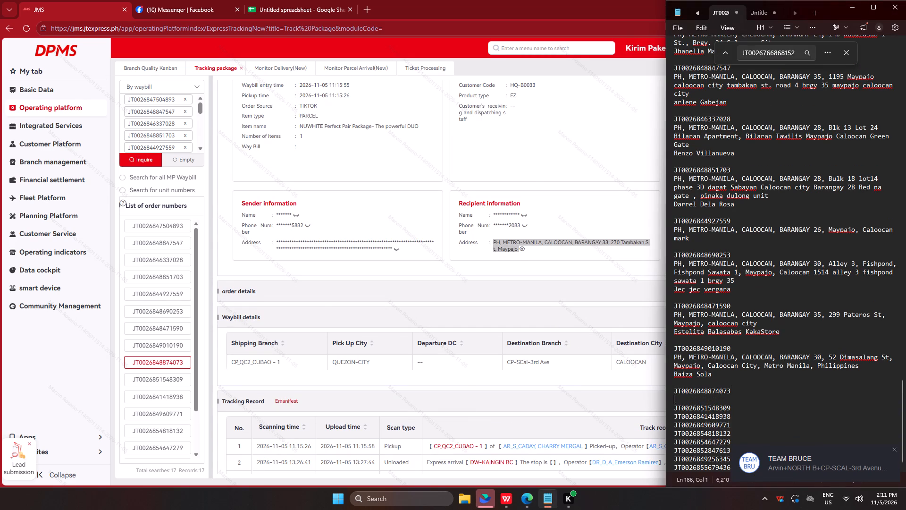
pyautogui.hotkey('ctrl', 'v')
pyautogui.click(525, 214)
pyautogui.tripleClick(513, 213)
pyautogui.hotkey('ctrl', 'c')
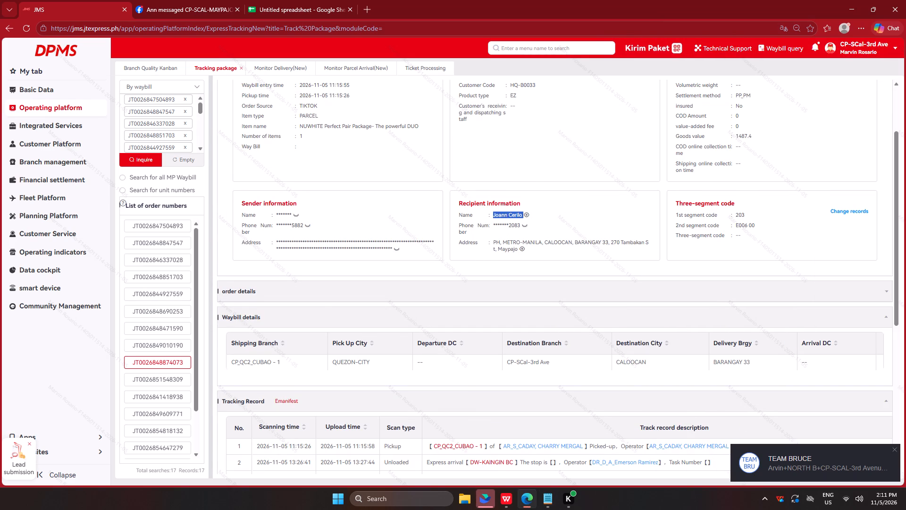
pyautogui.hotkey('ctrl', 'c')
pyautogui.hotkey('ctrl', 'c')
pyautogui.hotkey('ctrl', 'c')
pyautogui.hotkey('alt', 'Tab')
pyautogui.hotkey('ctrl', 'v')
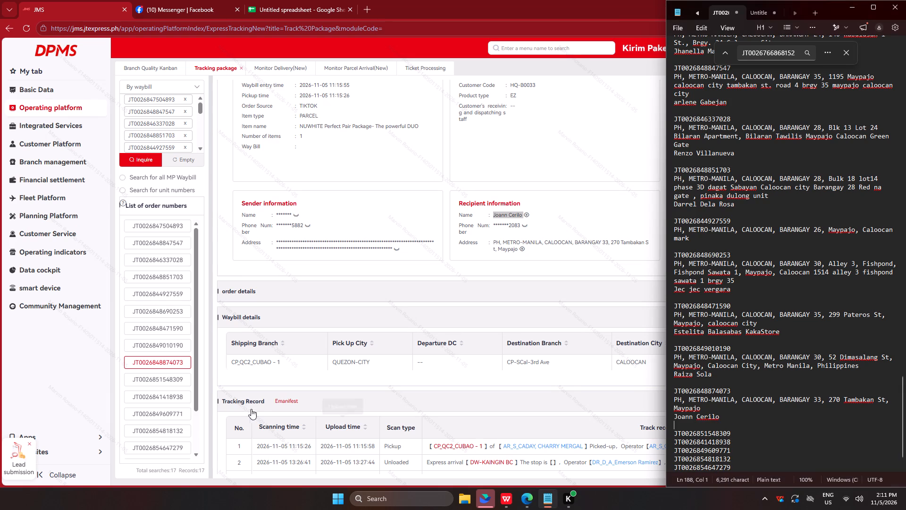
pyautogui.click(181, 382)
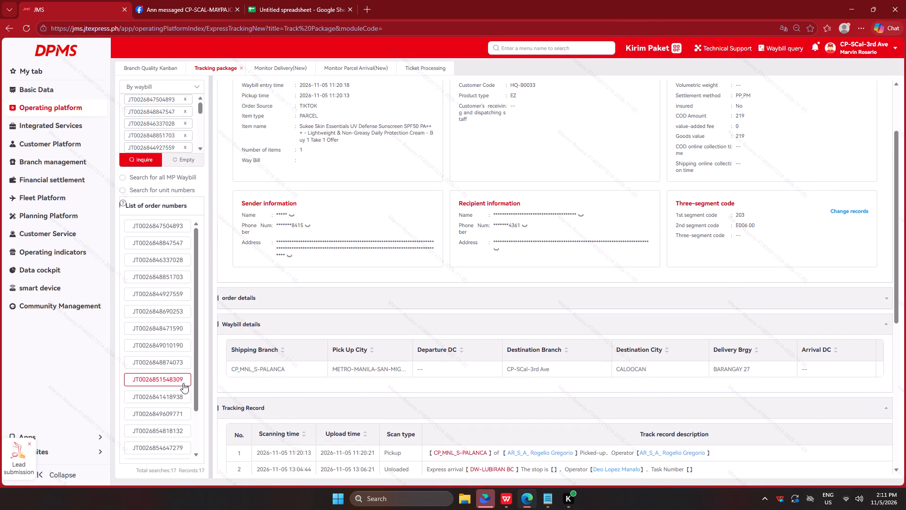
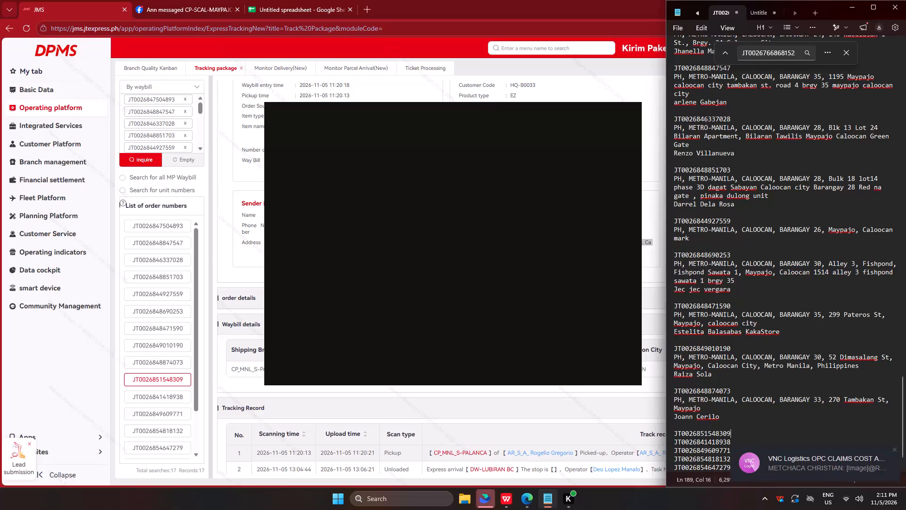
pyautogui.click(576, 87)
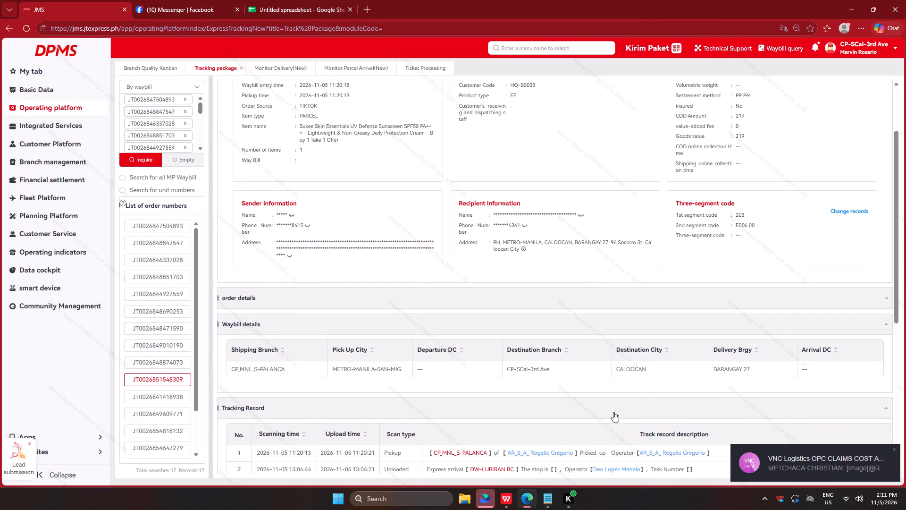
pyautogui.hotkey('alt', 'Tab')
pyautogui.press('Return')
pyautogui.hotkey('ctrl', 'v')
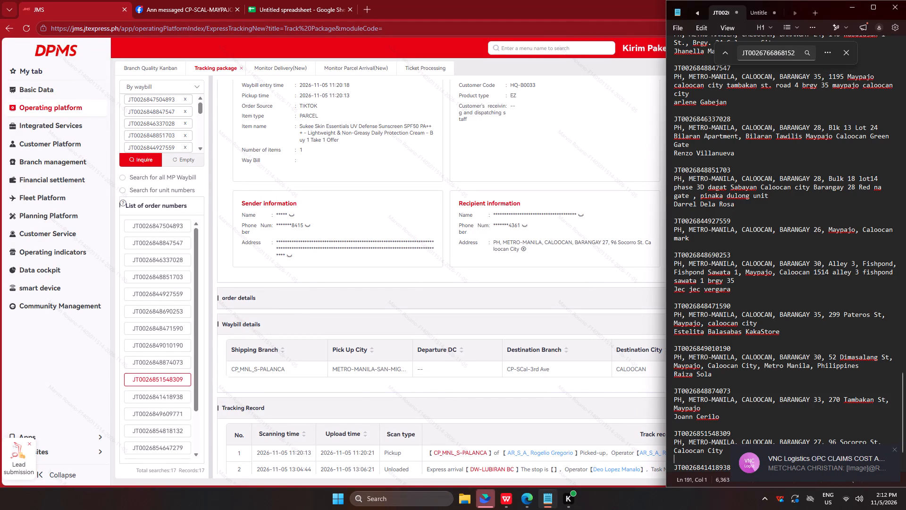
pyautogui.tripleClick(582, 214)
pyautogui.click(580, 215)
pyautogui.hotkey('ctrl', 'c')
pyautogui.hotkey('ctrl', 'c')
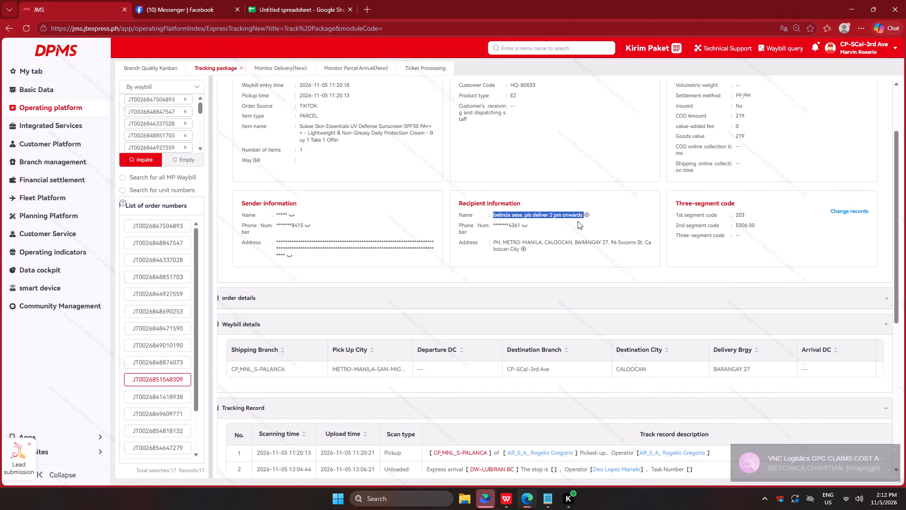
pyautogui.hotkey('ctrl', 'c')
pyautogui.hotkey('ctrl', 'c')
pyautogui.hotkey('alt', 'Tab')
pyautogui.hotkey('ctrl', 'v')
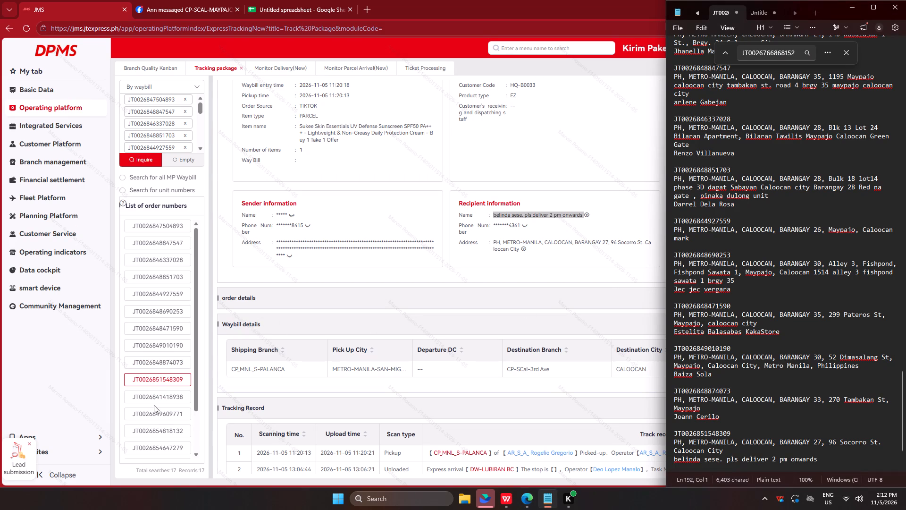
pyautogui.scroll(-9, 159, 398)
pyautogui.click(169, 348)
pyautogui.scroll(-8, 429, 364)
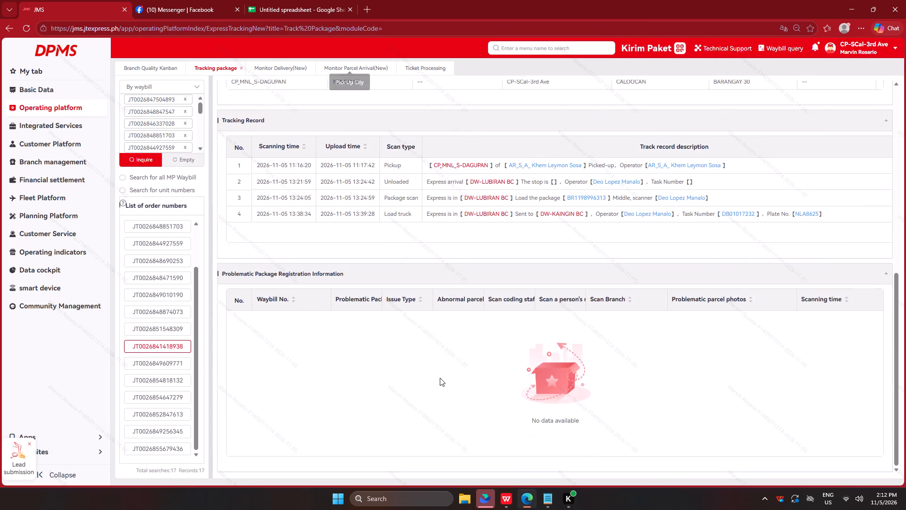
pyautogui.scroll(7, 501, 376)
pyautogui.tripleClick(617, 284)
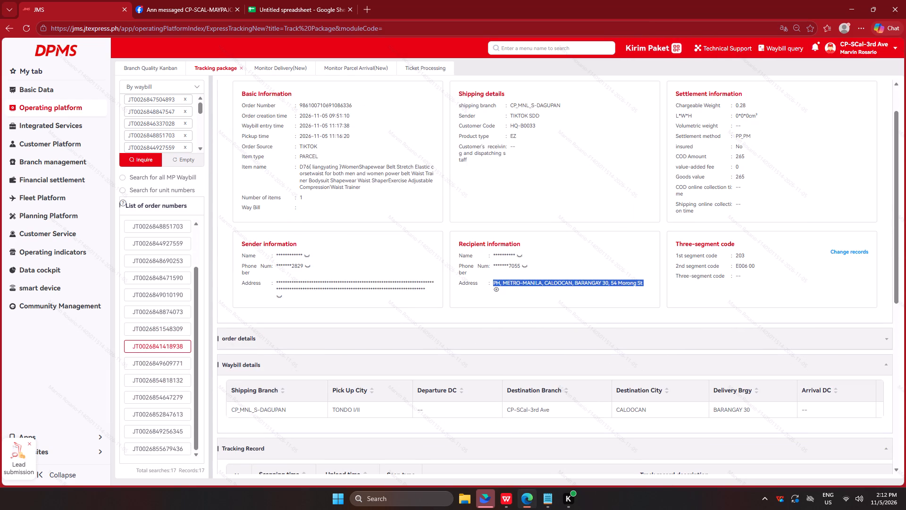
pyautogui.hotkey('ctrl', 'c')
pyautogui.hotkey('ctrl', 'c')
pyautogui.hotkey('ctrl', 'c')
pyautogui.hotkey('ctrl', 'c')
pyautogui.hotkey('ctrl', 'c')
pyautogui.hotkey('ctrl', 'c')
pyautogui.hotkey('ctrl', 'c')
pyautogui.hotkey('ctrl', 'c')
pyautogui.hotkey('alt', 'Tab')
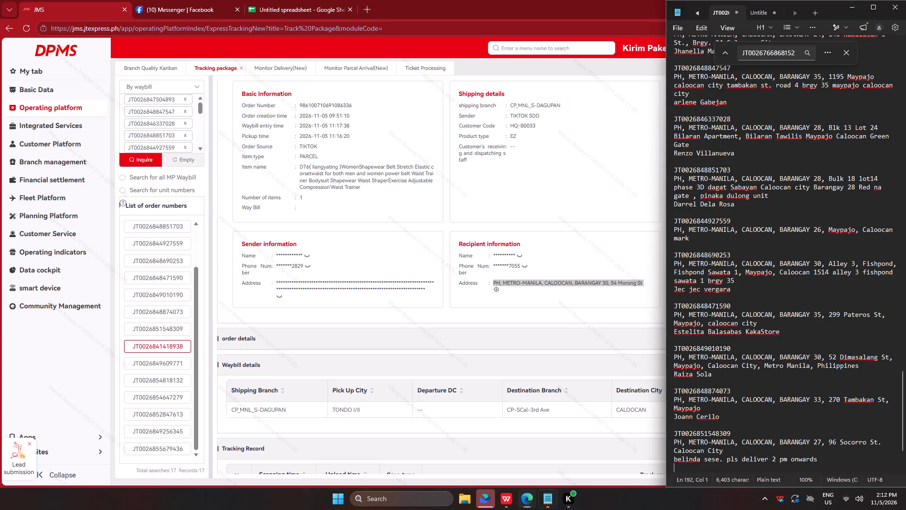
pyautogui.scroll(-6, 771, 329)
pyautogui.click(741, 406)
pyautogui.press('Return')
pyautogui.hotkey('ctrl', 'v')
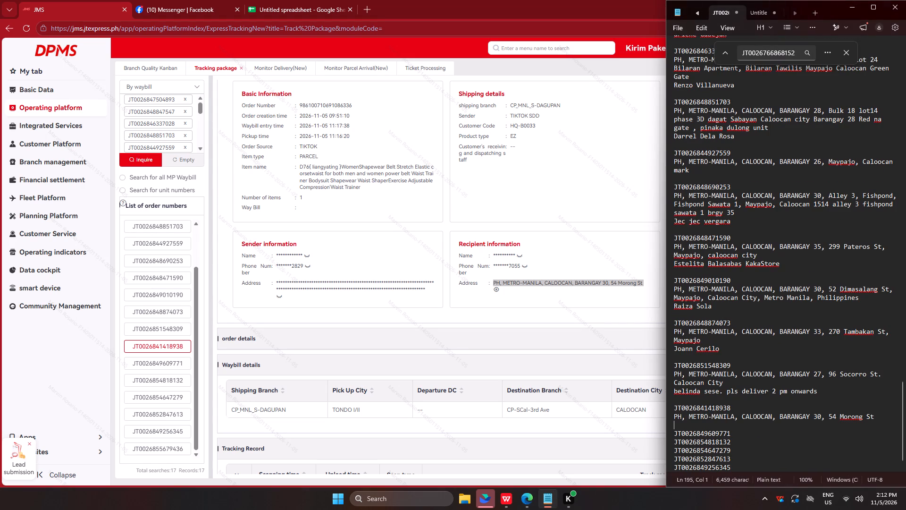
pyautogui.click(522, 256)
pyautogui.tripleClick(514, 256)
pyautogui.hotkey('ctrl', 'c')
pyautogui.hotkey('ctrl', 'c')
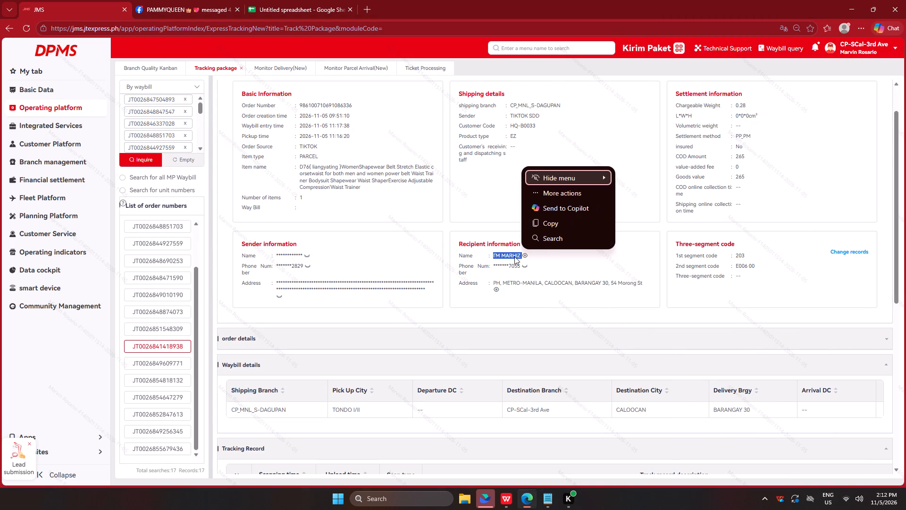
pyautogui.hotkey('ctrl', 'c')
pyautogui.hotkey('ctrl', 'c')
pyautogui.hotkey('ctrl', 'c')
pyautogui.hotkey('alt', 'Tab')
pyautogui.hotkey('ctrl', 'v')
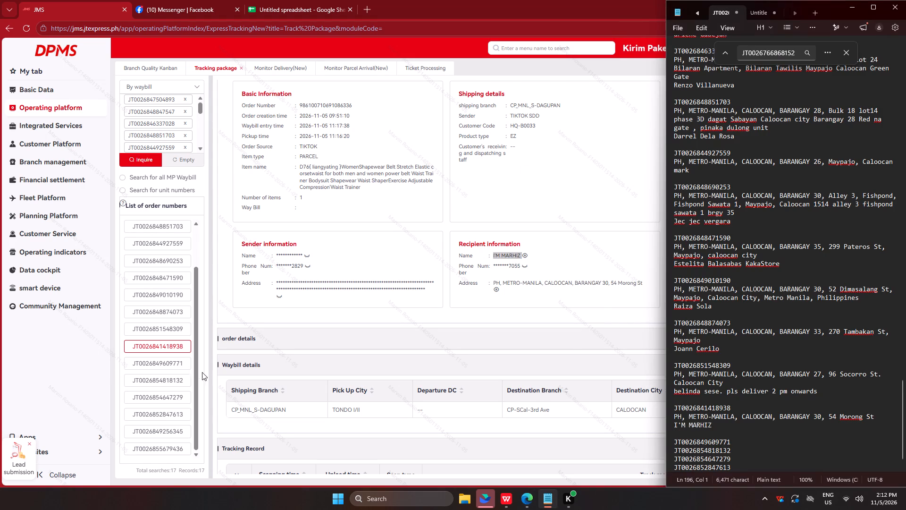
pyautogui.click(175, 365)
pyautogui.scroll(-8, 388, 367)
pyautogui.scroll(7, 505, 368)
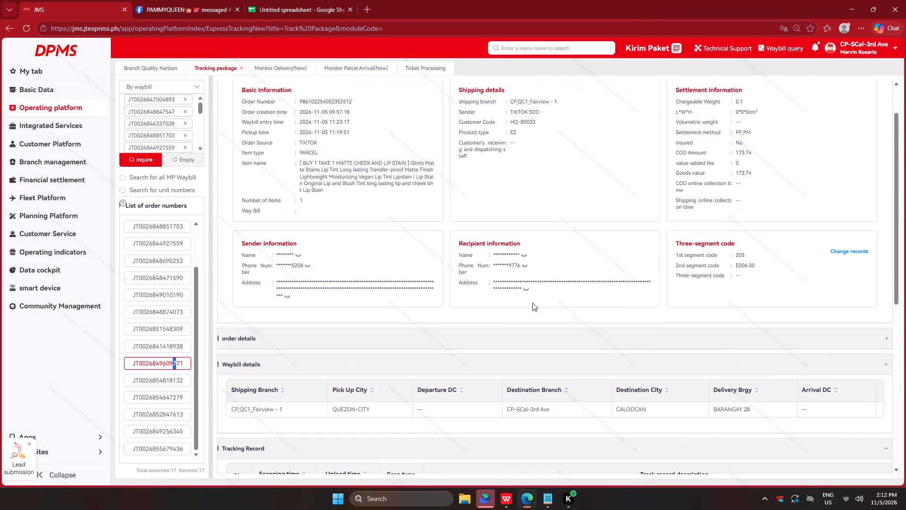
pyautogui.tripleClick(531, 289)
pyautogui.click(529, 288)
pyautogui.hotkey('ctrl', 'c')
pyautogui.hotkey('ctrl', 'c')
pyautogui.hotkey('ctrl', 'c')
pyautogui.hotkey('ctrl', 'c')
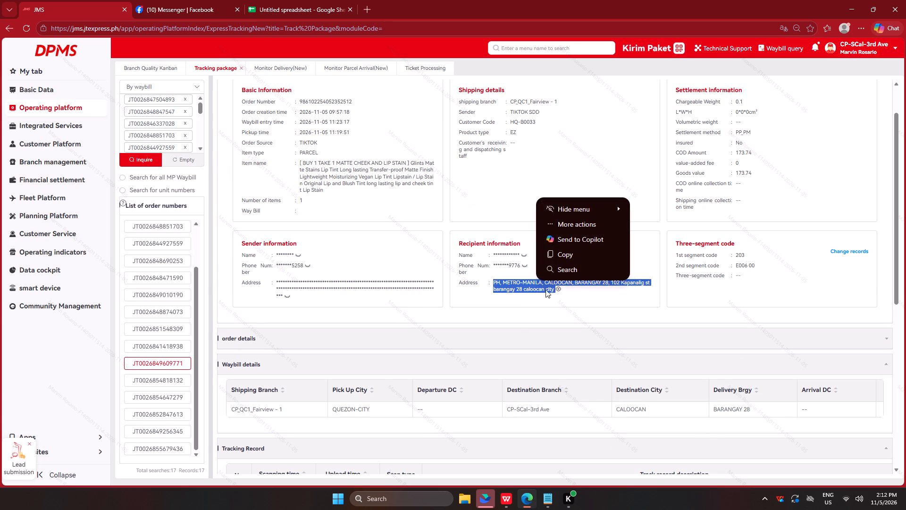
pyautogui.hotkey('ctrl', 'c')
pyautogui.hotkey('ctrl', 'c')
pyautogui.hotkey('ctrl', 'c')
pyautogui.hotkey('ctrl', 'c')
pyautogui.hotkey('ctrl', 'c')
pyautogui.hotkey('ctrl', 'c')
pyautogui.hotkey('ctrl', 'c')
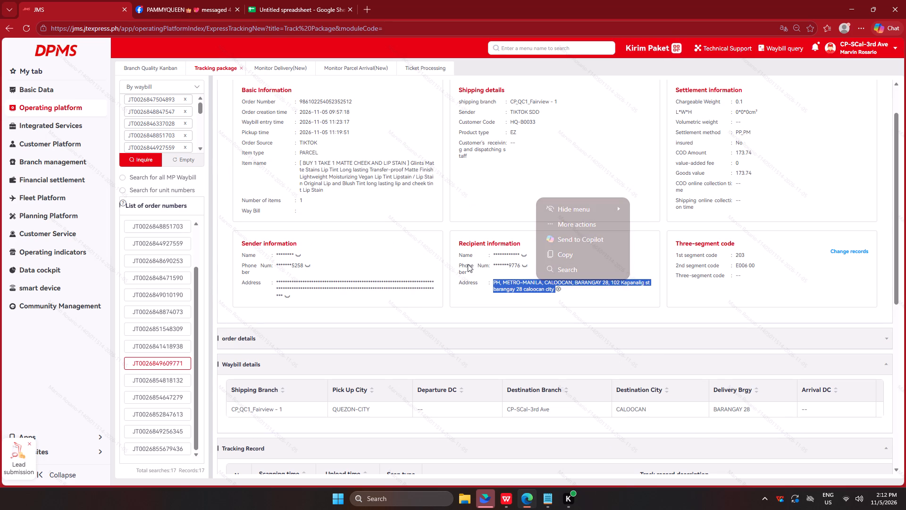
pyautogui.hotkey('ctrl', 'c')
pyautogui.hotkey('ctrl', 'c')
pyautogui.hotkey('ctrl', 'c')
pyautogui.hotkey('ctrl', 'c')
pyautogui.hotkey('ctrl', 'c')
pyautogui.hotkey('ctrl', 'c')
pyautogui.hotkey('ctrl', 'c')
pyautogui.hotkey('ctrl', 'c')
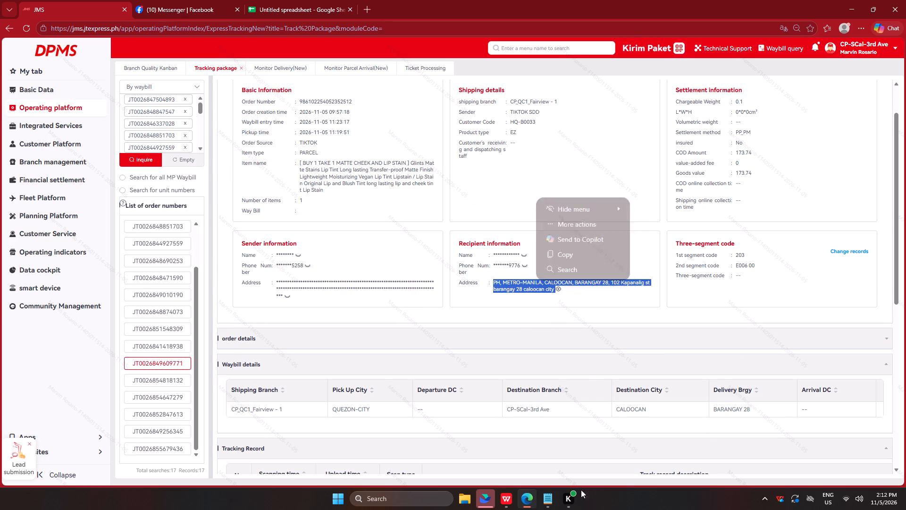
pyautogui.click(548, 500)
pyautogui.scroll(-7, 742, 364)
pyautogui.click(731, 416)
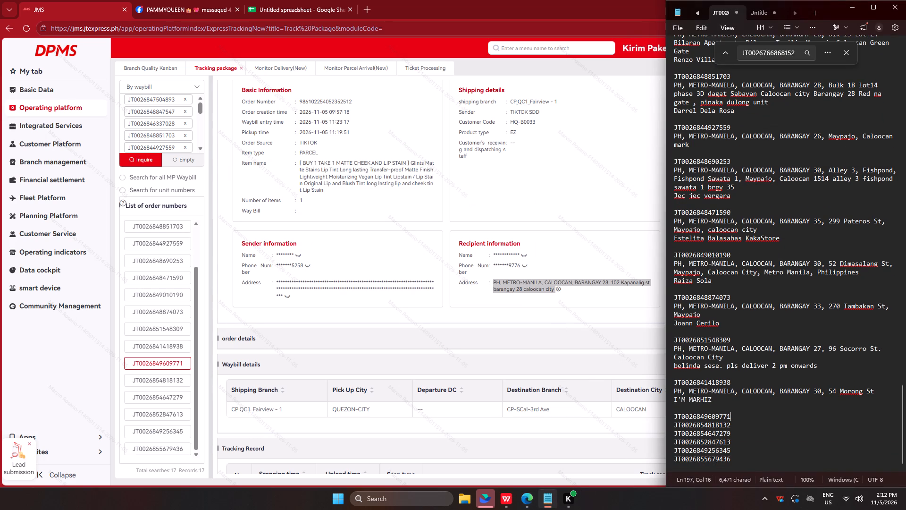
pyautogui.press('Return')
pyautogui.hotkey('ctrl', 'v')
pyautogui.click(524, 253)
pyautogui.tripleClick(511, 253)
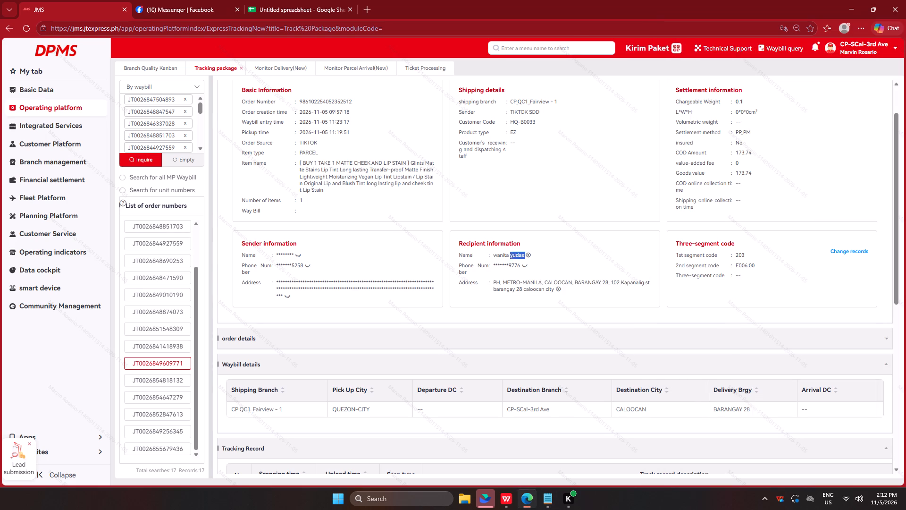
pyautogui.hotkey('ctrl', 'c')
pyautogui.hotkey('ctrl', 'c')
pyautogui.hotkey('ctrl', 'c')
pyautogui.hotkey('ctrl', 'c')
pyautogui.hotkey('ctrl', 'c')
pyautogui.hotkey('ctrl', 'c')
pyautogui.hotkey('alt', 'Tab')
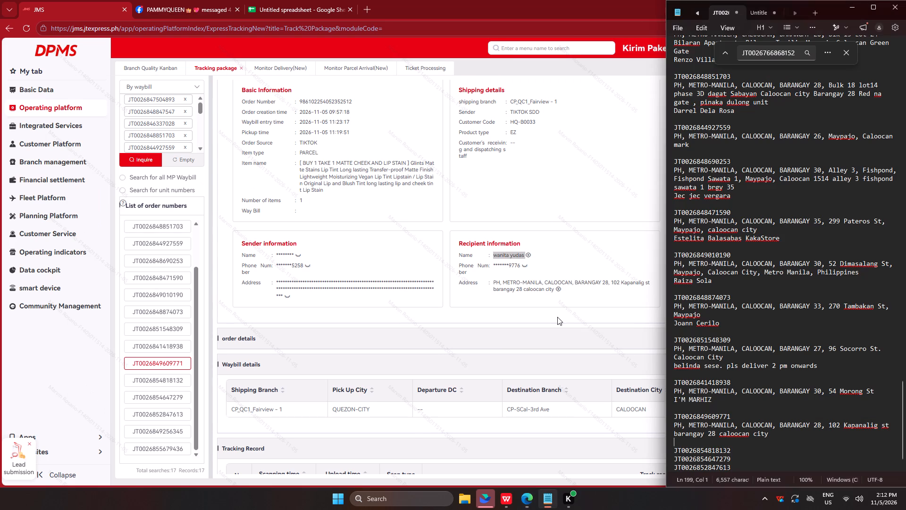
pyautogui.hotkey('ctrl', 'v')
pyautogui.click(170, 384)
pyautogui.scroll(-6, 367, 381)
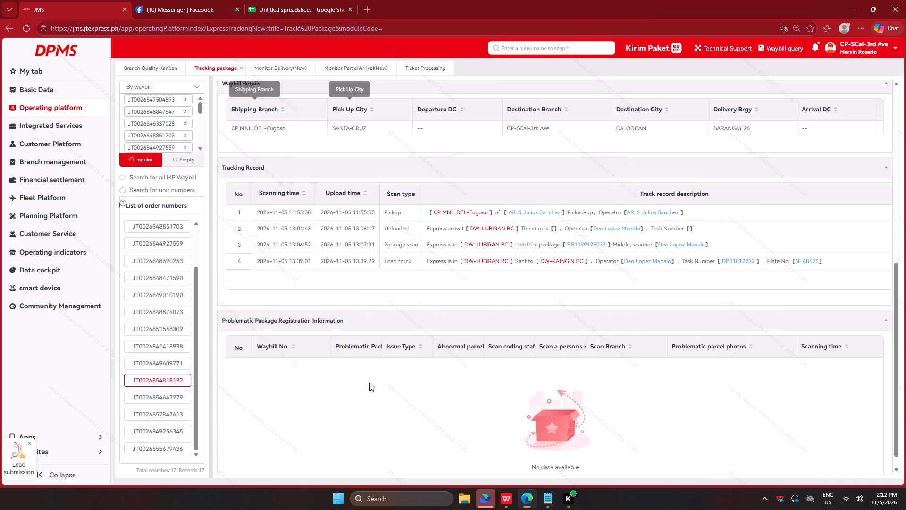
pyautogui.scroll(-2, 369, 383)
pyautogui.scroll(7, 378, 362)
pyautogui.tripleClick(495, 296)
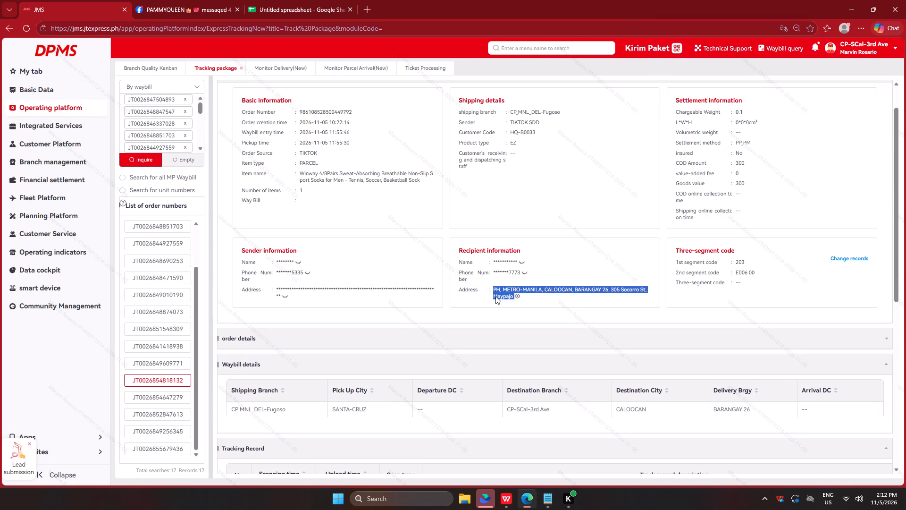
pyautogui.hotkey('ctrl', 'c')
pyautogui.hotkey('ctrl', 'c')
pyautogui.hotkey('ctrl', 'c')
pyautogui.hotkey('ctrl', 'c')
pyautogui.hotkey('alt', 'Tab')
pyautogui.scroll(-7, 742, 383)
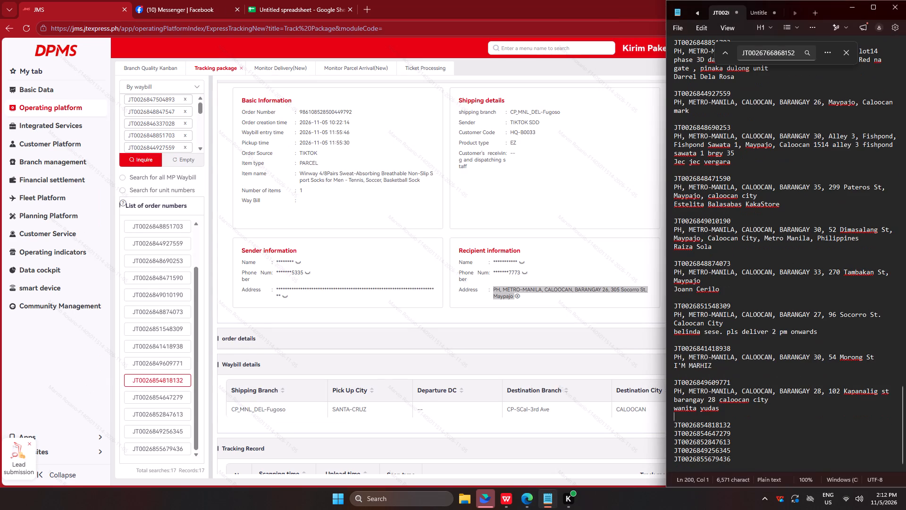
pyautogui.click(736, 422)
pyautogui.press('Return')
pyautogui.hotkey('ctrl', 'v')
pyautogui.click(524, 261)
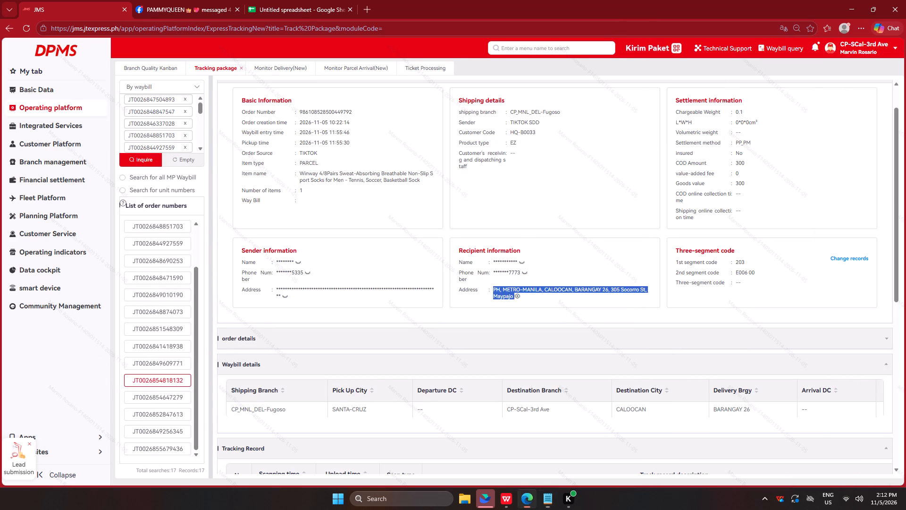
pyautogui.tripleClick(520, 262)
pyautogui.hotkey('ctrl', 'c')
pyautogui.hotkey('ctrl', 'c')
pyautogui.hotkey('ctrl', 'c')
pyautogui.hotkey('ctrl', 'c')
pyautogui.hotkey('alt', 'Tab')
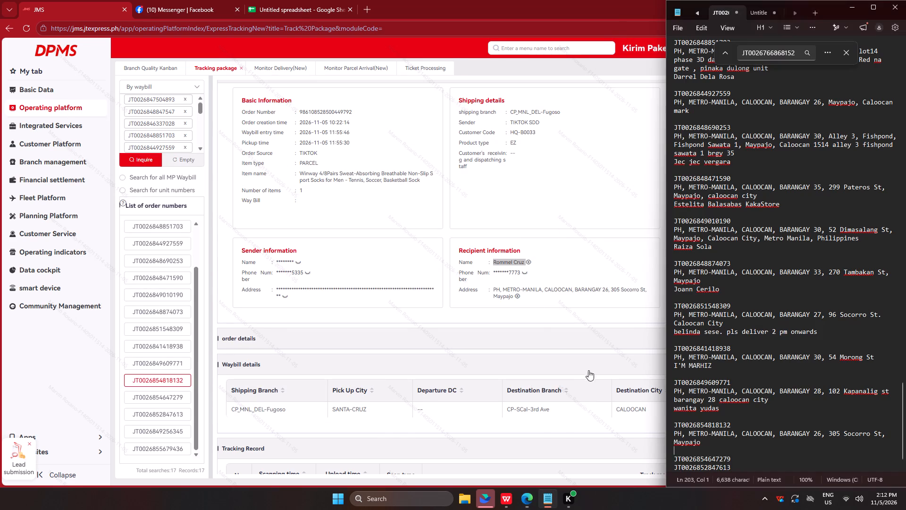
pyautogui.hotkey('ctrl', 'v')
pyautogui.click(160, 403)
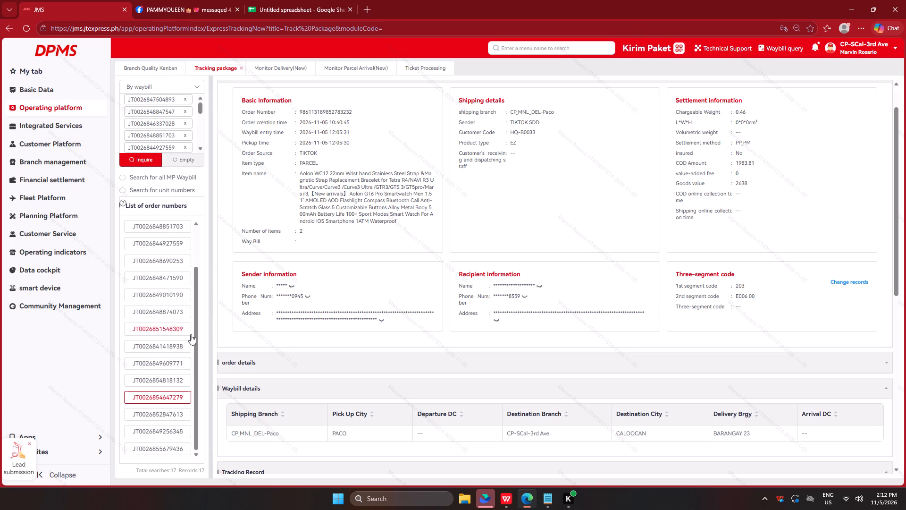
pyautogui.tripleClick(494, 319)
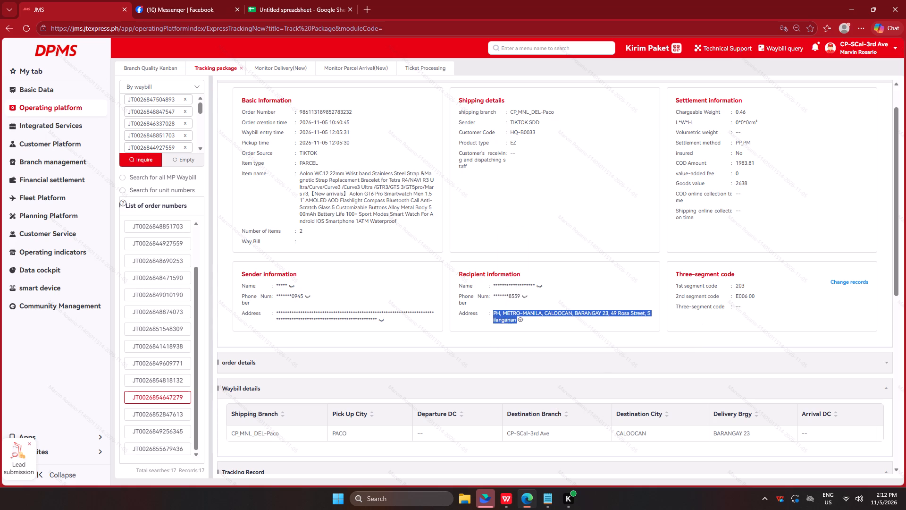
pyautogui.hotkey('ctrl', 'c')
pyautogui.hotkey('ctrl', 'c')
pyautogui.hotkey('ctrl', 'c')
pyautogui.hotkey('ctrl', 'c')
pyautogui.hotkey('ctrl', 'c')
pyautogui.hotkey('ctrl', 'c')
pyautogui.hotkey('ctrl', 'c')
pyautogui.hotkey('ctrl', 'c')
pyautogui.hotkey('ctrl', 'c')
pyautogui.hotkey('ctrl', 'c')
pyautogui.hotkey('ctrl', 'c')
pyautogui.hotkey('ctrl', 'c')
pyautogui.hotkey('ctrl', 'c')
pyautogui.hotkey('ctrl', 'c')
pyautogui.hotkey('ctrl', 'c')
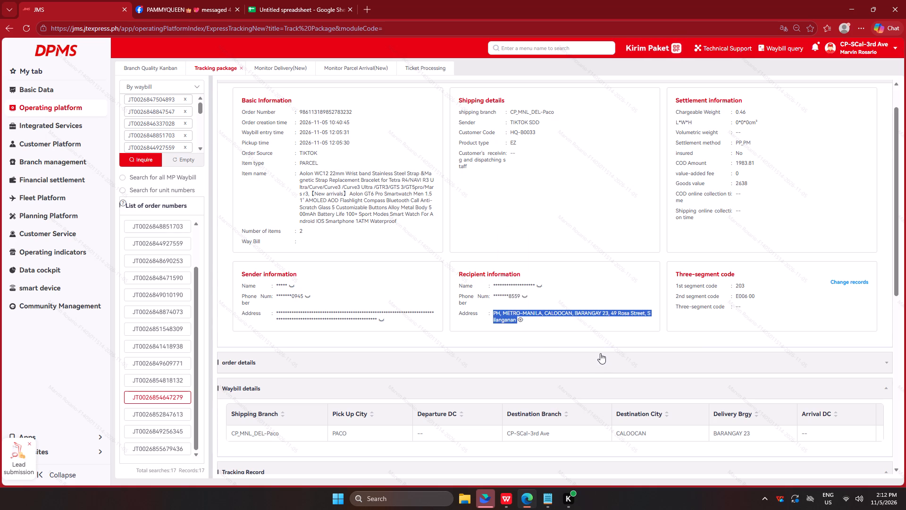
pyautogui.hotkey('alt', 'Tab')
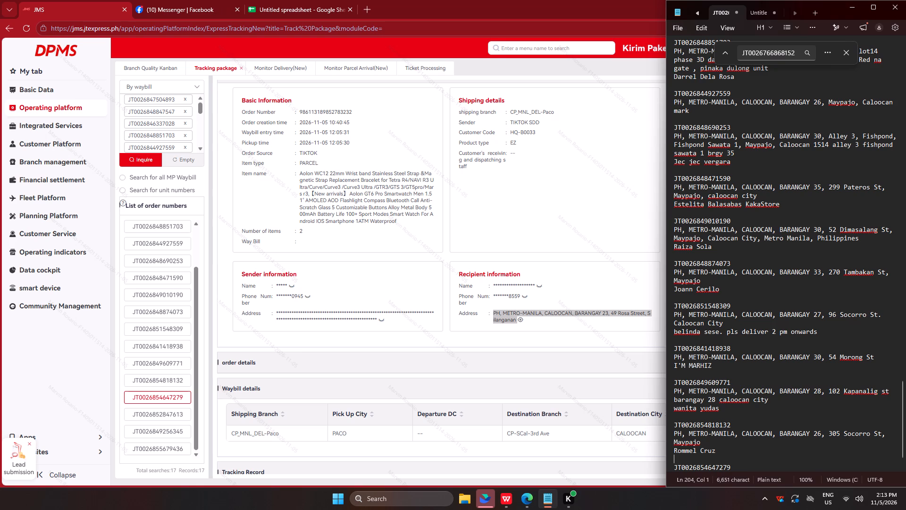
pyautogui.scroll(-7, 777, 450)
pyautogui.click(739, 435)
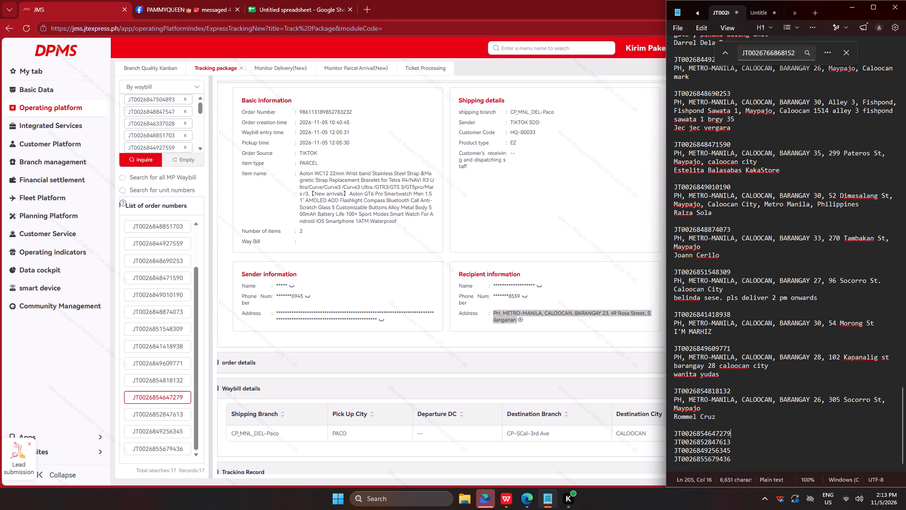
pyautogui.press('Return')
pyautogui.hotkey('ctrl', 'v')
pyautogui.click(540, 286)
pyautogui.tripleClick(536, 286)
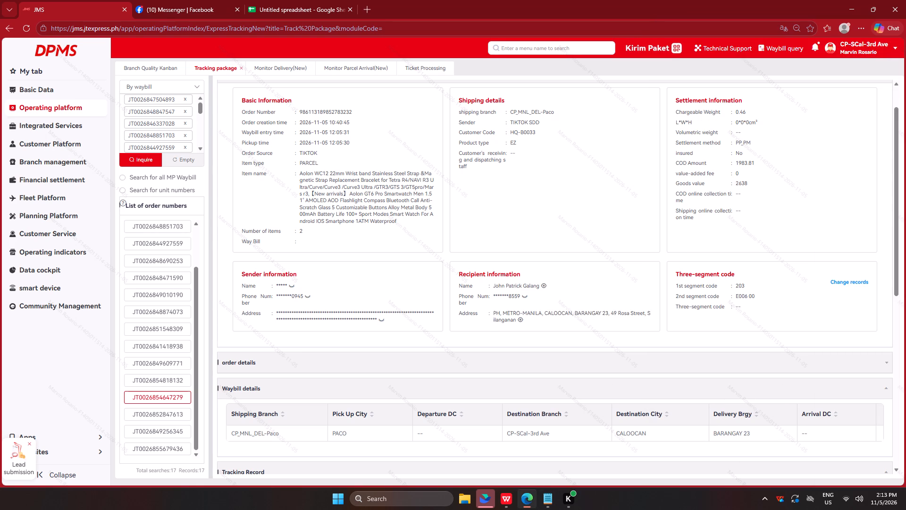
pyautogui.click(536, 286)
pyautogui.hotkey('ctrl', 'c')
pyautogui.hotkey('ctrl', 'c')
pyautogui.hotkey('ctrl', 'c')
pyautogui.hotkey('ctrl', 'c')
pyautogui.hotkey('ctrl', 'c')
pyautogui.hotkey('ctrl', 'c')
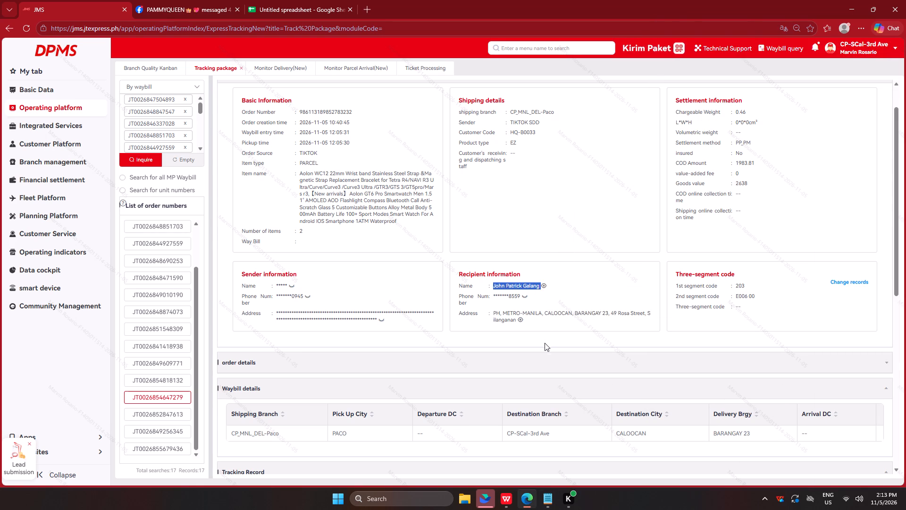
pyautogui.hotkey('alt', 'Tab')
pyautogui.hotkey('ctrl', 'v')
pyautogui.scroll(-7, 730, 430)
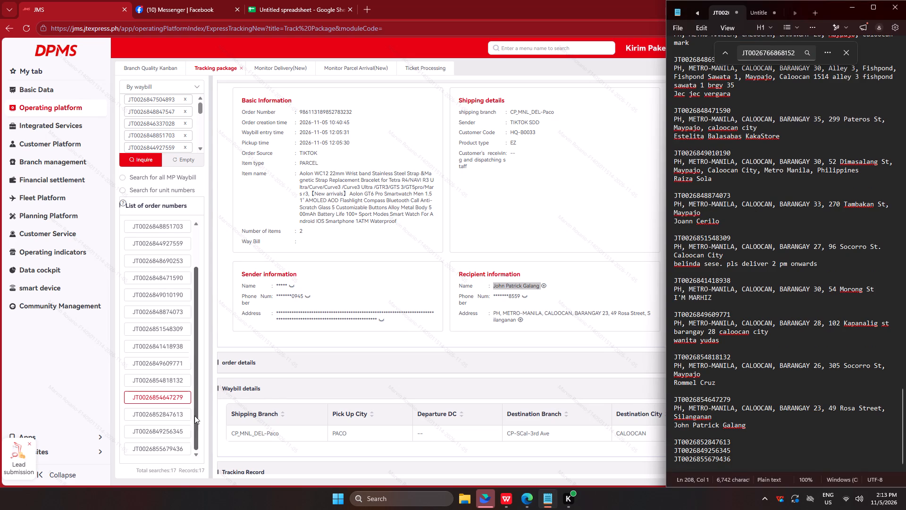
pyautogui.click(170, 414)
pyautogui.scroll(-15, 375, 338)
pyautogui.scroll(6, 558, 367)
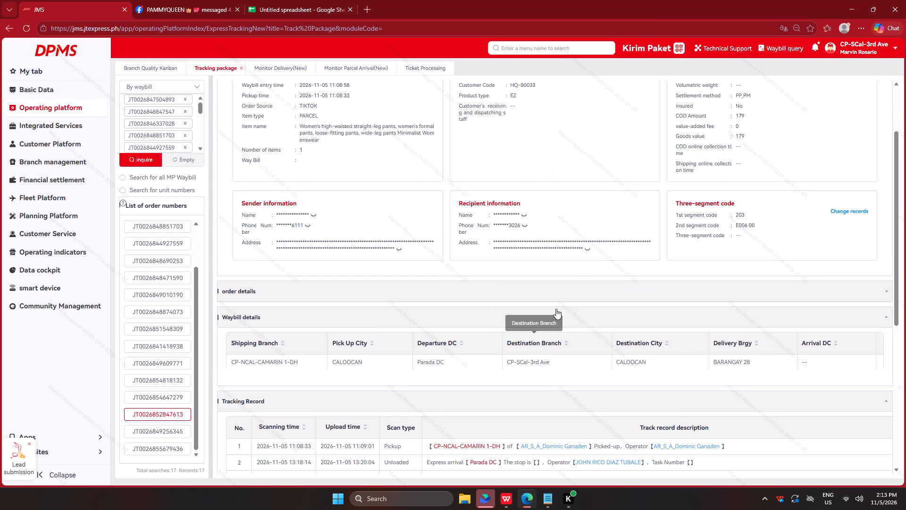
pyautogui.scroll(-8, 582, 283)
pyautogui.scroll(5, 577, 295)
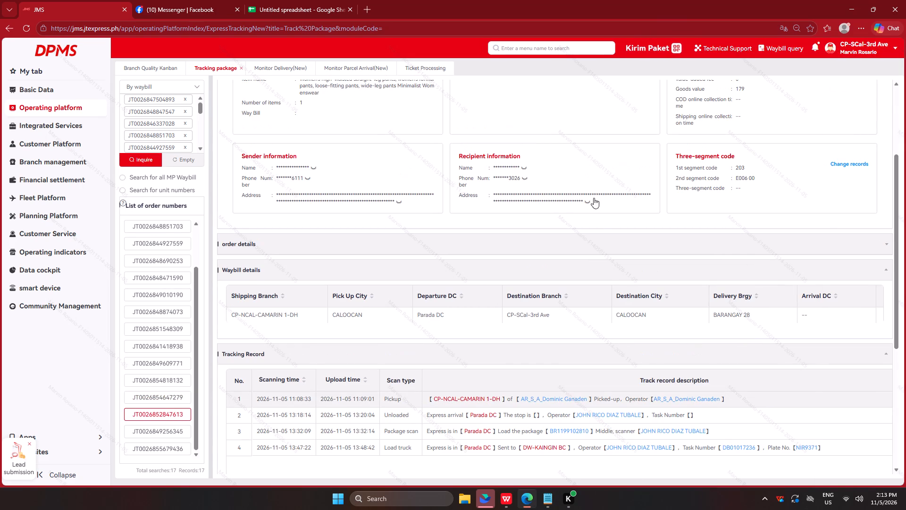
pyautogui.click(589, 196)
pyautogui.tripleClick(587, 202)
pyautogui.click(587, 202)
pyautogui.hotkey('ctrl', 'c')
pyautogui.hotkey('ctrl', 'c')
pyautogui.hotkey('ctrl', 'c')
pyautogui.hotkey('ctrl', 'c')
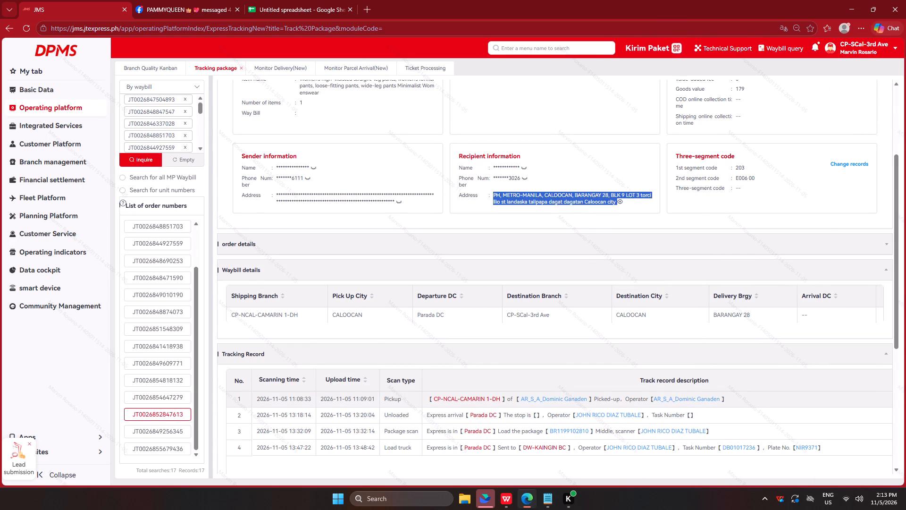
pyautogui.hotkey('alt', 'Tab')
pyautogui.scroll(-7, 742, 402)
pyautogui.click(740, 446)
pyautogui.press('Return')
pyautogui.hotkey('ctrl', 'v')
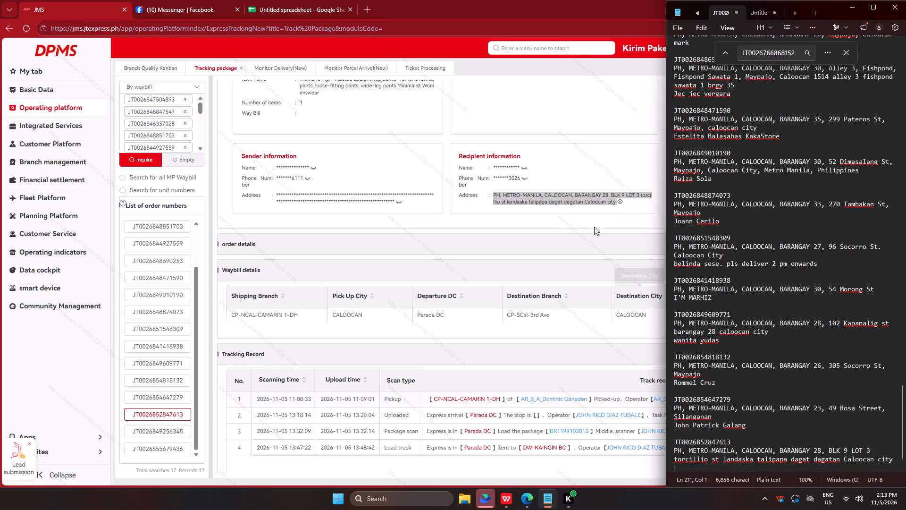
pyautogui.click(524, 166)
pyautogui.tripleClick(512, 167)
pyautogui.hotkey('ctrl', 'c')
pyautogui.hotkey('ctrl', 'c')
pyautogui.hotkey('ctrl', 'c')
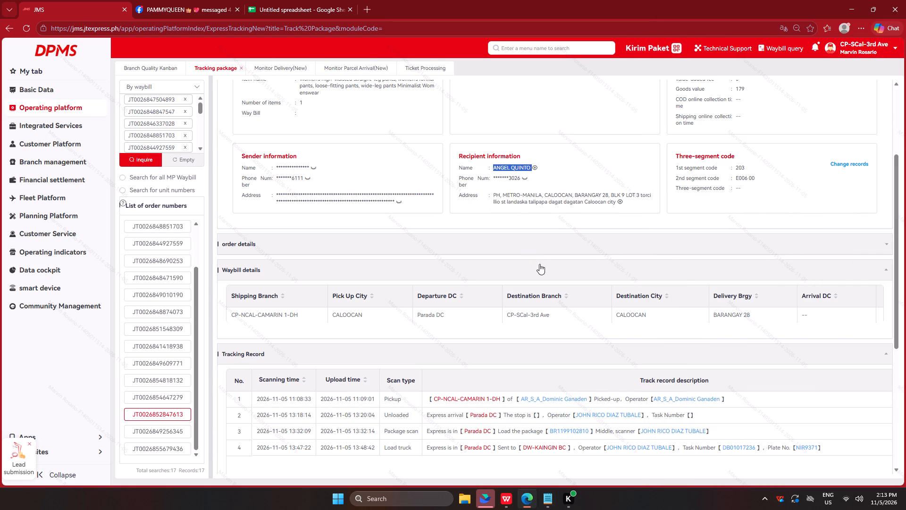
pyautogui.hotkey('alt', 'Tab')
pyautogui.hotkey('ctrl', 'v')
pyautogui.scroll(-7, 777, 416)
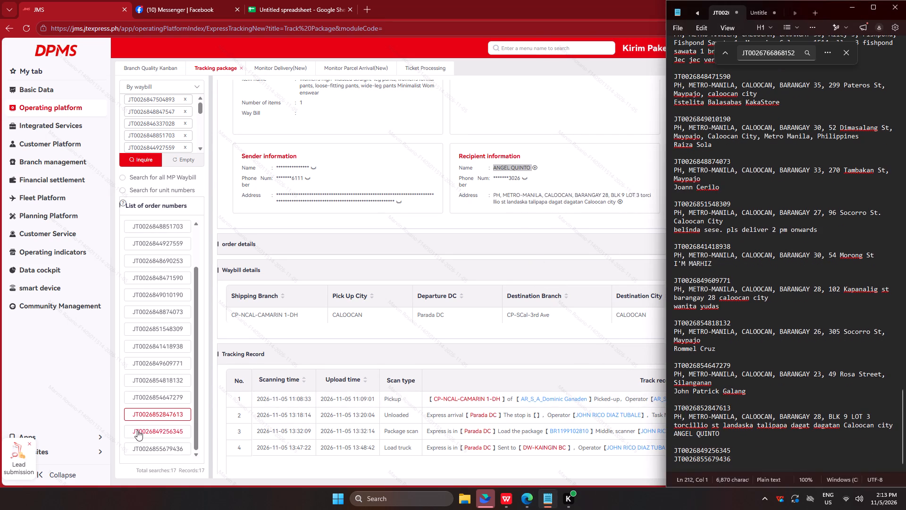
pyautogui.click(137, 430)
pyautogui.scroll(-9, 491, 316)
pyautogui.scroll(8, 503, 330)
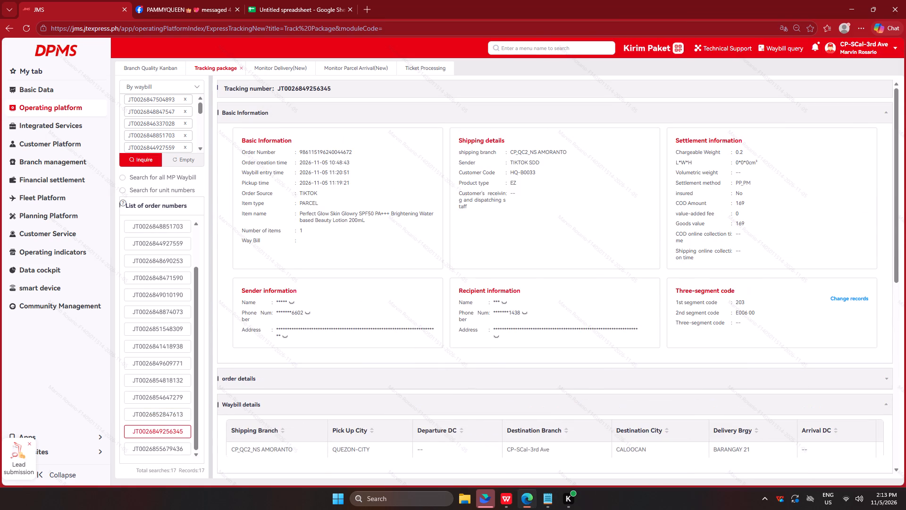
pyautogui.tripleClick(499, 333)
pyautogui.hotkey('ctrl', 'c')
pyautogui.hotkey('ctrl', 'c')
pyautogui.hotkey('ctrl', 'c')
pyautogui.hotkey('alt', 'Tab')
pyautogui.scroll(-7, 823, 413)
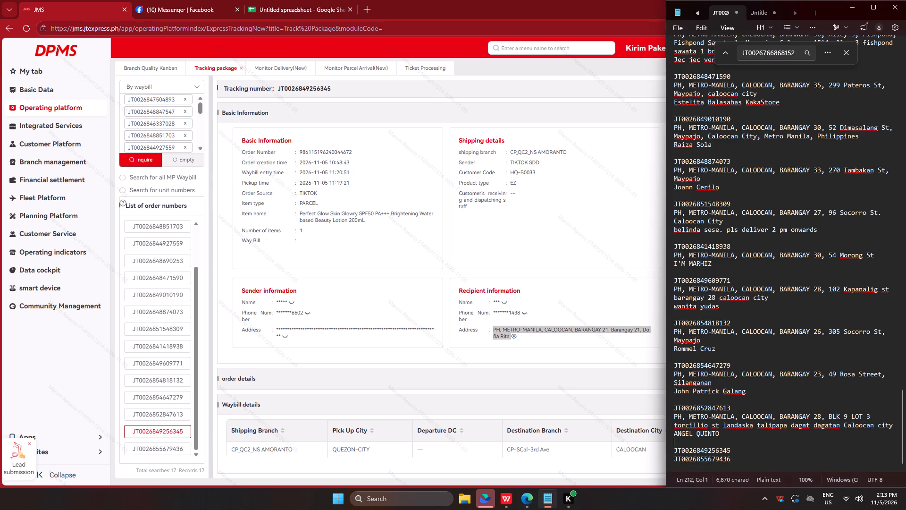
pyautogui.click(749, 456)
pyautogui.click(748, 456)
pyautogui.click(751, 453)
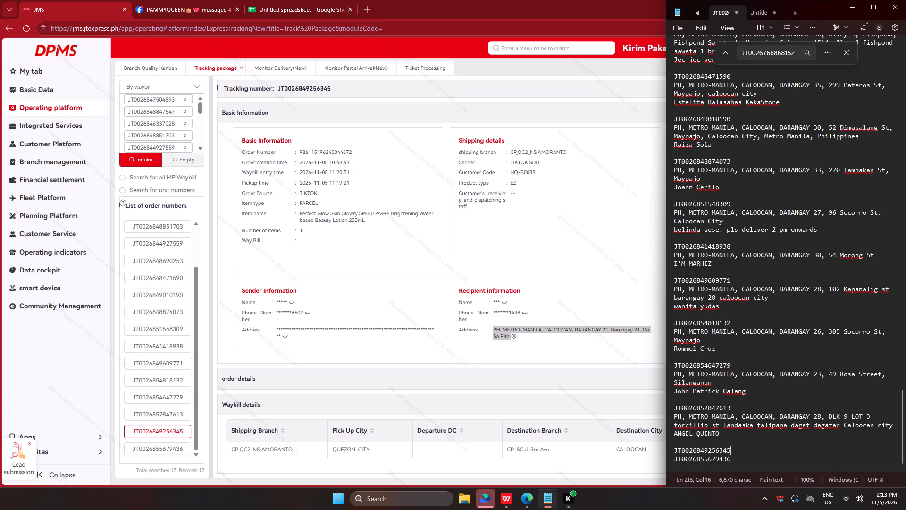
pyautogui.press('Return')
pyautogui.hotkey('ctrl', 'v')
pyautogui.click(507, 304)
pyautogui.tripleClick(499, 303)
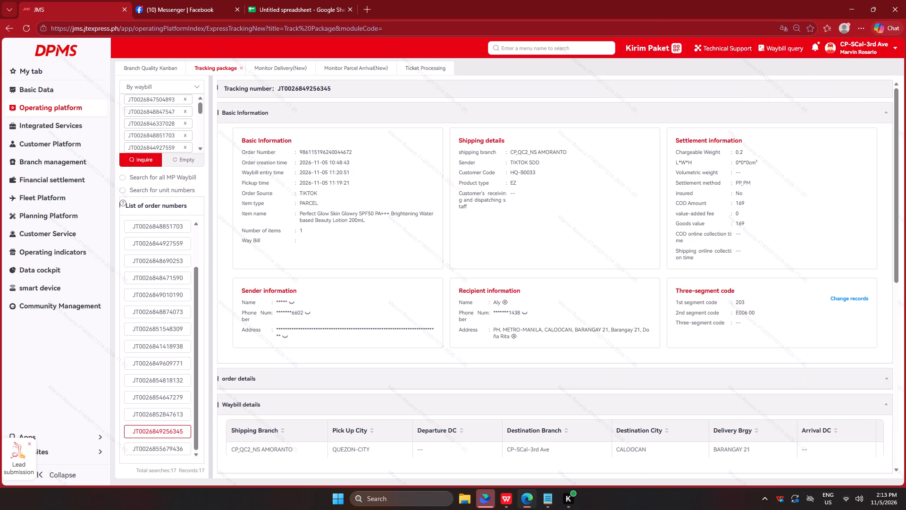
pyautogui.hotkey('ctrl', 'c')
pyautogui.hotkey('ctrl', 'c')
pyautogui.hotkey('ctrl', 'c')
pyautogui.hotkey('ctrl', 'c')
pyautogui.hotkey('alt', 'Tab')
pyautogui.hotkey('ctrl', 'v')
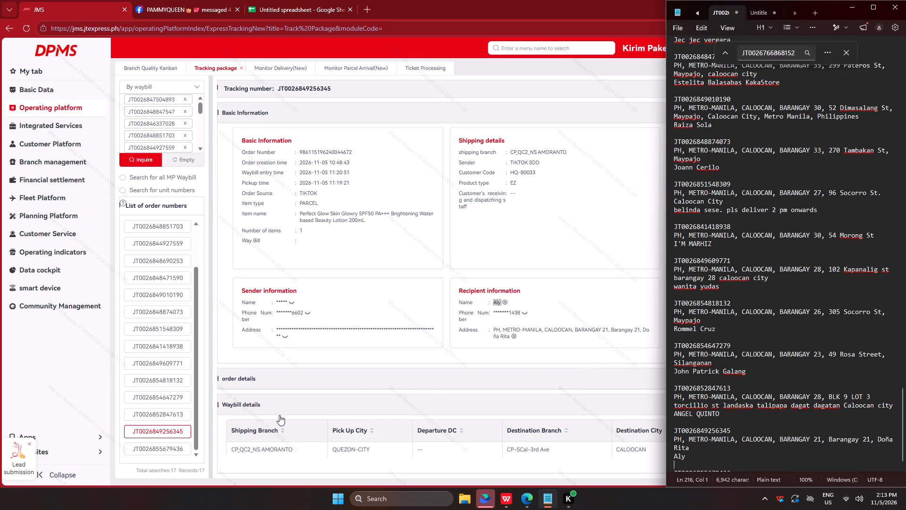
pyautogui.click(152, 441)
pyautogui.click(154, 447)
pyautogui.scroll(-8, 436, 348)
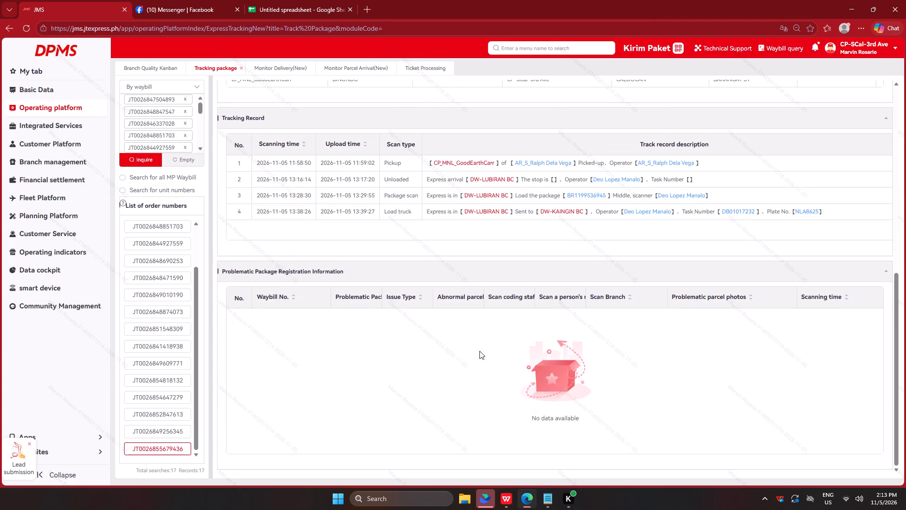
pyautogui.scroll(6, 498, 352)
pyautogui.tripleClick(534, 241)
pyautogui.click(534, 241)
pyautogui.hotkey('ctrl', 'c')
pyautogui.hotkey('ctrl', 'c')
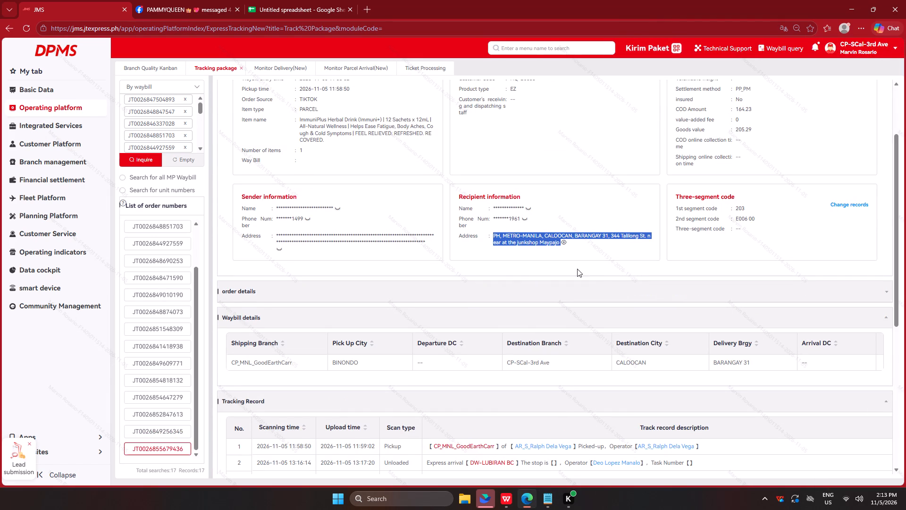
pyautogui.hotkey('ctrl', 'c')
pyautogui.hotkey('ctrl', 'c')
pyautogui.hotkey('ctrl', 'c')
pyautogui.hotkey('ctrl', 'c')
pyautogui.hotkey('ctrl', 'c')
pyautogui.hotkey('ctrl', 'c')
pyautogui.hotkey('alt', 'Tab')
pyautogui.scroll(-2, 729, 354)
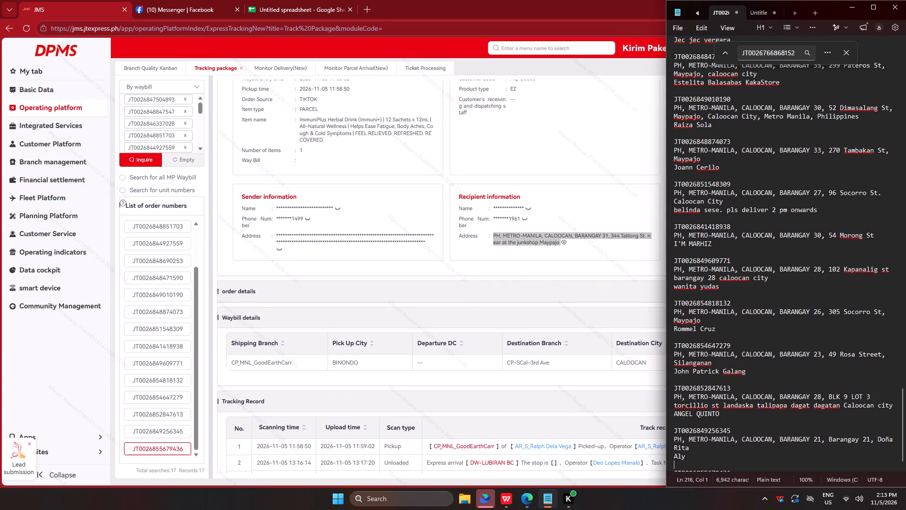
pyautogui.scroll(-6, 731, 361)
pyautogui.click(751, 459)
pyautogui.press('Return')
pyautogui.press('.')
pyautogui.hotkey('ctrl', 'v')
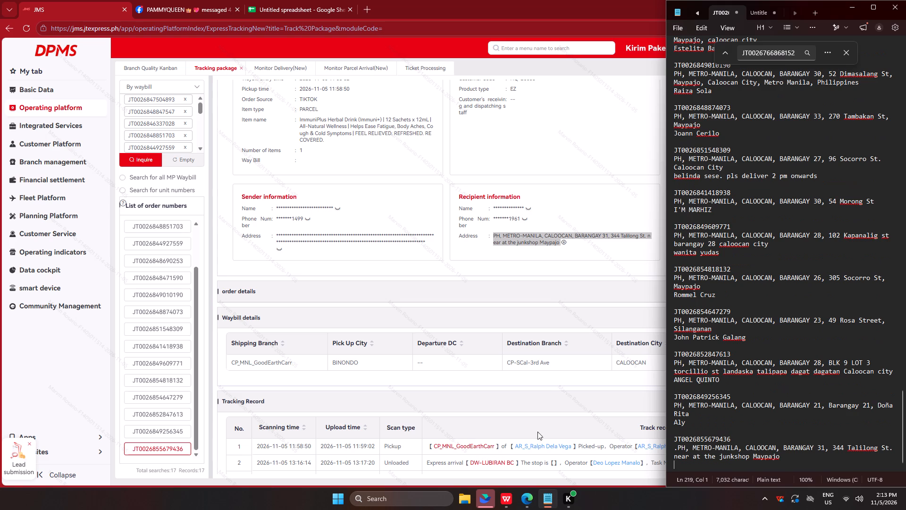
pyautogui.click(531, 208)
pyautogui.tripleClick(520, 208)
pyautogui.hotkey('ctrl', 'c')
pyautogui.hotkey('ctrl', 'c')
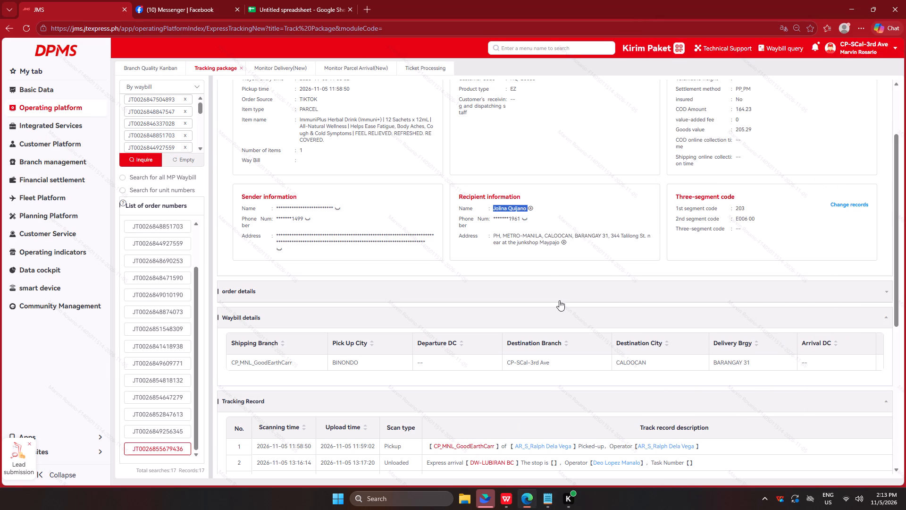
pyautogui.hotkey('ctrl', 'c')
pyautogui.hotkey('ctrl', 'c')
pyautogui.hotkey('alt', 'Tab')
pyautogui.hotkey('ctrl', 'v')
# Add the line "SDD PARCELS" at the end of the Notepad list, separated from the last waybill entry by a blank line.
pyautogui.press('Return')
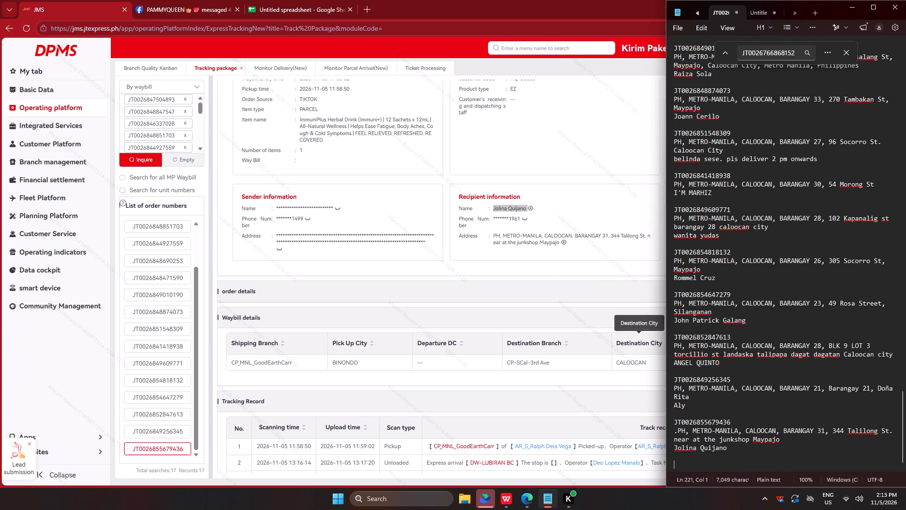
pyautogui.press('s')
pyautogui.press('BackSpace')
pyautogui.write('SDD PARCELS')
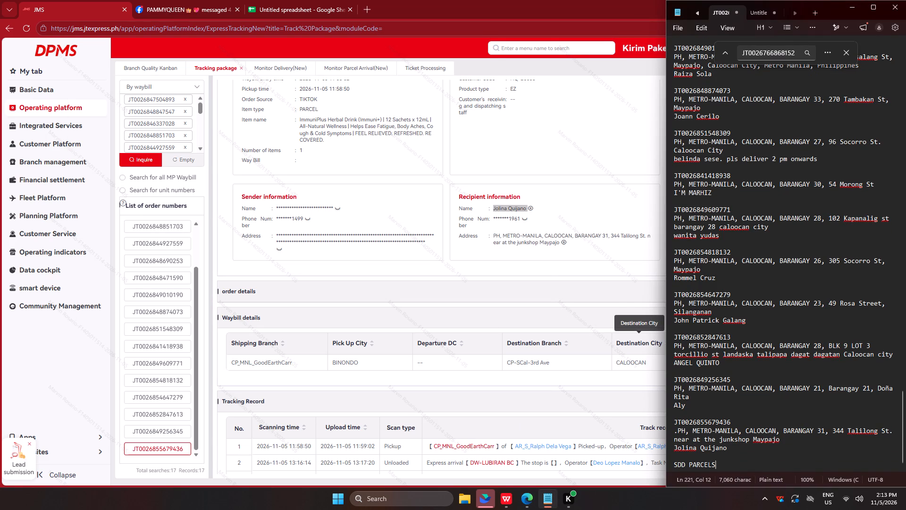
# Complete the last line of the Notepad list with the date so it reads "SDD PARCELS NOVEMBER 05, 2026".
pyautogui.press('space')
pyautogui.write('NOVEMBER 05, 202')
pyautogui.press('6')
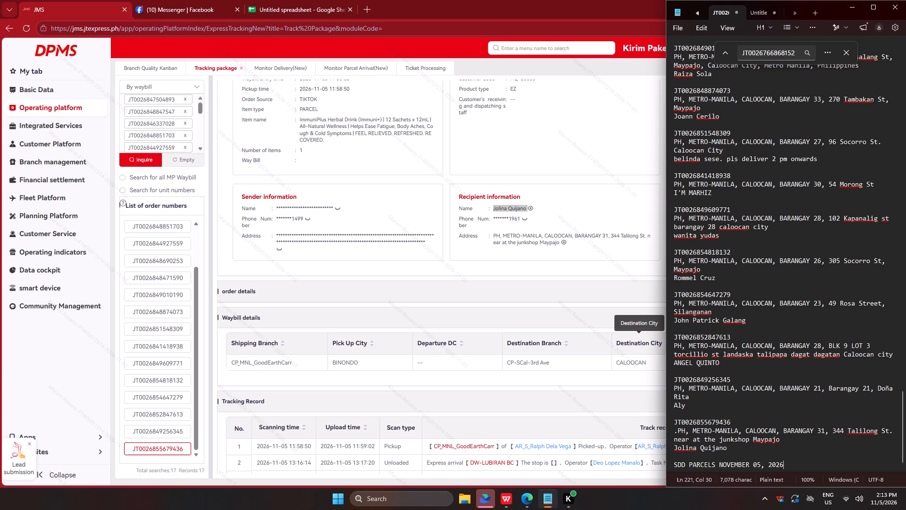
# Copy the line "SDD PARCELS NOVEMBER 05, 2026" to the top of the Notepad list as a heading, with a blank line below it.
pyautogui.moveTo(799, 461); pyautogui.dragTo(655, 464)
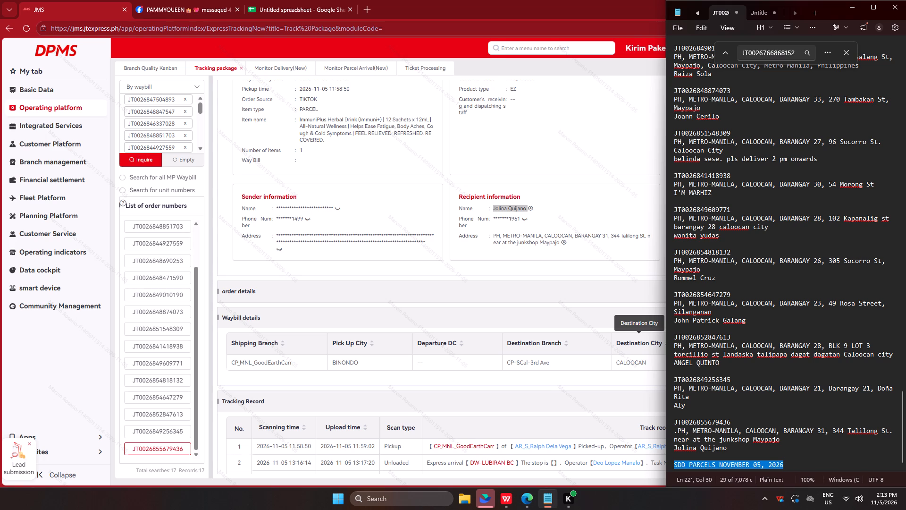
pyautogui.moveTo(655, 464); pyautogui.dragTo(654, 465)
pyautogui.hotkey('ctrl', 'c')
pyautogui.hotkey('ctrl', 'c')
pyautogui.hotkey('ctrl', 'c')
pyautogui.scroll(20, 737, 367)
pyautogui.scroll(8, 737, 367)
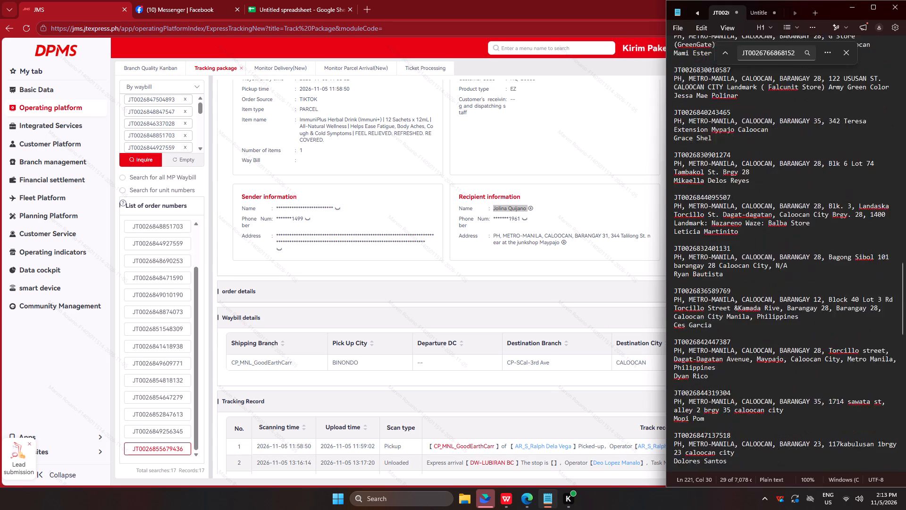
pyautogui.scroll(20, 782, 161)
pyautogui.scroll(16, 782, 161)
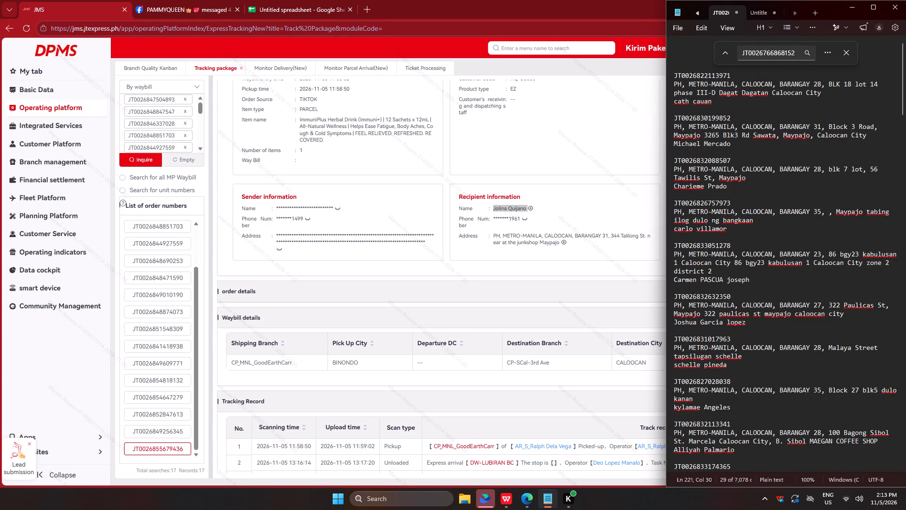
pyautogui.click(681, 61)
pyautogui.click(844, 51)
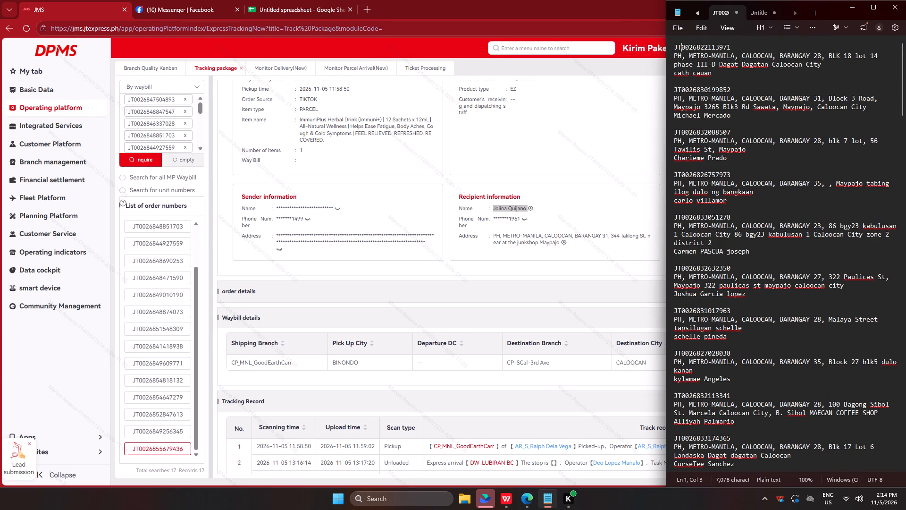
pyautogui.click(672, 48)
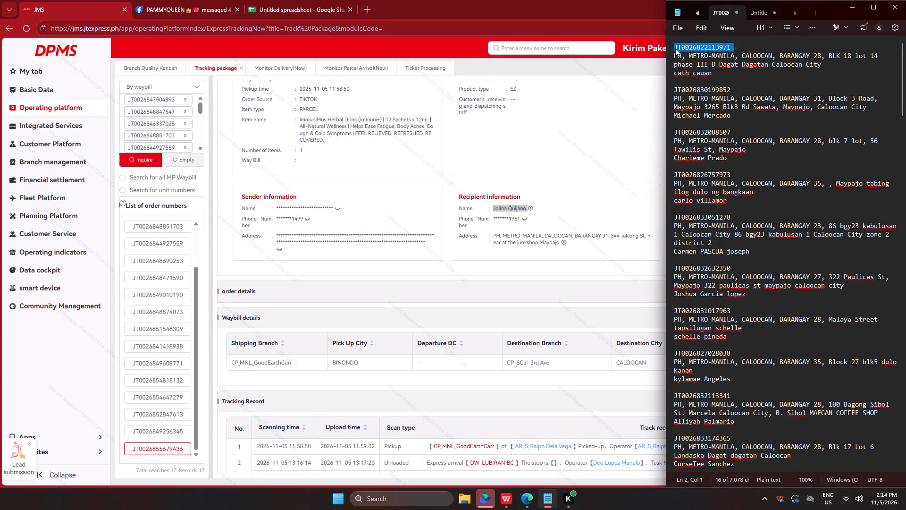
pyautogui.click(675, 48)
pyautogui.press('Return')
pyautogui.press('Up')
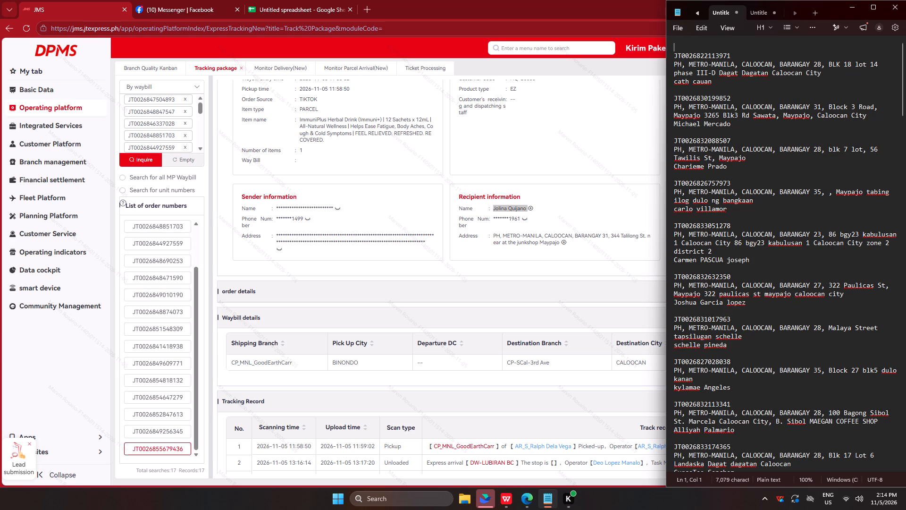
pyautogui.press('Return')
pyautogui.press('Up')
pyautogui.hotkey('ctrl', 'v')
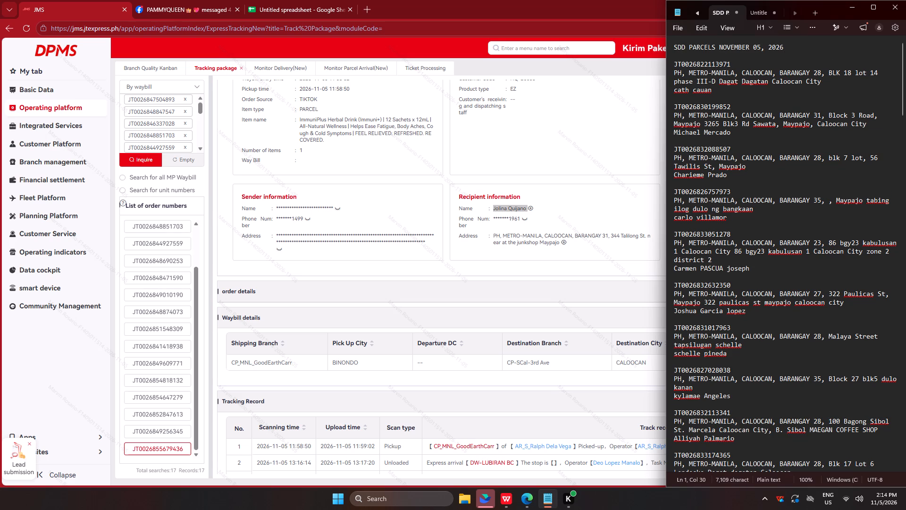
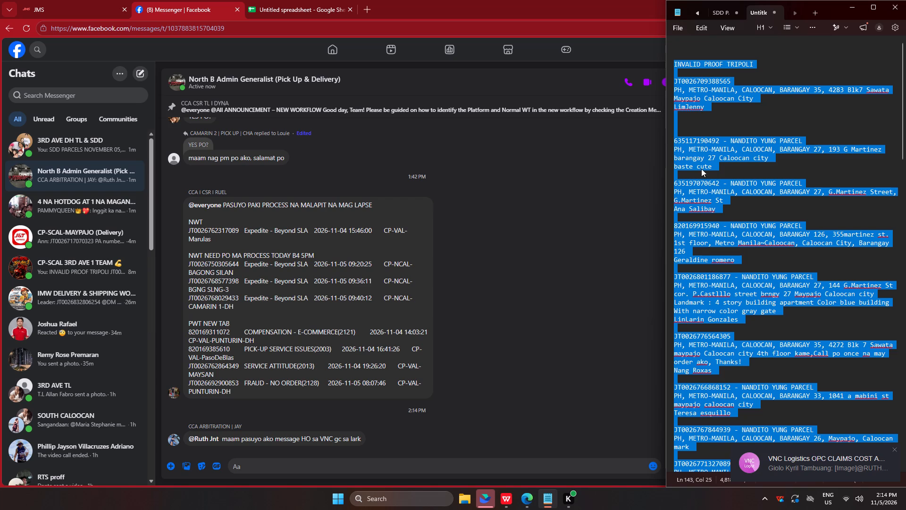
# Select the first waybill number under the "INVALID PROOF TRIPOLI" heading in the Notepad list.
pyautogui.doubleClick(693, 76)
pyautogui.doubleClick(695, 80)
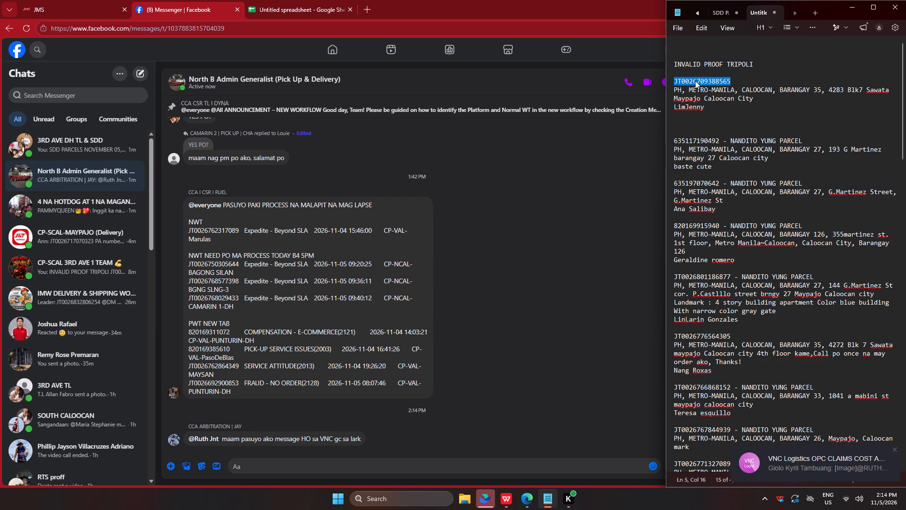
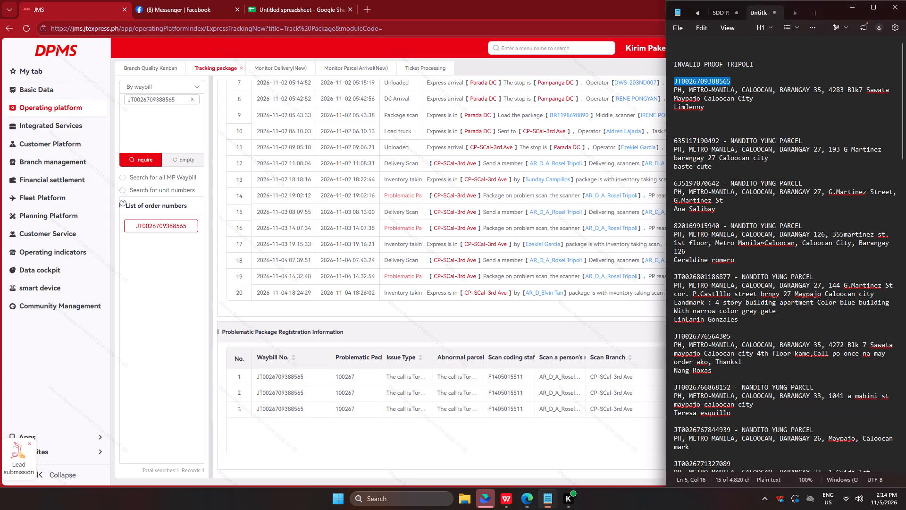
pyautogui.click(705, 152)
pyautogui.doubleClick(706, 144)
pyautogui.hotkey('ctrl', 'c')
pyautogui.hotkey('ctrl', 'c')
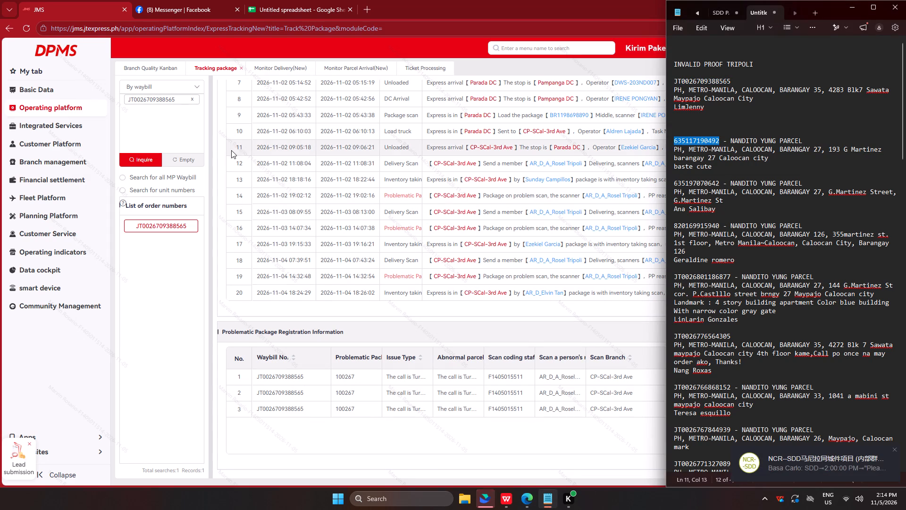
pyautogui.hotkey('ctrl', 'c')
pyautogui.hotkey('ctrl', 'c')
pyautogui.hotkey('ctrl', 'c')
pyautogui.hotkey('ctrl', 'c')
pyautogui.hotkey('ctrl', 'c')
pyautogui.hotkey('ctrl', 'c')
pyautogui.hotkey('ctrl', 'c')
pyautogui.keyDown('ctrl'); pyautogui.click(176, 160); pyautogui.keyUp('ctrl')
pyautogui.click(174, 140)
pyautogui.hotkey('ctrl', 'v')
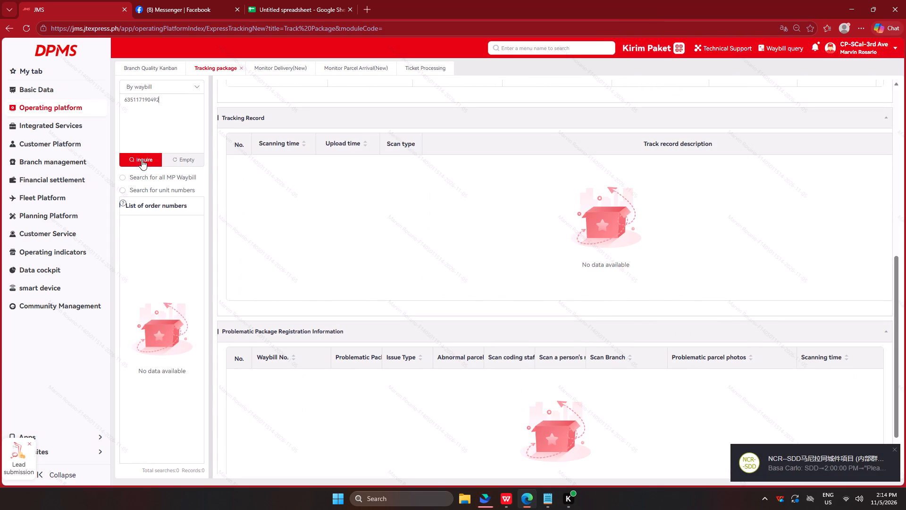
pyautogui.click(141, 161)
pyautogui.hotkey('alt', 'Tab')
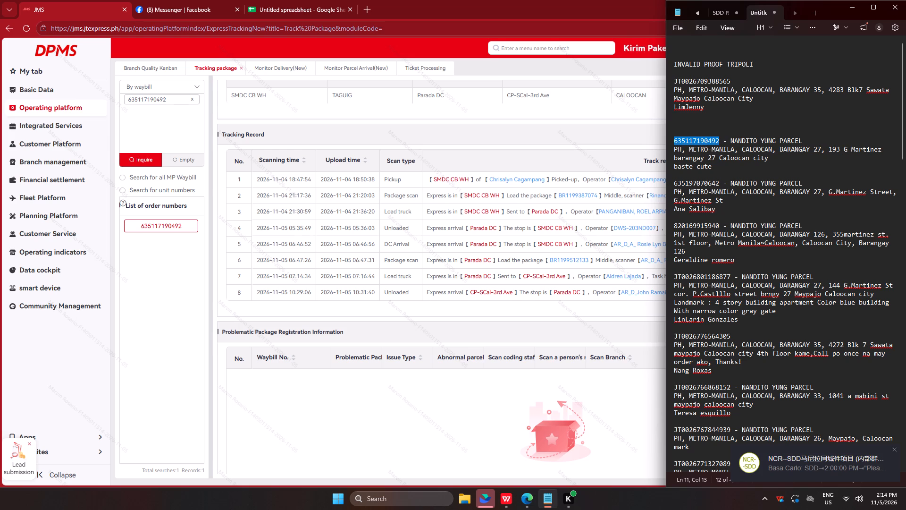
pyautogui.doubleClick(697, 186)
pyautogui.hotkey('ctrl', 'c')
pyautogui.hotkey('ctrl', 'c')
pyautogui.hotkey('ctrl', 'c')
pyautogui.hotkey('ctrl', 'c')
pyautogui.hotkey('ctrl', 'c')
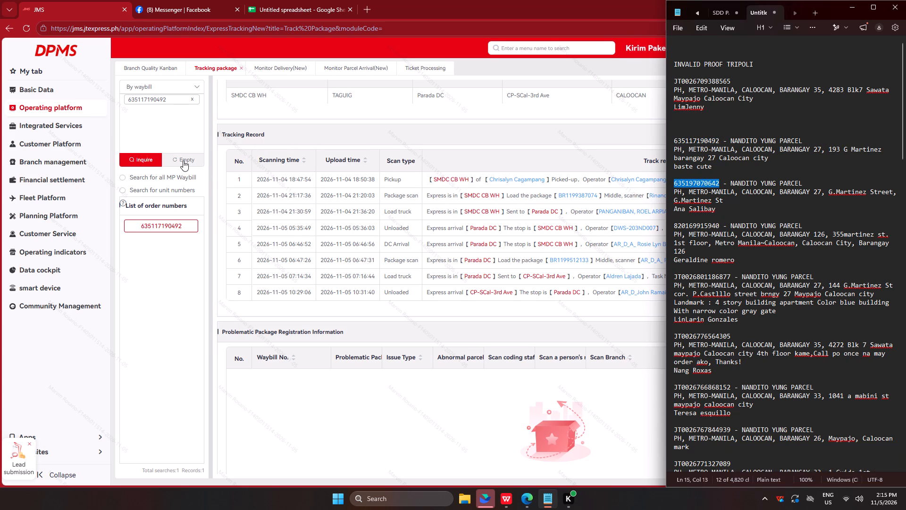
pyautogui.hotkey('ctrl', 'c')
pyautogui.hotkey('ctrl', 'c')
pyautogui.keyDown('ctrl'); pyautogui.click(183, 161); pyautogui.keyUp('ctrl')
pyautogui.click(175, 127)
pyautogui.hotkey('ctrl', 'v')
pyautogui.click(138, 154)
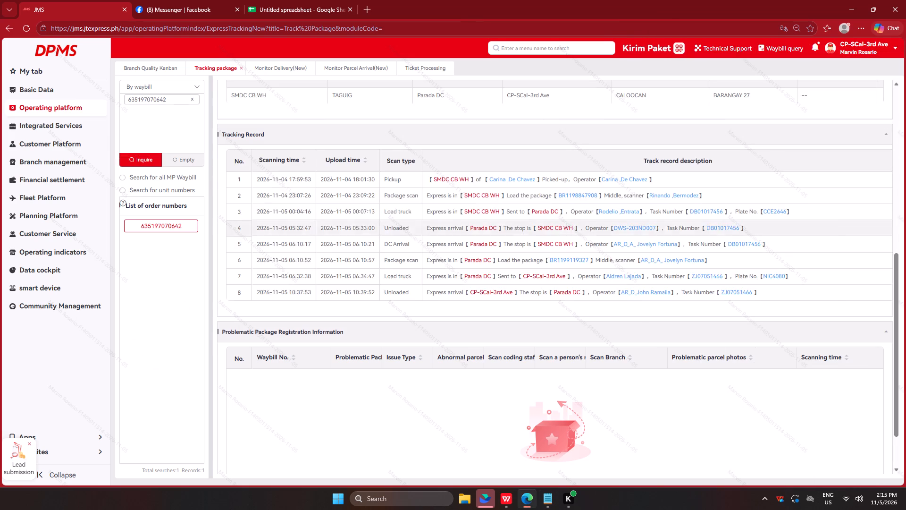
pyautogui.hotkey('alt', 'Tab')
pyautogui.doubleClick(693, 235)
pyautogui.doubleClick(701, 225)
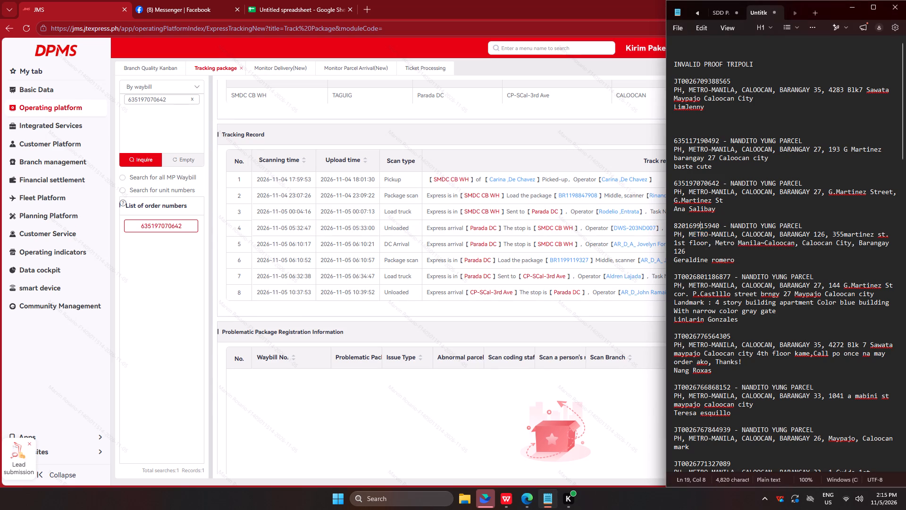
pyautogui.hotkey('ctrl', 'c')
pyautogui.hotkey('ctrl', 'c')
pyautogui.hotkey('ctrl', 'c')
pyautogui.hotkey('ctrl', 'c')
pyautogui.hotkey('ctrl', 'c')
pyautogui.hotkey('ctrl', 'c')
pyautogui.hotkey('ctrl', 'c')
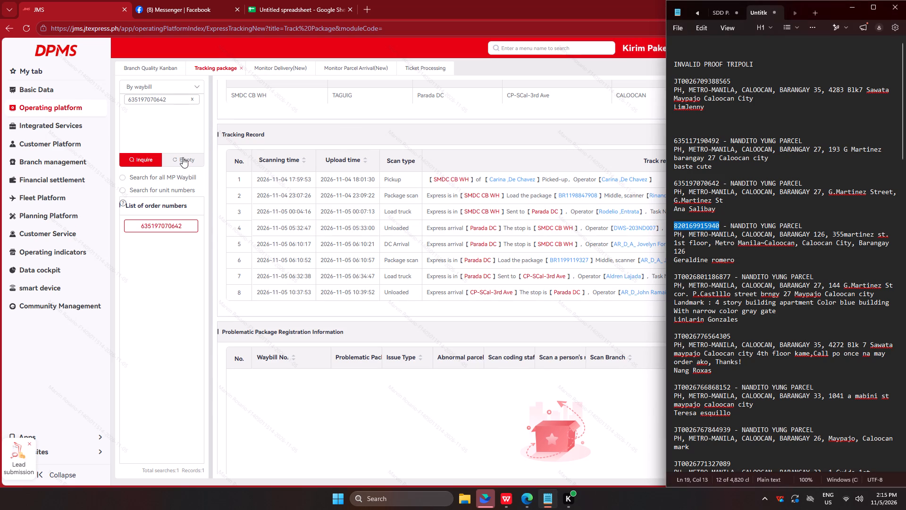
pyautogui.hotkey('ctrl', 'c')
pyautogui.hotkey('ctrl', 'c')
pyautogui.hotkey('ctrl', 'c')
pyautogui.scroll(-3, 648, 255)
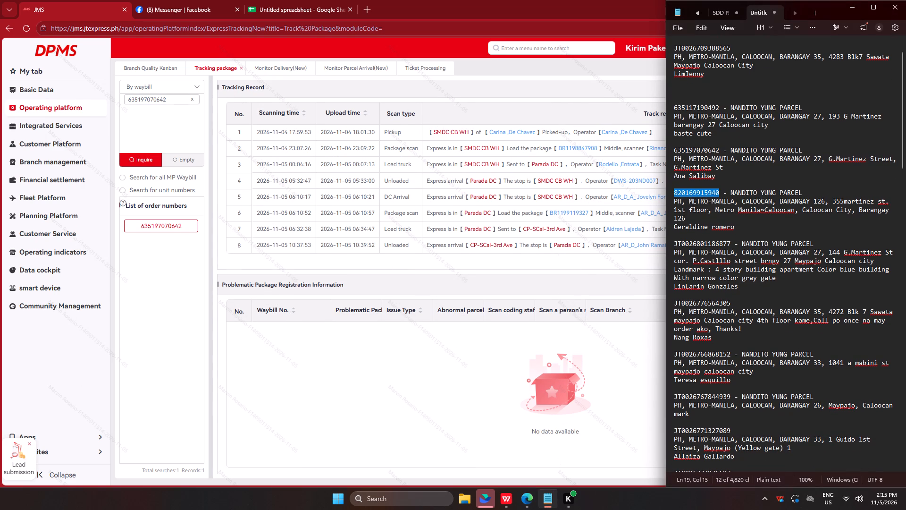
pyautogui.scroll(-5, 856, 321)
pyautogui.scroll(-1, 739, 314)
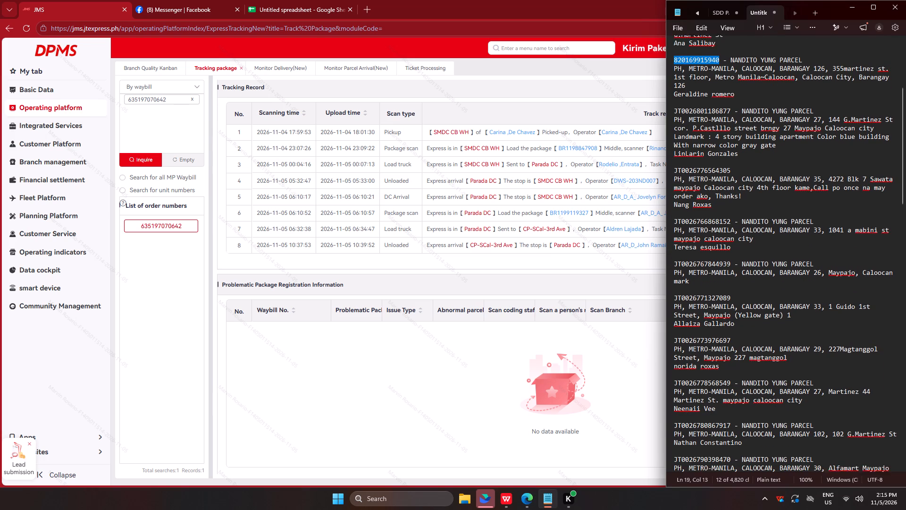
pyautogui.scroll(-3, 755, 331)
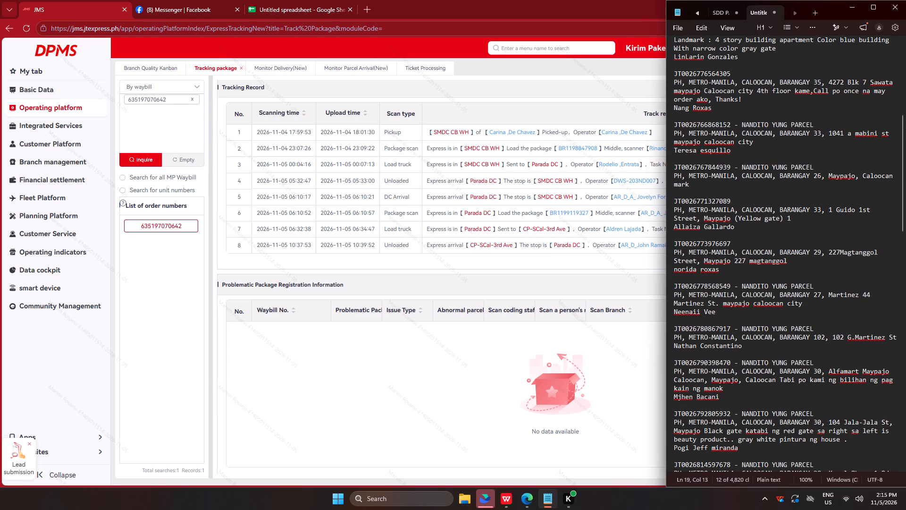
pyautogui.scroll(-3, 834, 308)
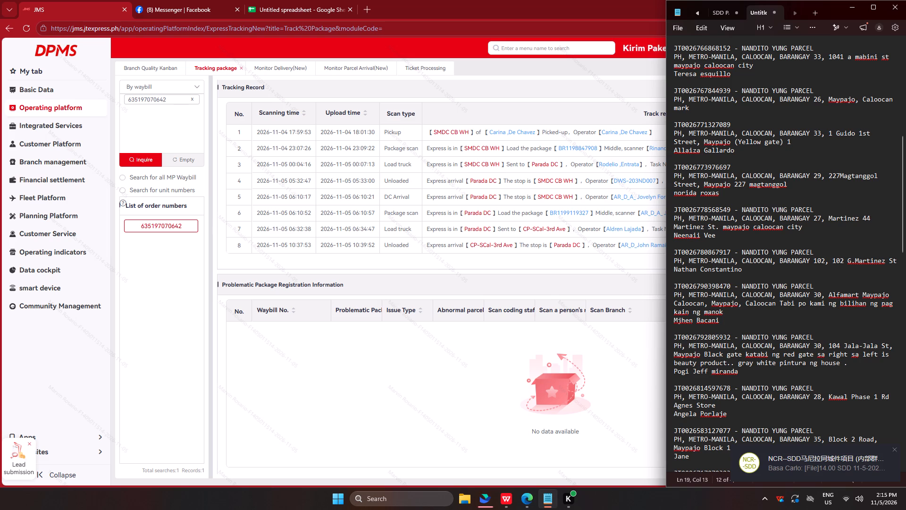
pyautogui.scroll(-5, 800, 315)
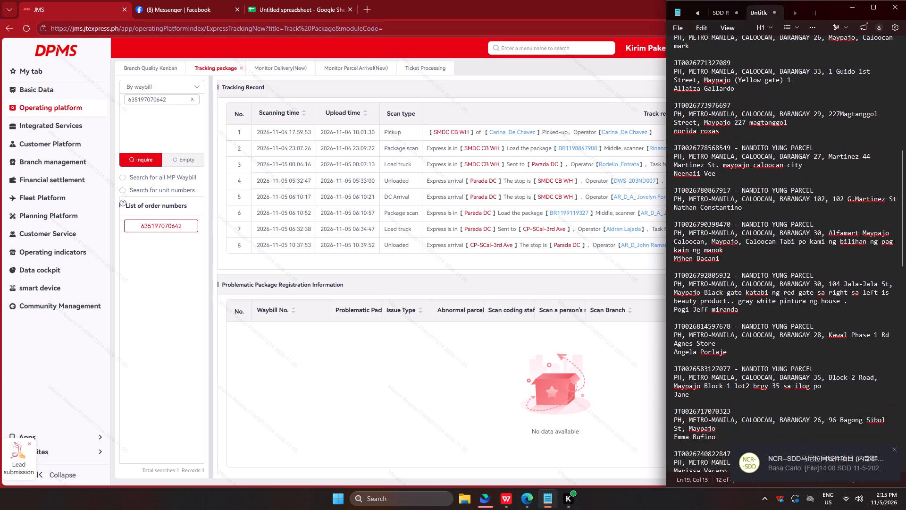
pyautogui.scroll(-2, 805, 307)
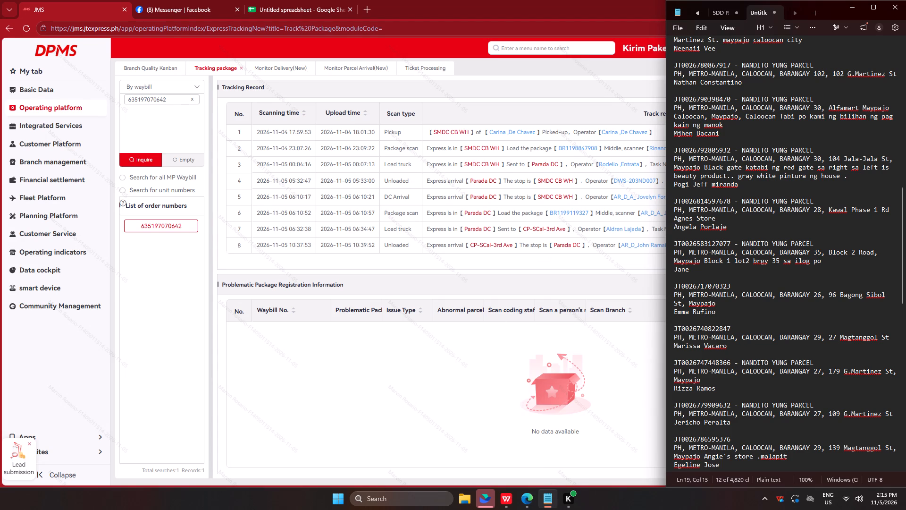
pyautogui.doubleClick(700, 291)
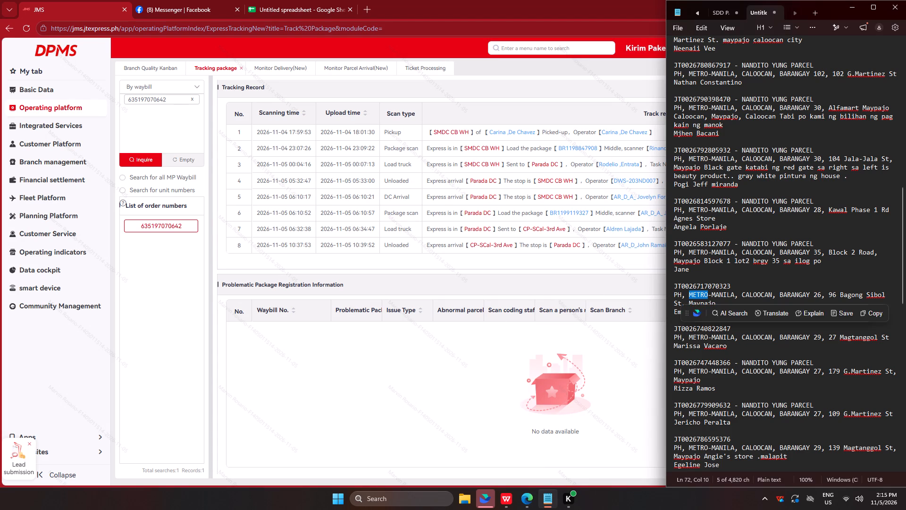
pyautogui.doubleClick(705, 286)
pyautogui.hotkey('ctrl', 'c')
pyautogui.hotkey('ctrl', 'c')
pyautogui.hotkey('ctrl', 'c')
pyautogui.hotkey('ctrl', 'c')
pyautogui.hotkey('ctrl', 'c')
pyautogui.hotkey('ctrl', 'c')
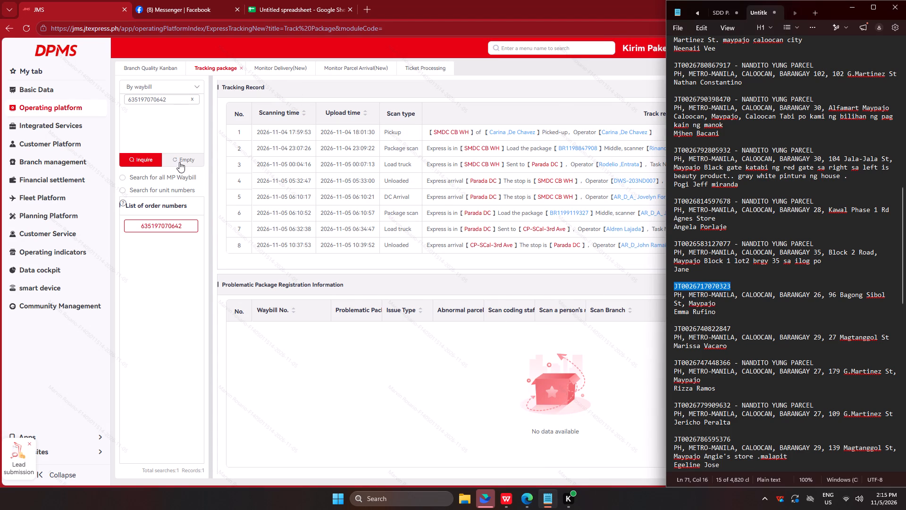
pyautogui.hotkey('ctrl', 'c')
pyautogui.keyDown('ctrl'); pyautogui.click(179, 161); pyautogui.keyUp('ctrl')
pyautogui.click(180, 144)
pyautogui.hotkey('ctrl', 'v')
pyautogui.click(150, 158)
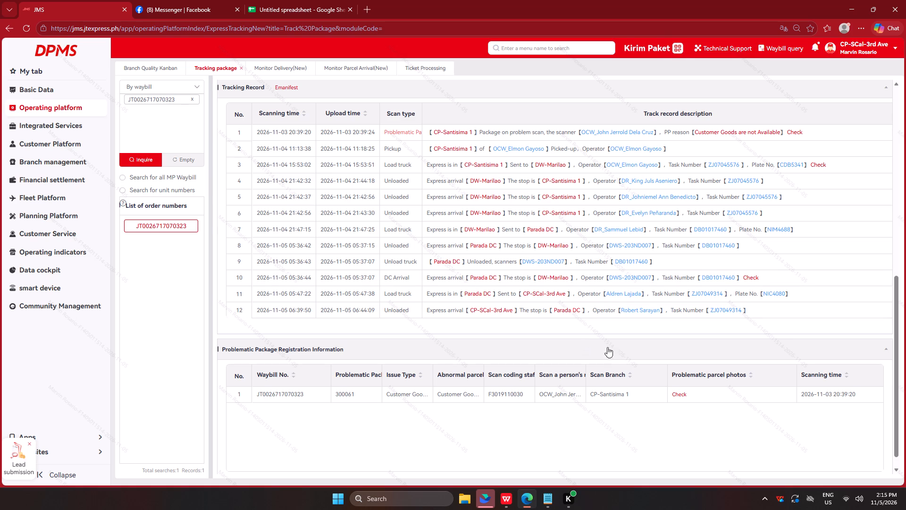
# Query the Monitor Delivery(New) summary for the CP-SCal-3rd Ave branch and open the details of its total delivery quantity.
pyautogui.click(277, 63)
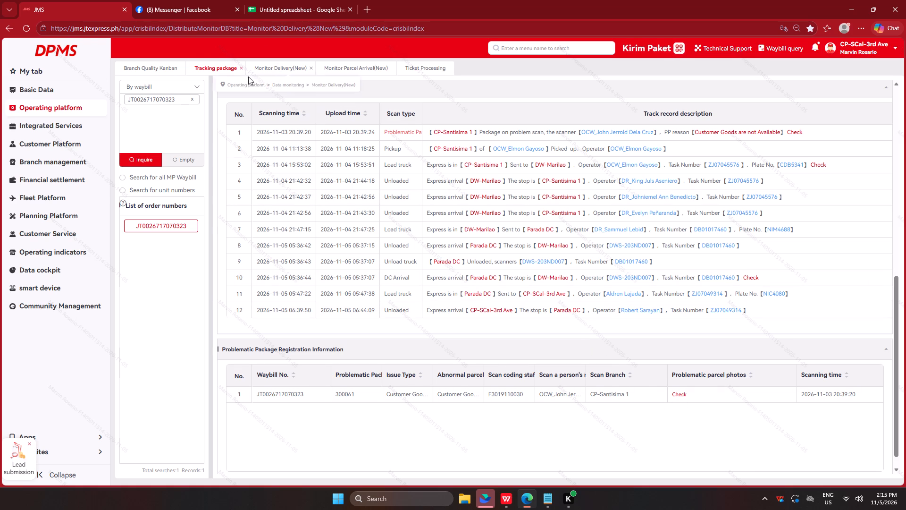
pyautogui.click(149, 103)
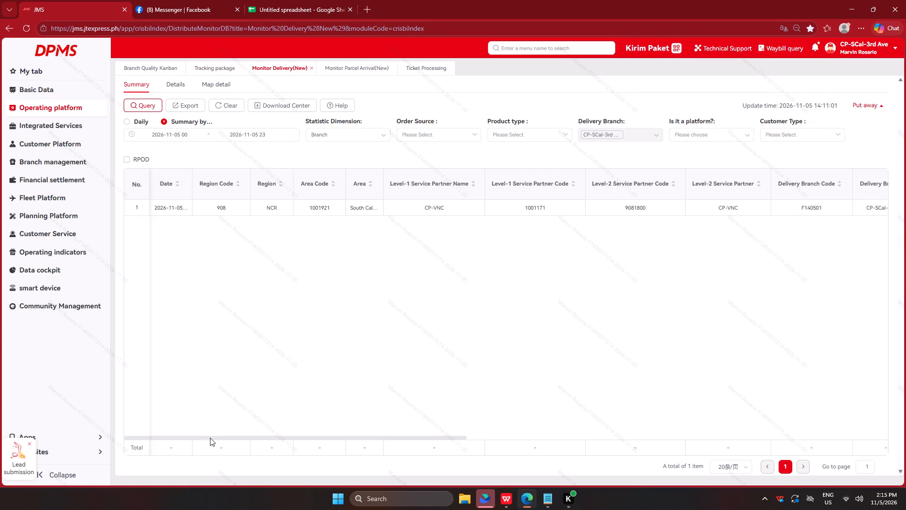
pyautogui.moveTo(184, 440); pyautogui.dragTo(485, 434)
pyautogui.click(297, 337)
pyautogui.moveTo(197, 436); pyautogui.dragTo(419, 438)
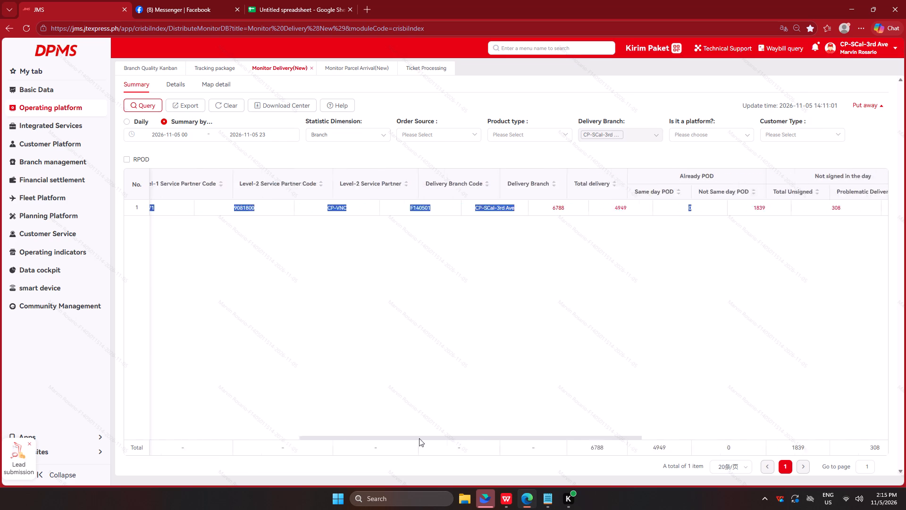
pyautogui.moveTo(419, 438); pyautogui.dragTo(422, 438)
pyautogui.click(489, 280)
pyautogui.click(445, 210)
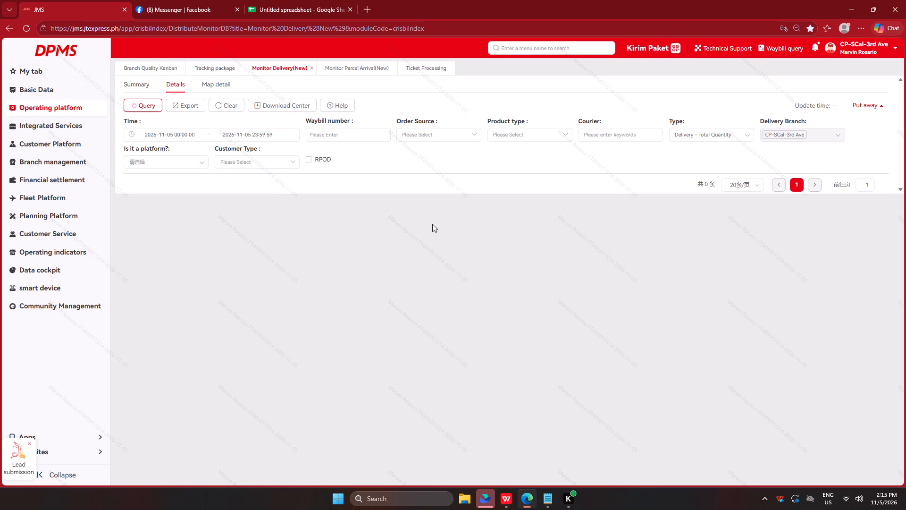
# Export the delivery details, refresh the export file list and open the newest Delivery Monitor details file.
pyautogui.click(183, 100)
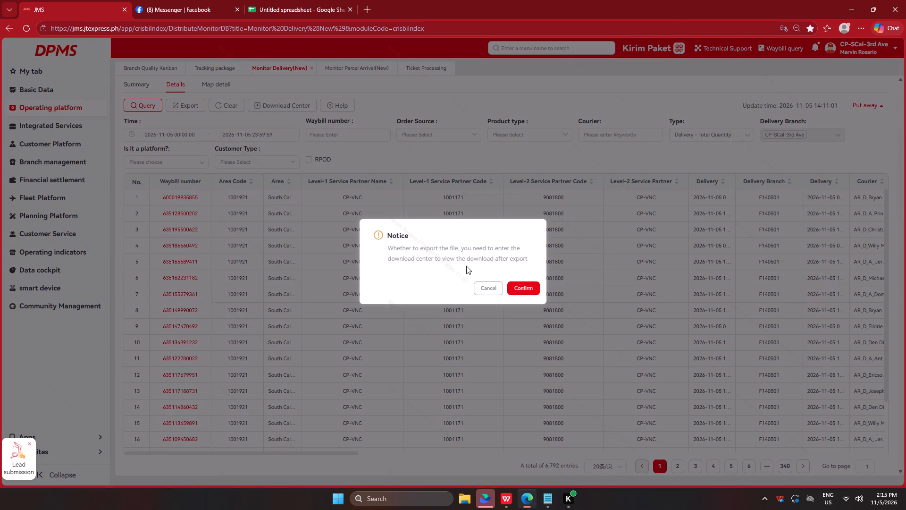
pyautogui.click(521, 288)
pyautogui.click(266, 110)
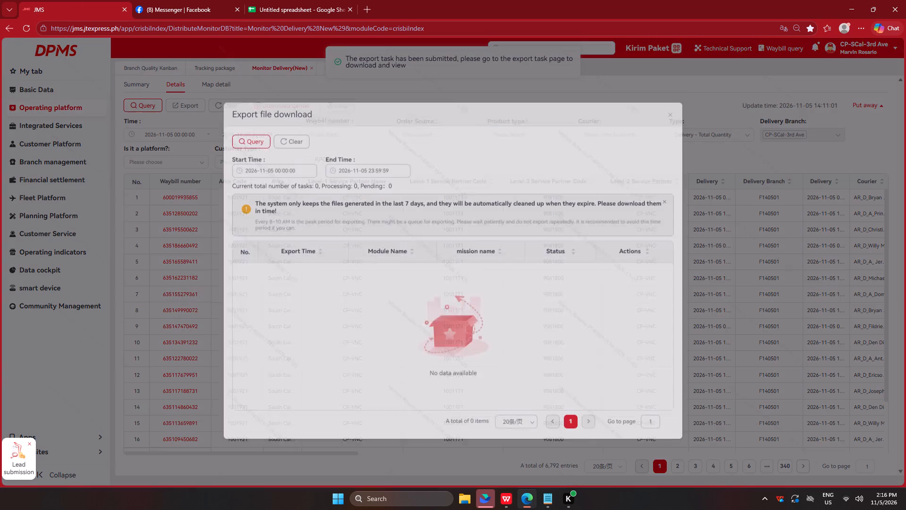
pyautogui.tripleClick(260, 142)
pyautogui.click(260, 142)
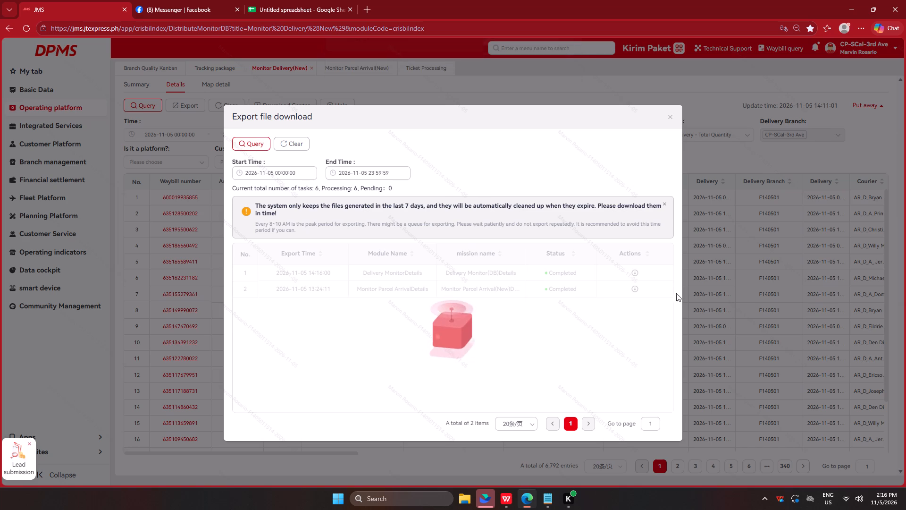
pyautogui.click(635, 275)
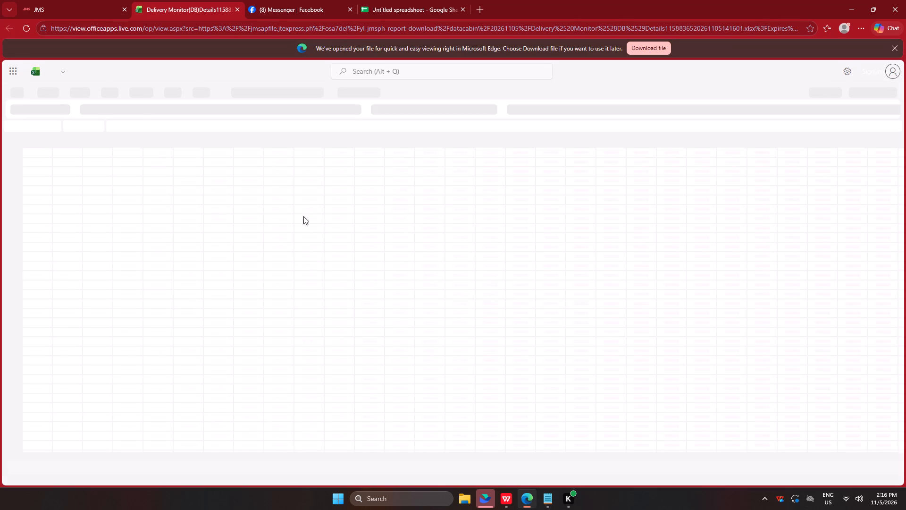
# Copy all waybill numbers below the header of the exported file and paste them as text only from A2 of the WPS ALL DELIVER sheet.
pyautogui.click(41, 164)
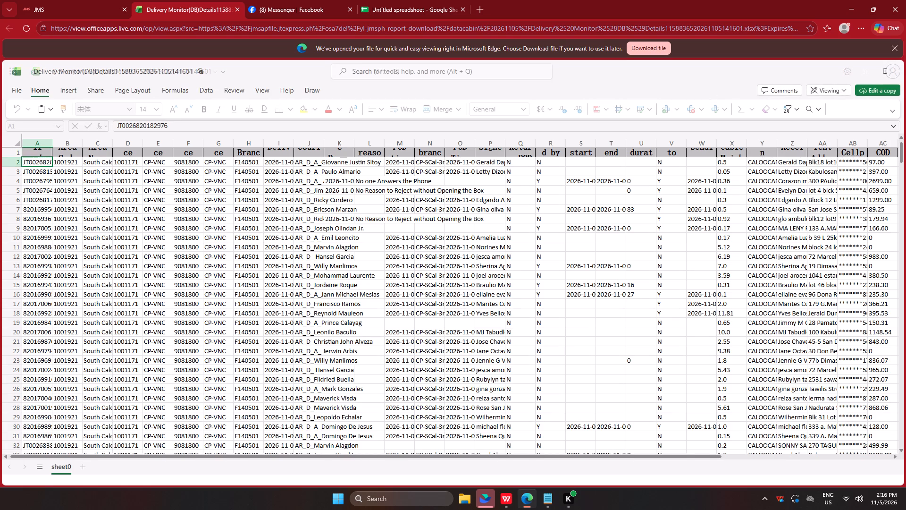
pyautogui.hotkey('ctrl', 'shift', 'Down')
pyautogui.hotkey('ctrl', 'c')
pyautogui.hotkey('ctrl', 'c')
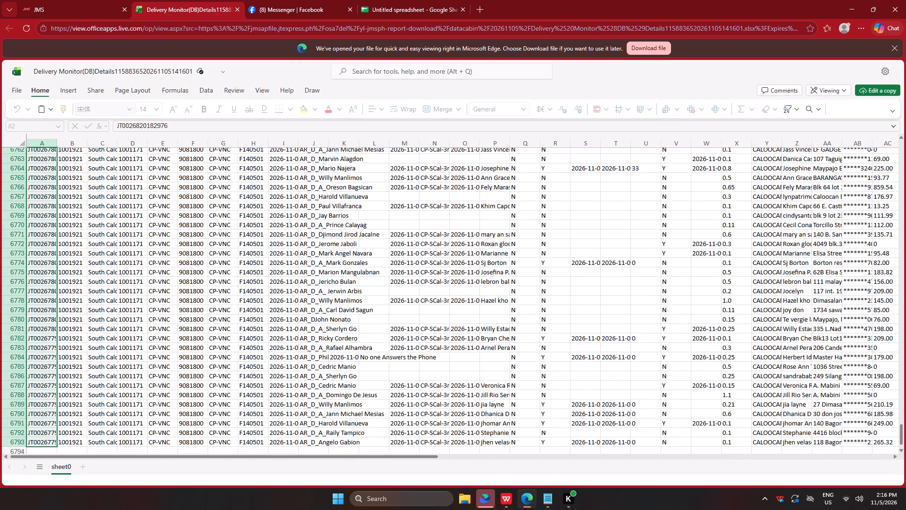
pyautogui.hotkey('ctrl', 'c')
pyautogui.hotkey('ctrl', 'c')
pyautogui.hotkey('ctrl', 'c')
pyautogui.hotkey('ctrl', 'c')
pyautogui.hotkey('ctrl', 'c')
pyautogui.click(506, 498)
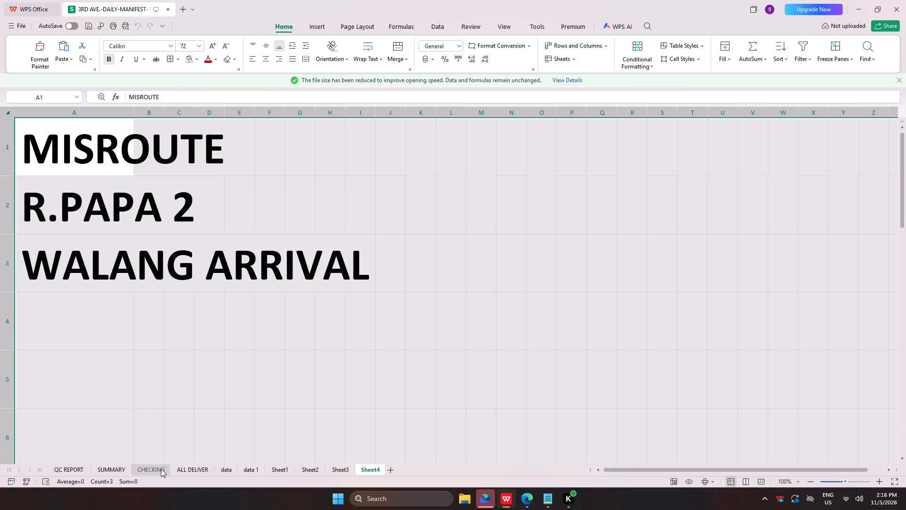
pyautogui.click(179, 469)
pyautogui.click(60, 132)
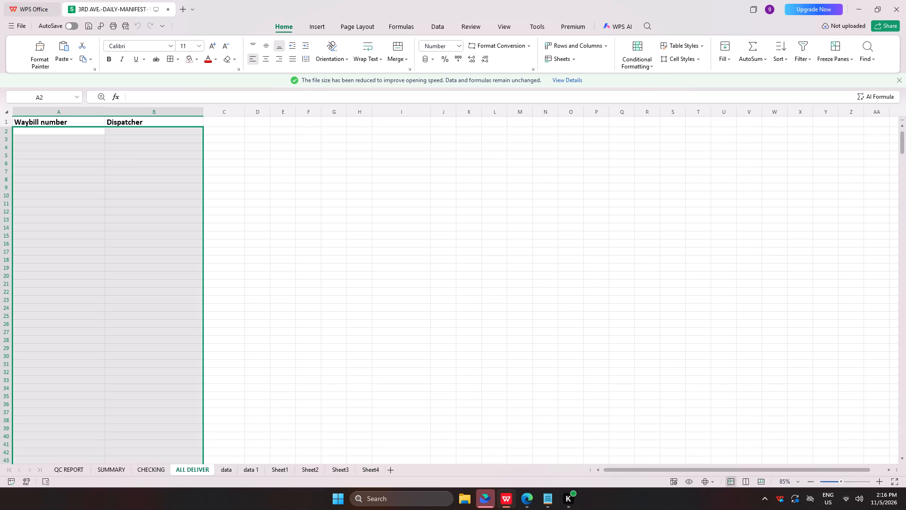
pyautogui.rightClick(60, 132)
pyautogui.click(120, 144)
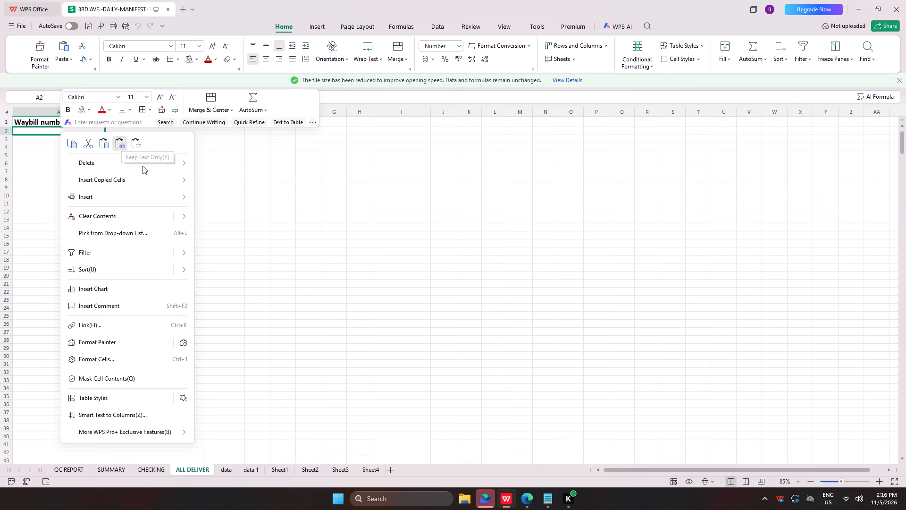
# Copy all courier names below the header of the exported file and paste them as text only from B2 of the WPS ALL DELIVER sheet.
pyautogui.hotkey('alt', 'Tab')
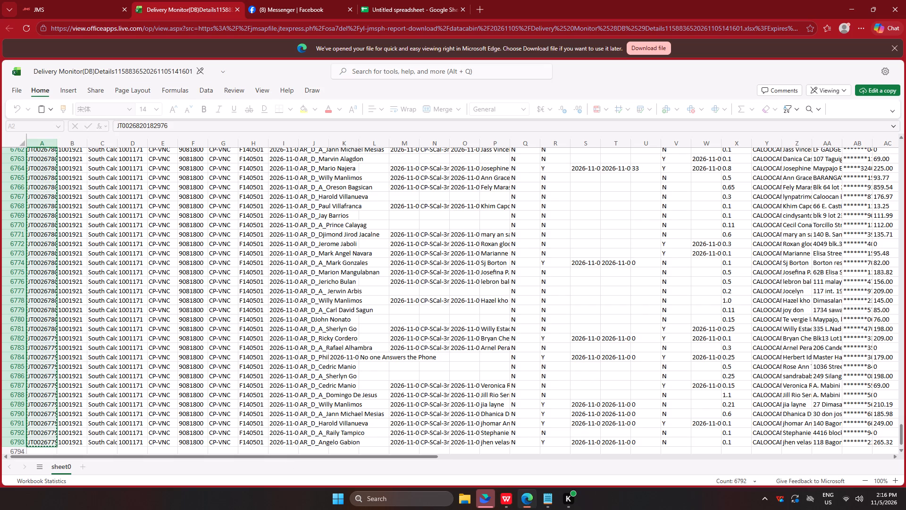
pyautogui.click(306, 443)
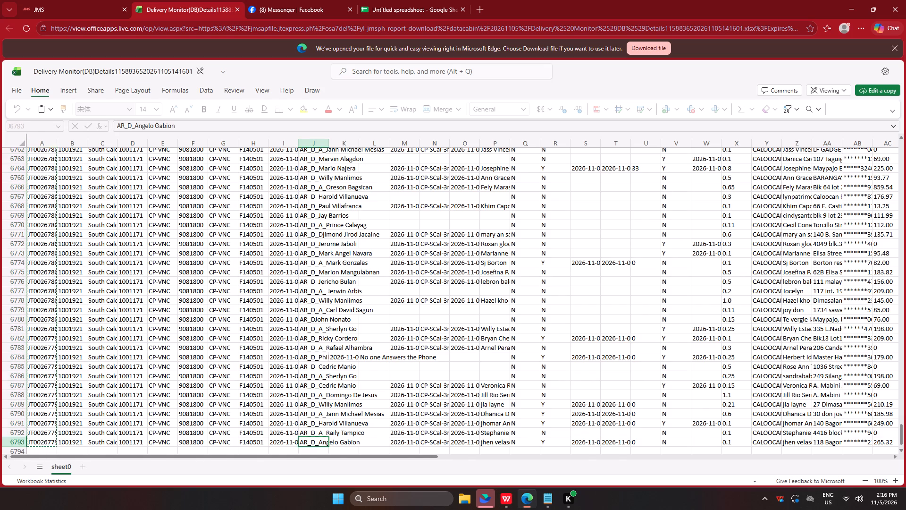
pyautogui.hotkey('ctrl', 'shift', 'Up')
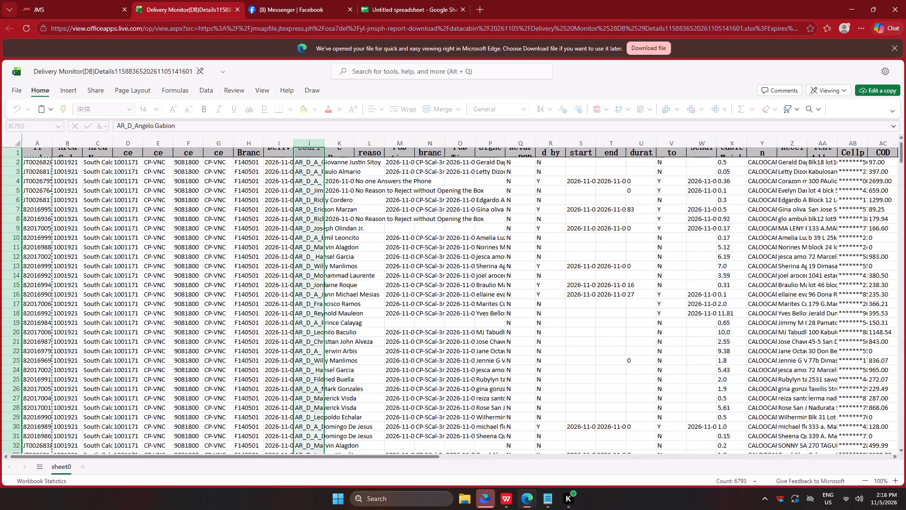
pyautogui.keyDown('ctrl'); pyautogui.click(319, 153); pyautogui.keyUp('ctrl')
pyautogui.hotkey('ctrl', 'c')
pyautogui.hotkey('alt', 'Tab')
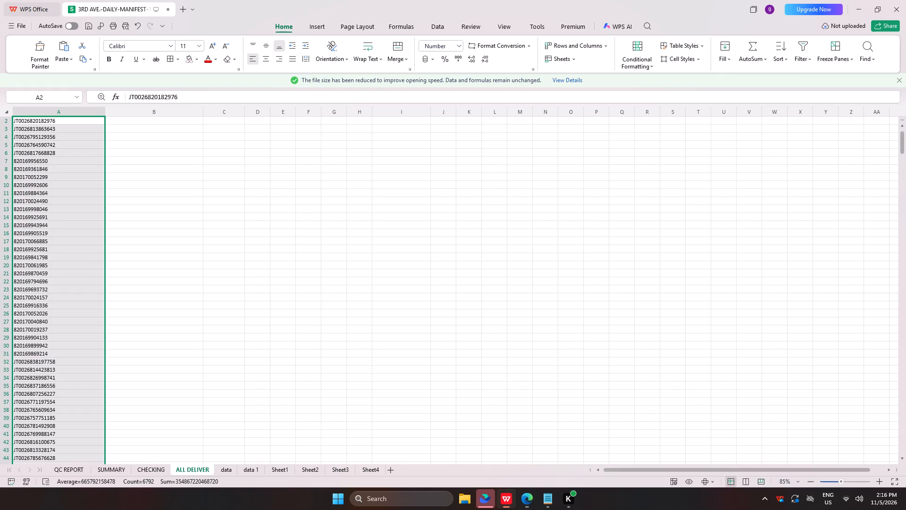
pyautogui.scroll(6, 154, 146)
pyautogui.click(153, 126)
pyautogui.click(150, 134)
pyautogui.rightClick(150, 134)
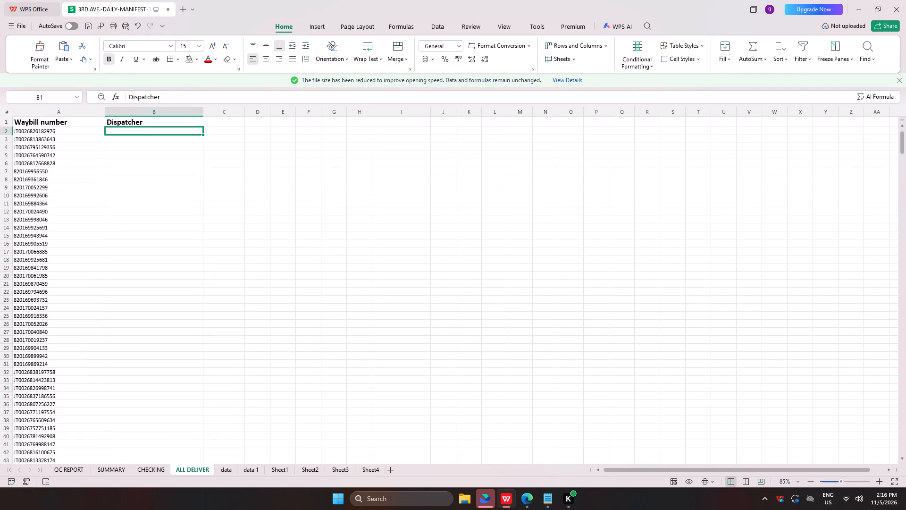
pyautogui.click(176, 133)
pyautogui.rightClick(176, 133)
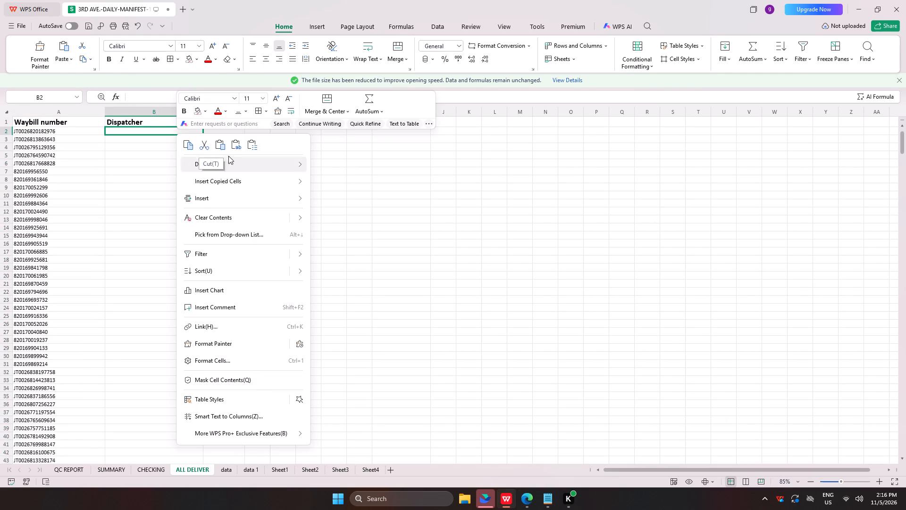
pyautogui.click(235, 148)
# Open the workbook's CHECKING sheet, and back in Edge close the exported details file and the export file download window.
pyautogui.click(150, 472)
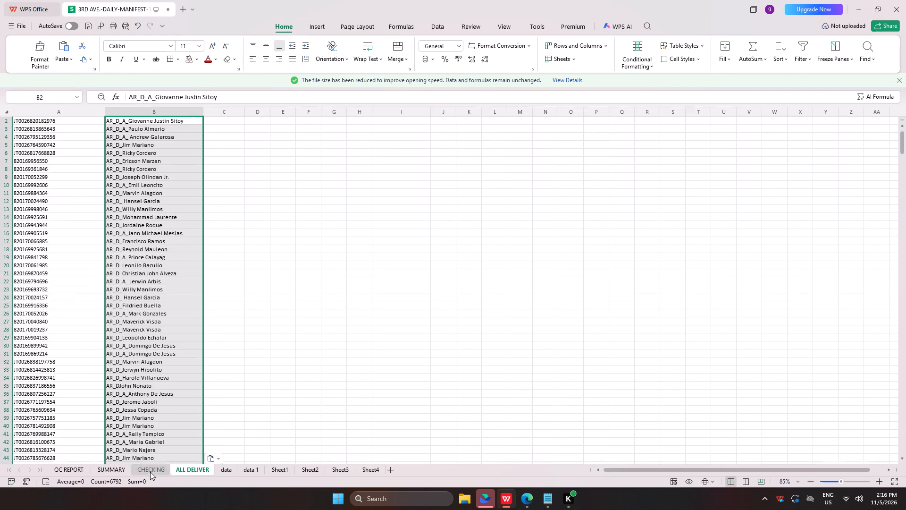
pyautogui.hotkey('alt', 'Tab')
pyautogui.hotkey('ctrl', 'w')
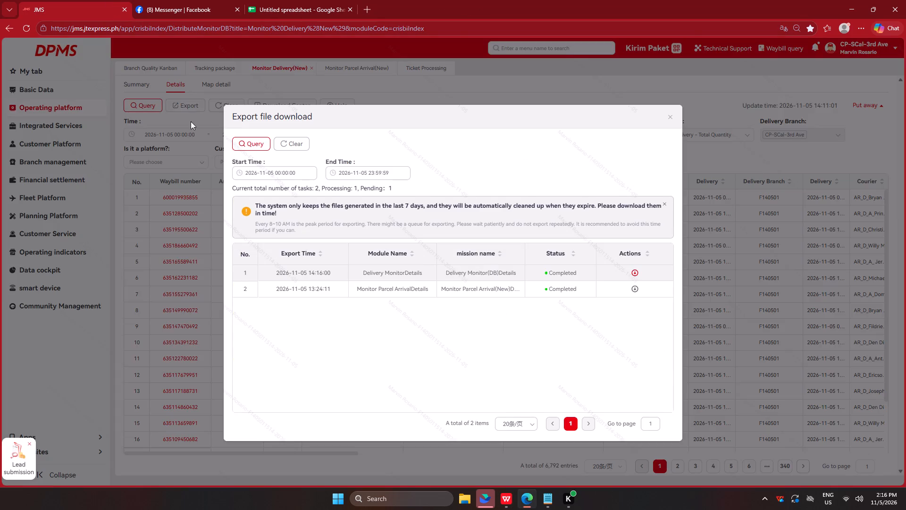
pyautogui.press('Escape')
# Query the Monitor Delivery(New) summary again for the CP-SCal-3rd Ave branch, keeping the Branch statistic dimension.
pyautogui.click(134, 87)
pyautogui.click(138, 107)
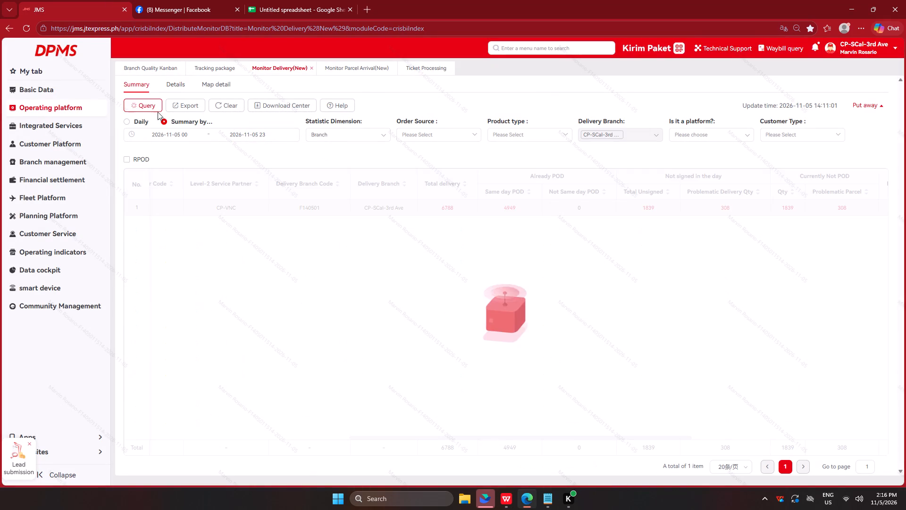
pyautogui.click(345, 135)
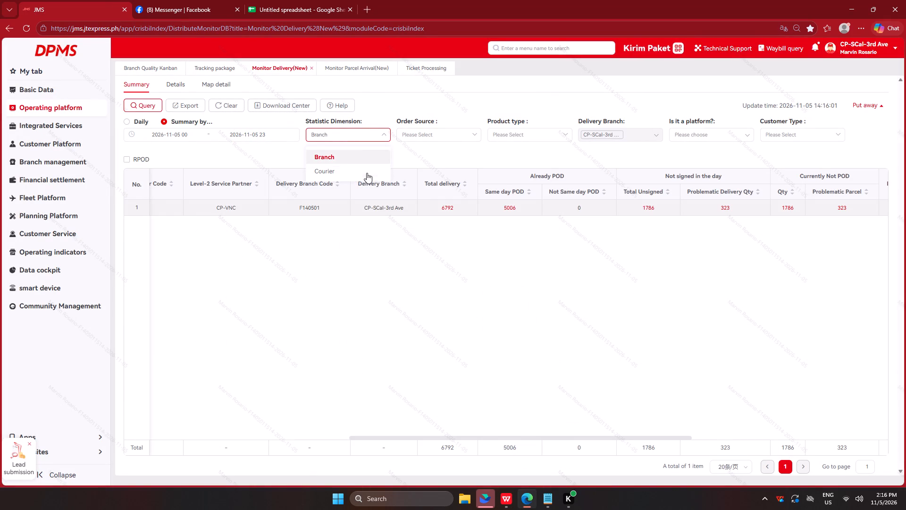
pyautogui.click(351, 287)
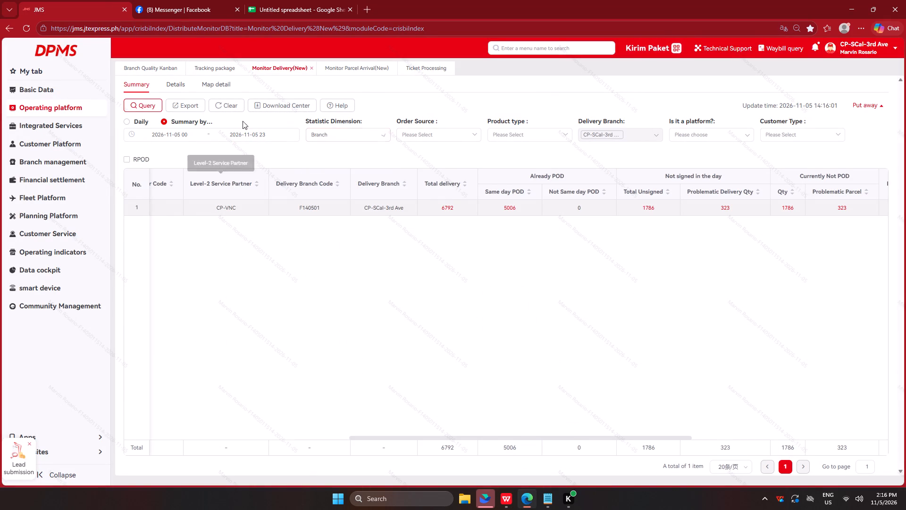
# Query the tickets waiting to be processed in Ticket Processing.
pyautogui.click(423, 64)
pyautogui.doubleClick(135, 109)
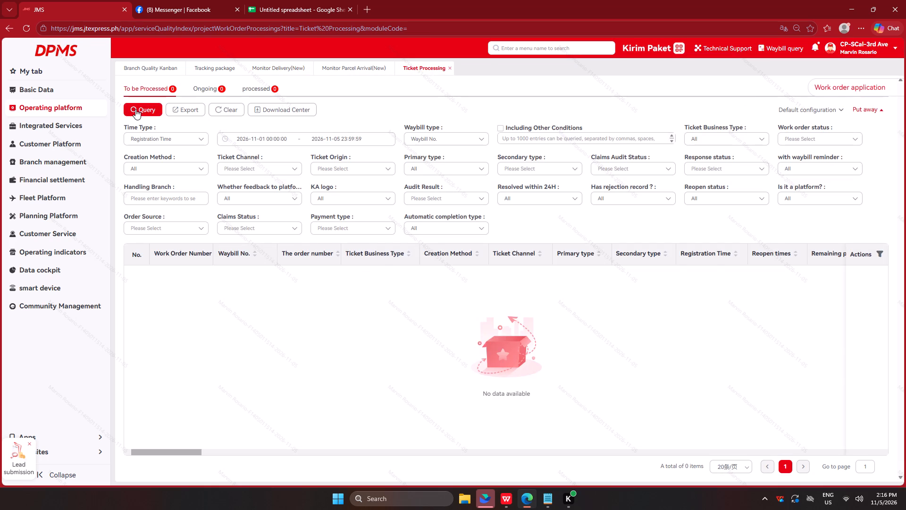
# Exit the current JMS account and log in with the second saved account, completing the puzzle verification.
pyautogui.click(870, 53)
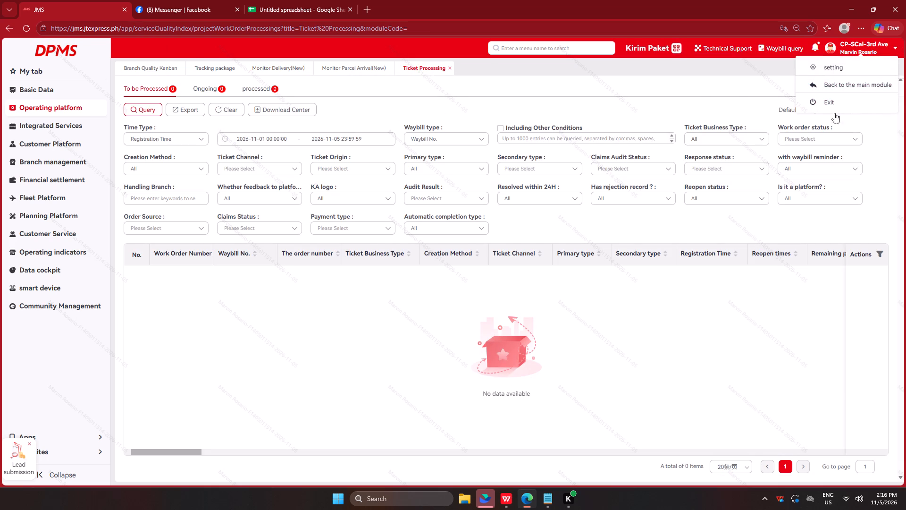
pyautogui.click(830, 107)
pyautogui.click(465, 223)
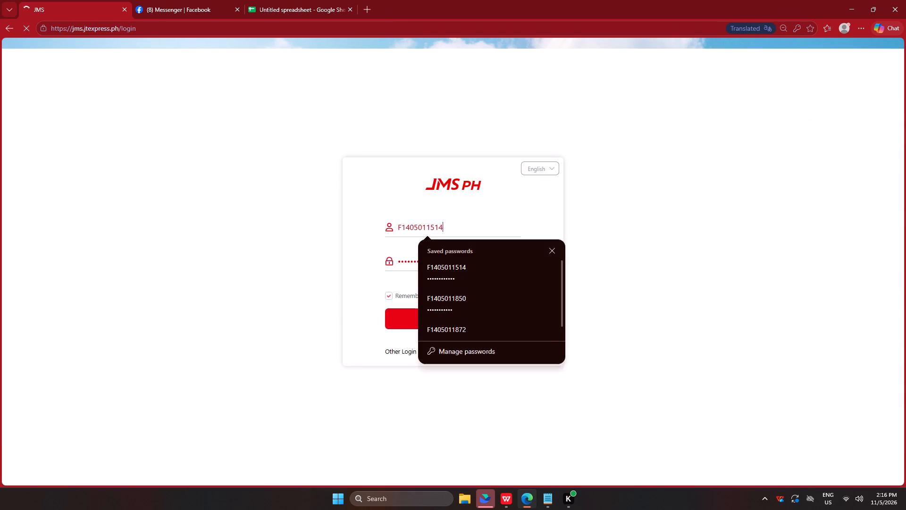
pyautogui.click(476, 300)
pyautogui.click(517, 266)
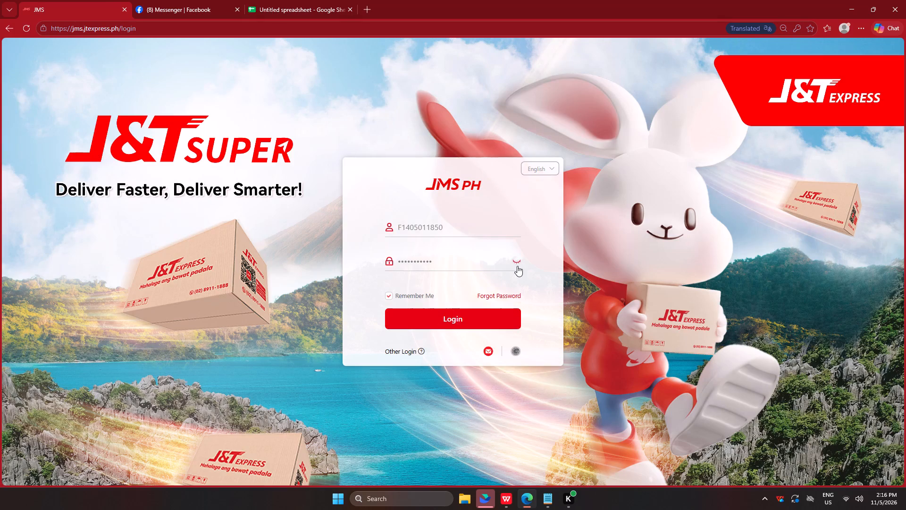
pyautogui.click(452, 319)
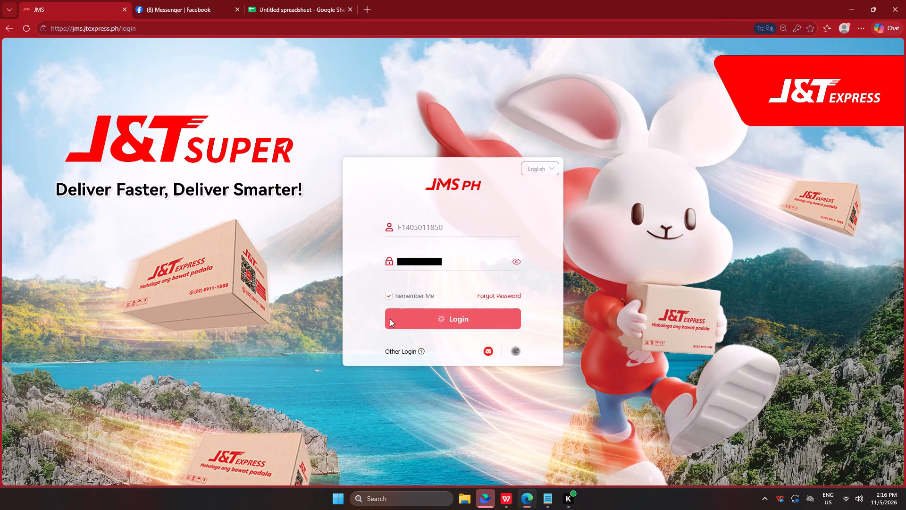
pyautogui.moveTo(402, 312); pyautogui.dragTo(474, 306)
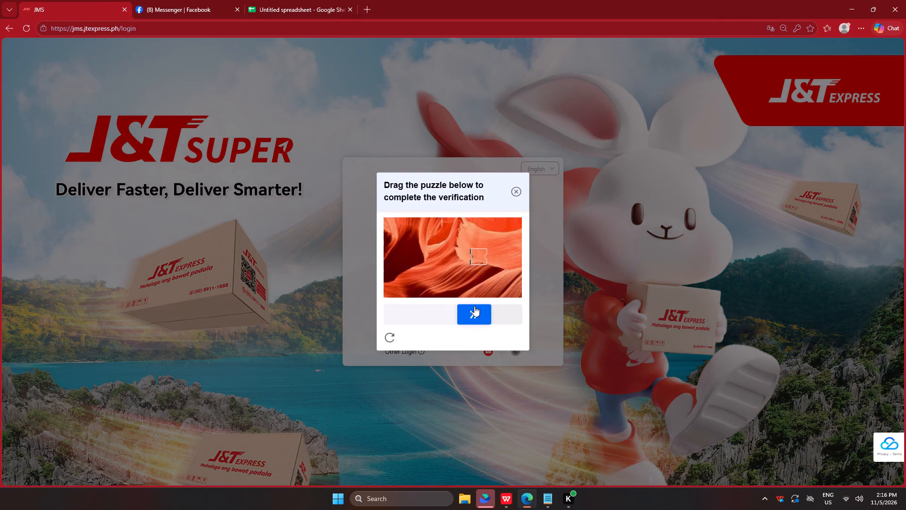
pyautogui.moveTo(474, 306); pyautogui.dragTo(472, 304)
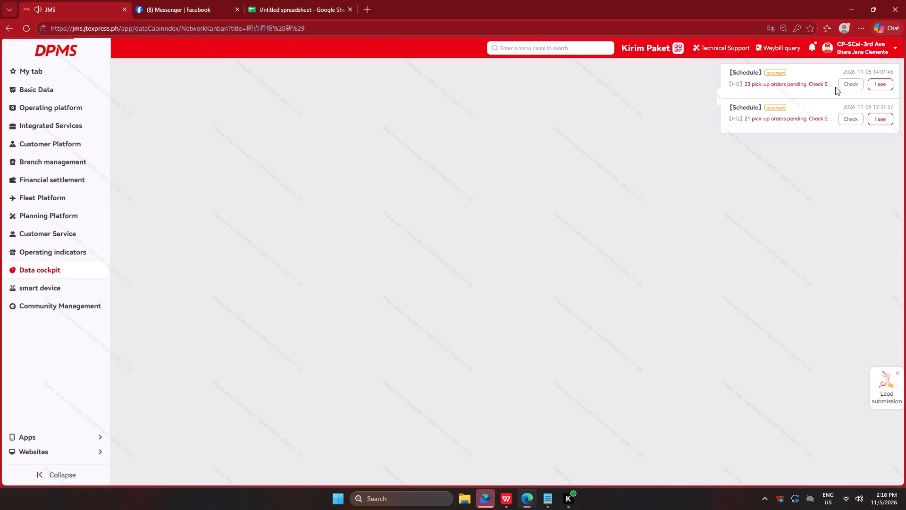
# Acknowledge all the Schedule notifications about pending pick-up orders until none are left.
pyautogui.tripleClick(876, 85)
pyautogui.tripleClick(877, 85)
pyautogui.tripleClick(877, 85)
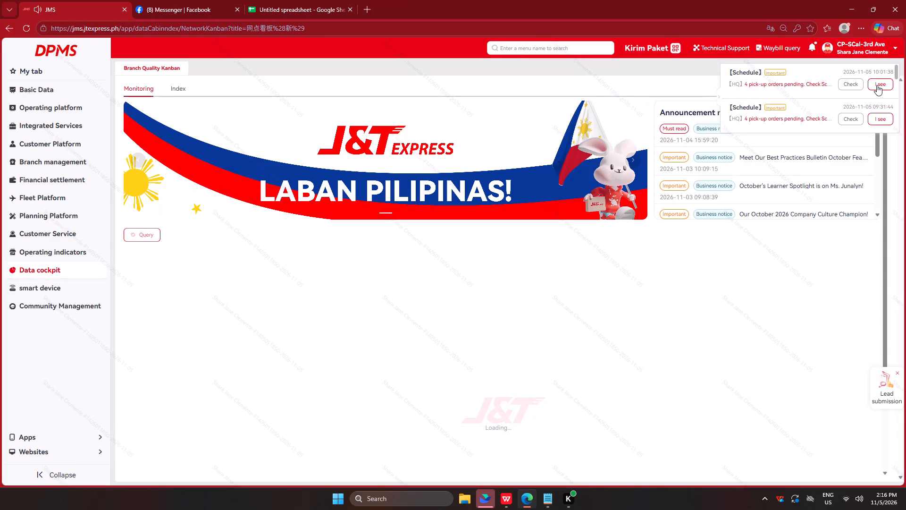
pyautogui.tripleClick(877, 85)
pyautogui.tripleClick(877, 85)
pyautogui.tripleClick(877, 85)
pyautogui.doubleClick(877, 85)
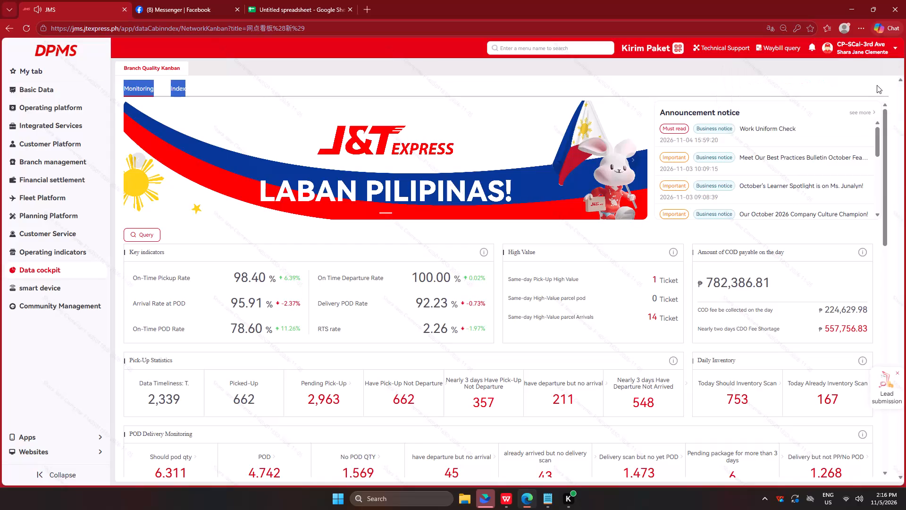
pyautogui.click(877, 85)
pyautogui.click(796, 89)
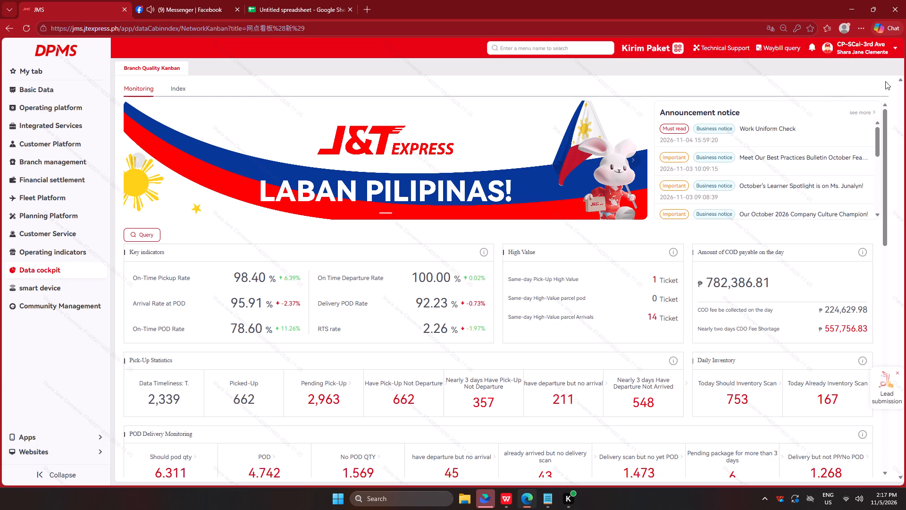
# Open the Tracking package 2.0, Monitor Delivery(New) and COD collection pages in JMS.
pyautogui.click(25, 70)
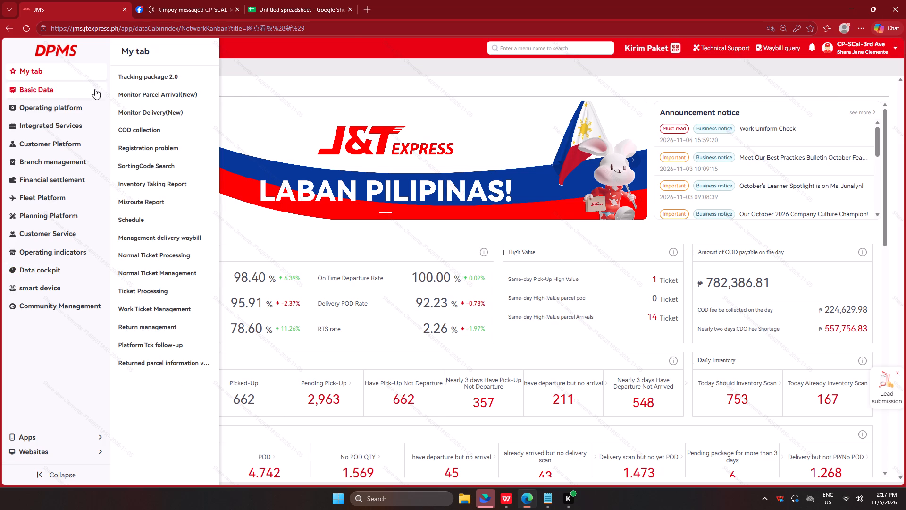
pyautogui.click(136, 77)
pyautogui.click(56, 71)
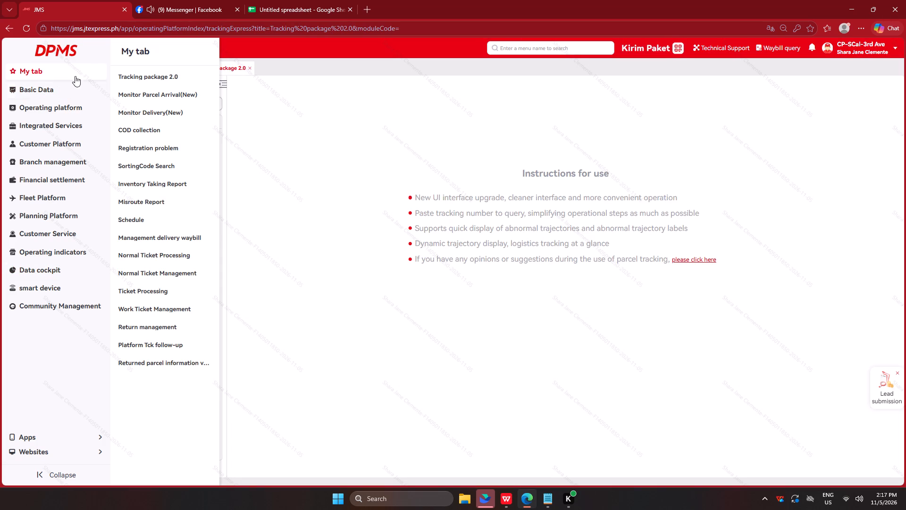
pyautogui.click(156, 112)
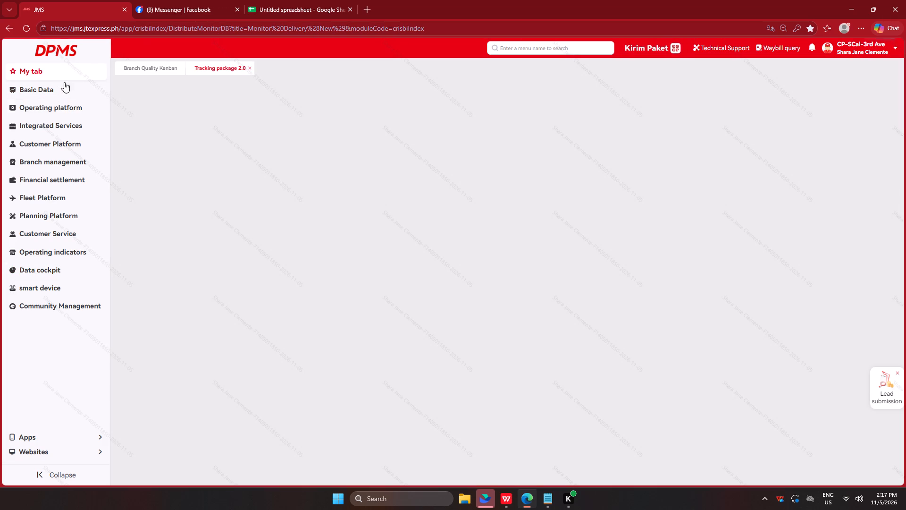
pyautogui.click(47, 74)
pyautogui.click(151, 133)
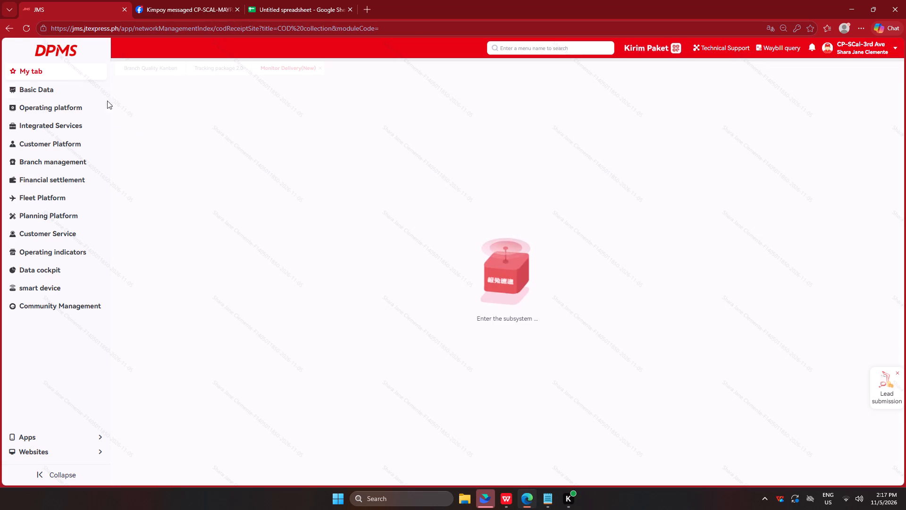
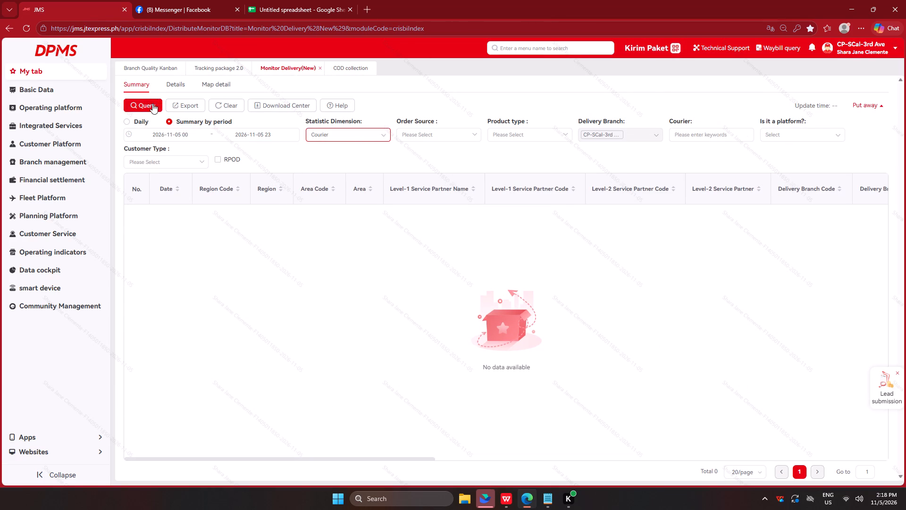
# Query the Monitor Delivery(New) summary for the CP-SCal-3rd Ave branch by the Courier statistic dimension.
pyautogui.click(152, 103)
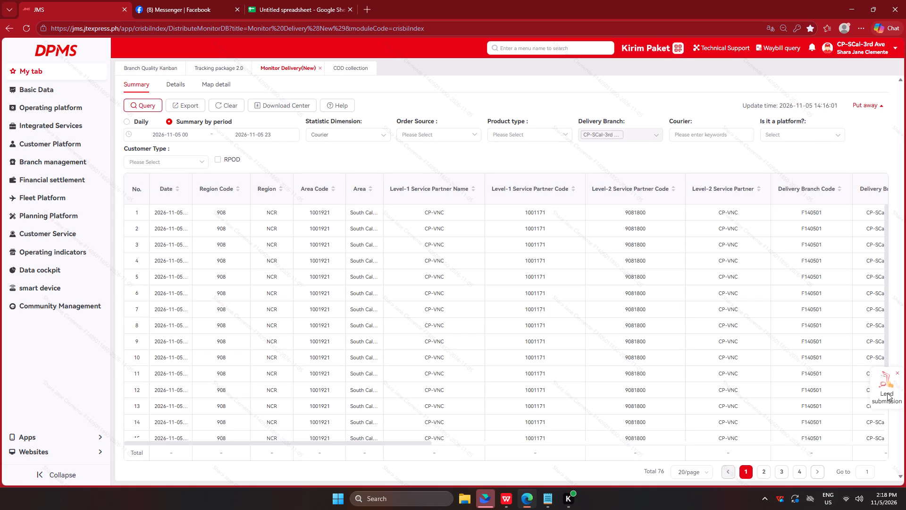
# Move the floating Lead submission widget off the results table.
pyautogui.moveTo(887, 393); pyautogui.dragTo(19, 456)
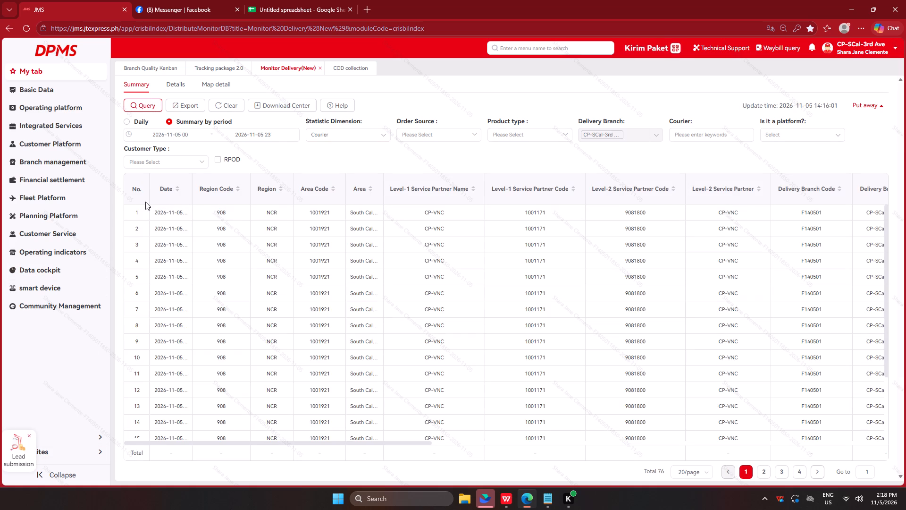
# Collapse the query filters and shrink the No., Date, Region Code, Region and Area Code columns to minimum width.
pyautogui.moveTo(148, 200); pyautogui.dragTo(16, 212)
pyautogui.click(867, 105)
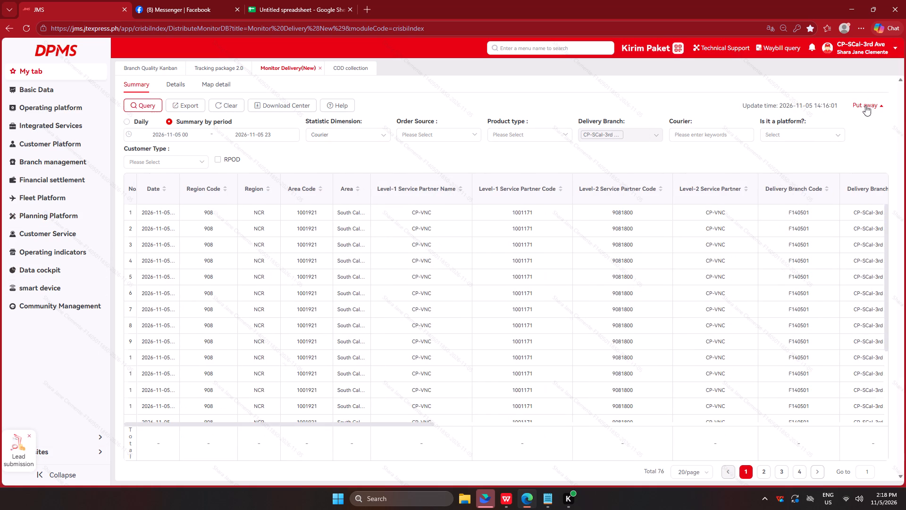
pyautogui.moveTo(179, 146); pyautogui.dragTo(30, 155)
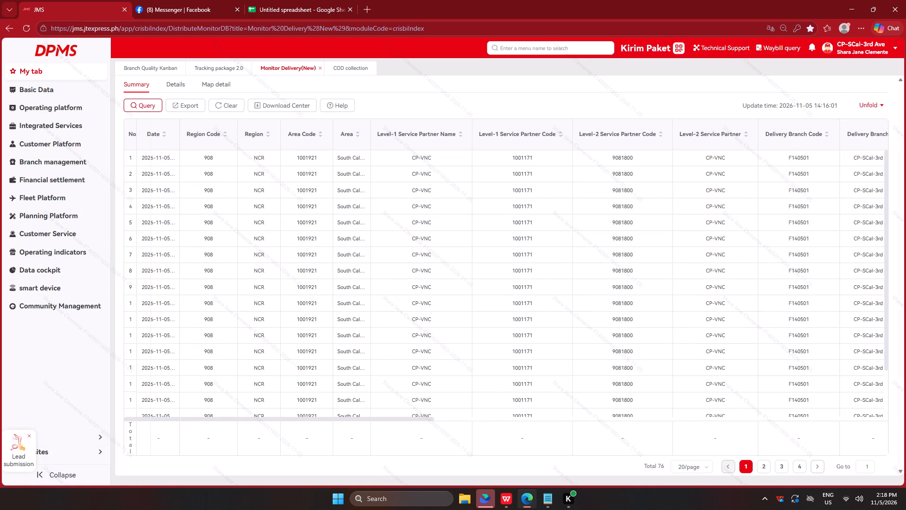
pyautogui.moveTo(30, 155); pyautogui.dragTo(0, 158)
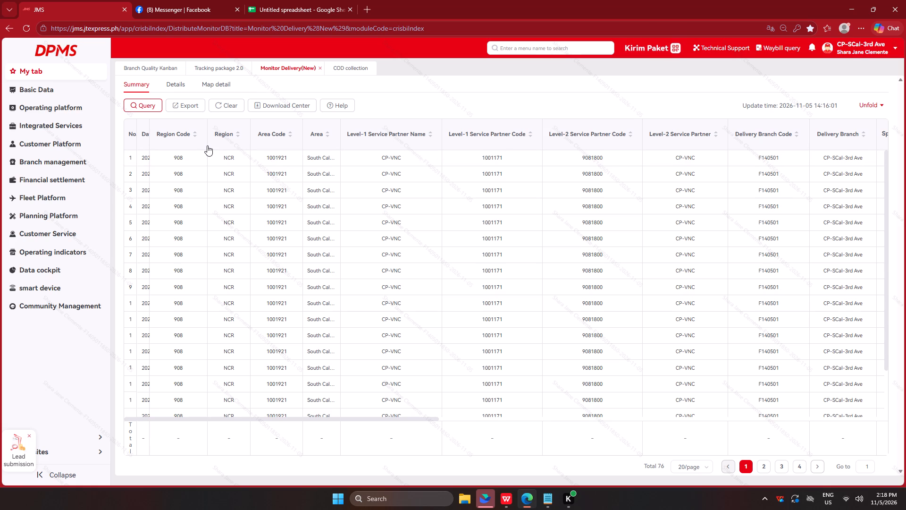
pyautogui.moveTo(206, 145); pyautogui.dragTo(0, 155)
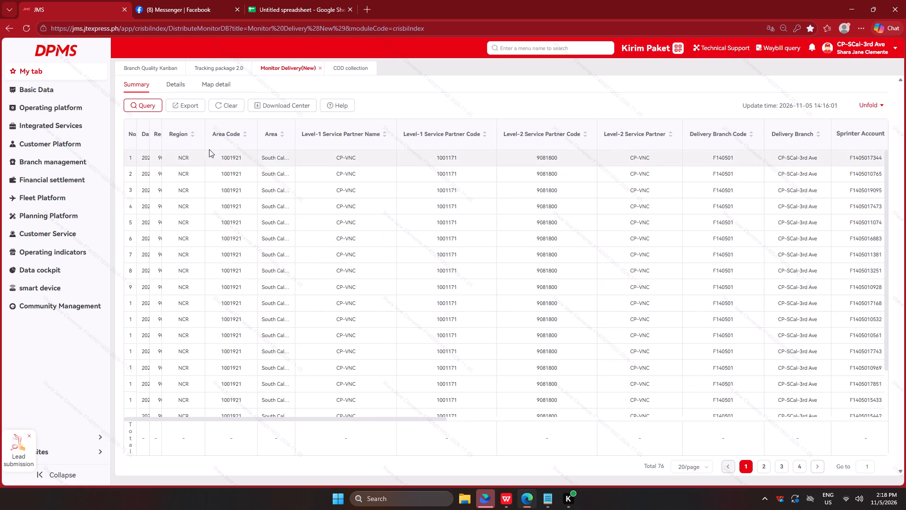
pyautogui.moveTo(204, 144); pyautogui.dragTo(28, 150)
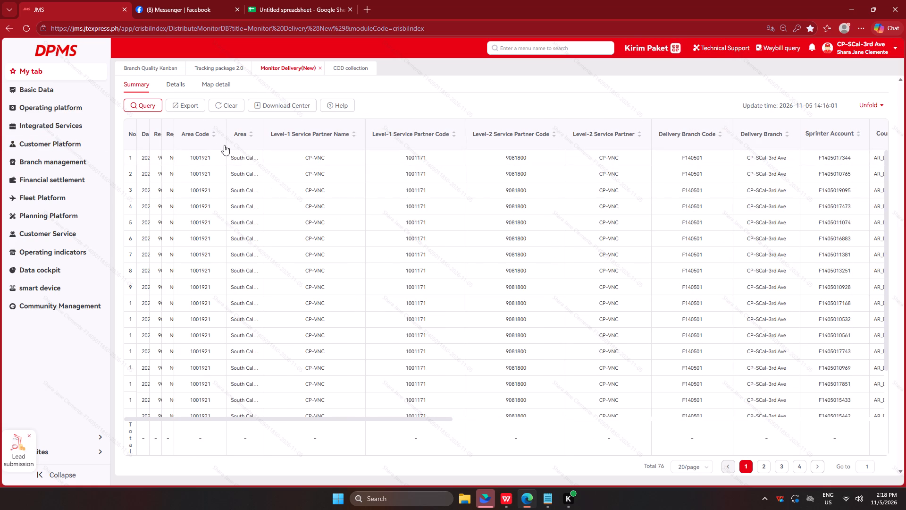
pyautogui.moveTo(224, 145); pyautogui.dragTo(46, 150)
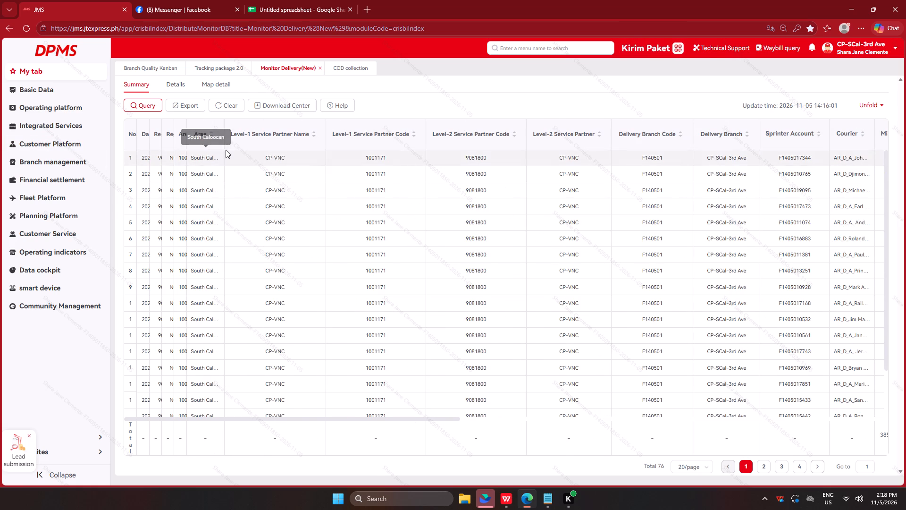
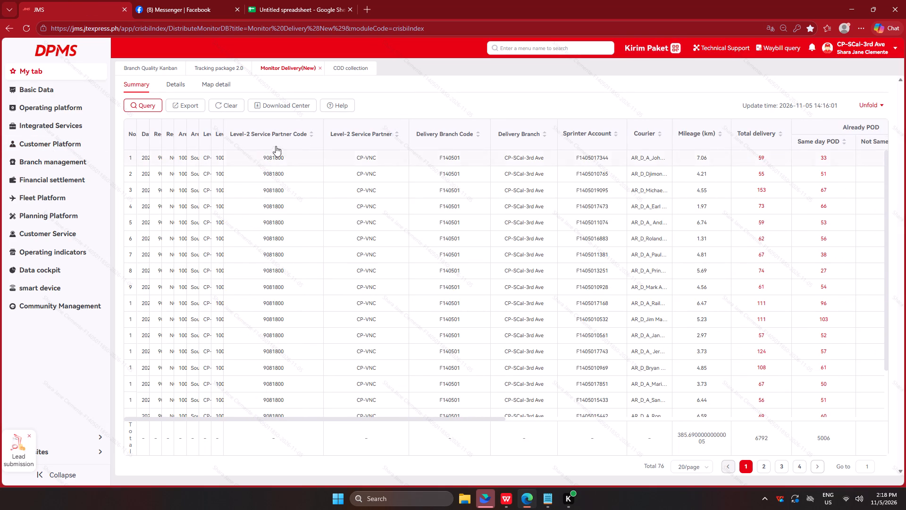
# Shrink the Level-2 Service Partner Code, Level-2 Service Partner, Delivery Branch Code and Delivery Branch columns to minimum width.
pyautogui.moveTo(321, 147); pyautogui.dragTo(0, 150)
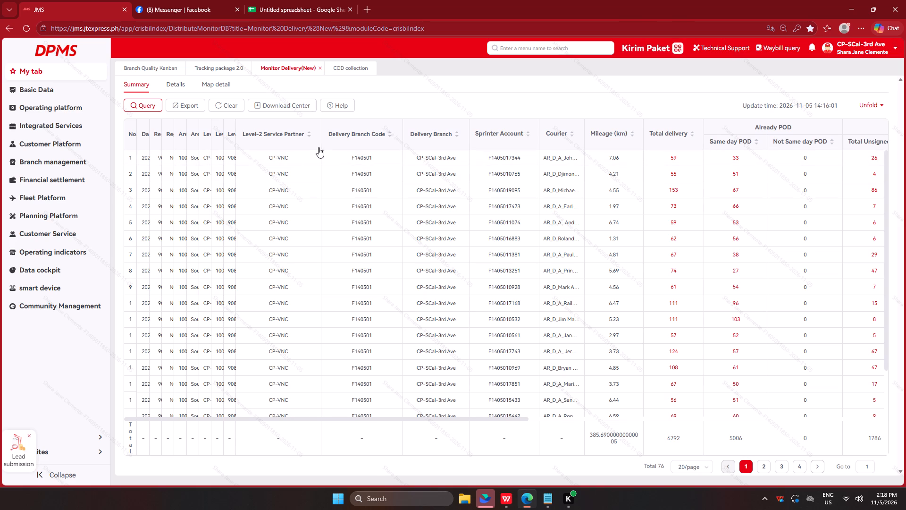
pyautogui.moveTo(319, 148); pyautogui.dragTo(20, 161)
pyautogui.moveTo(328, 148); pyautogui.dragTo(20, 168)
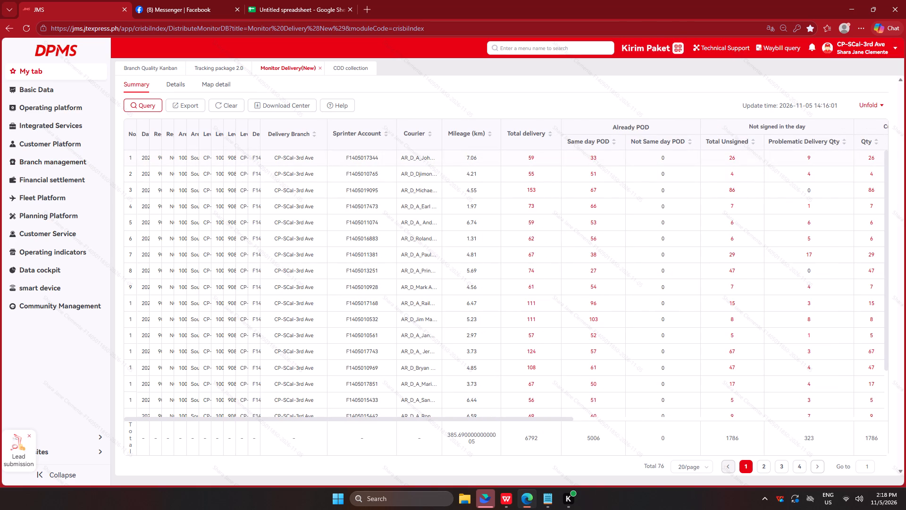
pyautogui.moveTo(326, 149); pyautogui.dragTo(103, 155)
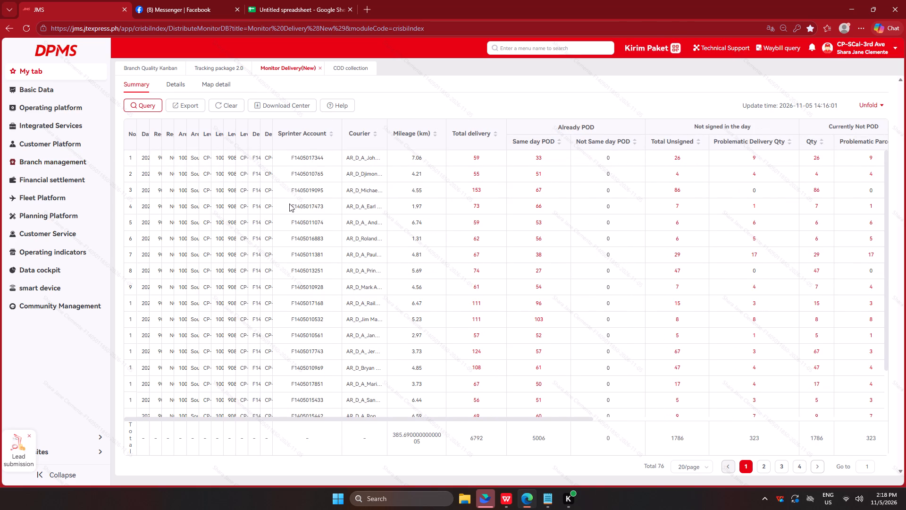
pyautogui.moveTo(341, 145); pyautogui.dragTo(331, 145)
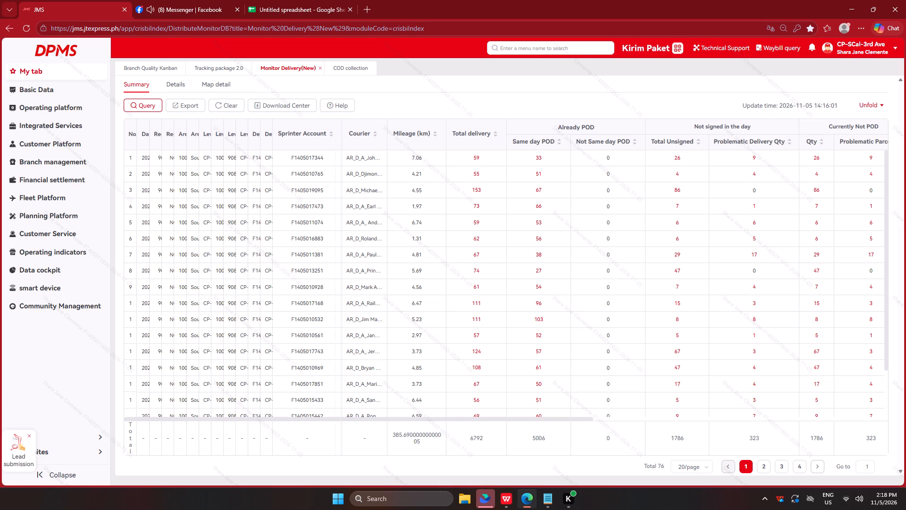
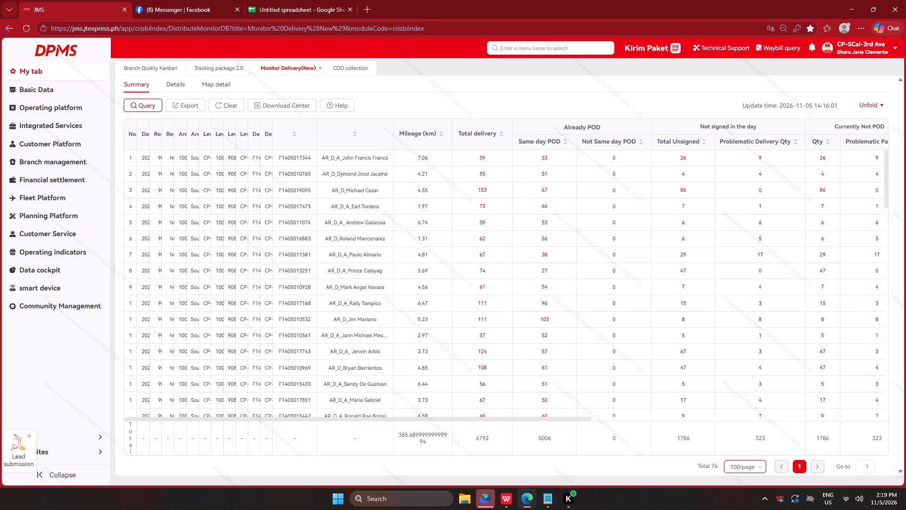
# Slightly widen the courier name column next to Mileage (km) and check the names further down the summary.
pyautogui.moveTo(391, 145); pyautogui.dragTo(396, 147)
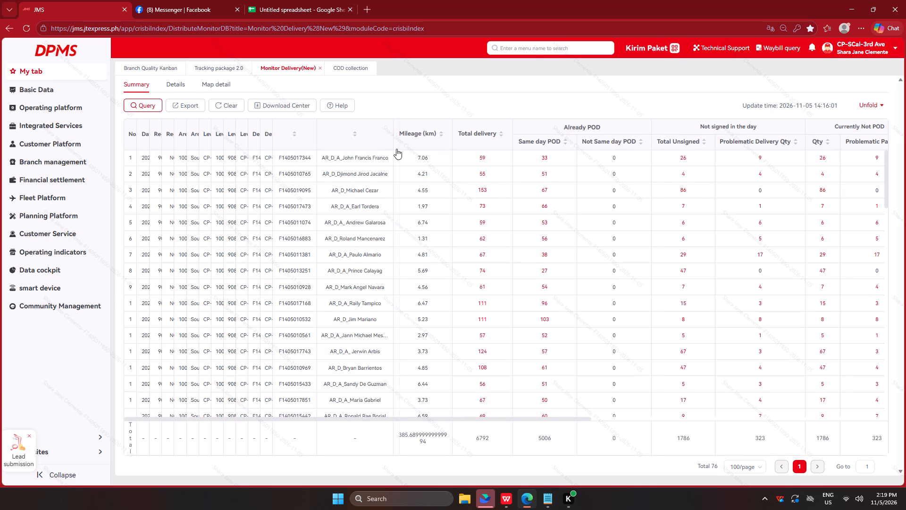
pyautogui.scroll(-7, 388, 240)
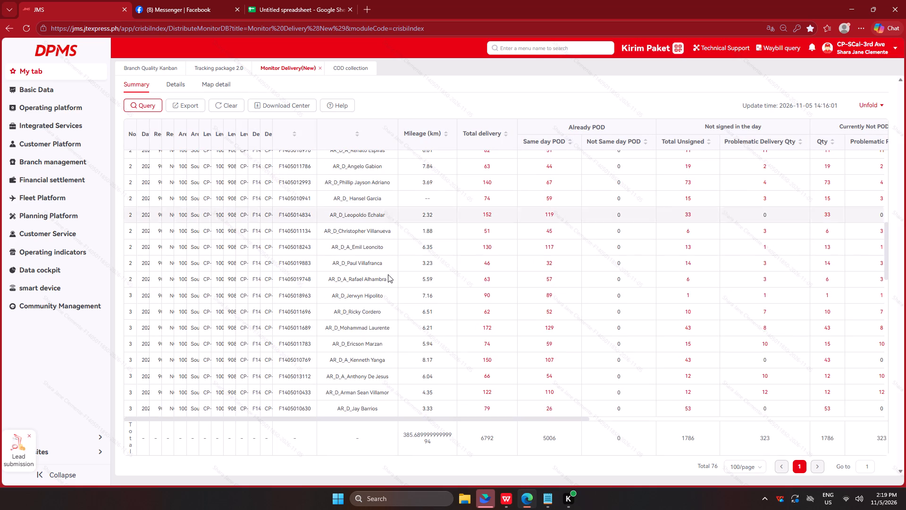
# Narrow the Mileage, Total delivery, Same day POD, Not Same day POD, Total Unsigned and Problematic Delivery Qty columns.
pyautogui.scroll(-20, 388, 276)
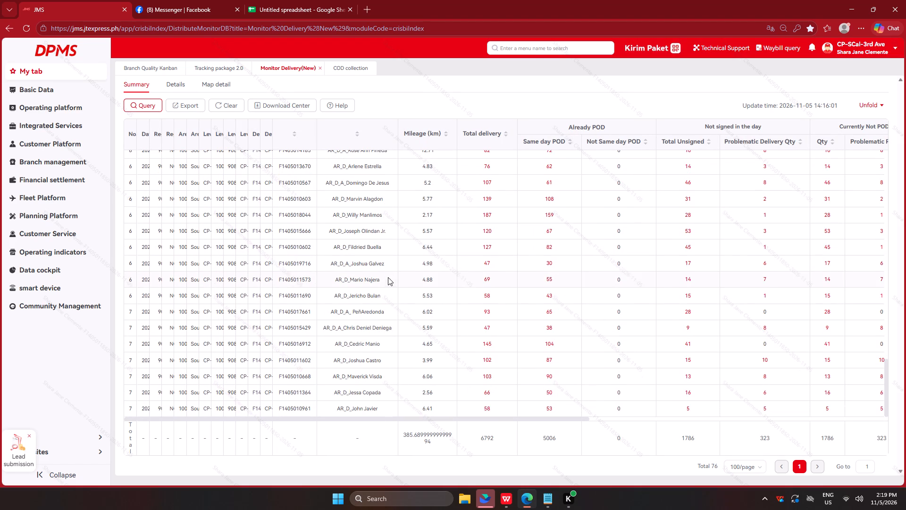
pyautogui.scroll(-13, 388, 277)
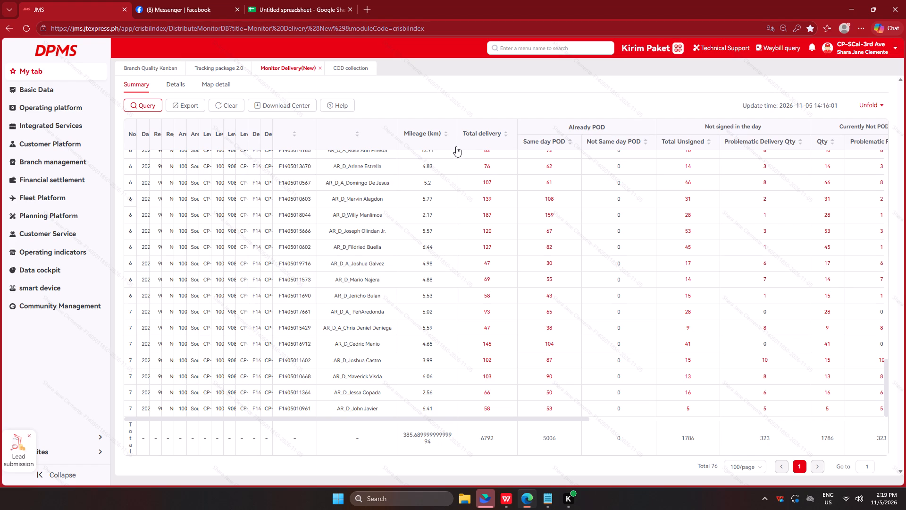
pyautogui.moveTo(456, 146); pyautogui.dragTo(421, 147)
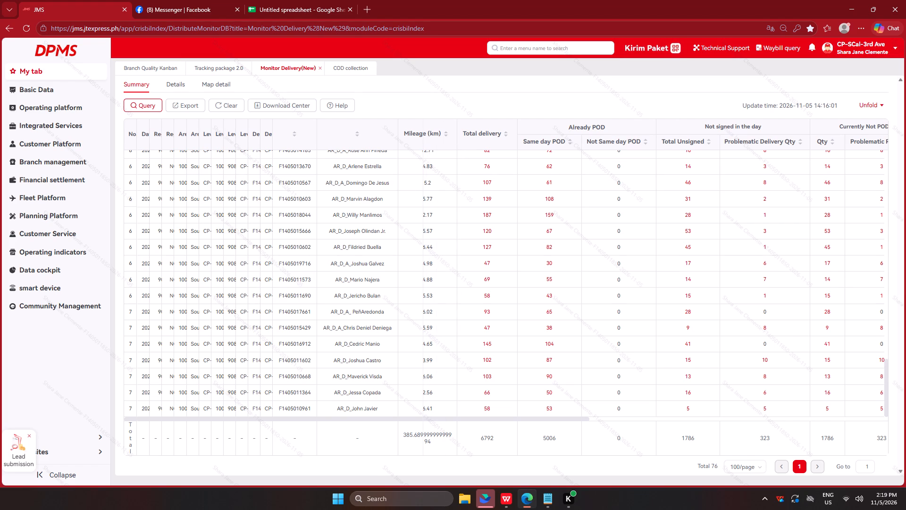
pyautogui.moveTo(421, 147); pyautogui.dragTo(420, 146)
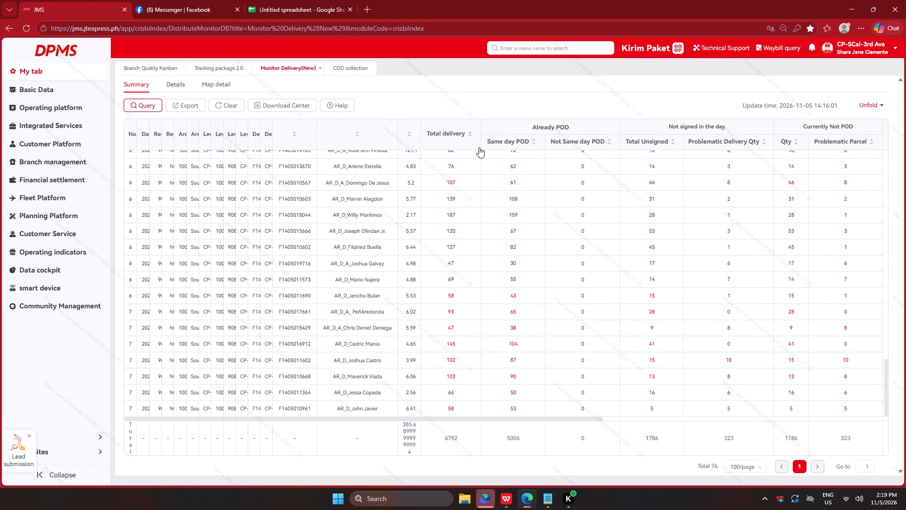
pyautogui.moveTo(479, 147); pyautogui.dragTo(467, 147)
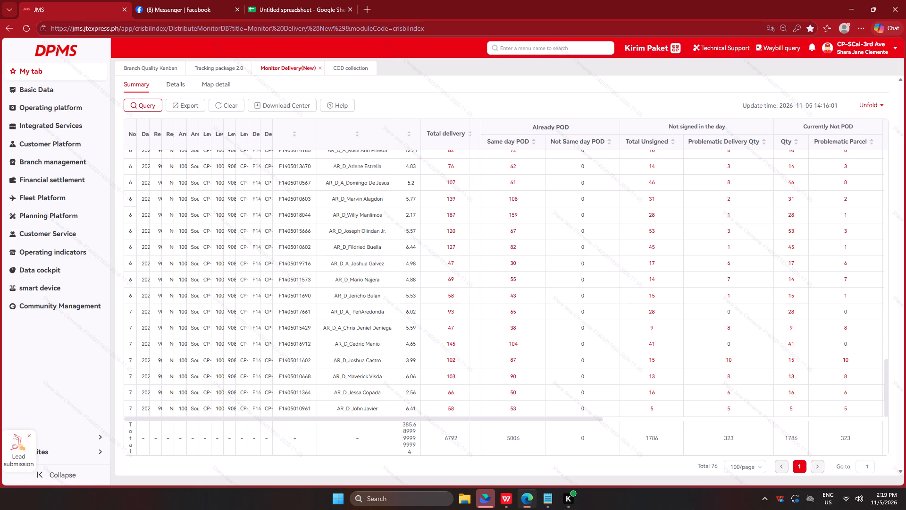
pyautogui.moveTo(467, 147); pyautogui.dragTo(466, 147)
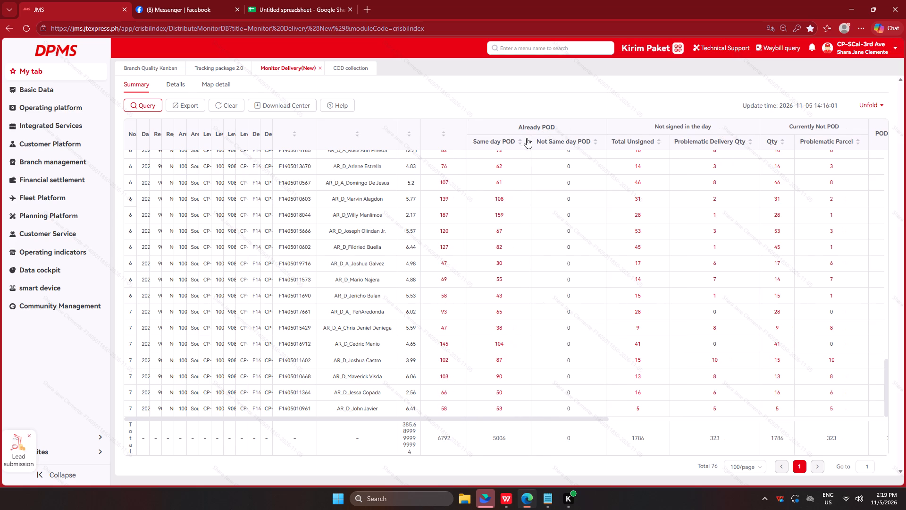
pyautogui.moveTo(529, 146); pyautogui.dragTo(514, 150)
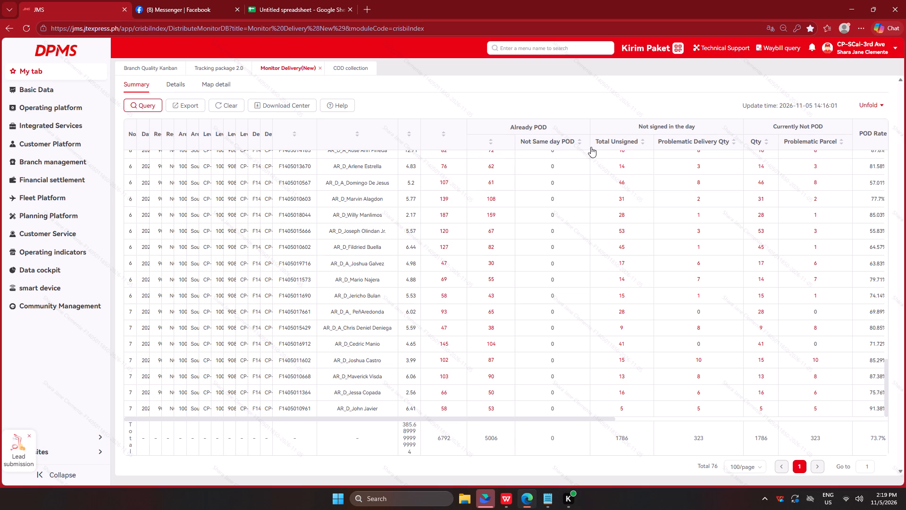
pyautogui.moveTo(589, 148); pyautogui.dragTo(447, 154)
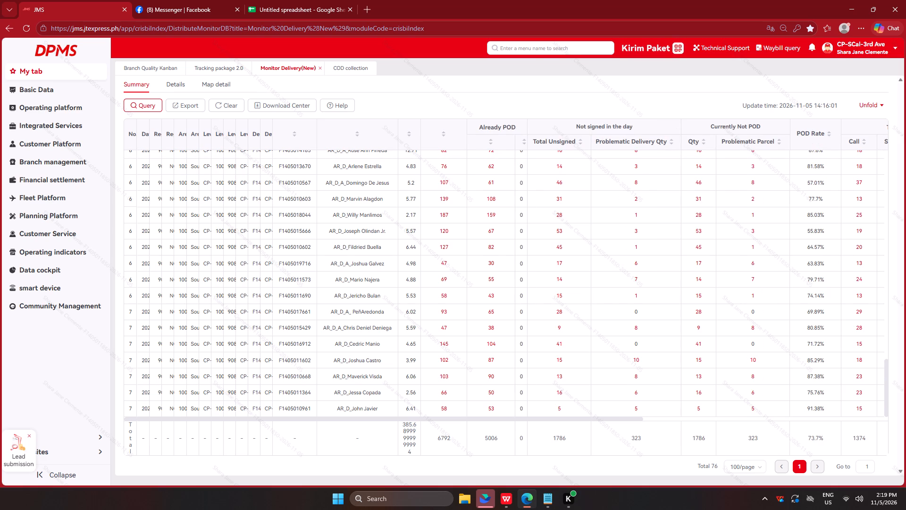
pyautogui.moveTo(590, 149); pyautogui.dragTo(578, 149)
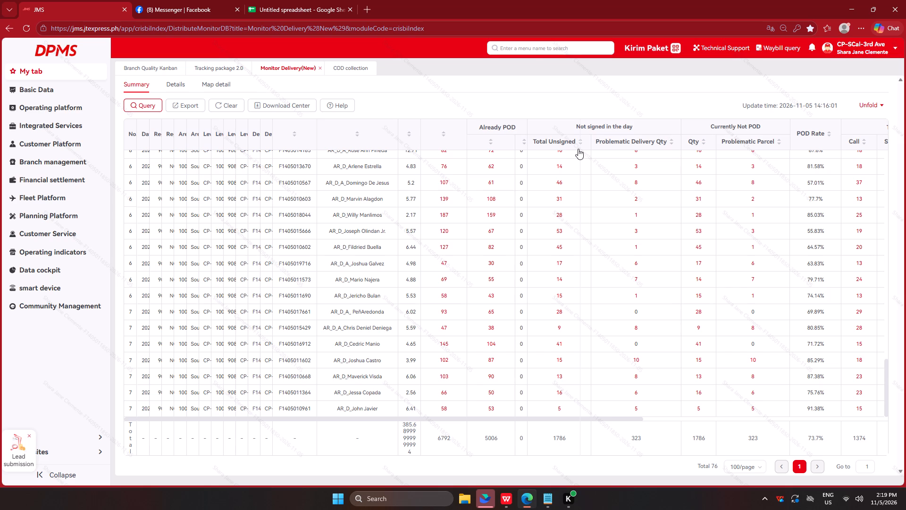
pyautogui.moveTo(578, 149); pyautogui.dragTo(575, 149)
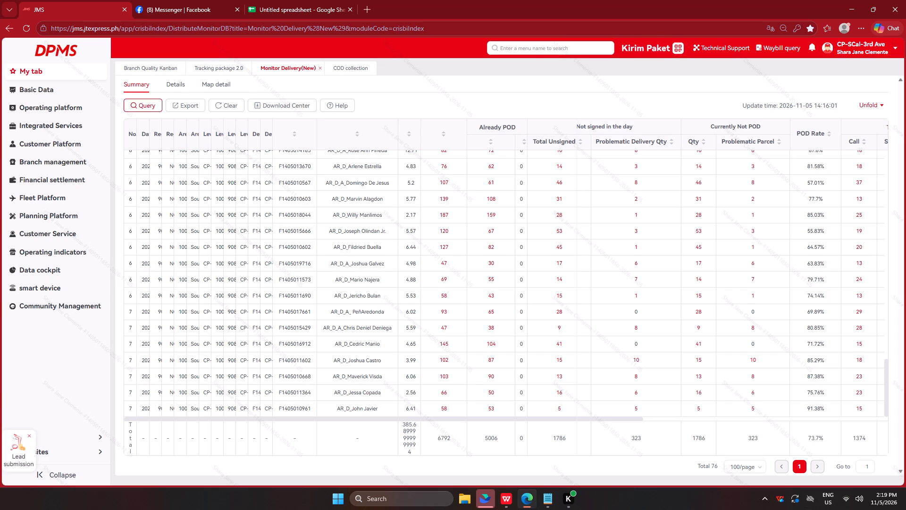
pyautogui.moveTo(575, 149); pyautogui.dragTo(574, 149)
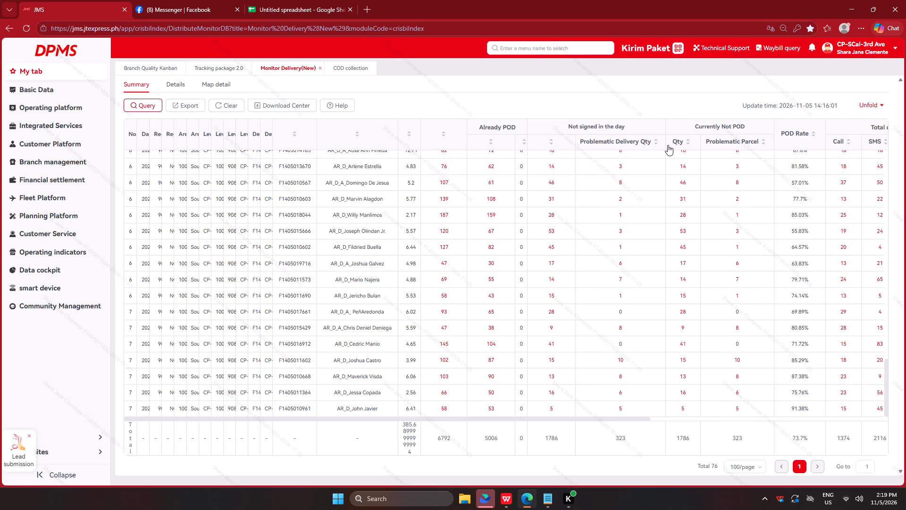
pyautogui.moveTo(664, 148); pyautogui.dragTo(618, 151)
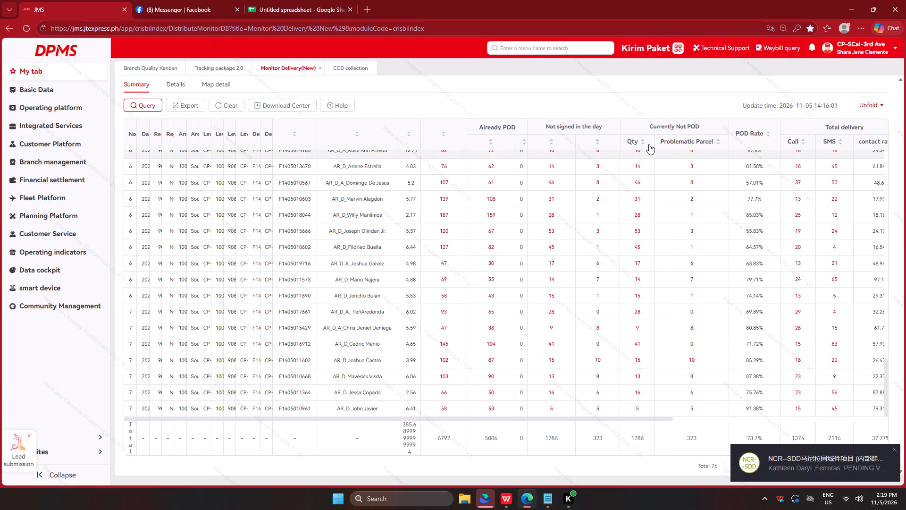
# Widen the Qty column under Currently Not POD in the results table.
pyautogui.moveTo(653, 143); pyautogui.dragTo(721, 150)
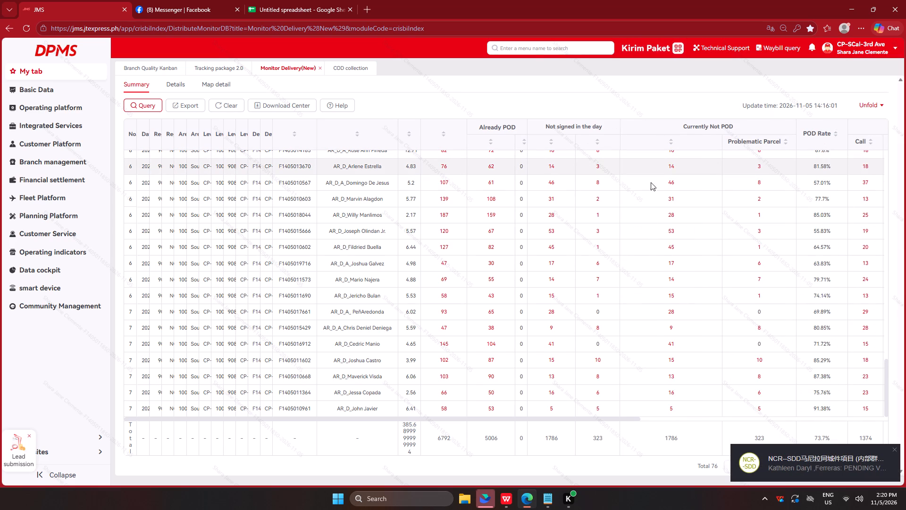
pyautogui.moveTo(720, 149); pyautogui.dragTo(746, 149)
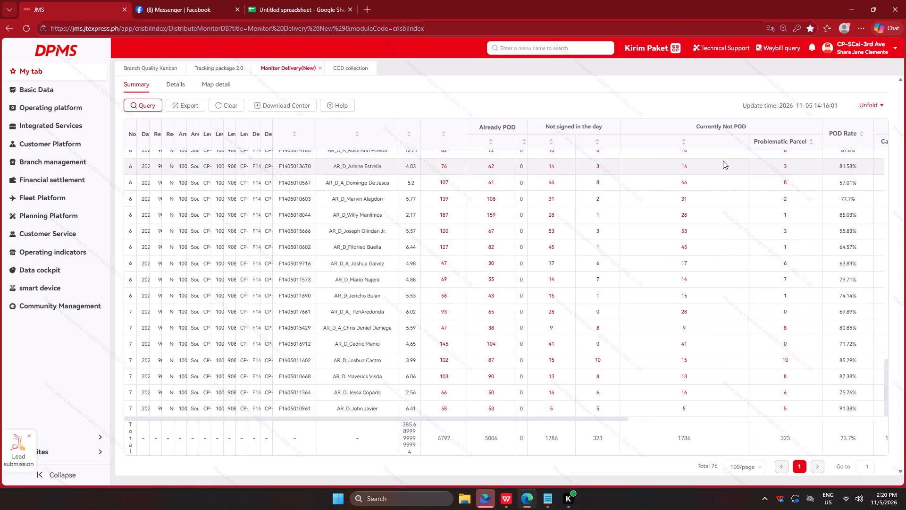
# Rerun the Monitor Delivery(New) summary query to refresh the courier figures.
pyautogui.click(136, 108)
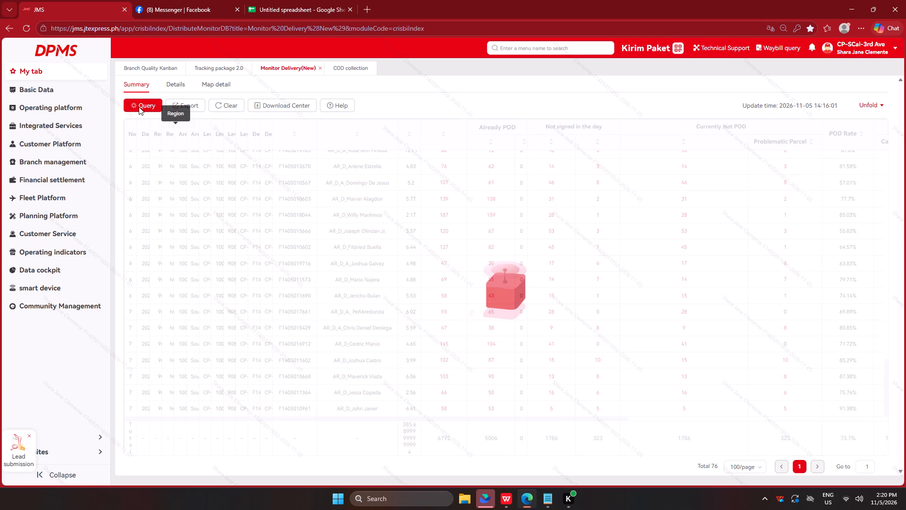
pyautogui.click(139, 107)
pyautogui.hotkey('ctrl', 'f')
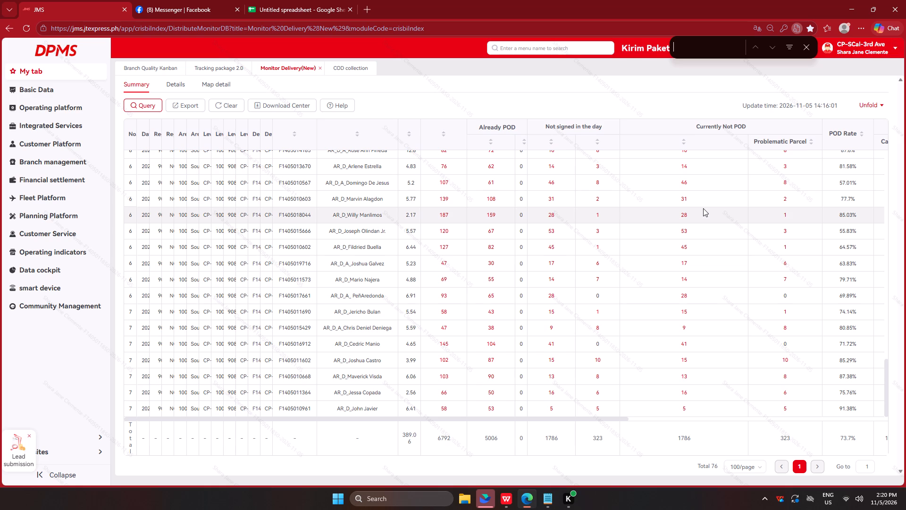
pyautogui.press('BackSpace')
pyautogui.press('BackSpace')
# Export the delivery monitor summary and open the completed export file from the Download Center.
pyautogui.click(178, 106)
pyautogui.click(522, 287)
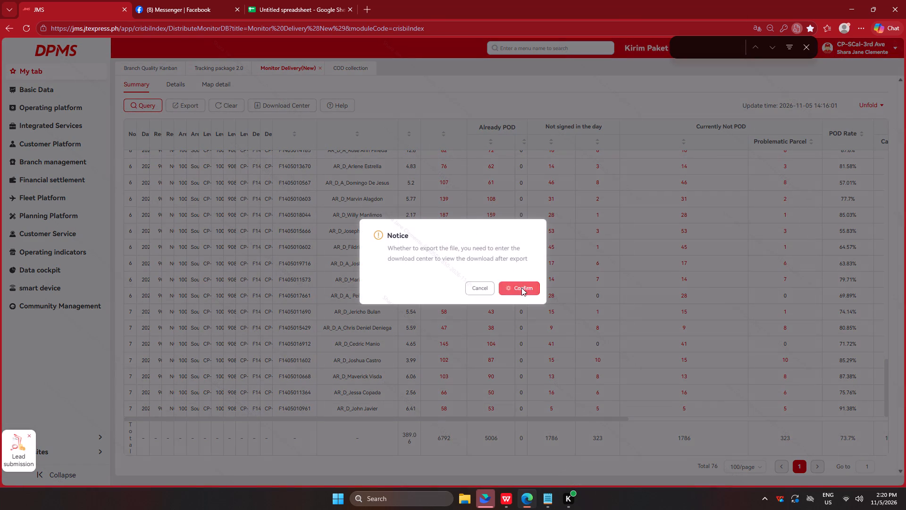
pyautogui.click(272, 104)
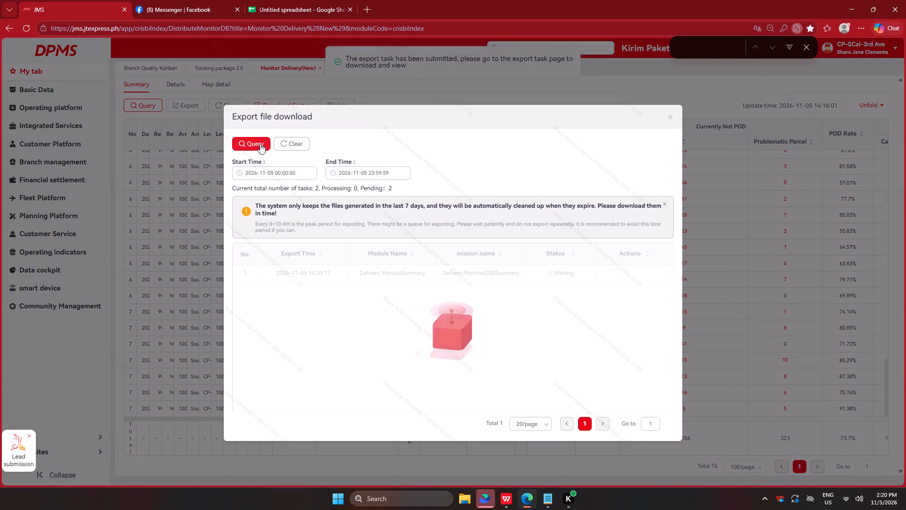
pyautogui.tripleClick(257, 145)
pyautogui.tripleClick(257, 145)
pyautogui.tripleClick(258, 145)
pyautogui.tripleClick(258, 145)
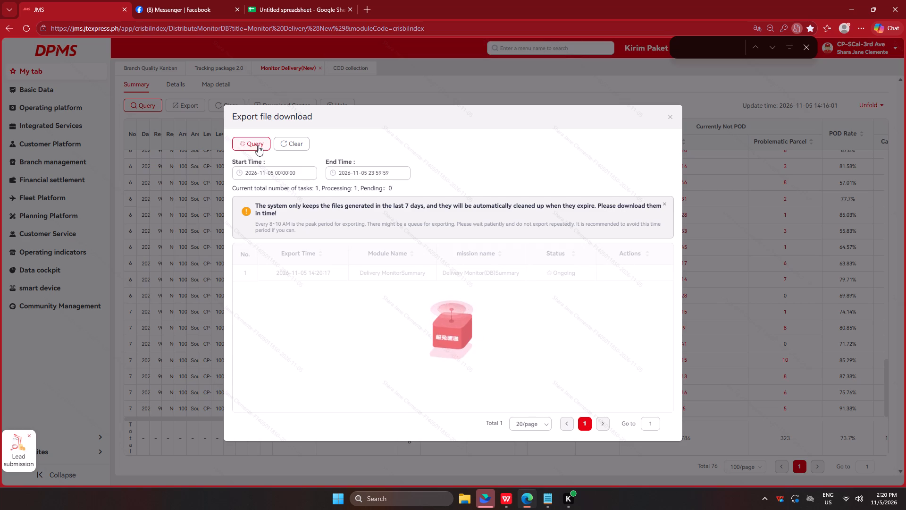
pyautogui.tripleClick(258, 145)
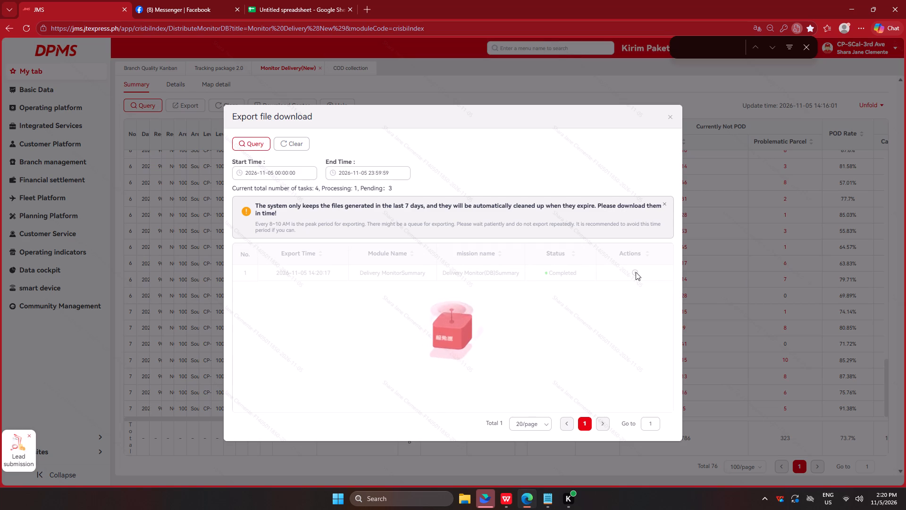
pyautogui.click(635, 273)
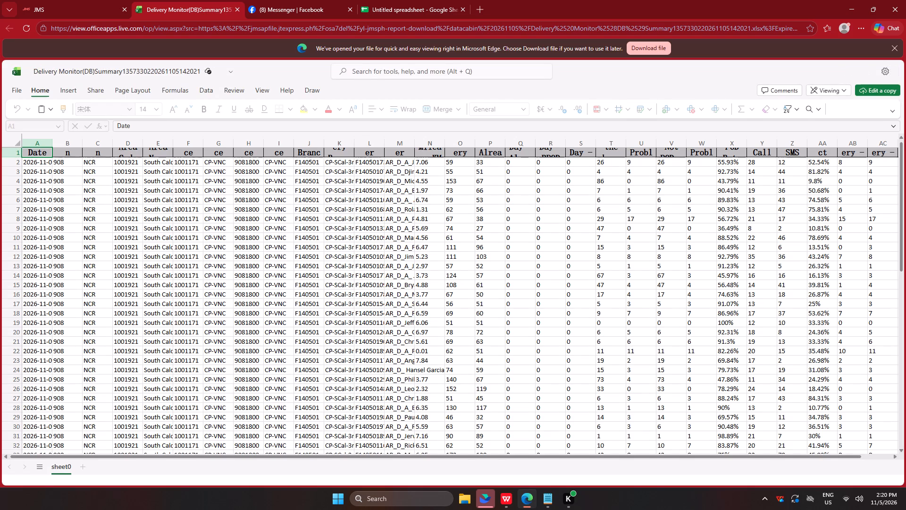
# Sort the exported summary by the courier name column M in ascending order.
pyautogui.click(415, 162)
pyautogui.click(406, 166)
pyautogui.rightClick(406, 166)
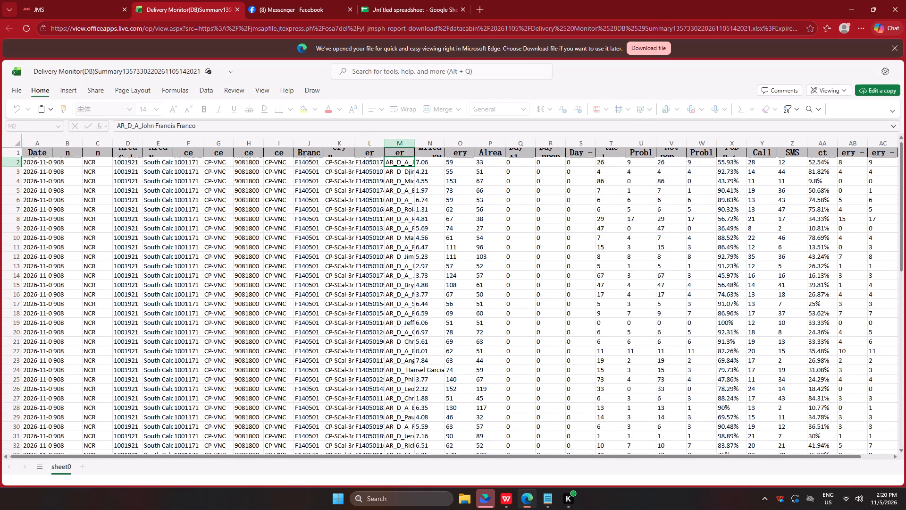
pyautogui.click(530, 197)
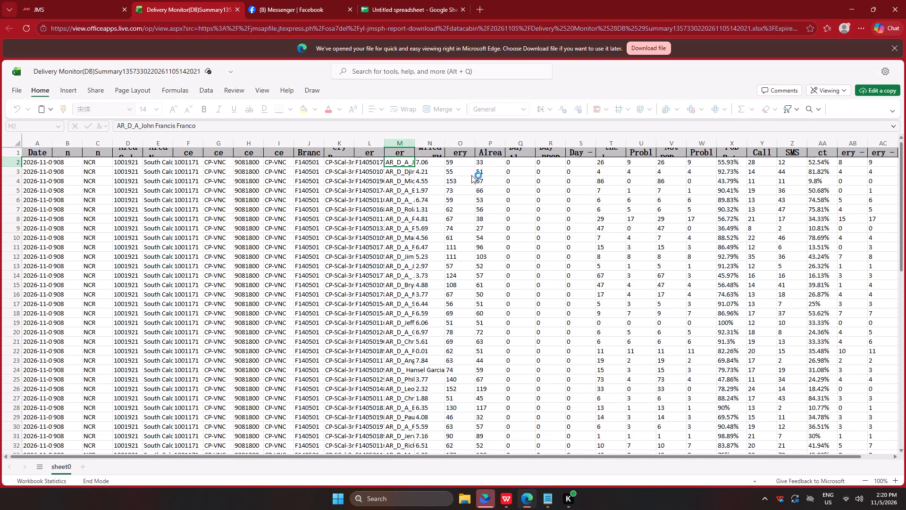
# Copy all courier names from M2 down and paste them without source formatting into the manifest's SUMMARY sheet in WPS, Rider Name column from B7.
pyautogui.click(454, 166)
pyautogui.click(400, 165)
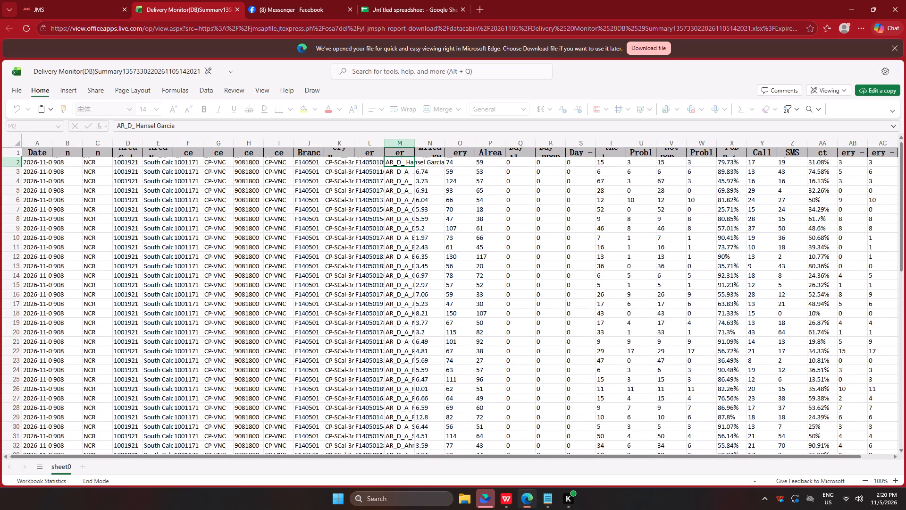
pyautogui.hotkey('ctrl', 'shift', 'Down')
pyautogui.hotkey('ctrl', 'c')
pyautogui.hotkey('ctrl', 'c')
pyautogui.hotkey('ctrl', 'c')
pyautogui.hotkey('ctrl', 'c')
pyautogui.hotkey('ctrl', 'c')
pyautogui.hotkey('ctrl', 'c')
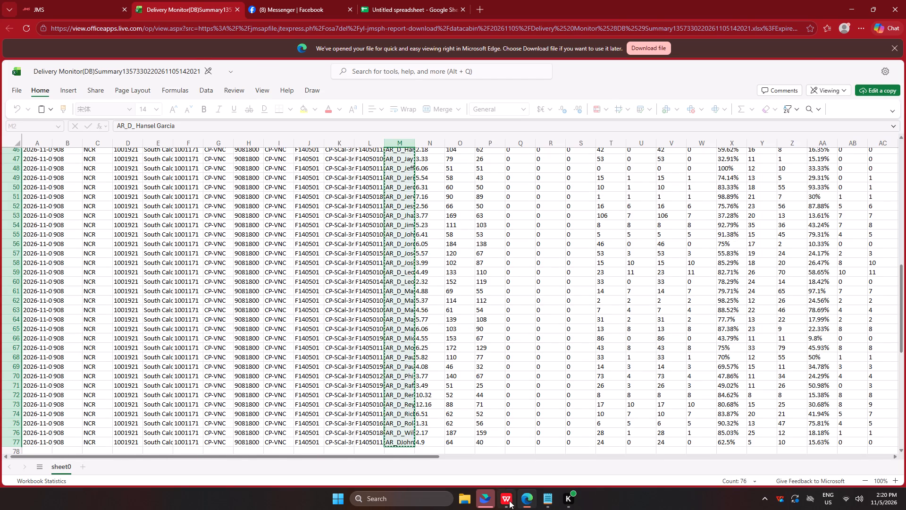
pyautogui.click(509, 501)
pyautogui.click(114, 470)
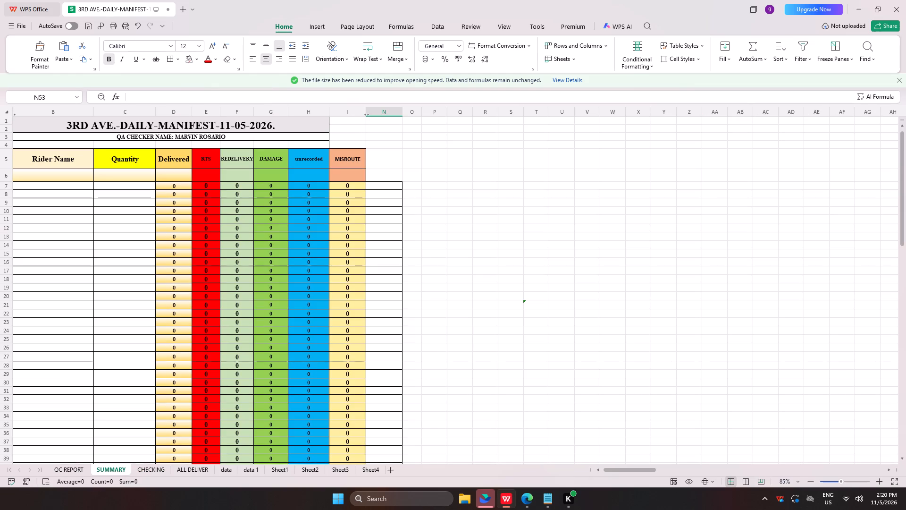
pyautogui.click(54, 188)
pyautogui.rightClick(54, 187)
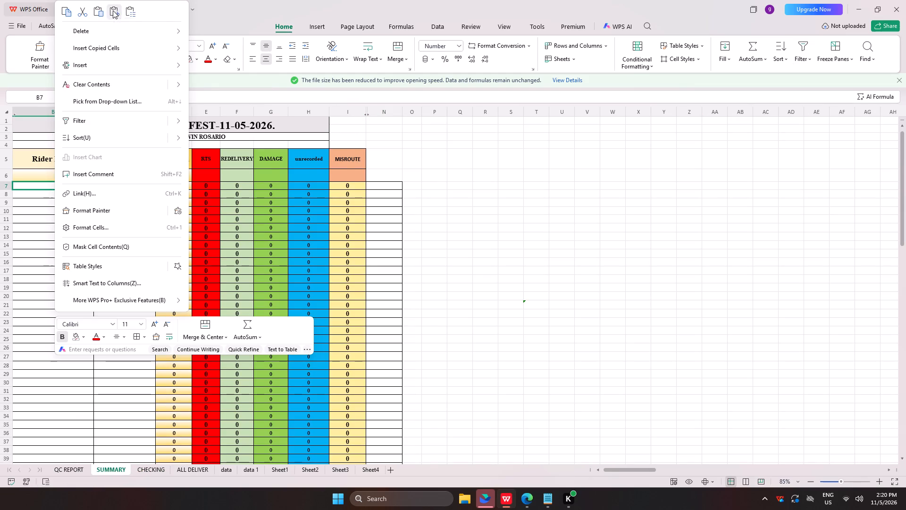
pyautogui.click(113, 10)
pyautogui.scroll(-7, 144, 244)
pyautogui.scroll(-7, 136, 289)
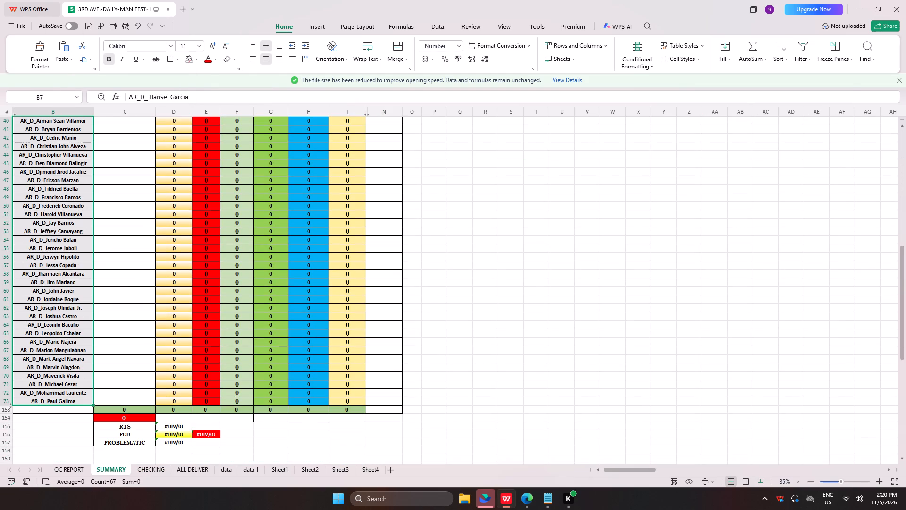
# Copy the total delivery figures from O2 down in the export and paste them without source formatting into the SUMMARY sheet's Quantity column from C7.
pyautogui.hotkey('alt', 'Tab')
pyautogui.scroll(20, 444, 237)
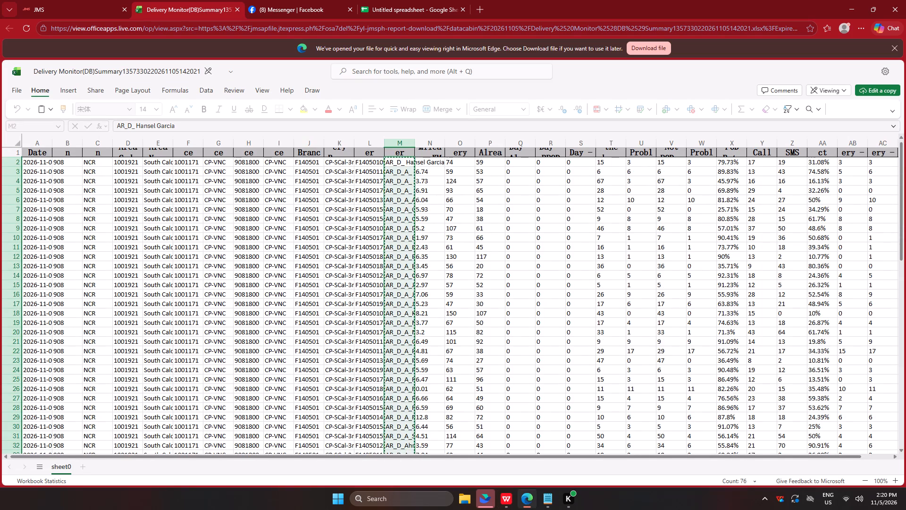
pyautogui.click(461, 164)
pyautogui.hotkey('ctrl', 'shift', 'Down')
pyautogui.hotkey('ctrl', 'c')
pyautogui.hotkey('alt', 'Tab')
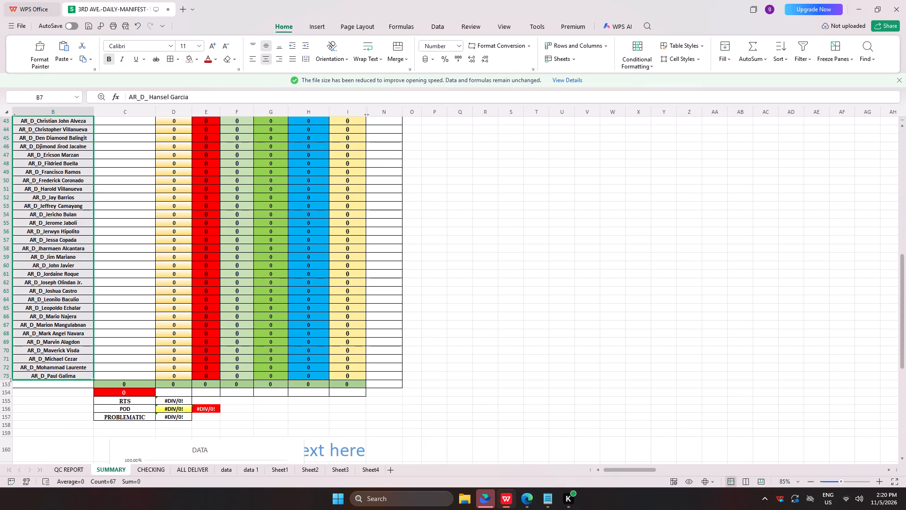
pyautogui.scroll(19, 84, 212)
pyautogui.click(120, 187)
pyautogui.rightClick(120, 187)
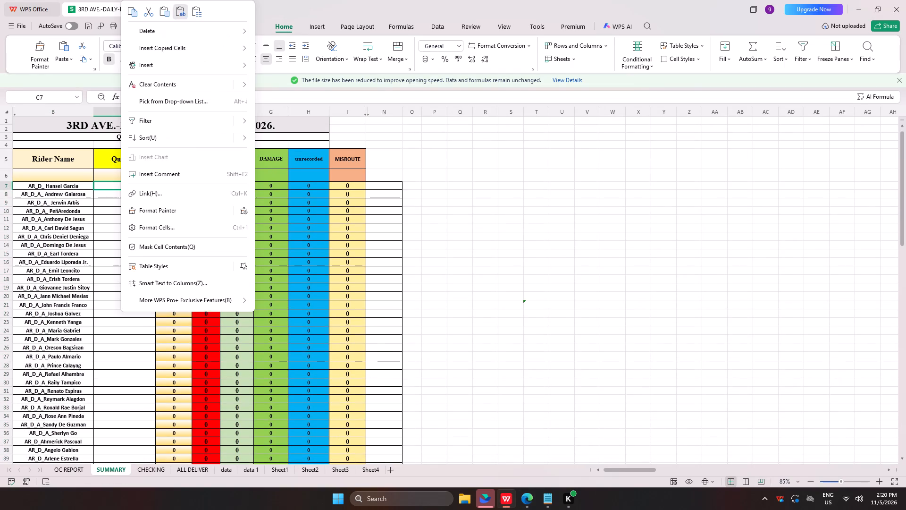
pyautogui.click(182, 9)
pyautogui.scroll(5, 334, 146)
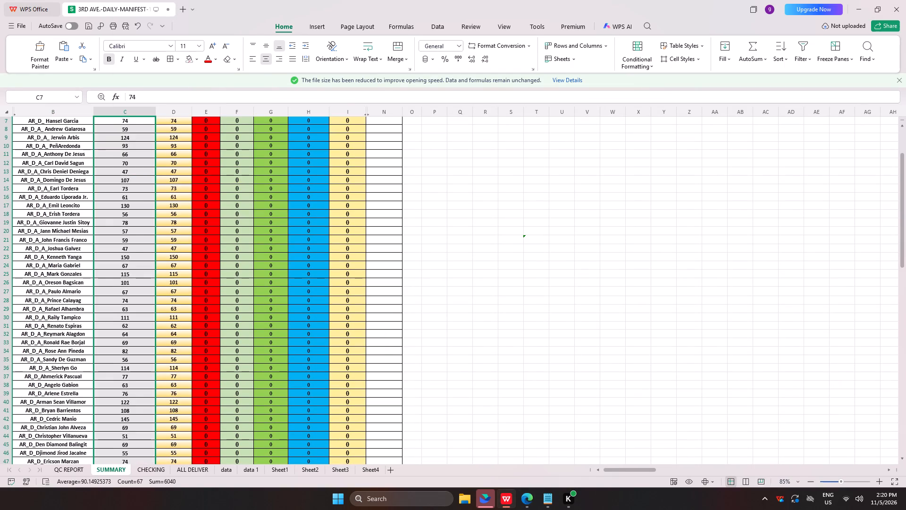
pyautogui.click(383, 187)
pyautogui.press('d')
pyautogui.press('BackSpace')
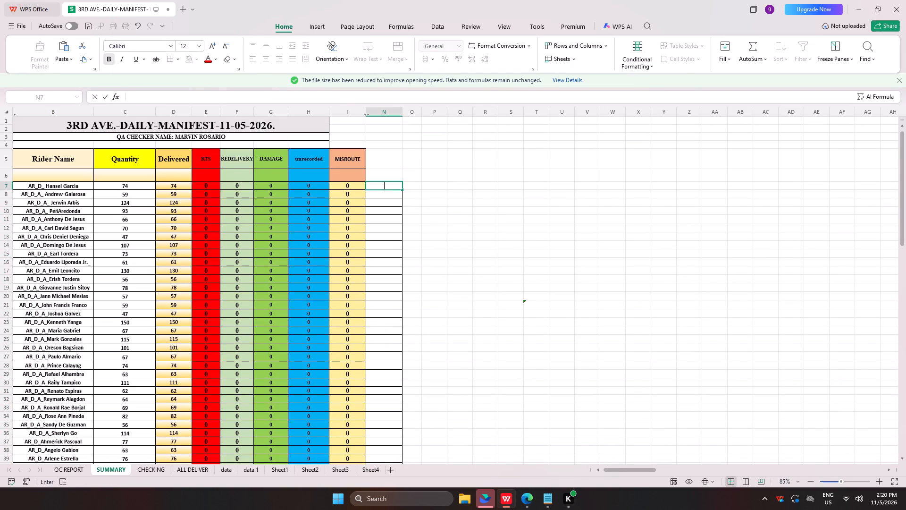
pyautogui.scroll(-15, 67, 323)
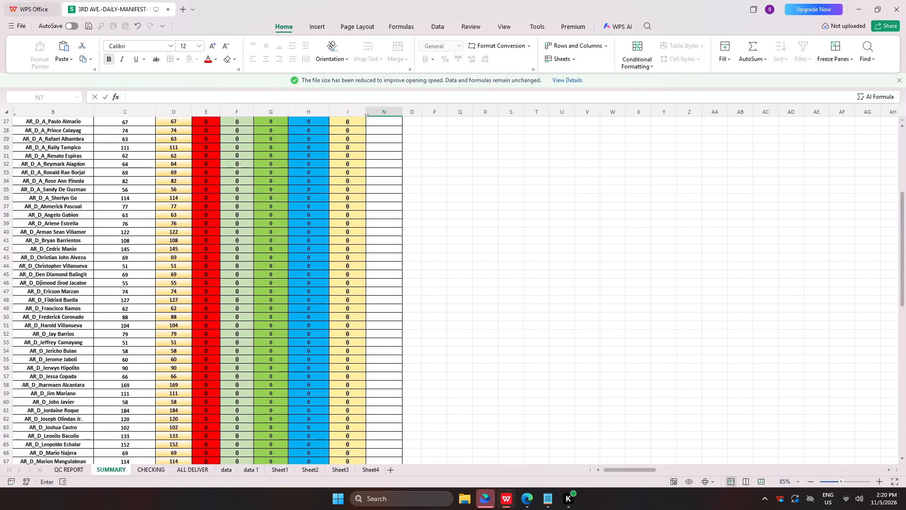
# Hide the unused rows 83 to 152 between the last rider and the totals row in the SUMMARY sheet.
pyautogui.click(13, 363)
pyautogui.click(10, 364)
pyautogui.scroll(-7, 26, 371)
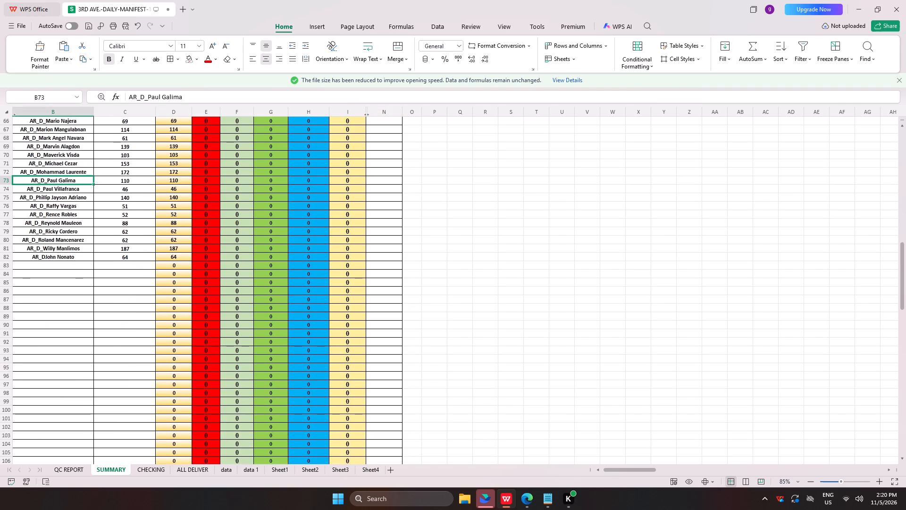
pyautogui.moveTo(8, 267); pyautogui.dragTo(0, 509)
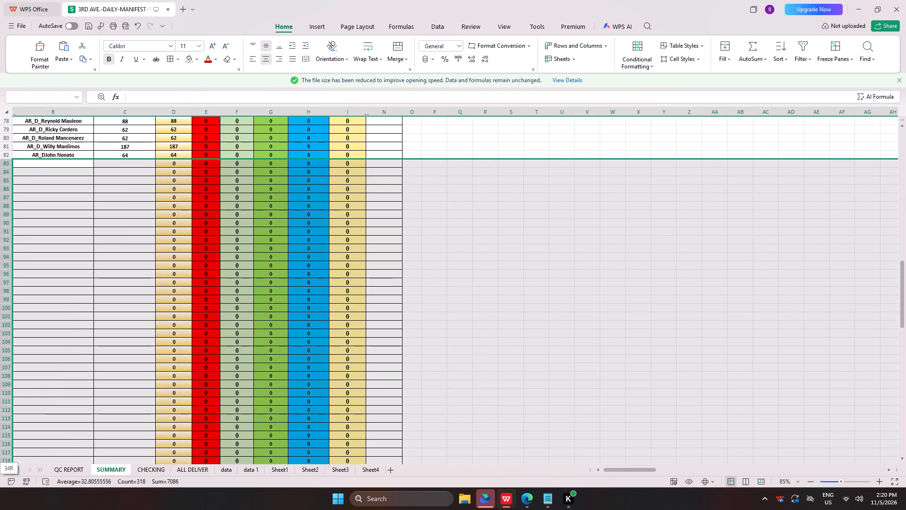
pyautogui.moveTo(0, 509); pyautogui.dragTo(2, 509)
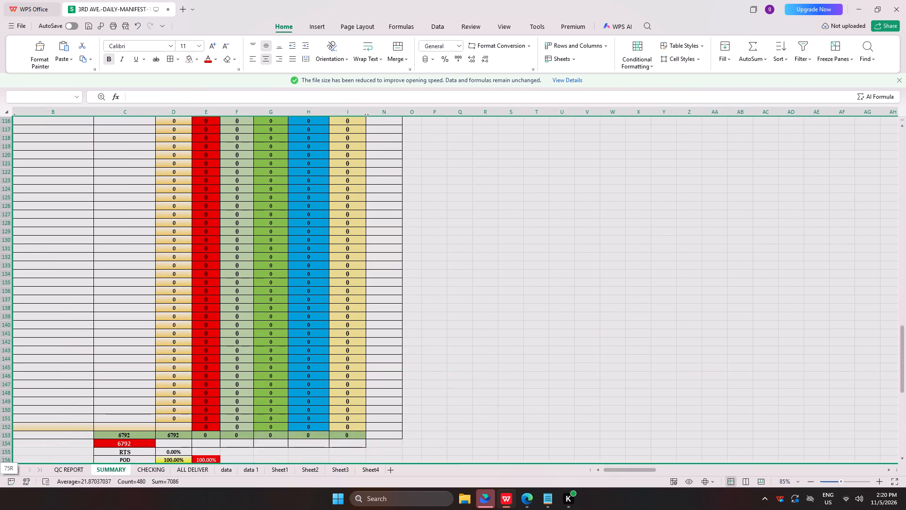
pyautogui.moveTo(2, 509); pyautogui.dragTo(0, 403)
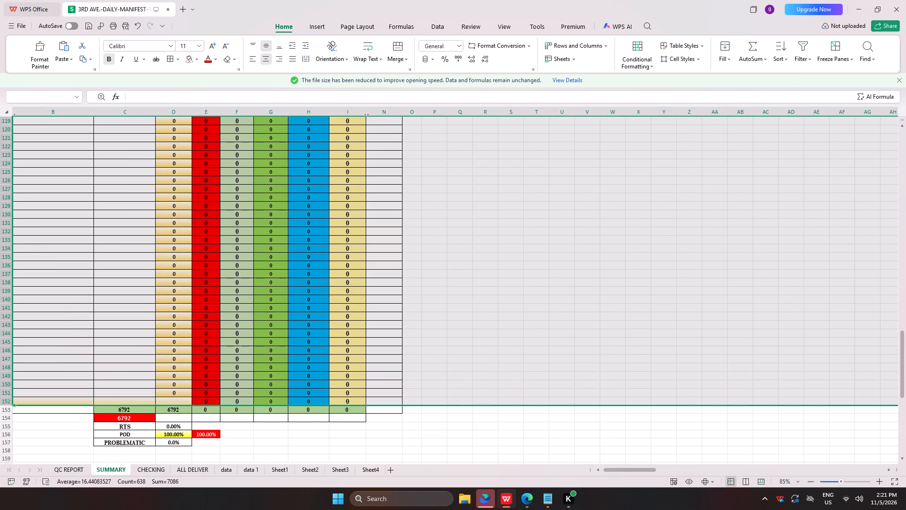
pyautogui.rightClick(7, 220)
pyautogui.click(21, 264)
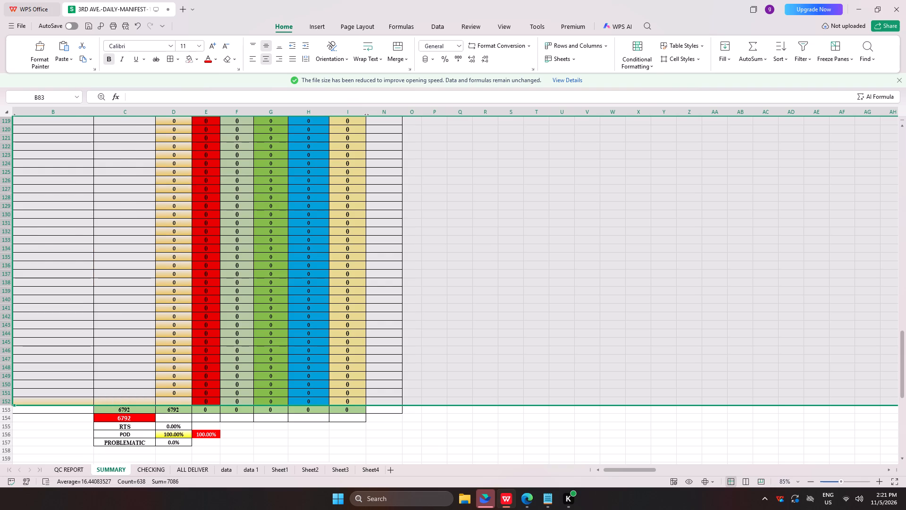
pyautogui.scroll(20, 87, 233)
pyautogui.scroll(14, 87, 233)
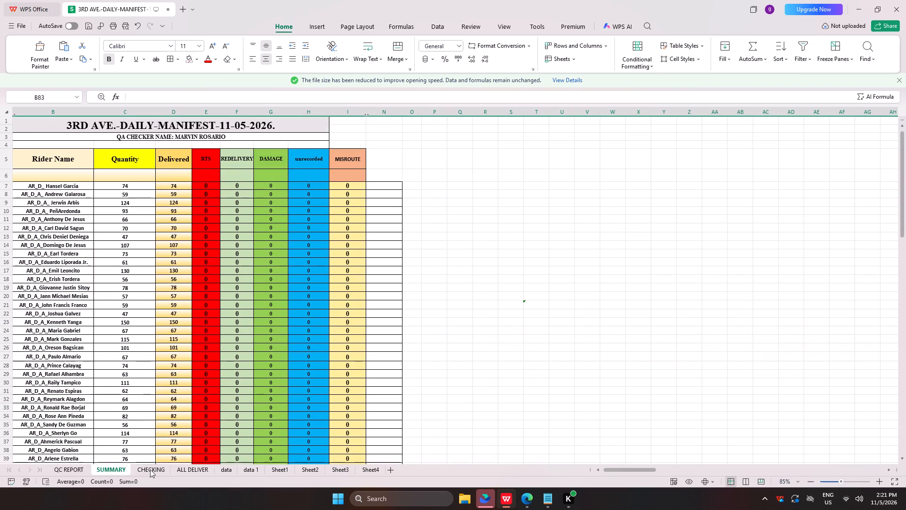
# Switch to the CHECKING sheet and save the workbook under drive C: in CP-SCAL 3RD AVE FILES, MANIFEST 2026, NOVEMBER.
pyautogui.click(149, 477)
pyautogui.click(149, 472)
pyautogui.click(12, 25)
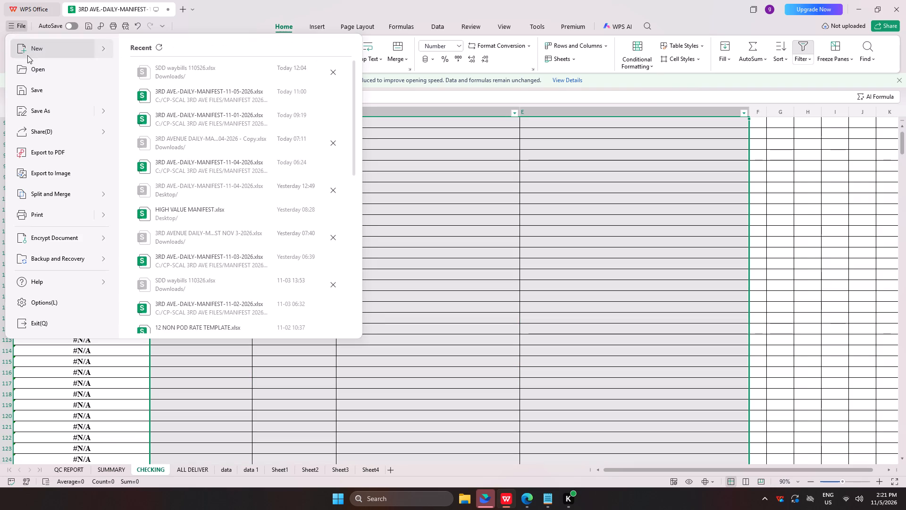
pyautogui.click(37, 110)
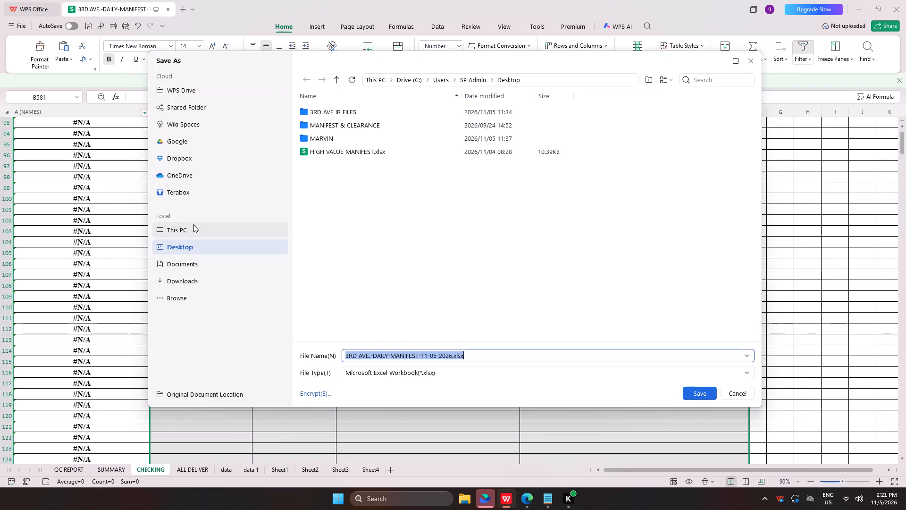
pyautogui.click(193, 224)
pyautogui.doubleClick(333, 116)
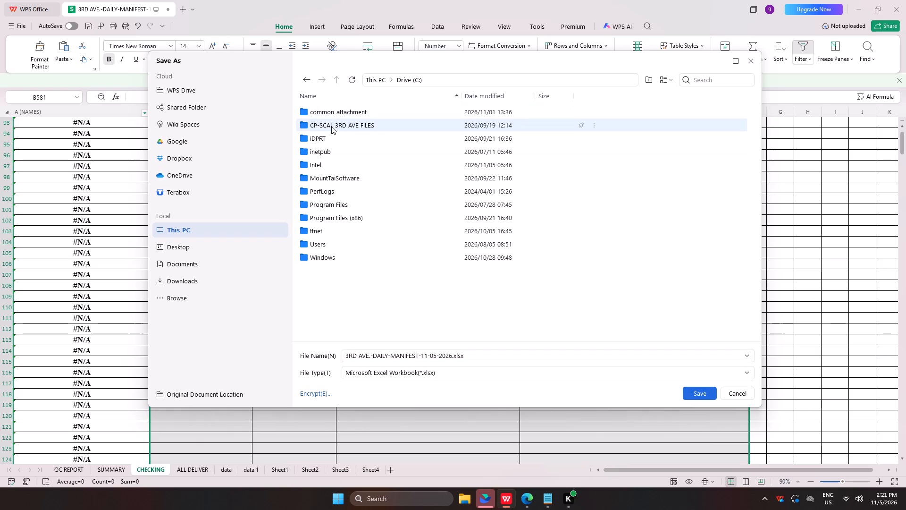
pyautogui.doubleClick(332, 126)
pyautogui.doubleClick(340, 113)
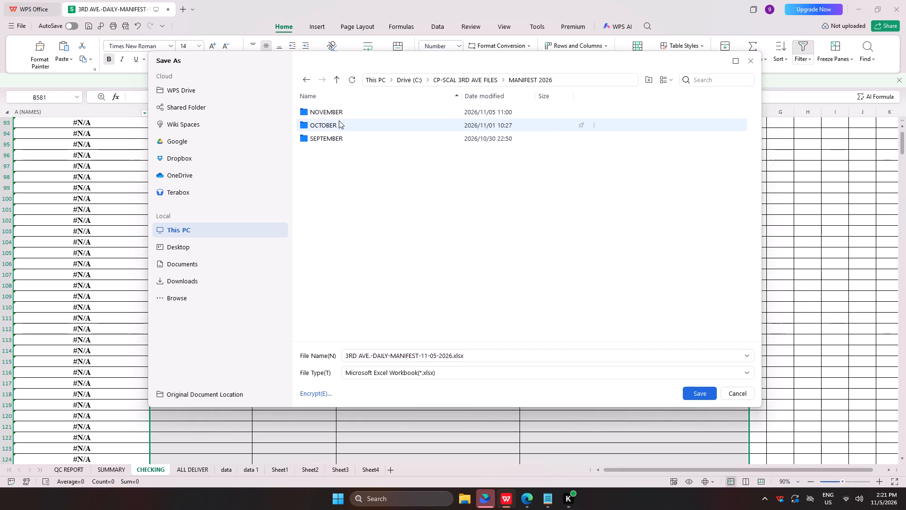
pyautogui.doubleClick(343, 113)
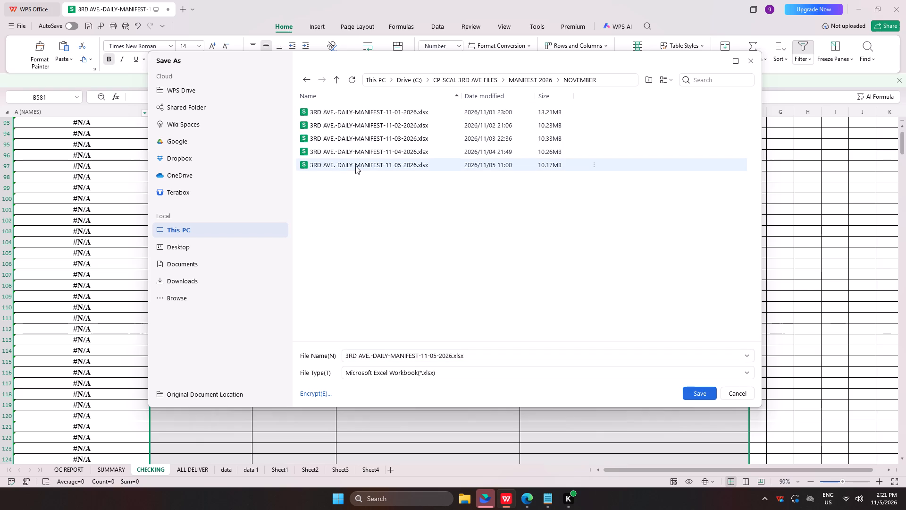
# Save the workbook over the existing 3RD AVE.-DAILY-MANIFEST-11-05-2026.xlsx in the NOVEMBER folder.
pyautogui.doubleClick(355, 166)
pyautogui.click(438, 228)
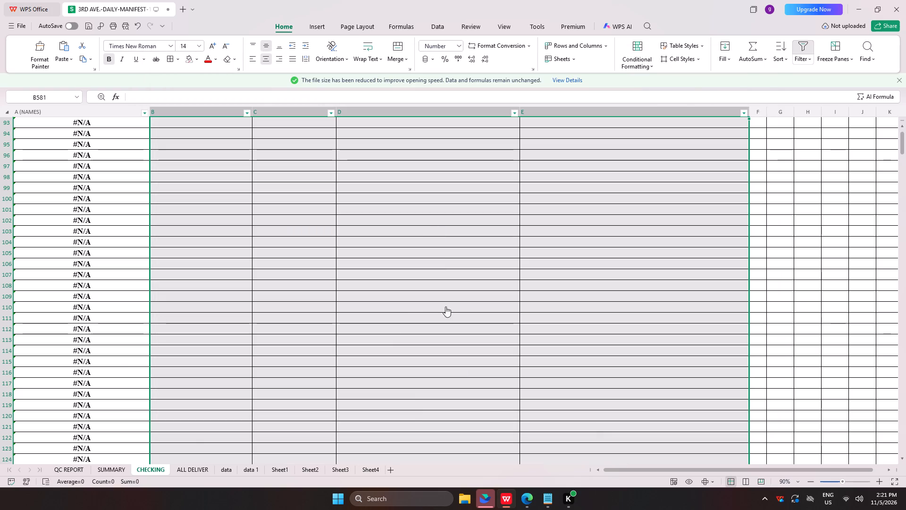
# Switch to Lark, collapse the pinned chats and look through the Messenger chat list.
pyautogui.click(486, 500)
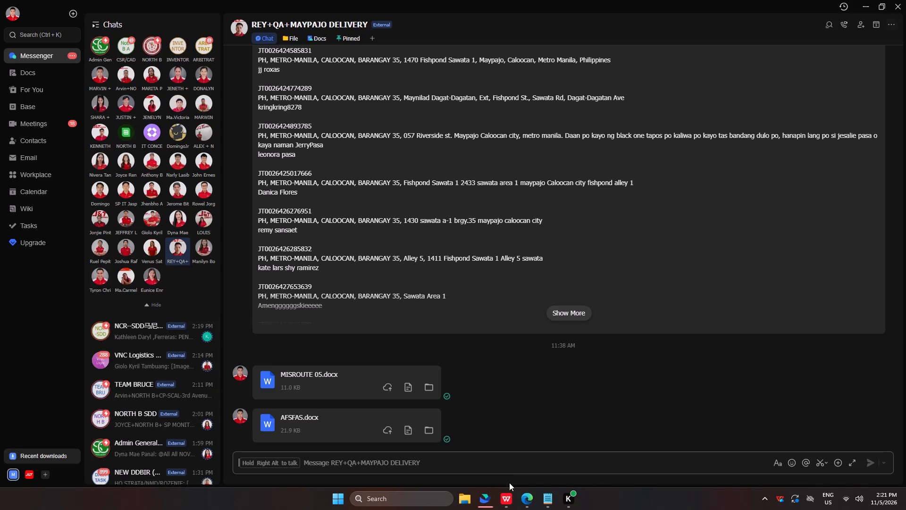
pyautogui.click(162, 307)
pyautogui.scroll(-7, 168, 305)
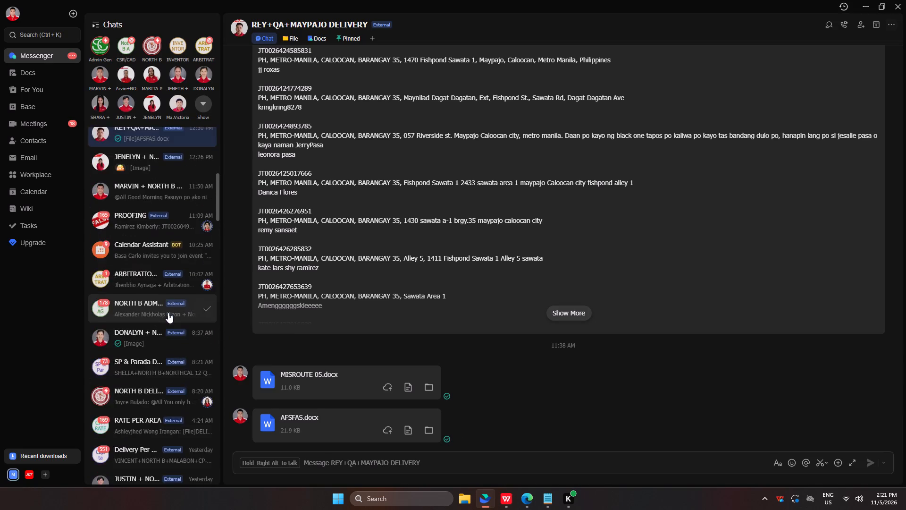
pyautogui.scroll(13, 168, 313)
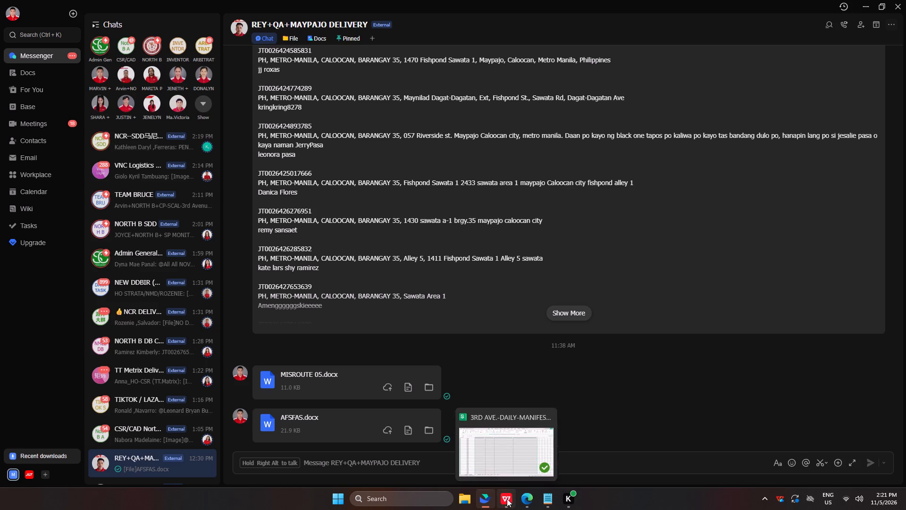
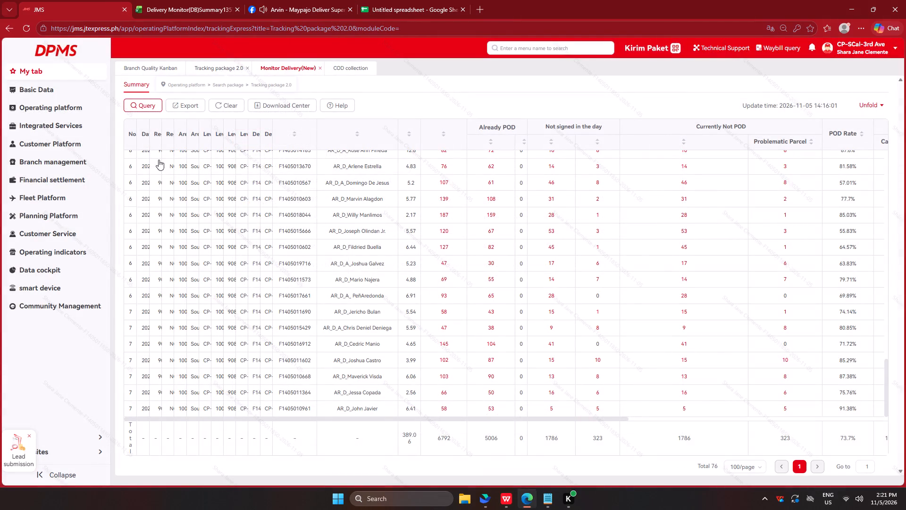
pyautogui.click(171, 177)
pyautogui.hotkey('ctrl', 'v')
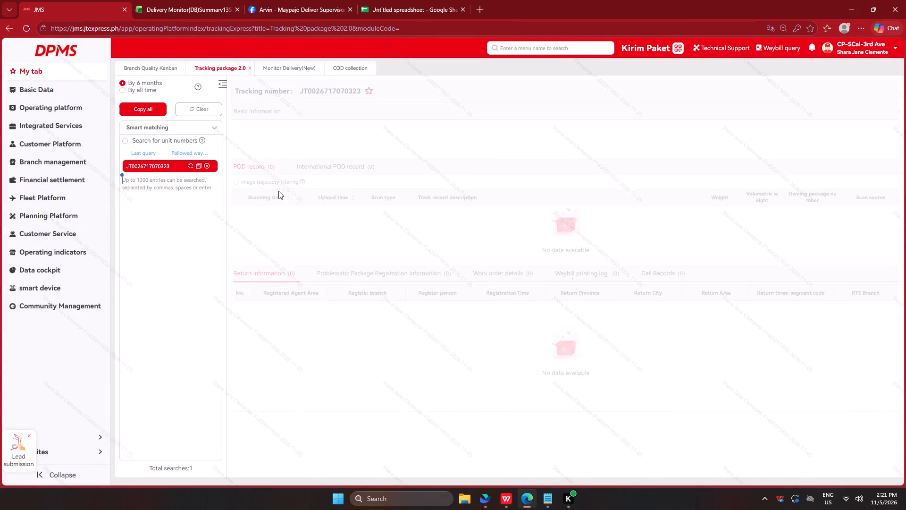
pyautogui.click(458, 115)
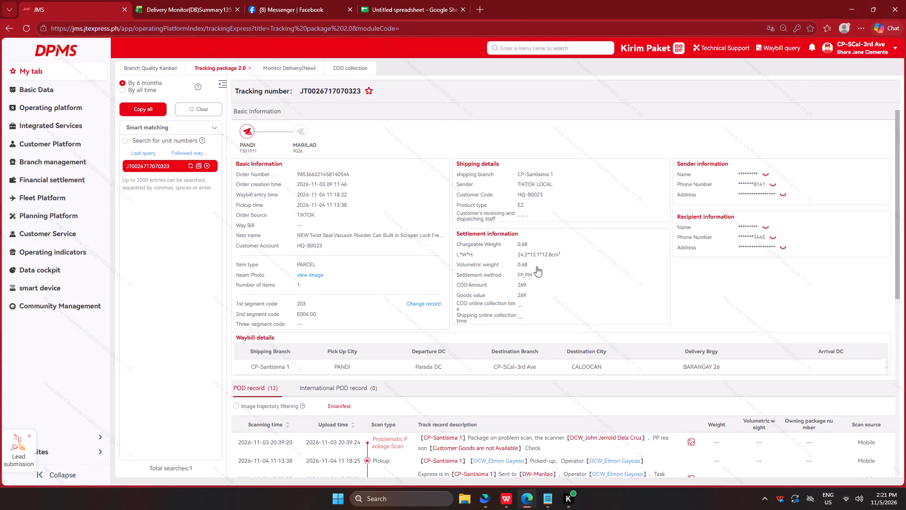
# Reveal the recipient's masked phone number in the waybill details and copy it.
pyautogui.click(770, 236)
pyautogui.doubleClick(760, 238)
pyautogui.hotkey('ctrl', 'c')
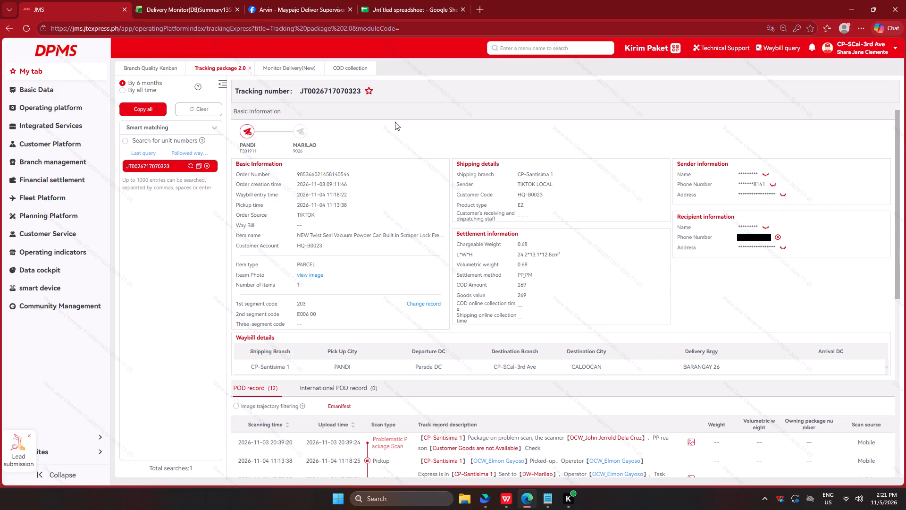
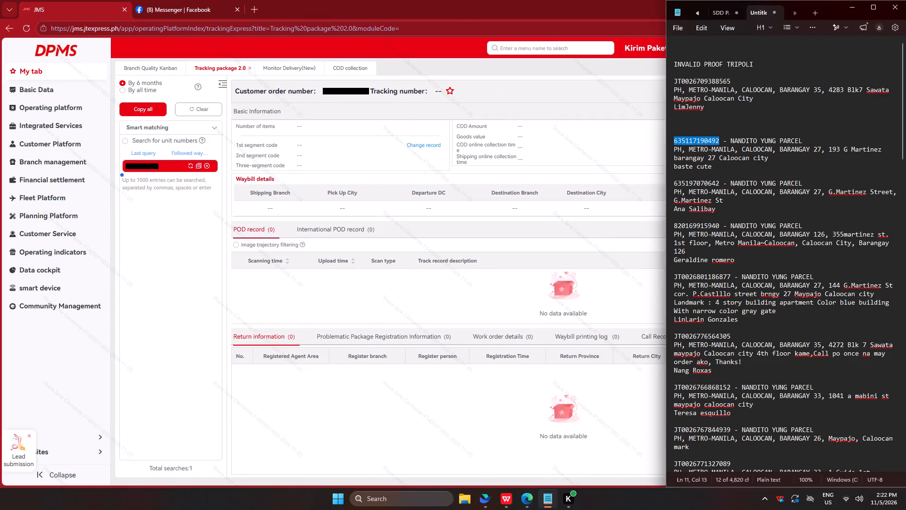
pyautogui.hotkey('ctrl', 'c')
pyautogui.hotkey('ctrl', 'c')
pyautogui.hotkey('ctrl', 'c')
pyautogui.hotkey('ctrl', 'c')
pyautogui.keyDown('ctrl'); pyautogui.click(176, 210); pyautogui.keyUp('ctrl')
pyautogui.hotkey('ctrl', 'v')
pyautogui.click(157, 183)
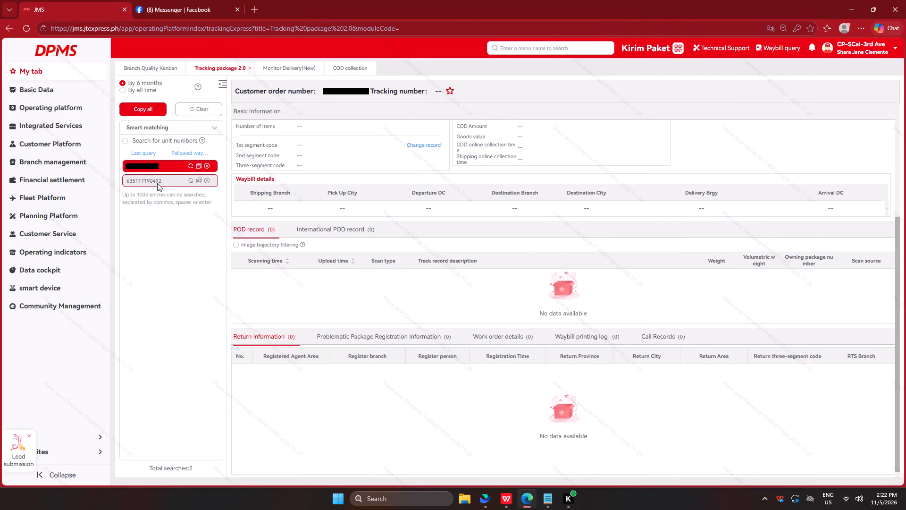
pyautogui.scroll(-3, 390, 276)
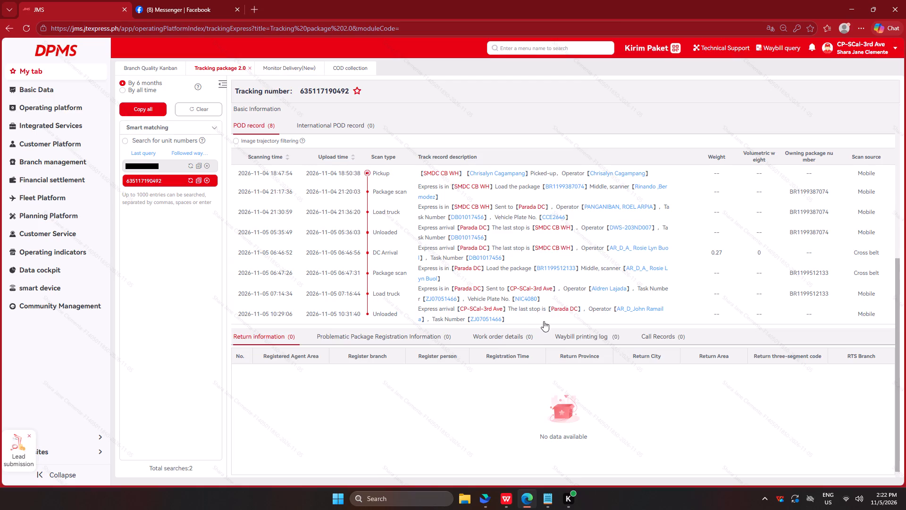
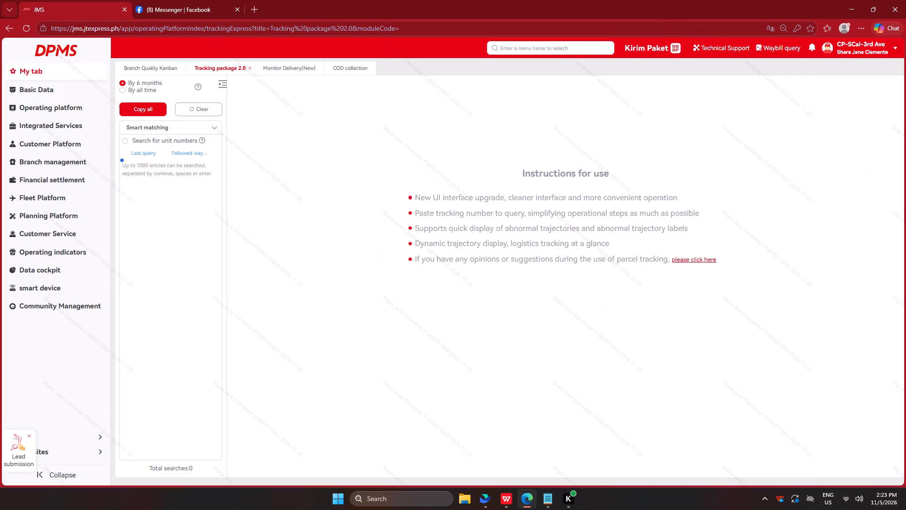
pyautogui.hotkey('ctrl', 'v')
pyautogui.scroll(-9, 338, 225)
pyautogui.hotkey('alt', 'Tab')
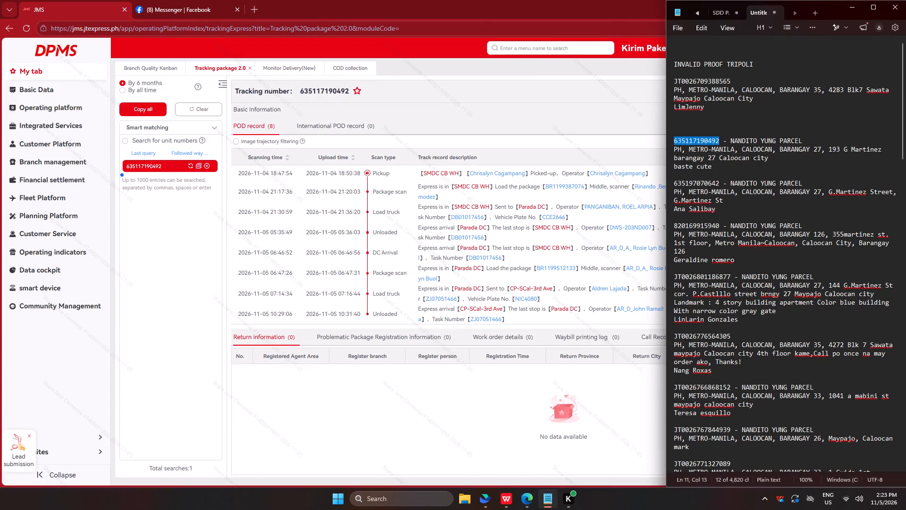
pyautogui.doubleClick(715, 181)
pyautogui.hotkey('ctrl', 'c')
pyautogui.hotkey('ctrl', 'c')
pyautogui.hotkey('ctrl', 'c')
pyautogui.hotkey('ctrl', 'c')
pyautogui.hotkey('ctrl', 'c')
pyautogui.keyDown('ctrl'); pyautogui.click(210, 108); pyautogui.keyUp('ctrl')
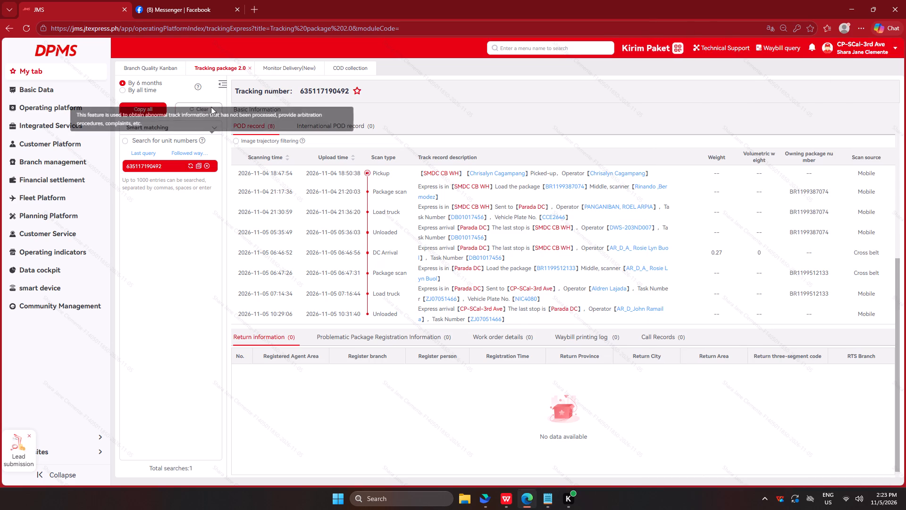
pyautogui.click(211, 105)
pyautogui.click(177, 245)
pyautogui.hotkey('ctrl', 'v')
pyautogui.scroll(-8, 405, 232)
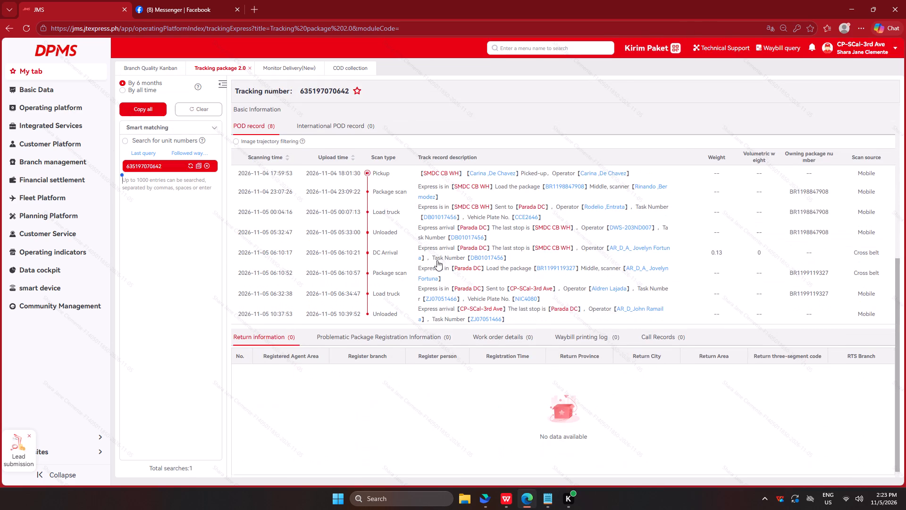
pyautogui.scroll(-5, 480, 258)
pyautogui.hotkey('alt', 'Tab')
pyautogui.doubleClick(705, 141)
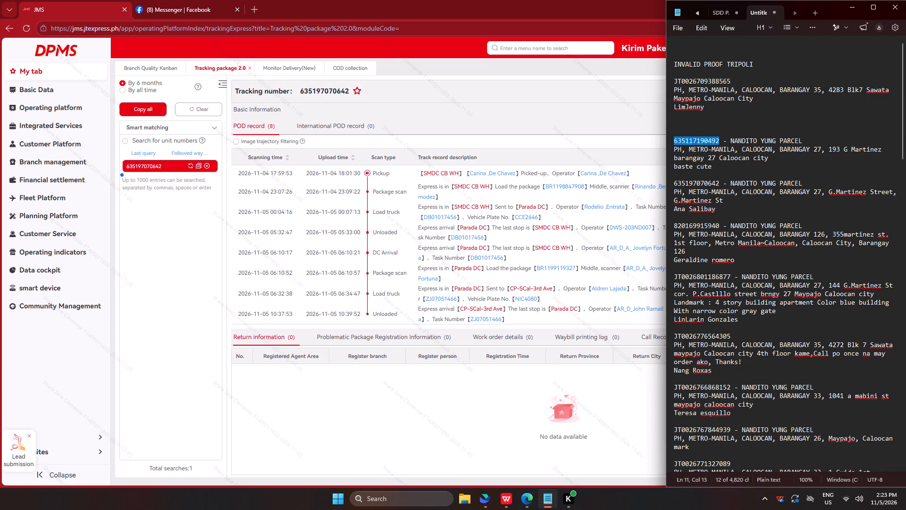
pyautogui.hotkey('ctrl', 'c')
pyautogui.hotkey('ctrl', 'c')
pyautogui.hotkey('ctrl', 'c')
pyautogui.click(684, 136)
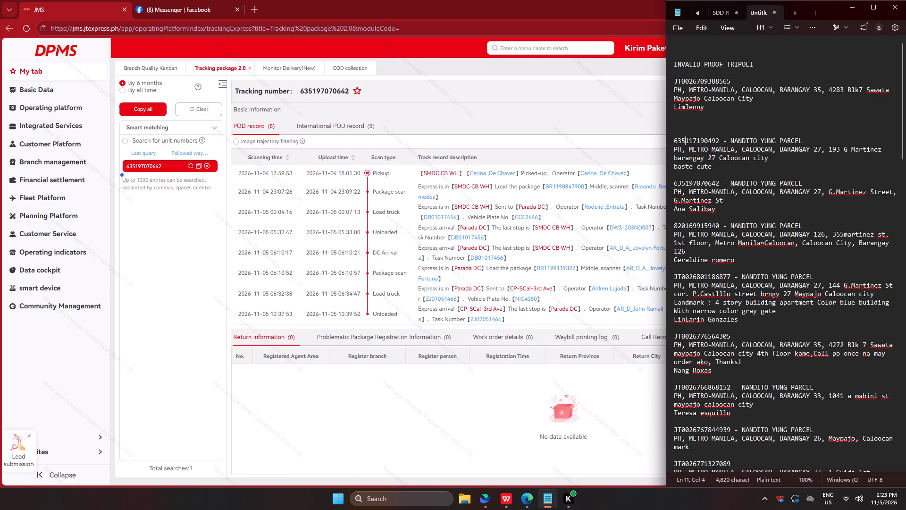
pyautogui.moveTo(674, 139); pyautogui.dragTo(830, 509)
pyautogui.hotkey('ctrl', 'c')
pyautogui.hotkey('ctrl', 'c')
pyautogui.hotkey('ctrl', 'c')
pyautogui.hotkey('ctrl', 'c')
pyautogui.keyDown('ctrl'); pyautogui.click(782, 467); pyautogui.keyUp('ctrl')
pyautogui.press('Return')
pyautogui.press('Return')
pyautogui.press('Return')
pyautogui.press('Return')
pyautogui.press('Return')
pyautogui.press('Return')
pyautogui.press('Return')
pyautogui.press('Return')
pyautogui.press('Return')
pyautogui.press('Return')
pyautogui.press('Return')
pyautogui.press('Return')
pyautogui.press('Return')
pyautogui.press('Return')
pyautogui.press('Return')
pyautogui.press('Return')
pyautogui.press('Return')
pyautogui.press('Return')
pyautogui.press('Return')
pyautogui.press('Return')
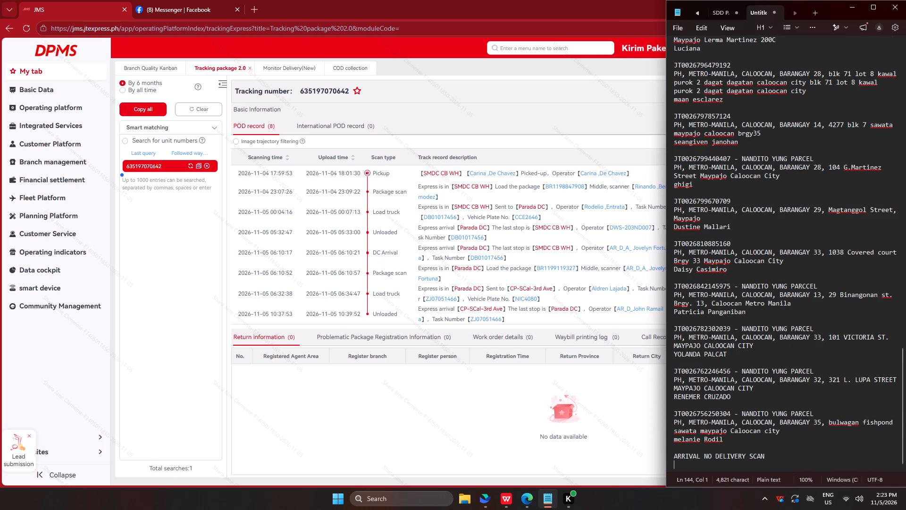
pyautogui.hotkey('ctrl', 'v')
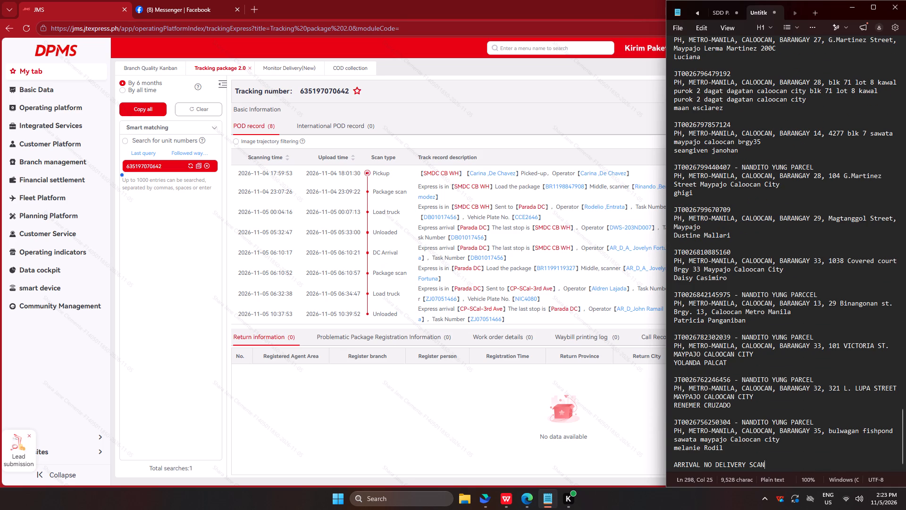
pyautogui.moveTo(732, 445); pyautogui.dragTo(669, 432)
pyautogui.hotkey('ctrl', 'x')
pyautogui.moveTo(821, 418); pyautogui.dragTo(752, 416)
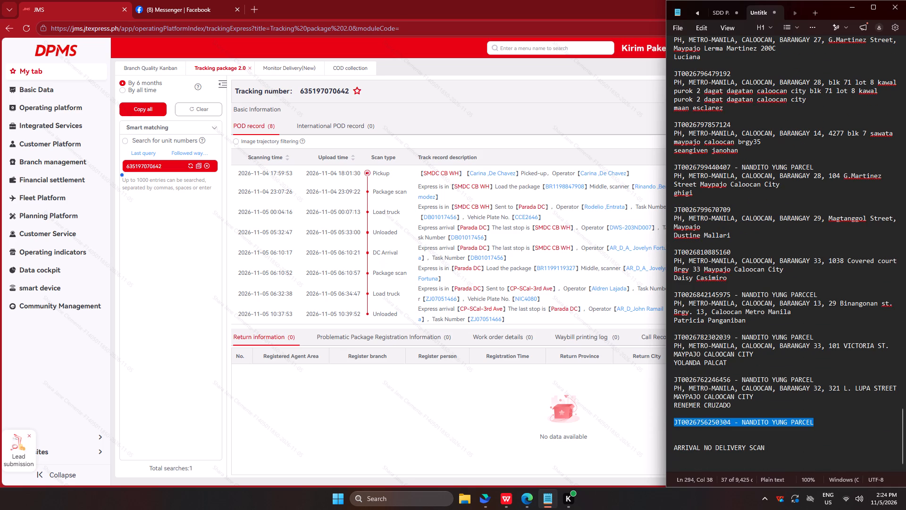
pyautogui.moveTo(752, 416); pyautogui.dragTo(730, 421)
pyautogui.press('BackSpace')
pyautogui.moveTo(742, 405); pyautogui.dragTo(713, 399)
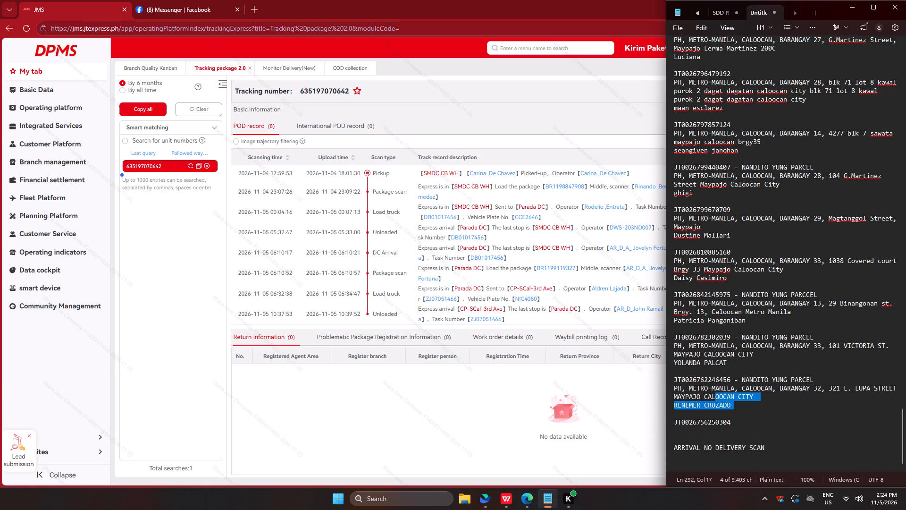
pyautogui.moveTo(713, 399); pyautogui.dragTo(665, 385)
pyautogui.press('BackSpace')
pyautogui.moveTo(824, 379); pyautogui.dragTo(733, 384)
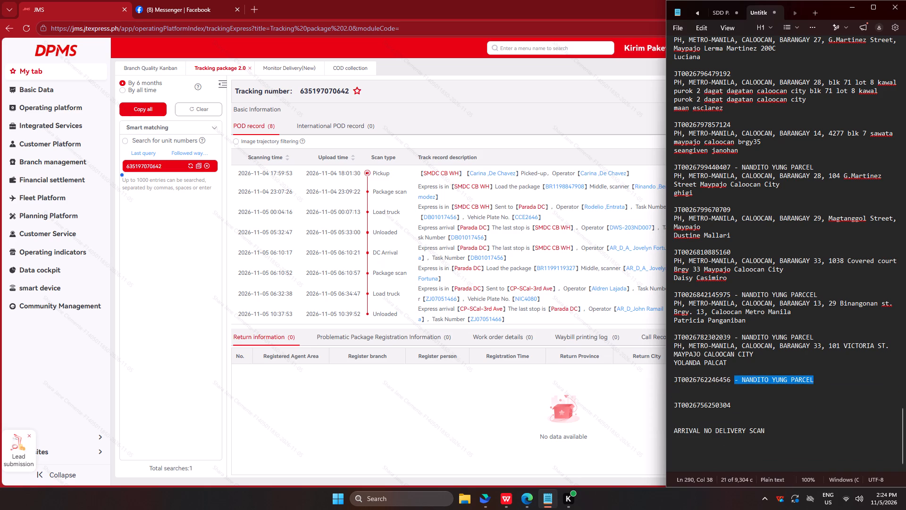
pyautogui.moveTo(733, 384); pyautogui.dragTo(732, 380)
pyautogui.press('BackSpace')
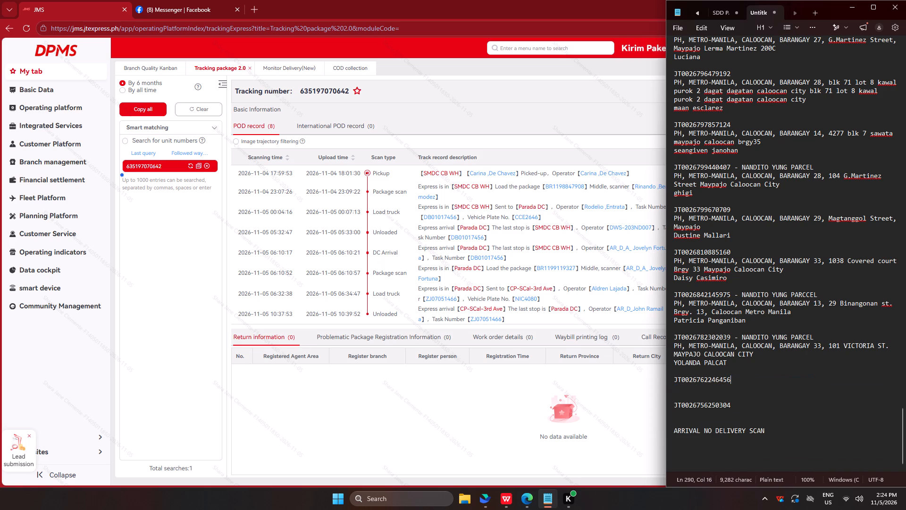
pyautogui.moveTo(746, 360); pyautogui.dragTo(665, 345)
pyautogui.press('BackSpace')
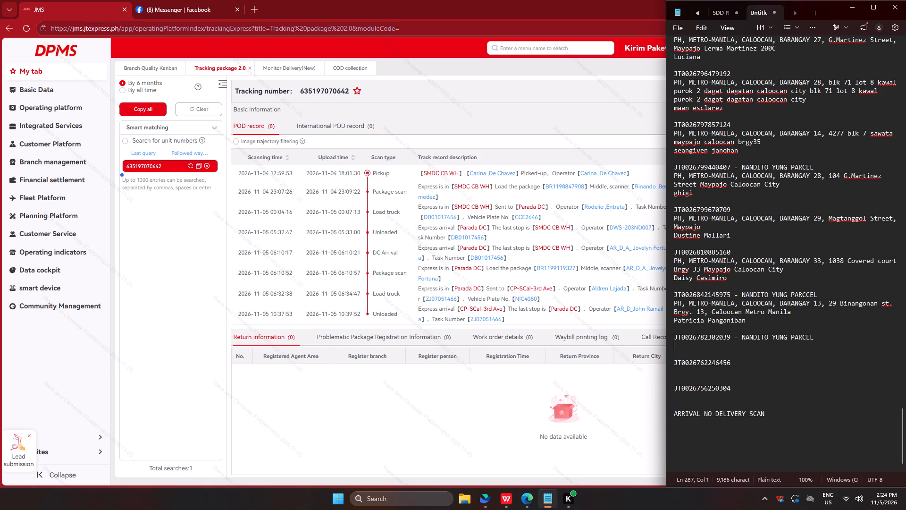
pyautogui.moveTo(826, 337); pyautogui.dragTo(731, 339)
pyautogui.press('BackSpace')
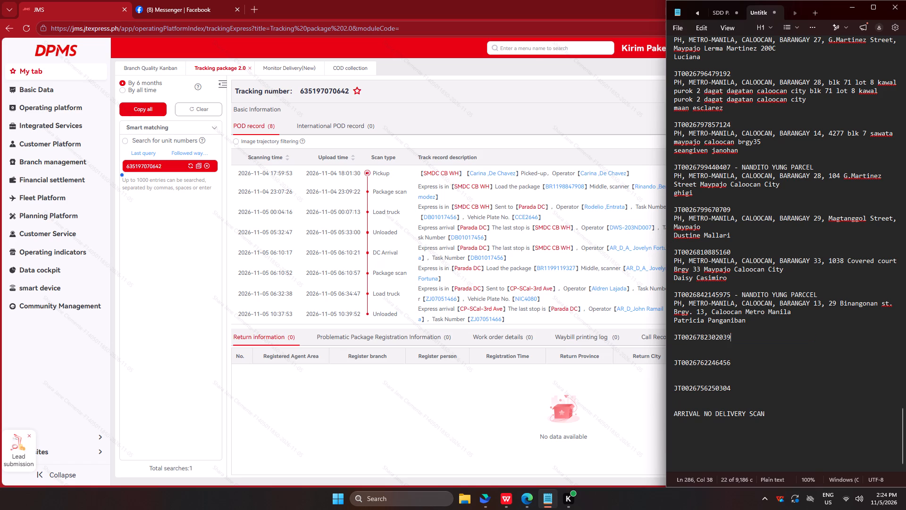
pyautogui.moveTo(782, 322); pyautogui.dragTo(729, 294)
pyautogui.press('BackSpace')
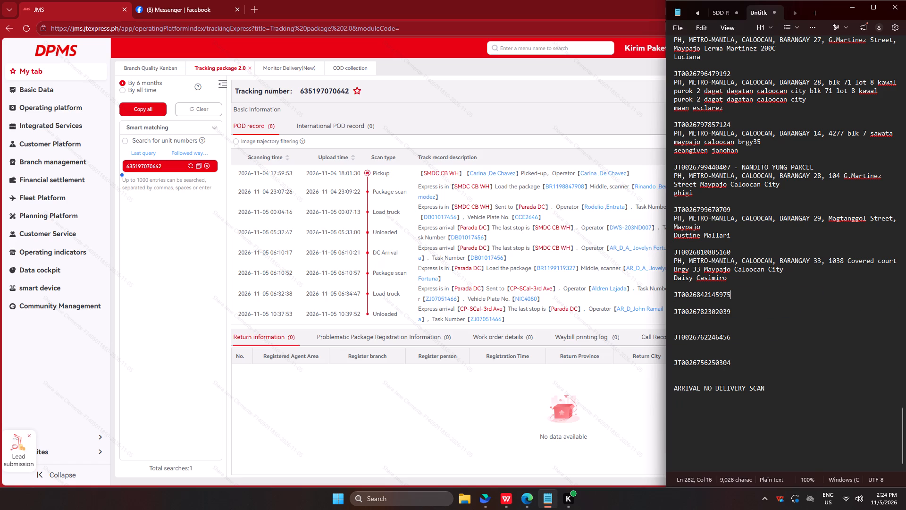
pyautogui.moveTo(739, 282); pyautogui.dragTo(666, 259)
pyautogui.press('BackSpace')
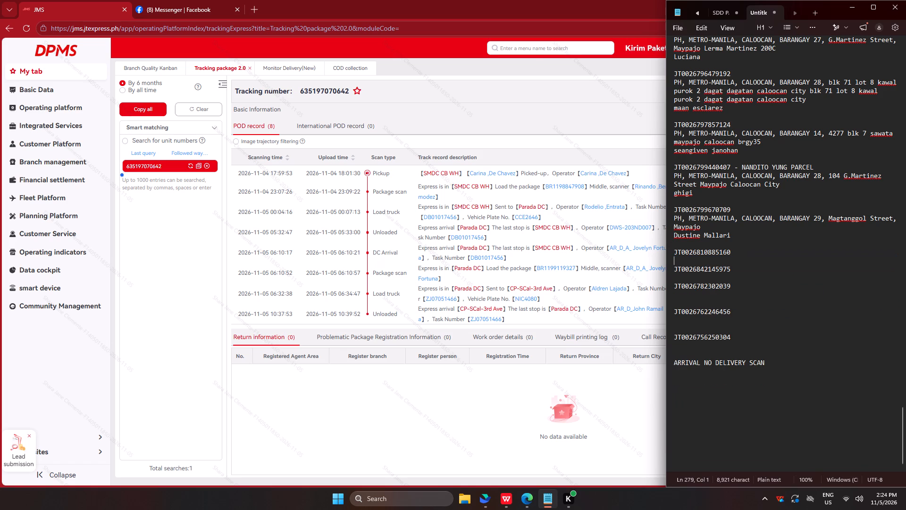
pyautogui.moveTo(752, 237); pyautogui.dragTo(638, 214)
pyautogui.press('BackSpace')
pyautogui.moveTo(707, 198); pyautogui.dragTo(656, 172)
pyautogui.press('BackSpace')
pyautogui.press('BackSpace')
pyautogui.moveTo(830, 166); pyautogui.dragTo(730, 168)
pyautogui.press('BackSpace')
pyautogui.press('BackSpace')
pyautogui.moveTo(739, 156); pyautogui.dragTo(668, 132)
pyautogui.press('BackSpace')
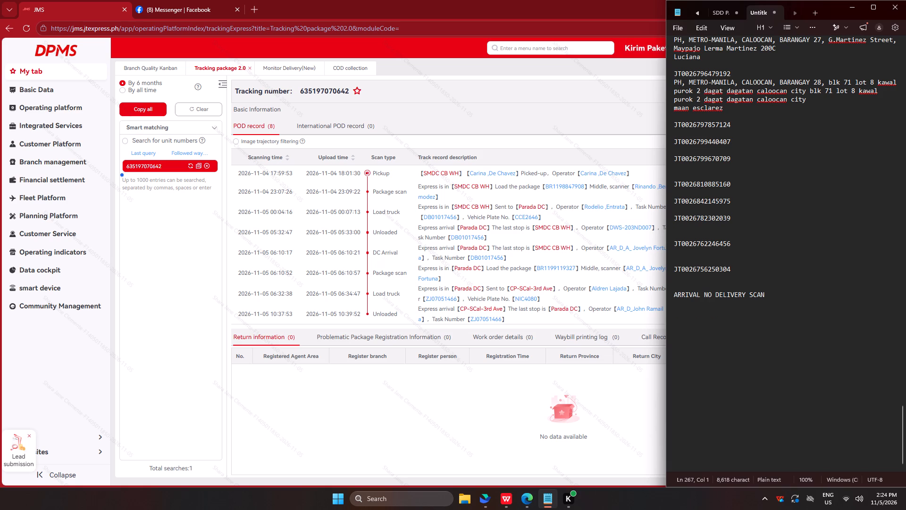
pyautogui.moveTo(742, 106); pyautogui.dragTo(667, 78)
pyautogui.press('BackSpace')
pyautogui.scroll(5, 809, 195)
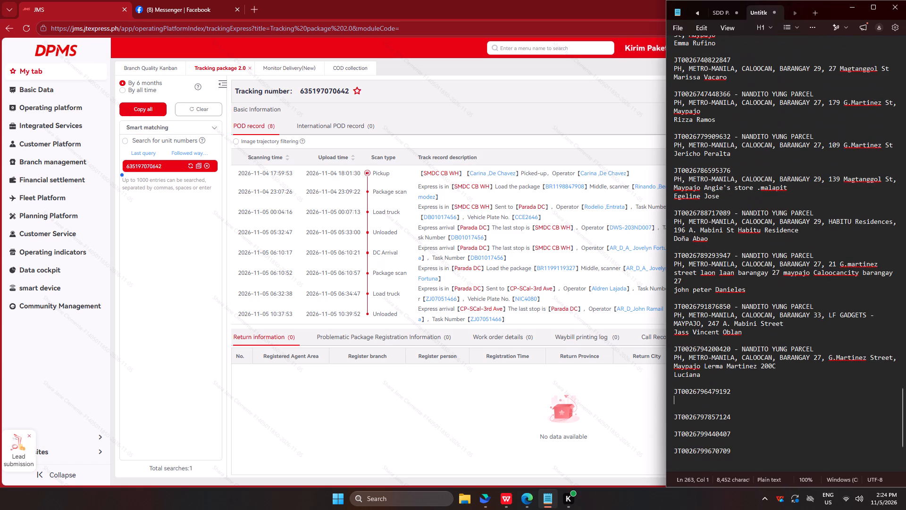
pyautogui.moveTo(717, 376); pyautogui.dragTo(651, 357)
pyautogui.press('BackSpace')
pyautogui.moveTo(822, 353); pyautogui.dragTo(822, 353)
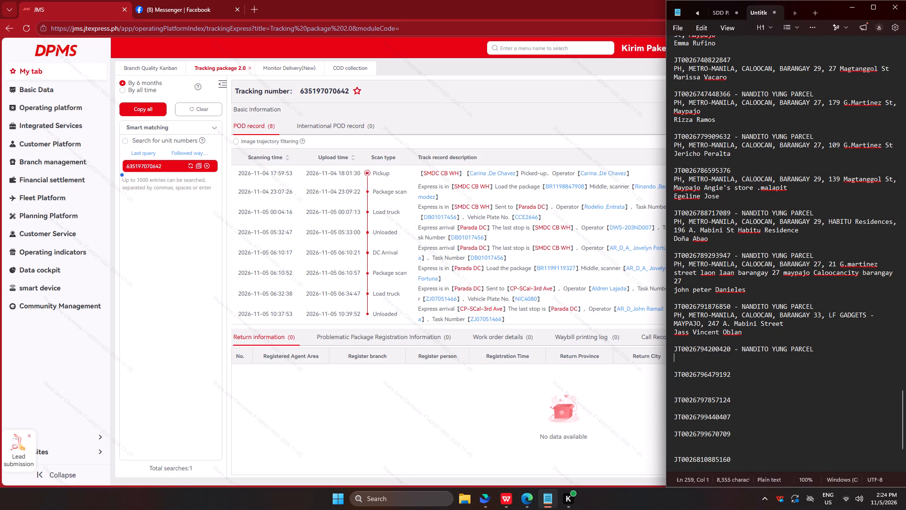
pyautogui.moveTo(822, 353); pyautogui.dragTo(731, 352)
pyautogui.press('BackSpace')
pyautogui.moveTo(755, 334); pyautogui.dragTo(695, 324)
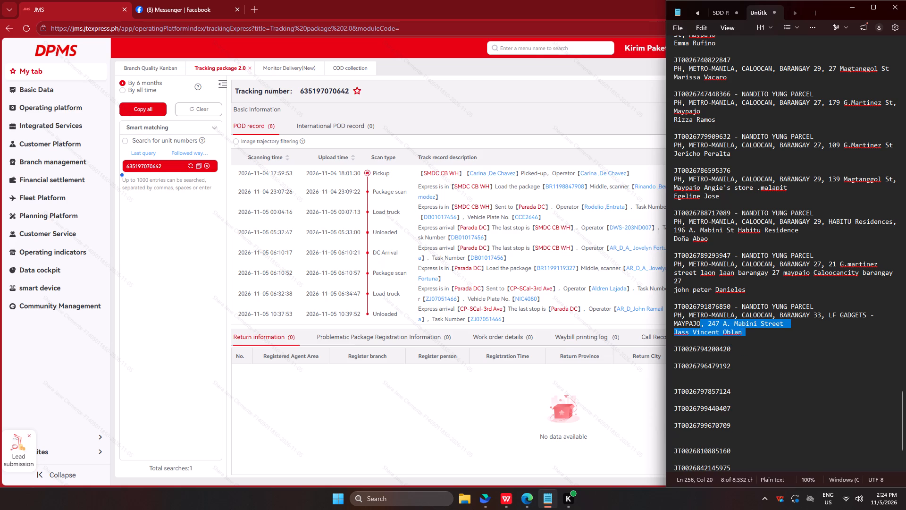
pyautogui.moveTo(695, 324); pyautogui.dragTo(636, 314)
pyautogui.press('BackSpace')
pyautogui.moveTo(834, 306); pyautogui.dragTo(730, 309)
pyautogui.press('BackSpace')
pyautogui.moveTo(744, 287); pyautogui.dragTo(621, 273)
pyautogui.click(762, 289)
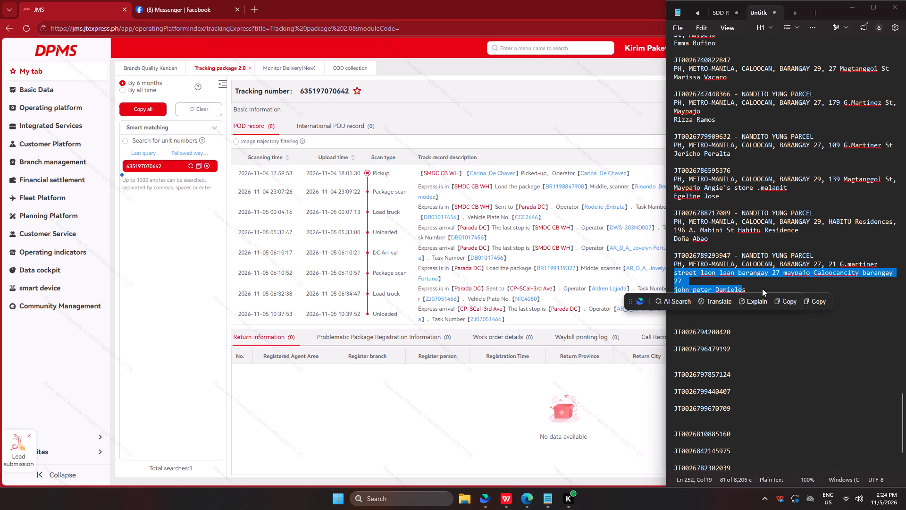
pyautogui.click(759, 286)
pyautogui.moveTo(758, 285); pyautogui.dragTo(715, 280)
pyautogui.click(791, 281)
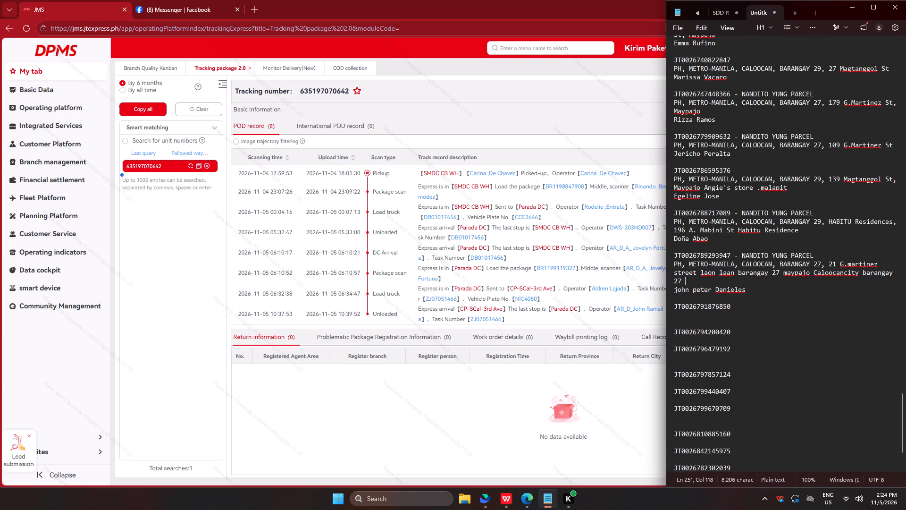
pyautogui.moveTo(771, 288); pyautogui.dragTo(671, 263)
pyautogui.press('BackSpace')
pyautogui.moveTo(819, 253); pyautogui.dragTo(817, 253)
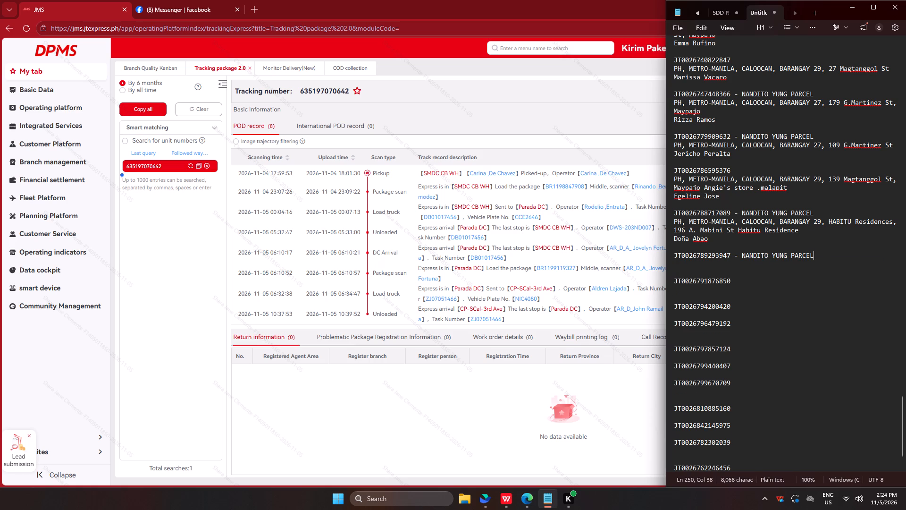
pyautogui.moveTo(817, 253); pyautogui.dragTo(732, 257)
pyautogui.press('BackSpace')
pyautogui.moveTo(720, 245); pyautogui.dragTo(775, 203)
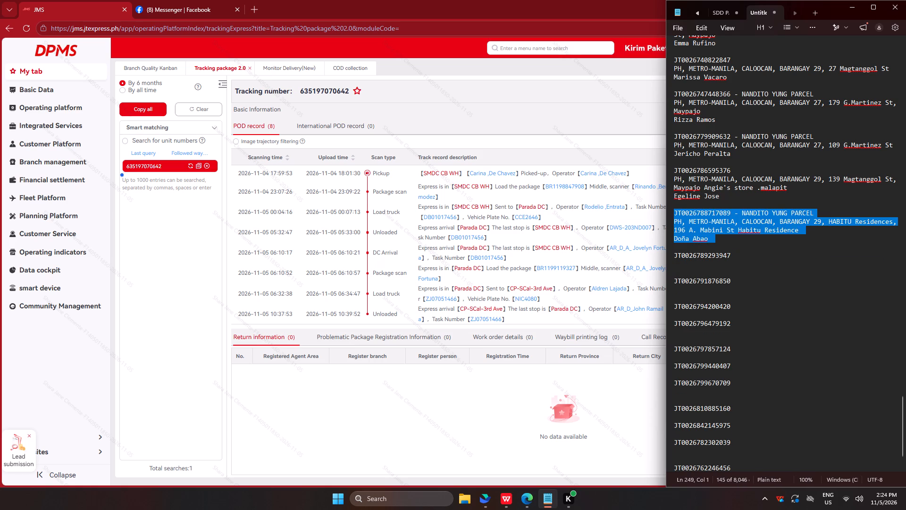
pyautogui.moveTo(775, 203); pyautogui.dragTo(732, 215)
pyautogui.press('BackSpace')
pyautogui.moveTo(731, 199); pyautogui.dragTo(712, 196)
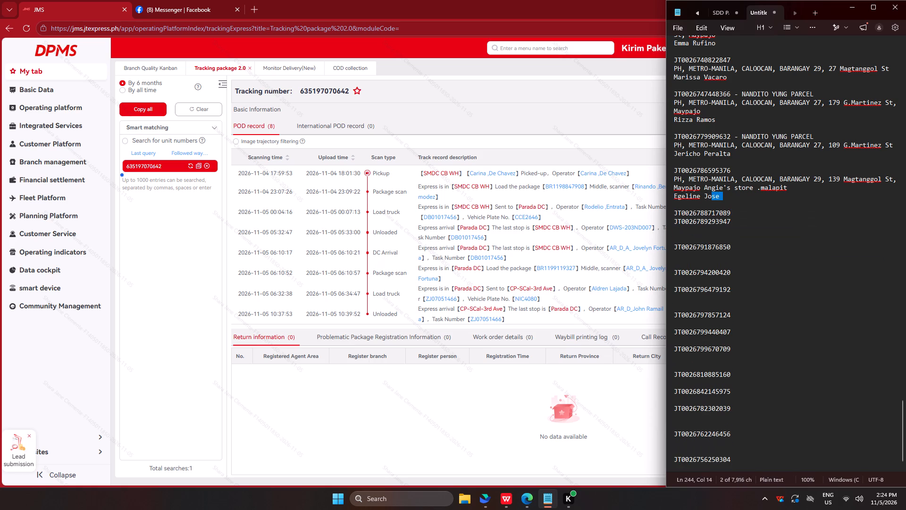
pyautogui.moveTo(712, 196); pyautogui.dragTo(747, 167)
pyautogui.press('BackSpace')
pyautogui.moveTo(745, 153); pyautogui.dragTo(651, 140)
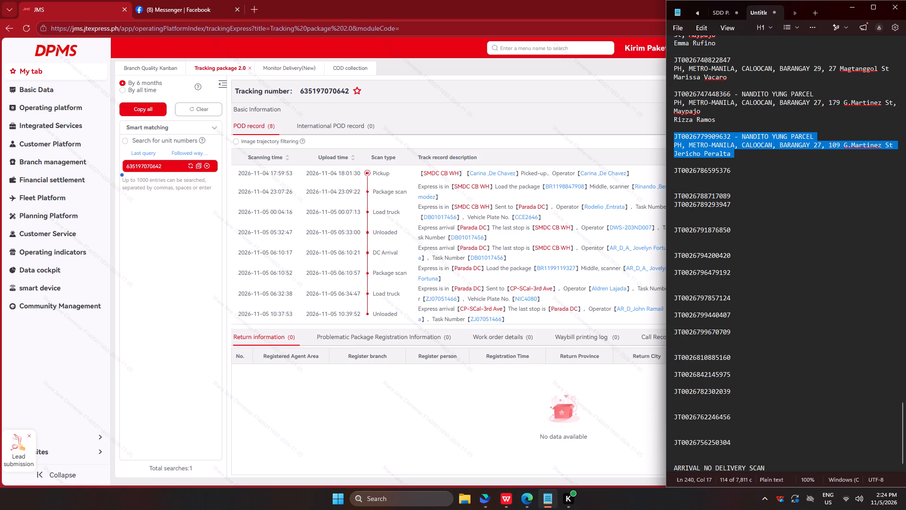
pyautogui.moveTo(651, 140); pyautogui.dragTo(652, 146)
pyautogui.press('BackSpace')
pyautogui.moveTo(831, 140); pyautogui.dragTo(737, 139)
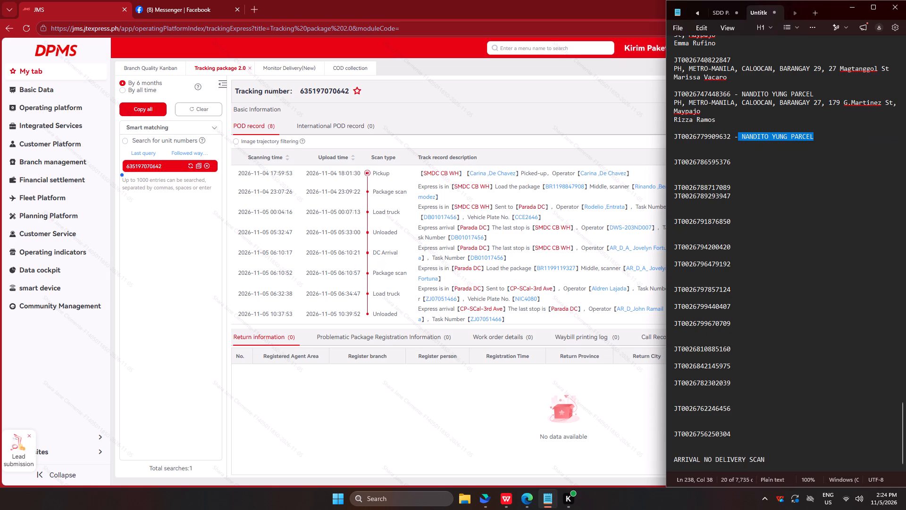
pyautogui.moveTo(737, 139); pyautogui.dragTo(731, 139)
pyautogui.press('BackSpace')
pyautogui.scroll(5, 773, 178)
pyautogui.moveTo(724, 254); pyautogui.dragTo(671, 242)
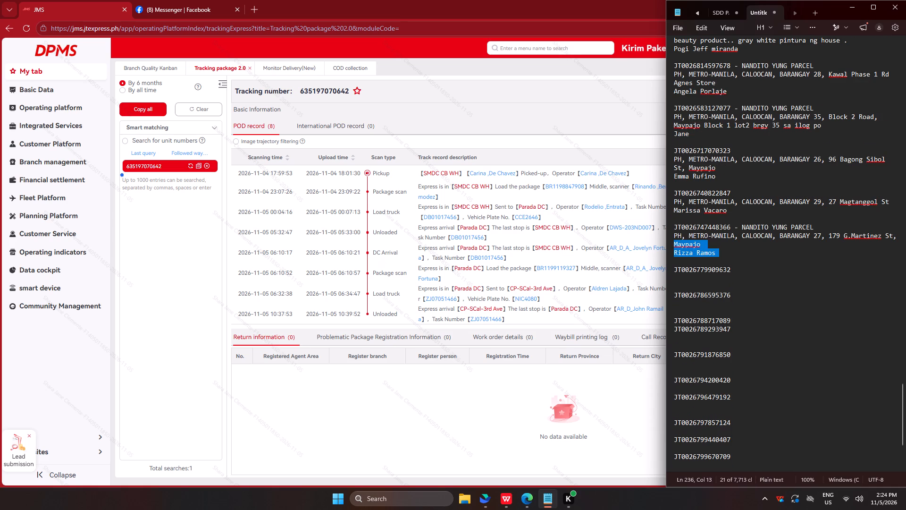
pyautogui.moveTo(671, 242); pyautogui.dragTo(731, 227)
pyautogui.press('BackSpace')
pyautogui.moveTo(743, 214); pyautogui.dragTo(677, 204)
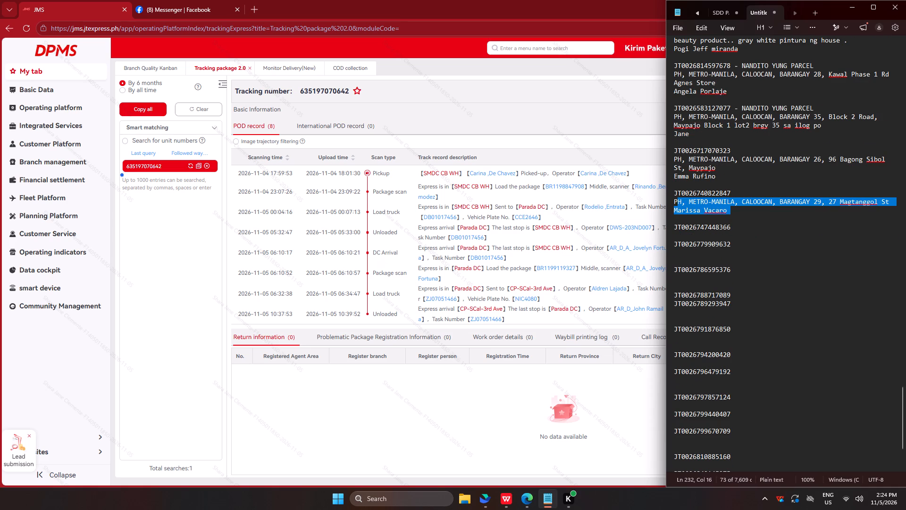
pyautogui.moveTo(677, 204); pyautogui.dragTo(670, 199)
pyautogui.press('BackSpace')
pyautogui.moveTo(742, 178); pyautogui.dragTo(665, 160)
pyautogui.press('BackSpace')
pyautogui.moveTo(711, 138); pyautogui.dragTo(658, 117)
pyautogui.press('BackSpace')
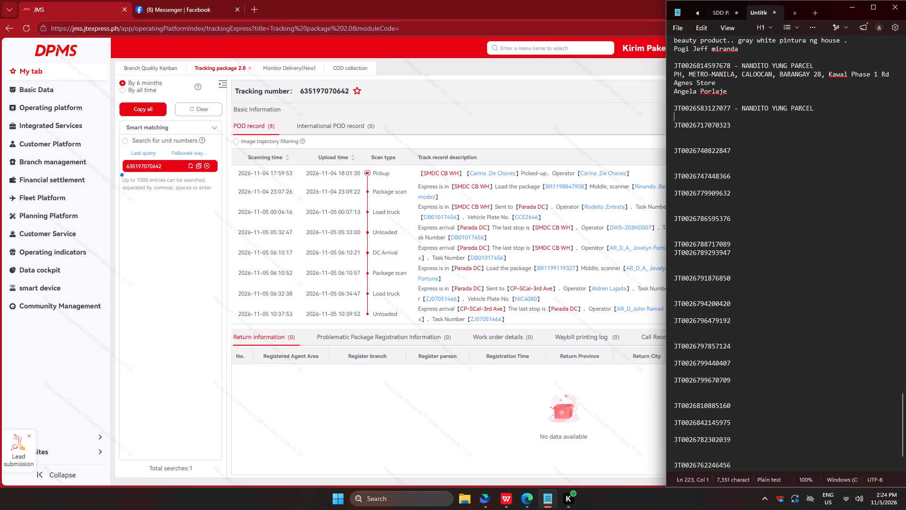
pyautogui.moveTo(822, 108); pyautogui.dragTo(731, 111)
pyautogui.press('BackSpace')
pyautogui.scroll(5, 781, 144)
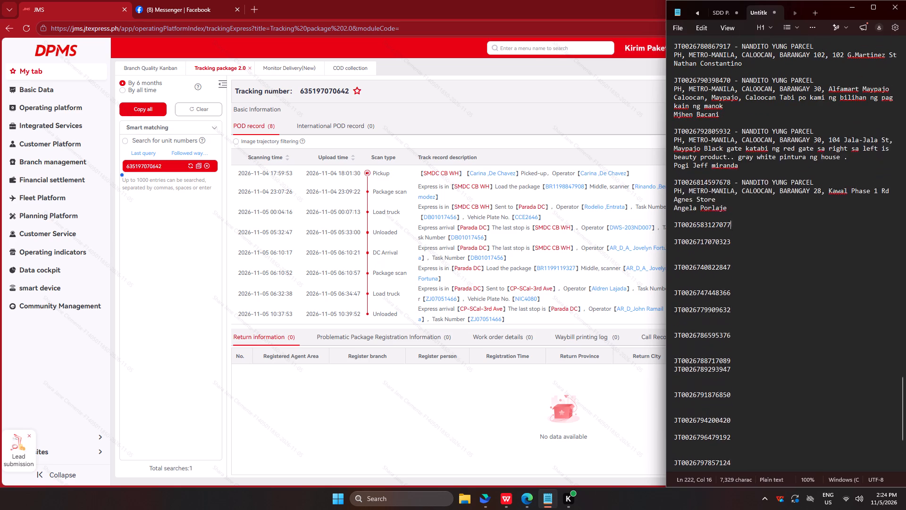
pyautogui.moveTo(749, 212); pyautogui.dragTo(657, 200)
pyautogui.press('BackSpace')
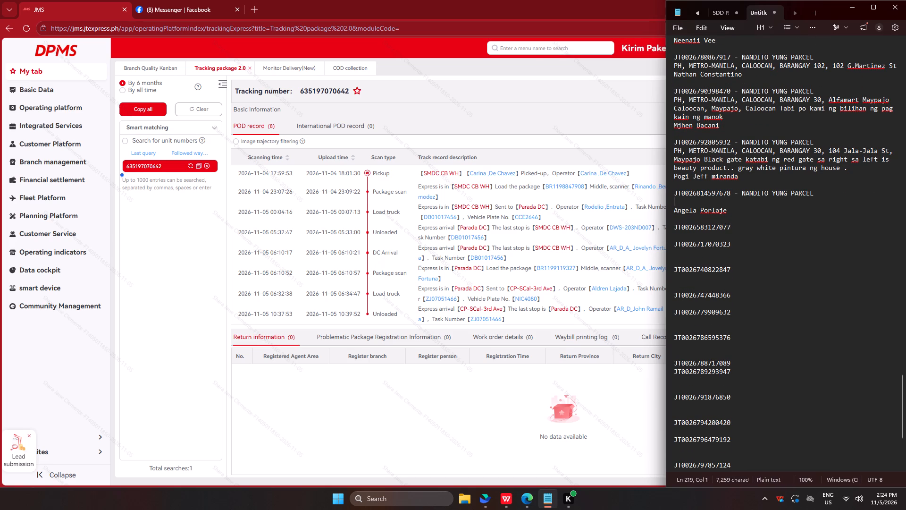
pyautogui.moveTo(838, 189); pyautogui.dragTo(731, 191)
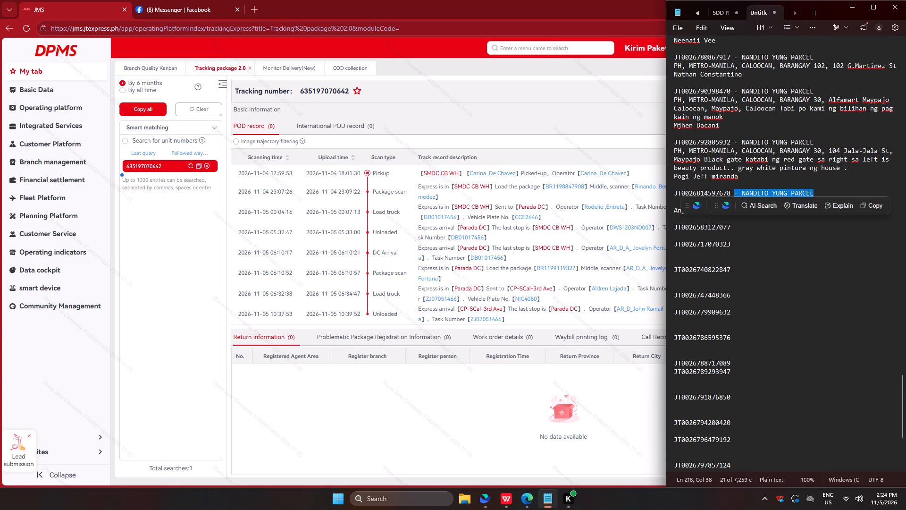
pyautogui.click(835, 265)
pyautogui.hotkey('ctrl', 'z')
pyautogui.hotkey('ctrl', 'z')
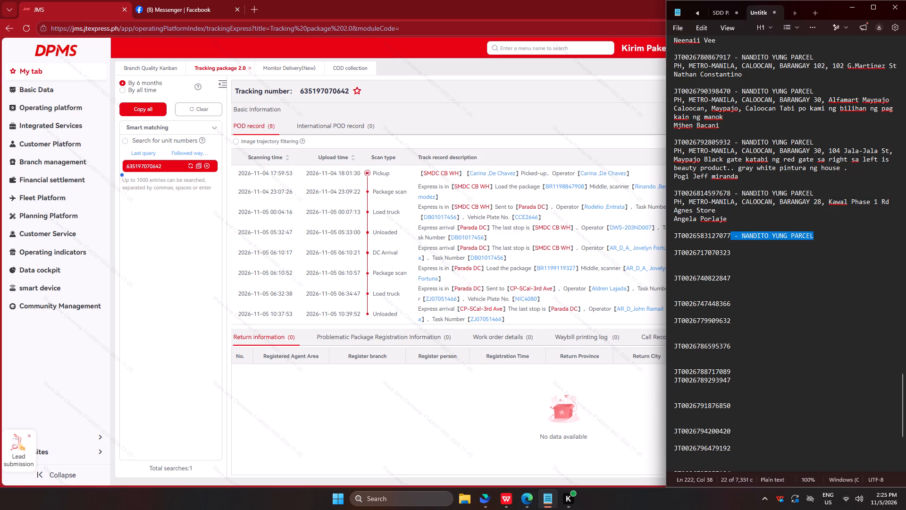
pyautogui.press('BackSpace')
pyautogui.moveTo(738, 220); pyautogui.dragTo(748, 191)
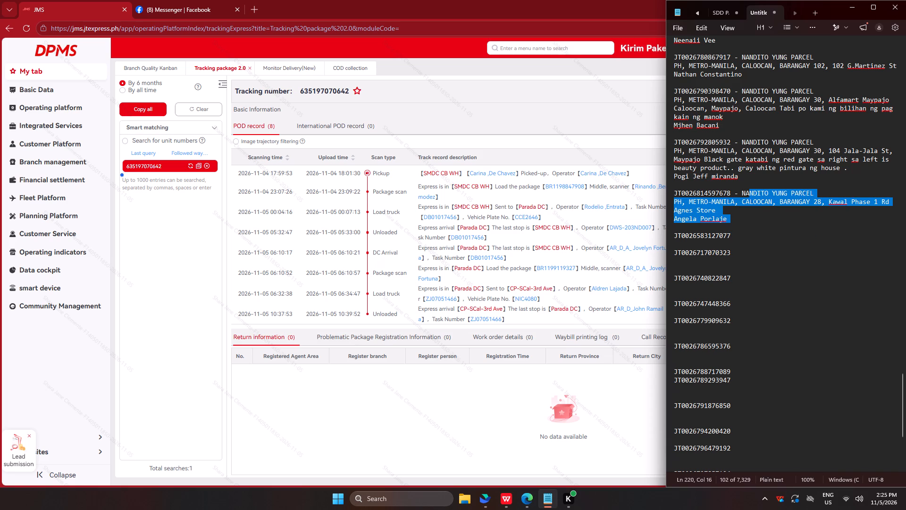
pyautogui.moveTo(748, 191); pyautogui.dragTo(731, 194)
pyautogui.press('BackSpace')
pyautogui.moveTo(763, 180); pyautogui.dragTo(709, 173)
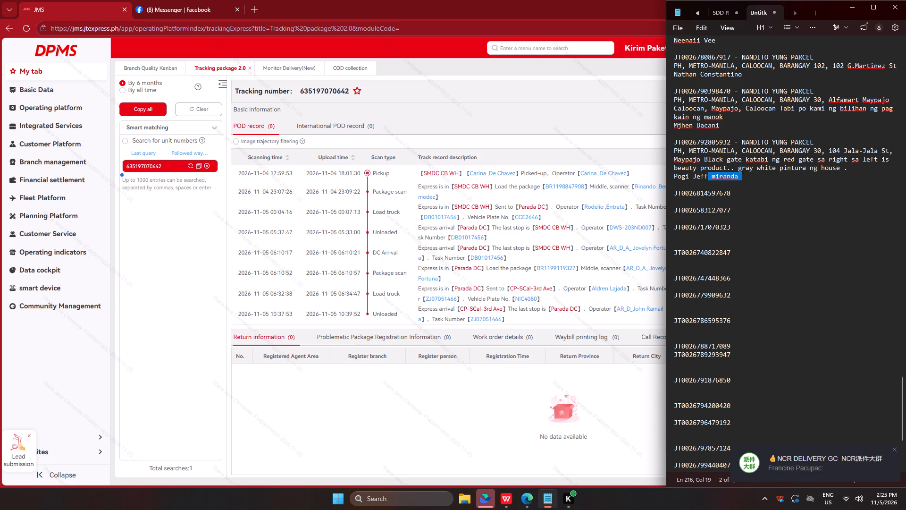
pyautogui.moveTo(709, 173); pyautogui.dragTo(730, 144)
pyautogui.press('BackSpace')
pyautogui.scroll(6, 735, 186)
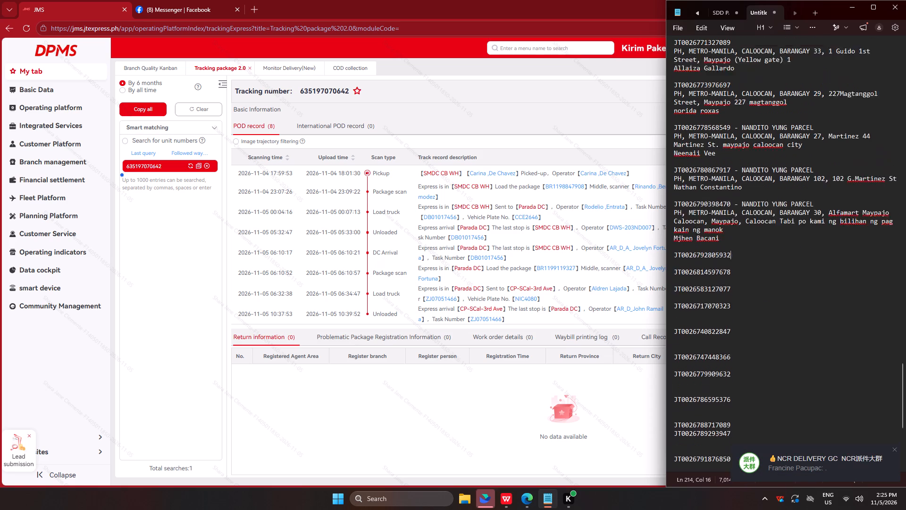
pyautogui.scroll(14, 747, 269)
pyautogui.scroll(-12, 753, 269)
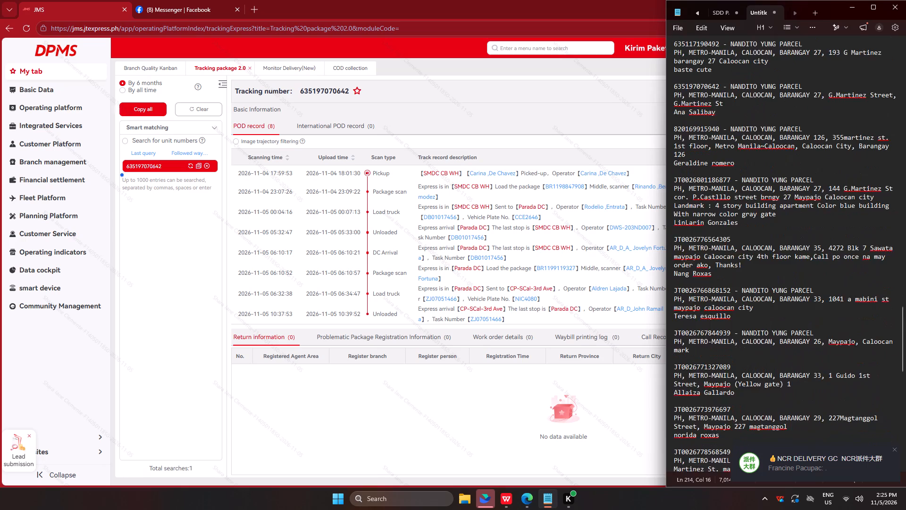
pyautogui.moveTo(744, 302); pyautogui.dragTo(730, 261)
pyautogui.press('BackSpace')
pyautogui.moveTo(759, 248); pyautogui.dragTo(730, 226)
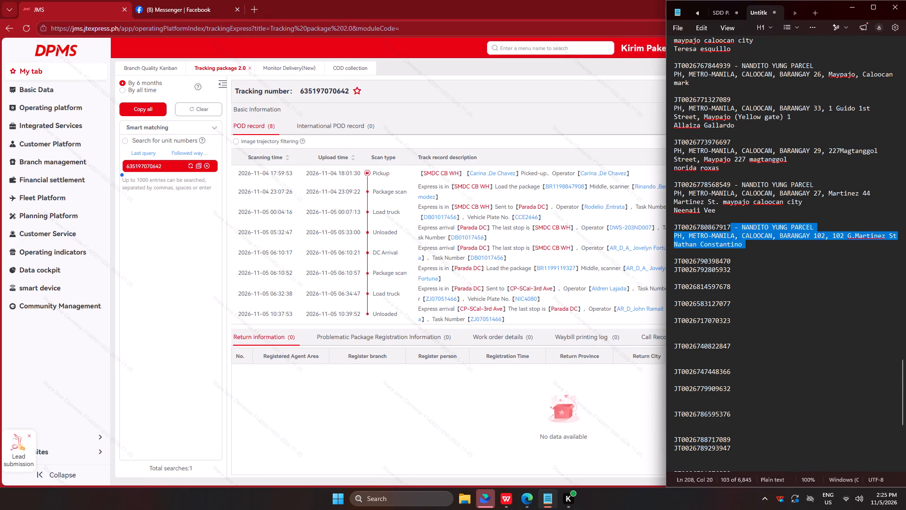
pyautogui.moveTo(730, 226); pyautogui.dragTo(731, 228)
pyautogui.press('BackSpace')
pyautogui.moveTo(728, 212); pyautogui.dragTo(735, 187)
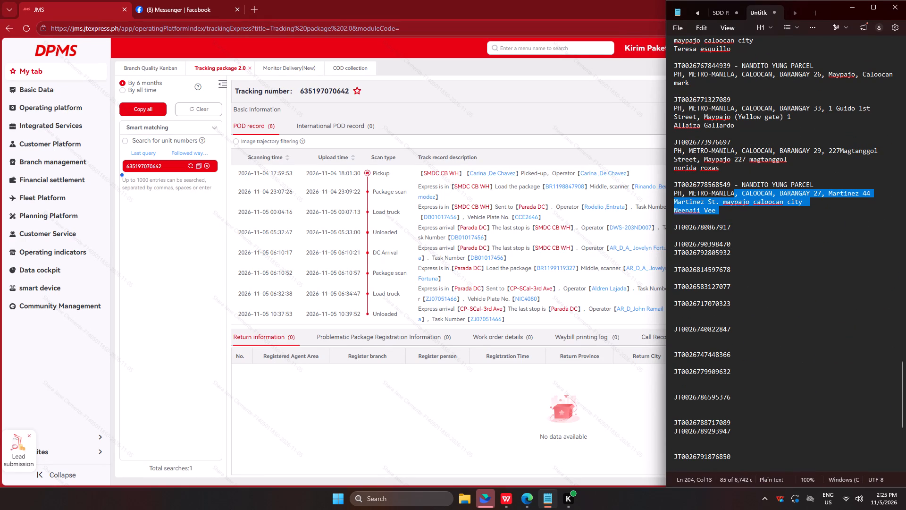
pyautogui.moveTo(735, 187); pyautogui.dragTo(732, 182)
pyautogui.press('BackSpace')
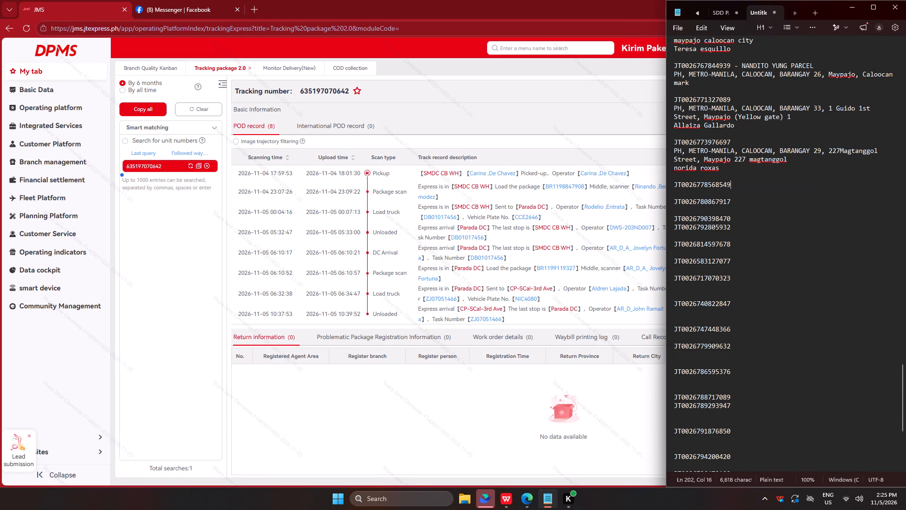
pyautogui.moveTo(735, 173); pyautogui.dragTo(735, 141)
pyautogui.press('BackSpace')
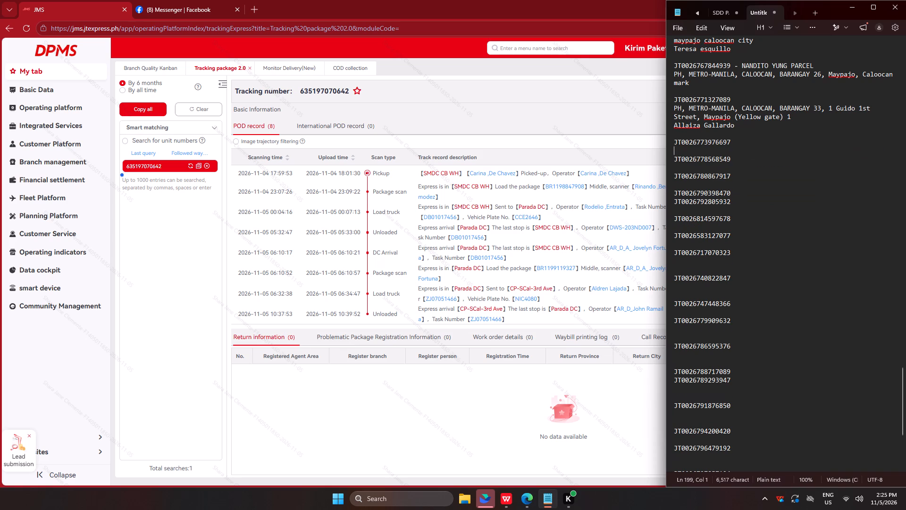
pyautogui.moveTo(752, 129); pyautogui.dragTo(665, 106)
pyautogui.press('BackSpace')
pyautogui.moveTo(712, 89); pyautogui.dragTo(711, 88)
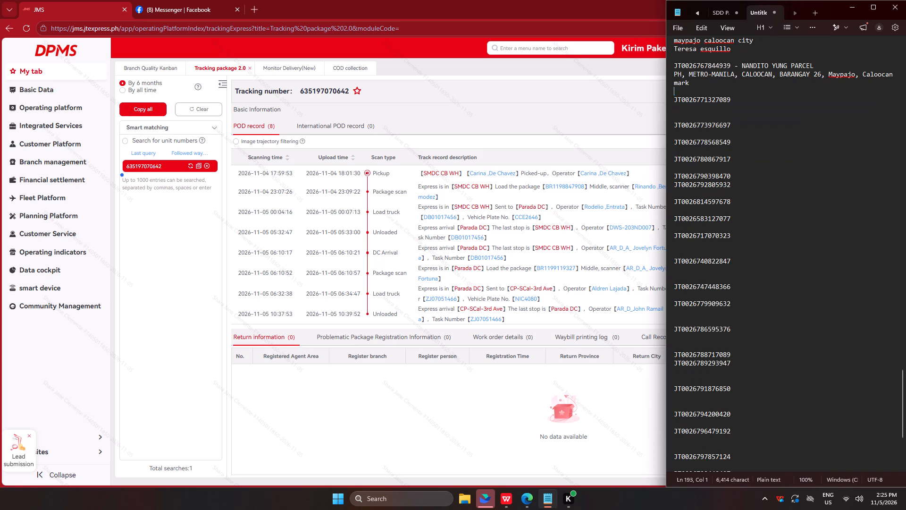
pyautogui.moveTo(711, 88); pyautogui.dragTo(732, 64)
pyautogui.press('BackSpace')
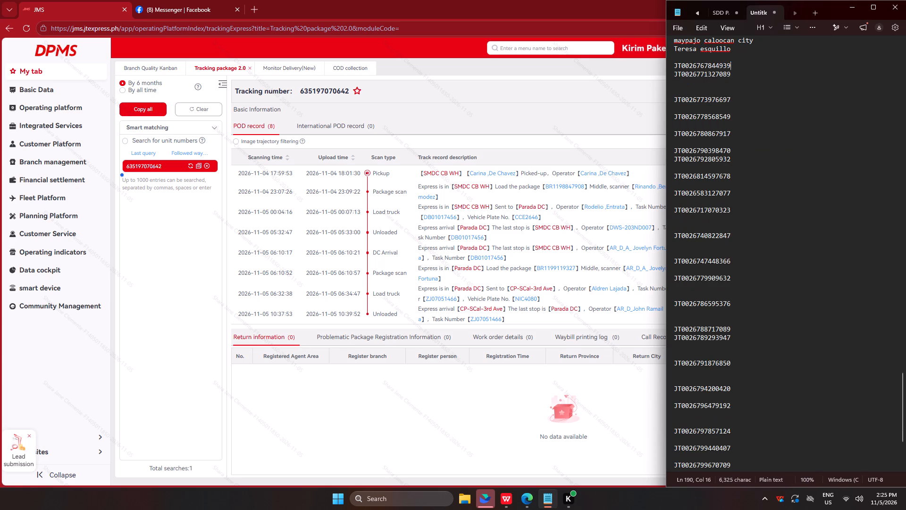
pyautogui.scroll(4, 742, 134)
pyautogui.scroll(3, 756, 170)
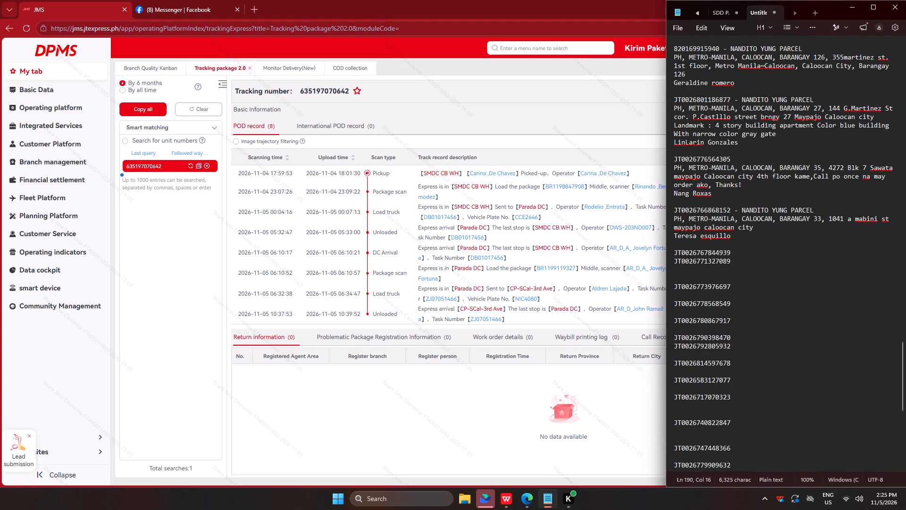
pyautogui.moveTo(737, 239); pyautogui.dragTo(732, 209)
pyautogui.press('BackSpace')
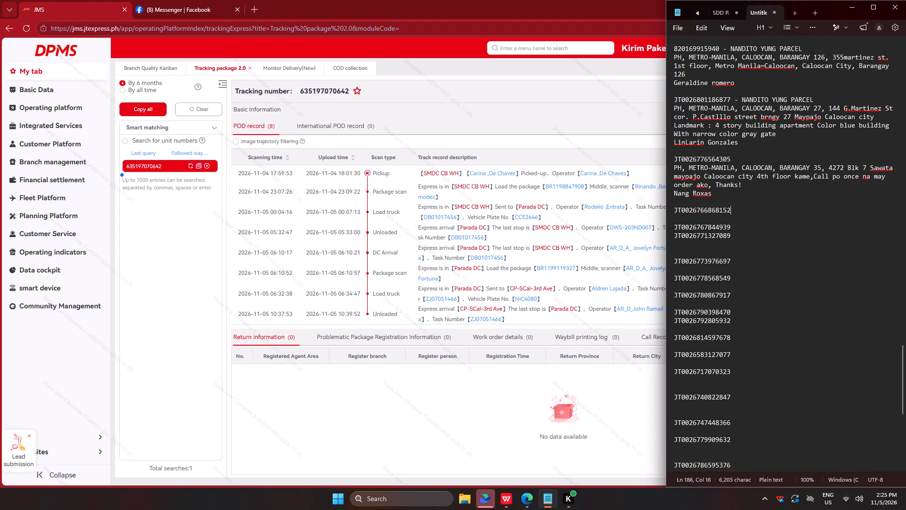
pyautogui.moveTo(737, 193); pyautogui.dragTo(663, 164)
pyautogui.press('BackSpace')
pyautogui.moveTo(767, 144); pyautogui.dragTo(685, 117)
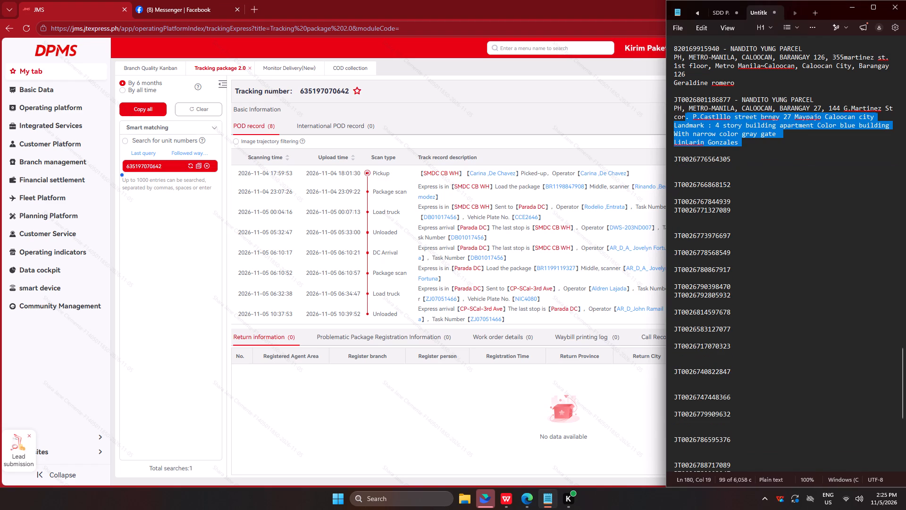
pyautogui.moveTo(685, 117); pyautogui.dragTo(731, 99)
pyautogui.press('BackSpace')
pyautogui.scroll(3, 731, 100)
pyautogui.moveTo(738, 155); pyautogui.dragTo(720, 124)
pyautogui.press('BackSpace')
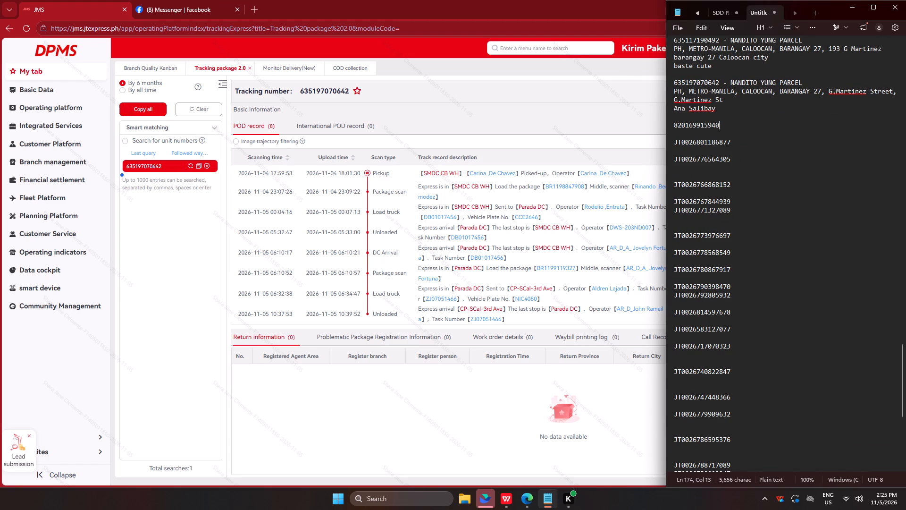
pyautogui.moveTo(725, 116); pyautogui.dragTo(721, 84)
pyautogui.press('BackSpace')
pyautogui.scroll(5, 732, 132)
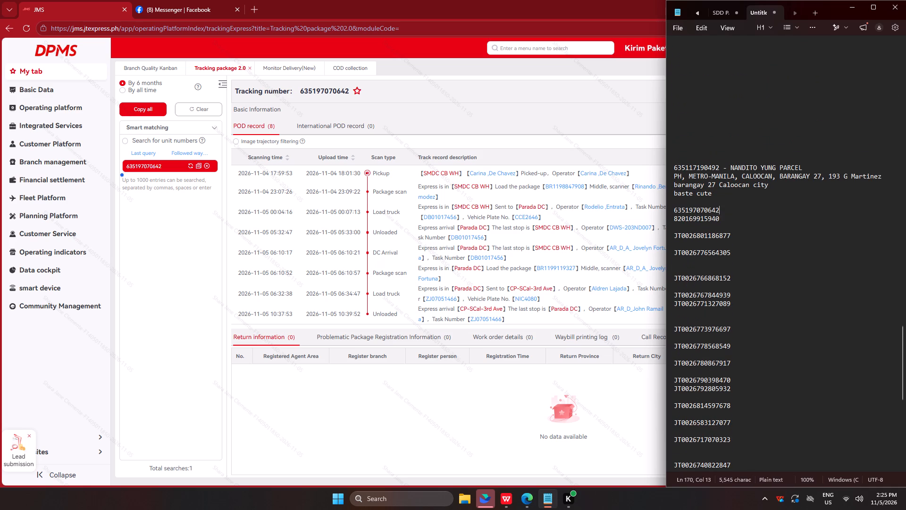
pyautogui.moveTo(725, 195); pyautogui.dragTo(720, 166)
pyautogui.press('BackSpace')
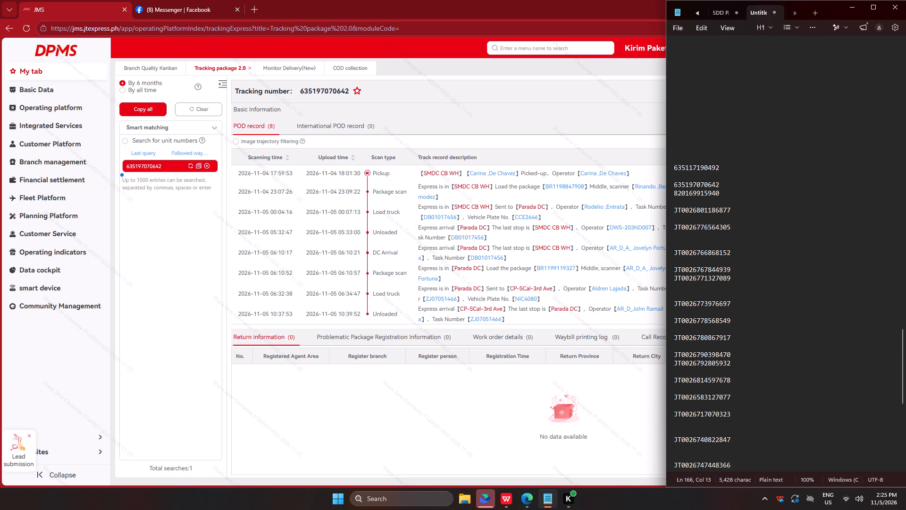
pyautogui.moveTo(675, 165); pyautogui.dragTo(763, 440)
pyautogui.hotkey('ctrl', 'c')
pyautogui.hotkey('ctrl', 'c')
pyautogui.hotkey('ctrl', 'c')
pyautogui.hotkey('ctrl', 'c')
pyautogui.hotkey('ctrl', 'c')
pyautogui.hotkey('ctrl', 'c')
pyautogui.hotkey('ctrl', 'c')
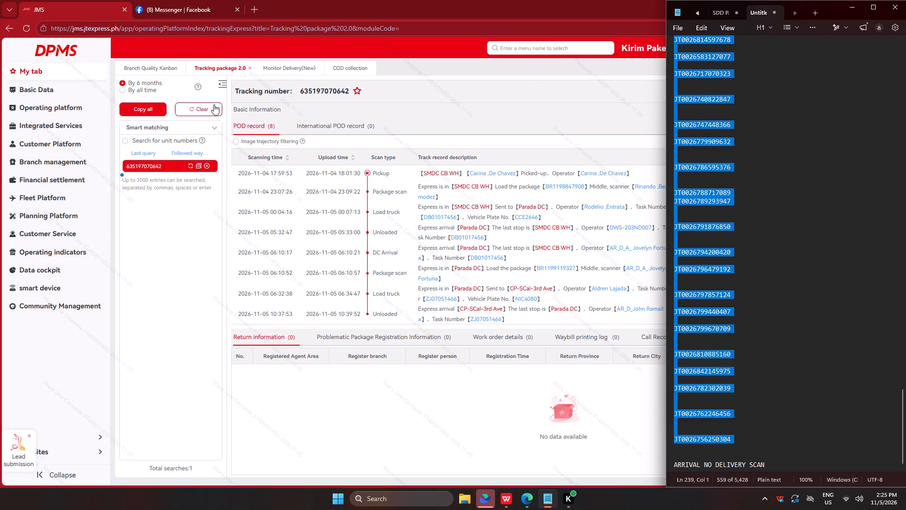
pyautogui.hotkey('ctrl', 'c')
pyautogui.hotkey('ctrl', 'c')
pyautogui.hotkey('ctrl', 'c')
pyautogui.hotkey('ctrl', 'c')
pyautogui.hotkey('ctrl', 'c')
pyautogui.click(210, 107)
pyautogui.click(168, 177)
pyautogui.hotkey('ctrl', 'v')
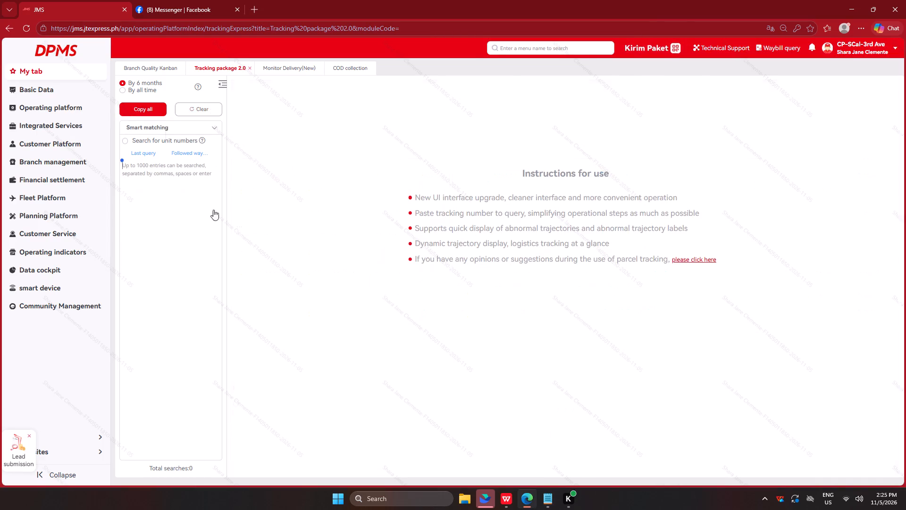
pyautogui.scroll(-16, 388, 288)
pyautogui.click(161, 182)
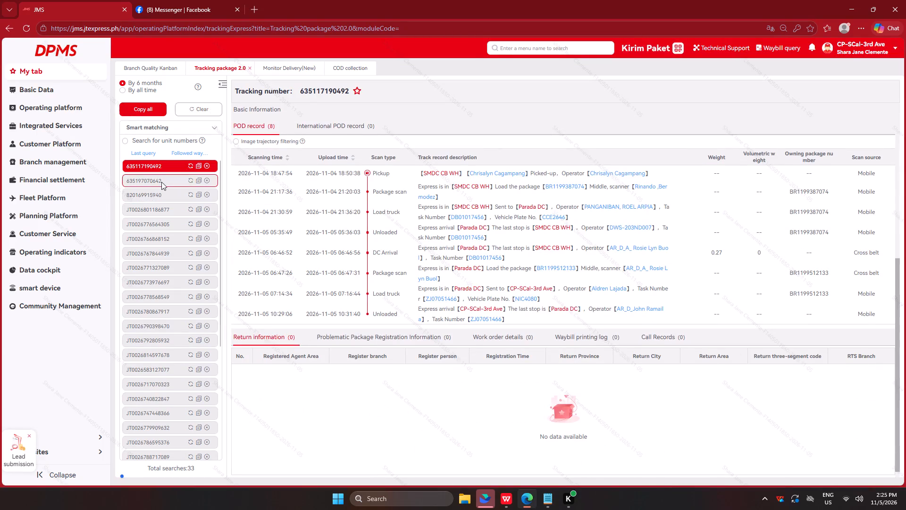
pyautogui.scroll(-8, 310, 237)
pyautogui.click(151, 198)
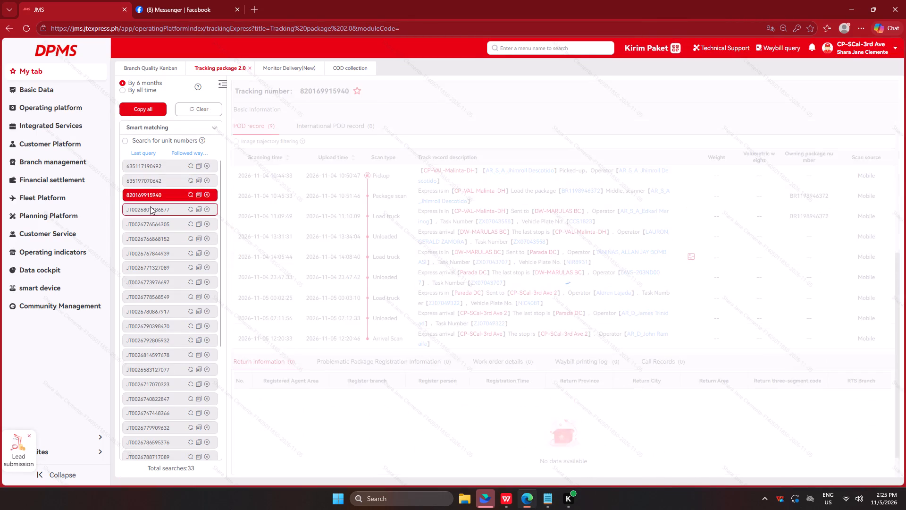
pyautogui.click(150, 209)
pyautogui.click(147, 224)
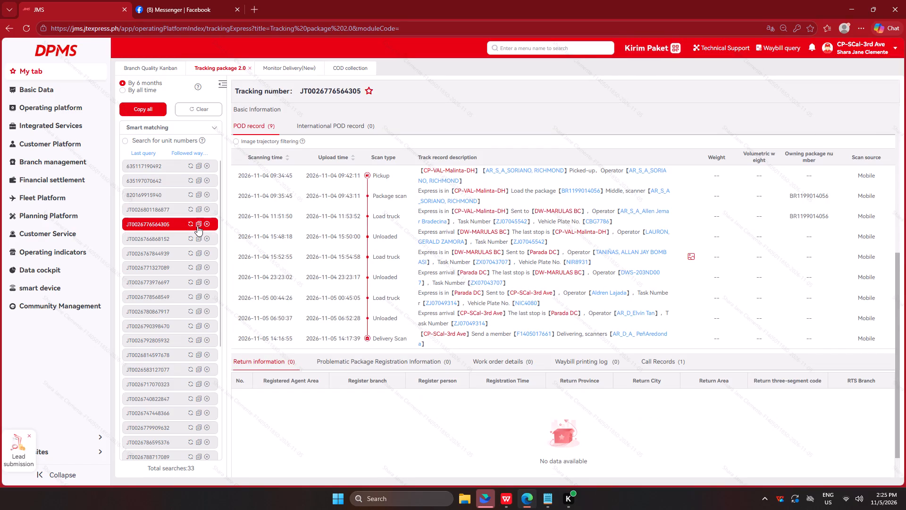
pyautogui.hotkey('alt', 'Tab')
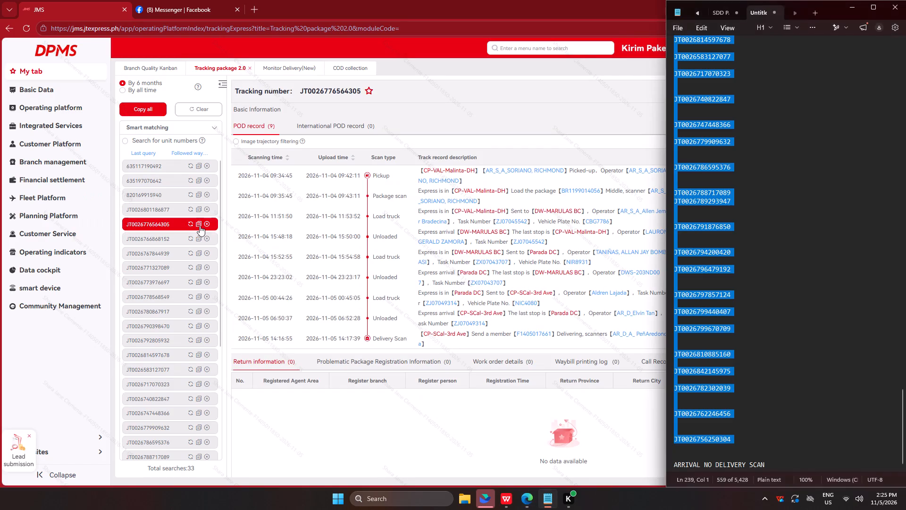
pyautogui.scroll(12, 752, 176)
pyautogui.scroll(-2, 758, 169)
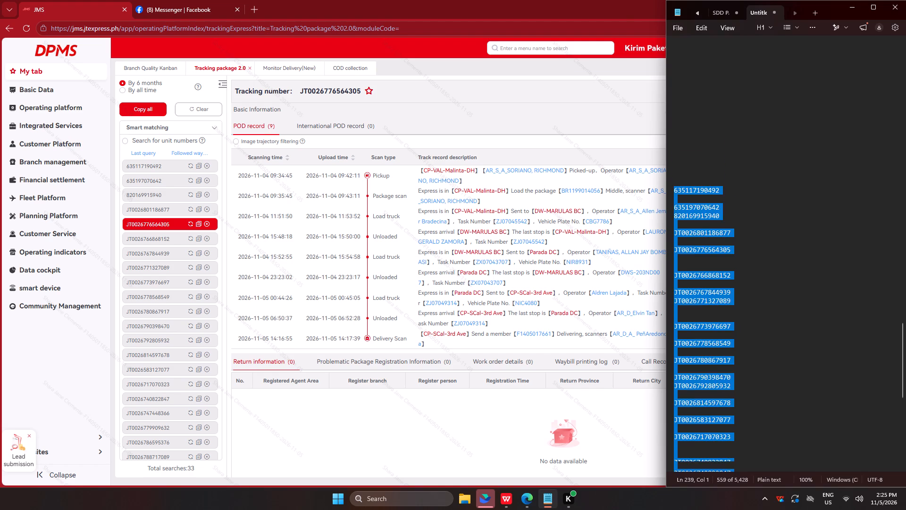
pyautogui.scroll(-2, 757, 171)
pyautogui.scroll(-6, 707, 165)
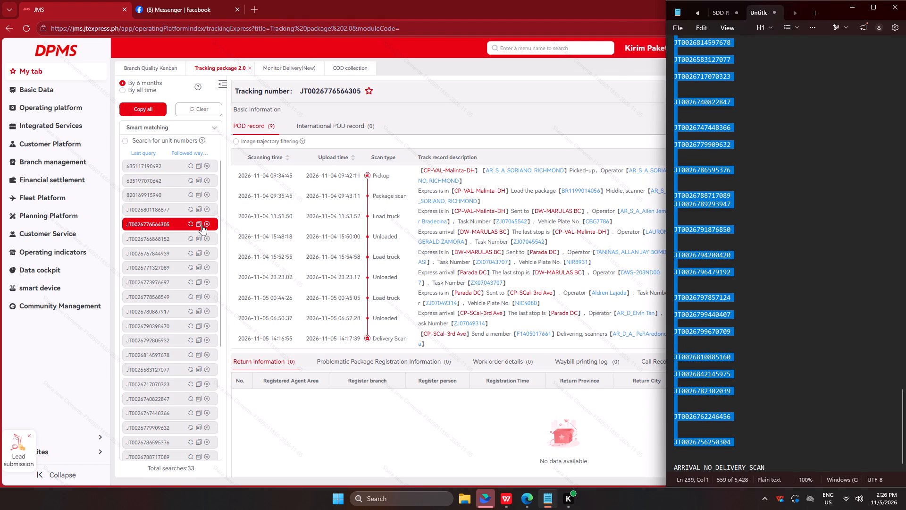
pyautogui.click(198, 224)
pyautogui.hotkey('ctrl', 'c')
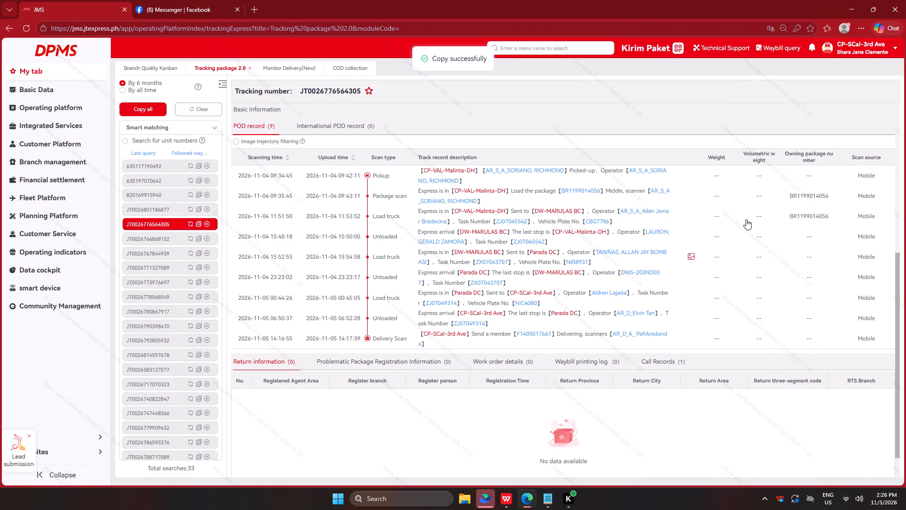
pyautogui.hotkey('alt', 'Tab')
pyautogui.scroll(20, 757, 213)
pyautogui.scroll(2, 757, 213)
pyautogui.hotkey('ctrl', 'f')
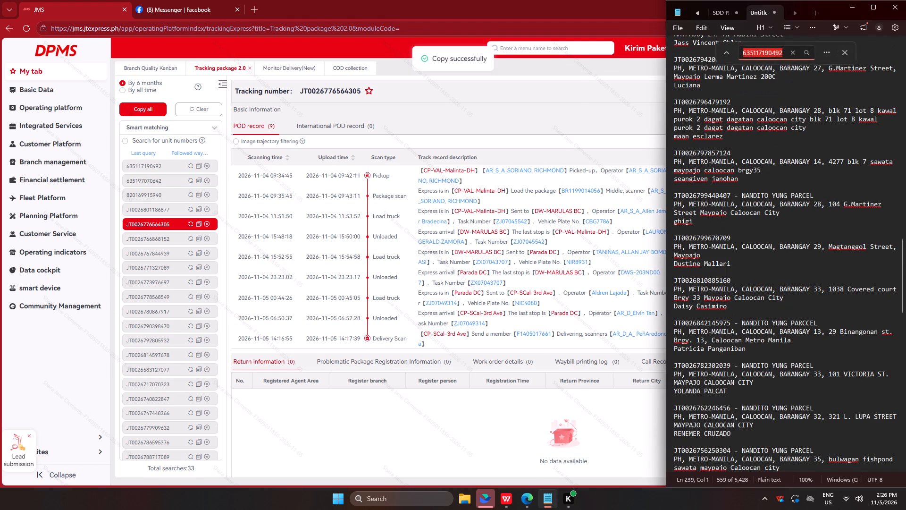
pyautogui.hotkey('ctrl', 'v')
pyautogui.press('Return')
pyautogui.scroll(5, 671, 178)
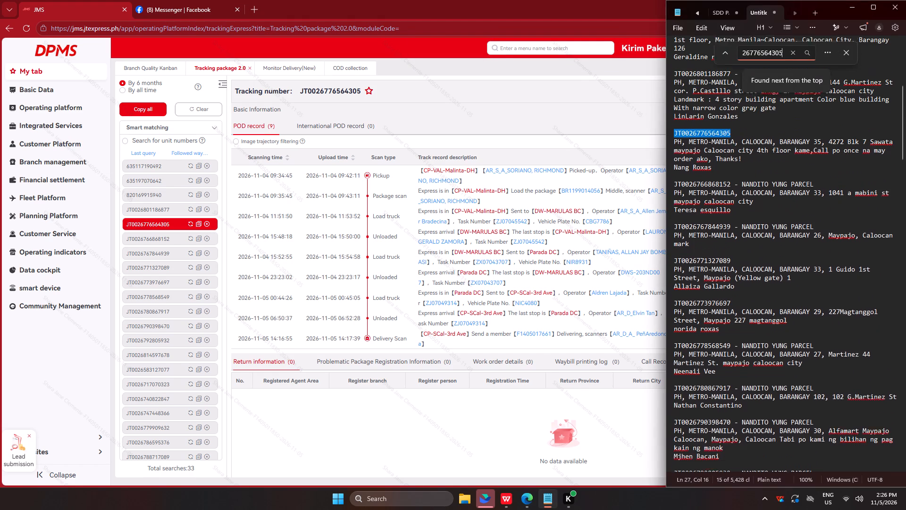
pyautogui.moveTo(732, 197); pyautogui.dragTo(640, 157)
pyautogui.press('BackSpace')
pyautogui.click(686, 170)
pyautogui.press('BackSpace')
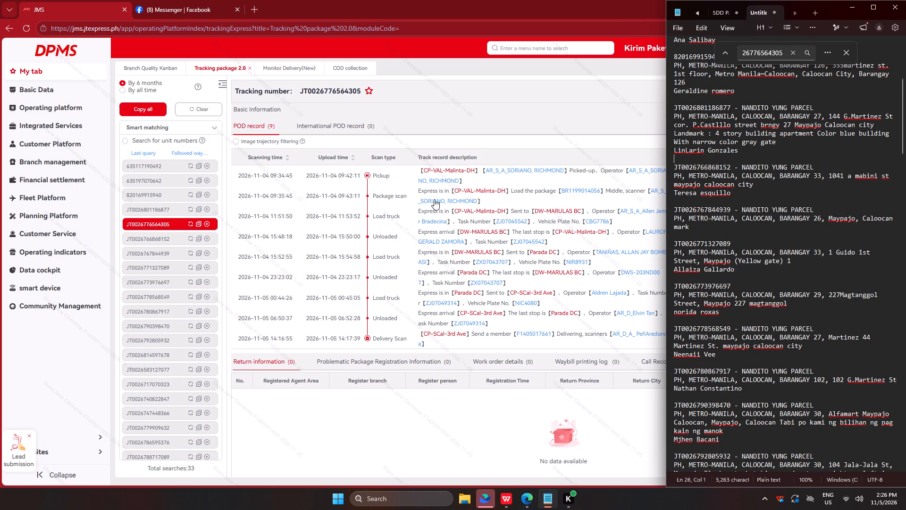
pyautogui.click(145, 235)
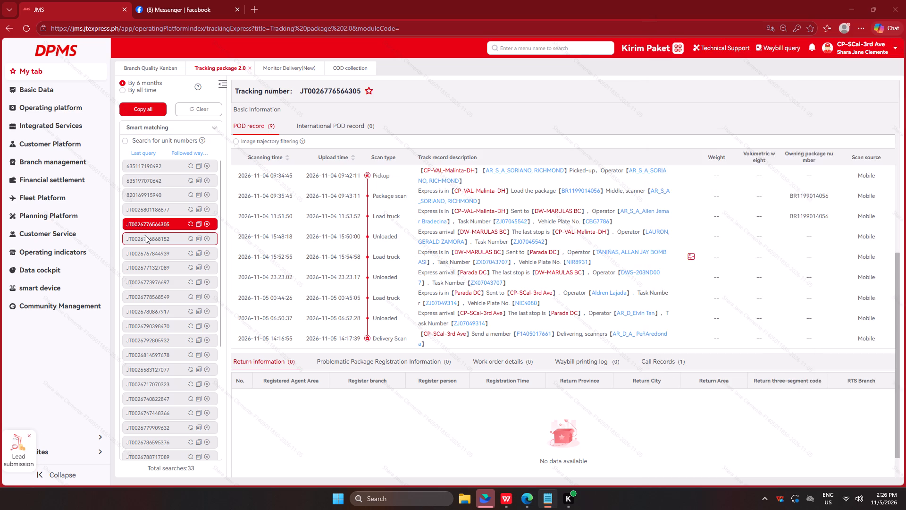
pyautogui.scroll(-7, 445, 261)
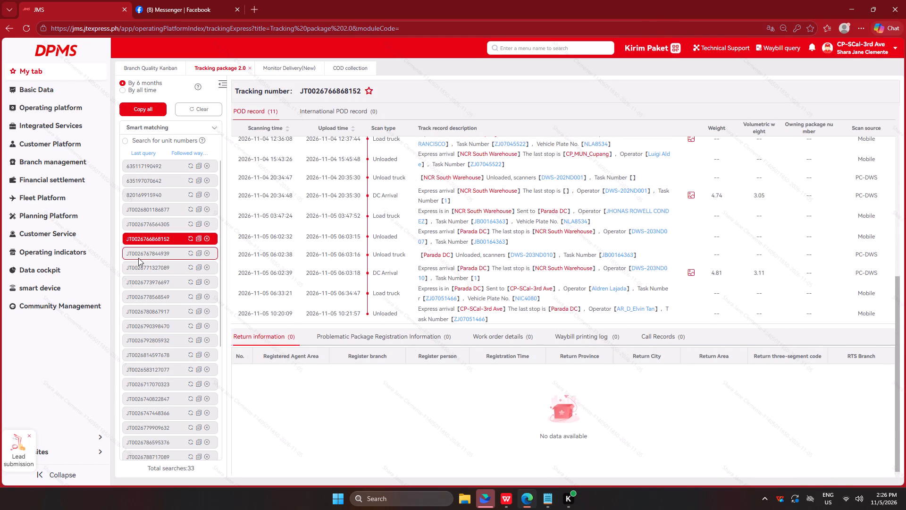
pyautogui.click(138, 258)
pyautogui.scroll(-7, 358, 282)
pyautogui.click(144, 271)
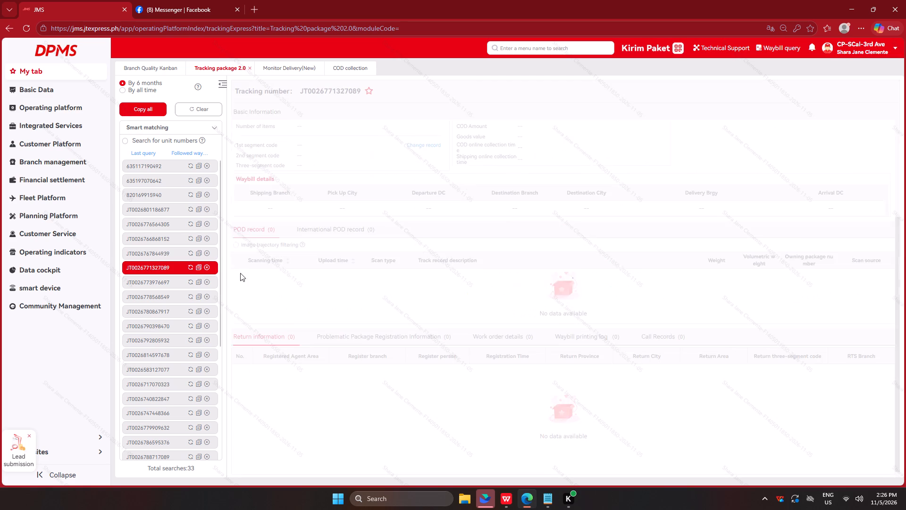
pyautogui.scroll(-6, 346, 276)
pyautogui.click(160, 282)
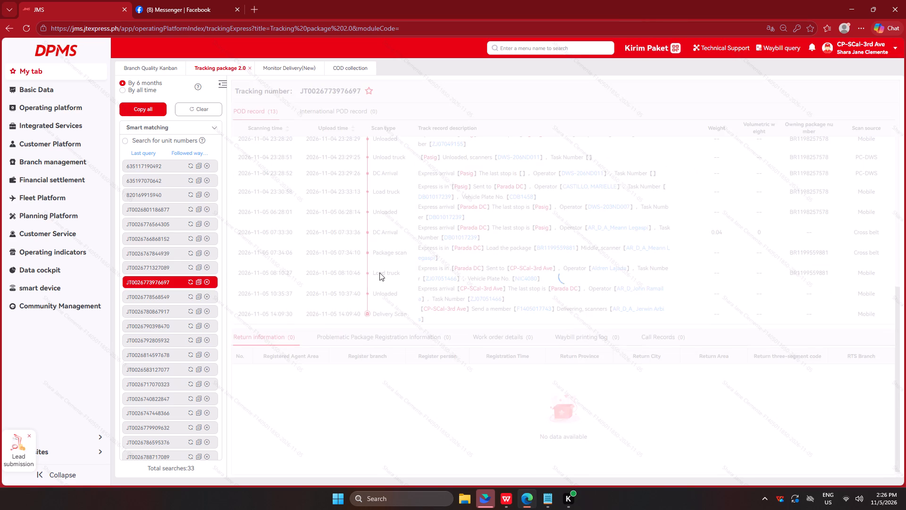
pyautogui.scroll(-6, 380, 272)
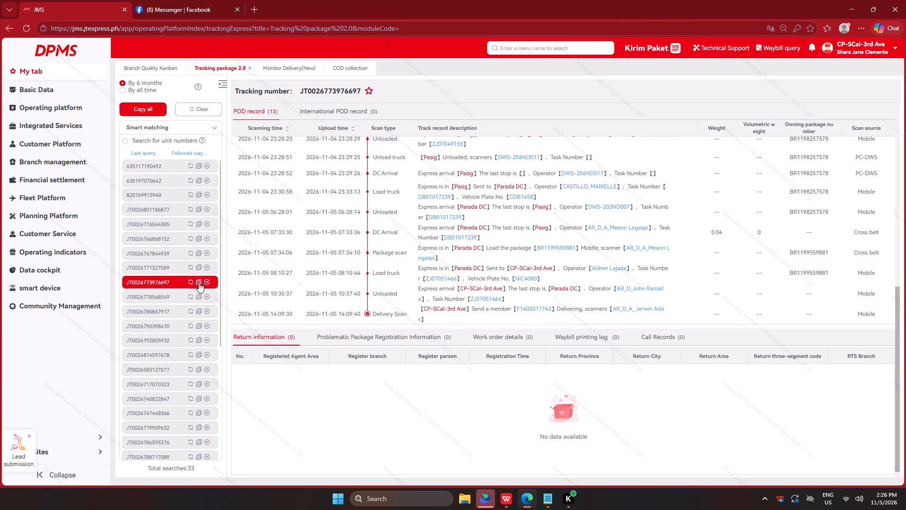
pyautogui.click(199, 282)
pyautogui.hotkey('alt', 'Tab')
pyautogui.hotkey('ctrl', 'f')
pyautogui.hotkey('ctrl', 'v')
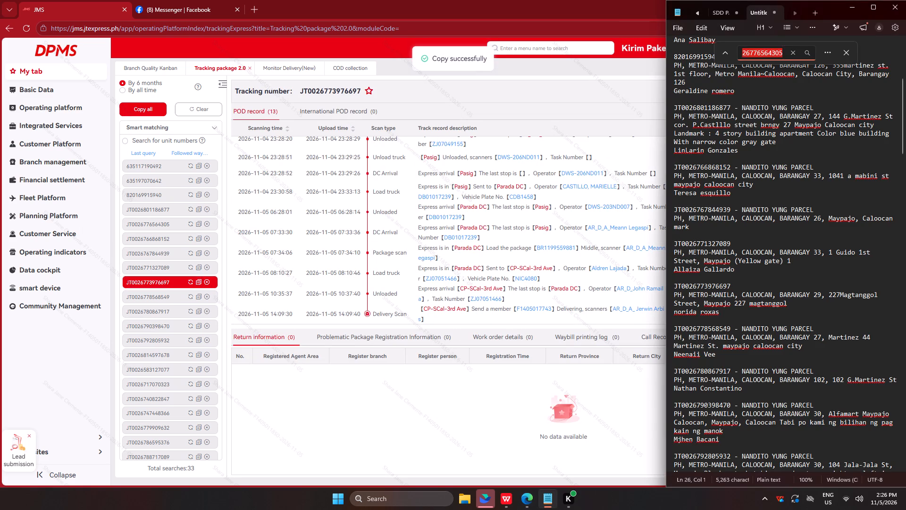
pyautogui.press('Return')
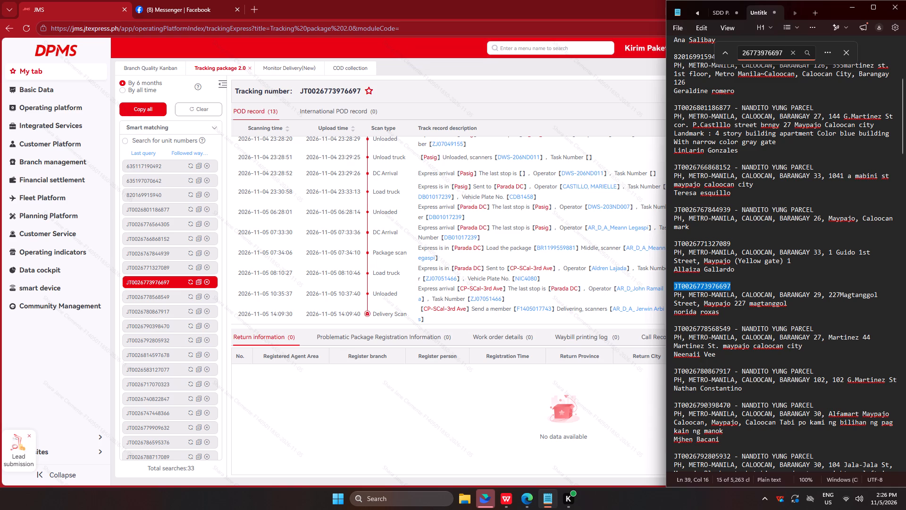
pyautogui.moveTo(741, 308); pyautogui.dragTo(663, 278)
pyautogui.press('BackSpace')
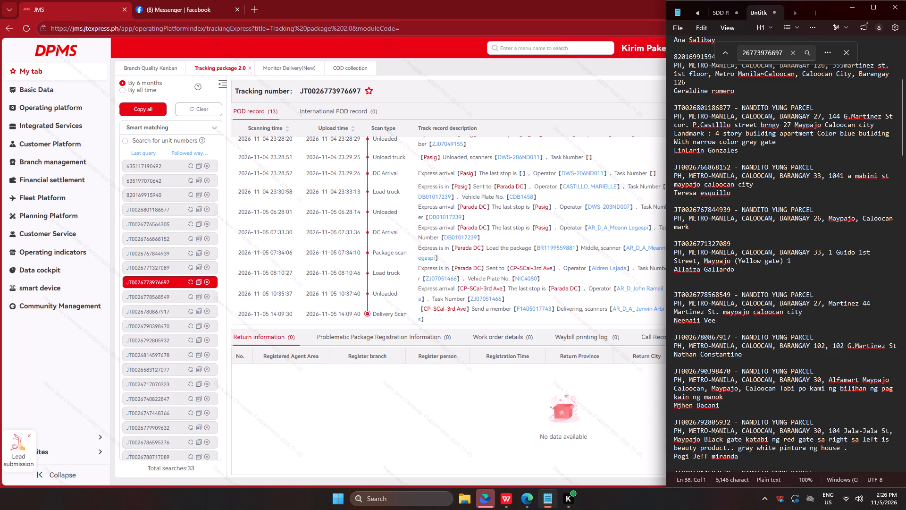
pyautogui.hotkey('ctrl', 'z')
pyautogui.press('=')
pyautogui.press('BackSpace')
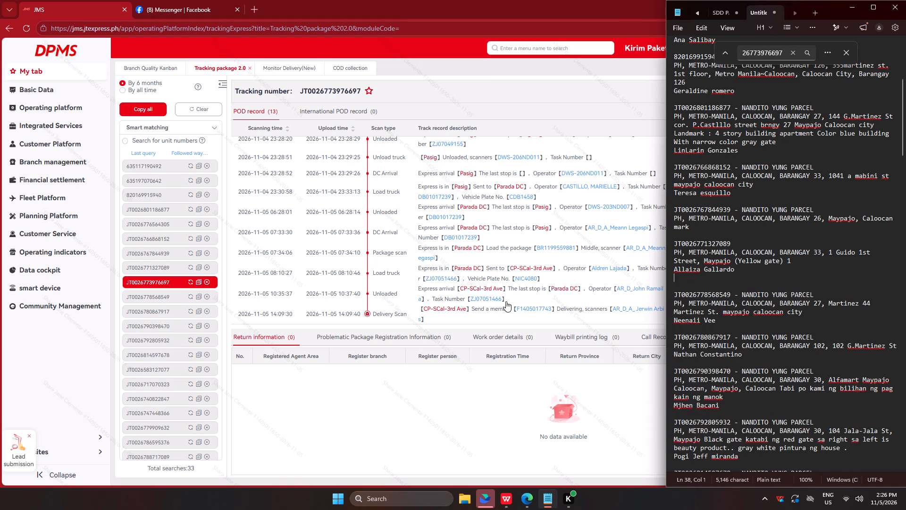
pyautogui.click(684, 288)
pyautogui.press('BackSpace')
pyautogui.press('BackSpace')
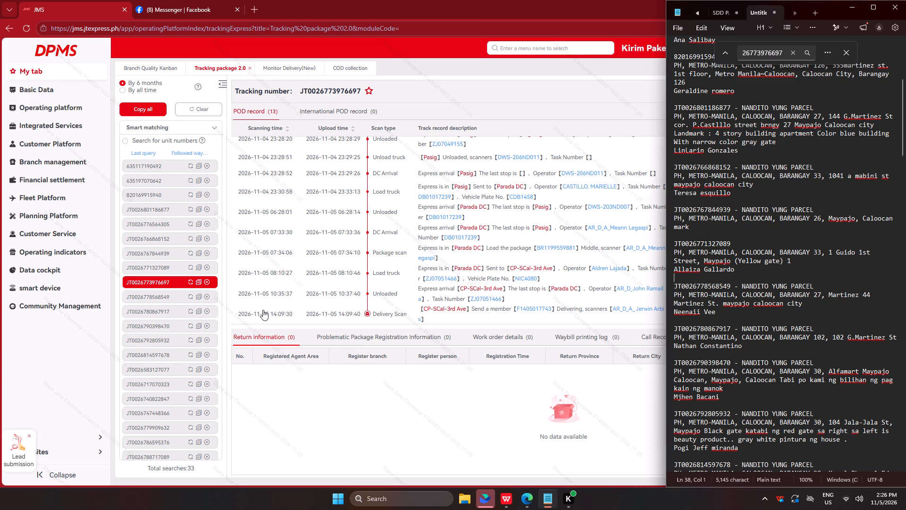
pyautogui.click(150, 300)
pyautogui.click(153, 313)
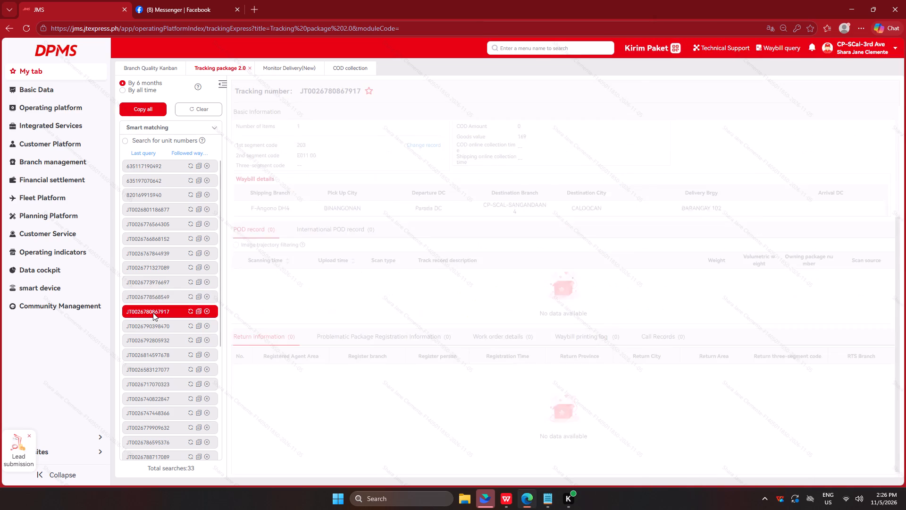
pyautogui.click(151, 322)
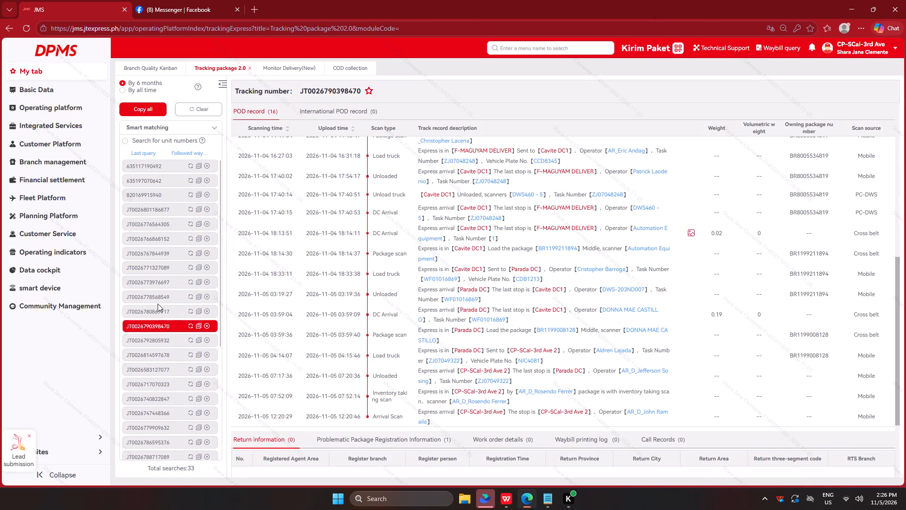
pyautogui.scroll(-3, 158, 304)
pyautogui.click(147, 199)
pyautogui.click(149, 212)
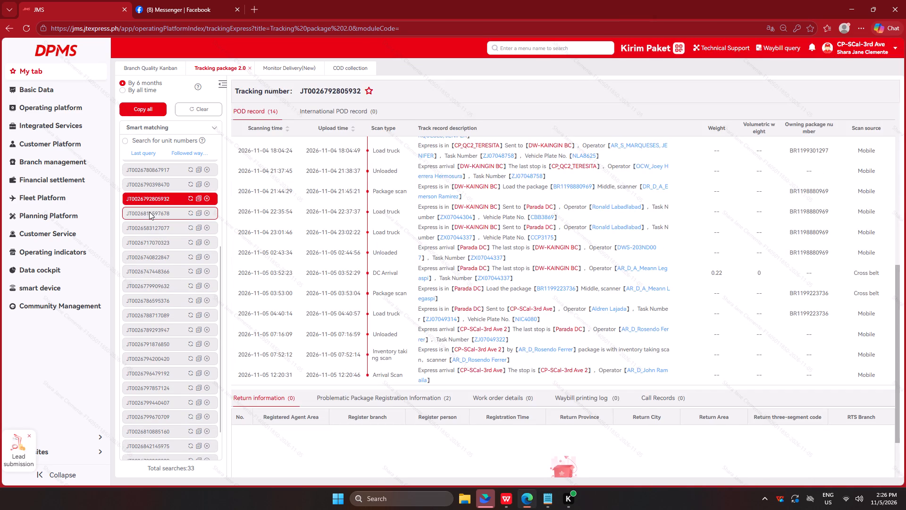
pyautogui.click(145, 226)
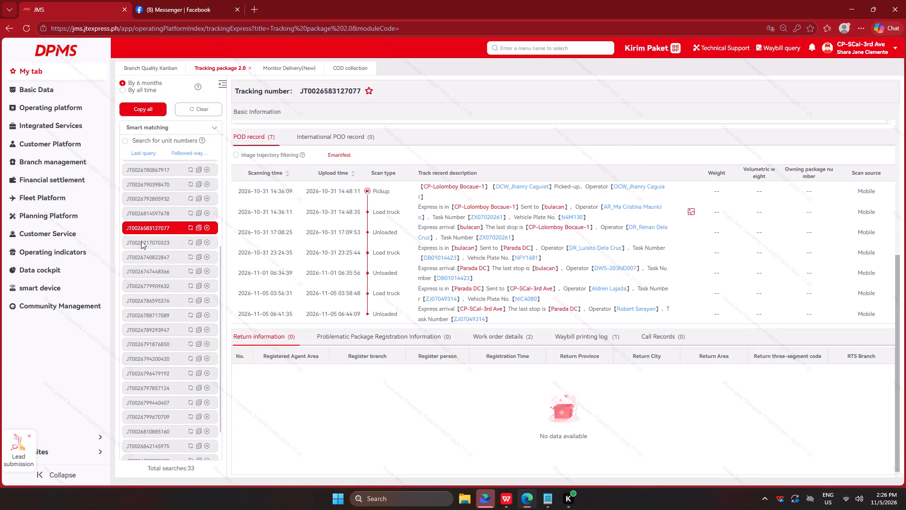
pyautogui.click(143, 247)
pyautogui.click(142, 252)
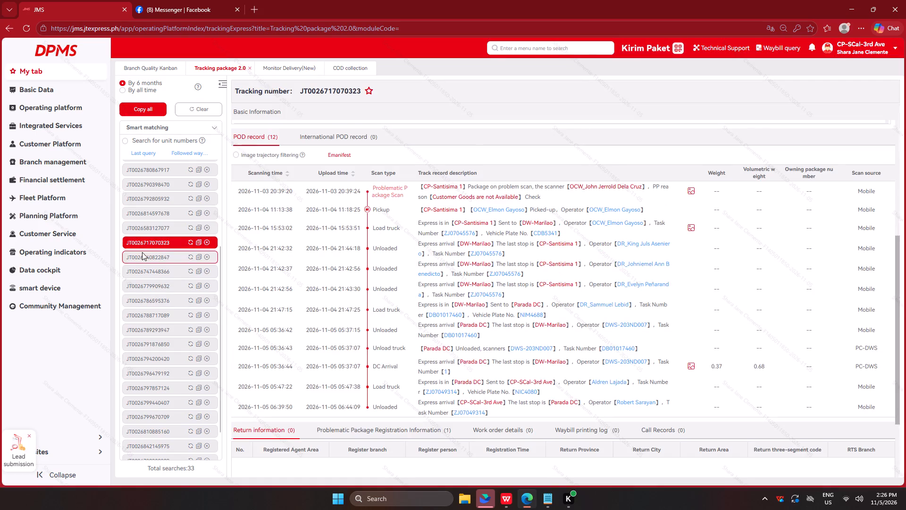
pyautogui.scroll(-2, 142, 252)
pyautogui.scroll(-11, 486, 341)
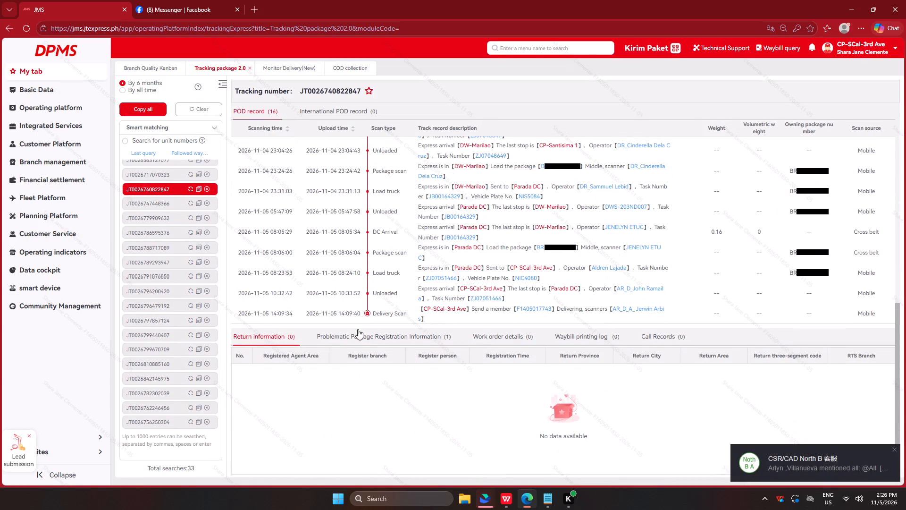
pyautogui.click(195, 190)
pyautogui.hotkey('alt', 'Tab')
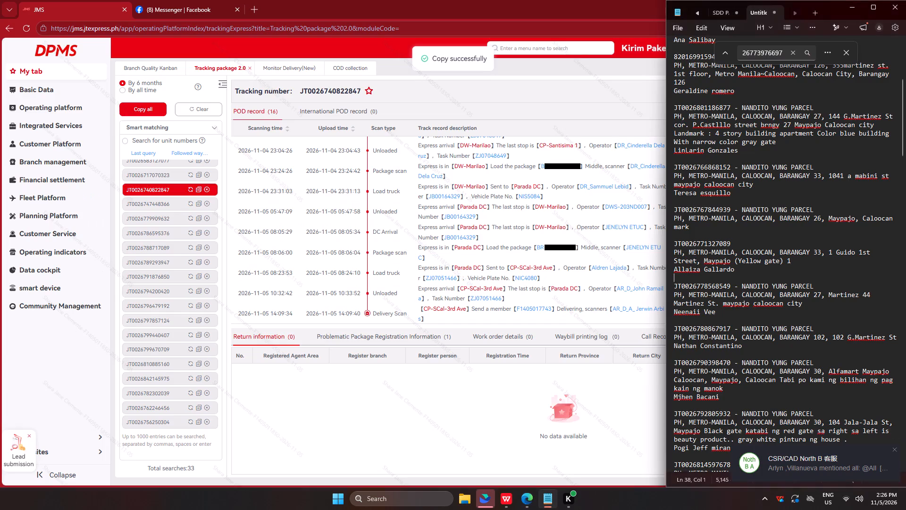
pyautogui.click(789, 51)
pyautogui.click(782, 52)
pyautogui.hotkey('ctrl', 'v')
pyautogui.press('Return')
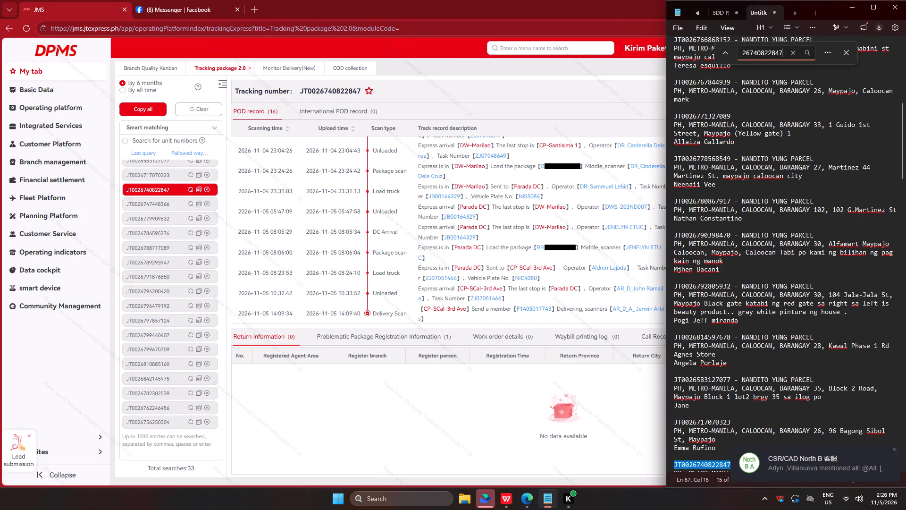
pyautogui.scroll(-6, 809, 190)
pyautogui.moveTo(734, 329); pyautogui.dragTo(716, 325)
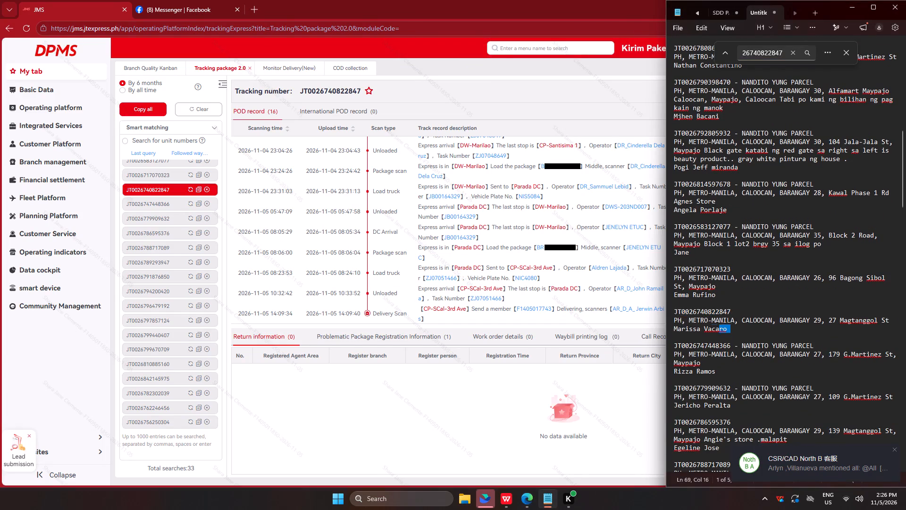
pyautogui.moveTo(716, 325); pyautogui.dragTo(669, 308)
pyautogui.press('BackSpace')
pyautogui.click(682, 315)
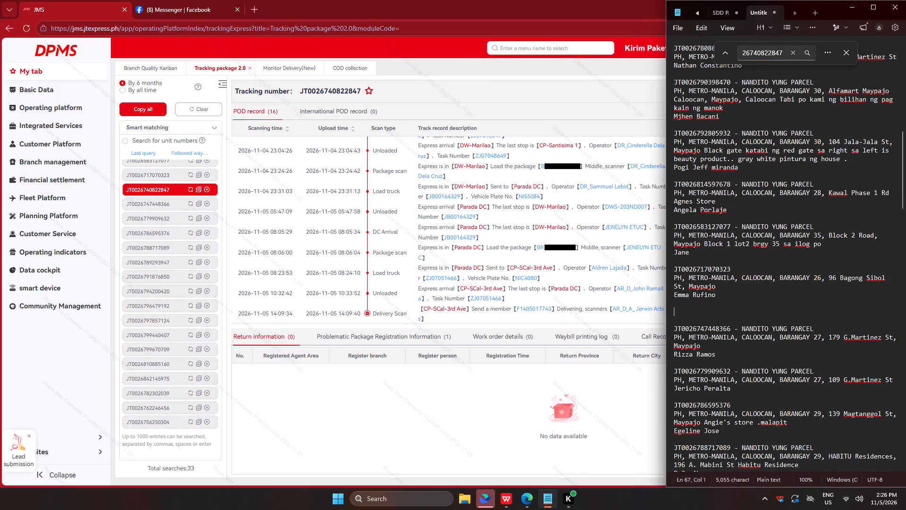
pyautogui.click(681, 319)
pyautogui.press('BackSpace')
pyautogui.press('BackSpace')
pyautogui.click(143, 203)
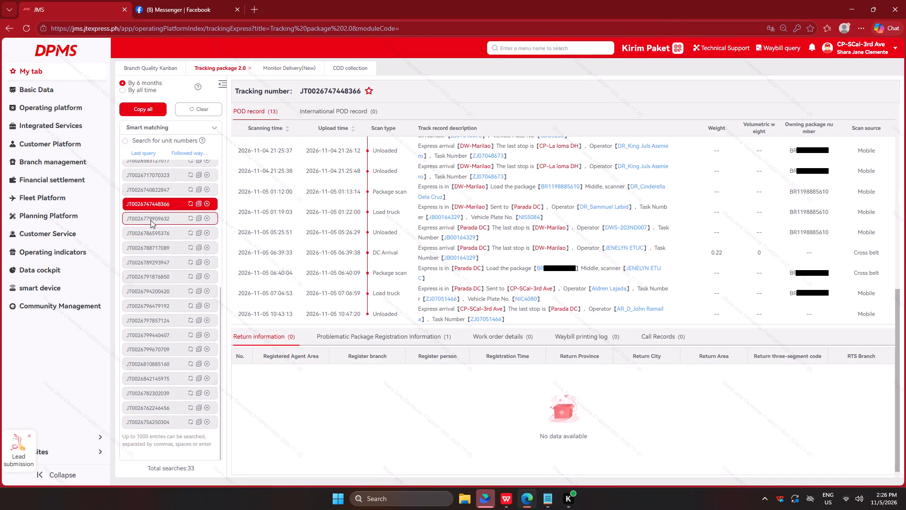
pyautogui.click(151, 220)
pyautogui.click(163, 236)
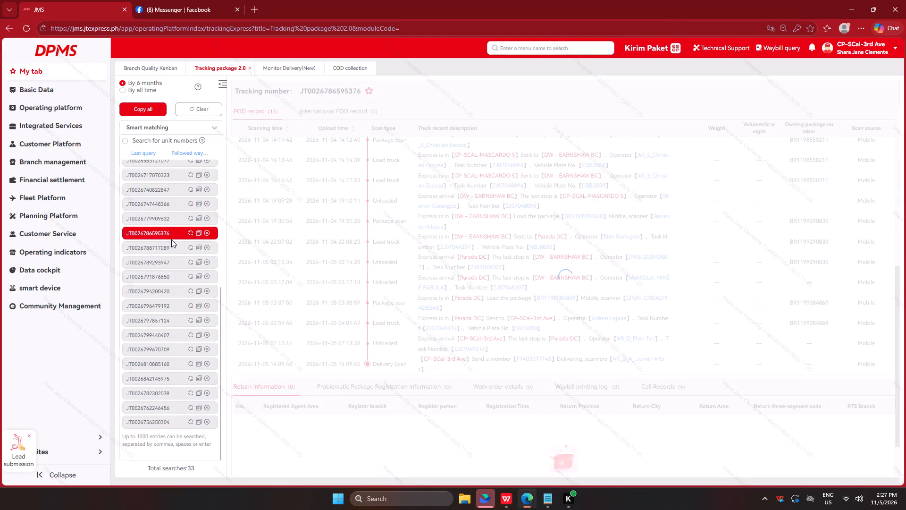
pyautogui.click(200, 235)
pyautogui.hotkey('alt', 'Tab')
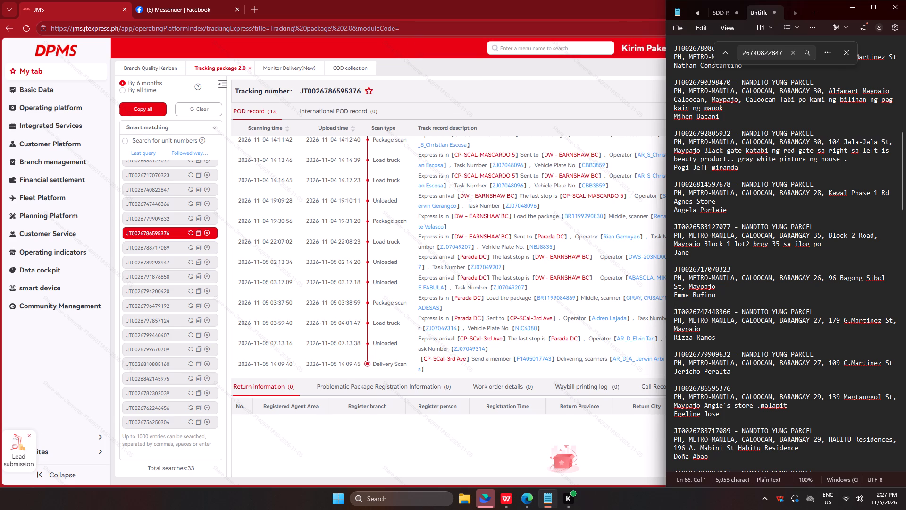
pyautogui.moveTo(726, 415); pyautogui.dragTo(664, 375)
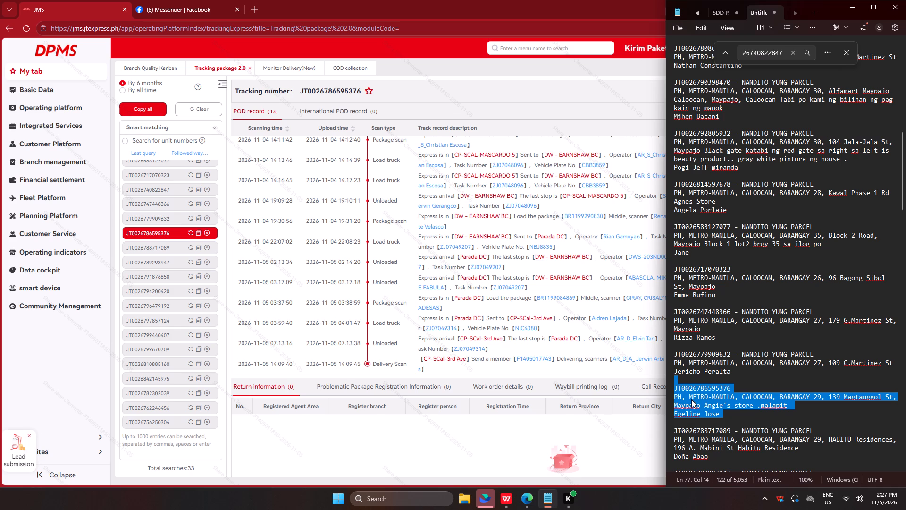
pyautogui.hotkey('ctrl', 'x')
pyautogui.click(700, 387)
pyautogui.press('BackSpace')
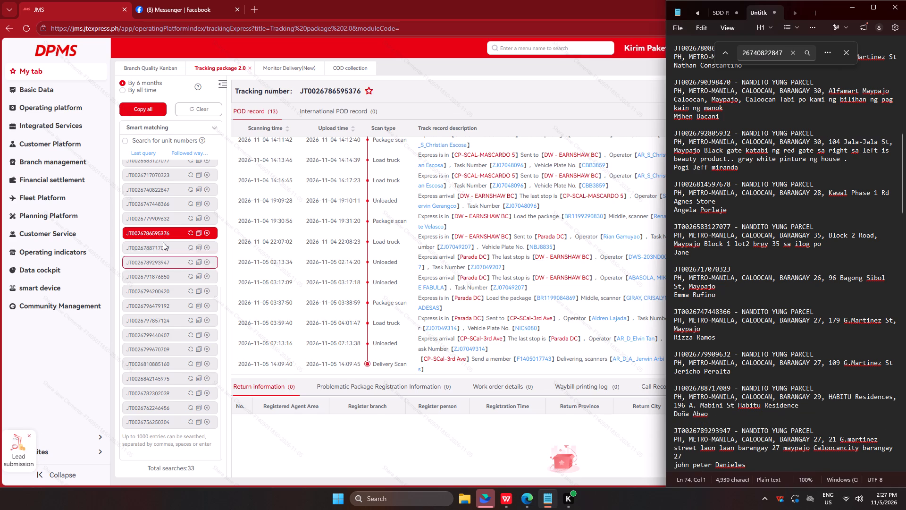
pyautogui.click(151, 244)
pyautogui.click(168, 264)
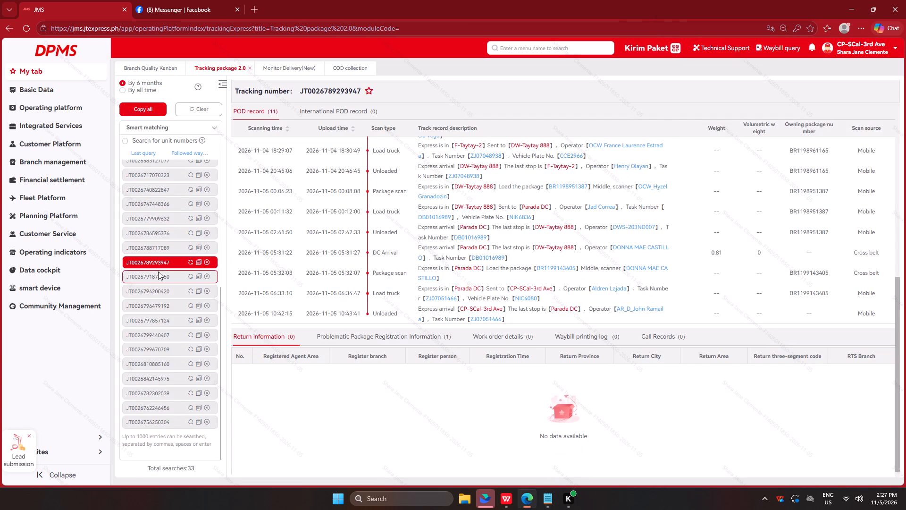
pyautogui.click(159, 272)
pyautogui.click(158, 300)
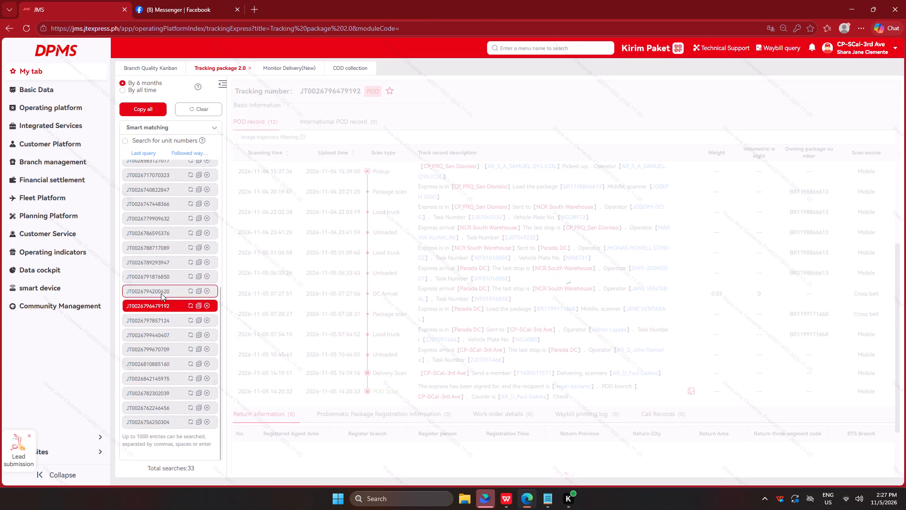
pyautogui.click(161, 293)
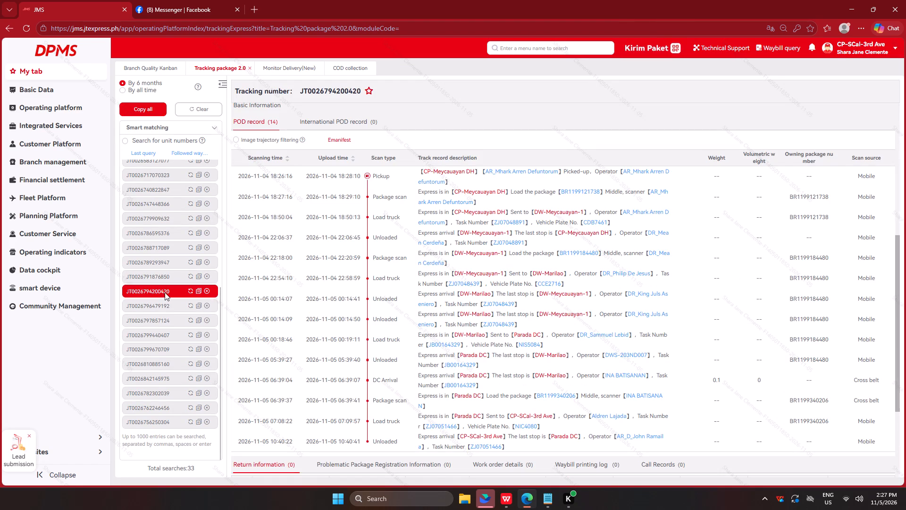
pyautogui.click(160, 303)
pyautogui.click(199, 306)
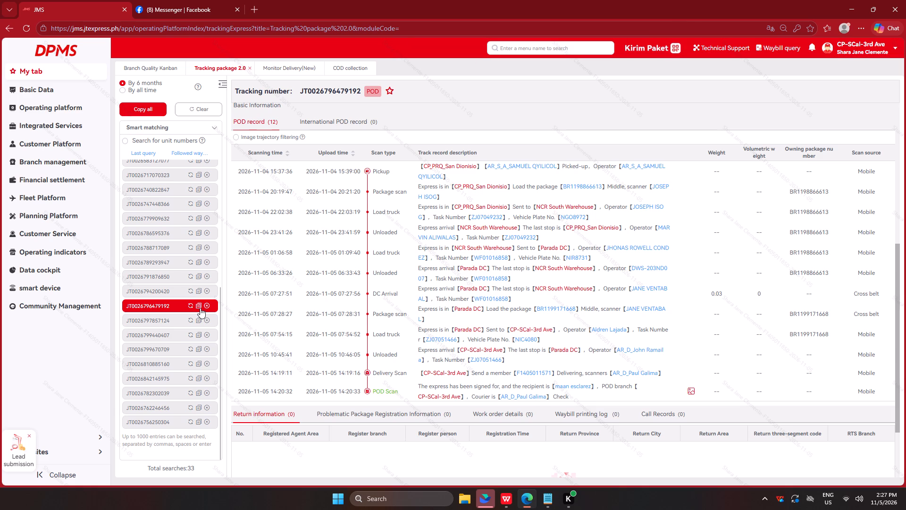
pyautogui.hotkey('alt', 'Tab')
pyautogui.click(788, 54)
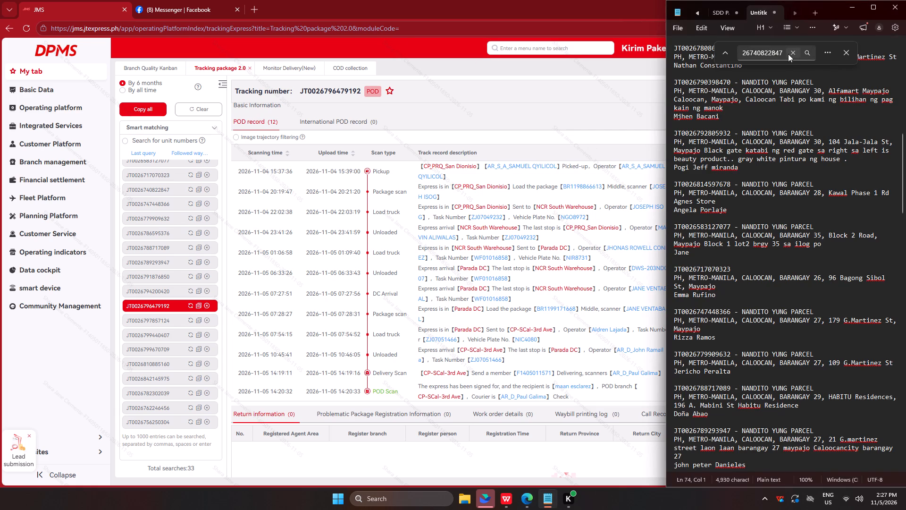
pyautogui.click(784, 54)
pyautogui.hotkey('ctrl', 'v')
pyautogui.press('Return')
pyautogui.scroll(-7, 788, 233)
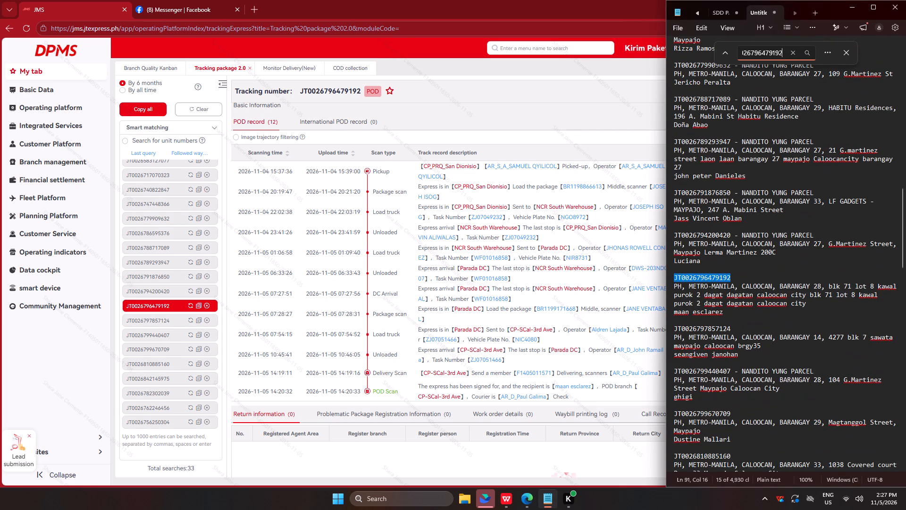
pyautogui.moveTo(742, 316); pyautogui.dragTo(643, 267)
pyautogui.press('BackSpace')
pyautogui.press('BackSpace')
pyautogui.press('Return')
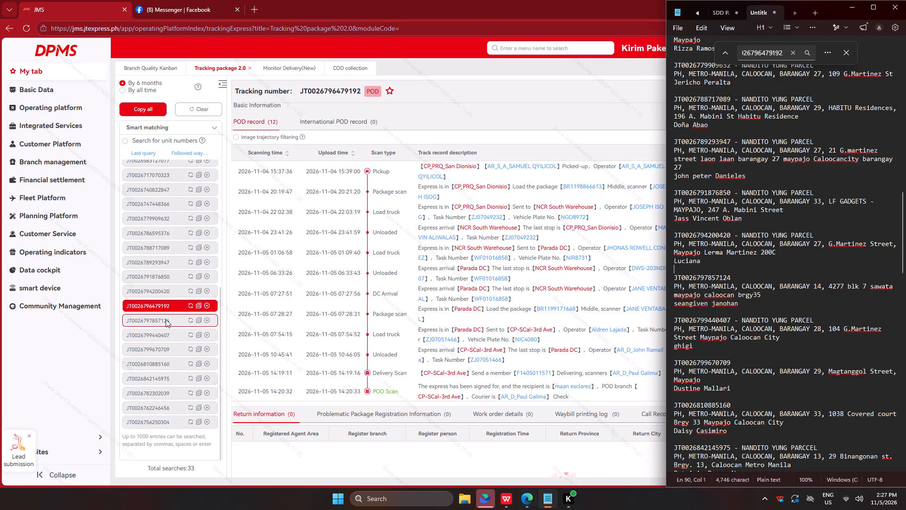
pyautogui.click(166, 319)
pyautogui.scroll(-5, 436, 297)
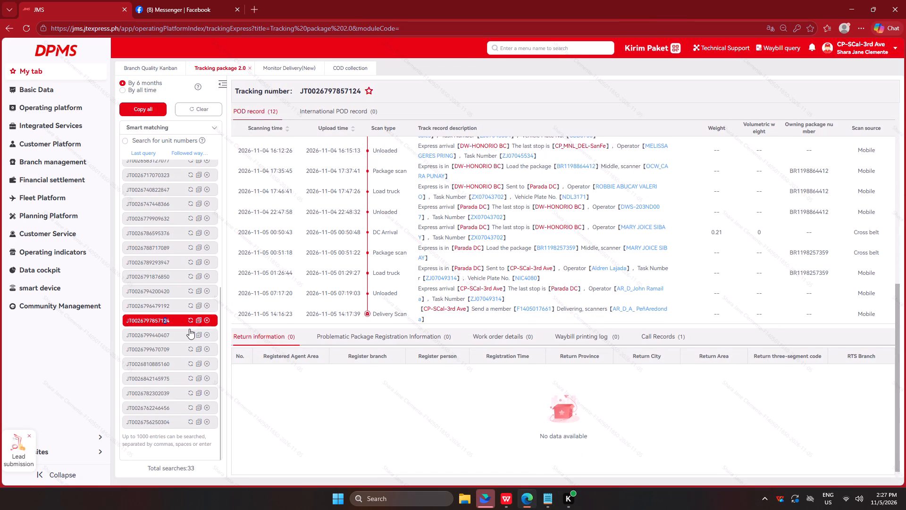
pyautogui.click(199, 322)
pyautogui.hotkey('alt', 'Tab')
pyautogui.click(794, 52)
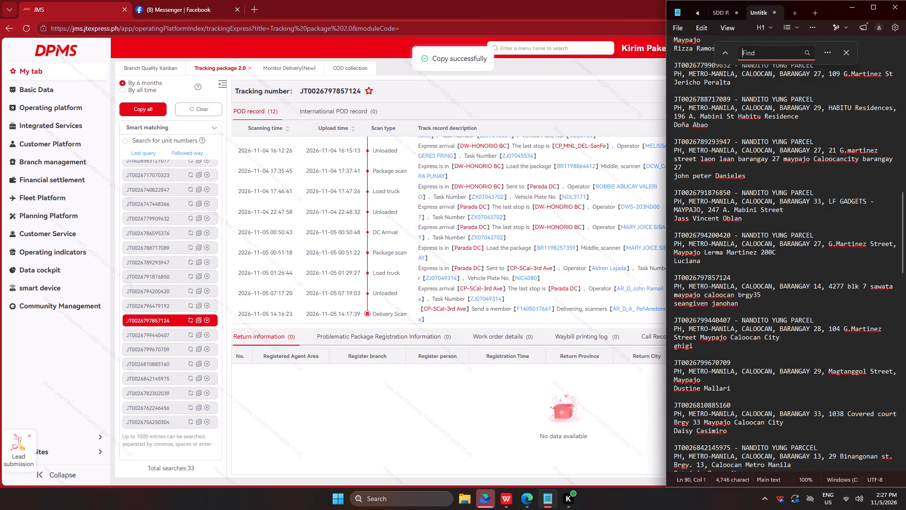
pyautogui.hotkey('ctrl', 'v')
pyautogui.press('Return')
pyautogui.press('.')
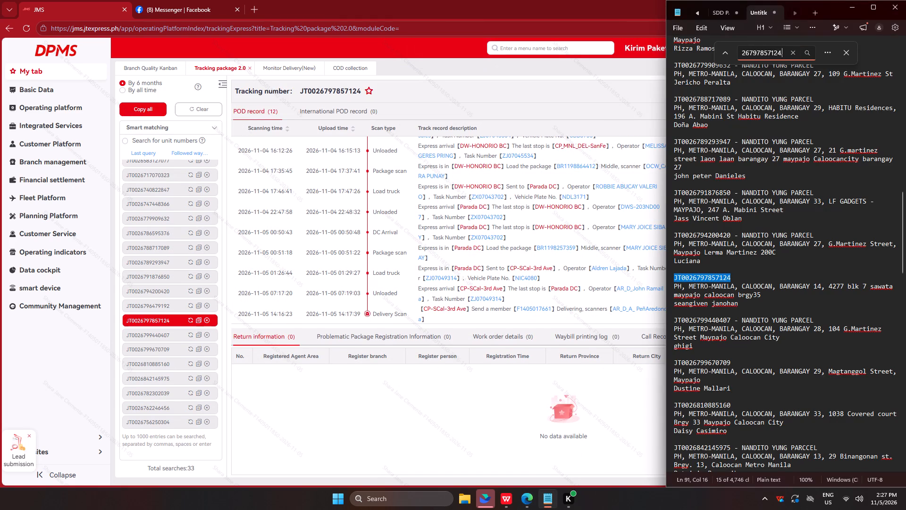
pyautogui.moveTo(744, 311); pyautogui.dragTo(628, 269)
pyautogui.press('BackSpace')
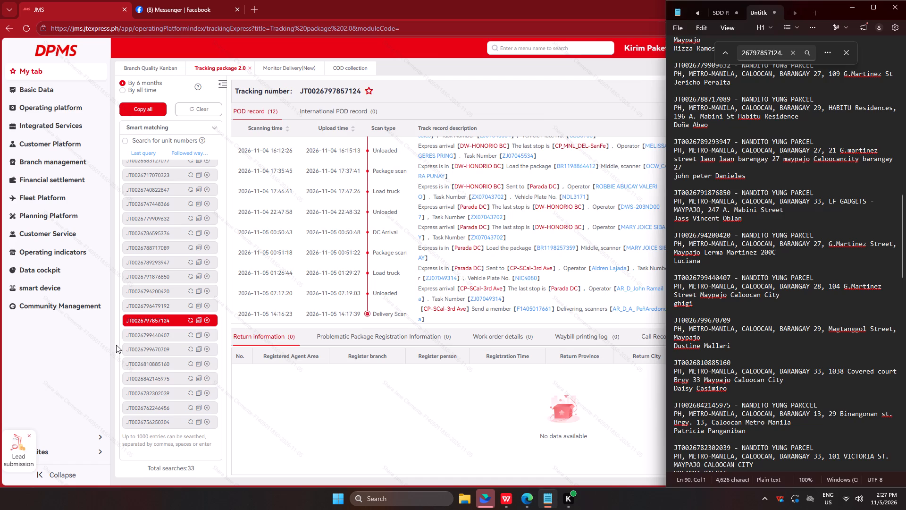
pyautogui.click(153, 334)
pyautogui.click(150, 354)
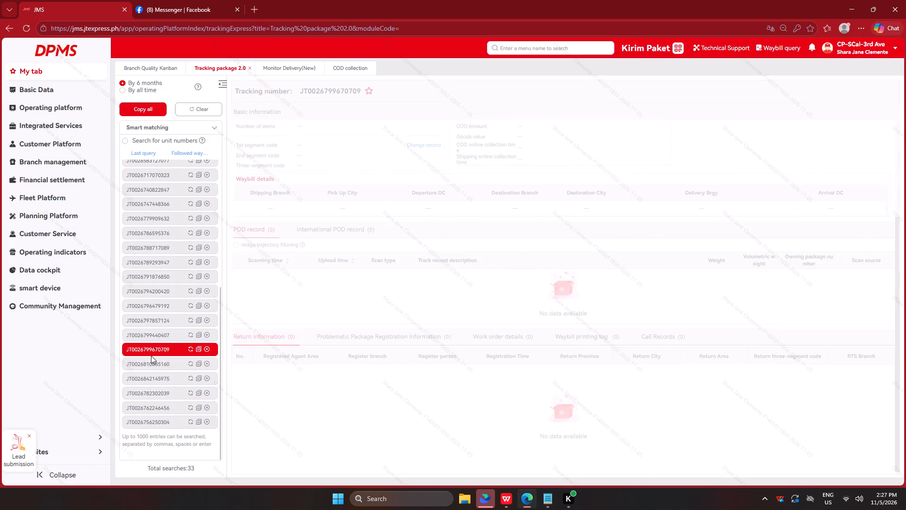
pyautogui.click(197, 349)
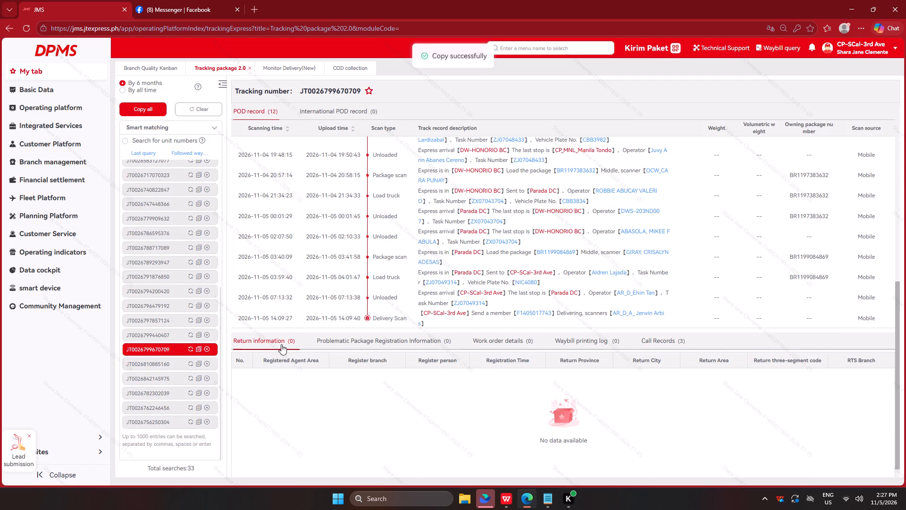
pyautogui.hotkey('alt', 'Tab')
pyautogui.click(795, 53)
pyautogui.click(767, 56)
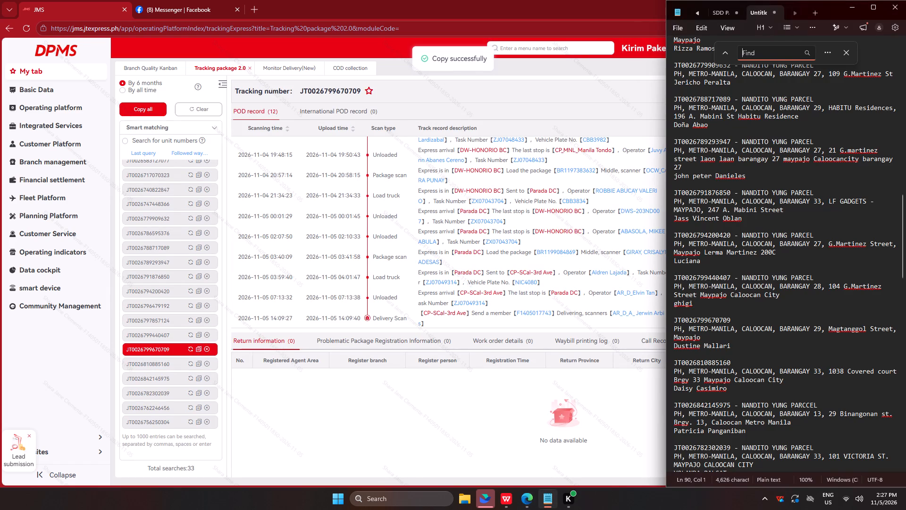
pyautogui.hotkey('ctrl', 'v')
pyautogui.press('Return')
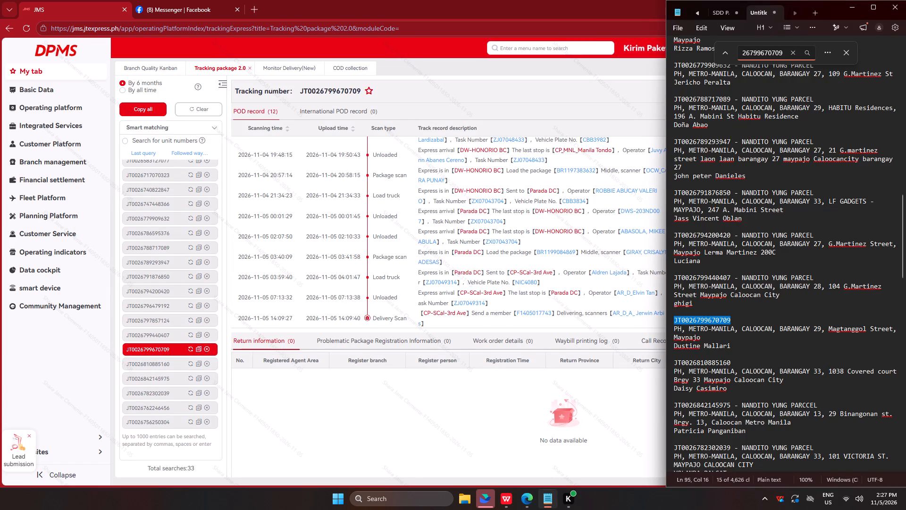
pyautogui.moveTo(745, 348); pyautogui.dragTo(636, 312)
pyautogui.press('BackSpace')
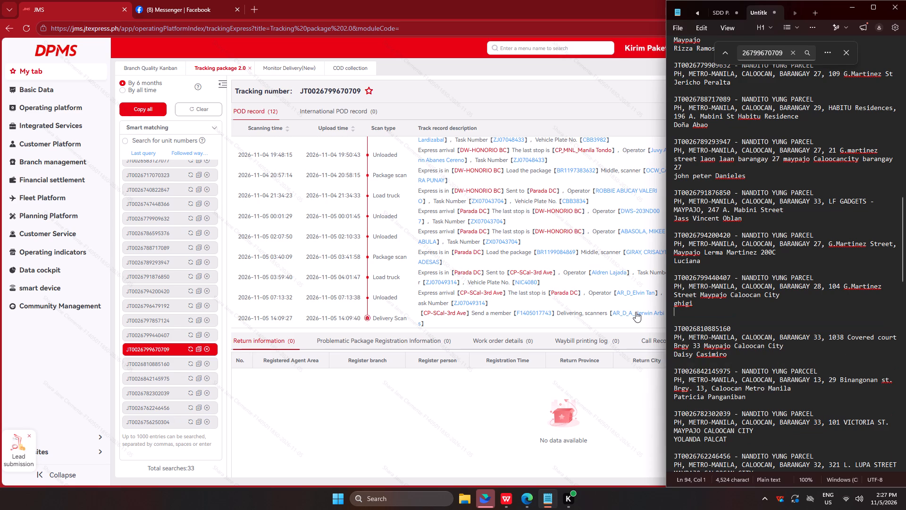
pyautogui.press('BackSpace')
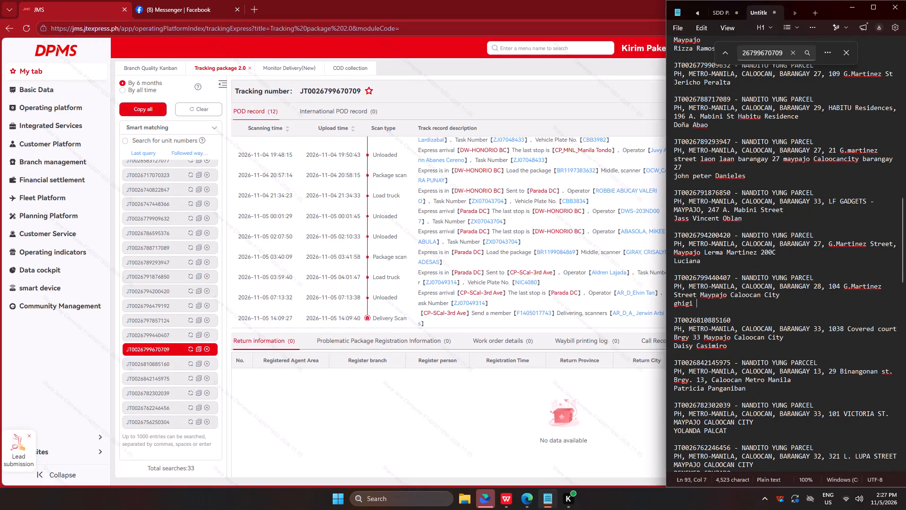
pyautogui.click(152, 365)
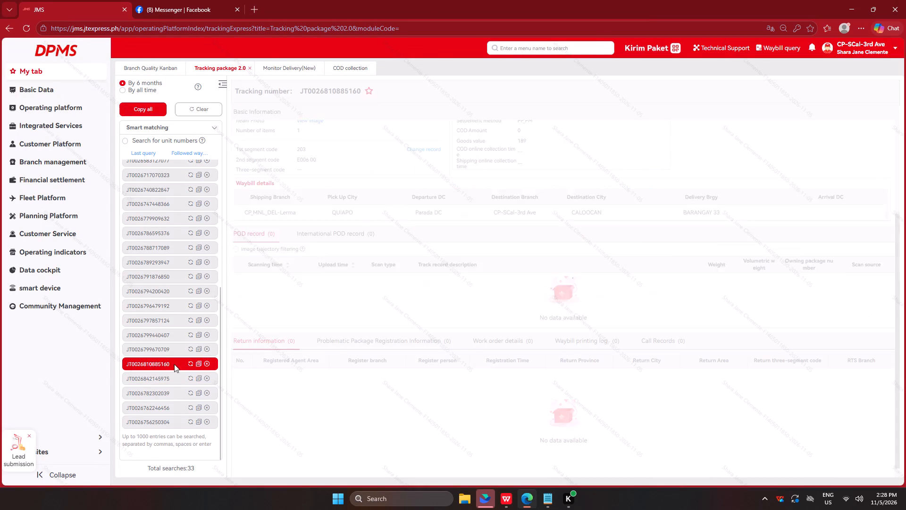
pyautogui.click(150, 379)
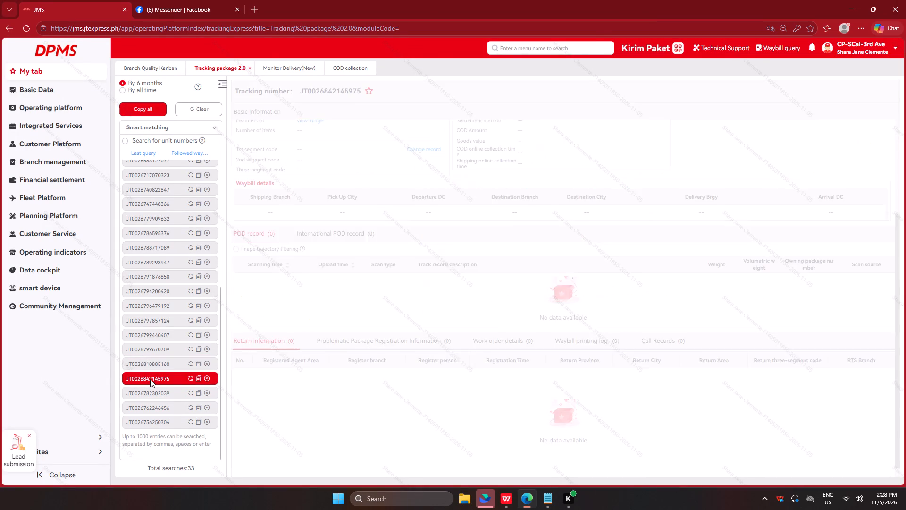
pyautogui.click(200, 379)
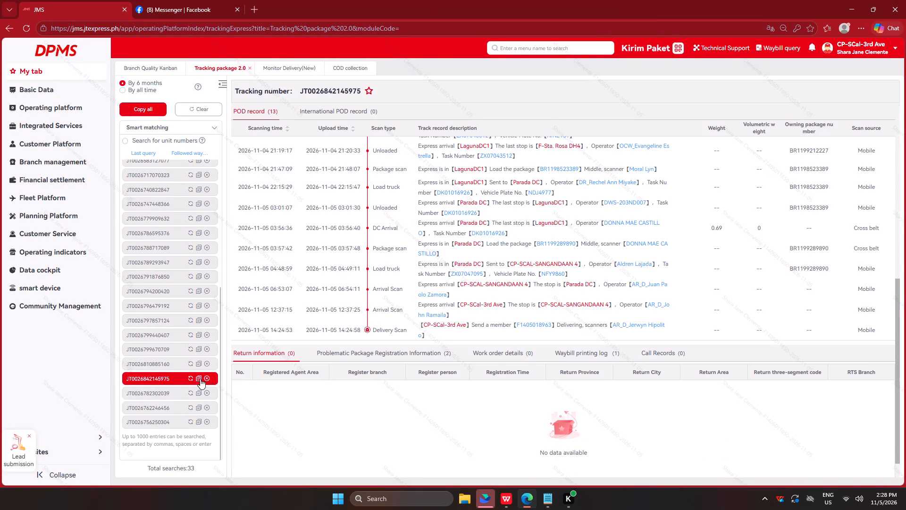
pyautogui.hotkey('alt', 'Tab')
pyautogui.click(796, 56)
pyautogui.click(792, 56)
pyautogui.hotkey('ctrl', 'v')
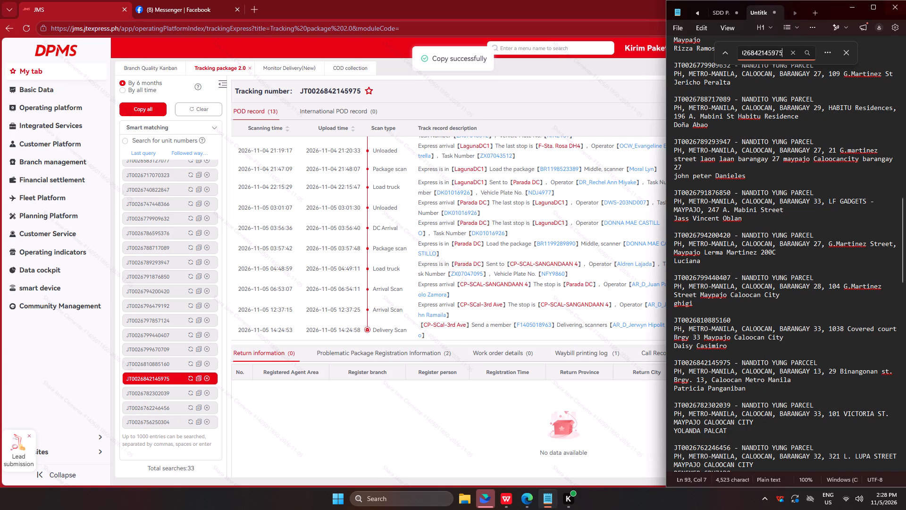
pyautogui.press('Return')
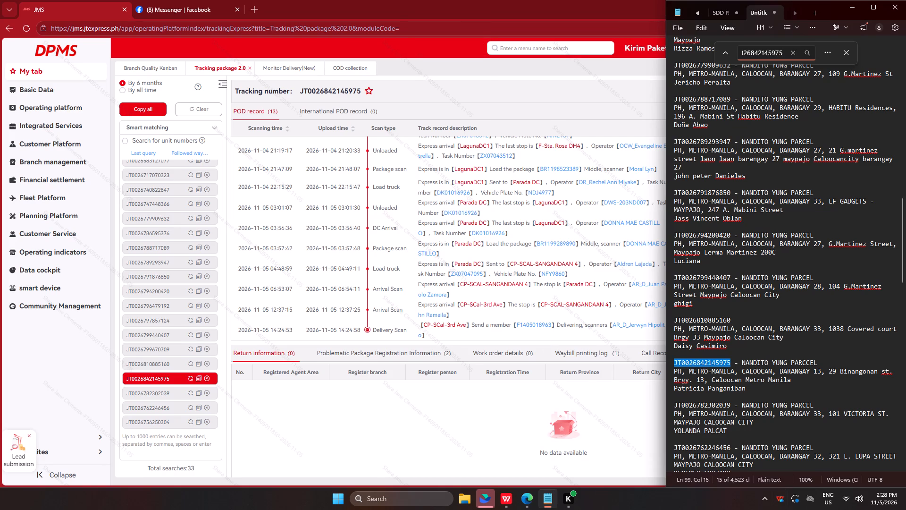
pyautogui.moveTo(755, 390); pyautogui.dragTo(669, 355)
pyautogui.press('BackSpace')
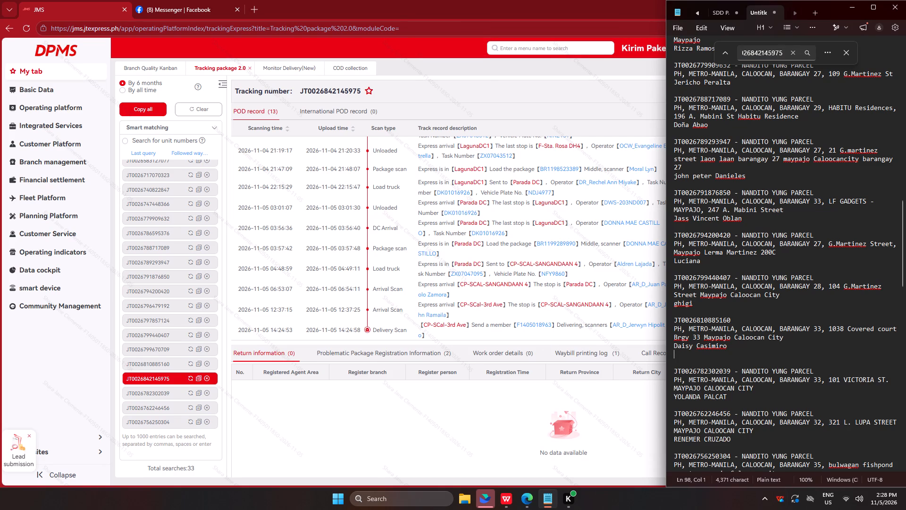
pyautogui.click(680, 363)
pyautogui.press('BackSpace')
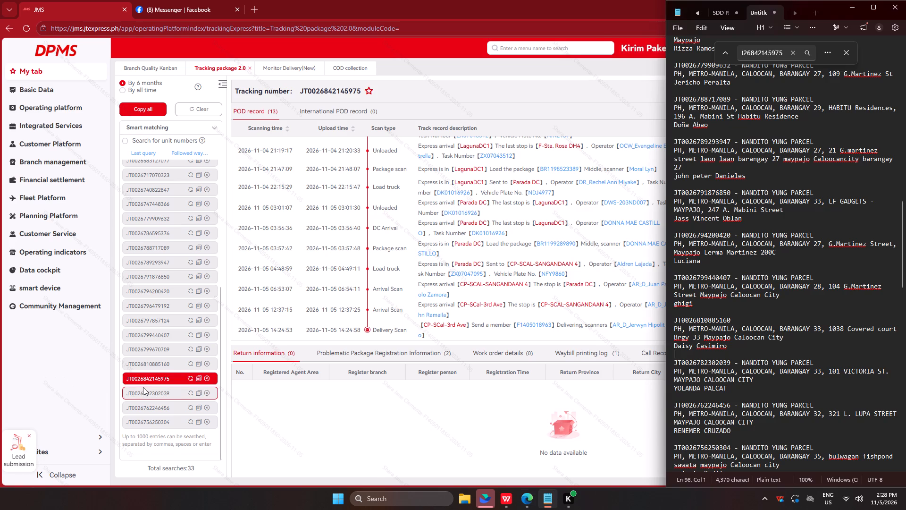
pyautogui.click(143, 387)
pyautogui.click(161, 406)
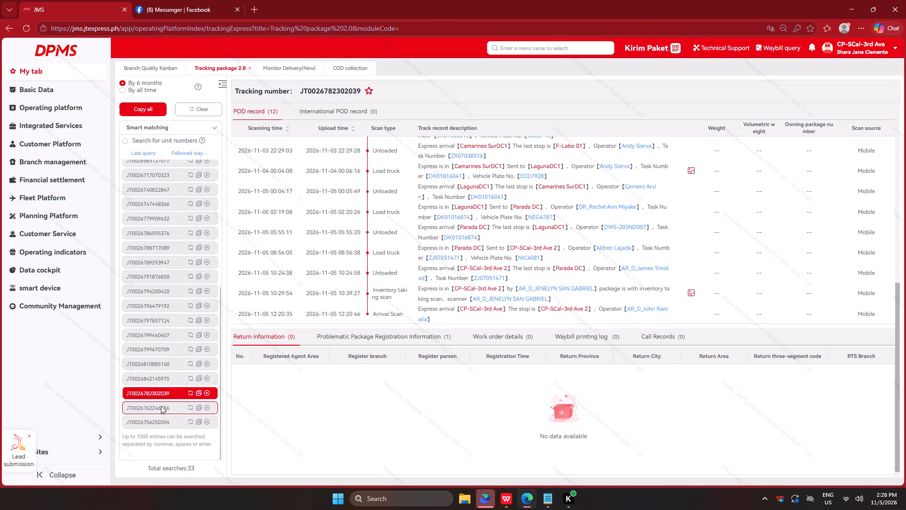
pyautogui.click(162, 424)
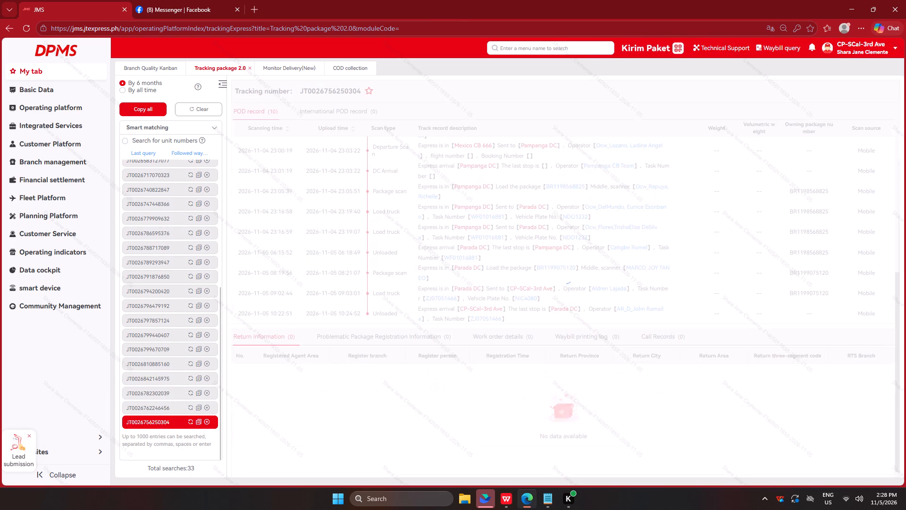
pyautogui.hotkey('alt', 'Tab')
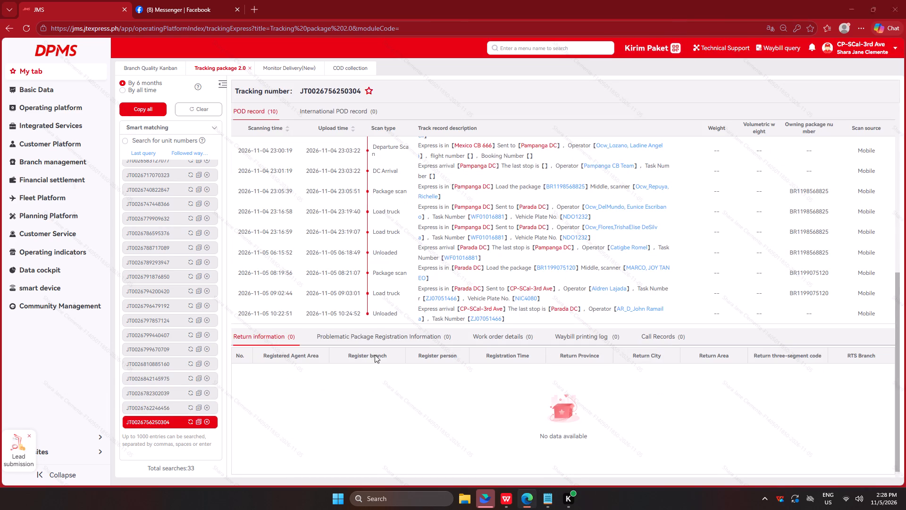
pyautogui.click(143, 406)
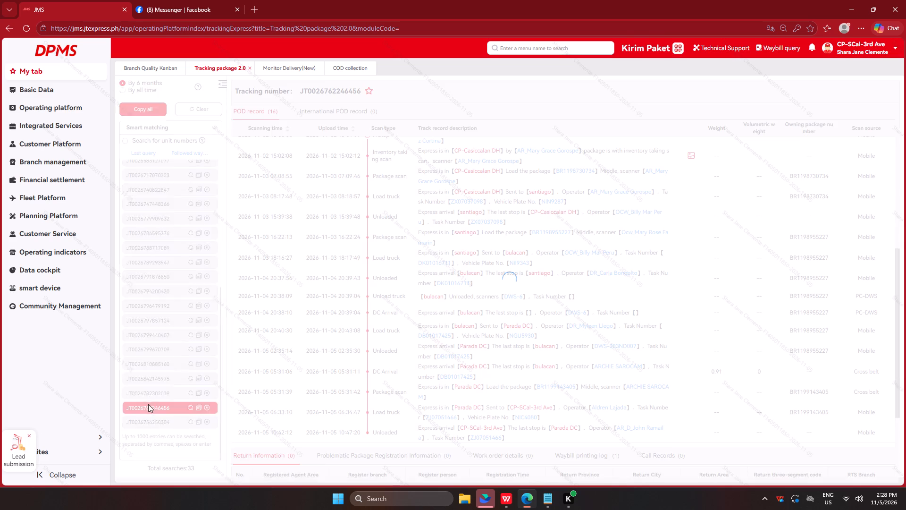
pyautogui.click(168, 390)
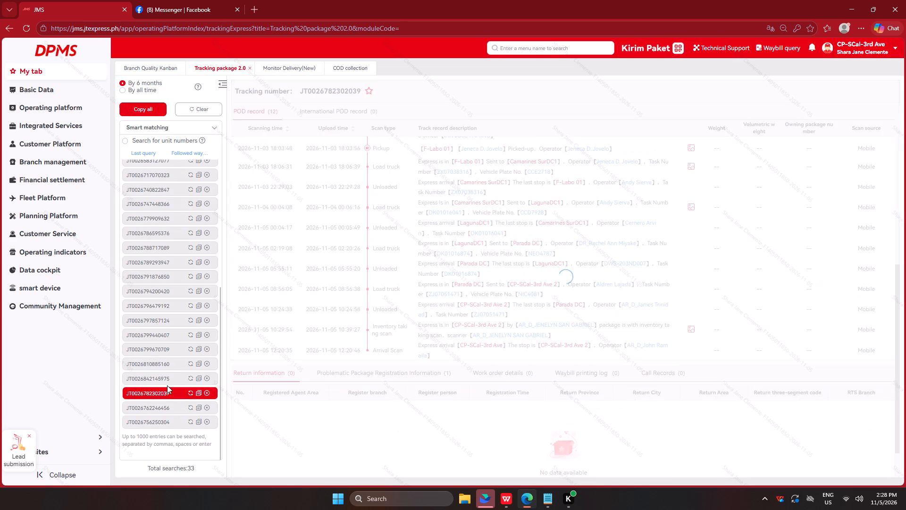
pyautogui.click(166, 378)
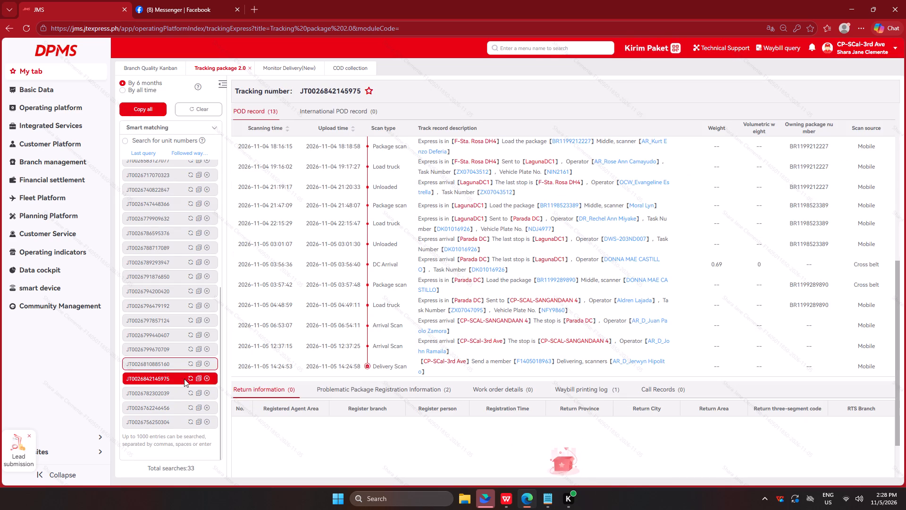
pyautogui.click(206, 379)
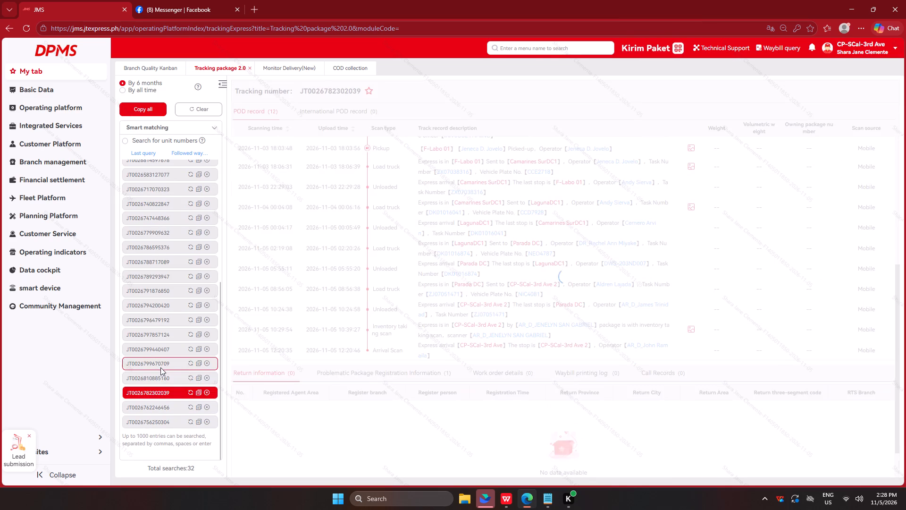
pyautogui.click(161, 381)
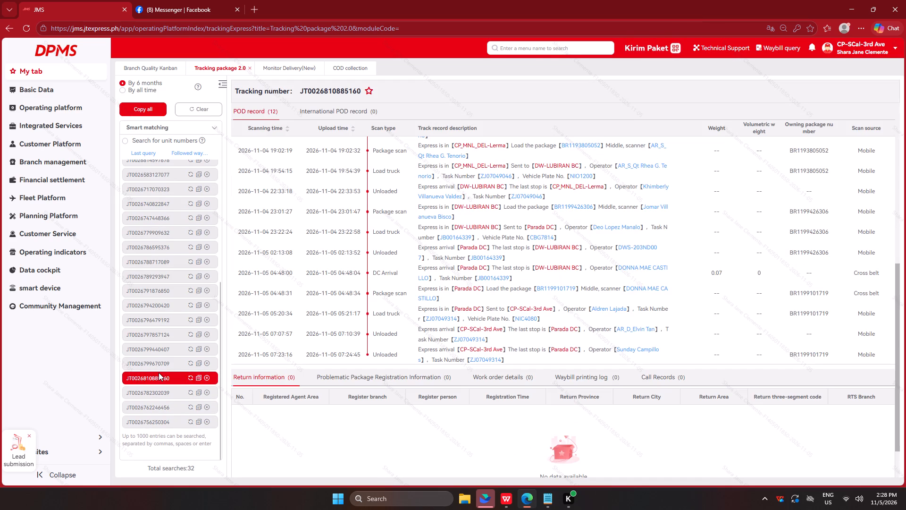
pyautogui.click(158, 368)
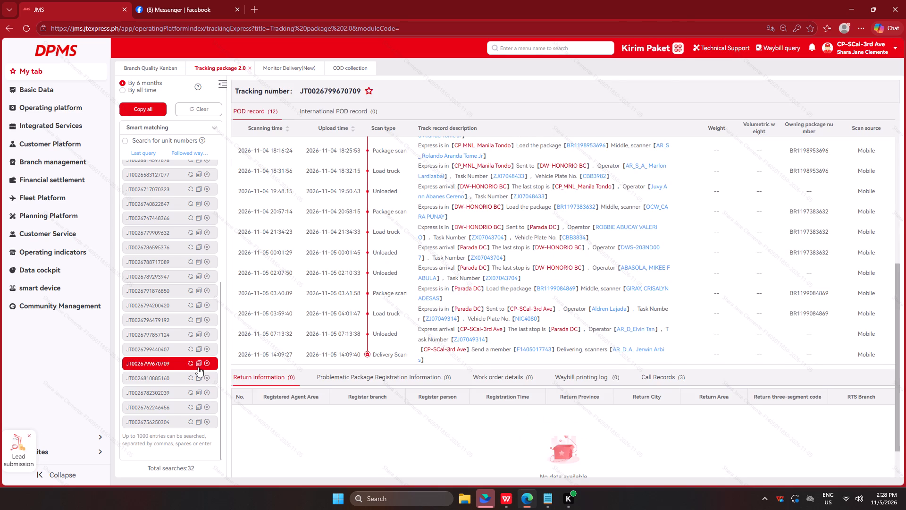
pyautogui.click(208, 364)
pyautogui.click(159, 365)
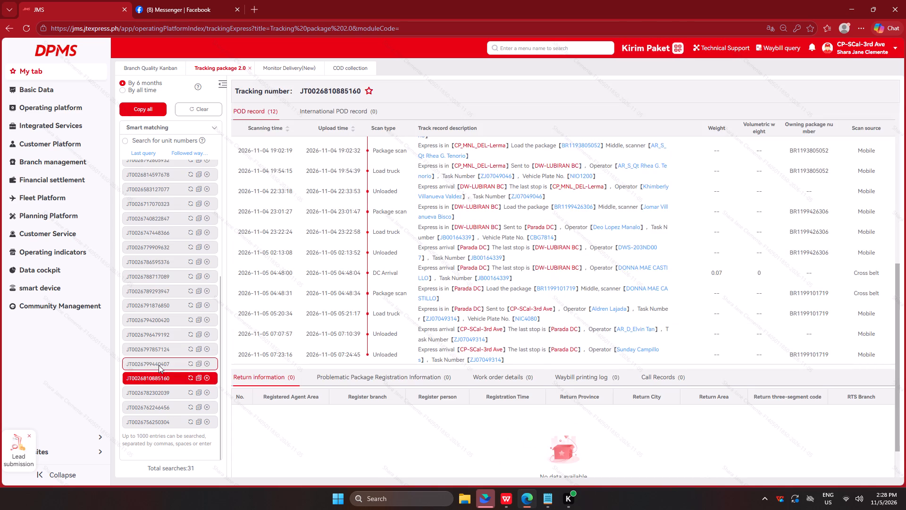
pyautogui.click(160, 356)
pyautogui.click(160, 350)
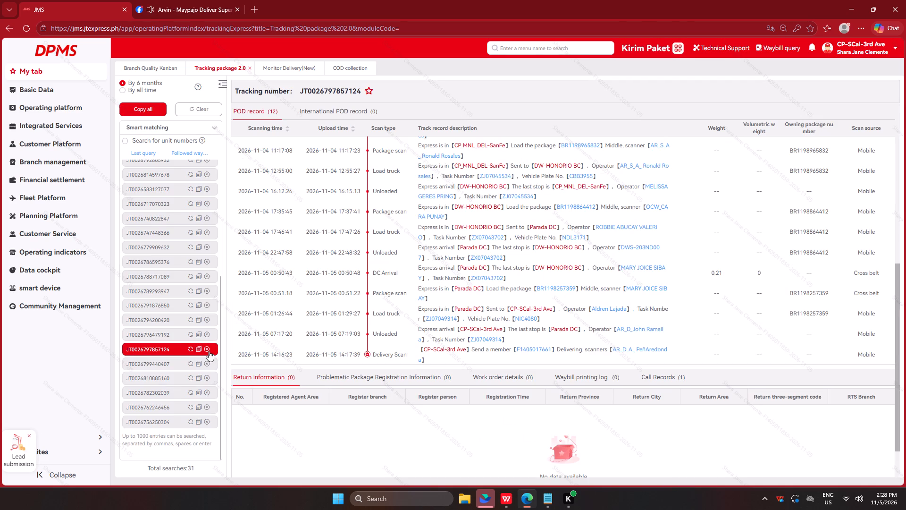
pyautogui.click(209, 351)
pyautogui.click(144, 349)
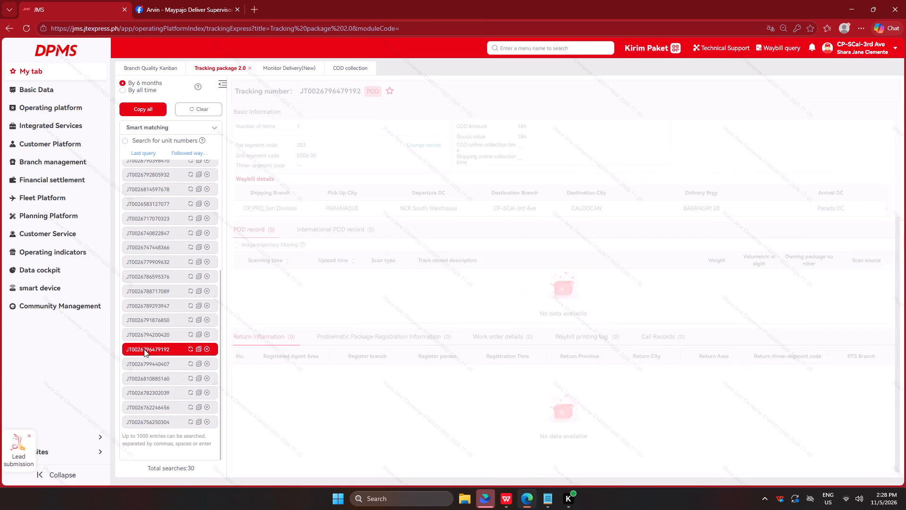
pyautogui.click(208, 346)
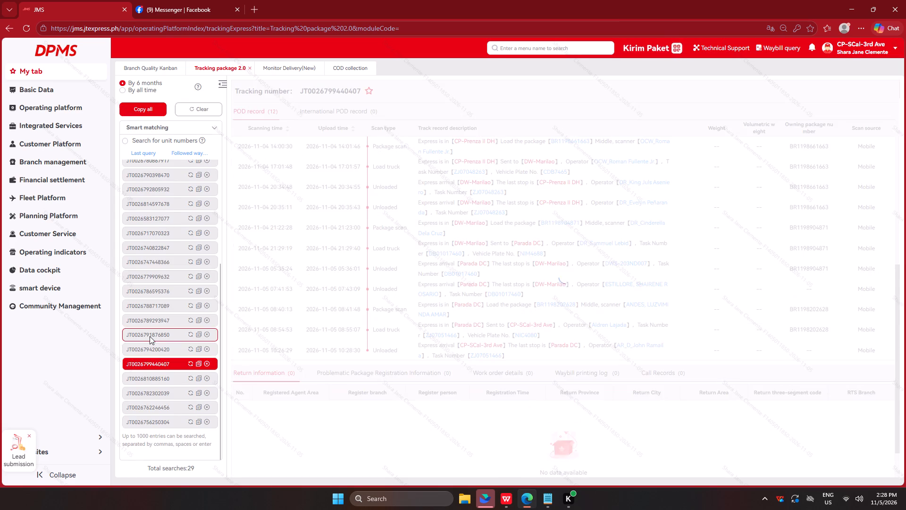
pyautogui.click(151, 348)
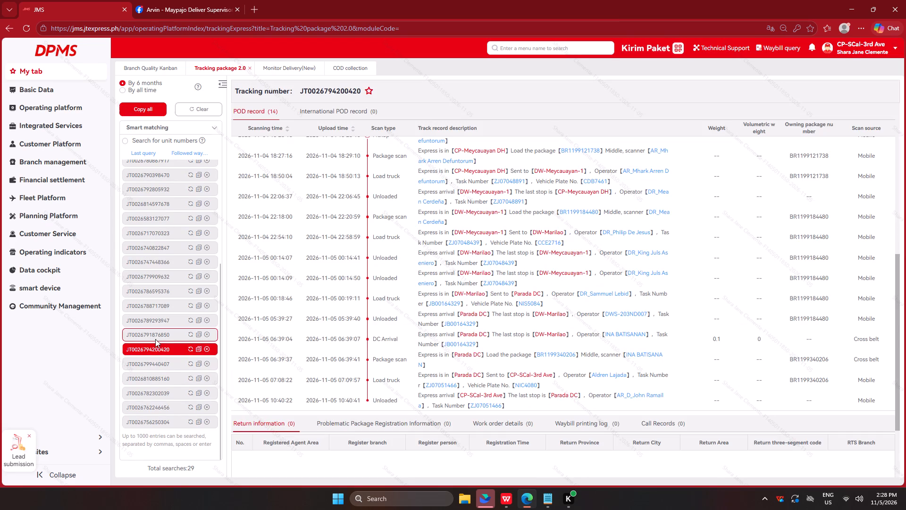
pyautogui.click(155, 339)
pyautogui.click(155, 320)
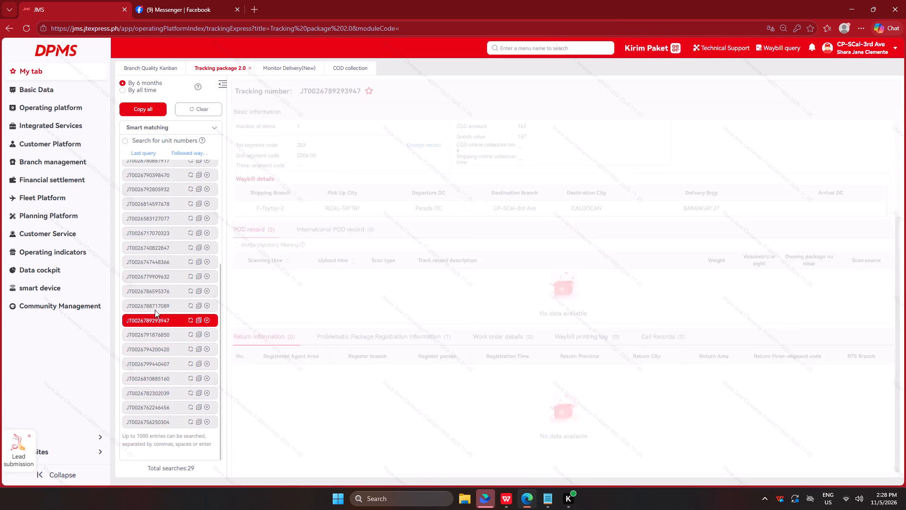
pyautogui.click(155, 308)
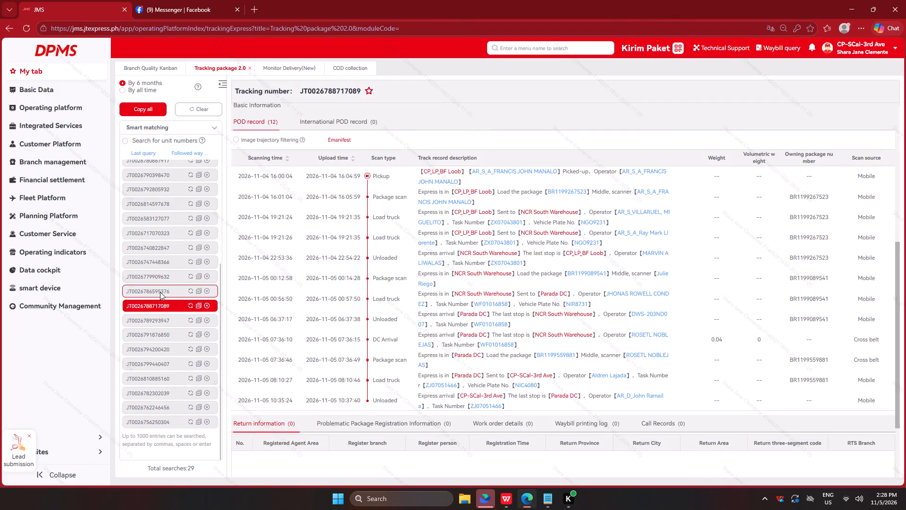
pyautogui.click(160, 292)
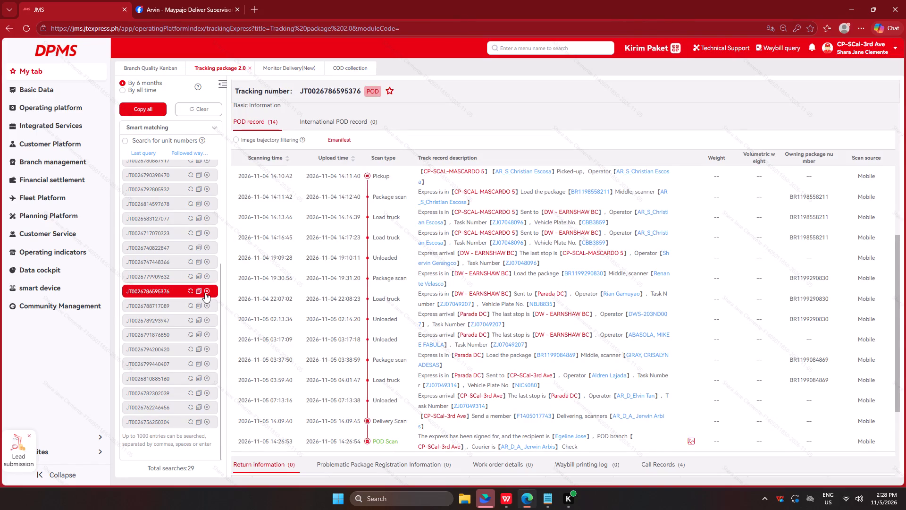
pyautogui.click(205, 292)
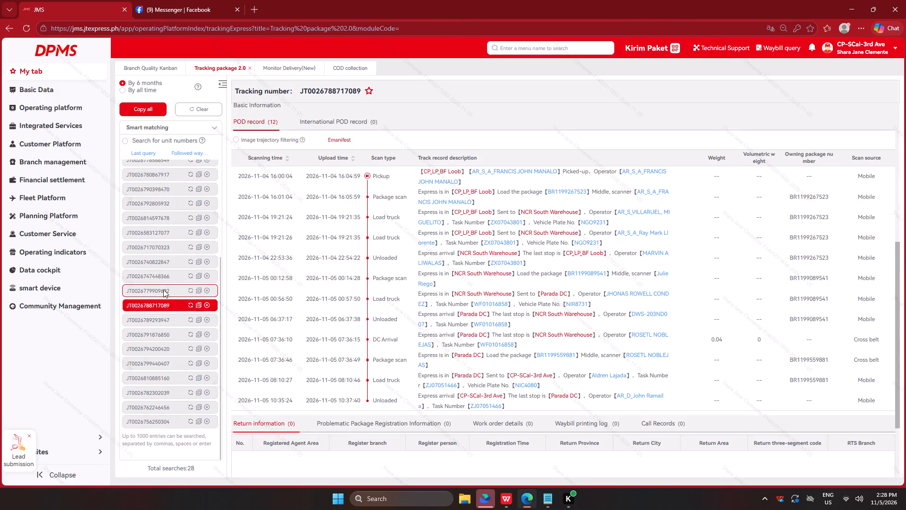
pyautogui.click(163, 289)
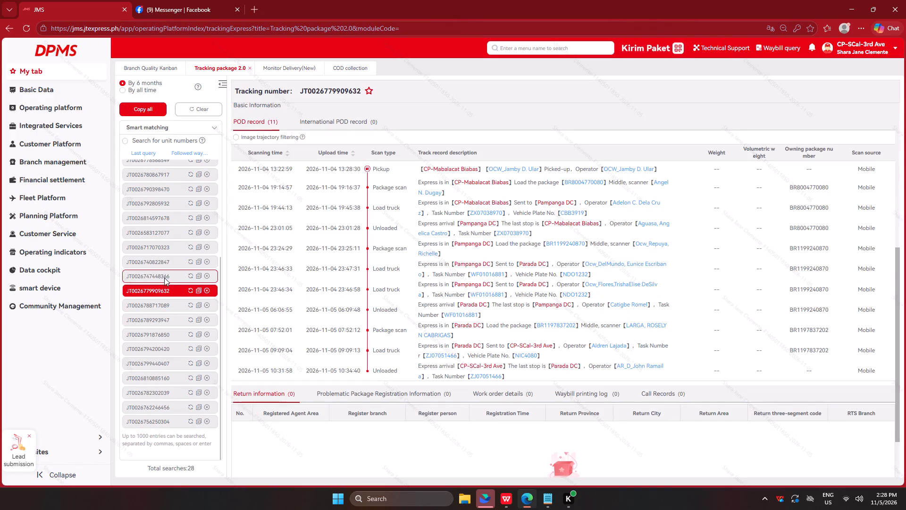
pyautogui.click(164, 277)
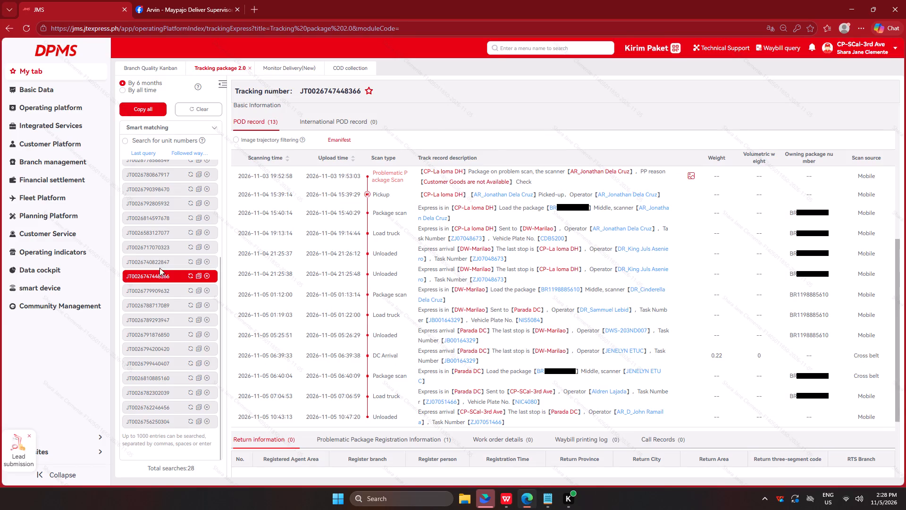
pyautogui.click(160, 264)
pyautogui.scroll(-7, 353, 346)
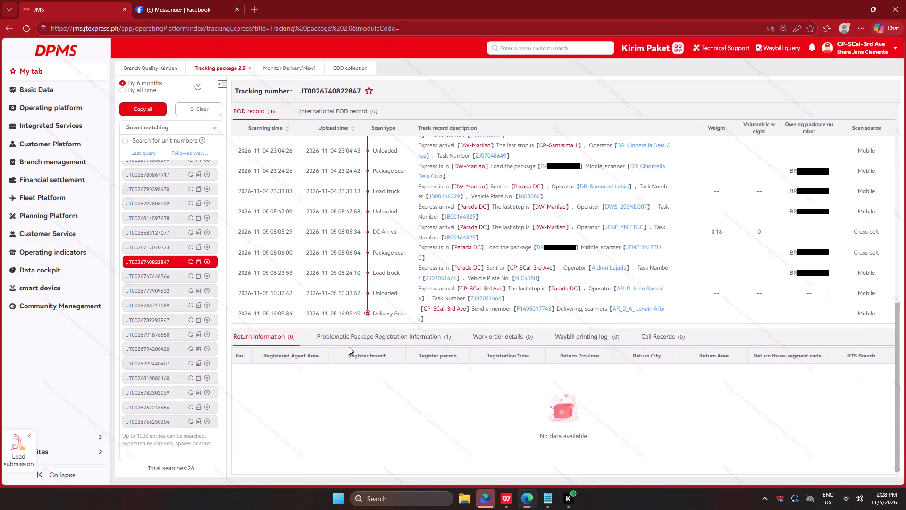
pyautogui.click(206, 259)
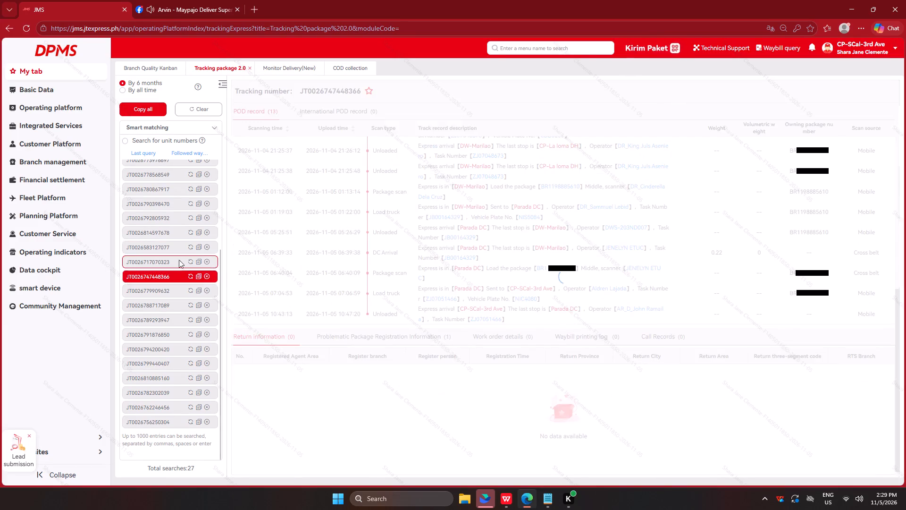
pyautogui.click(166, 266)
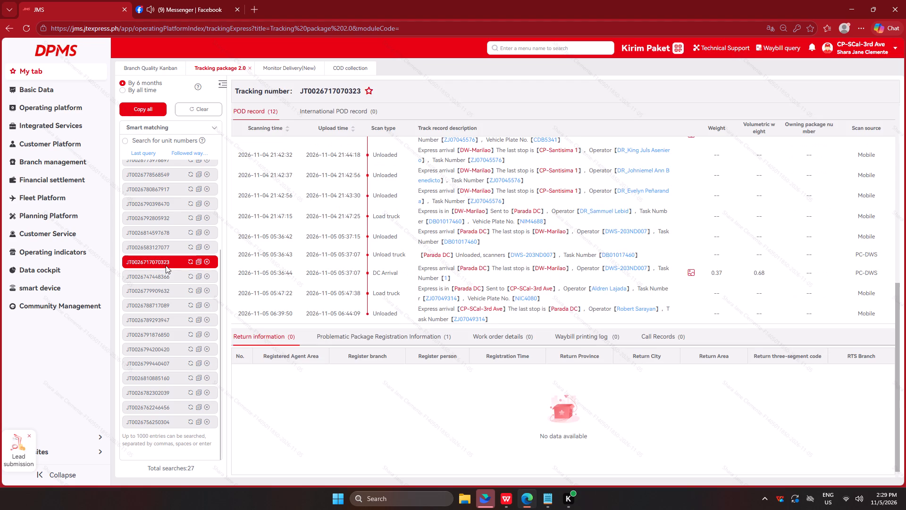
pyautogui.click(151, 244)
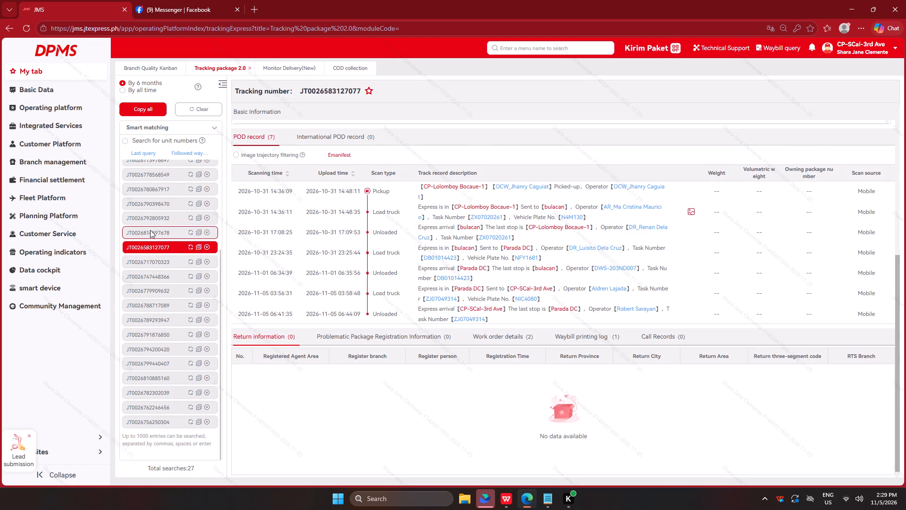
pyautogui.click(150, 230)
pyautogui.click(155, 219)
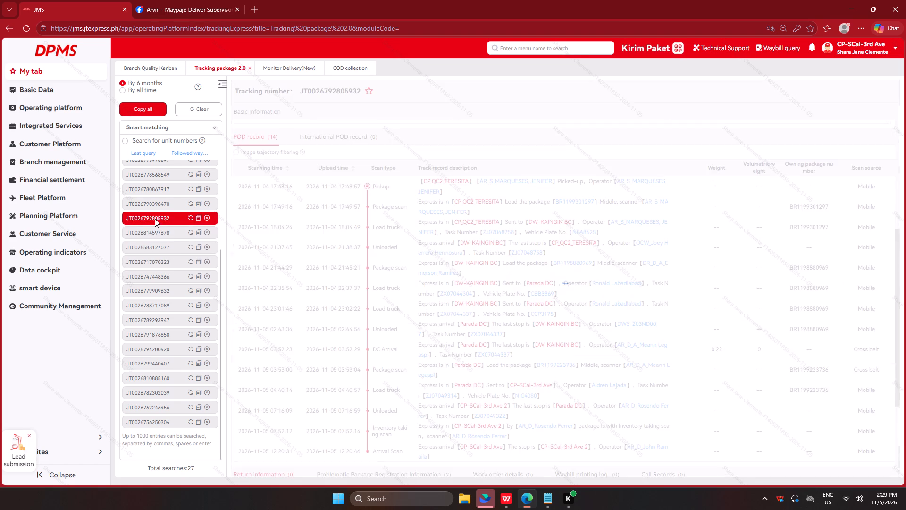
pyautogui.scroll(-2, 270, 276)
pyautogui.scroll(1, 229, 276)
pyautogui.scroll(-4, 246, 290)
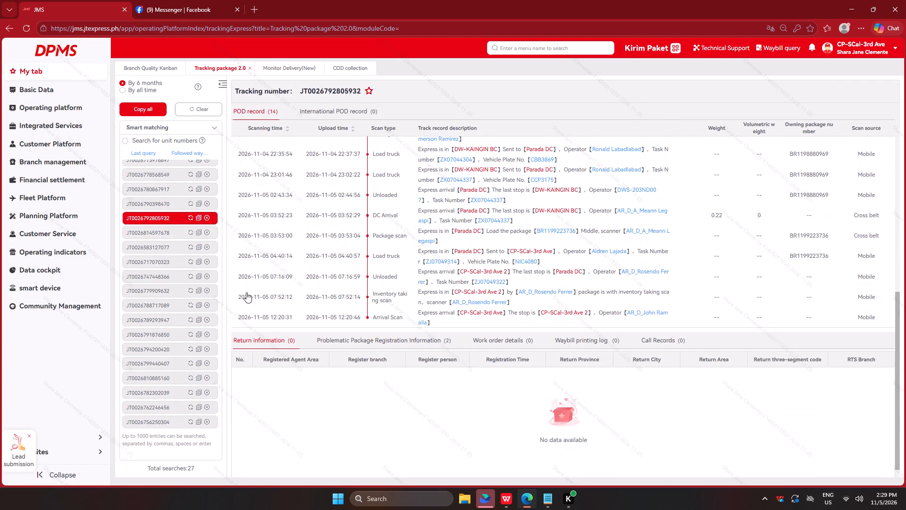
pyautogui.scroll(3, 175, 283)
pyautogui.click(160, 325)
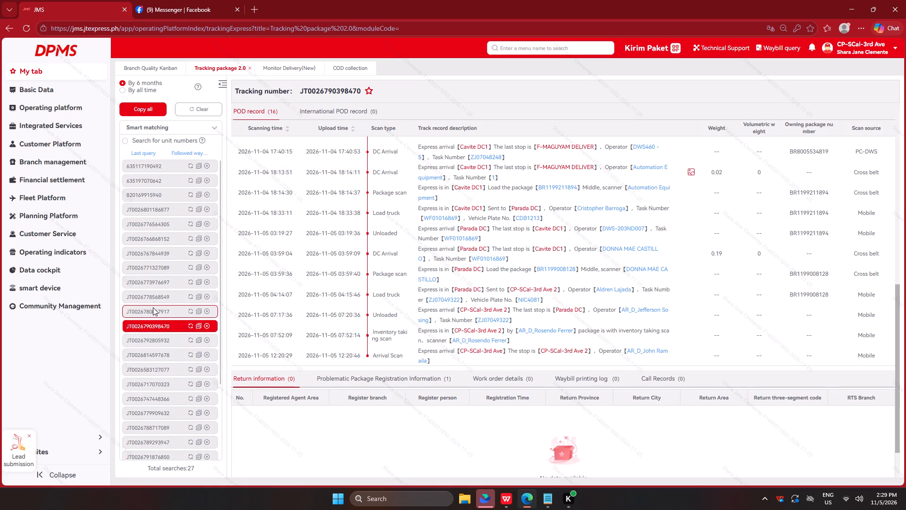
pyautogui.click(155, 309)
pyautogui.click(159, 298)
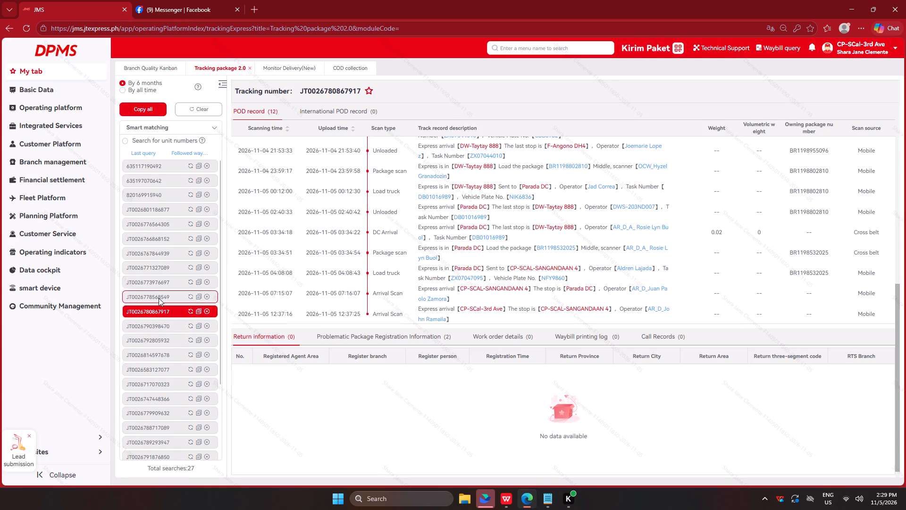
pyautogui.click(155, 287)
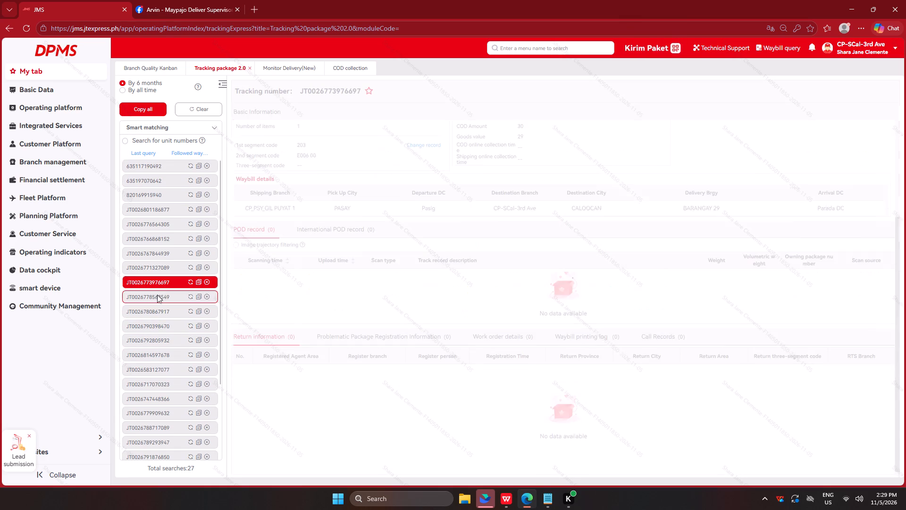
pyautogui.scroll(1, 158, 296)
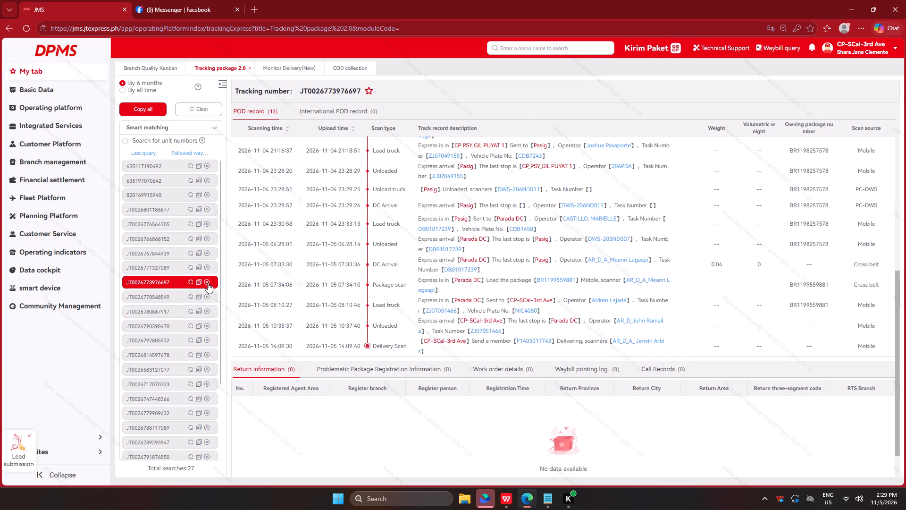
pyautogui.click(208, 283)
pyautogui.click(166, 269)
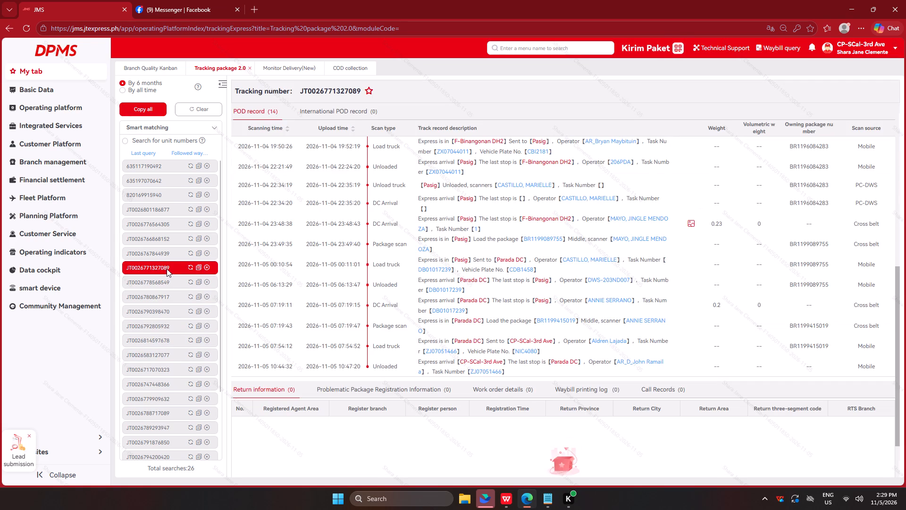
pyautogui.click(166, 253)
pyautogui.scroll(4, 166, 253)
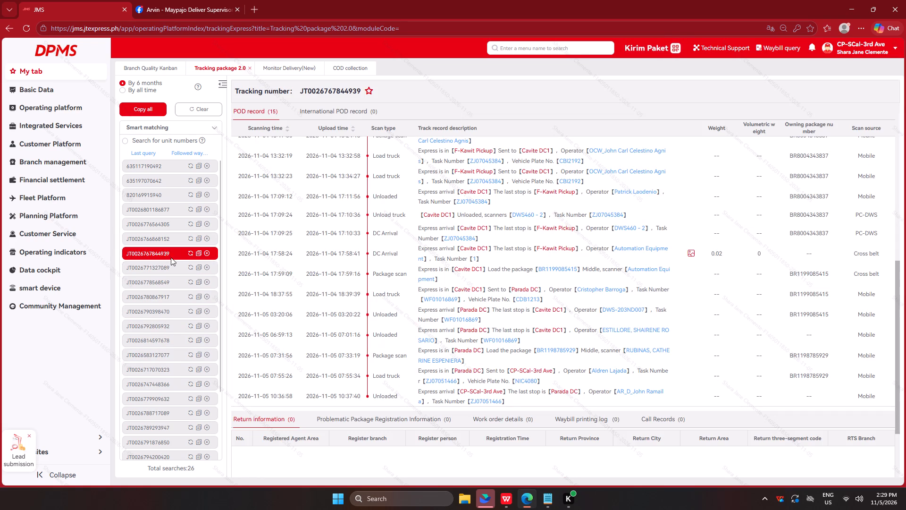
pyautogui.click(167, 239)
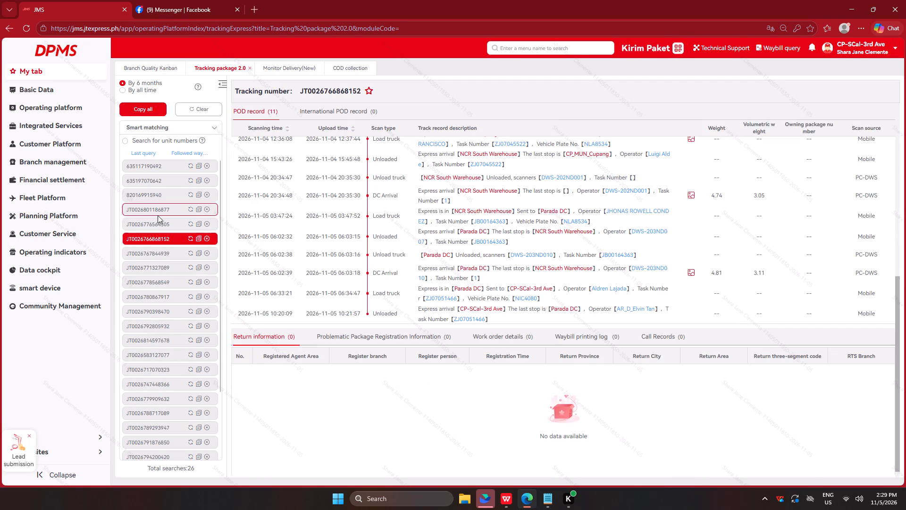
pyautogui.click(157, 224)
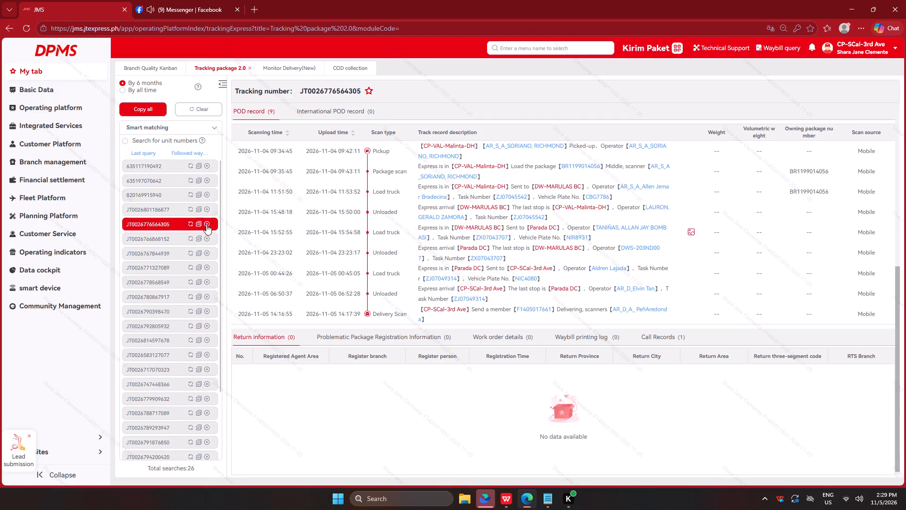
pyautogui.click(206, 224)
pyautogui.click(140, 211)
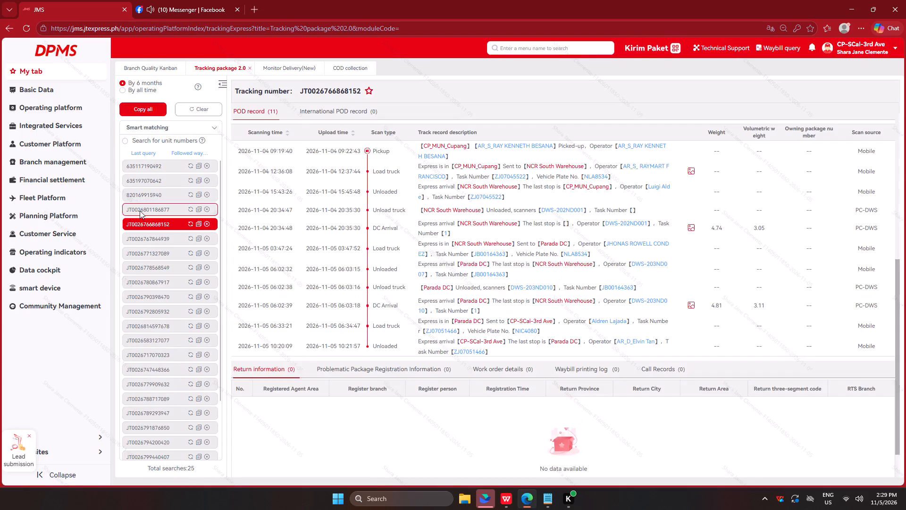
pyautogui.click(154, 194)
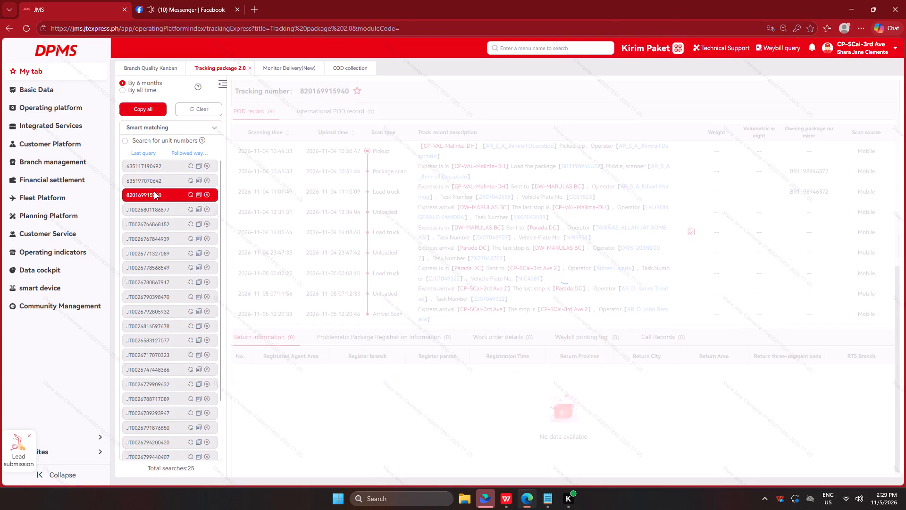
pyautogui.click(159, 182)
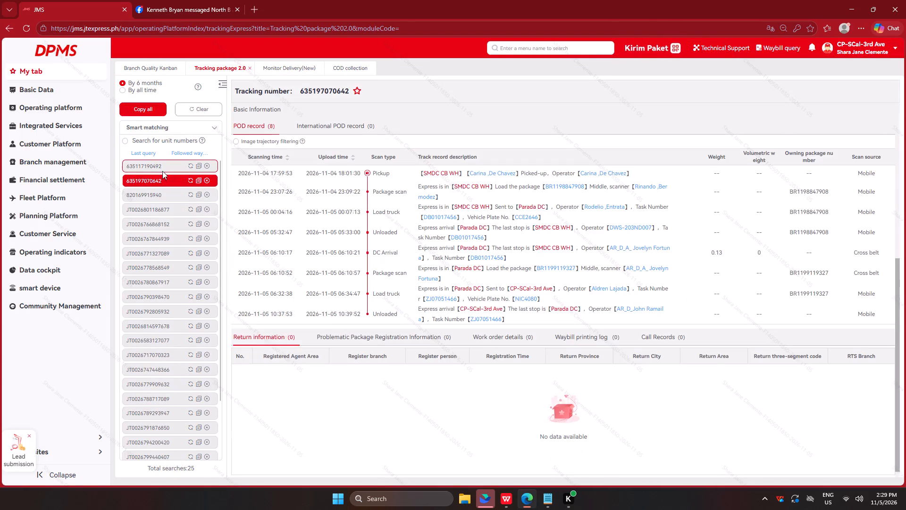
pyautogui.click(163, 170)
# Copy all the remaining waybill numbers from the tracking search list.
pyautogui.click(146, 111)
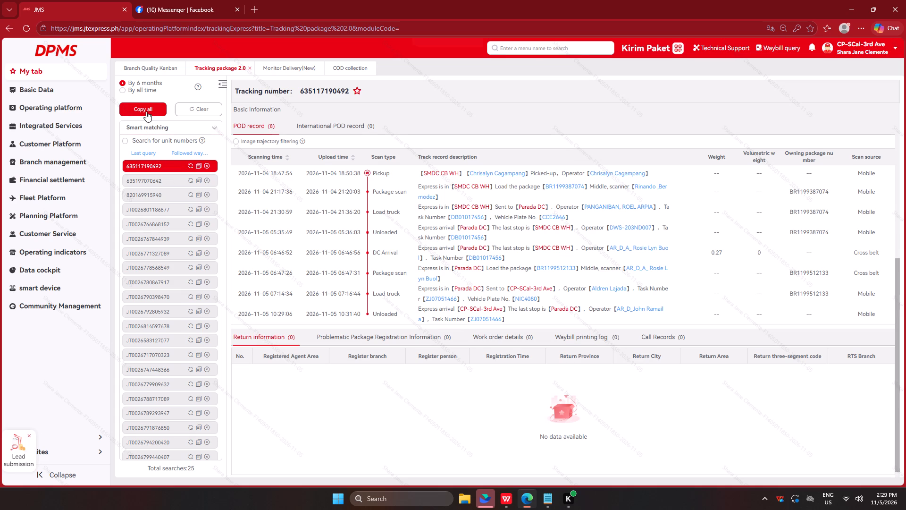
pyautogui.hotkey('alt', 'Tab')
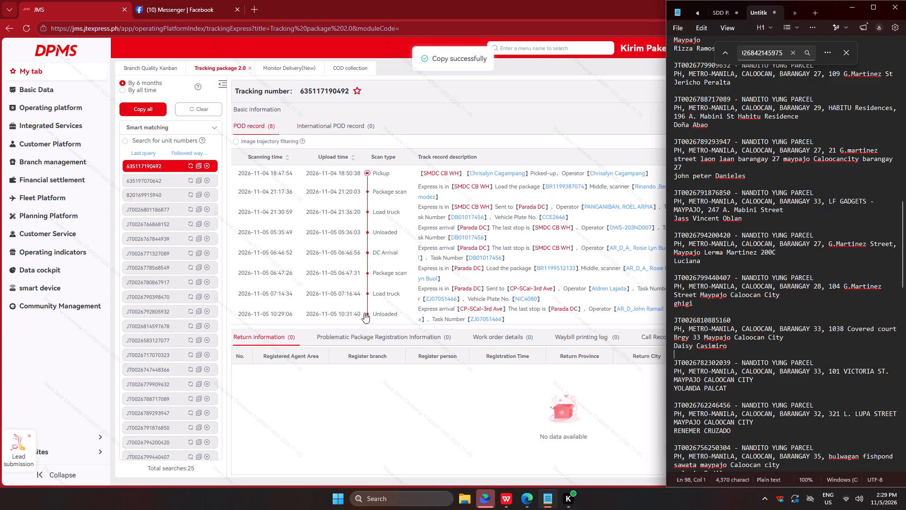
pyautogui.hotkey('alt', 'Tab')
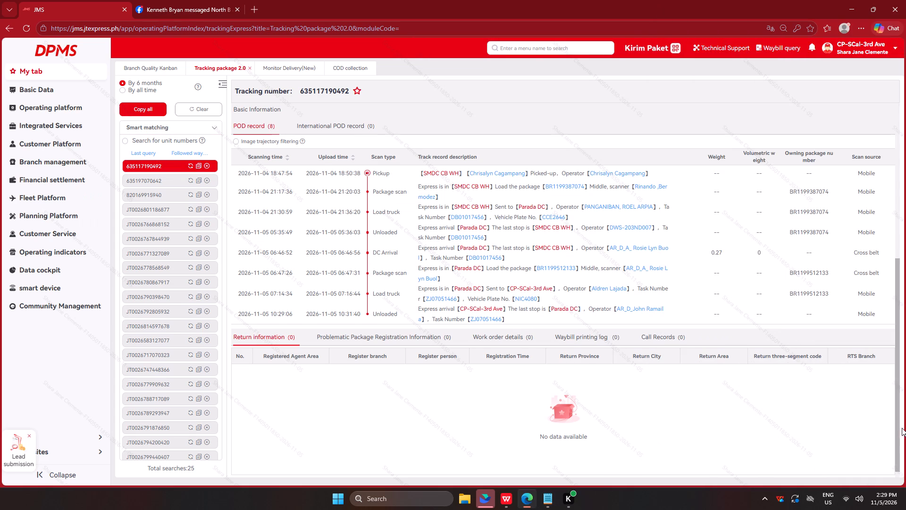
# Switch to the Notepad notes and replace the old spaced-out waybill list, including its trailing ARRIVAL NO DELIVERY SCAN line, with the copied waybill numbers.
pyautogui.hotkey('alt', 'Tab')
pyautogui.scroll(-20, 804, 376)
pyautogui.scroll(-13, 804, 376)
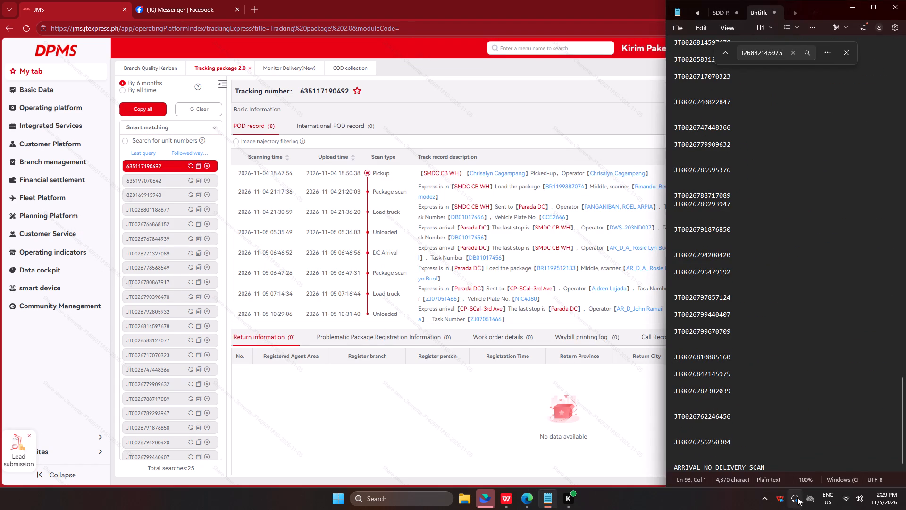
pyautogui.moveTo(775, 468); pyautogui.dragTo(631, 40)
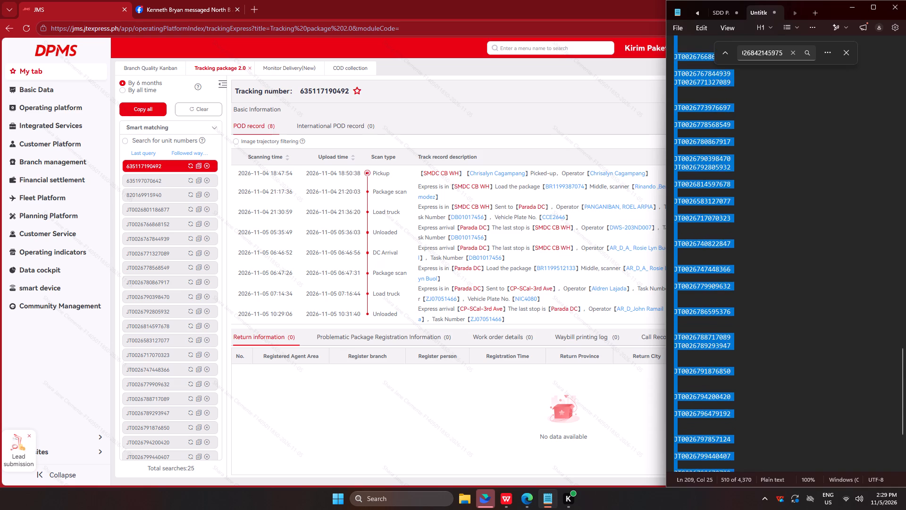
pyautogui.moveTo(631, 40); pyautogui.dragTo(645, 112)
pyautogui.hotkey('ctrl', 'v')
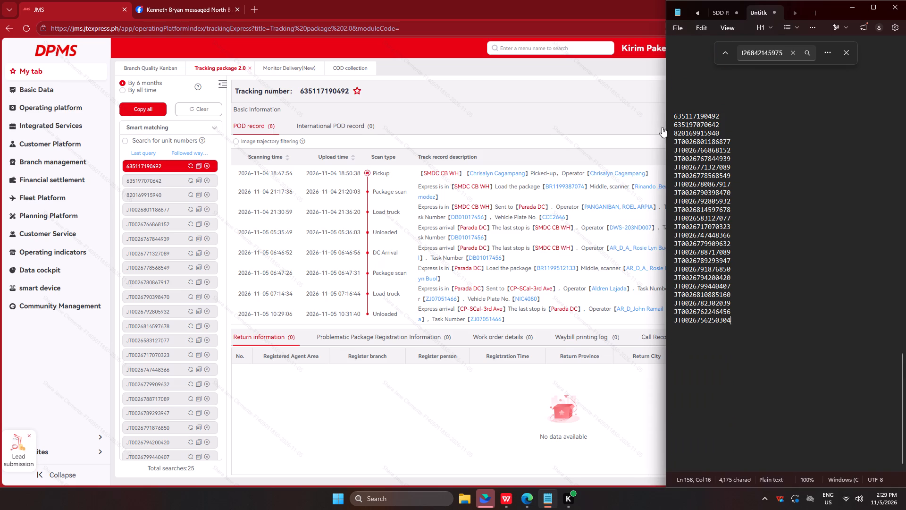
pyautogui.scroll(4, 794, 343)
pyautogui.scroll(-5, 784, 352)
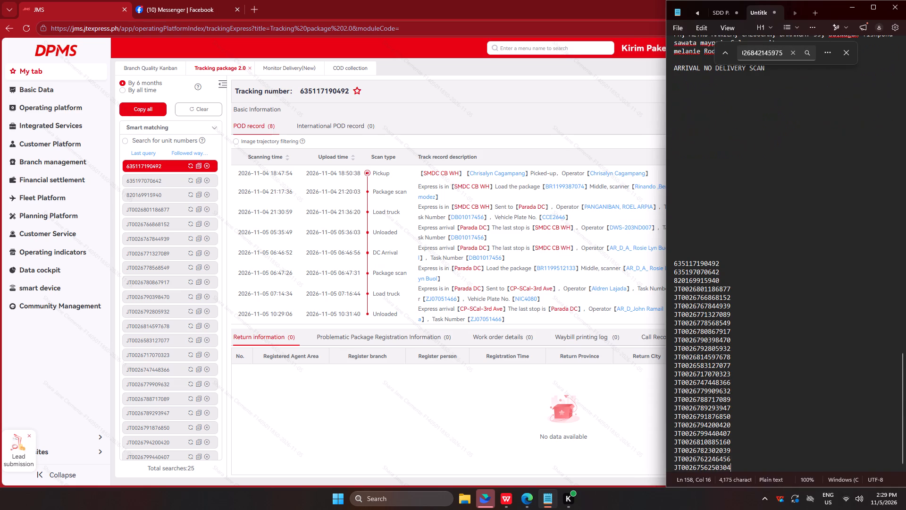
pyautogui.scroll(-8, 778, 402)
pyautogui.moveTo(733, 467); pyautogui.dragTo(634, 332)
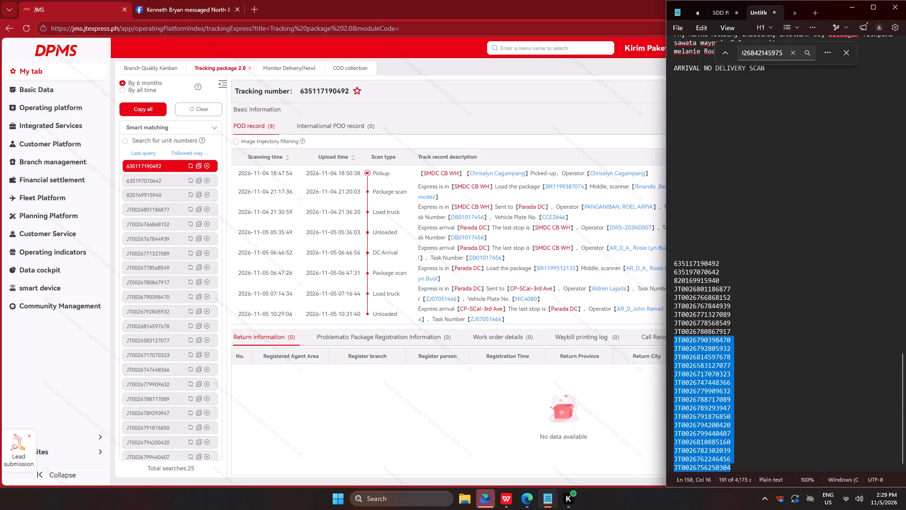
pyautogui.moveTo(634, 332); pyautogui.dragTo(637, 264)
pyautogui.hotkey('ctrl', 'x')
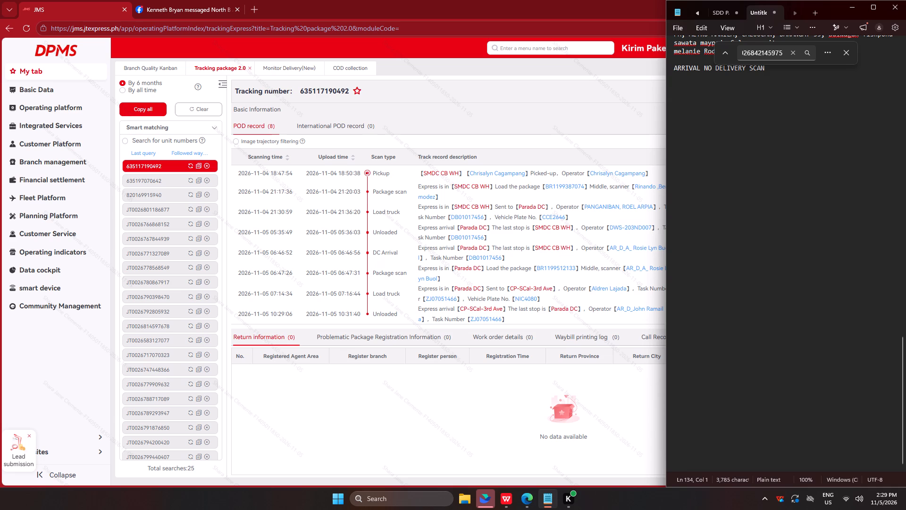
pyautogui.click(676, 161)
pyautogui.hotkey('ctrl', 'v')
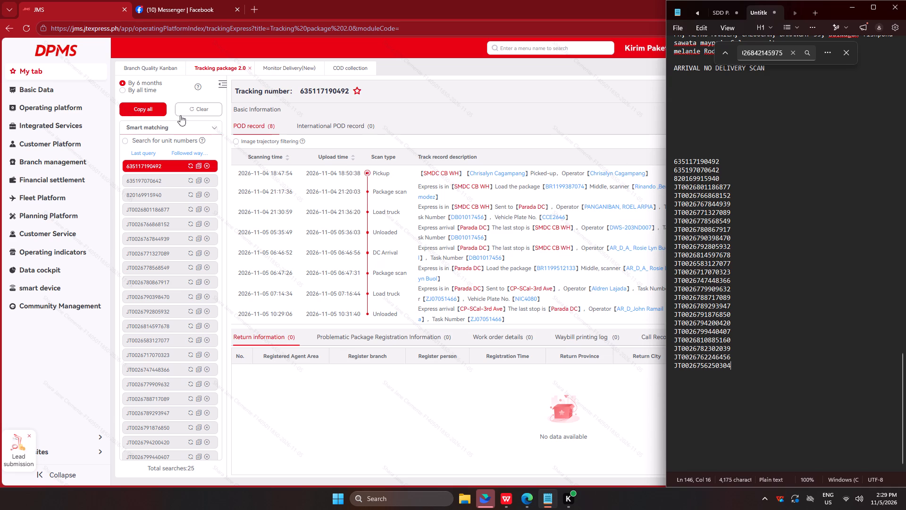
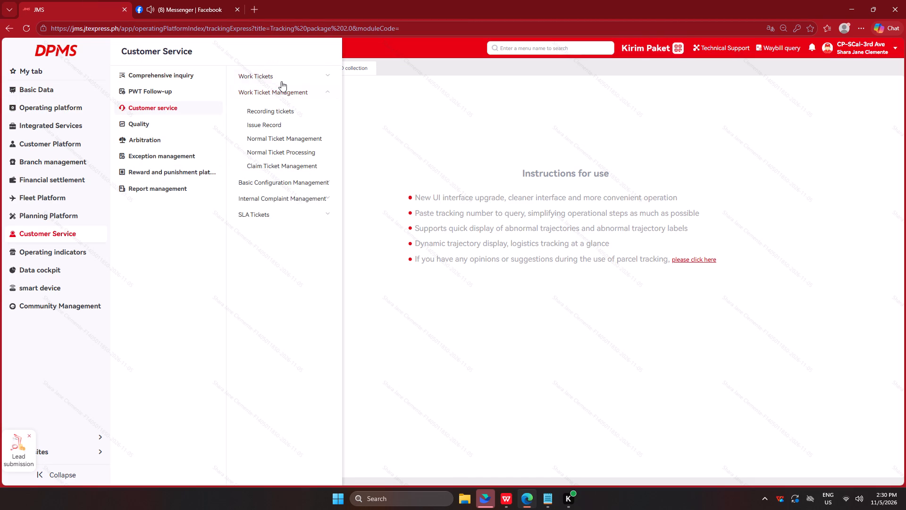
# Open Work Ticket Management under Customer Service and query tickets registered from 2026-11-01 to 2026-11-05.
pyautogui.click(285, 77)
pyautogui.click(278, 110)
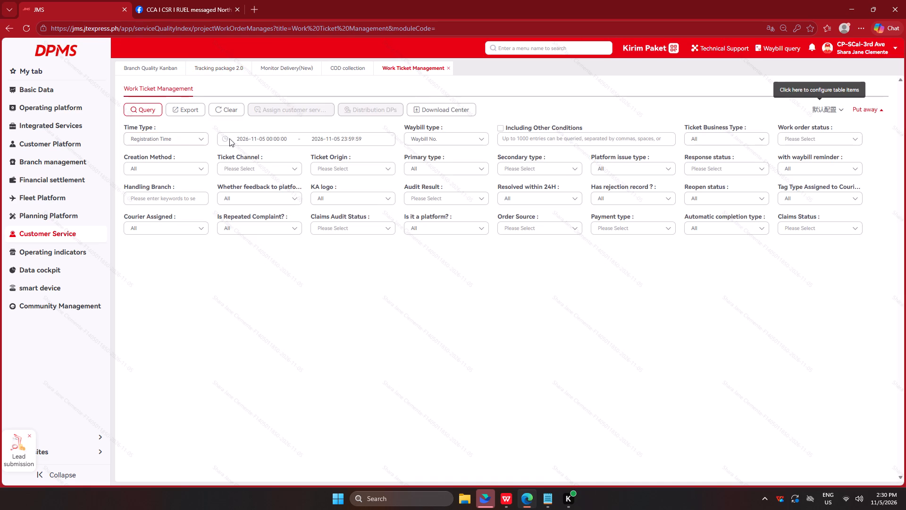
pyautogui.click(271, 137)
pyautogui.click(404, 228)
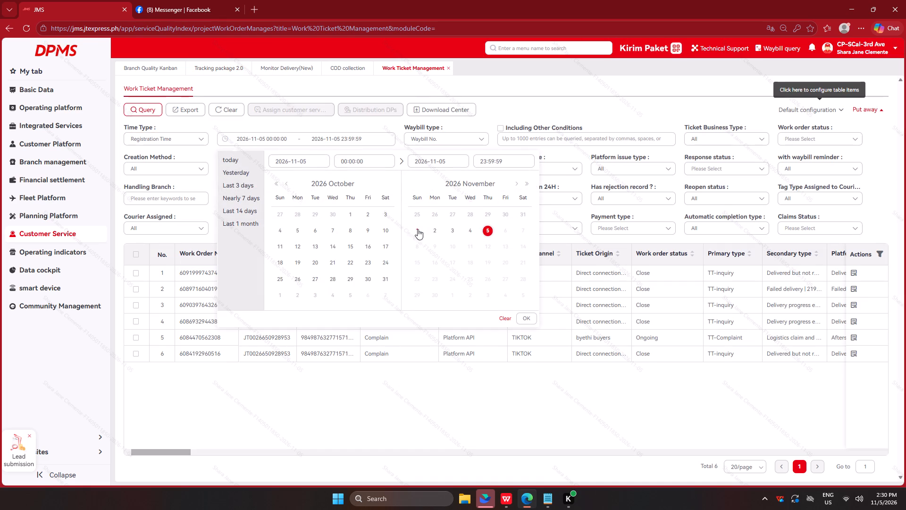
pyautogui.click(418, 229)
pyautogui.click(490, 227)
pyautogui.click(530, 315)
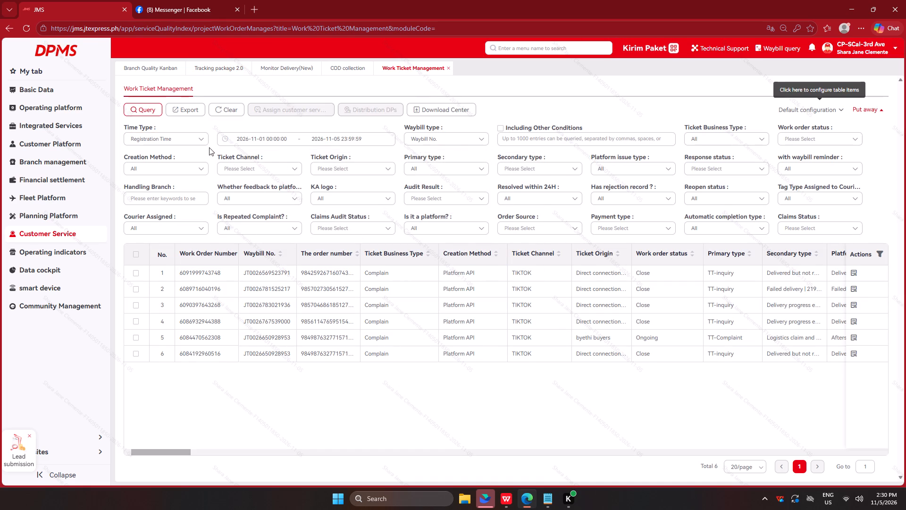
pyautogui.click(151, 108)
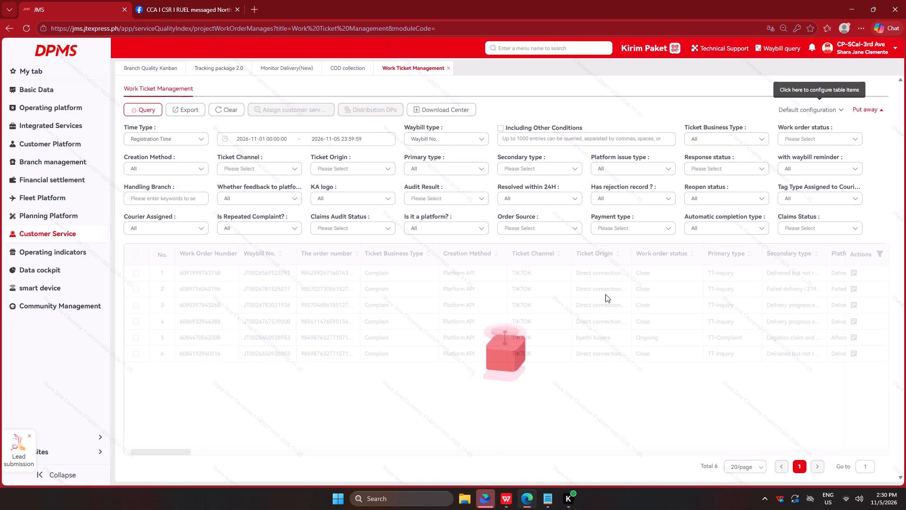
# Filter the work tickets by the order statuses To be allocated, To be Processed and Ongoing, and rerun the query.
pyautogui.click(800, 135)
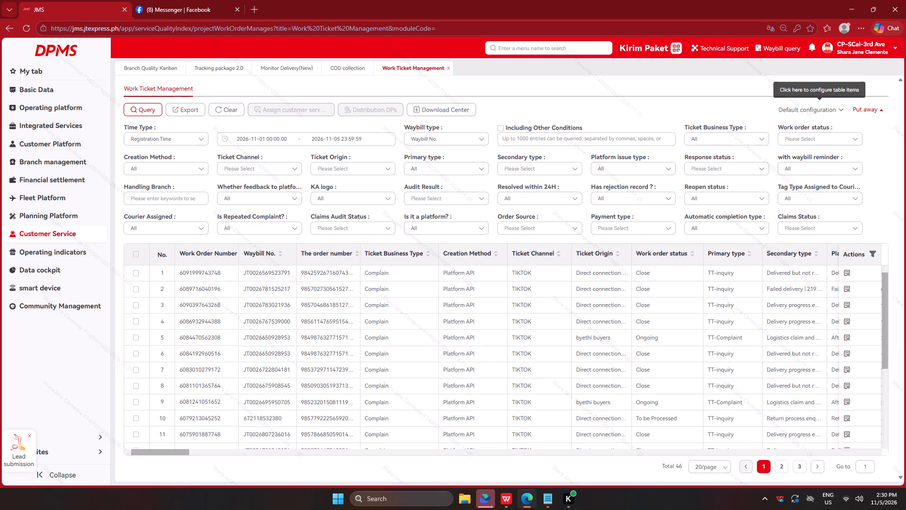
pyautogui.click(801, 156)
pyautogui.click(801, 171)
pyautogui.click(796, 186)
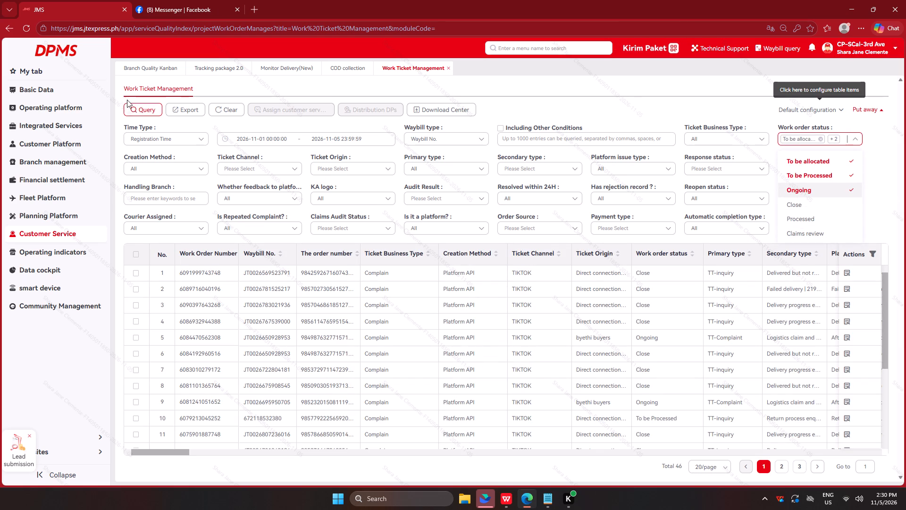
pyautogui.click(142, 103)
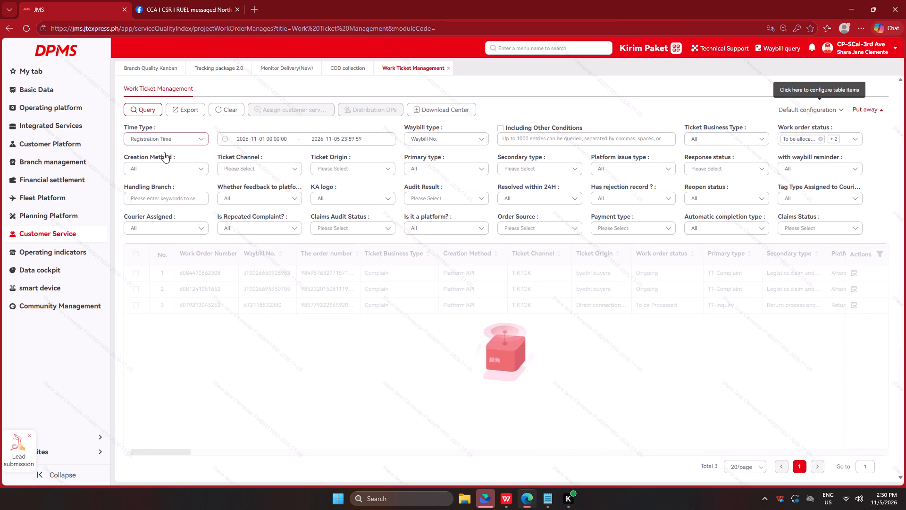
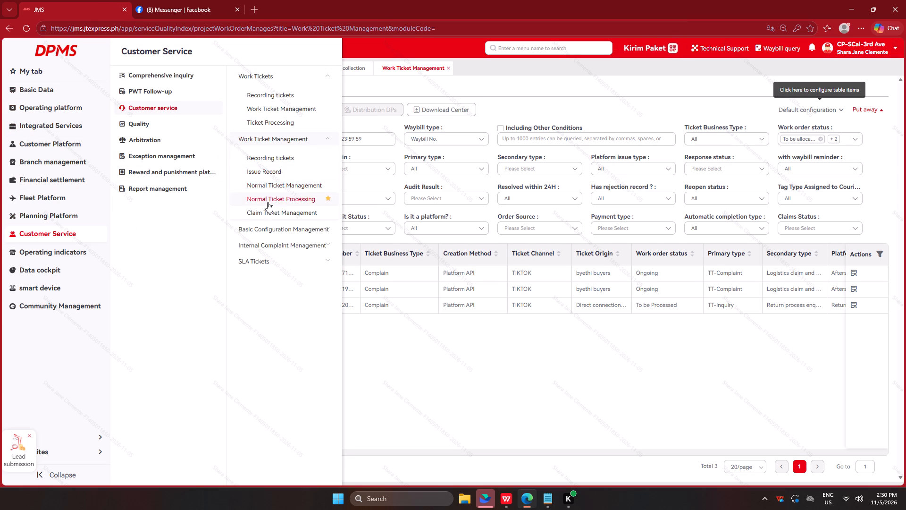
pyautogui.click(185, 137)
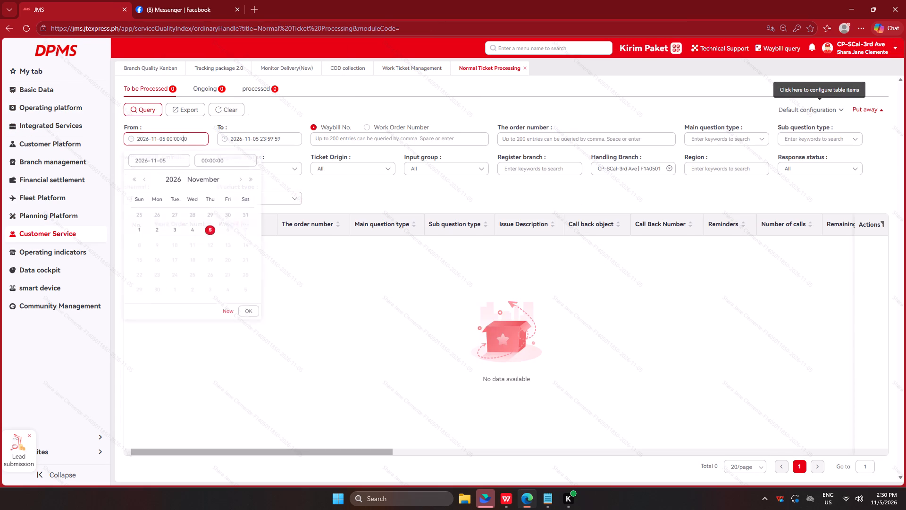
pyautogui.click(131, 237)
pyautogui.click(245, 323)
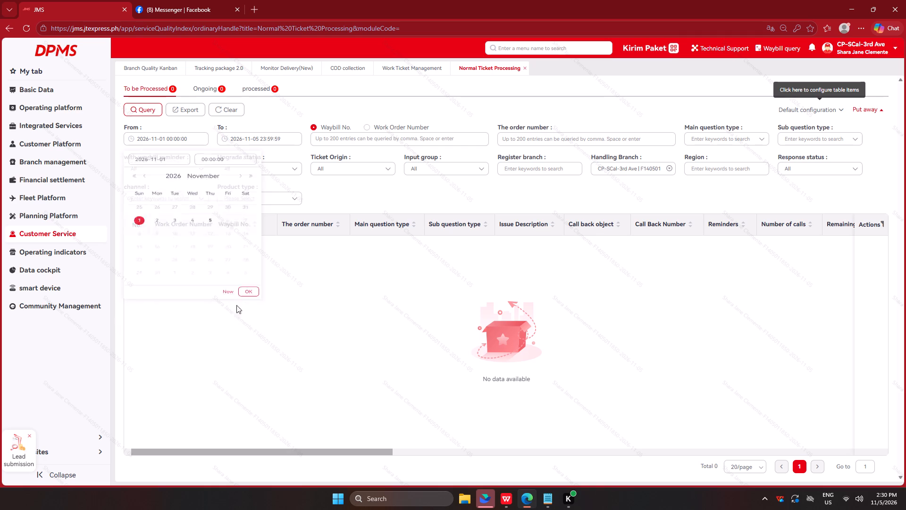
pyautogui.click(145, 110)
# Switch to the desktop work chat app to check the group chats.
pyautogui.click(488, 499)
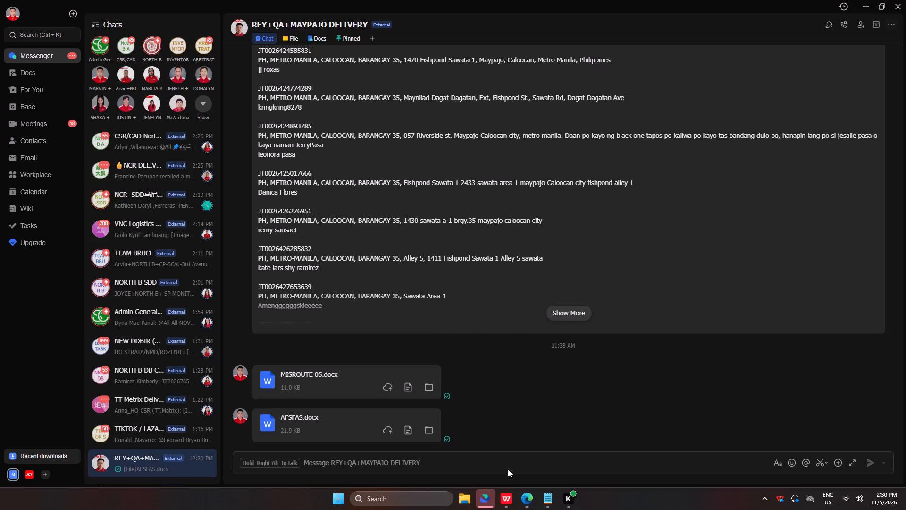
# Open the TEMPLATES document from the pinned messages of the MARVIN + NORTH B + CP-SCAL 3RD-AVE + ADMIN GEN(DELIVERY) group chat.
pyautogui.scroll(5, 237, 269)
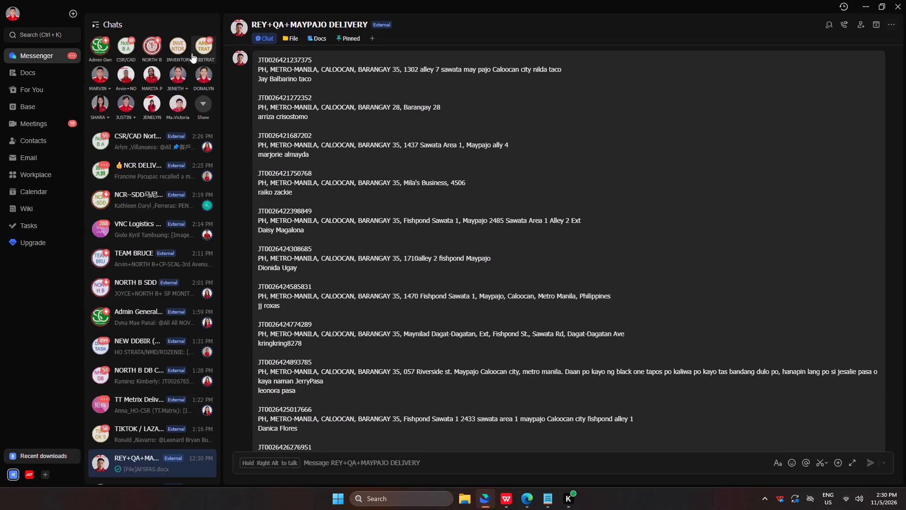
pyautogui.click(99, 73)
pyautogui.click(325, 39)
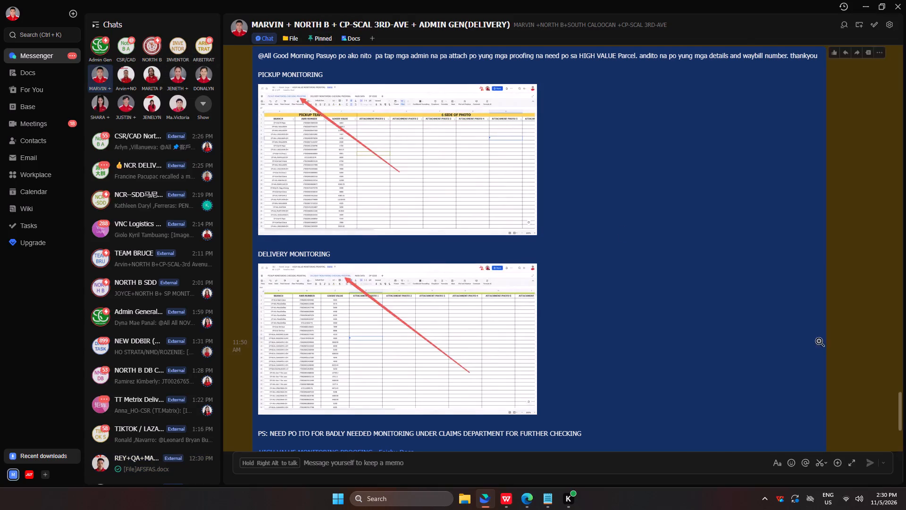
pyautogui.scroll(-17, 812, 333)
pyautogui.scroll(-15, 829, 398)
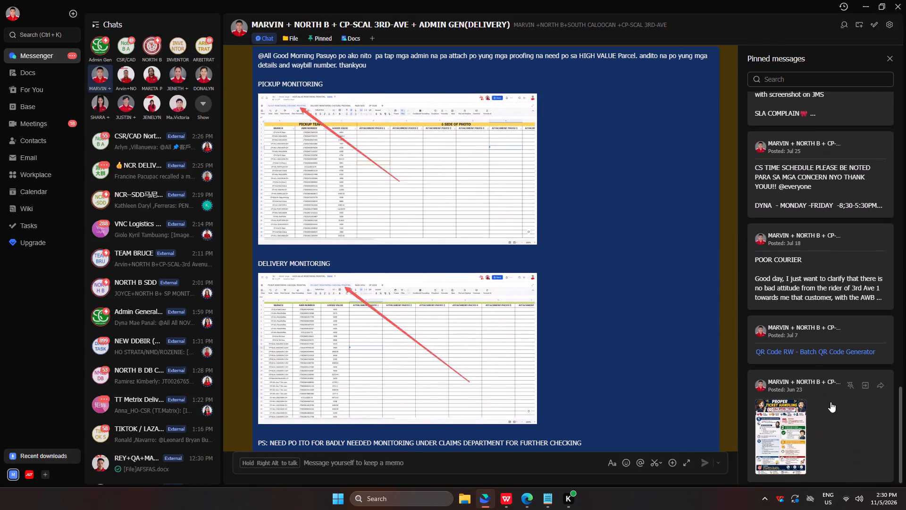
pyautogui.scroll(-6, 835, 352)
pyautogui.scroll(-7, 819, 400)
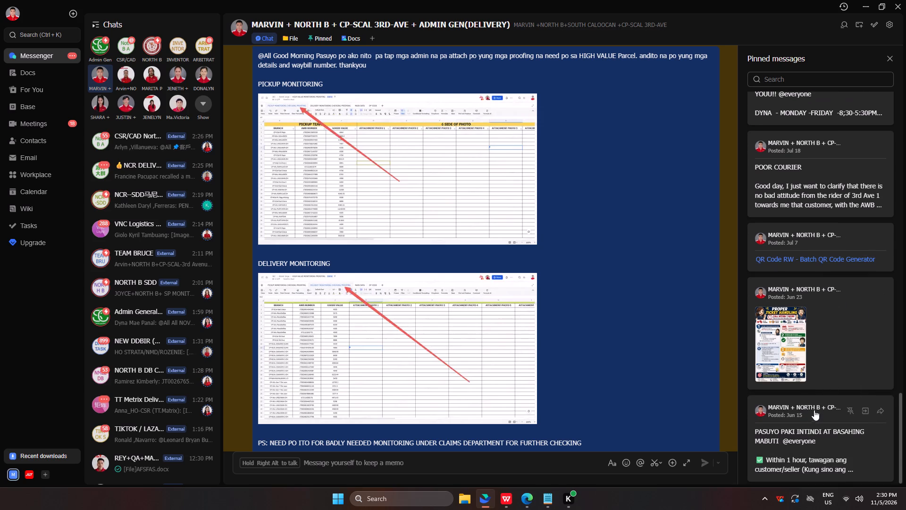
pyautogui.scroll(3, 807, 416)
pyautogui.scroll(-18, 807, 413)
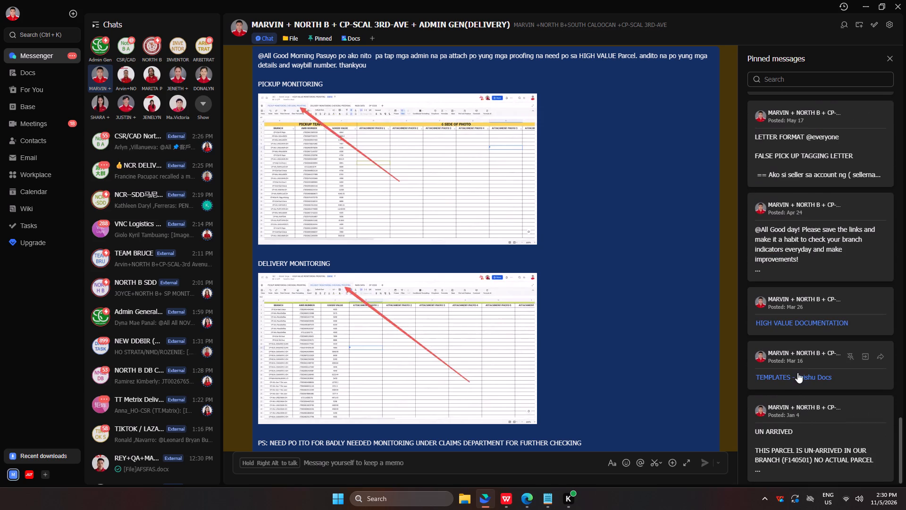
pyautogui.click(797, 378)
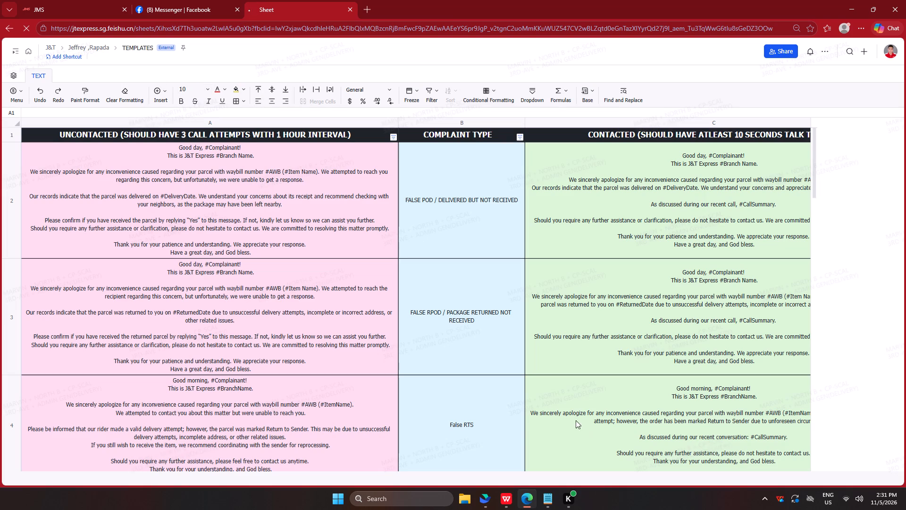
# Try to copy the uncontacted message template for the FALSE POD / DELIVERED BUT NOT RECEIVED complaint type.
pyautogui.click(304, 205)
pyautogui.hotkey('ctrl', 'c')
pyautogui.hotkey('ctrl', 'c')
pyautogui.click(250, 179)
pyautogui.click(606, 204)
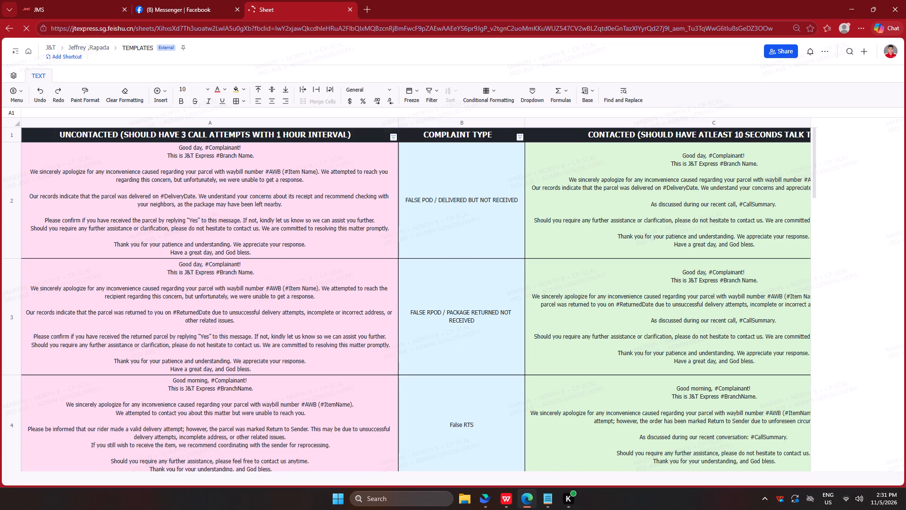
pyautogui.click(286, 223)
pyautogui.moveTo(274, 251); pyautogui.dragTo(165, 226)
pyautogui.moveTo(165, 226); pyautogui.dragTo(255, 249)
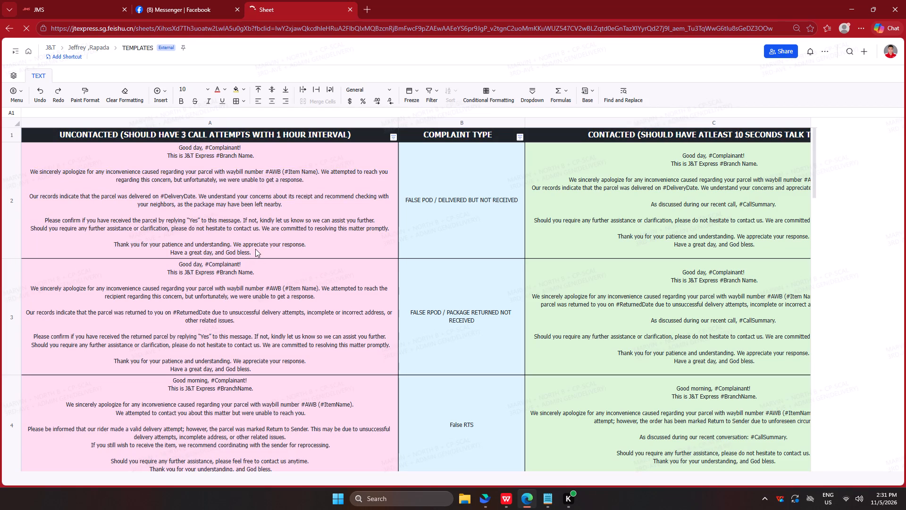
pyautogui.moveTo(255, 249); pyautogui.dragTo(251, 254)
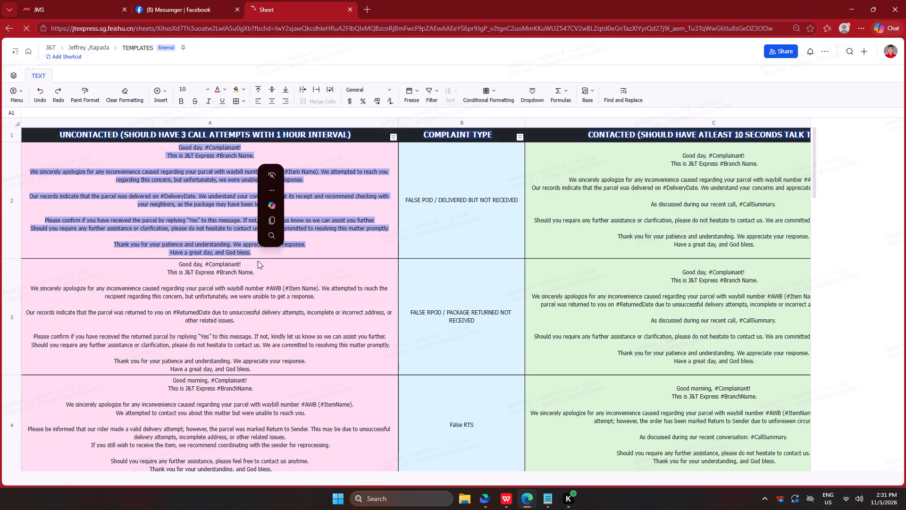
pyautogui.hotkey('ctrl', 'c')
pyautogui.hotkey('ctrl', 'c')
pyautogui.hotkey('ctrl', 'c')
pyautogui.hotkey('ctrl', 'c')
pyautogui.hotkey('ctrl', 'c')
pyautogui.hotkey('ctrl', 'c')
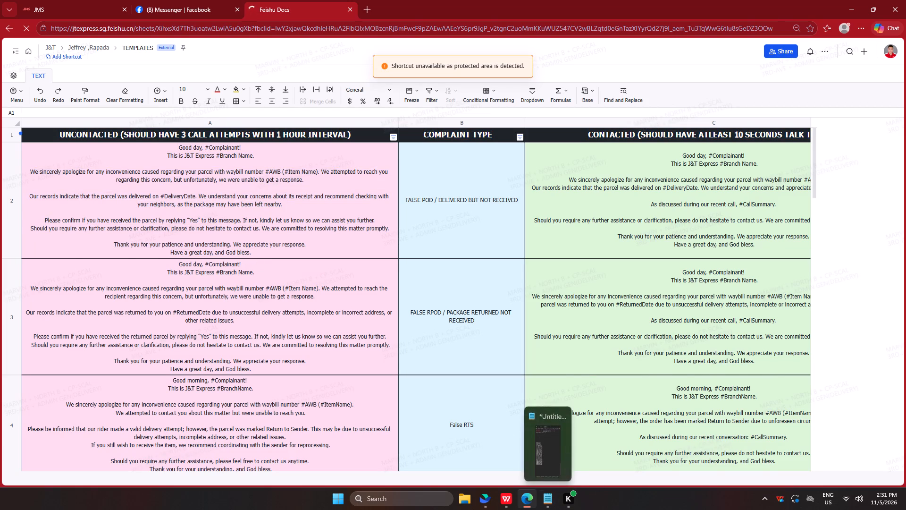
pyautogui.click(259, 206)
pyautogui.scroll(6, 282, 218)
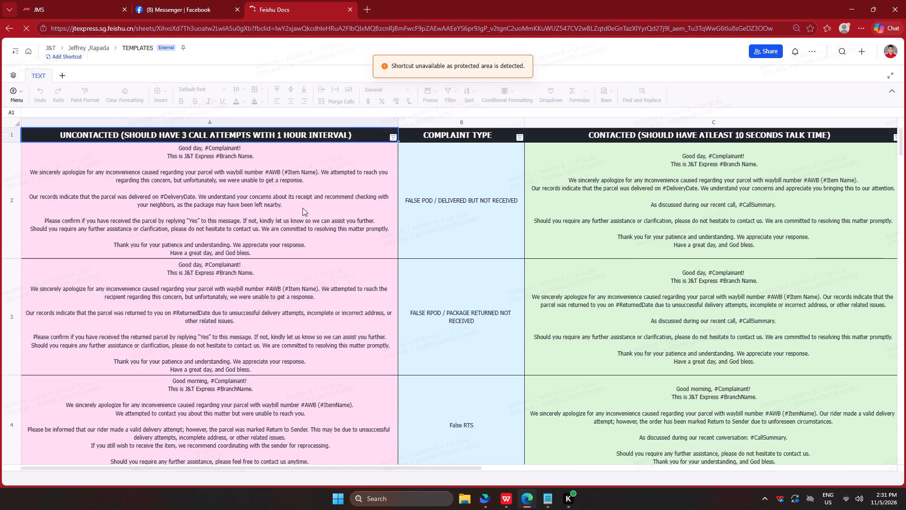
# Copy the uncontacted message template for the FALSE POD / DELIVERED BUT NOT RECEIVED complaint type.
pyautogui.scroll(2, 302, 208)
pyautogui.click(315, 219)
pyautogui.hotkey('ctrl', 'c')
# Switch to Notepad and bring up the untitled note holding the list of waybill numbers.
pyautogui.click(537, 495)
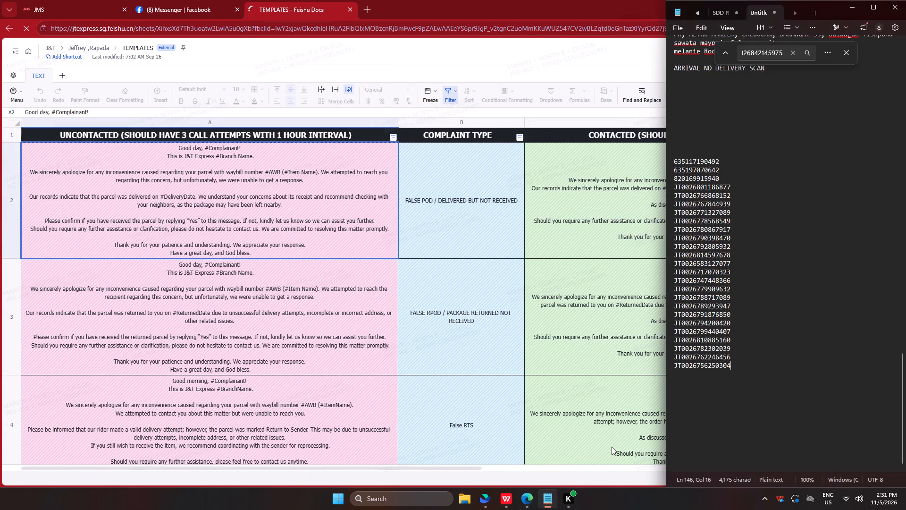
pyautogui.scroll(10, 764, 324)
pyautogui.scroll(-14, 738, 359)
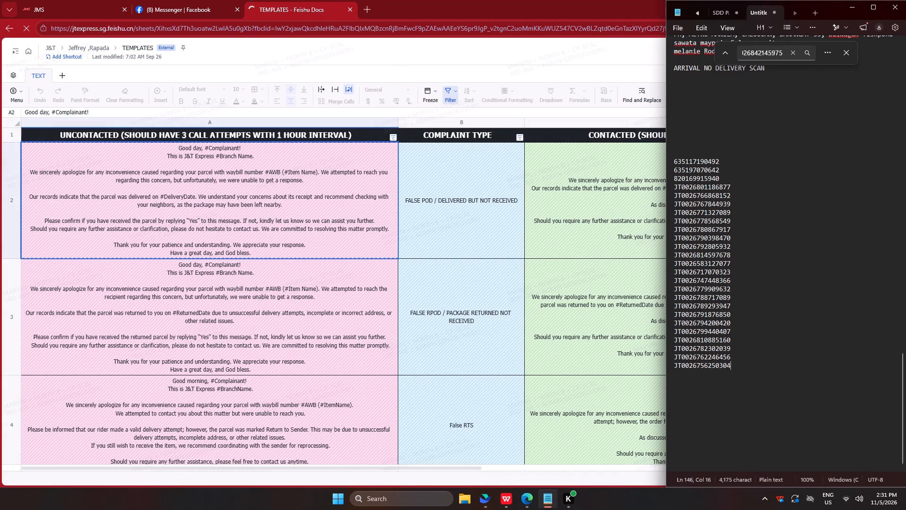
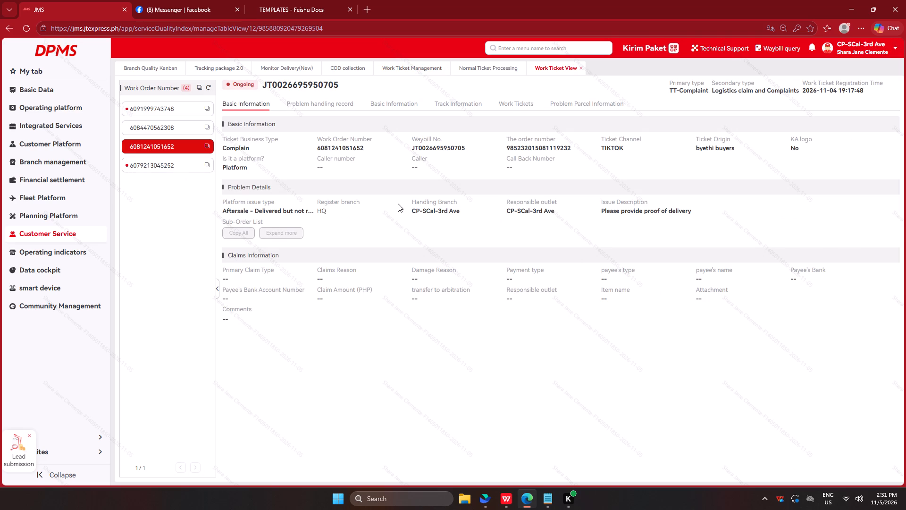
pyautogui.click(523, 103)
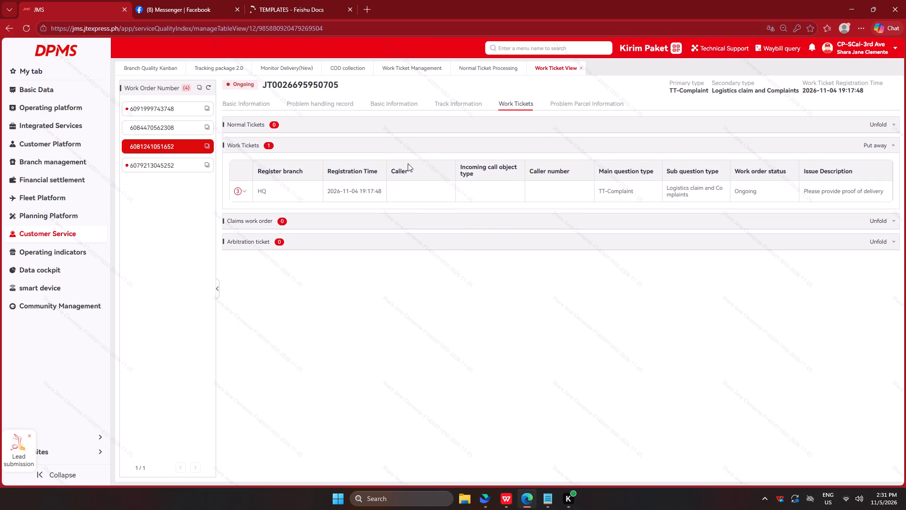
pyautogui.click(245, 192)
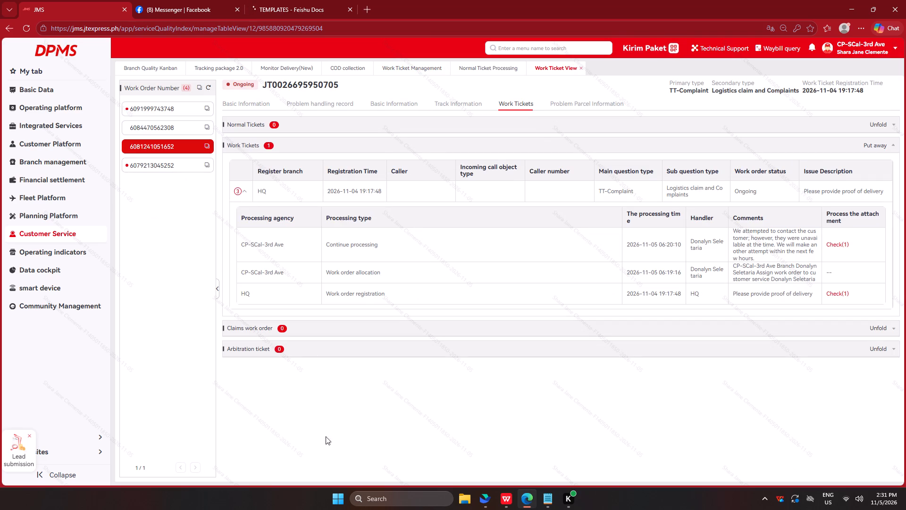
pyautogui.click(841, 243)
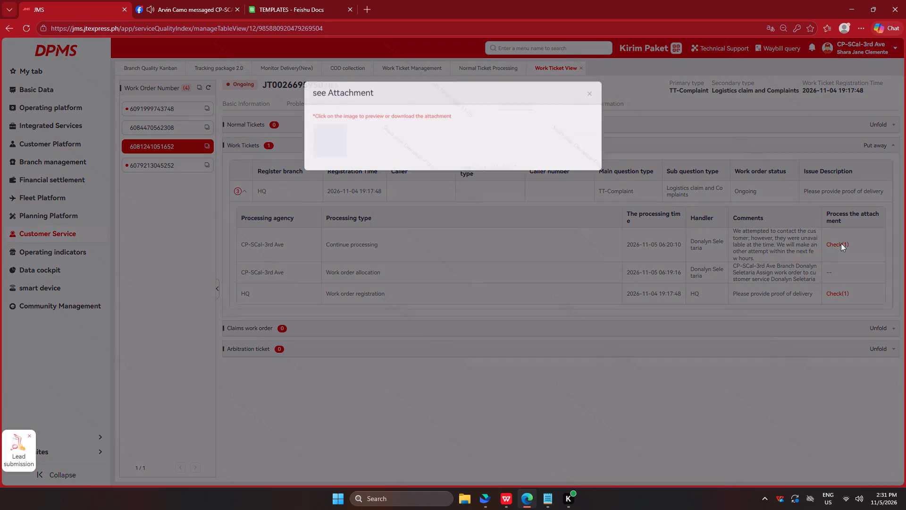
pyautogui.press('Escape')
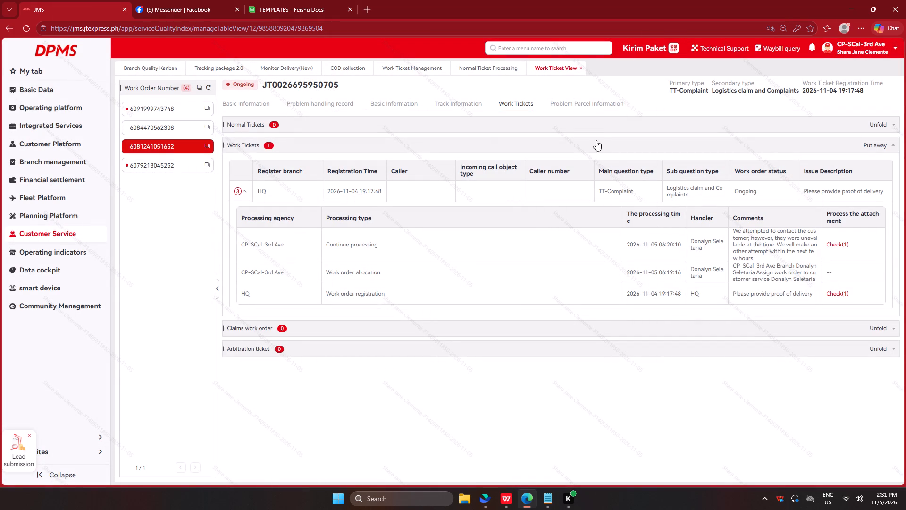
# Return to the Work Ticket Management list of the branch's tickets.
pyautogui.click(399, 70)
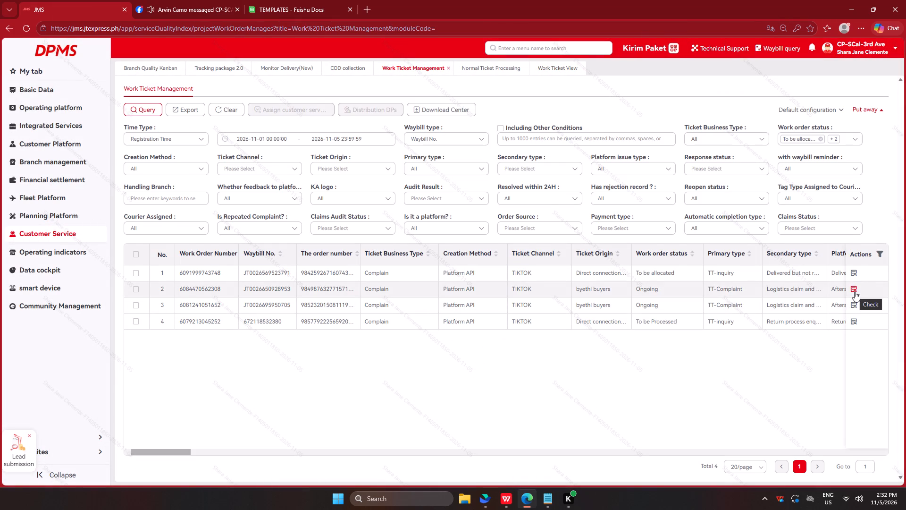
pyautogui.click(855, 291)
pyautogui.click(514, 105)
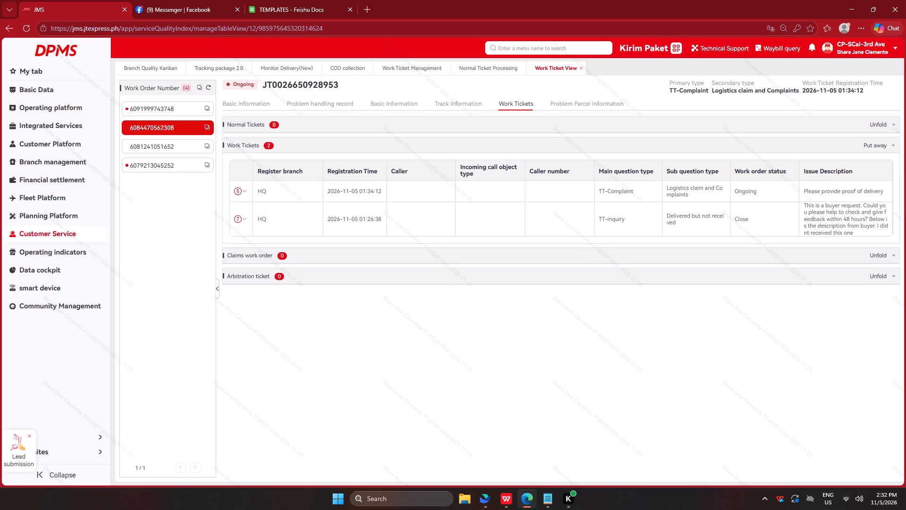
pyautogui.click(246, 191)
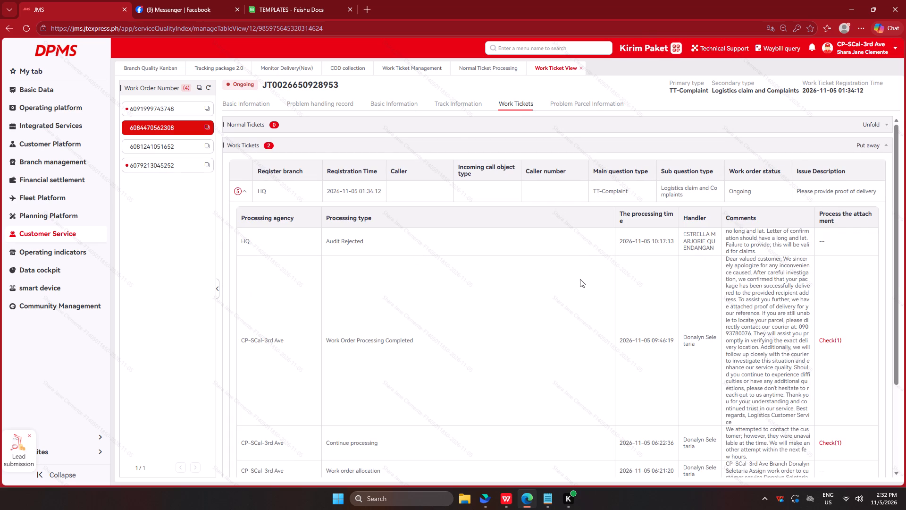
# Examine the attachment of the Work Order Processing Completed entry, rotating the photo a quarter turn counterclockwise so its location stamp reads upright.
pyautogui.click(832, 341)
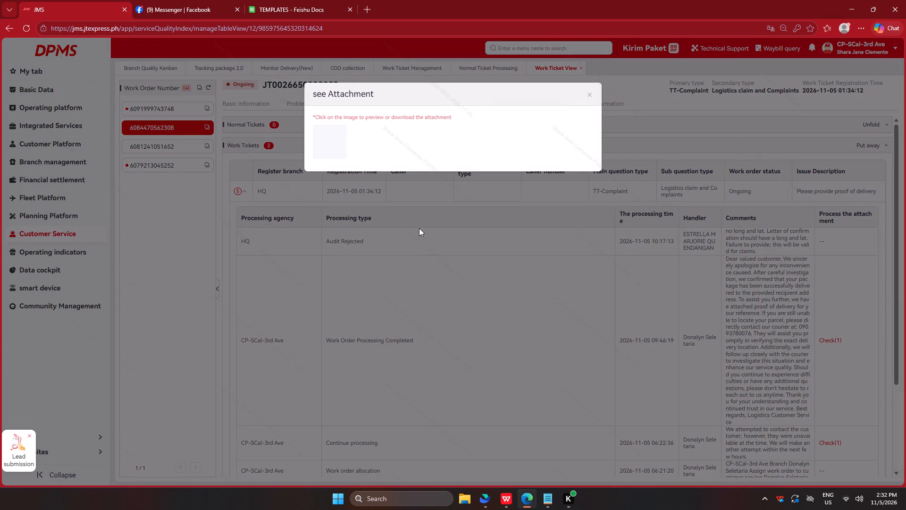
pyautogui.click(330, 144)
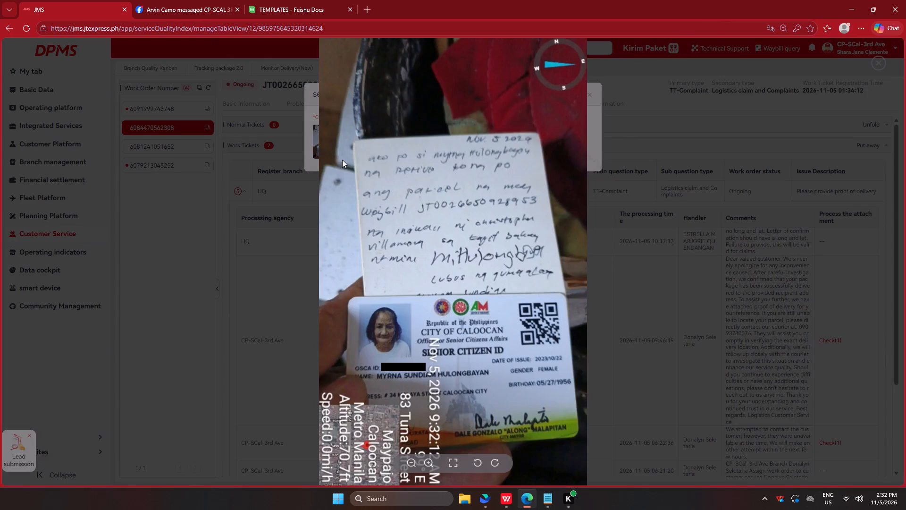
pyautogui.scroll(-5, 502, 399)
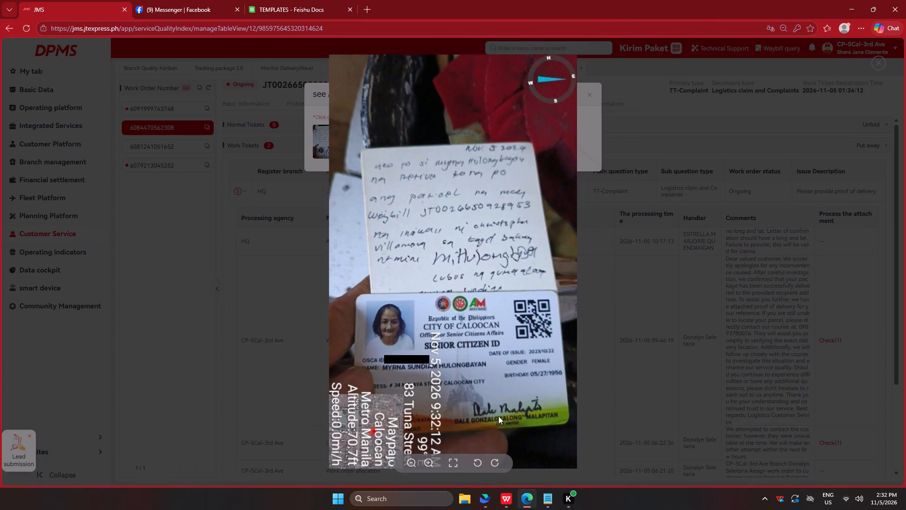
pyautogui.click(493, 411)
pyautogui.click(478, 464)
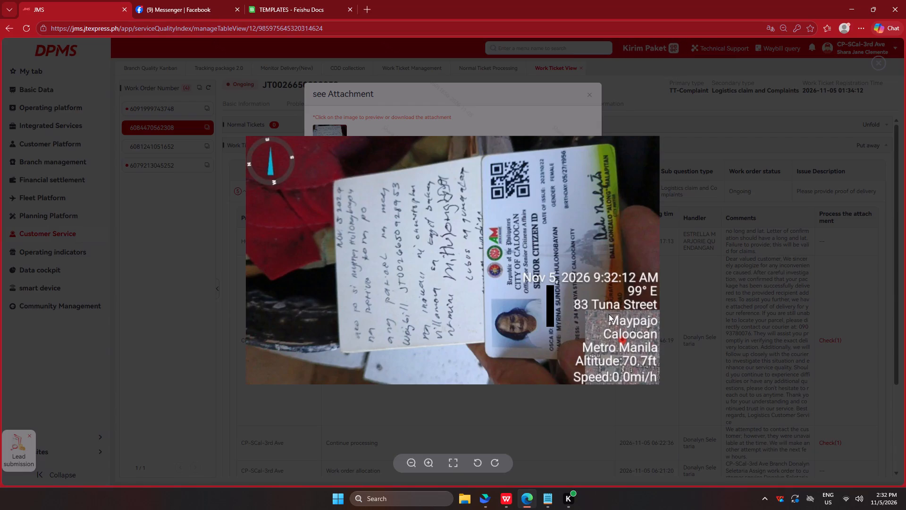
# Recheck the photo attached to the Work Order Processing Completed entry in its original orientation and return to the work ticket's processing records.
pyautogui.press('Escape')
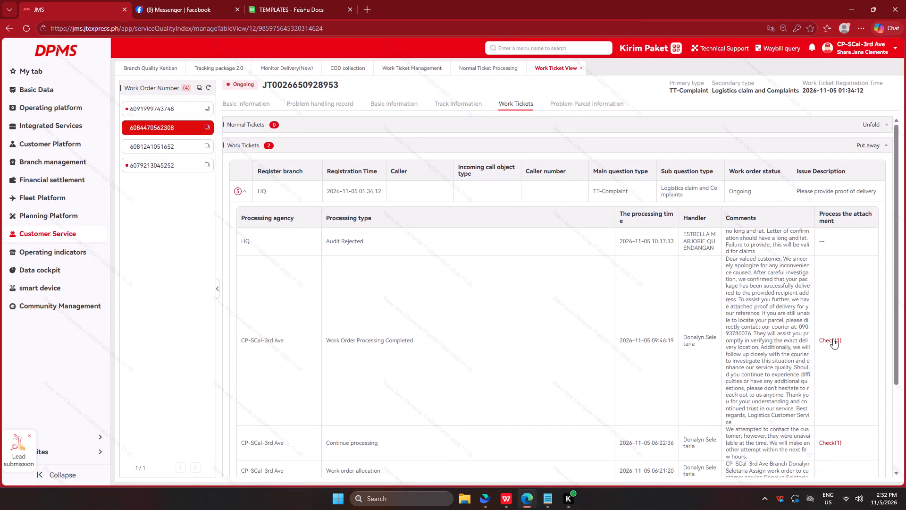
pyautogui.click(832, 339)
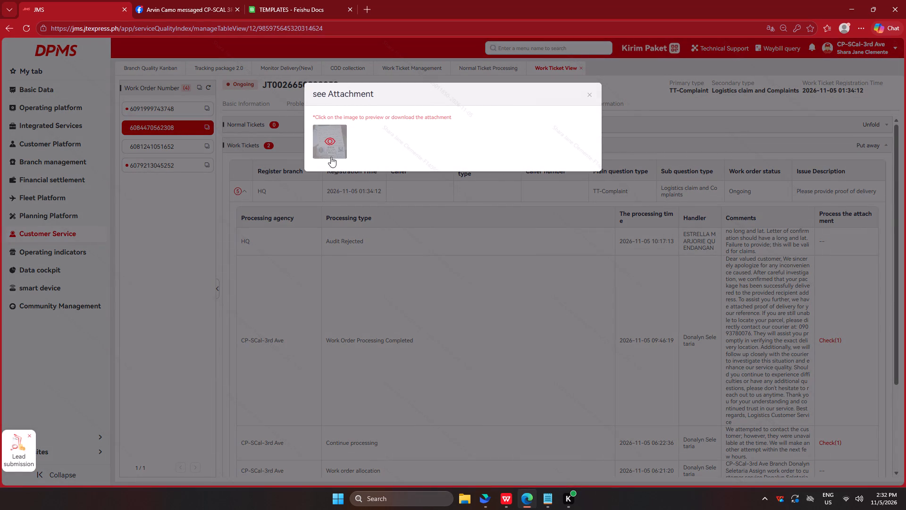
pyautogui.click(330, 145)
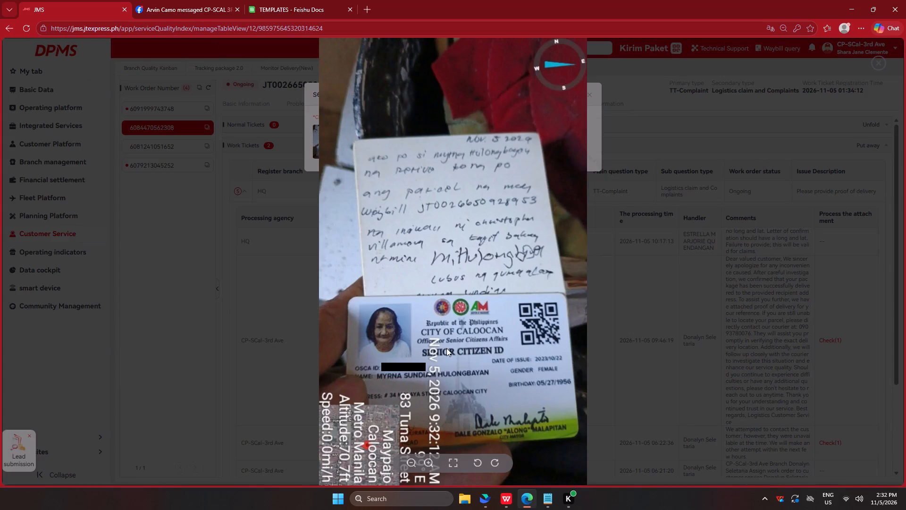
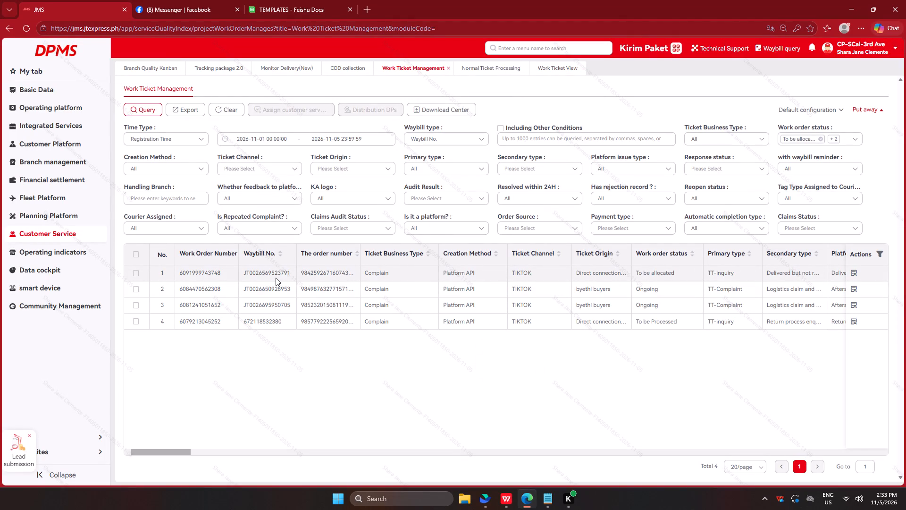
pyautogui.hotkey('ctrl', 'c')
pyautogui.hotkey('ctrl', 'c')
pyautogui.hotkey('ctrl', 'c')
pyautogui.hotkey('ctrl', 'c')
pyautogui.hotkey('ctrl', 'c')
pyautogui.keyDown('ctrl'); pyautogui.click(222, 71); pyautogui.keyUp('ctrl')
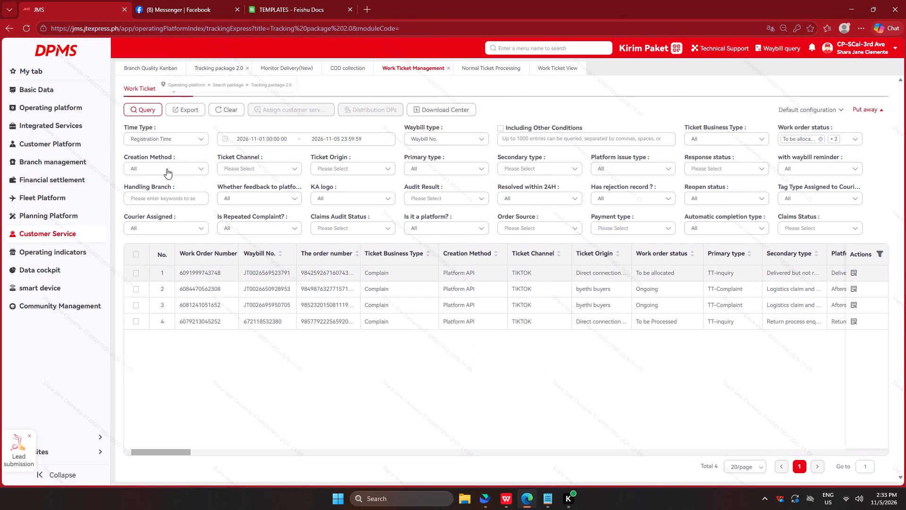
pyautogui.click(164, 166)
pyautogui.hotkey('ctrl', 'v')
pyautogui.scroll(-8, 418, 285)
pyautogui.scroll(-8, 455, 323)
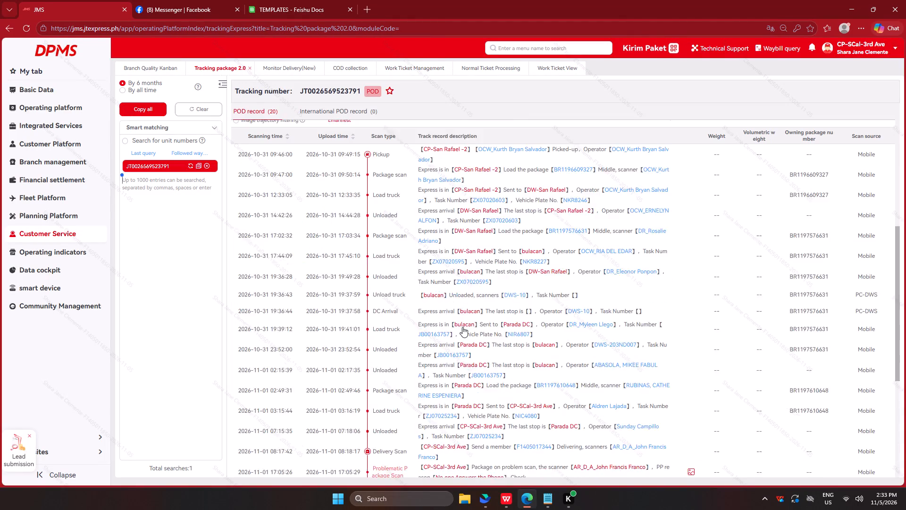
pyautogui.scroll(-4, 462, 327)
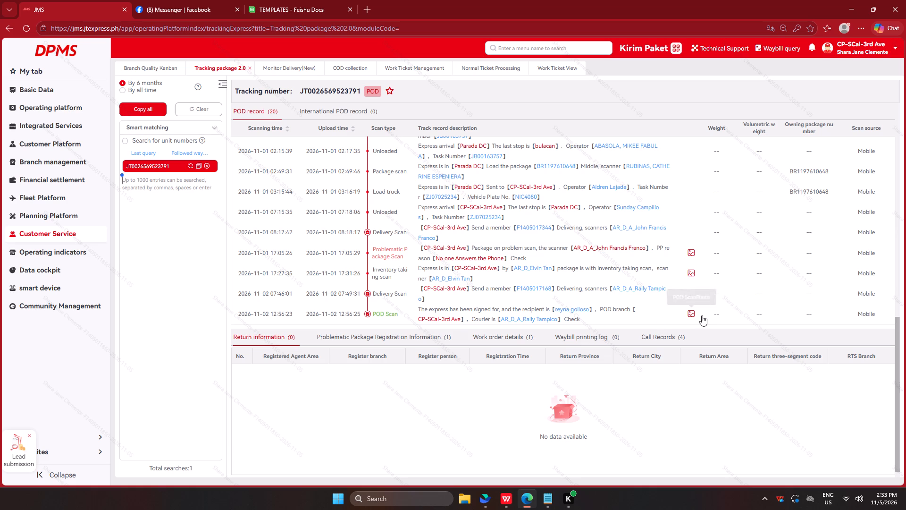
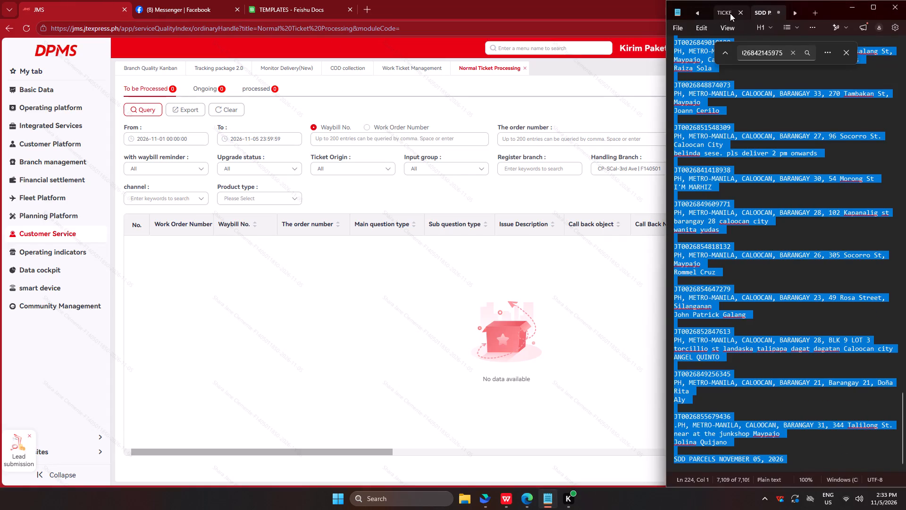
pyautogui.click(726, 13)
pyautogui.scroll(6, 743, 221)
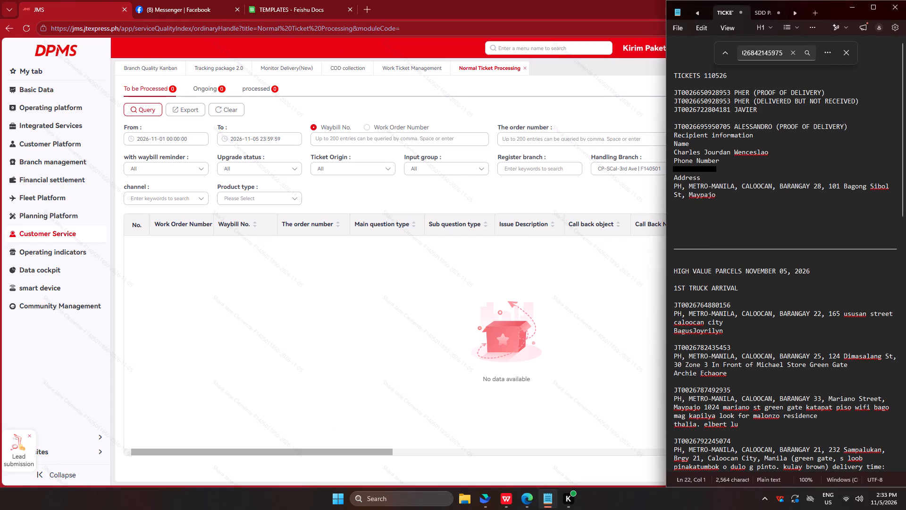
pyautogui.moveTo(749, 218); pyautogui.dragTo(653, 136)
pyautogui.click(437, 300)
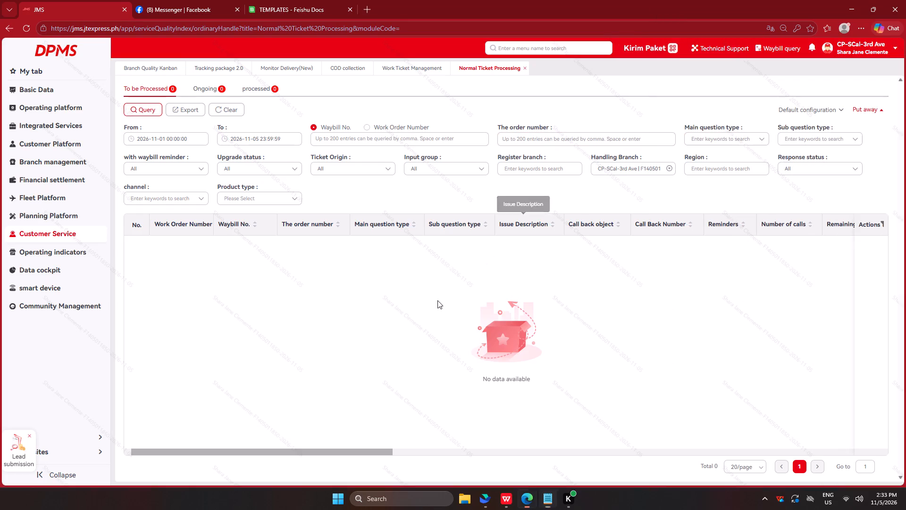
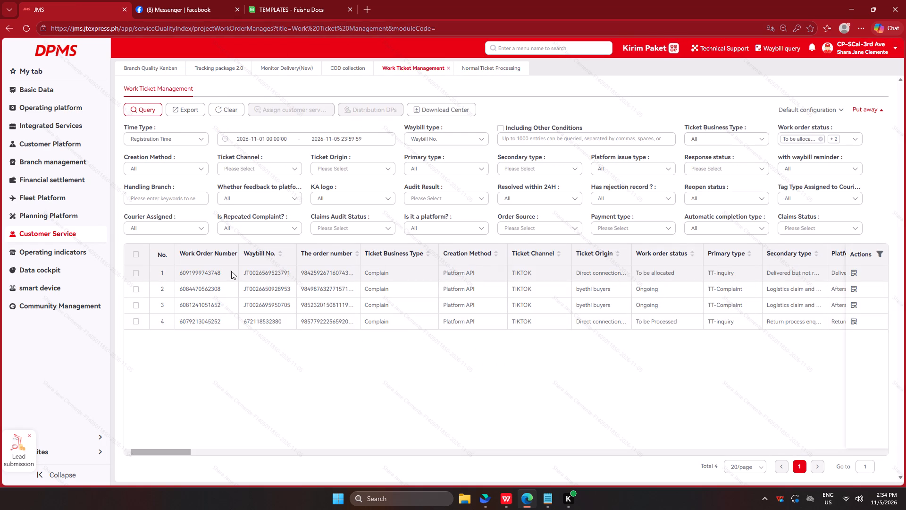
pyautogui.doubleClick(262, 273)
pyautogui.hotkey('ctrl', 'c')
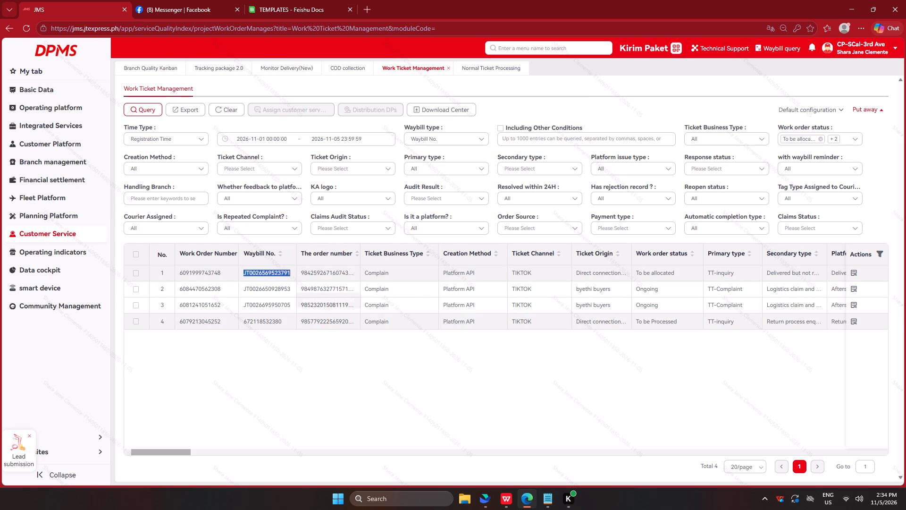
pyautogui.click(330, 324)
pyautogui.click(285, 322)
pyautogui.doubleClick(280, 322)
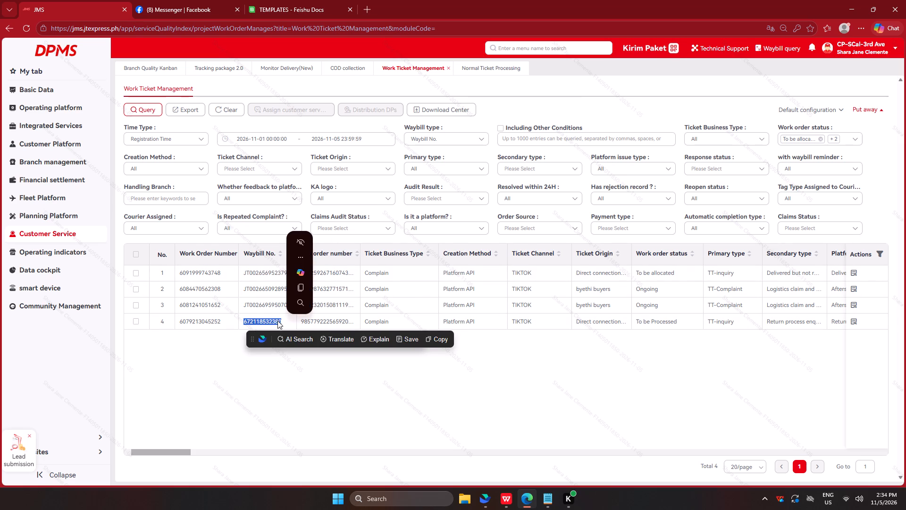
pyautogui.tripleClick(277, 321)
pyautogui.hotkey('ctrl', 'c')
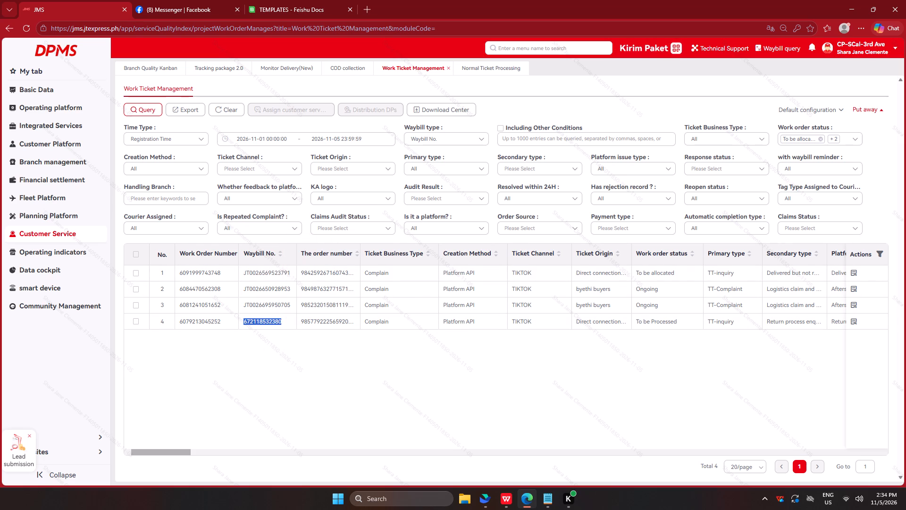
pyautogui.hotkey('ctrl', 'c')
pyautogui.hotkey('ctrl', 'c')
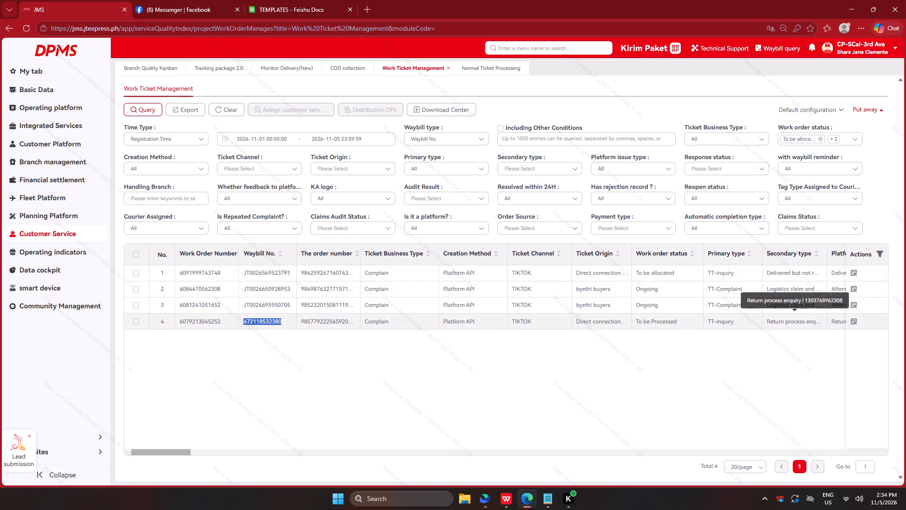
pyautogui.click(856, 324)
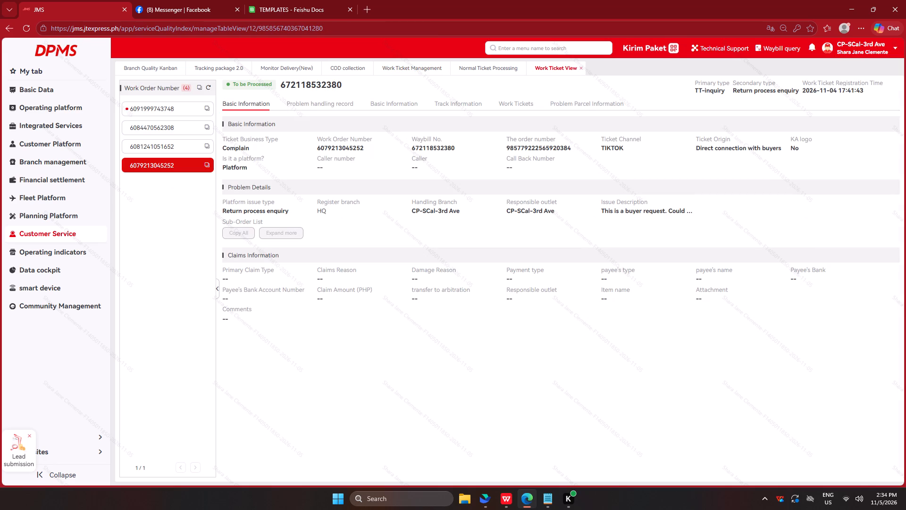
pyautogui.scroll(-6, 527, 290)
pyautogui.click(521, 99)
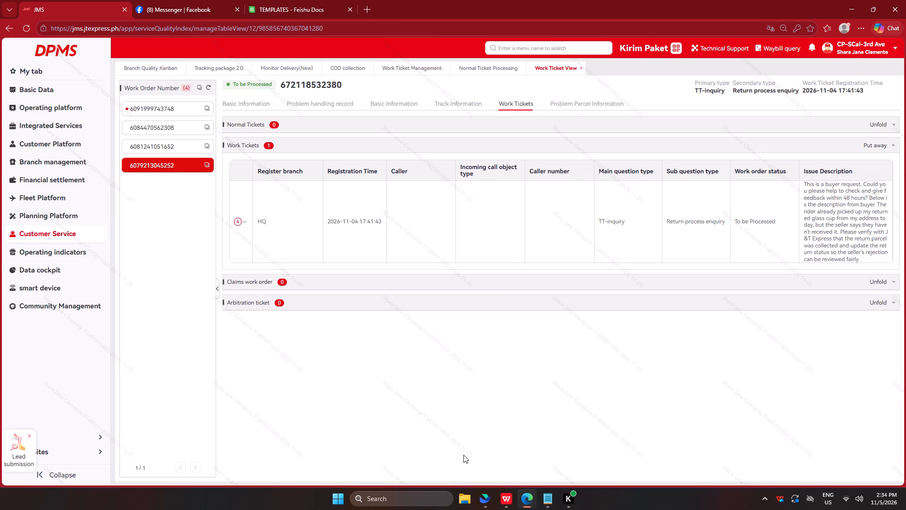
pyautogui.click(247, 222)
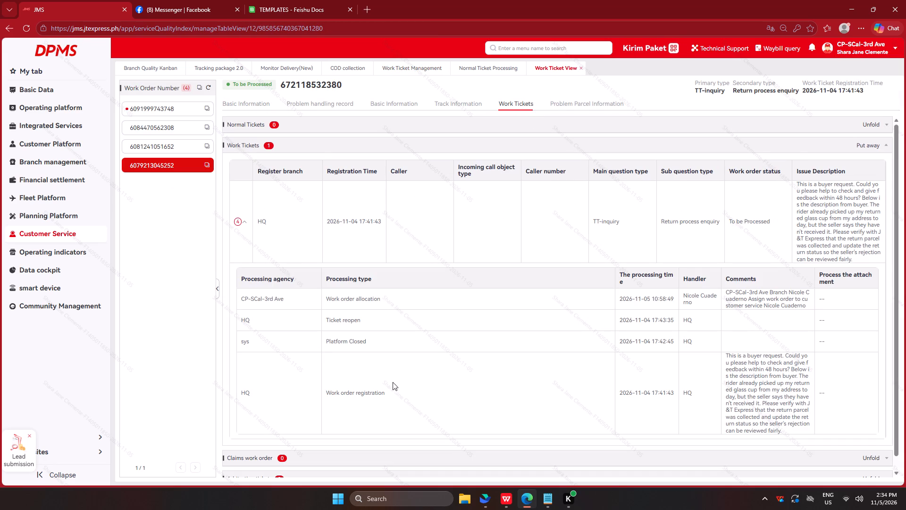
pyautogui.moveTo(742, 294); pyautogui.dragTo(779, 306)
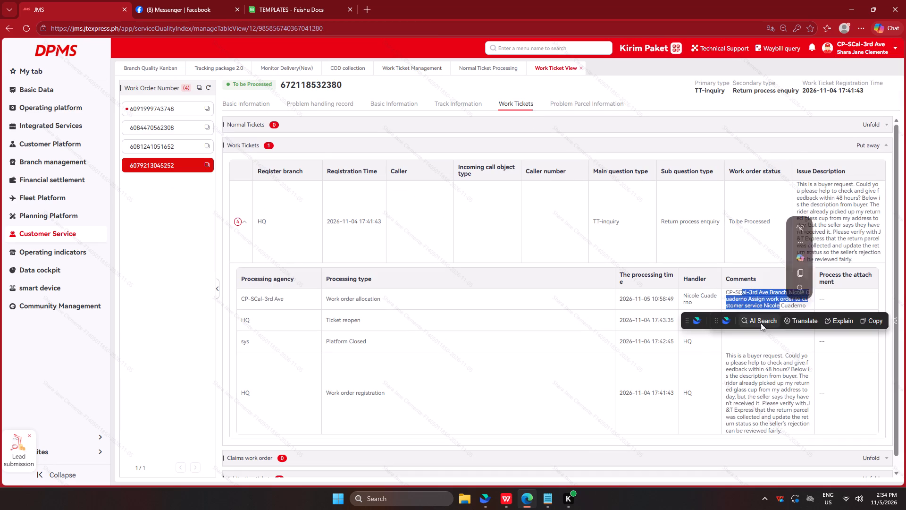
pyautogui.click(454, 327)
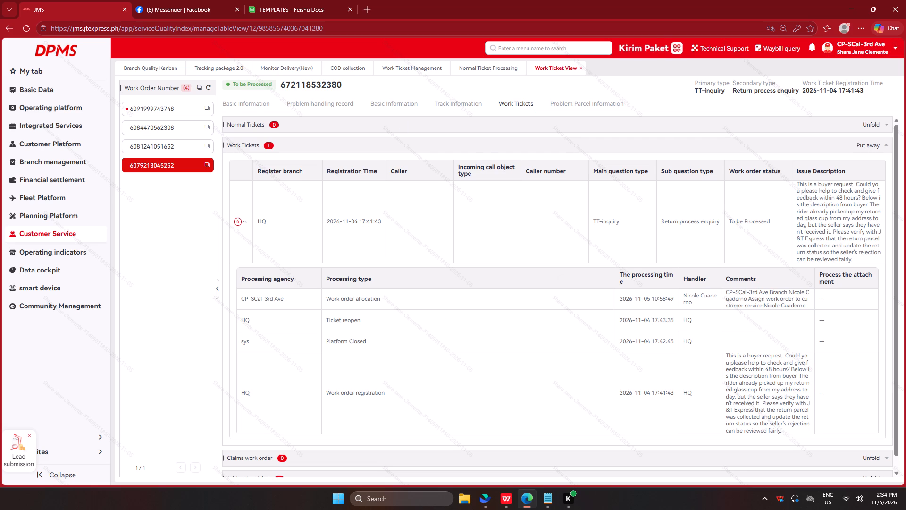
pyautogui.scroll(-3, 669, 357)
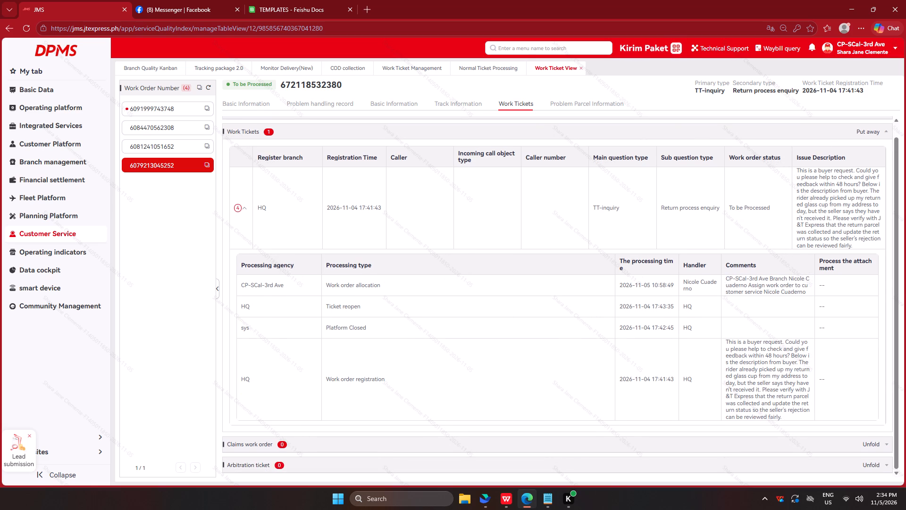
pyautogui.click(581, 68)
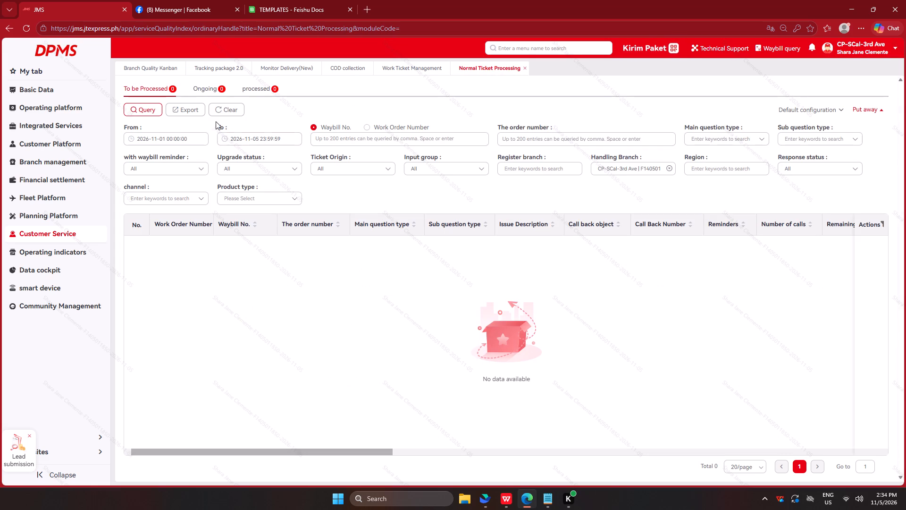
pyautogui.click(411, 70)
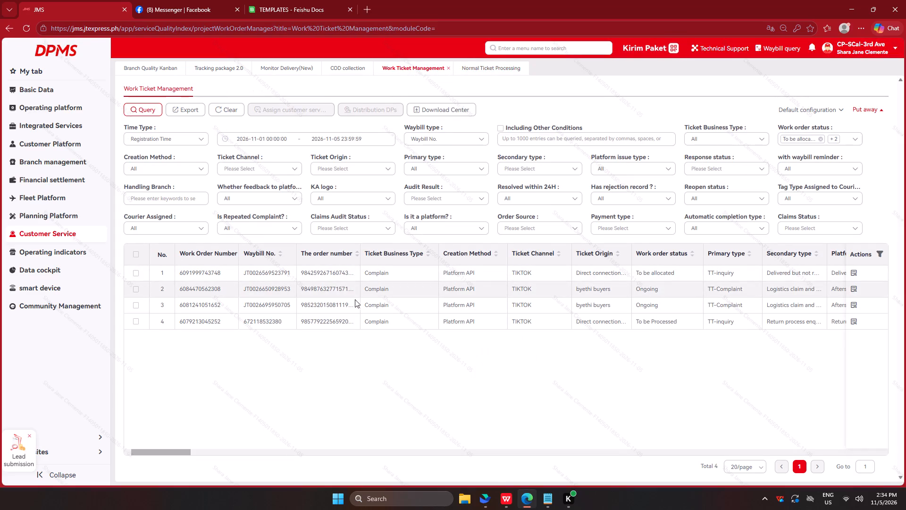
pyautogui.tripleClick(259, 272)
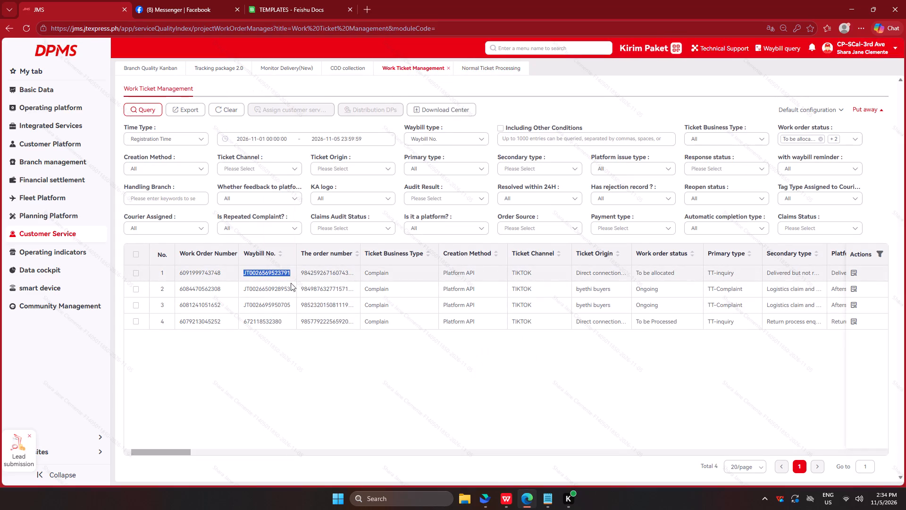
pyautogui.hotkey('ctrl', 'c')
pyautogui.hotkey('ctrl', 'c')
pyautogui.hotkey('ctrl', 'c')
pyautogui.hotkey('ctrl', 'c')
pyautogui.hotkey('ctrl', 'c')
pyautogui.hotkey('ctrl', 'c')
pyautogui.click(548, 503)
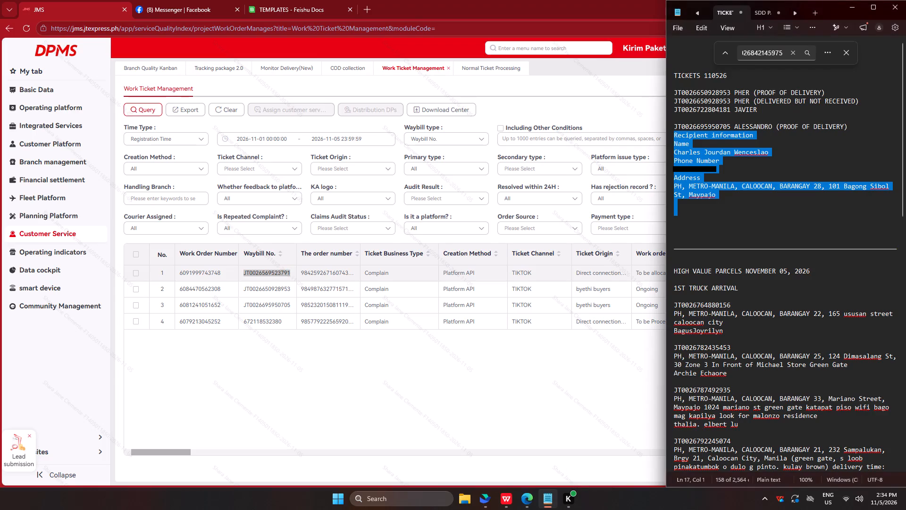
pyautogui.click(760, 217)
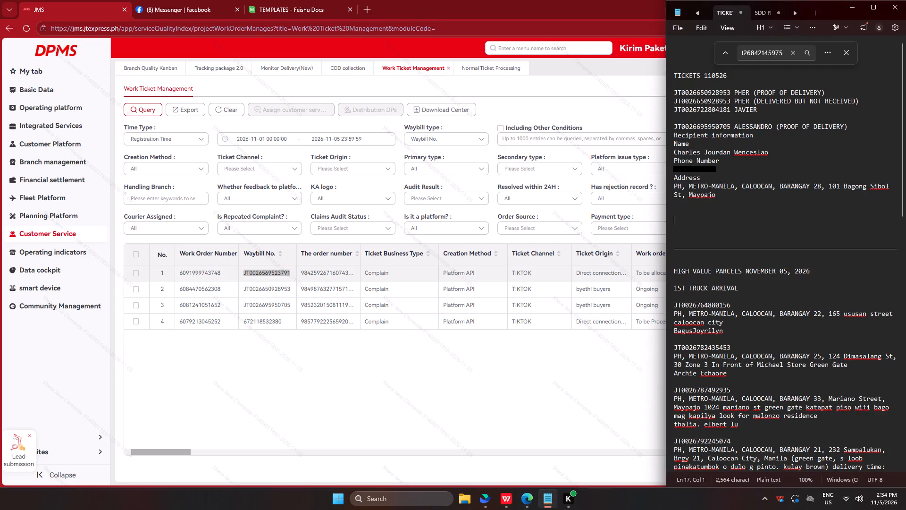
pyautogui.hotkey('ctrl', 'v')
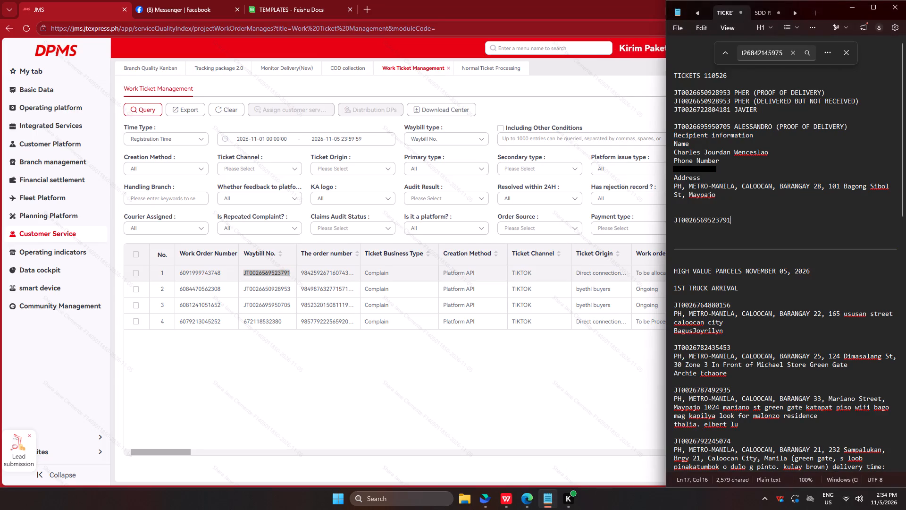
pyautogui.click(847, 51)
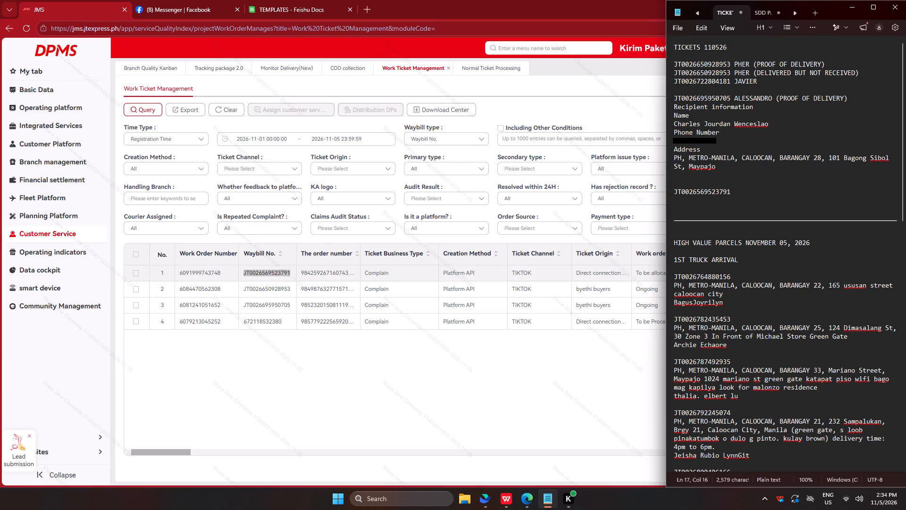
pyautogui.click(706, 89)
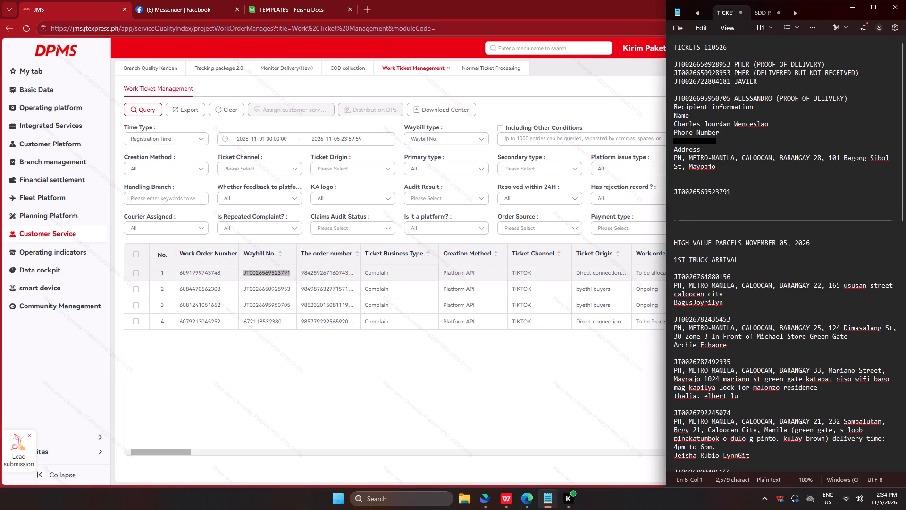
pyautogui.press('Delete')
pyautogui.press('Return')
pyautogui.press('Return')
pyautogui.press('Up')
pyautogui.write('PWT')
pyautogui.press('Return')
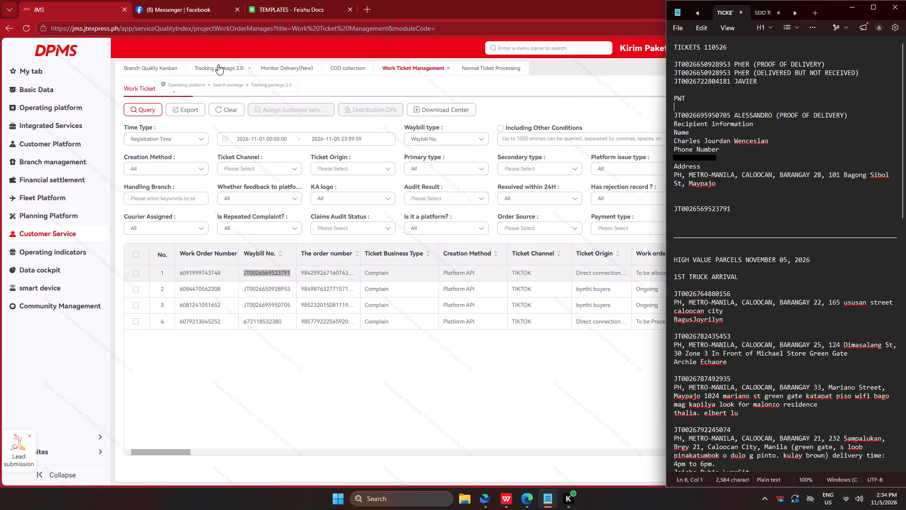
pyautogui.click(218, 64)
pyautogui.click(198, 107)
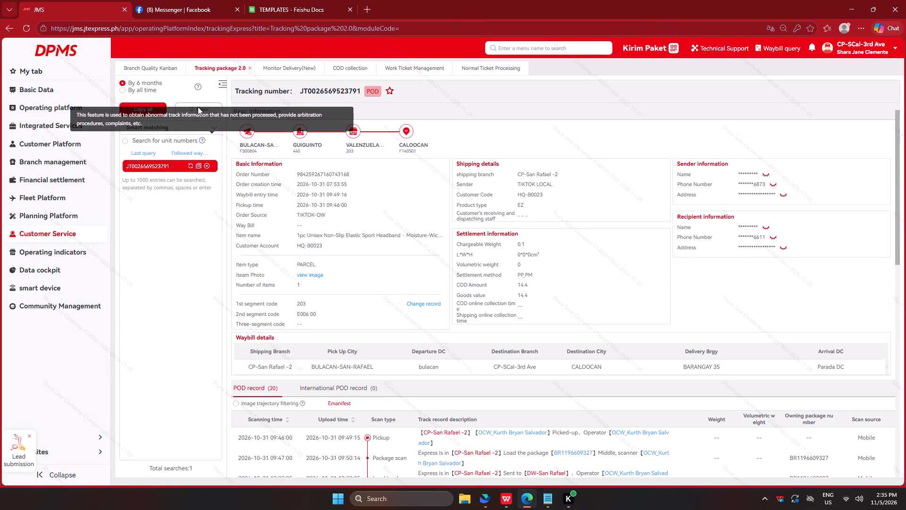
pyautogui.click(201, 108)
pyautogui.click(174, 175)
pyautogui.hotkey('ctrl', 'v')
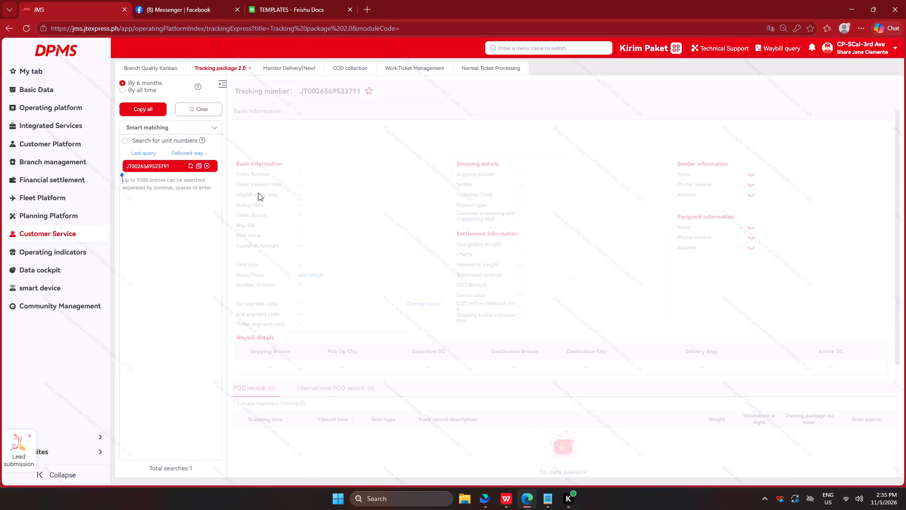
pyautogui.click(765, 225)
pyautogui.click(775, 234)
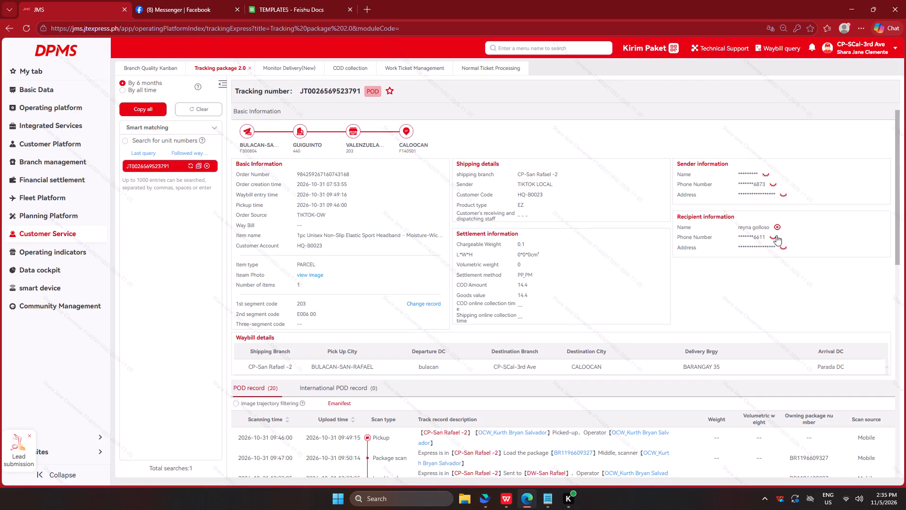
pyautogui.click(785, 247)
pyautogui.click(774, 238)
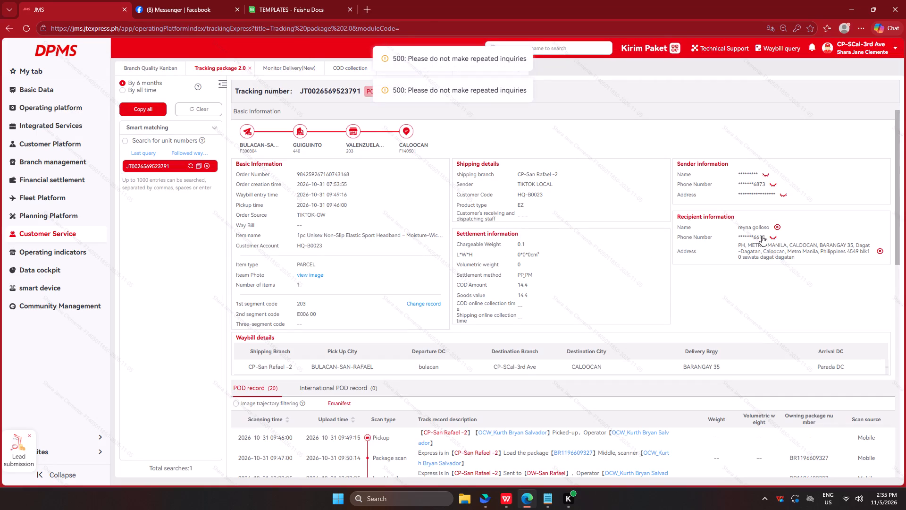
pyautogui.click(771, 236)
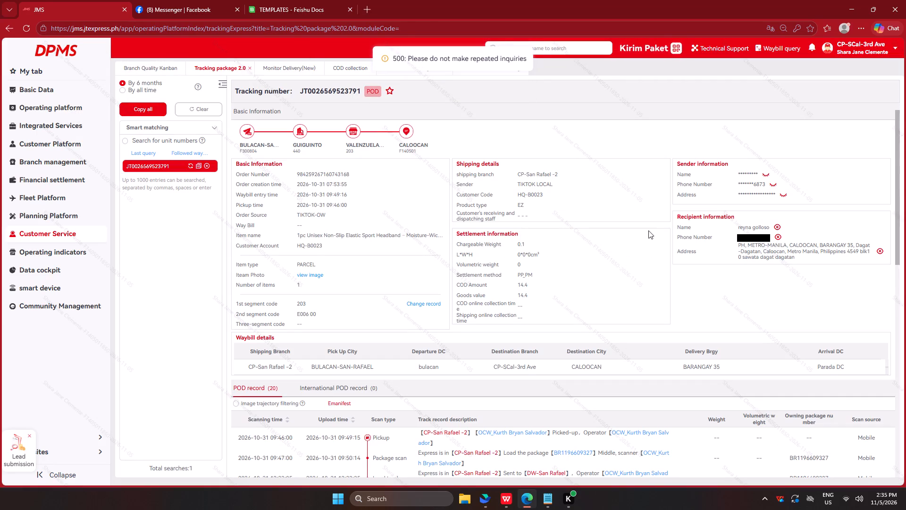
pyautogui.moveTo(671, 213); pyautogui.dragTo(794, 251)
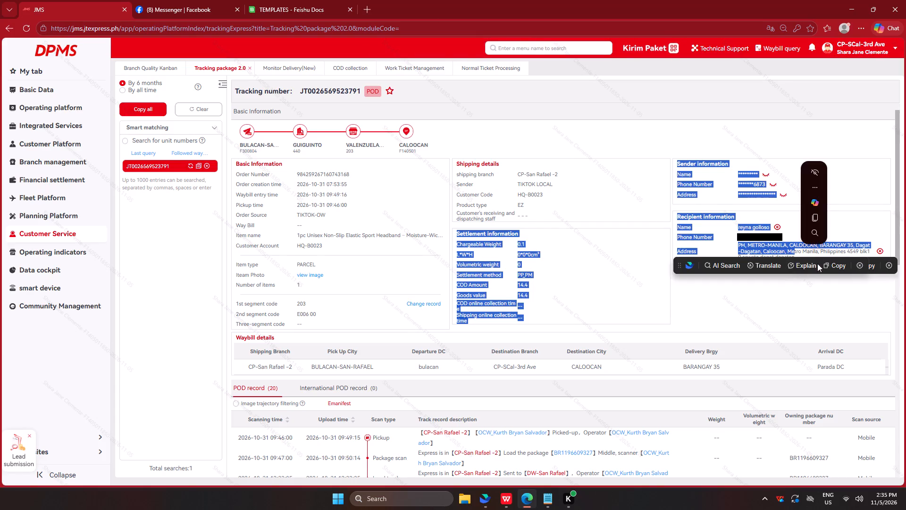
pyautogui.click(866, 221)
pyautogui.moveTo(819, 257); pyautogui.dragTo(670, 232)
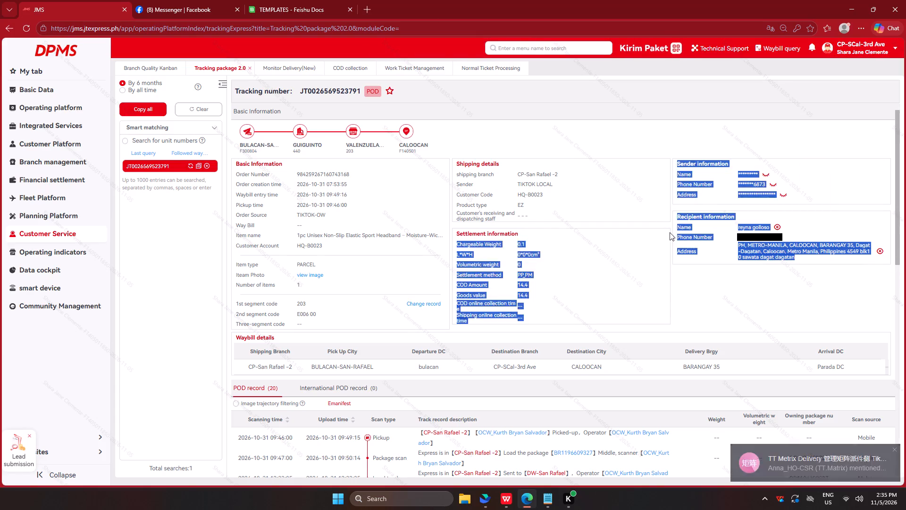
pyautogui.moveTo(670, 232); pyautogui.dragTo(679, 227)
pyautogui.hotkey('ctrl', 'c')
pyautogui.hotkey('ctrl', 'c')
pyautogui.hotkey('ctrl', 'c')
pyautogui.hotkey('ctrl', 'c')
pyautogui.hotkey('ctrl', 'c')
pyautogui.keyDown('ctrl'); pyautogui.click(549, 505); pyautogui.keyUp('ctrl')
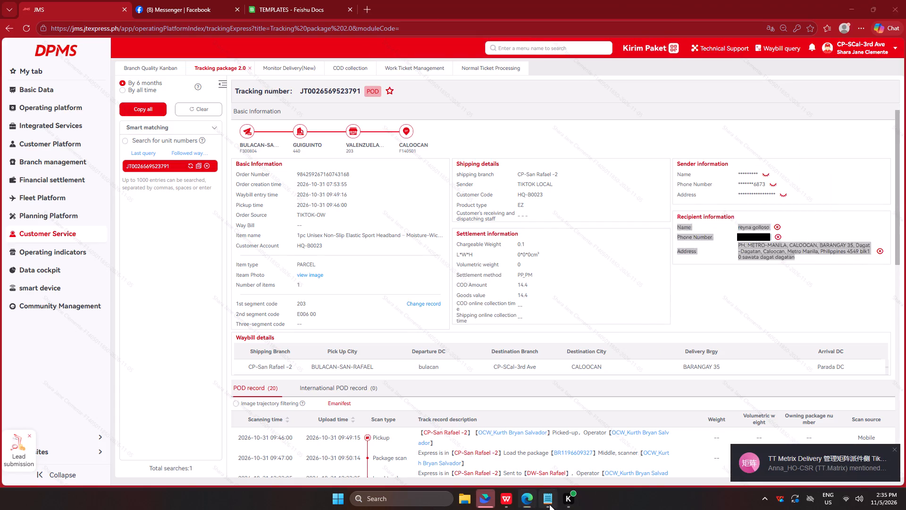
pyautogui.click(743, 213)
pyautogui.press('Return')
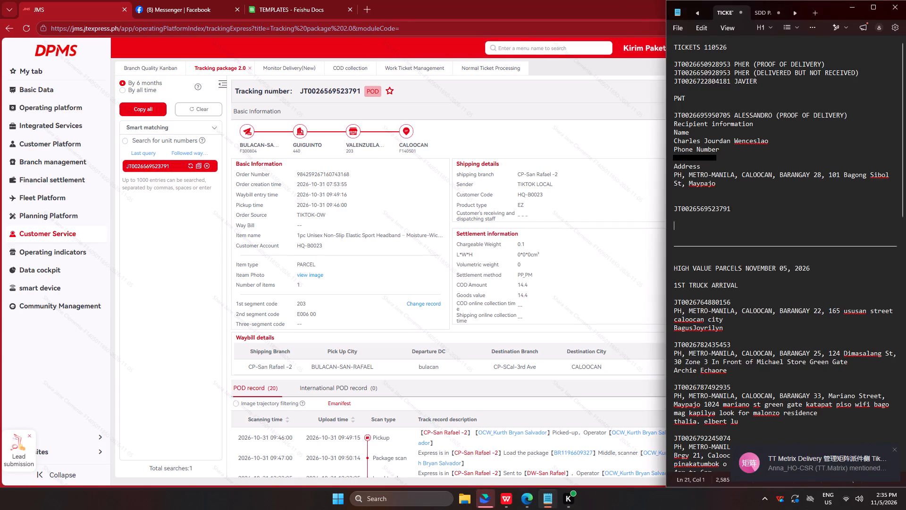
pyautogui.hotkey('ctrl', 'v')
pyautogui.moveTo(692, 223); pyautogui.dragTo(669, 220)
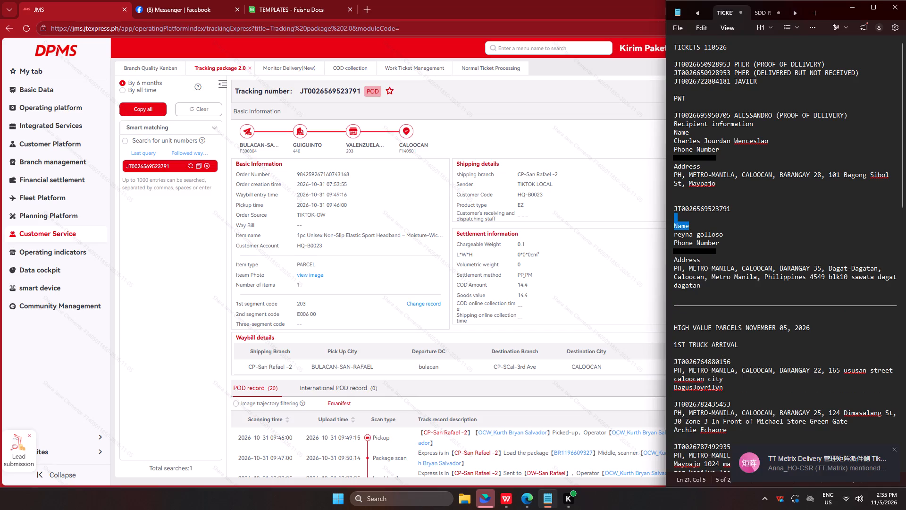
pyautogui.moveTo(669, 220); pyautogui.dragTo(668, 218)
pyautogui.press('BackSpace')
pyautogui.press('BackSpace')
pyautogui.moveTo(718, 229); pyautogui.dragTo(714, 228)
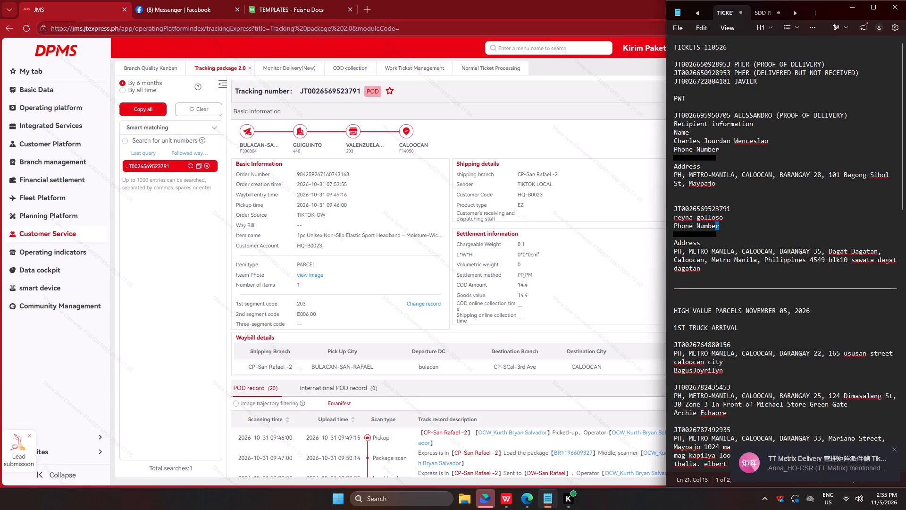
pyautogui.moveTo(714, 228); pyautogui.dragTo(632, 229)
pyautogui.press('BackSpace')
pyautogui.press('BackSpace')
pyautogui.moveTo(704, 235); pyautogui.dragTo(650, 234)
pyautogui.press('BackSpace')
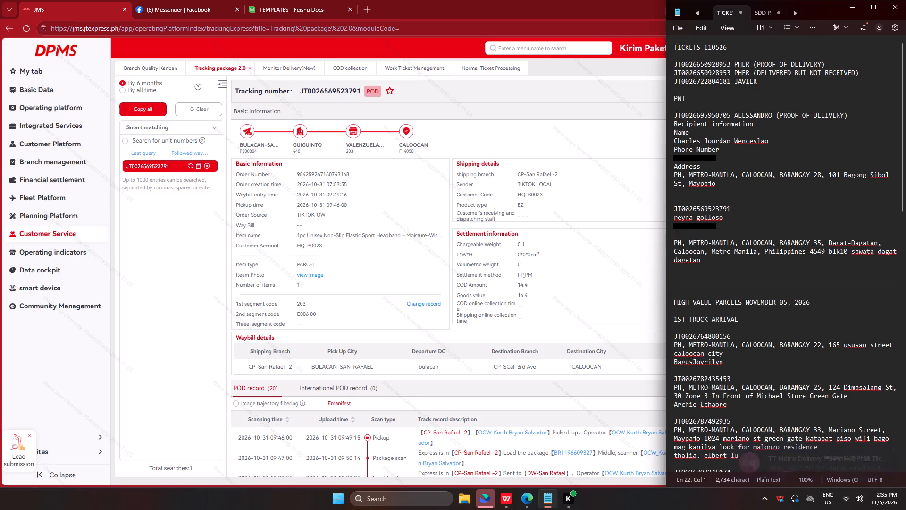
pyautogui.press('BackSpace')
pyautogui.click(745, 209)
pyautogui.scroll(-7, 470, 278)
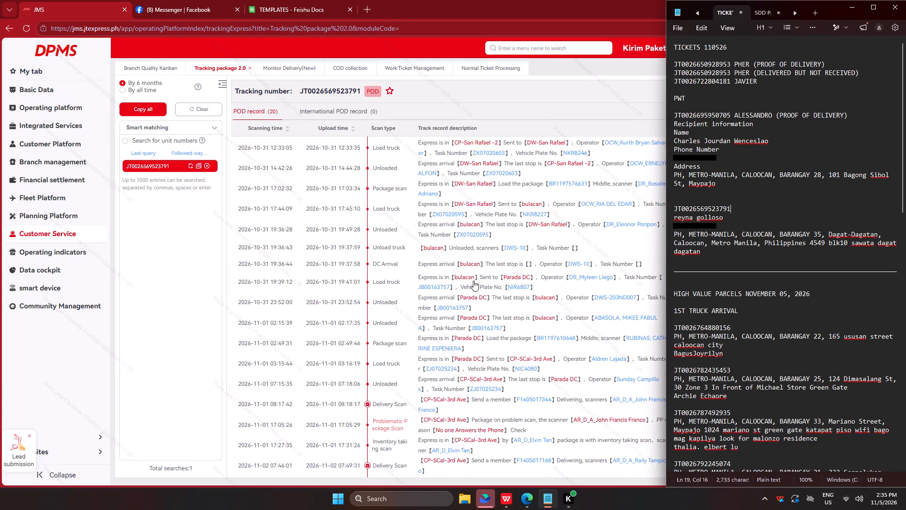
pyautogui.scroll(-5, 475, 283)
pyautogui.hotkey('alt', 'Tab')
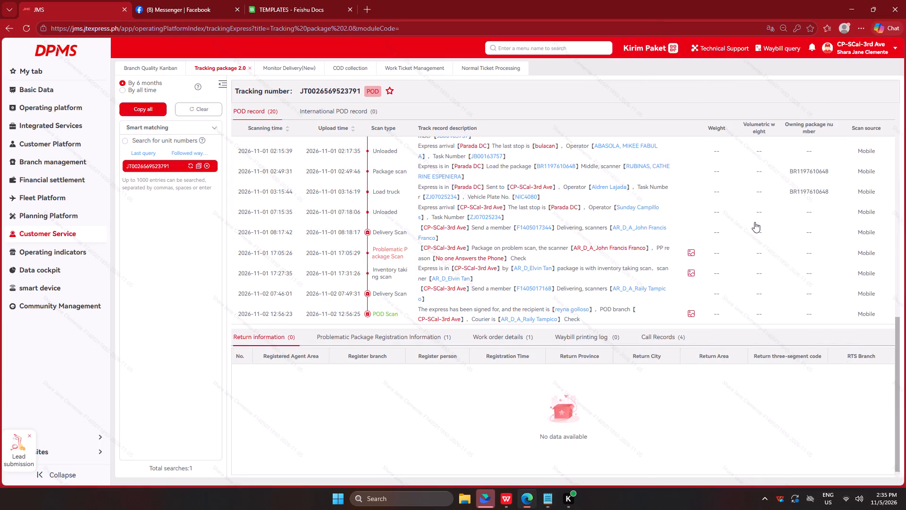
pyautogui.hotkey('alt', 'Tab')
pyautogui.press('space')
pyautogui.write('-')
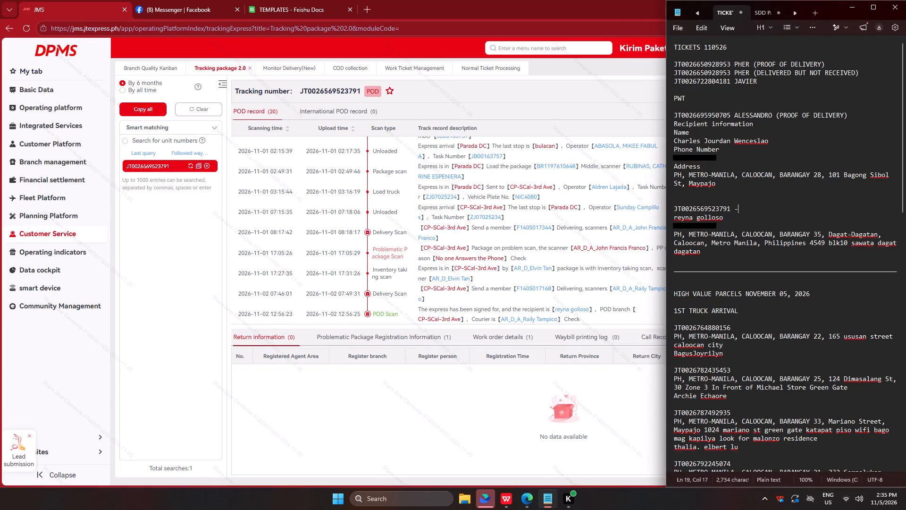
pyautogui.press('space')
pyautogui.hotkey('shift', 'r')
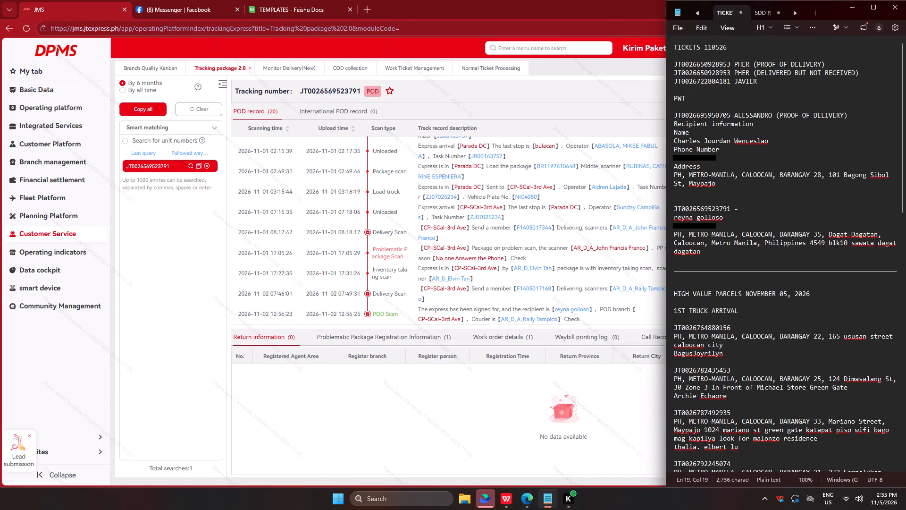
pyautogui.press('BackSpace')
pyautogui.press('BackSpace')
pyautogui.write('RAILY')
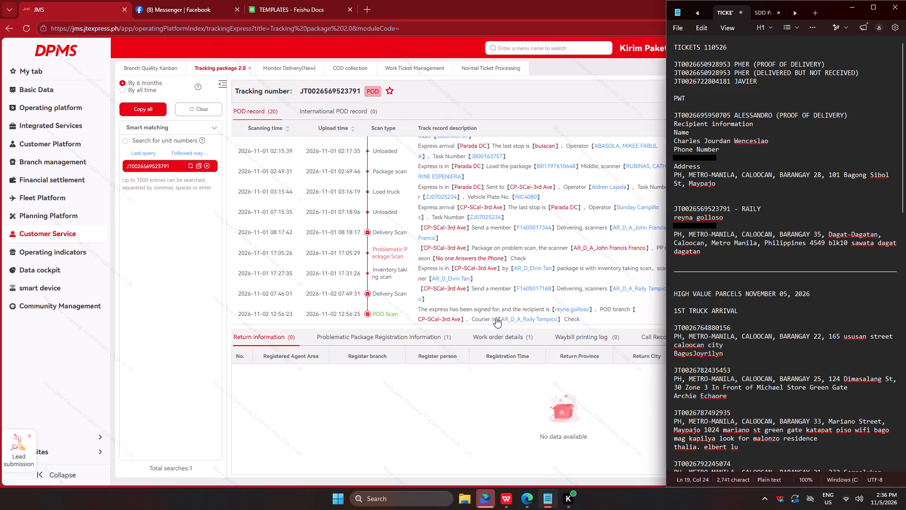
pyautogui.click(477, 70)
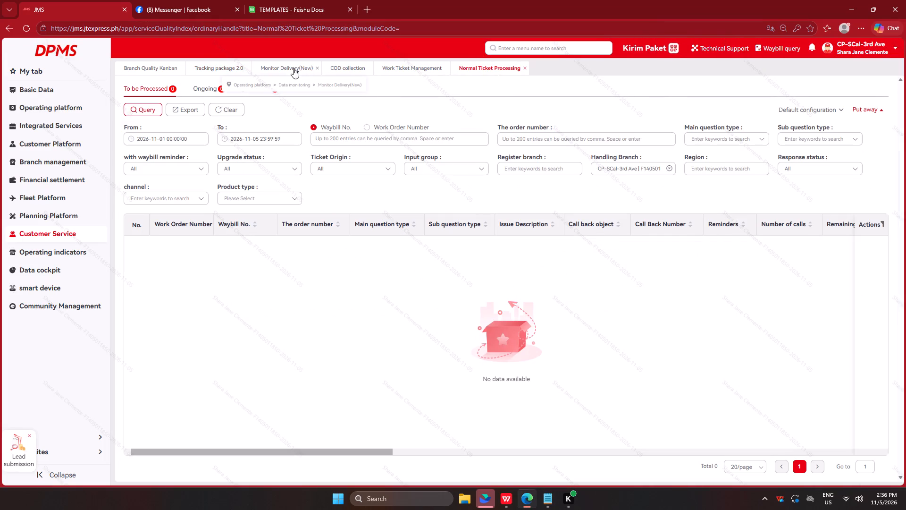
pyautogui.click(404, 70)
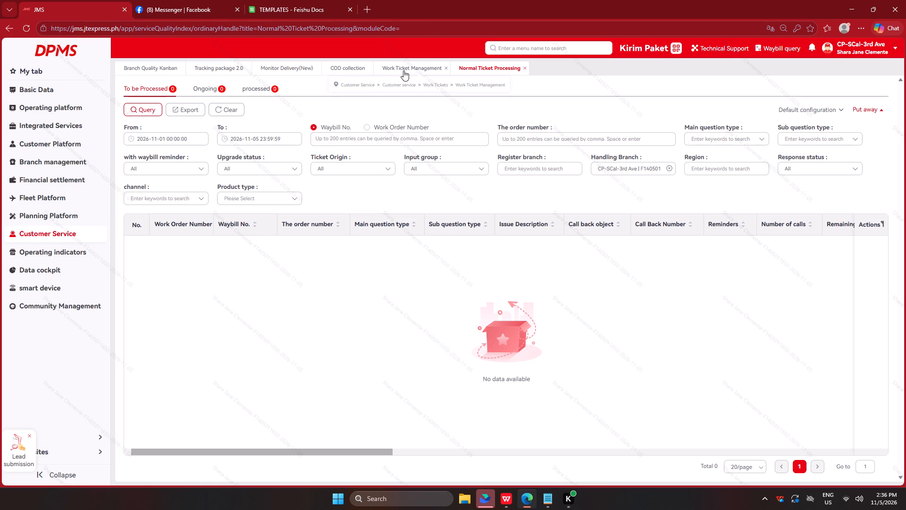
pyautogui.click(854, 275)
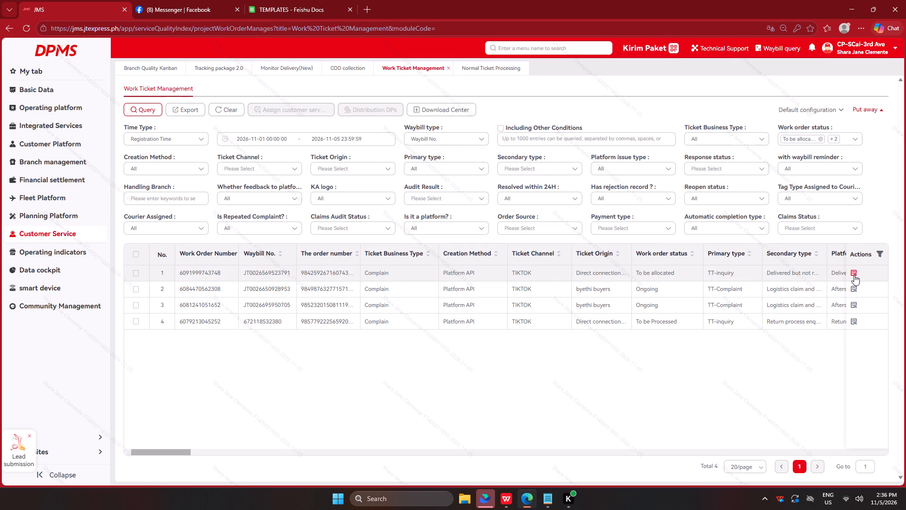
pyautogui.click(512, 102)
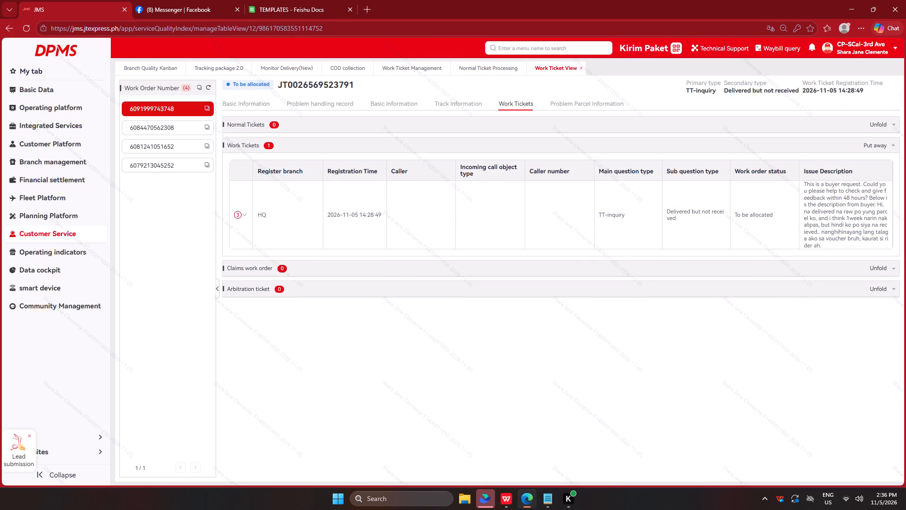
pyautogui.tripleClick(694, 210)
pyautogui.hotkey('ctrl', 'c')
pyautogui.hotkey('ctrl', 'c')
pyautogui.hotkey('ctrl', 'c')
pyautogui.hotkey('alt', 'Tab')
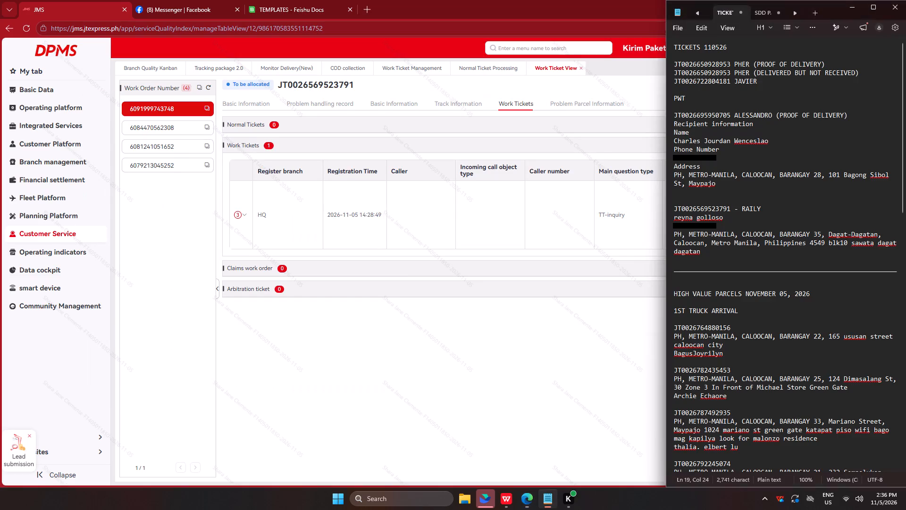
pyautogui.click(742, 257)
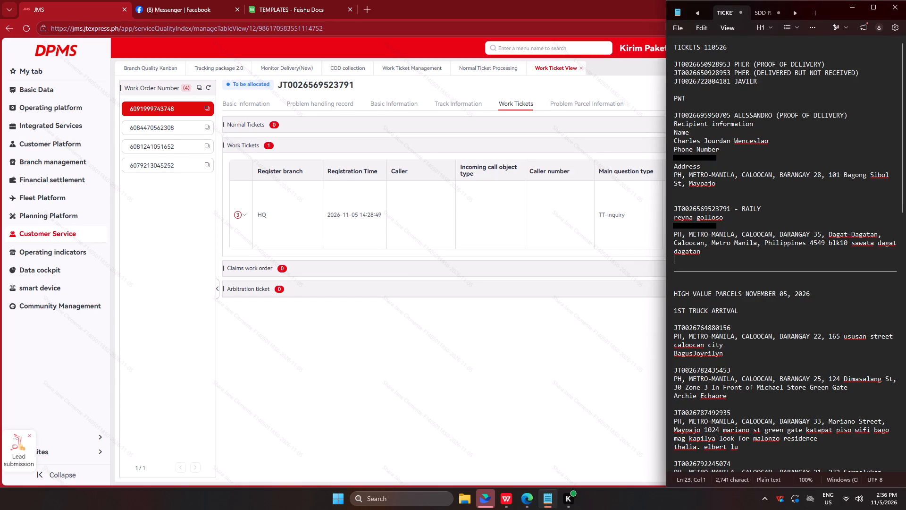
pyautogui.press('Return')
pyautogui.hotkey('ctrl', 'v')
pyautogui.hotkey('alt', 'Tab')
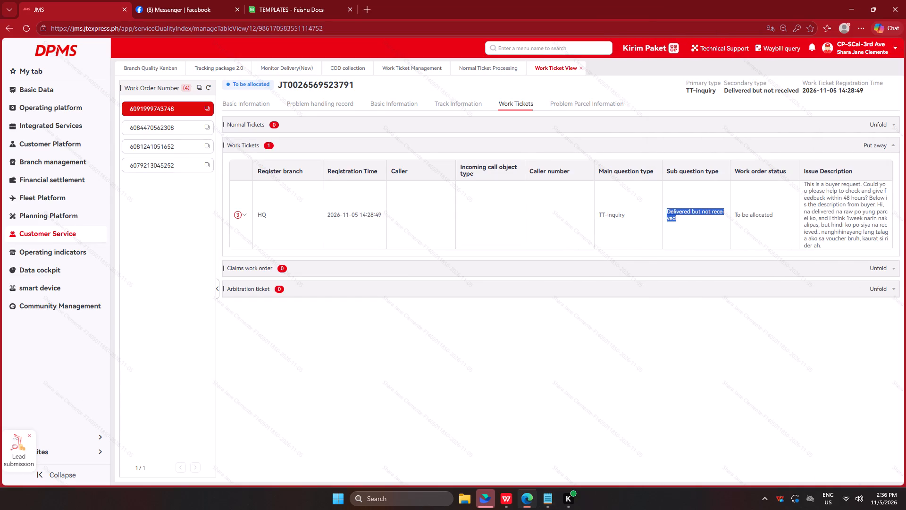
pyautogui.moveTo(805, 184); pyautogui.dragTo(838, 260)
pyautogui.click(827, 250)
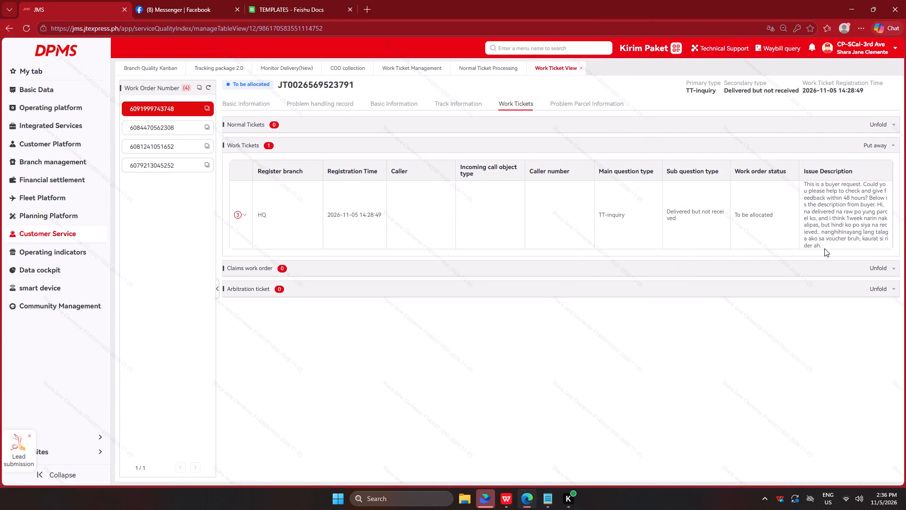
pyautogui.moveTo(823, 247); pyautogui.dragTo(803, 185)
pyautogui.hotkey('ctrl', 'c')
pyautogui.hotkey('ctrl', 'c')
pyautogui.hotkey('ctrl', 'c')
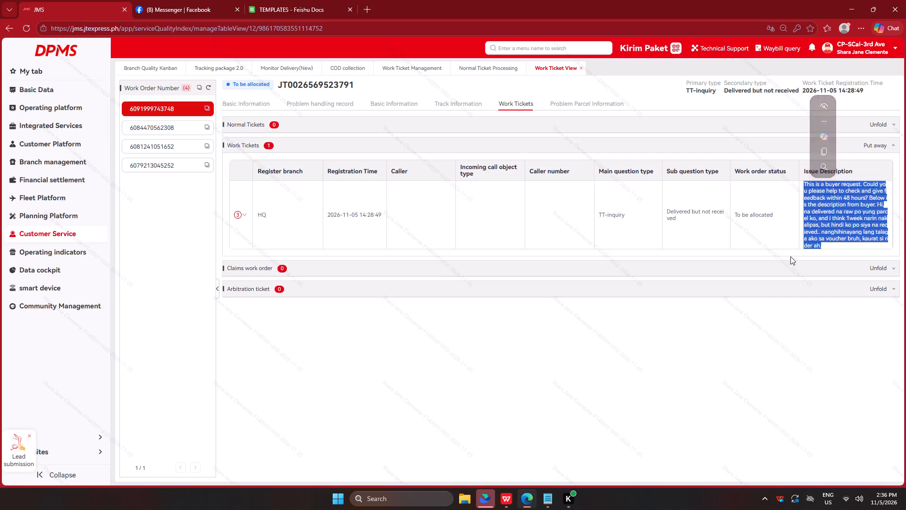
pyautogui.hotkey('alt', 'Tab')
pyautogui.hotkey('ctrl', 'v')
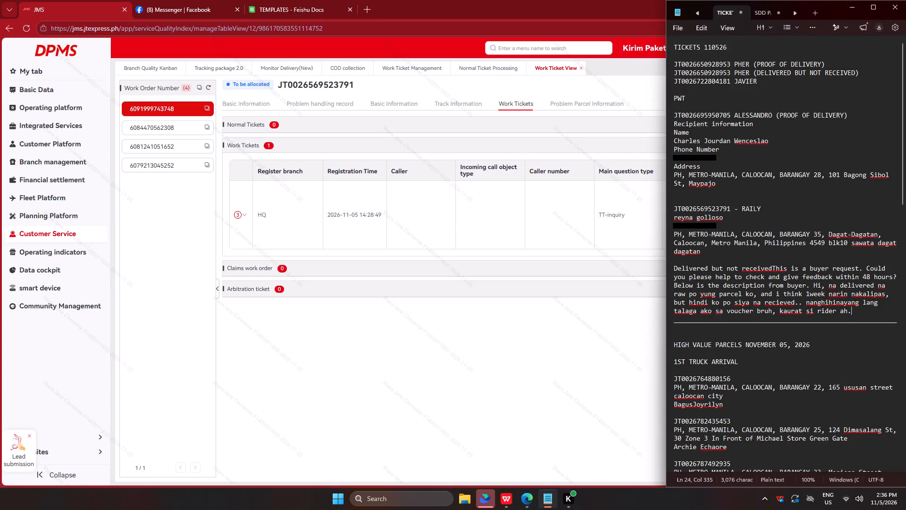
pyautogui.click(769, 267)
pyautogui.press('Right')
pyautogui.press('Return')
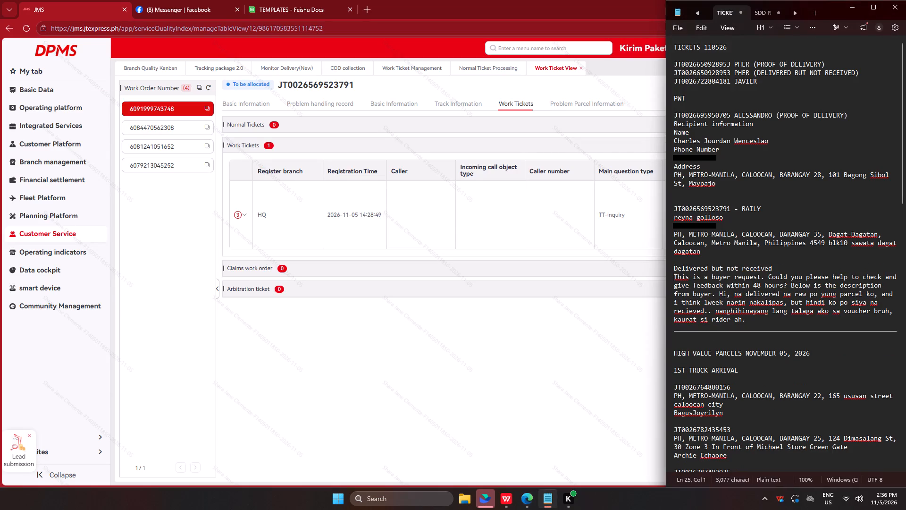
pyautogui.tripleClick(707, 225)
pyautogui.hotkey('ctrl', 'c')
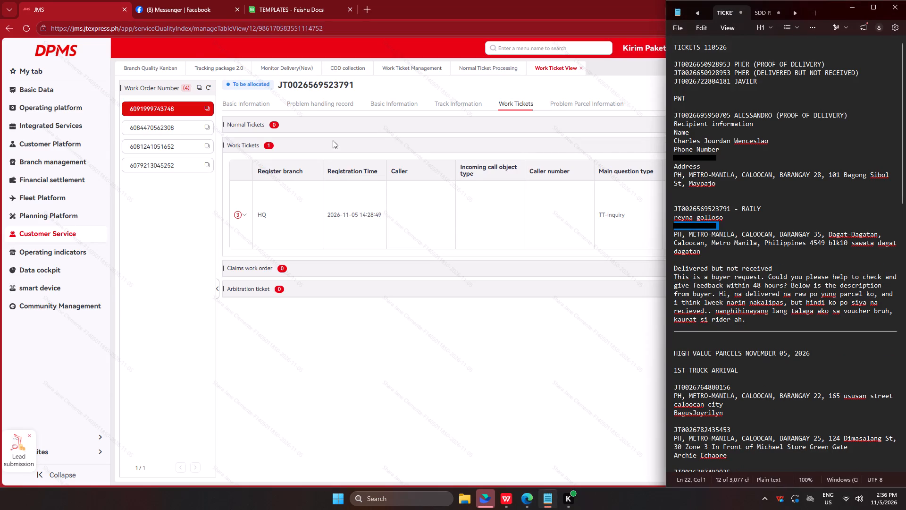
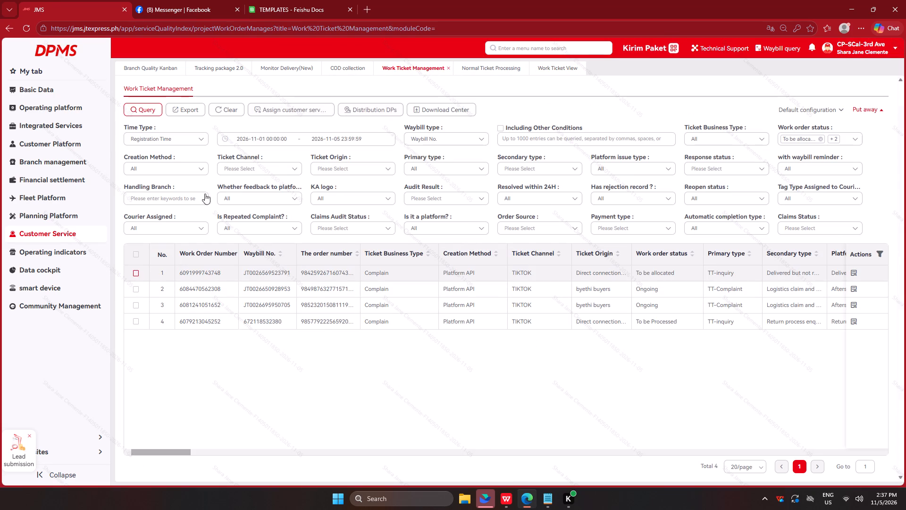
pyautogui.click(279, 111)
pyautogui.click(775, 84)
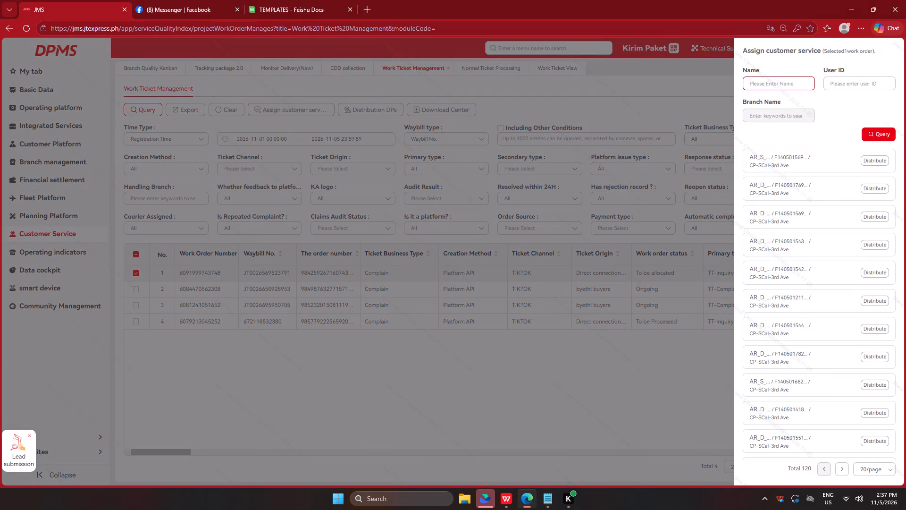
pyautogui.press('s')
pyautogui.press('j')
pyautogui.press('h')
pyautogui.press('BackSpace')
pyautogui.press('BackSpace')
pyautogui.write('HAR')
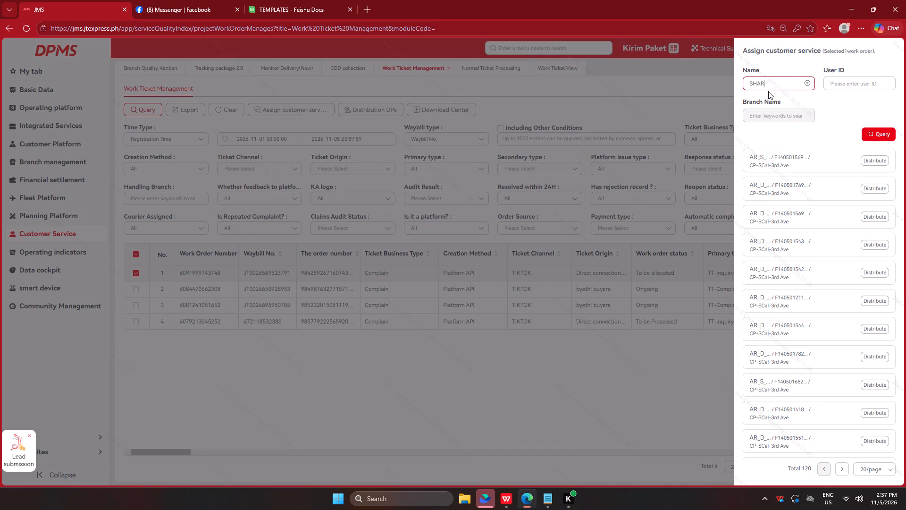
pyautogui.click(547, 501)
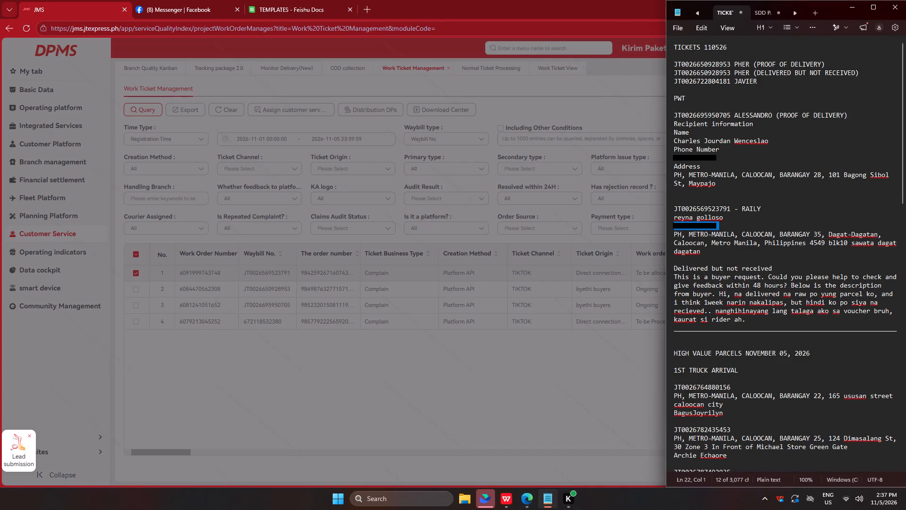
pyautogui.click(765, 319)
pyautogui.press('Return')
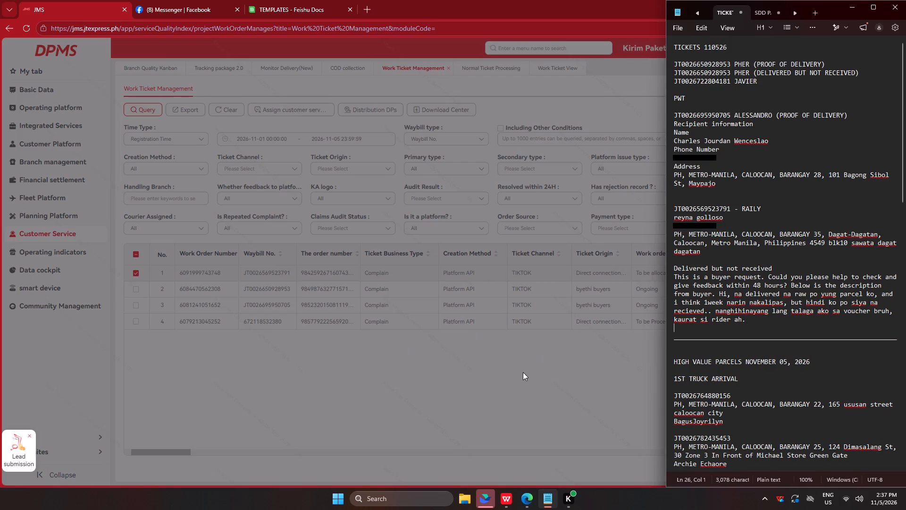
pyautogui.doubleClick(699, 208)
pyautogui.rightClick(699, 208)
pyautogui.click(750, 226)
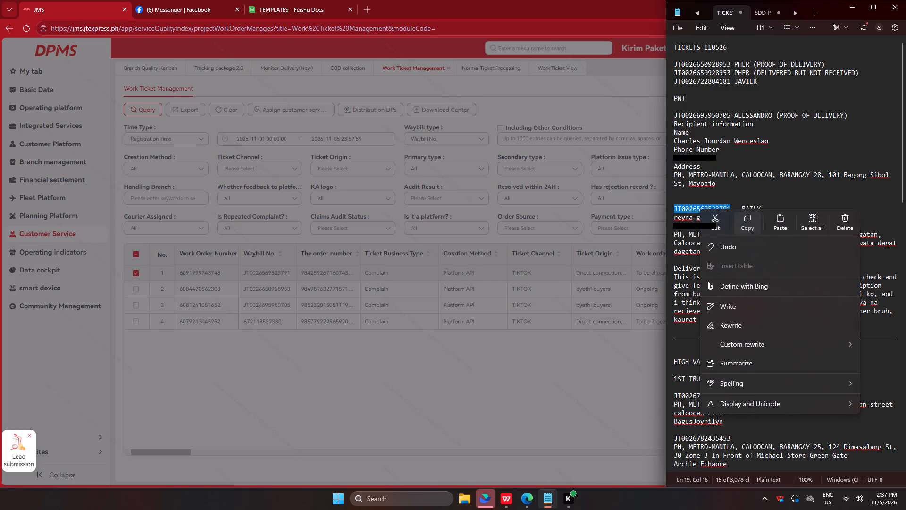
pyautogui.click(228, 70)
pyautogui.click(225, 69)
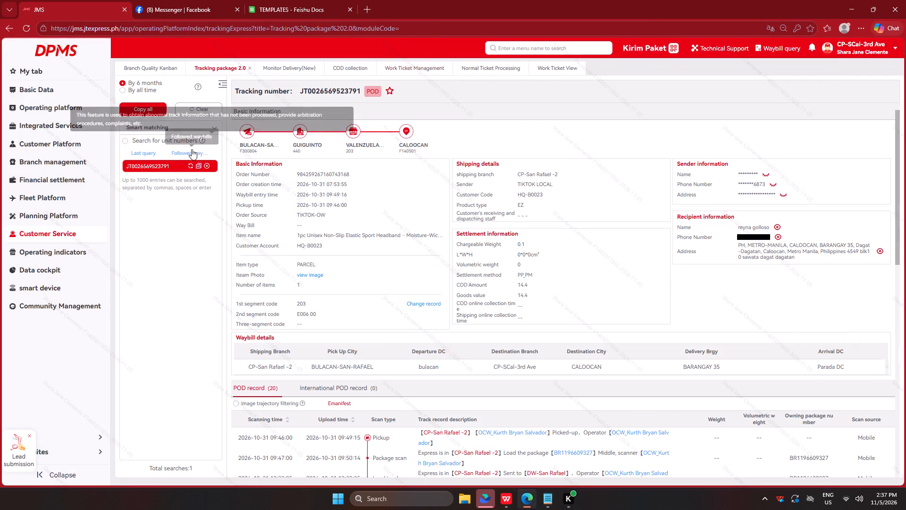
pyautogui.click(208, 166)
pyautogui.click(183, 173)
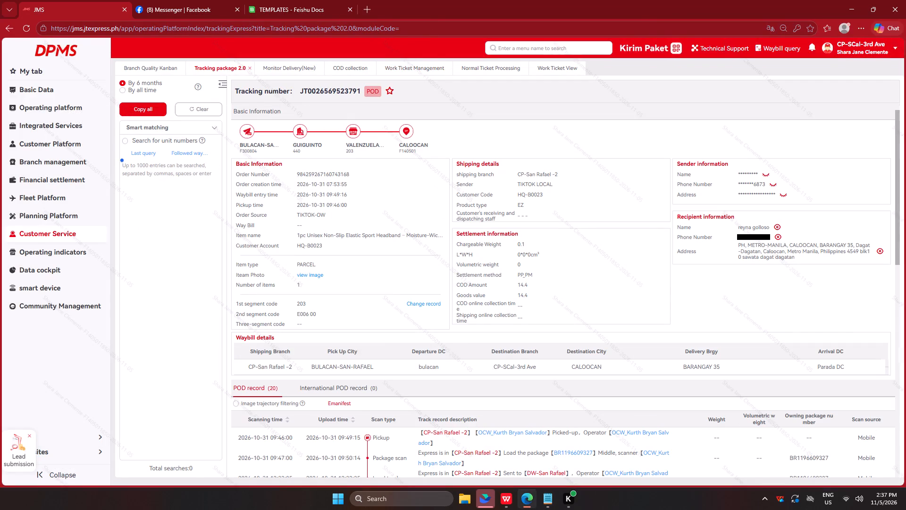
pyautogui.hotkey('ctrl', 'v')
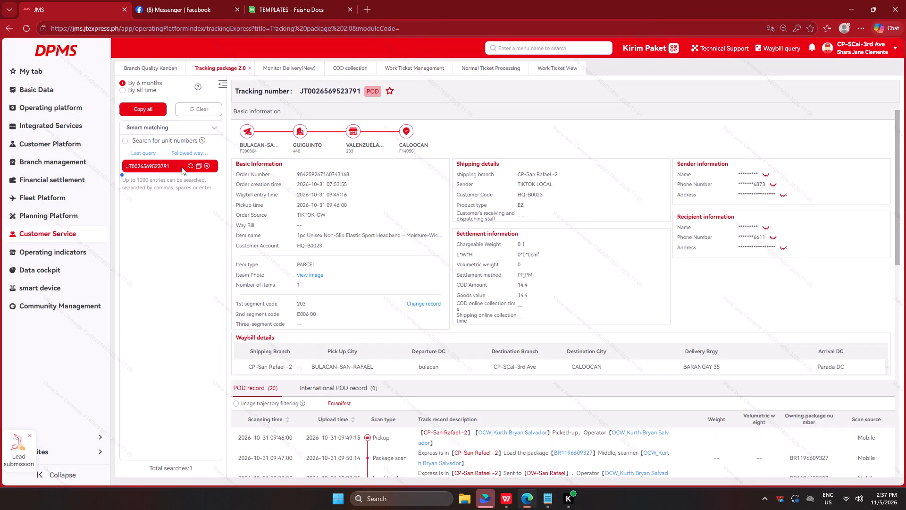
pyautogui.scroll(-14, 511, 353)
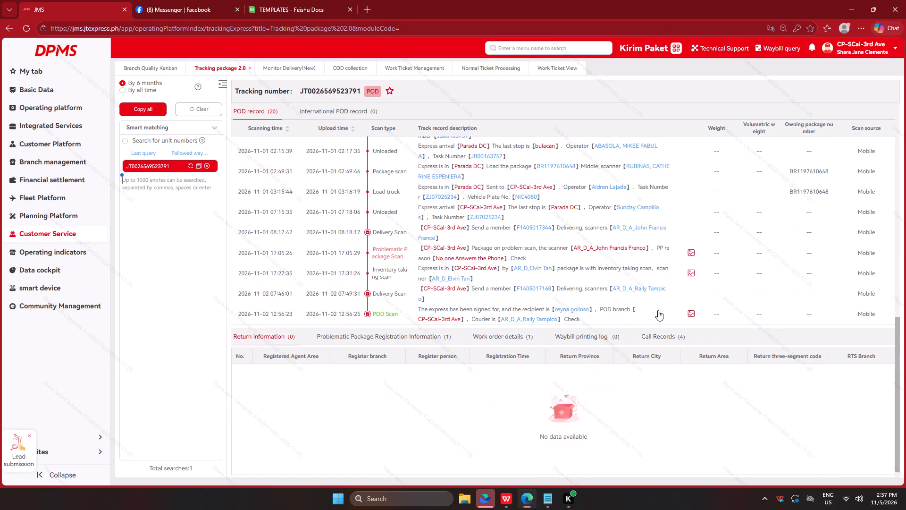
pyautogui.click(691, 312)
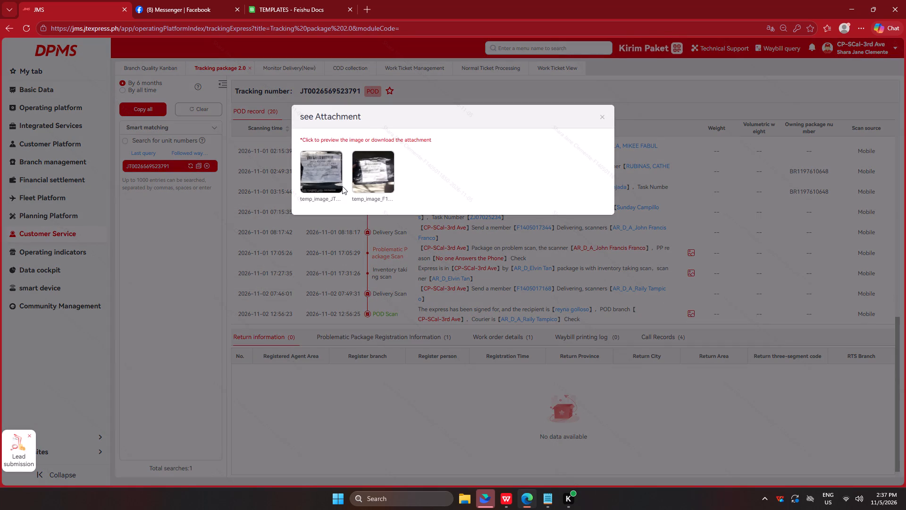
pyautogui.click(373, 187)
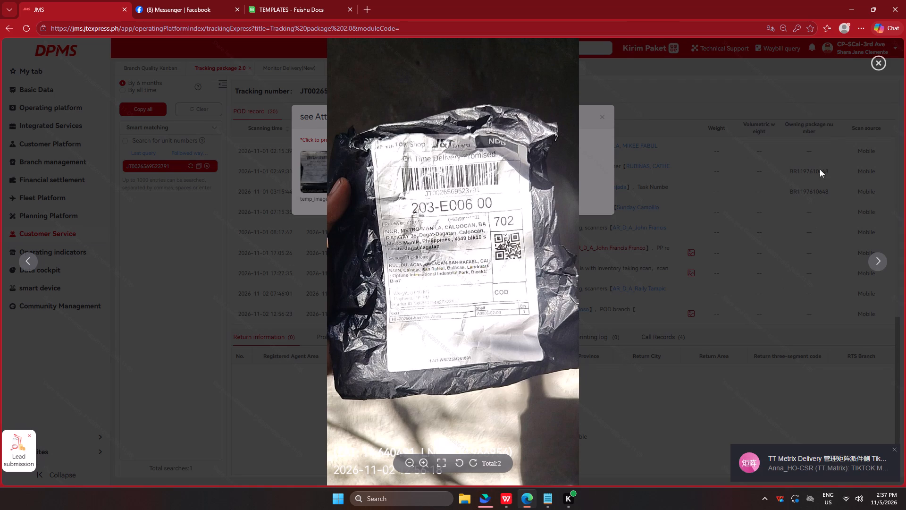
pyautogui.click(879, 262)
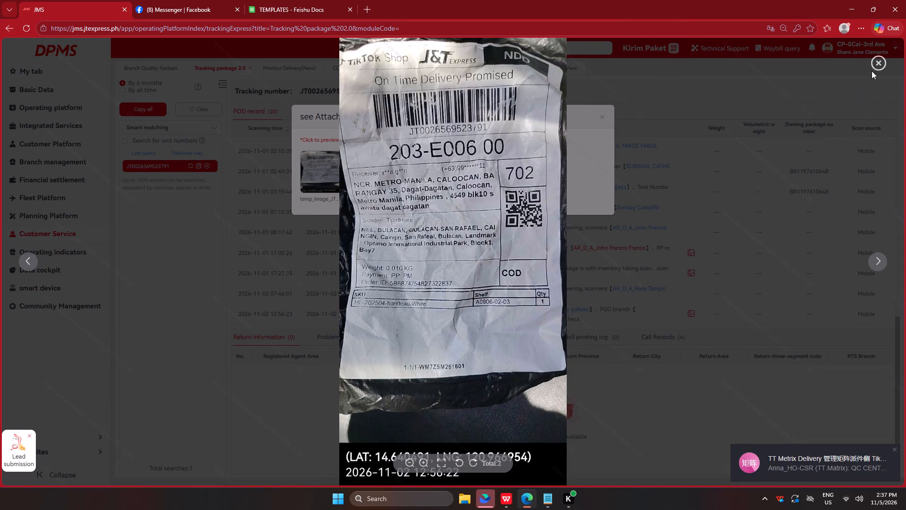
pyautogui.click(874, 64)
pyautogui.scroll(5, 610, 292)
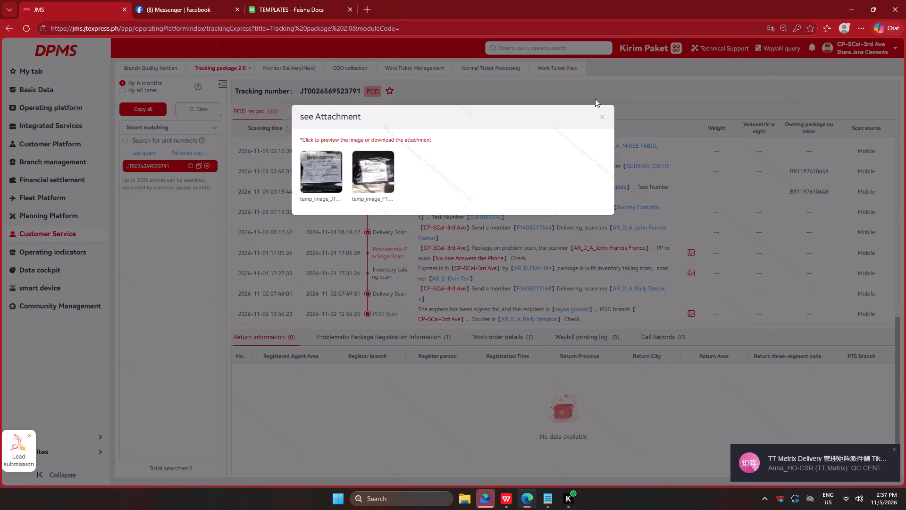
pyautogui.click(601, 116)
pyautogui.scroll(17, 461, 251)
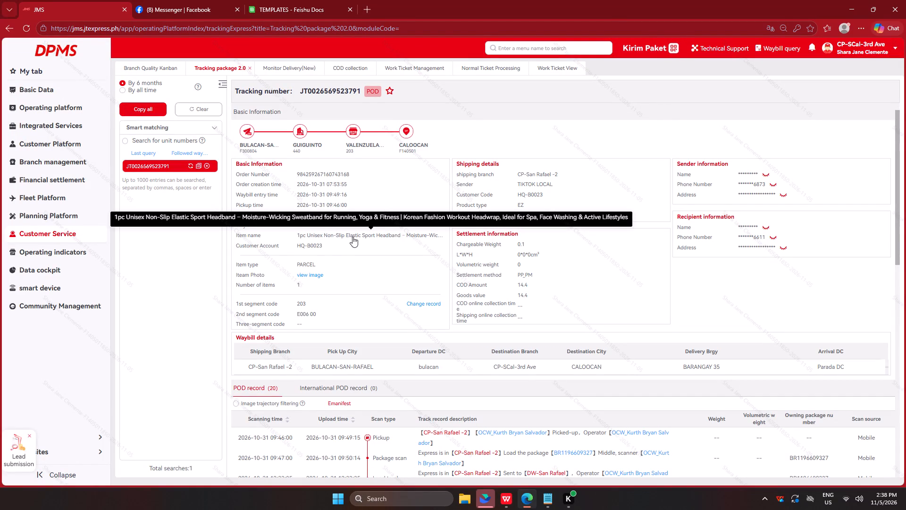
pyautogui.click(314, 274)
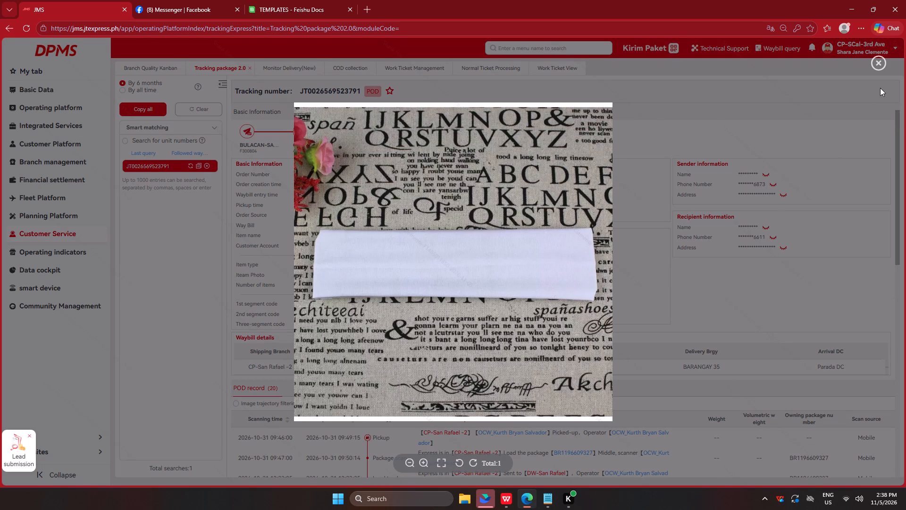
pyautogui.click(878, 68)
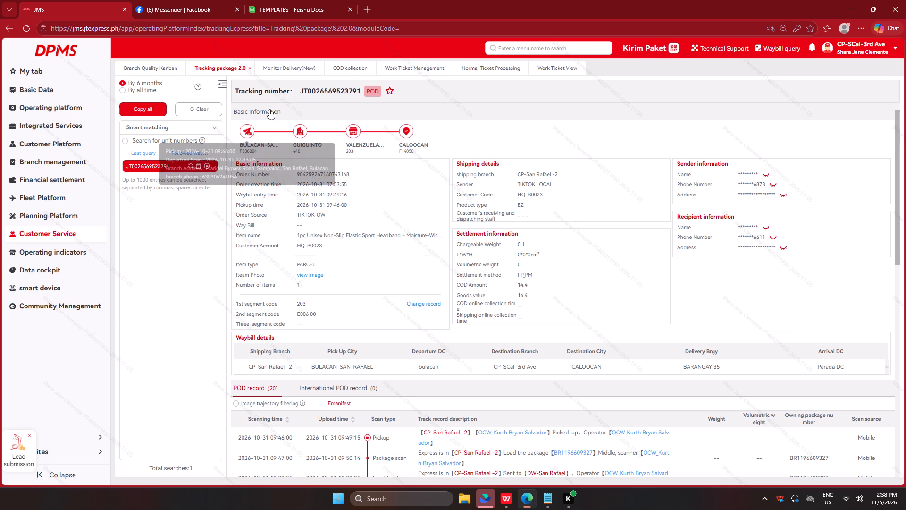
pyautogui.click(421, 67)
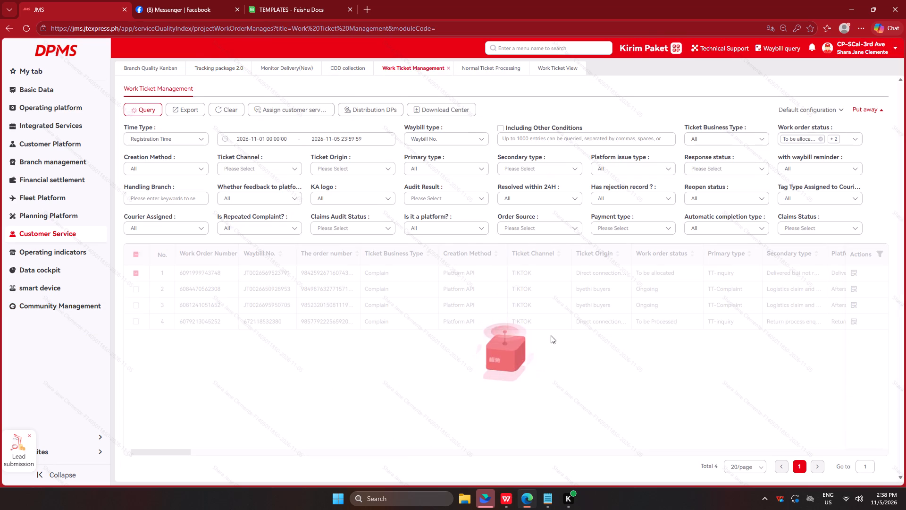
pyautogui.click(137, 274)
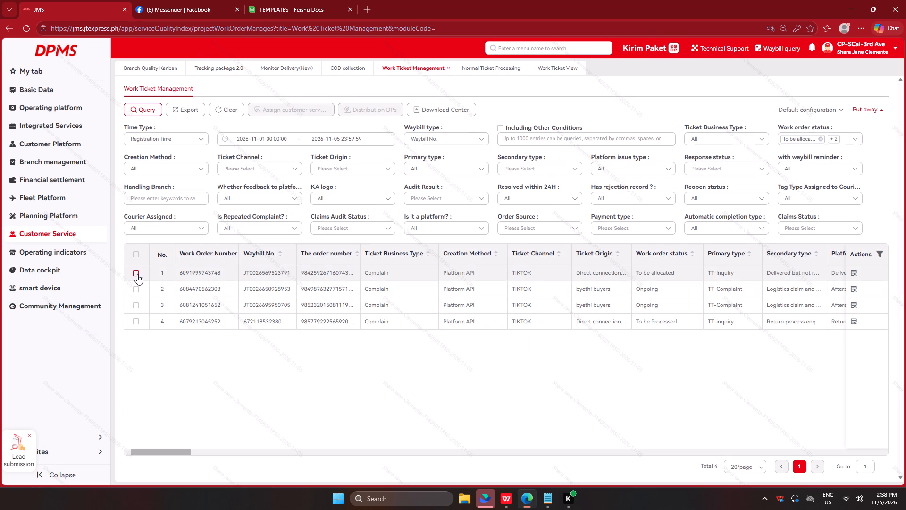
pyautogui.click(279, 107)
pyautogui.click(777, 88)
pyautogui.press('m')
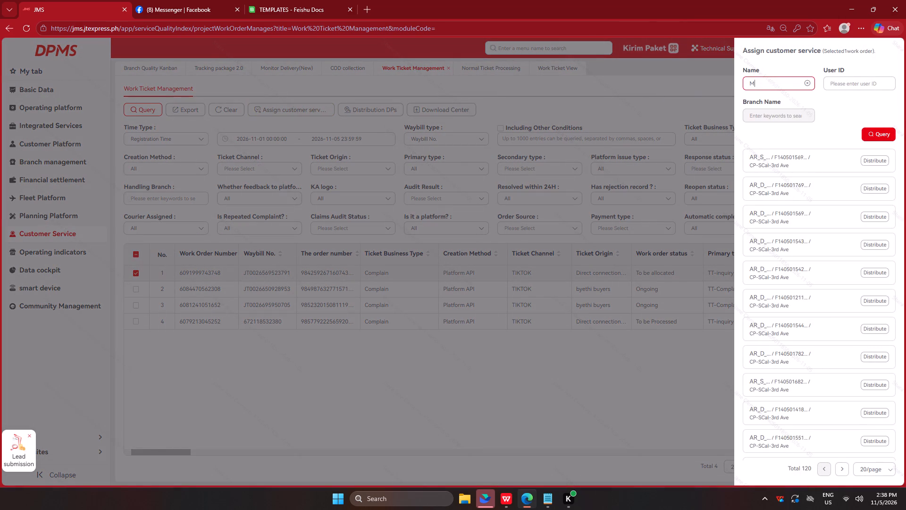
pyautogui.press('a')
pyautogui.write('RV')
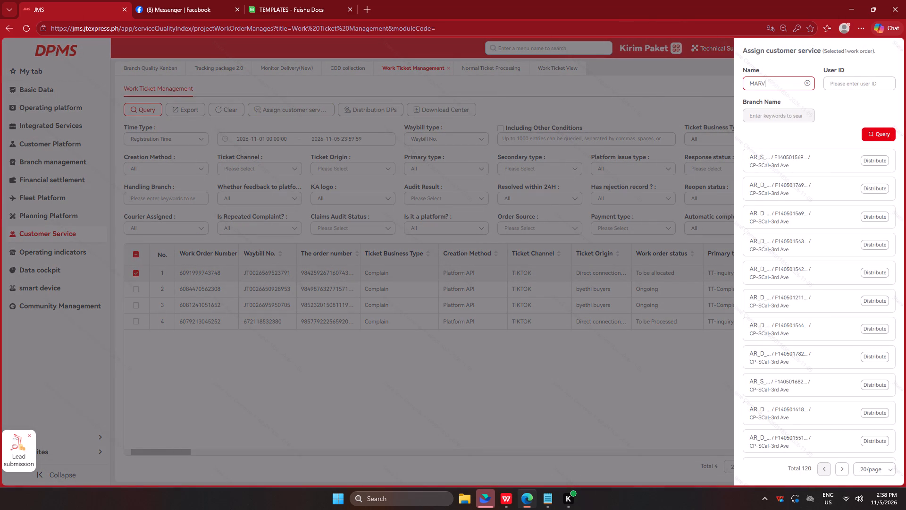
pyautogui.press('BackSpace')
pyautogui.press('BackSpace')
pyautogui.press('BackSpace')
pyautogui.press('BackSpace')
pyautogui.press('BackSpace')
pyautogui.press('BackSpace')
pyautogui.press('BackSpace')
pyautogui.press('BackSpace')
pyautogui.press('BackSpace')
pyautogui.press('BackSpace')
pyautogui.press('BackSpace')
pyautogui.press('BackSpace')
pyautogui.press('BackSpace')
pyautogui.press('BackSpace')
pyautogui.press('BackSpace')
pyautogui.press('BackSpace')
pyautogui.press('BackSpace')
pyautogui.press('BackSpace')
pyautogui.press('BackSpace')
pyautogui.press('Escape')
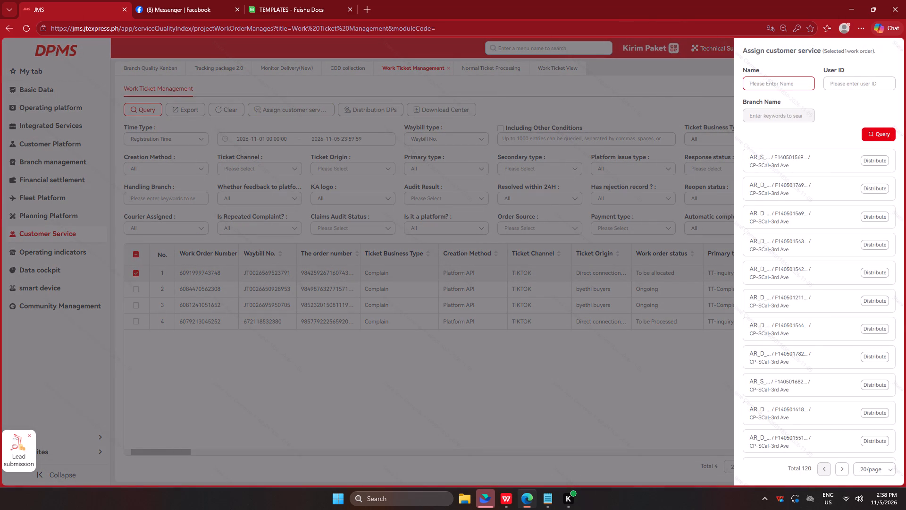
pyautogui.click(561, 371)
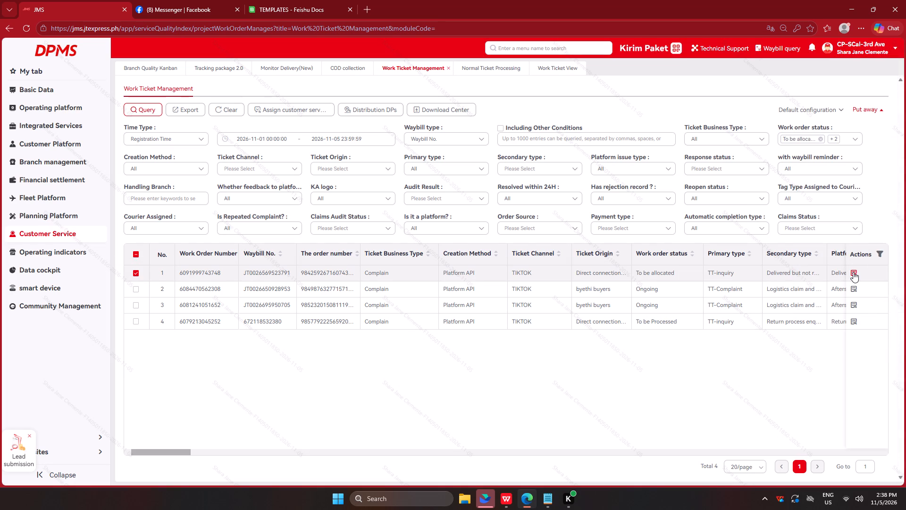
# Open the customer service Ticket Processing page and set its registration time range to 2026-11-01 through 2026-11-05.
pyautogui.click(63, 231)
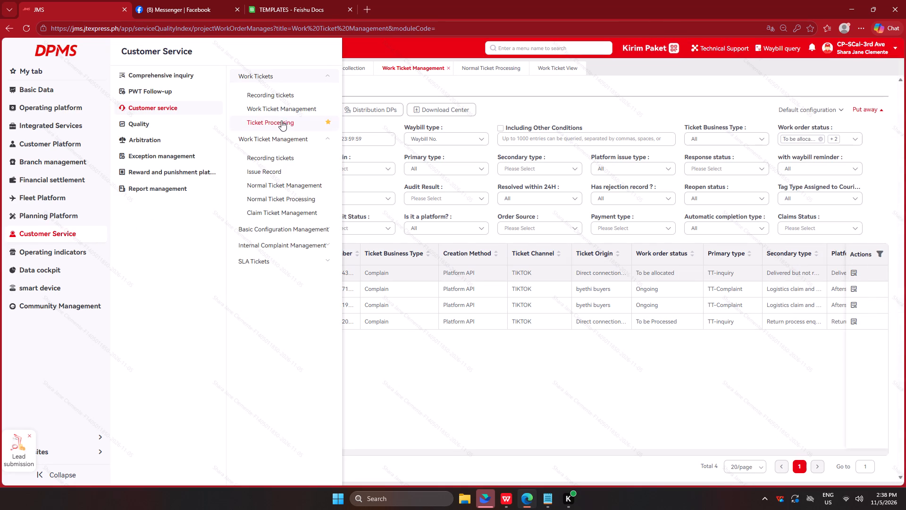
pyautogui.click(281, 120)
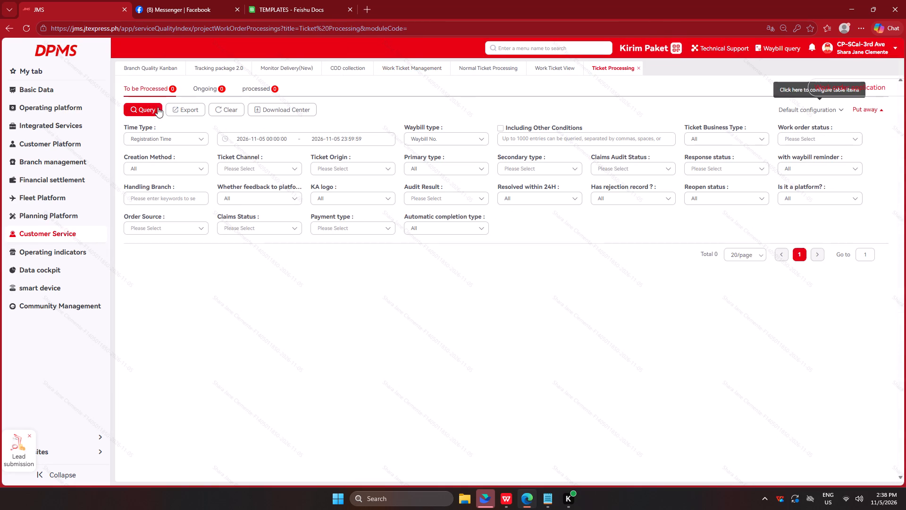
pyautogui.click(153, 106)
pyautogui.click(253, 139)
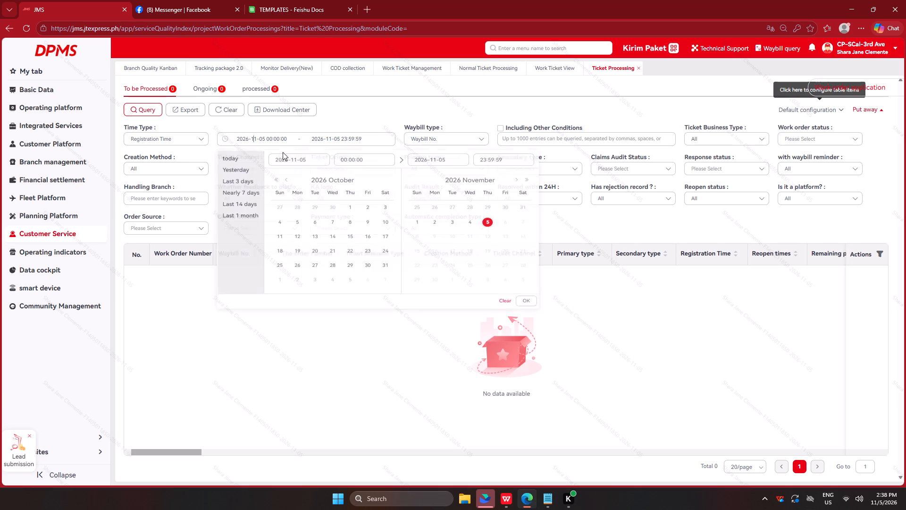
pyautogui.click(418, 230)
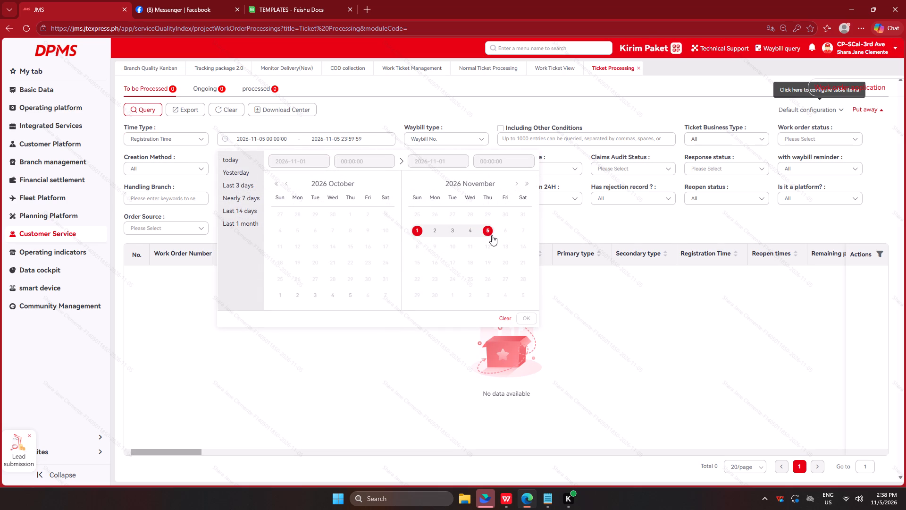
pyautogui.click(490, 234)
pyautogui.click(533, 315)
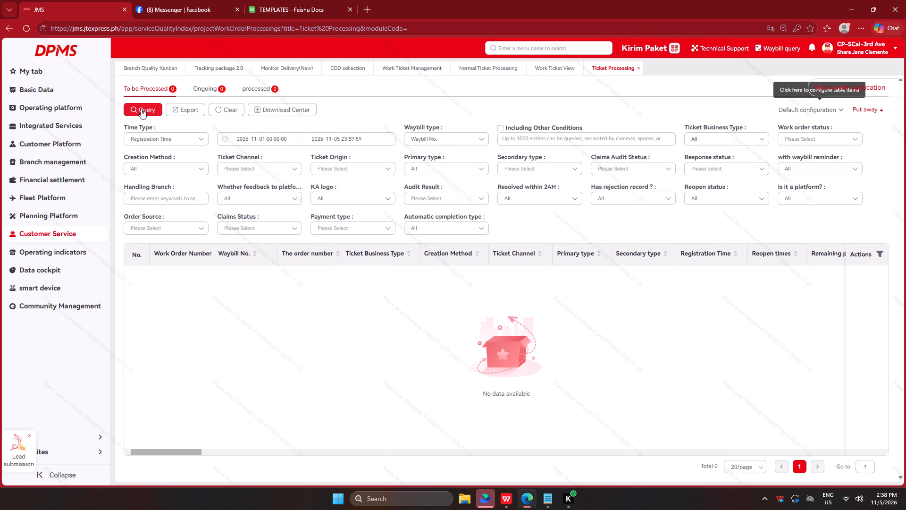
# Query the to-be-processed tickets in Ticket Processing for the chosen registration period.
pyautogui.click(142, 107)
pyautogui.click(420, 68)
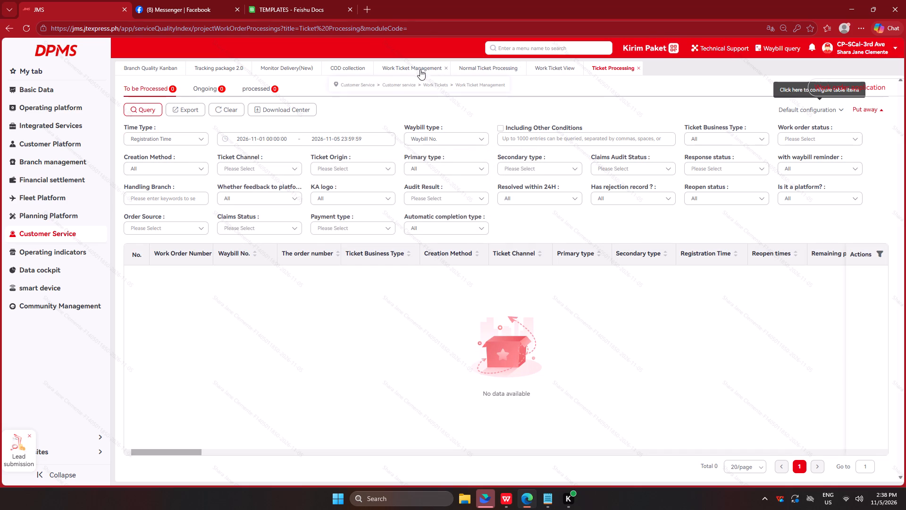
pyautogui.click(137, 273)
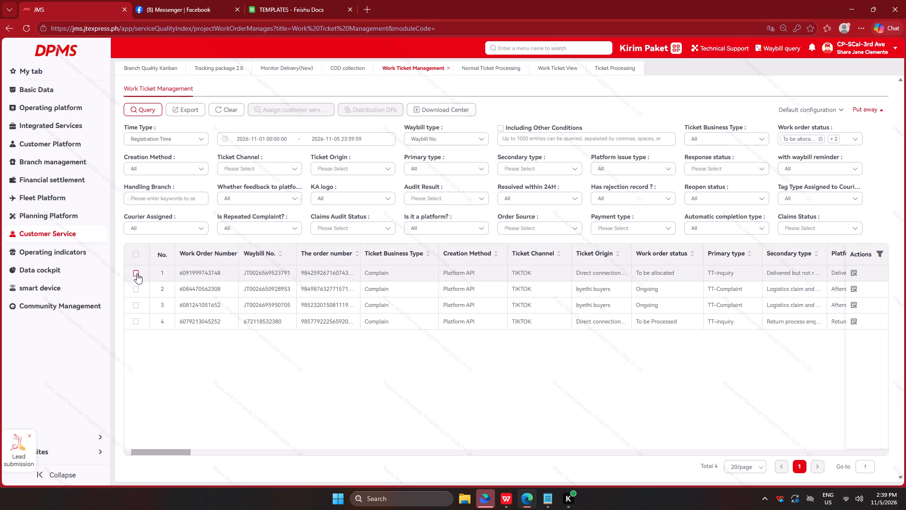
pyautogui.click(283, 110)
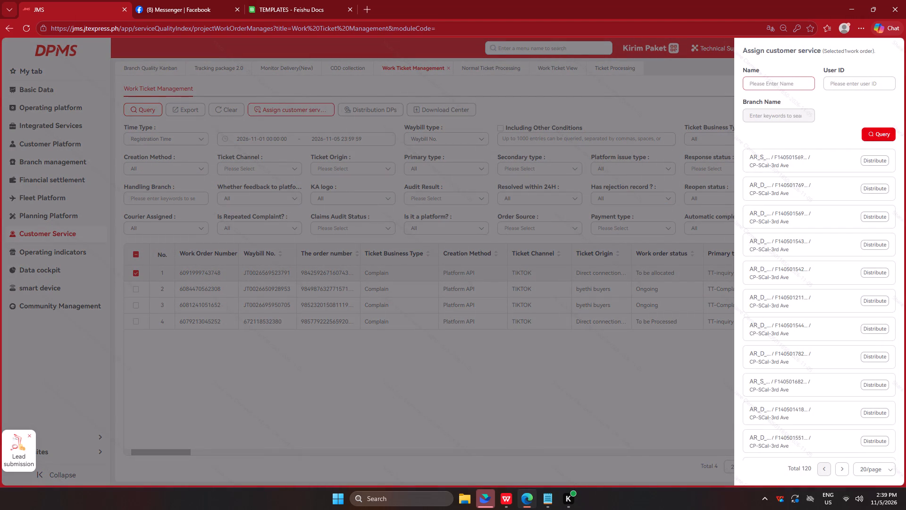
pyautogui.click(789, 85)
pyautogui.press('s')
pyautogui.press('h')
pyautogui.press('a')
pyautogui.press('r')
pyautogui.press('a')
pyautogui.press('Return')
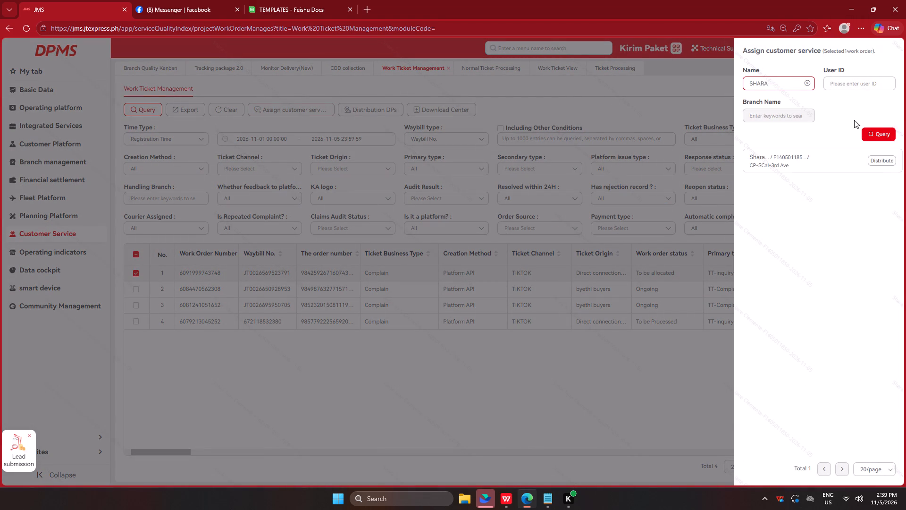
pyautogui.click(880, 165)
pyautogui.click(562, 165)
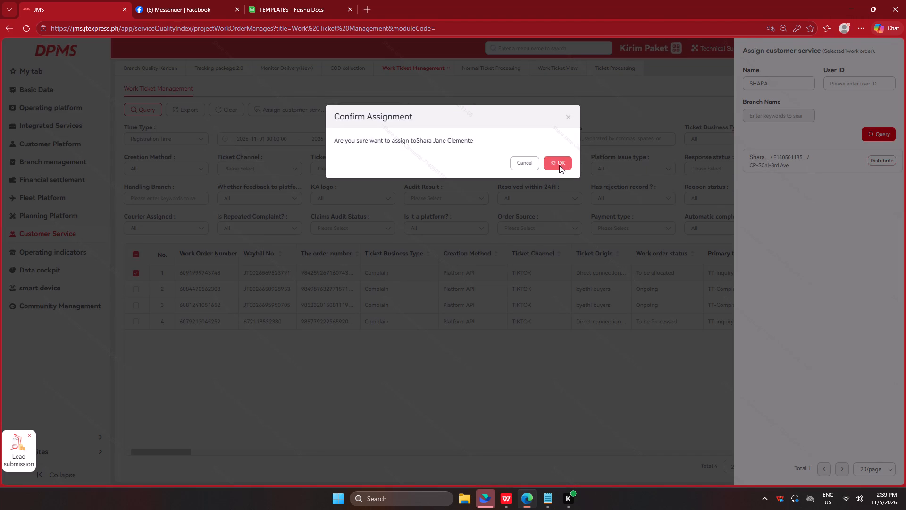
# Reorder the open pages so Ticket Processing comes directly after Work Ticket Management, and show its to-be-processed tickets.
pyautogui.click(510, 66)
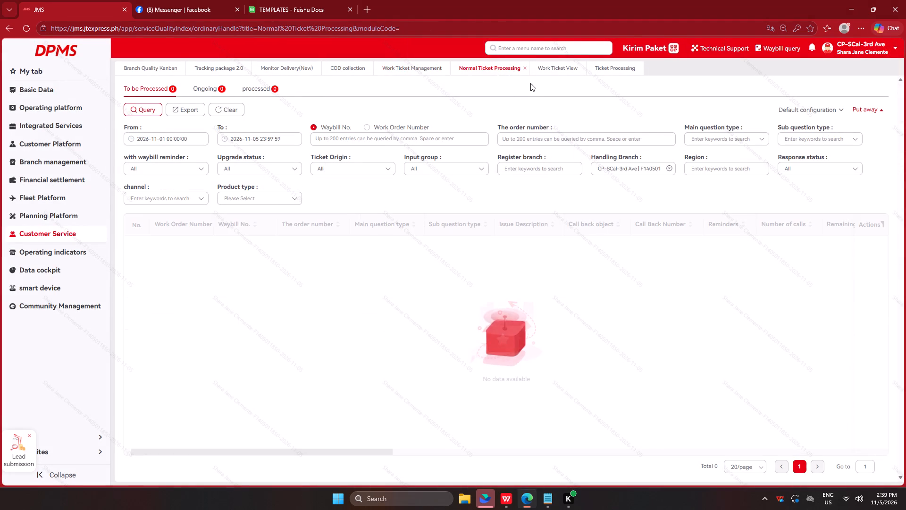
pyautogui.moveTo(612, 68); pyautogui.dragTo(476, 73)
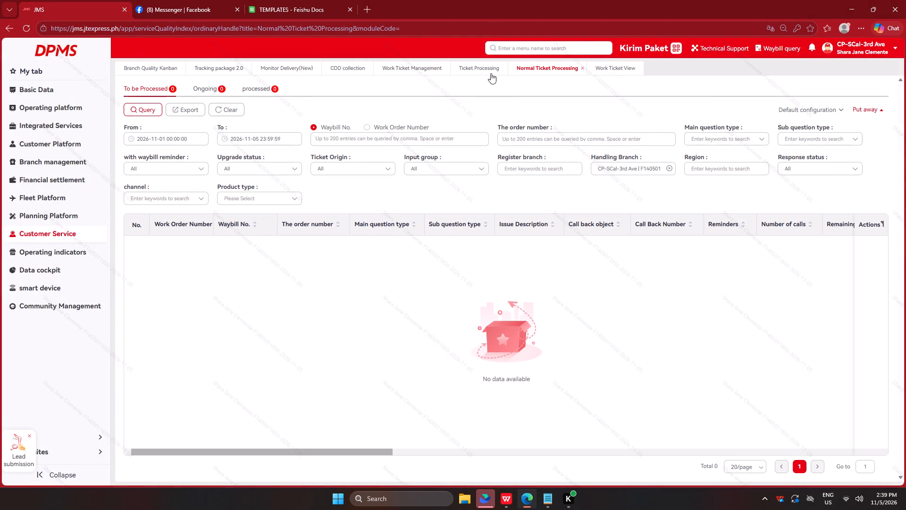
pyautogui.click(468, 69)
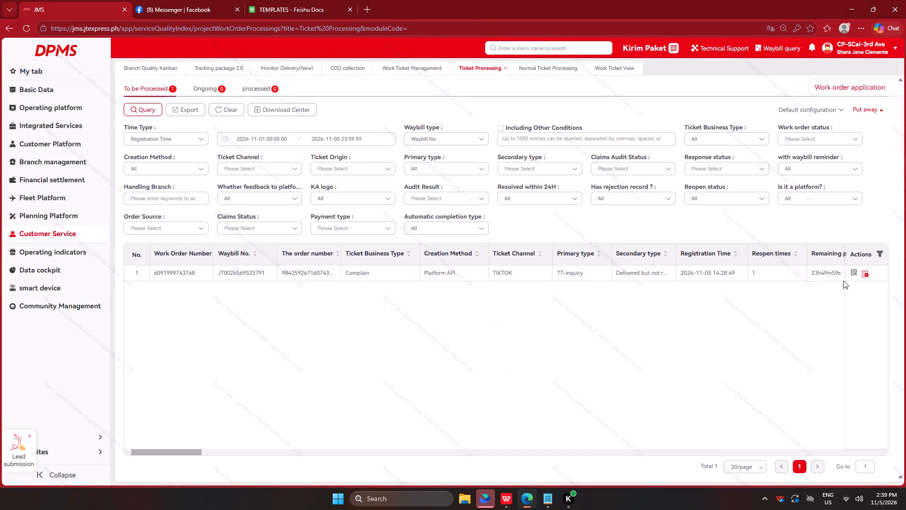
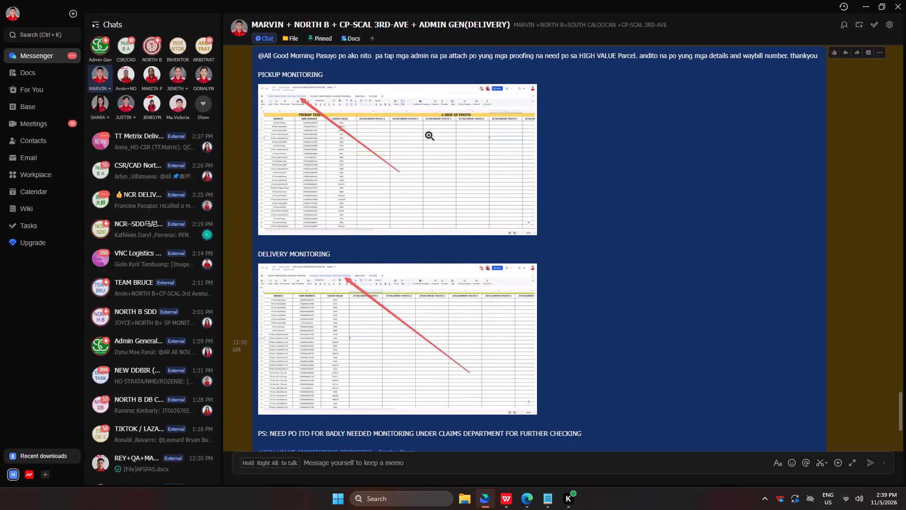
# Find the Jun 15 pinned ticket-handling message in the group chat and copy its "We attempted to contact the customer/seller..." comment.
pyautogui.scroll(7, 501, 257)
pyautogui.scroll(20, 450, 248)
pyautogui.scroll(7, 450, 248)
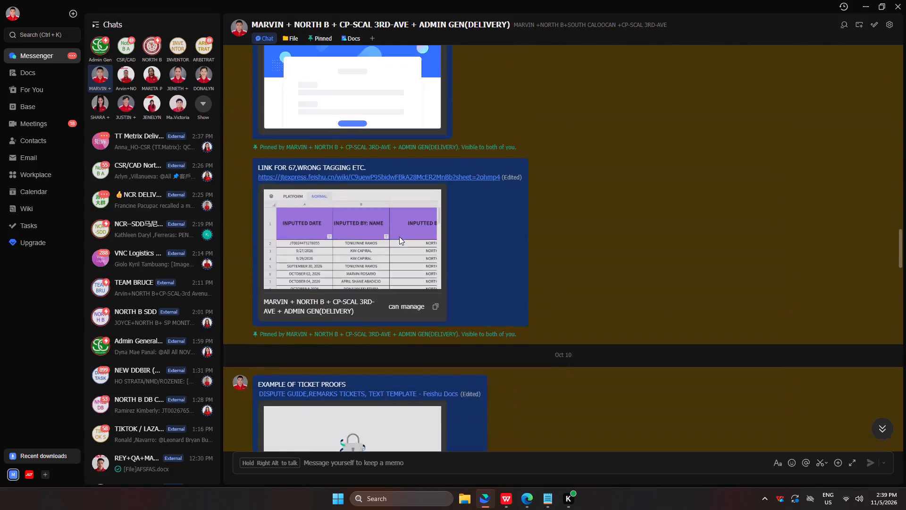
pyautogui.scroll(14, 399, 237)
pyautogui.scroll(20, 394, 221)
pyautogui.scroll(2, 394, 221)
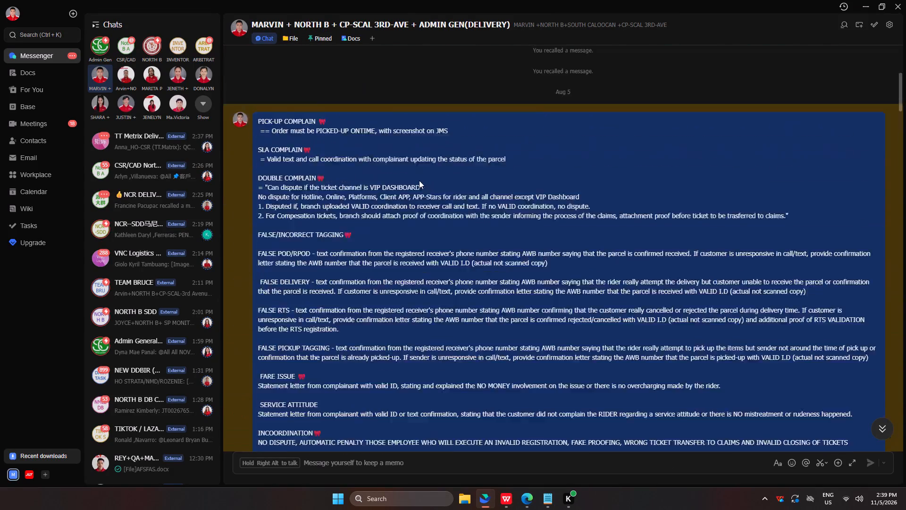
pyautogui.scroll(12, 419, 180)
pyautogui.scroll(-1, 609, 252)
pyautogui.scroll(7, 597, 264)
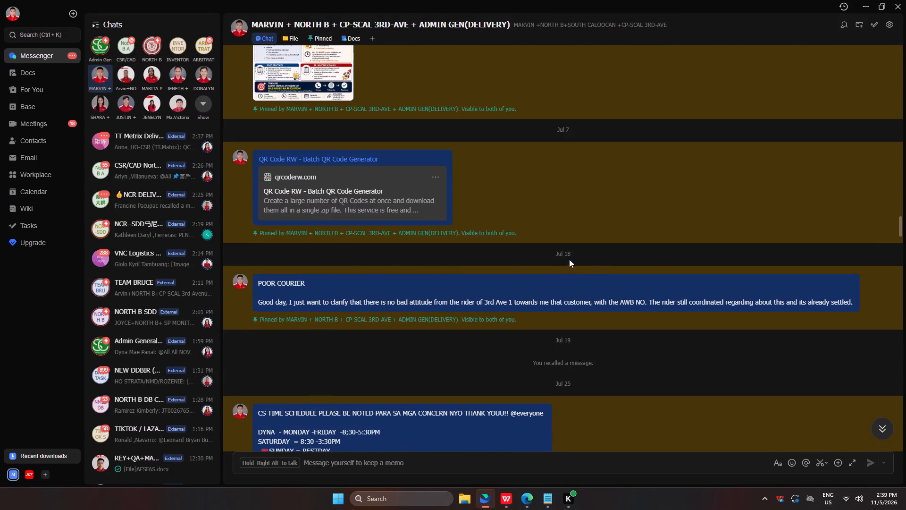
pyautogui.scroll(4, 513, 311)
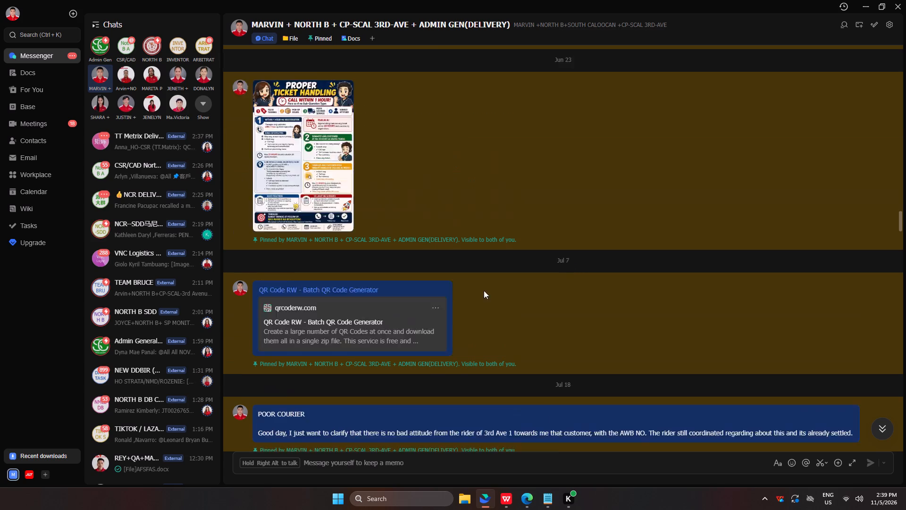
pyautogui.scroll(5, 375, 271)
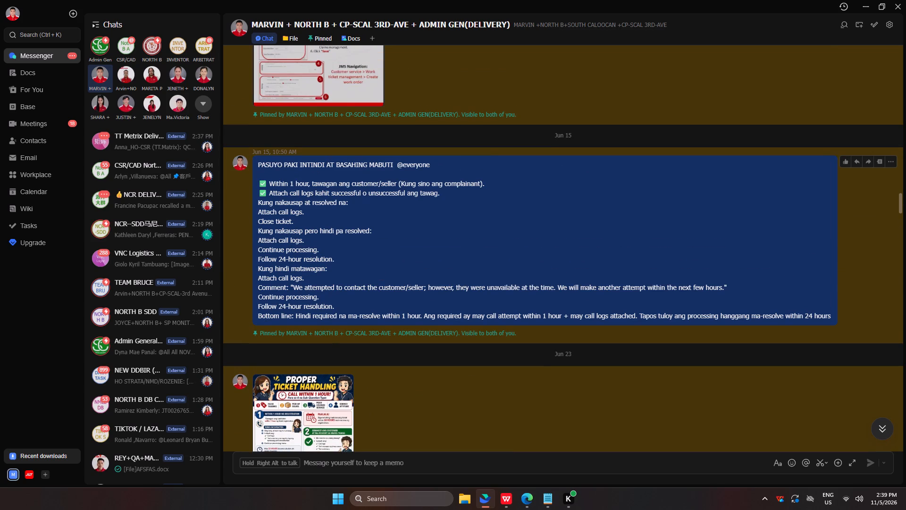
pyautogui.moveTo(293, 286); pyautogui.dragTo(727, 290)
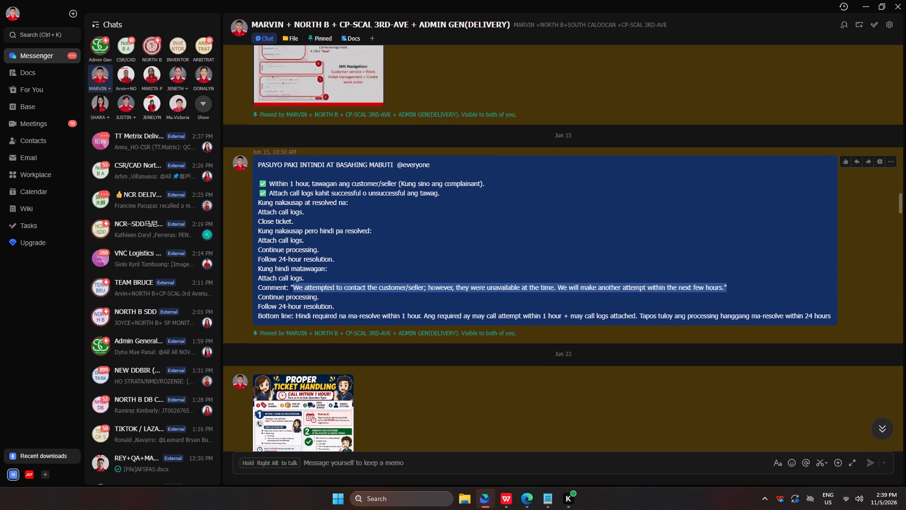
pyautogui.moveTo(727, 290); pyautogui.dragTo(725, 289)
pyautogui.hotkey('ctrl', 'c')
pyautogui.hotkey('ctrl', 'c')
pyautogui.hotkey('ctrl', 'c')
pyautogui.hotkey('alt', 'Tab')
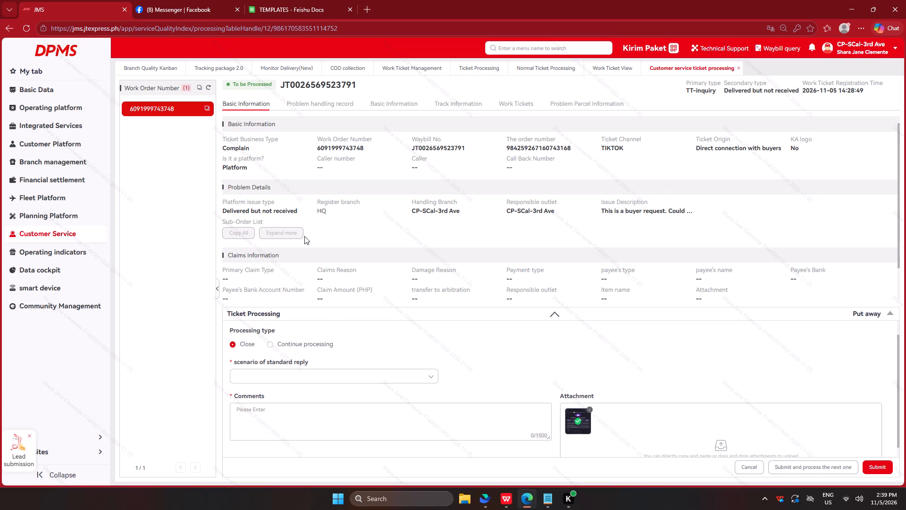
pyautogui.click(288, 342)
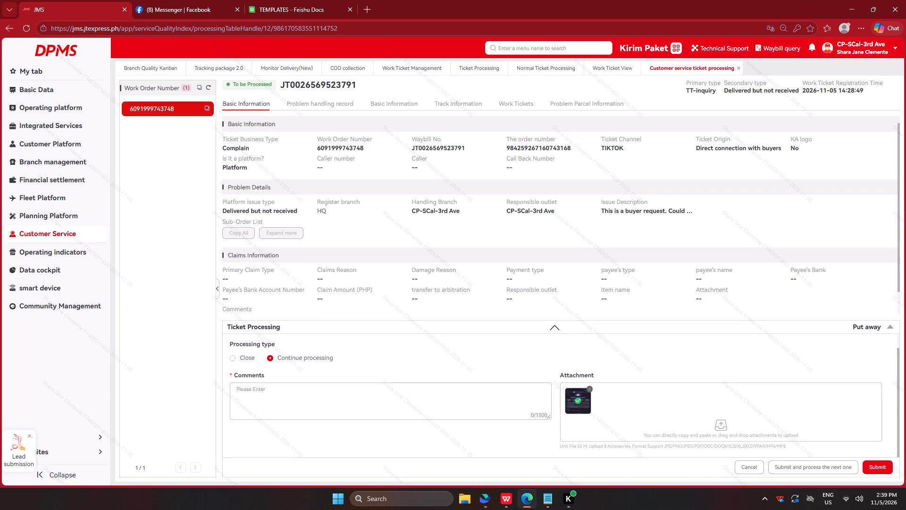
pyautogui.click(293, 403)
pyautogui.hotkey('ctrl', 'v')
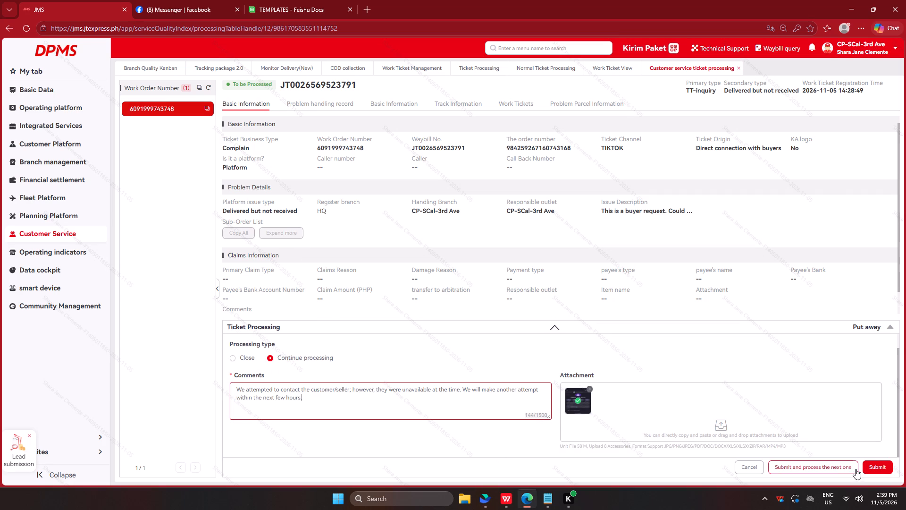
pyautogui.click(870, 466)
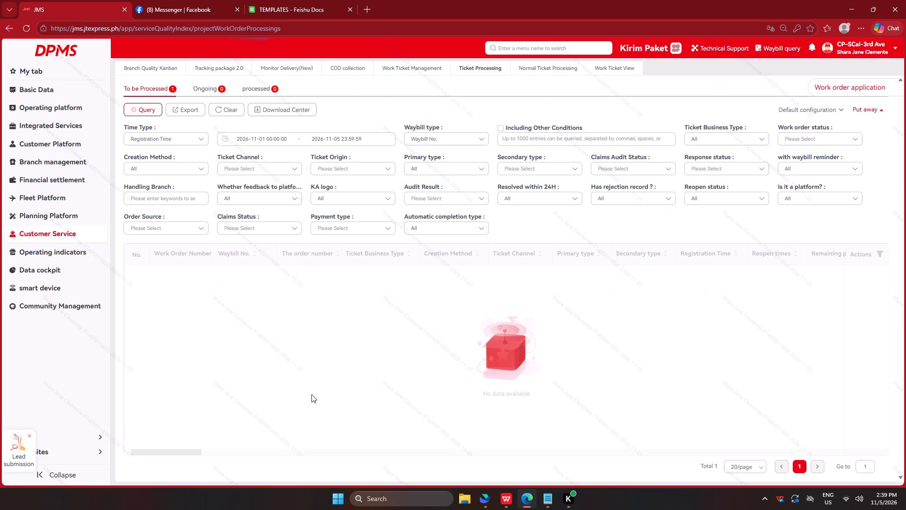
# Rerun the To be Processed ticket query for registration times 2026-11-01 through 2026-11-05.
pyautogui.click(141, 106)
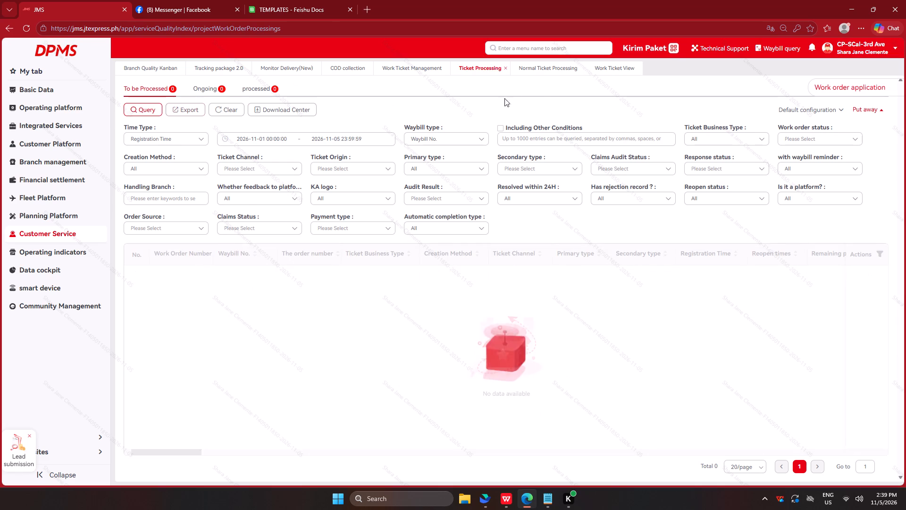
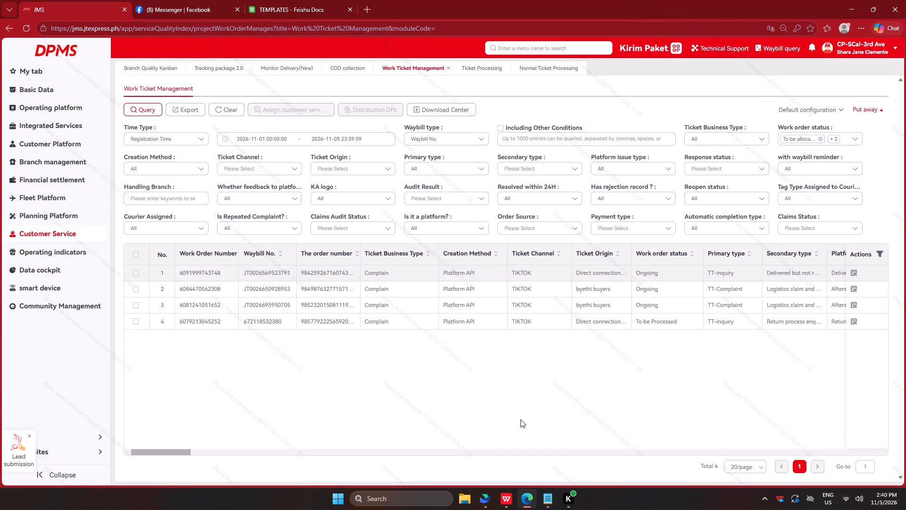
pyautogui.tripleClick(277, 289)
pyautogui.hotkey('ctrl', 'c')
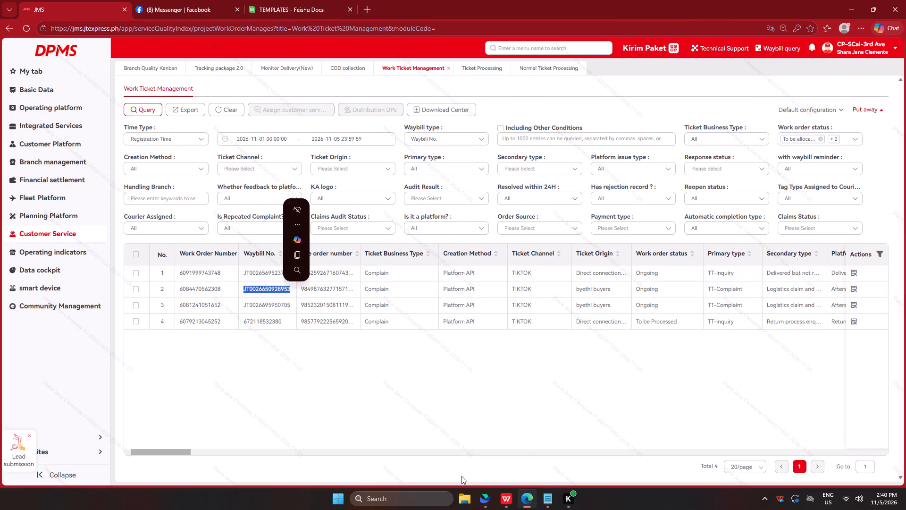
pyautogui.hotkey('ctrl', 'c')
pyautogui.hotkey('ctrl', 'c')
pyautogui.hotkey('ctrl', 'c')
pyautogui.hotkey('ctrl', 'c')
pyautogui.keyDown('ctrl'); pyautogui.click(547, 501); pyautogui.keyUp('ctrl')
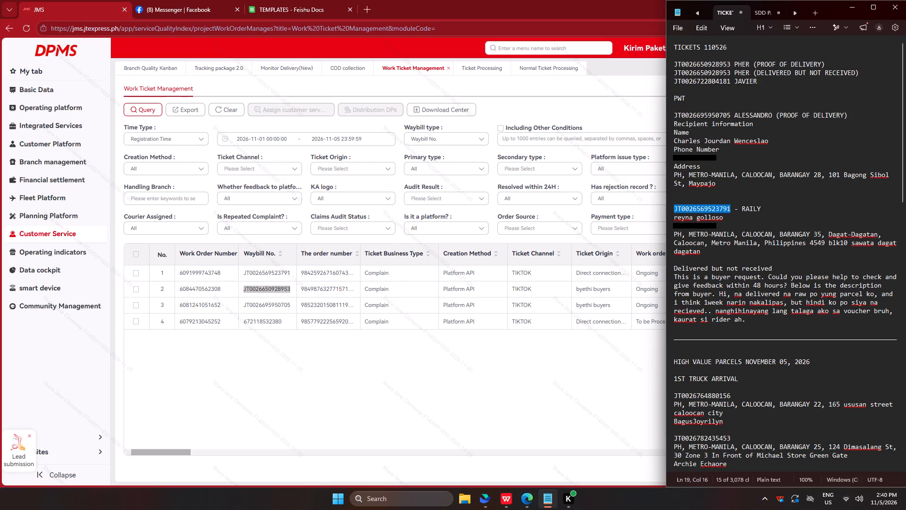
pyautogui.click(760, 322)
pyautogui.press('Return')
pyautogui.press('Return')
pyautogui.press('Return')
pyautogui.hotkey('ctrl', 'v')
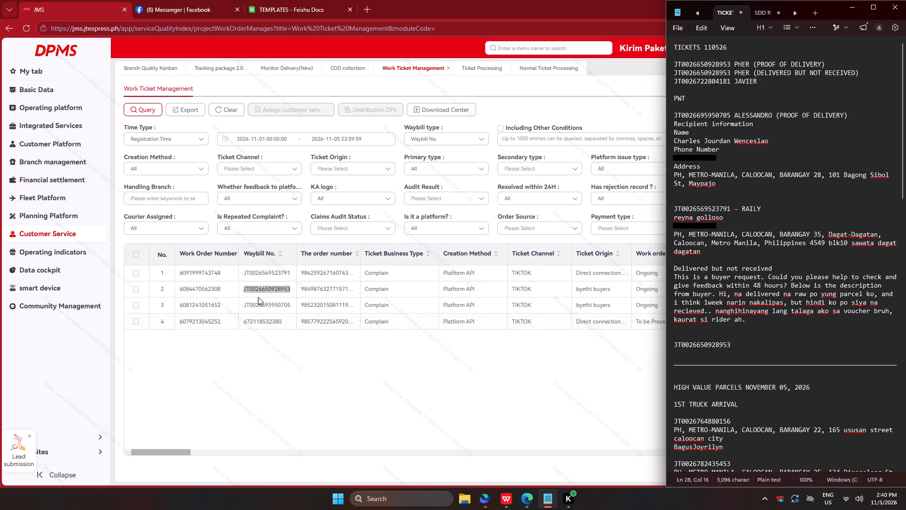
pyautogui.tripleClick(257, 304)
pyautogui.hotkey('ctrl', 'c')
pyautogui.hotkey('ctrl', 'c')
pyautogui.hotkey('ctrl', 'c')
pyautogui.hotkey('ctrl', 'c')
pyautogui.hotkey('alt', 'Tab')
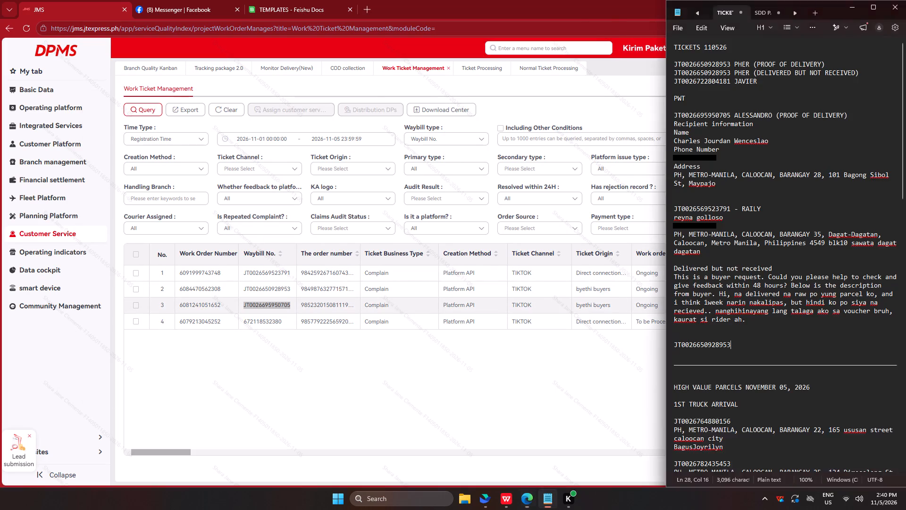
pyautogui.press('Return')
pyautogui.press('Return')
pyautogui.hotkey('ctrl', 'v')
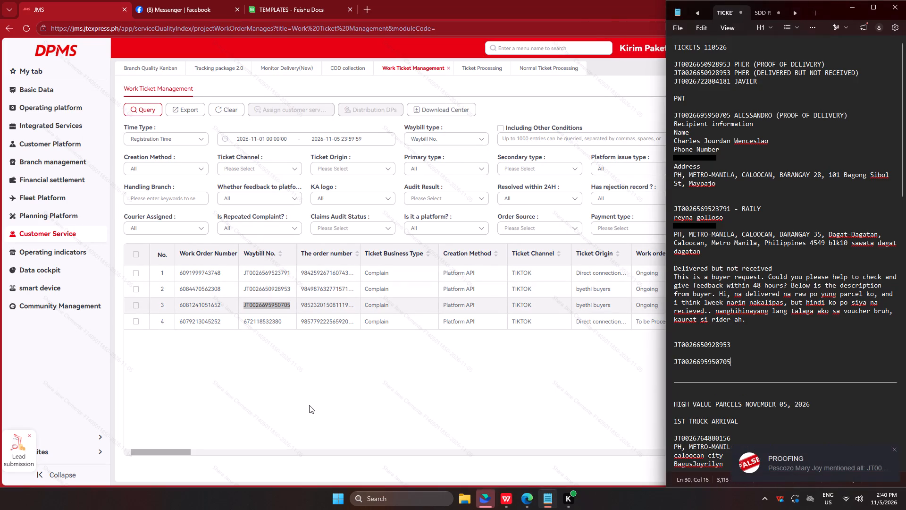
pyautogui.moveTo(742, 365); pyautogui.dragTo(666, 343)
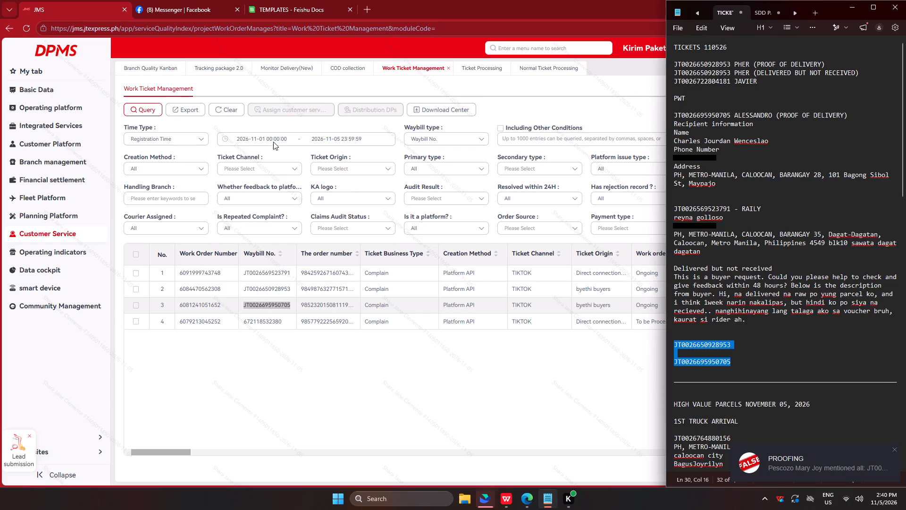
pyautogui.hotkey('ctrl', 'c')
pyautogui.hotkey('ctrl', 'c')
pyautogui.hotkey('ctrl', 'c')
pyautogui.hotkey('ctrl', 'c')
pyautogui.hotkey('ctrl', 'c')
pyautogui.keyDown('ctrl'); pyautogui.click(223, 67); pyautogui.keyUp('ctrl')
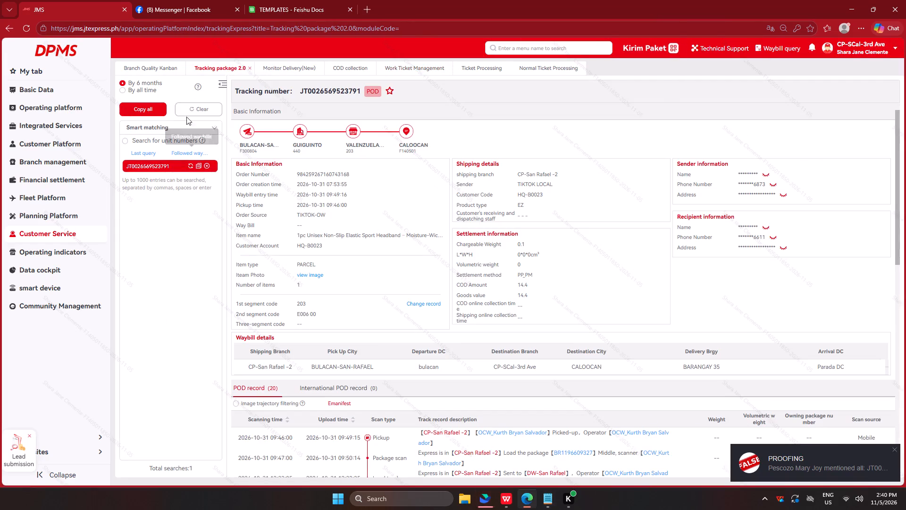
pyautogui.click(193, 110)
pyautogui.click(163, 212)
pyautogui.hotkey('ctrl', 'v')
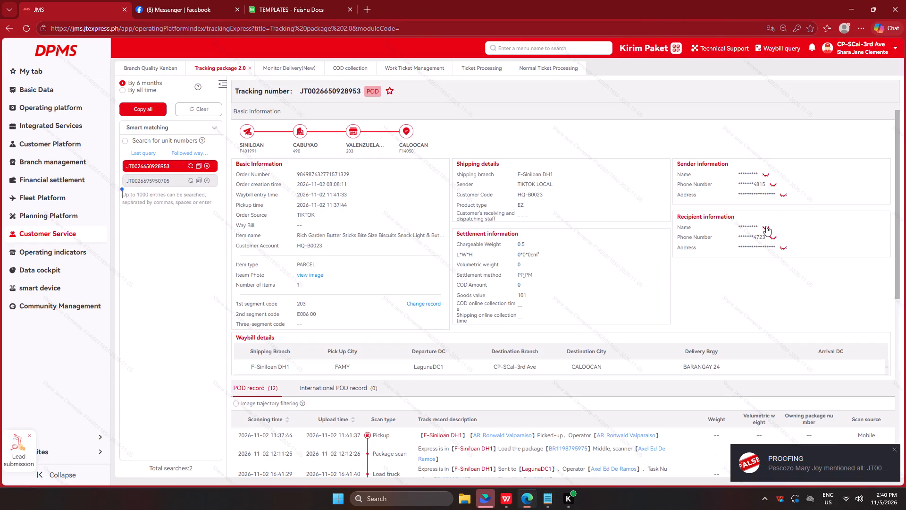
pyautogui.click(766, 226)
pyautogui.click(777, 239)
pyautogui.click(785, 248)
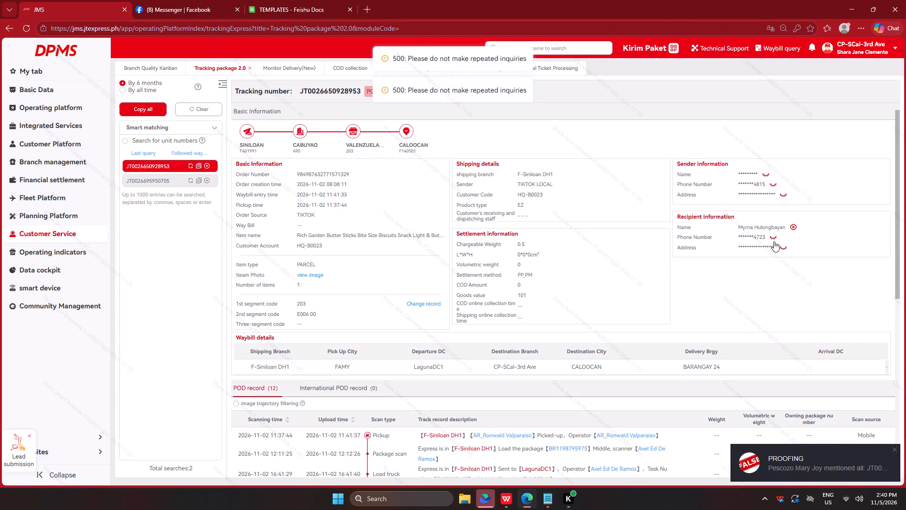
pyautogui.click(774, 237)
pyautogui.click(785, 246)
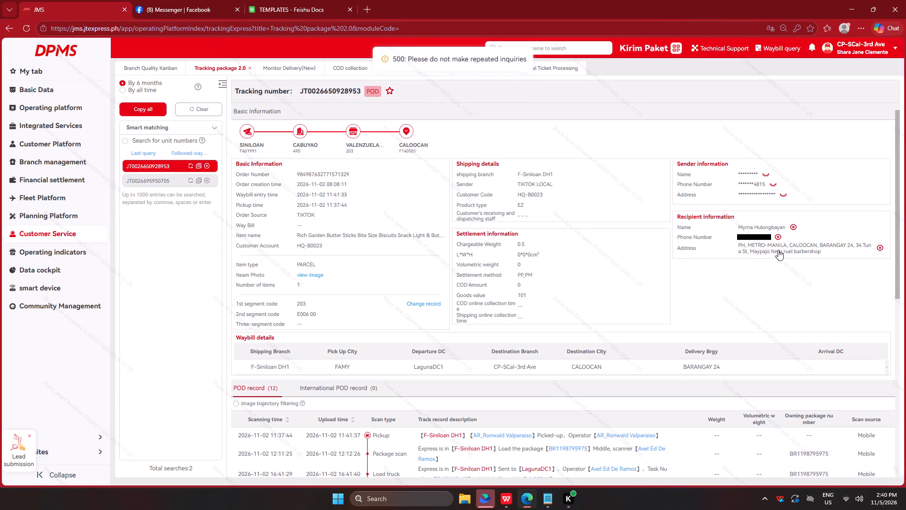
pyautogui.moveTo(734, 225); pyautogui.dragTo(833, 255)
pyautogui.hotkey('ctrl', 'c')
pyautogui.hotkey('ctrl', 'c')
pyautogui.hotkey('ctrl', 'c')
pyautogui.hotkey('ctrl', 'c')
pyautogui.hotkey('alt', 'Tab')
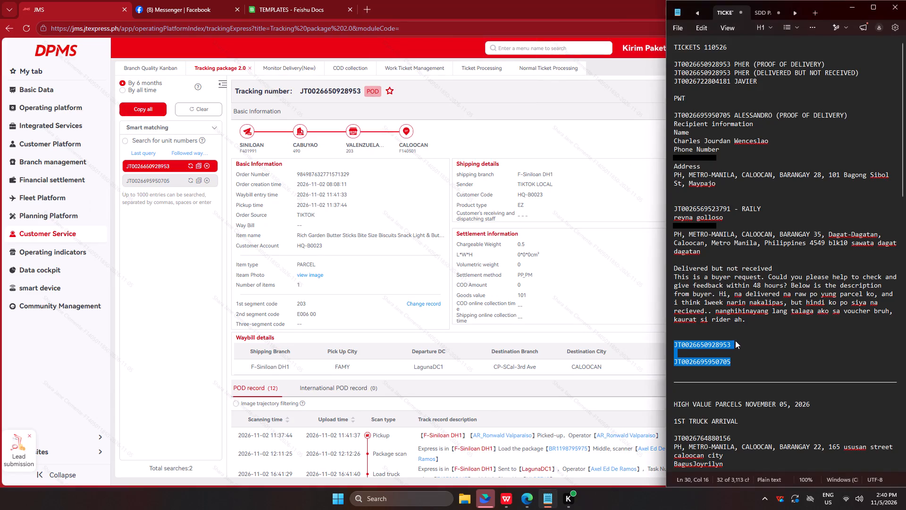
pyautogui.click(735, 345)
pyautogui.press('Return')
pyautogui.hotkey('ctrl', 'v')
pyautogui.click(696, 353)
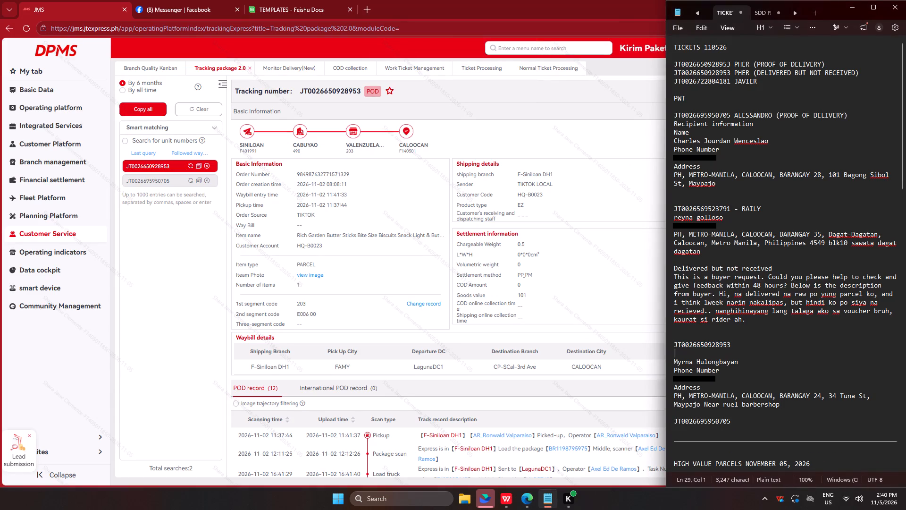
pyautogui.press('BackSpace')
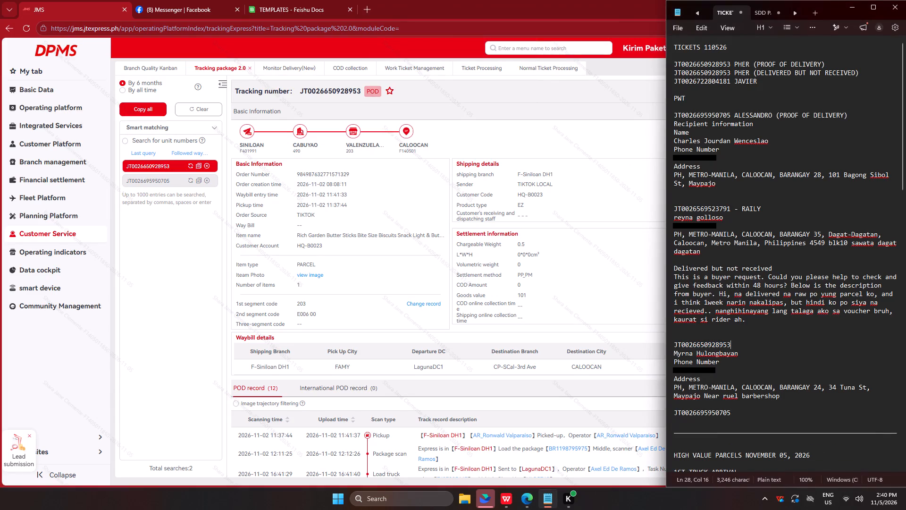
pyautogui.moveTo(733, 362); pyautogui.dragTo(663, 361)
pyautogui.press('BackSpace')
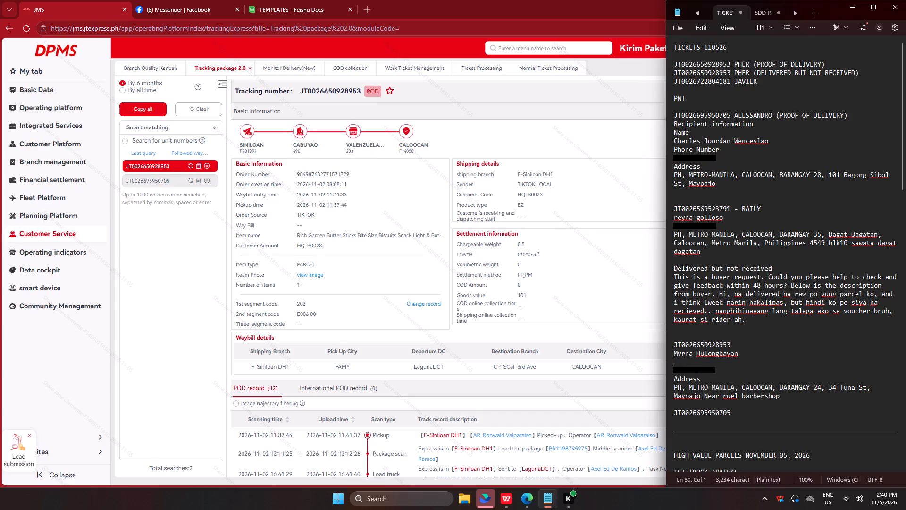
pyautogui.press('BackSpace')
pyautogui.moveTo(703, 373); pyautogui.dragTo(663, 370)
pyautogui.press('BackSpace')
pyautogui.press('BackSpace')
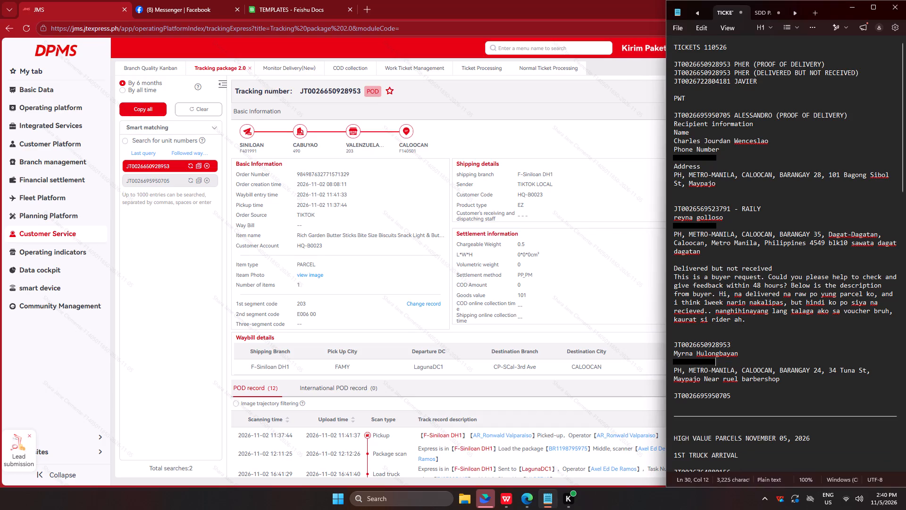
pyautogui.scroll(-14, 605, 372)
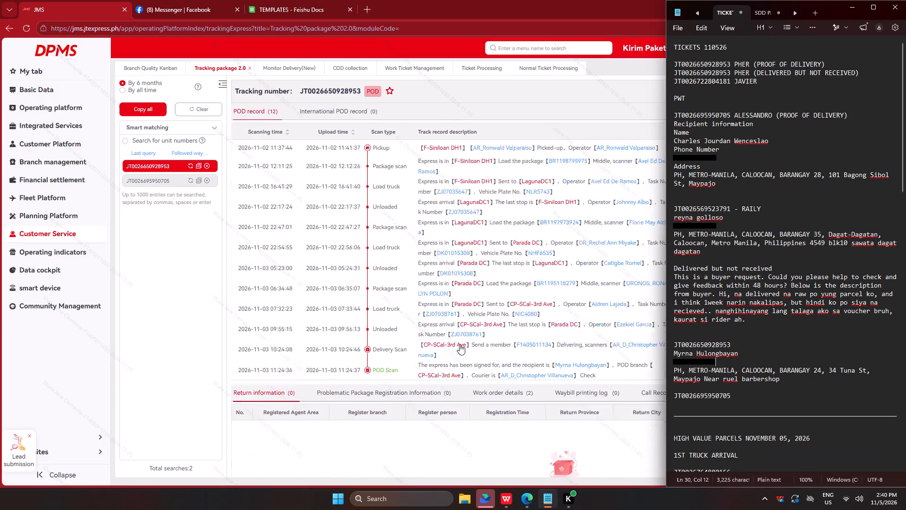
pyautogui.scroll(-7, 460, 344)
pyautogui.click(740, 341)
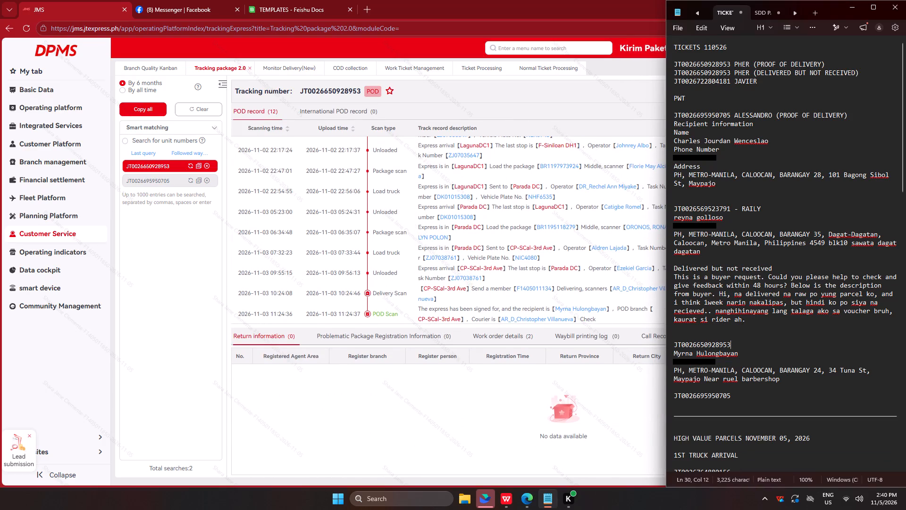
pyautogui.press('space')
pyautogui.write('- PHER')
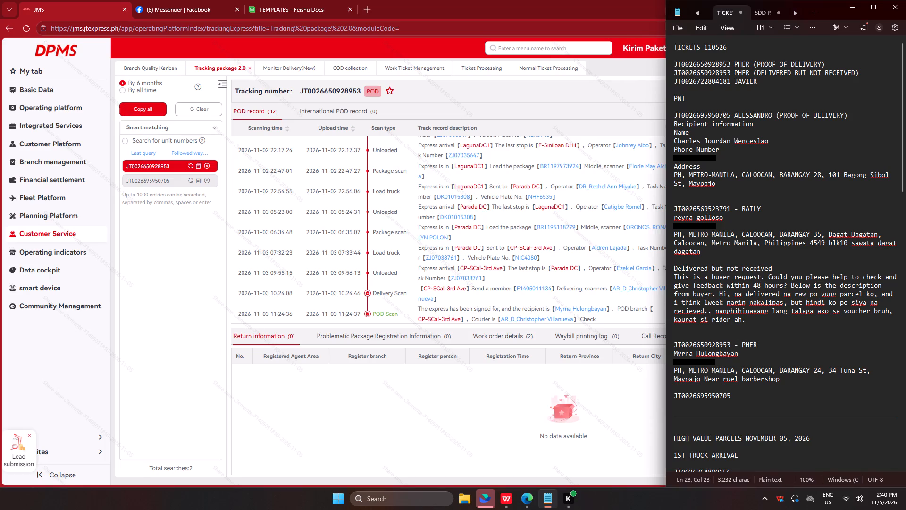
pyautogui.scroll(1, 523, 278)
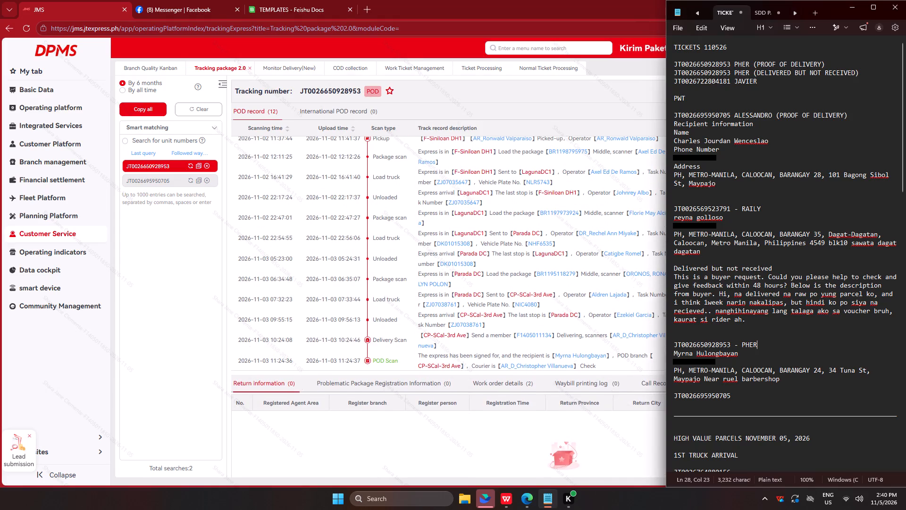
pyautogui.click(152, 184)
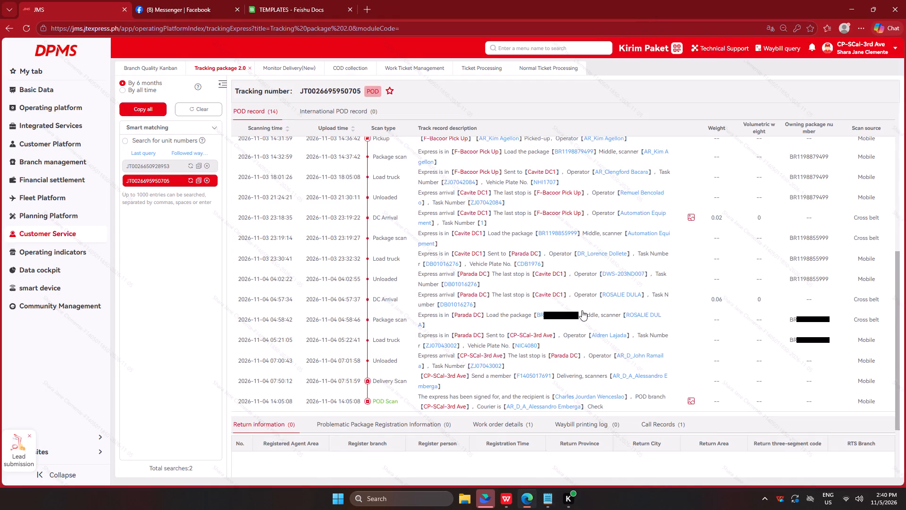
pyautogui.scroll(8, 581, 324)
pyautogui.click(770, 225)
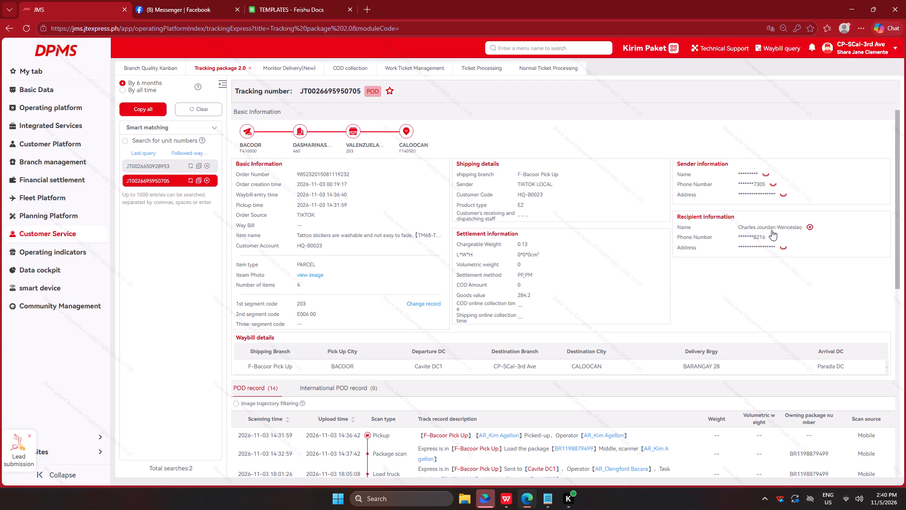
pyautogui.click(778, 236)
pyautogui.click(784, 246)
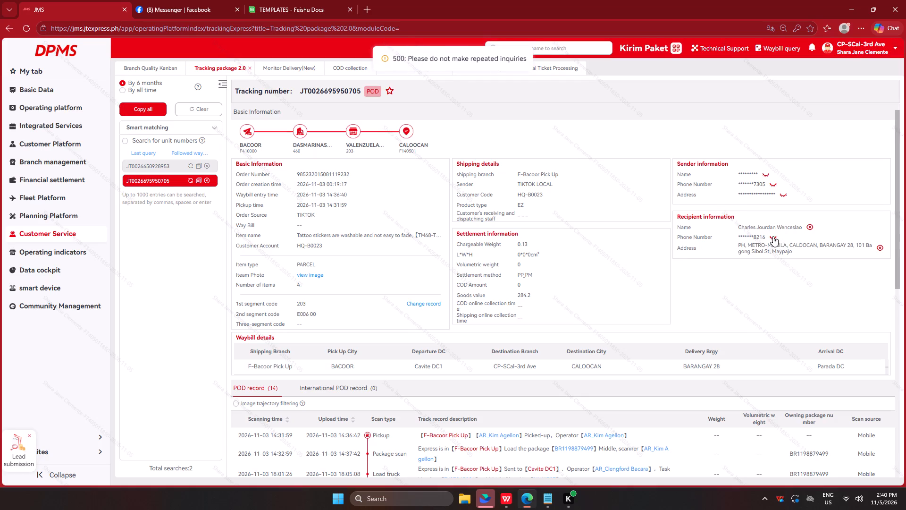
pyautogui.click(773, 236)
pyautogui.click(770, 236)
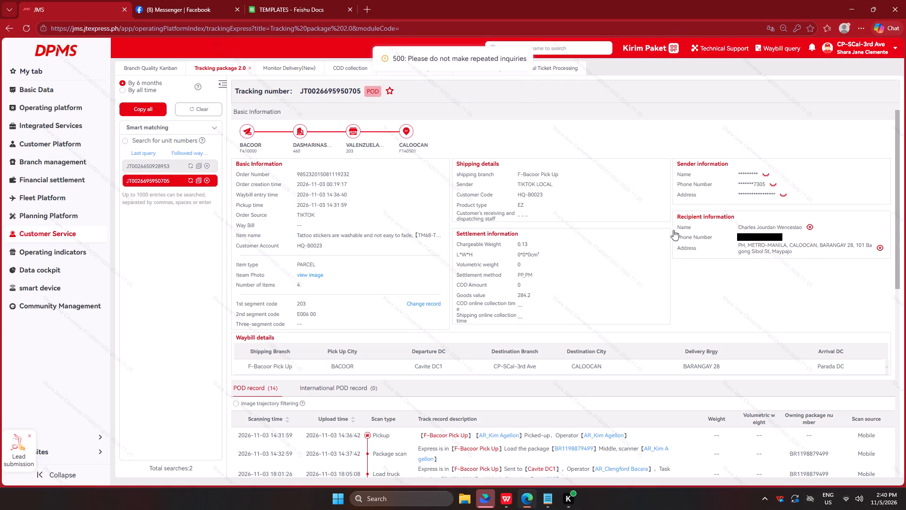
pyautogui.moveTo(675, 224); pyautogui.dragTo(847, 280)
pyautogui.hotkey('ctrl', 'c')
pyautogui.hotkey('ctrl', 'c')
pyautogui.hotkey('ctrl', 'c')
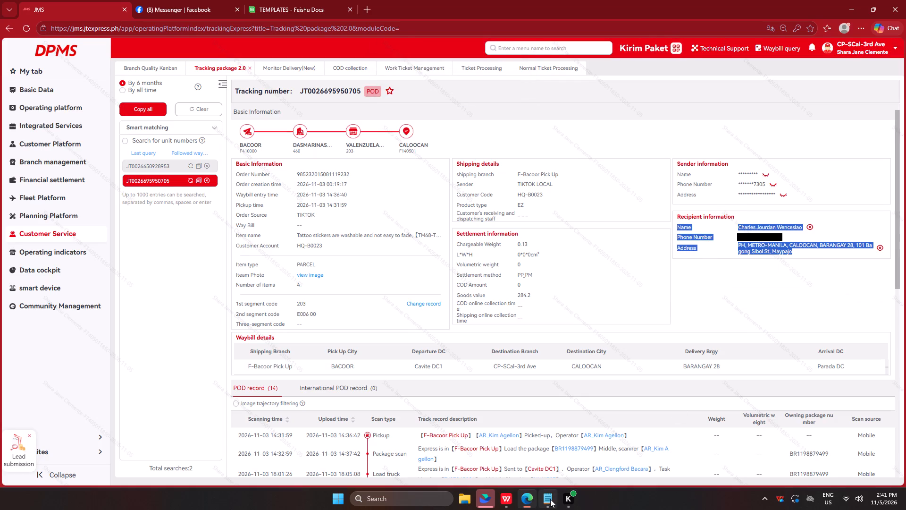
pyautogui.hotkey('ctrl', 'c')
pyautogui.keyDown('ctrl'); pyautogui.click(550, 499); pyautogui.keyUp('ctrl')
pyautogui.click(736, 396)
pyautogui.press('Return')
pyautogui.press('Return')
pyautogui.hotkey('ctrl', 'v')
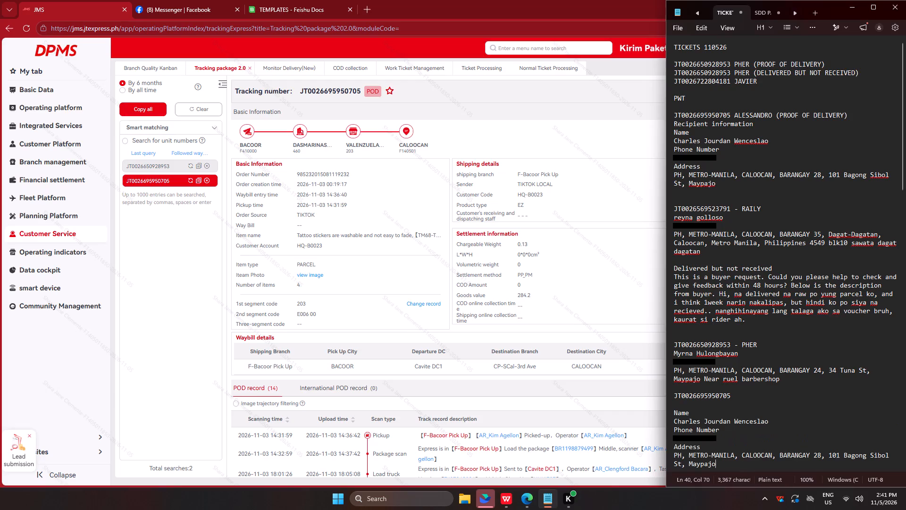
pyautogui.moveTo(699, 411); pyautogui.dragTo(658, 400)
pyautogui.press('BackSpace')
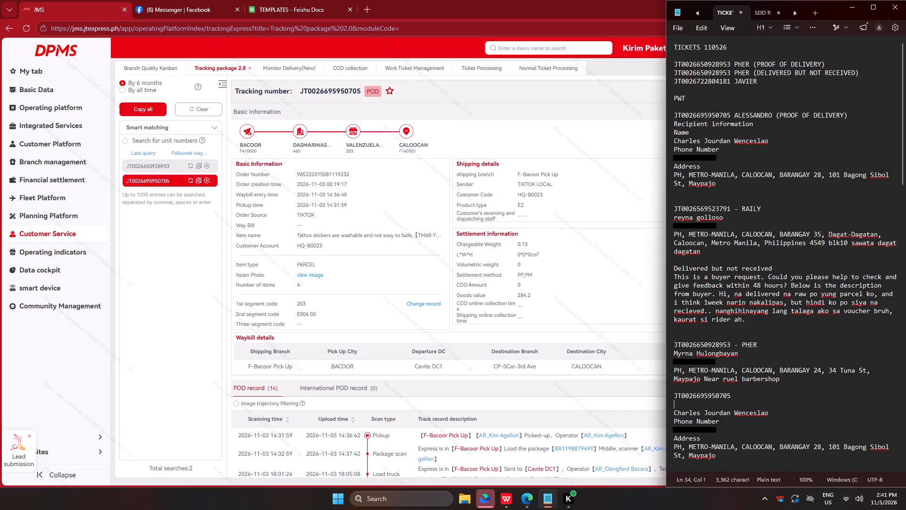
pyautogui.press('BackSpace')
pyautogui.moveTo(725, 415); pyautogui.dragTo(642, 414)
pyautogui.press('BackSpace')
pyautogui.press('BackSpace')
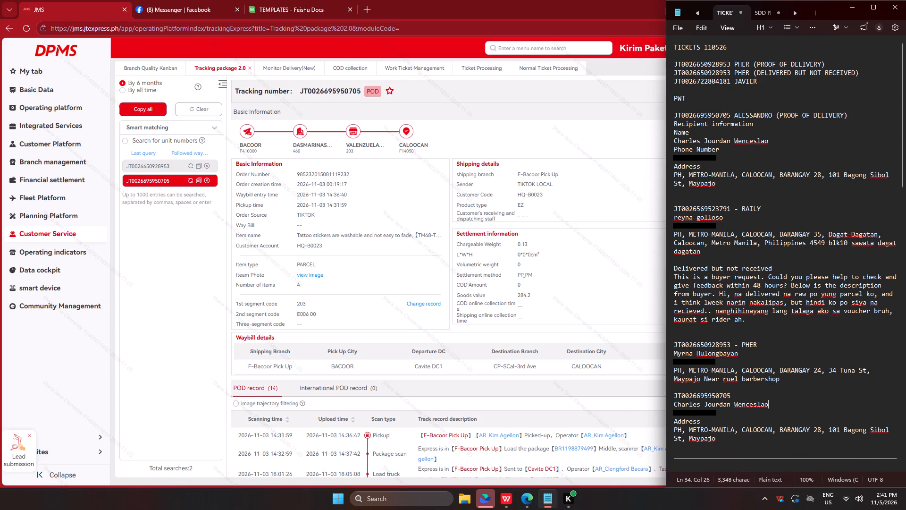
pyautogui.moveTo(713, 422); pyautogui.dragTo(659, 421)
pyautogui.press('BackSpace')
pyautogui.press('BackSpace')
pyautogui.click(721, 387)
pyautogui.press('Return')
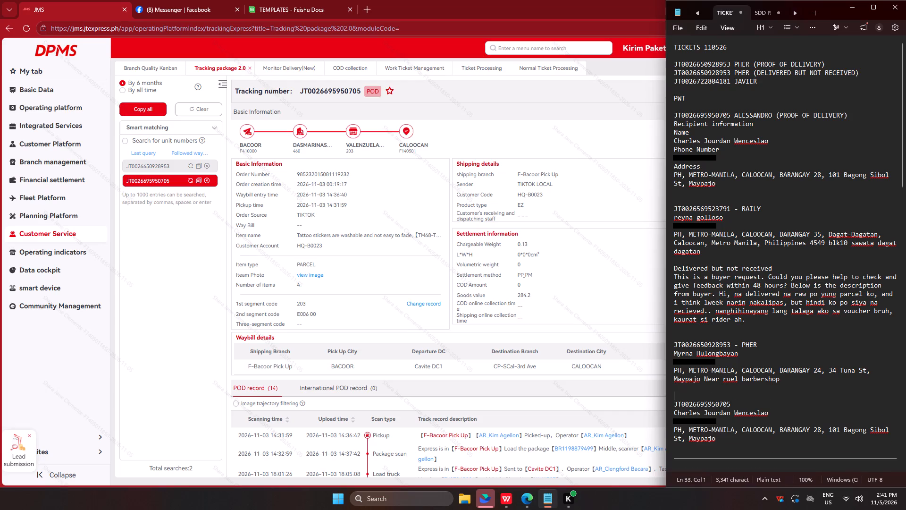
# Add the line "LOGISTICS COMPLAIN" below the last waybill entry, separated by a blank line.
pyautogui.click(725, 438)
pyautogui.press('Return')
pyautogui.press('Return')
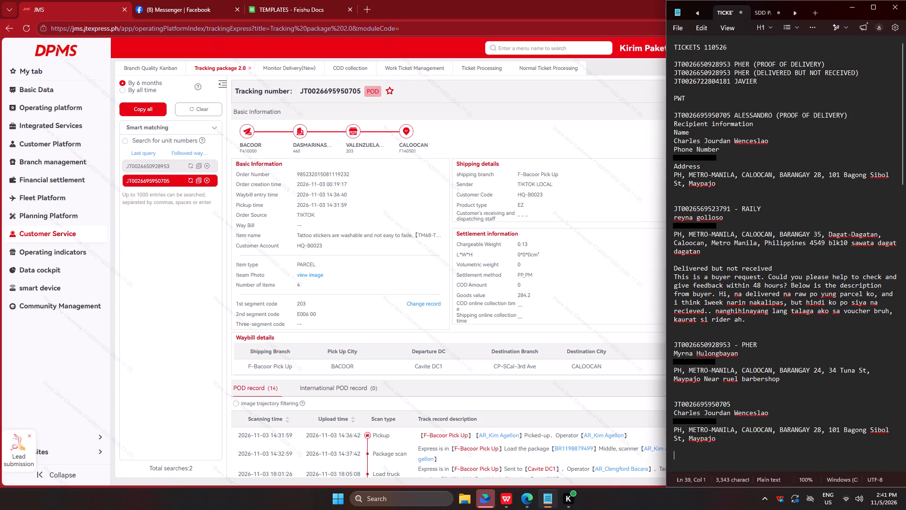
pyautogui.write('LOGISTICS COMPLAIN')
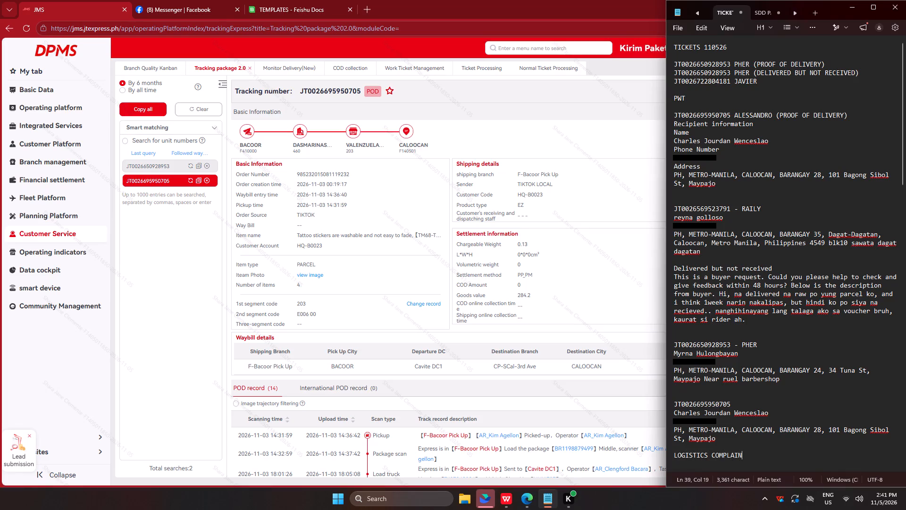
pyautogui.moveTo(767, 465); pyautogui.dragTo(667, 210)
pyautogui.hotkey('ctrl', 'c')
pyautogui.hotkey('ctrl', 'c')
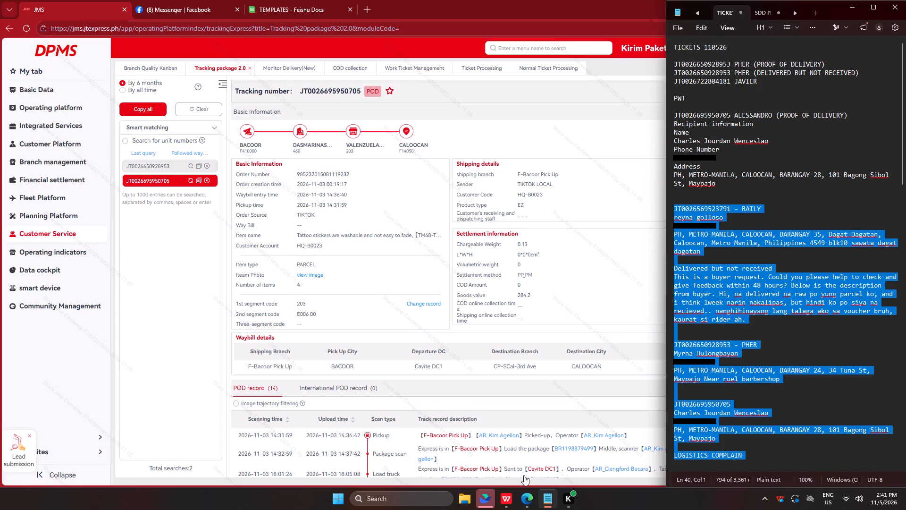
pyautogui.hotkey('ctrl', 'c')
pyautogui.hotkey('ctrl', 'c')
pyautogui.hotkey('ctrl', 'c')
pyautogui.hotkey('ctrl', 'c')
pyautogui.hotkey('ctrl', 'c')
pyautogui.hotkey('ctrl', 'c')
pyautogui.click(759, 453)
pyautogui.moveTo(758, 454); pyautogui.dragTo(721, 439)
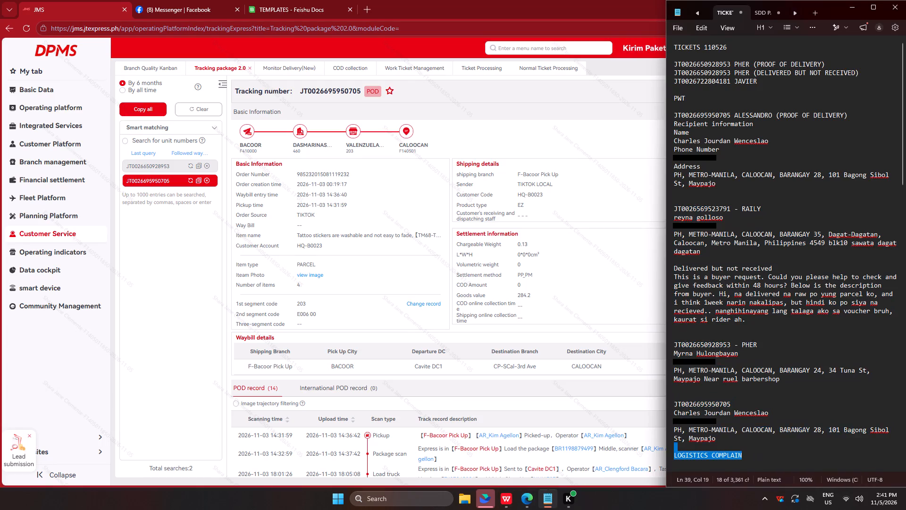
pyautogui.moveTo(721, 439); pyautogui.dragTo(669, 408)
pyautogui.click(849, 387)
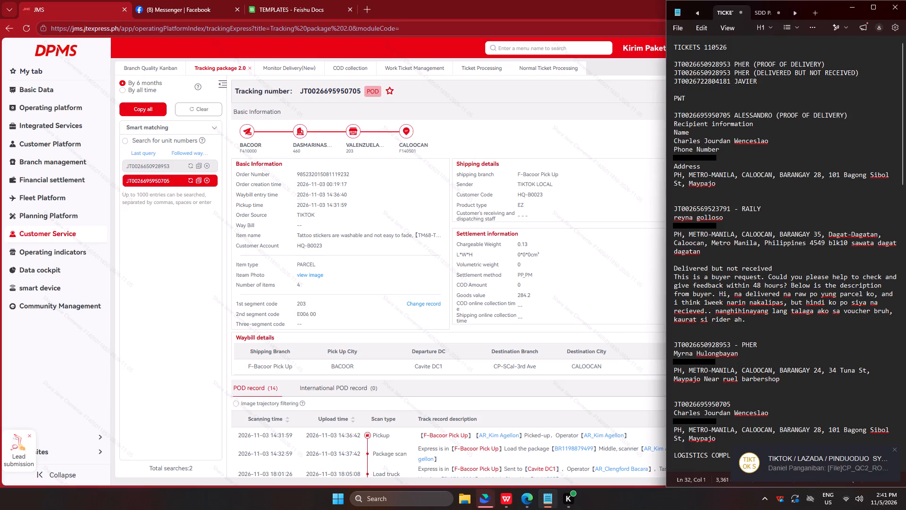
pyautogui.moveTo(722, 438); pyautogui.dragTo(670, 403)
pyautogui.hotkey('ctrl', 'x')
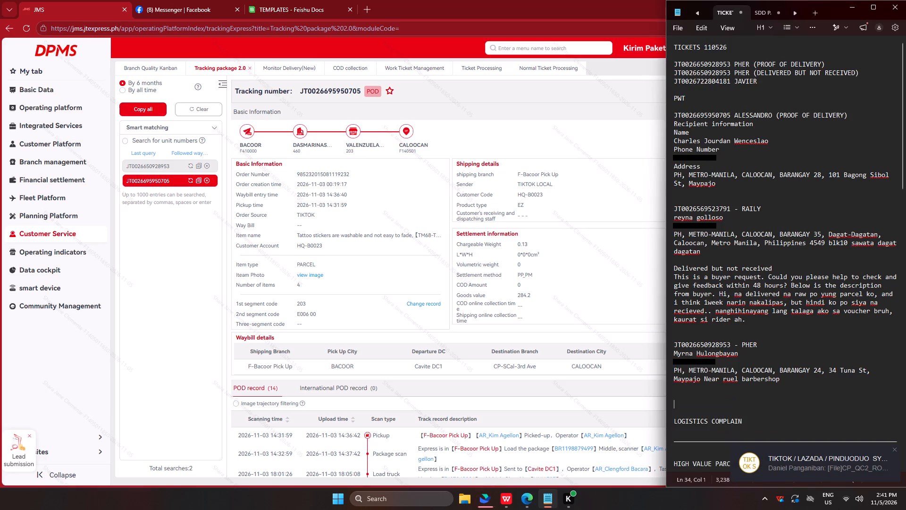
pyautogui.click(681, 410)
pyautogui.press('BackSpace')
pyautogui.press('BackSpace')
pyautogui.press('BackSpace')
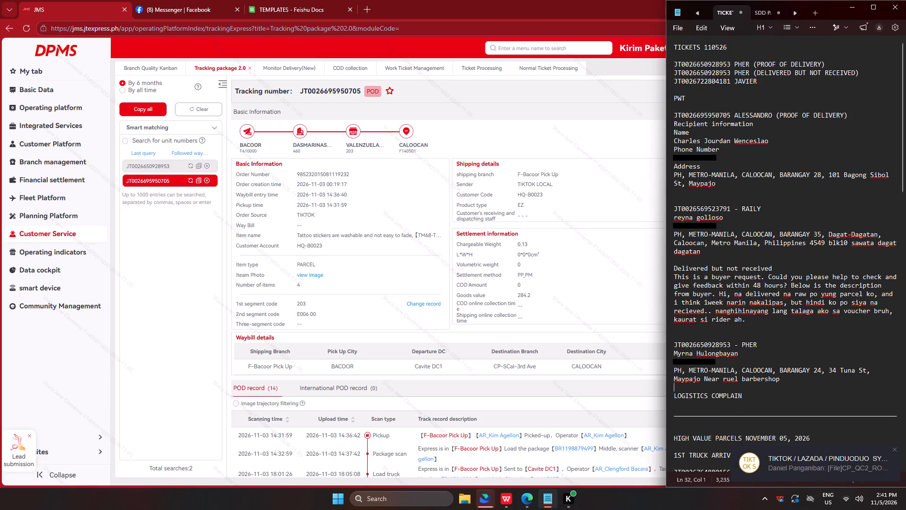
pyautogui.moveTo(754, 398); pyautogui.dragTo(658, 115)
pyautogui.hotkey('ctrl', 'c')
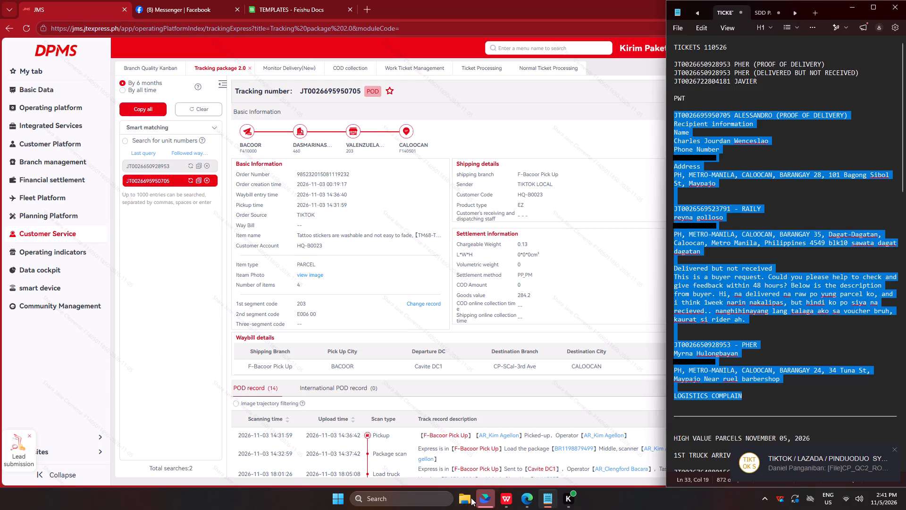
pyautogui.hotkey('ctrl', 'c')
pyautogui.hotkey('ctrl', 'c')
pyautogui.hotkey('ctrl', 'c')
pyautogui.hotkey('ctrl', 'c')
# Switch to Lark and look through the pinned ticket-handling messages in the self-memo chat.
pyautogui.click(476, 501)
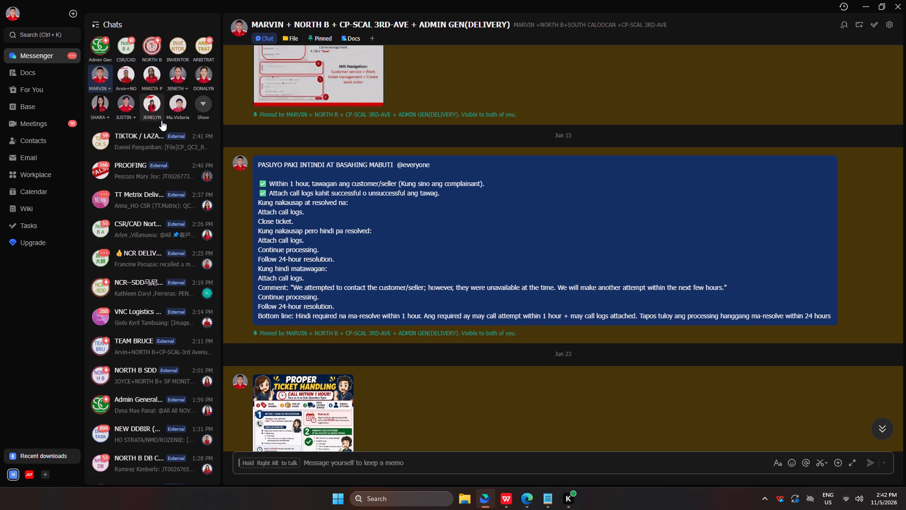
pyautogui.scroll(-16, 377, 286)
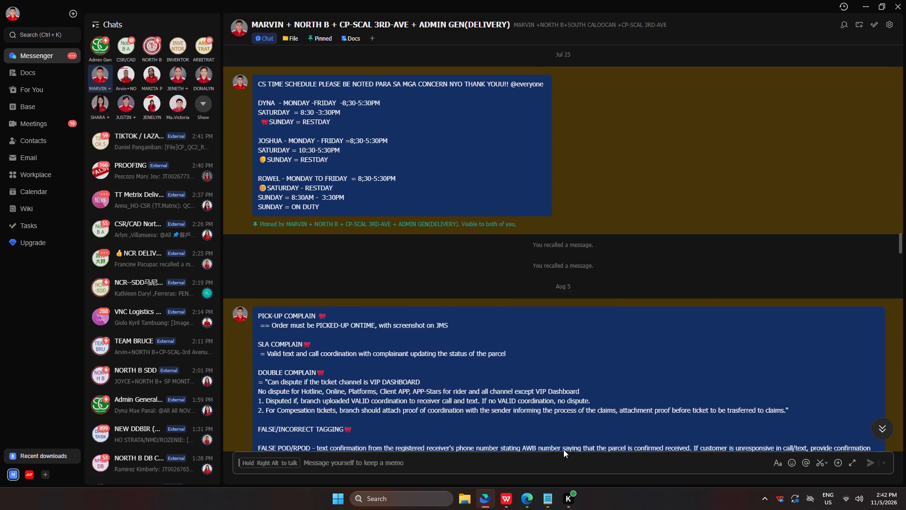
pyautogui.scroll(-20, 563, 450)
pyautogui.scroll(-1, 563, 450)
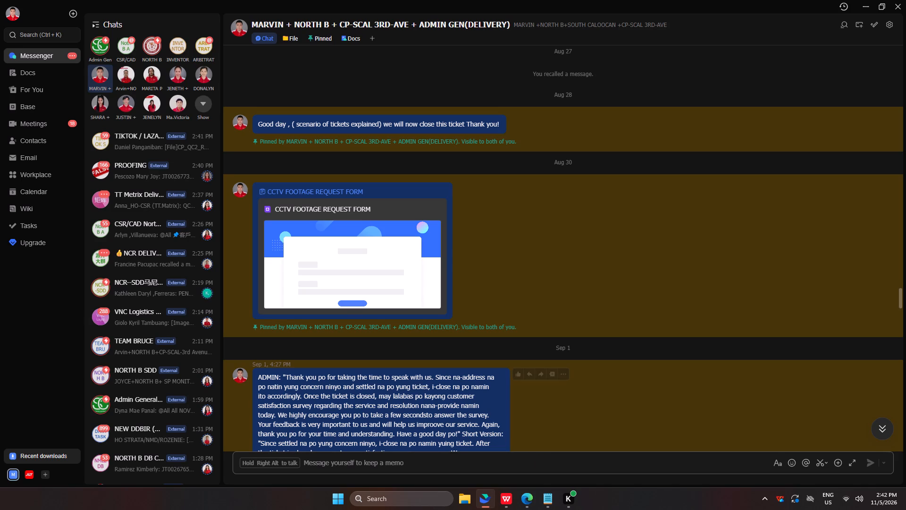
pyautogui.click(503, 499)
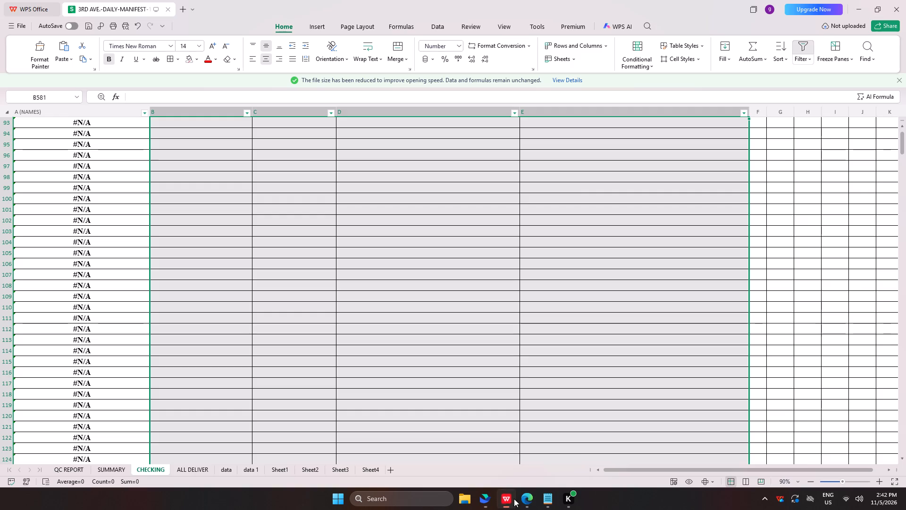
pyautogui.click(522, 497)
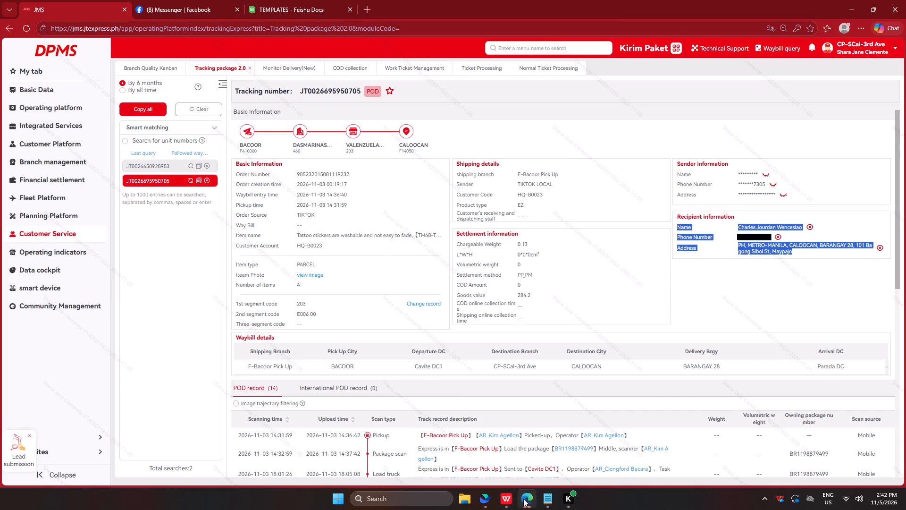
pyautogui.click(506, 501)
pyautogui.click(492, 502)
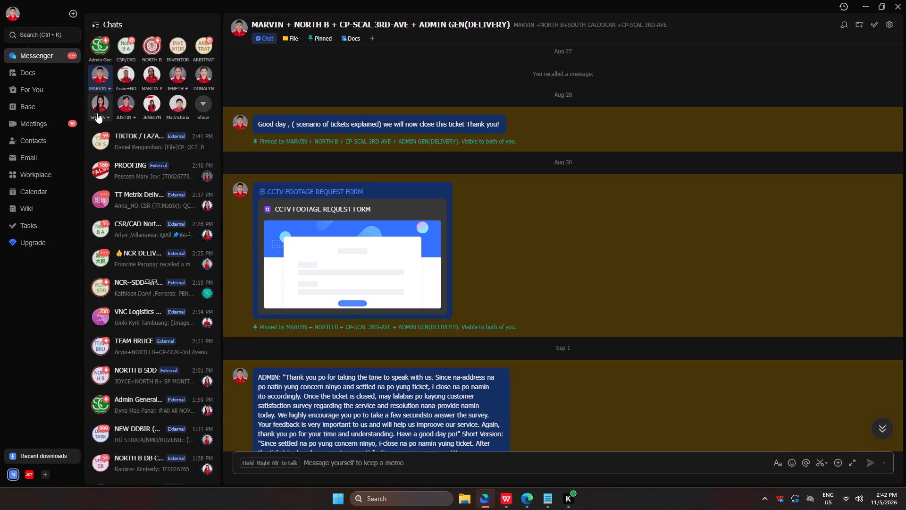
pyautogui.click(97, 104)
pyautogui.click(306, 461)
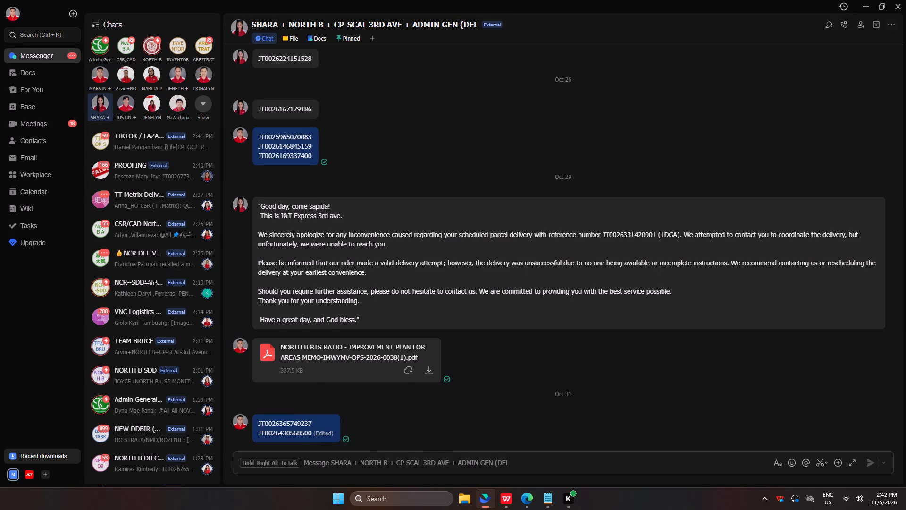
pyautogui.hotkey('ctrl', 'v')
pyautogui.press('Return')
pyautogui.hotkey('alt', 'Tab')
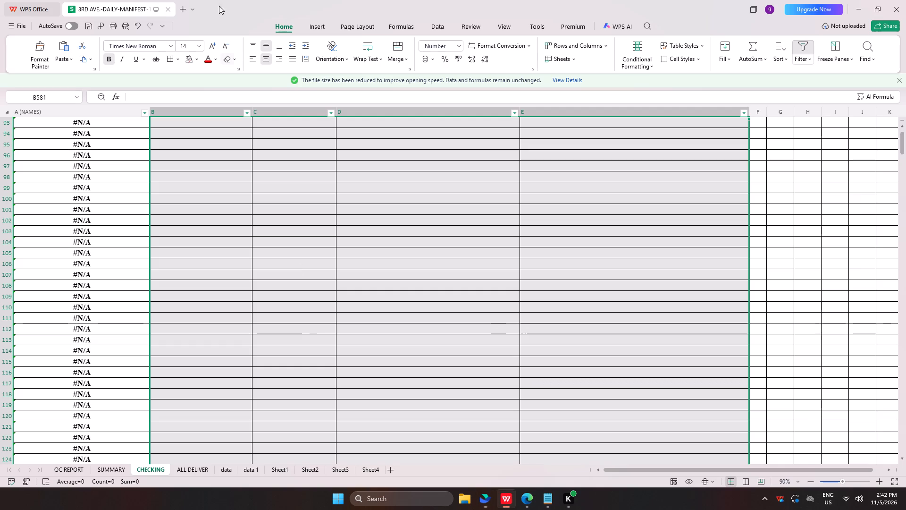
pyautogui.click(533, 502)
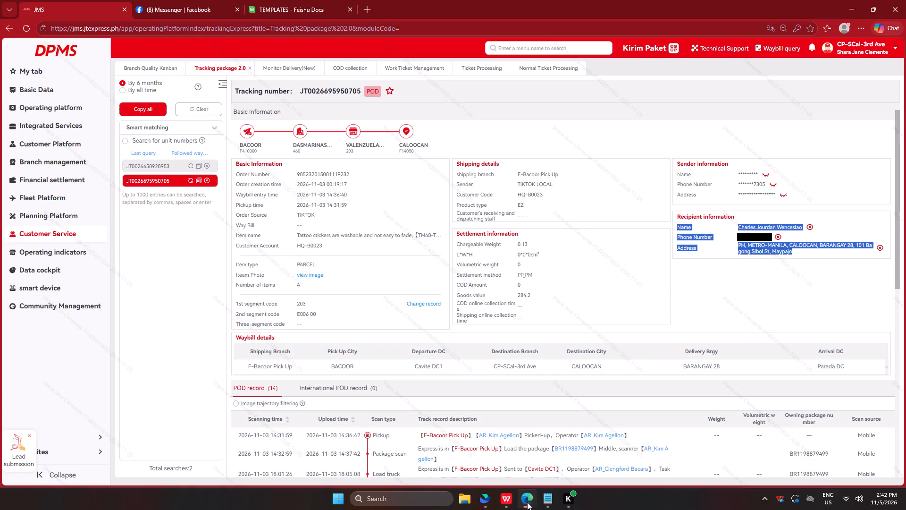
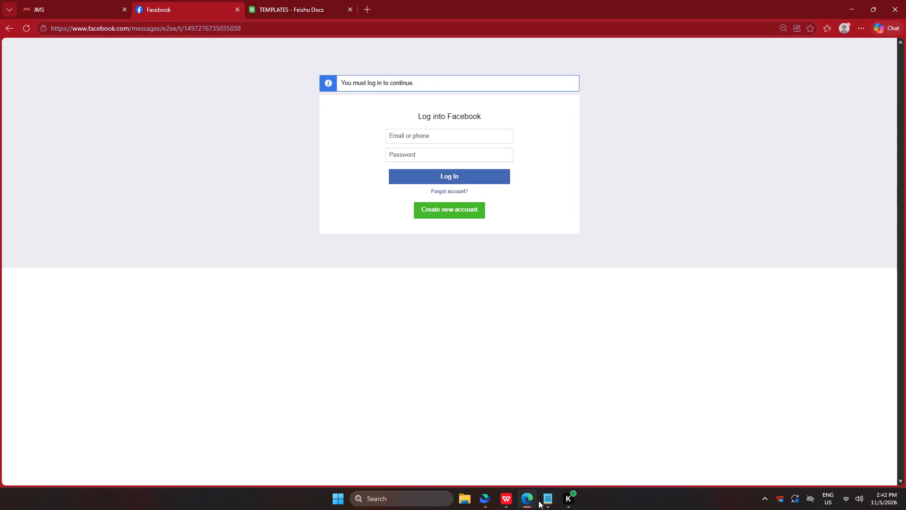
# Copy the uncontacted message template for False POD / Delivered But Not Received from the TEMPLATES sheet and switch to the Notepad ticket notes.
pyautogui.click(288, 0)
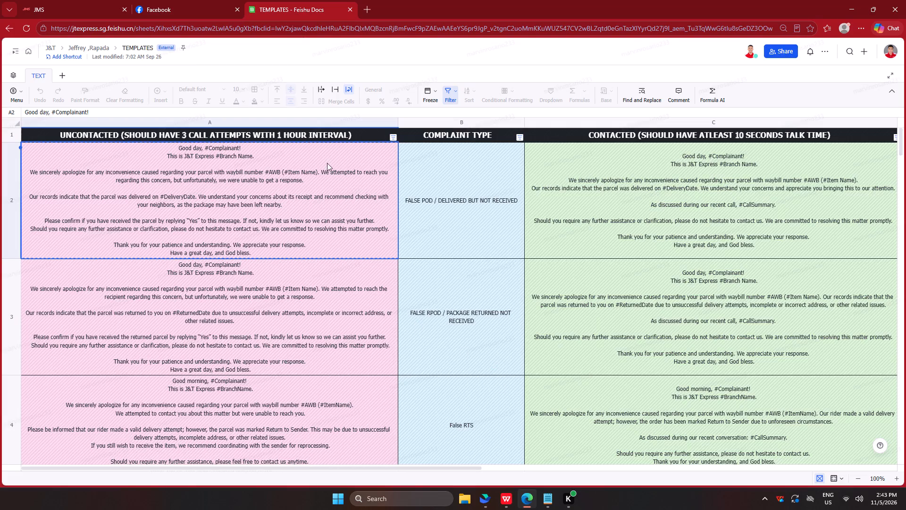
pyautogui.hotkey('ctrl', 'c')
pyautogui.hotkey('ctrl', 'c')
pyautogui.hotkey('ctrl', 'c')
pyautogui.hotkey('ctrl', 'c')
pyautogui.hotkey('ctrl', 'c')
pyautogui.click(551, 498)
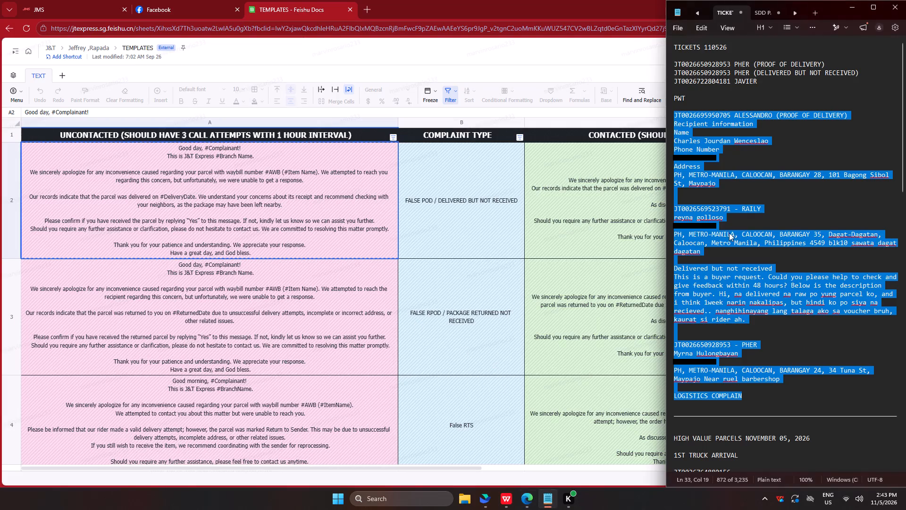
pyautogui.click(732, 184)
pyautogui.press('Return')
pyautogui.press('Return')
pyautogui.hotkey('ctrl', 'v')
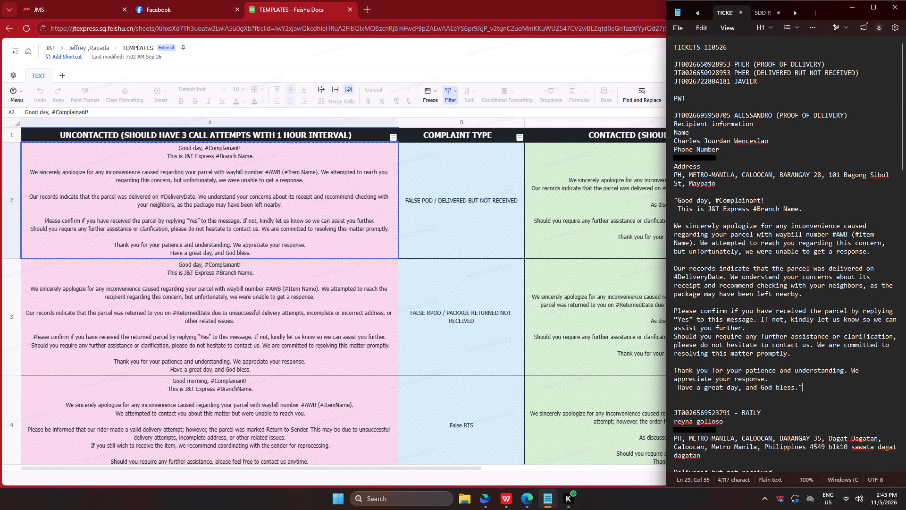
pyautogui.click(676, 200)
pyautogui.press('BackSpace')
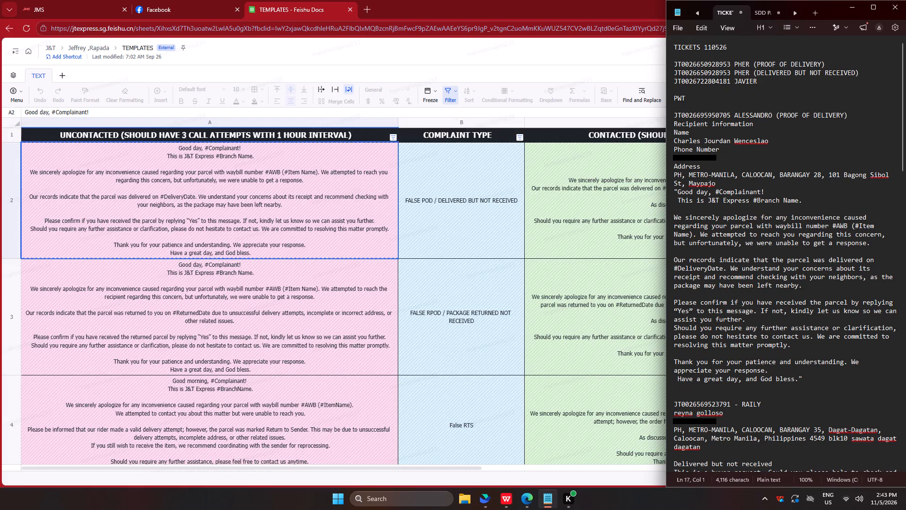
pyautogui.press('Return')
pyautogui.click(678, 200)
pyautogui.press('BackSpace')
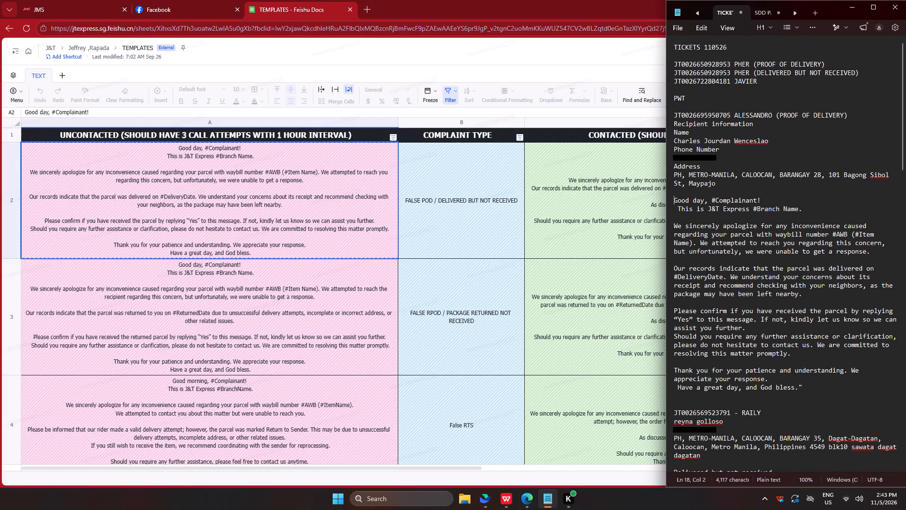
pyautogui.press('space')
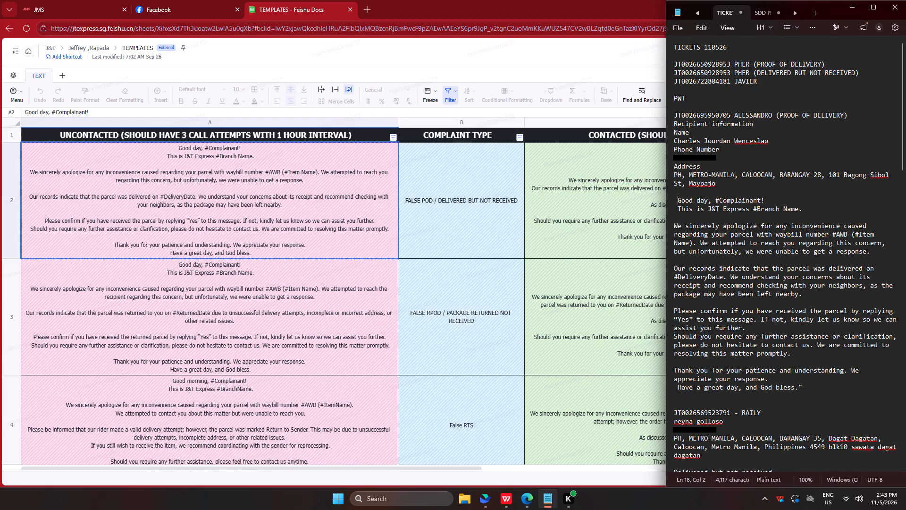
pyautogui.moveTo(772, 139); pyautogui.dragTo(647, 140)
pyautogui.hotkey('ctrl', 'c')
pyautogui.hotkey('ctrl', 'c')
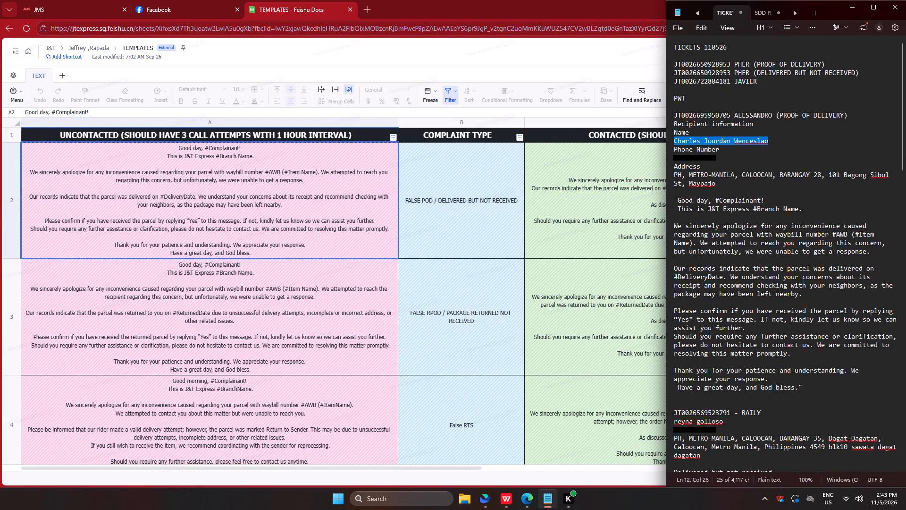
pyautogui.hotkey('ctrl', 'c')
pyautogui.hotkey('ctrl', 'c')
pyautogui.hotkey('ctrl', 'c')
pyautogui.hotkey('ctrl', 'c')
pyautogui.moveTo(761, 201); pyautogui.dragTo(716, 202)
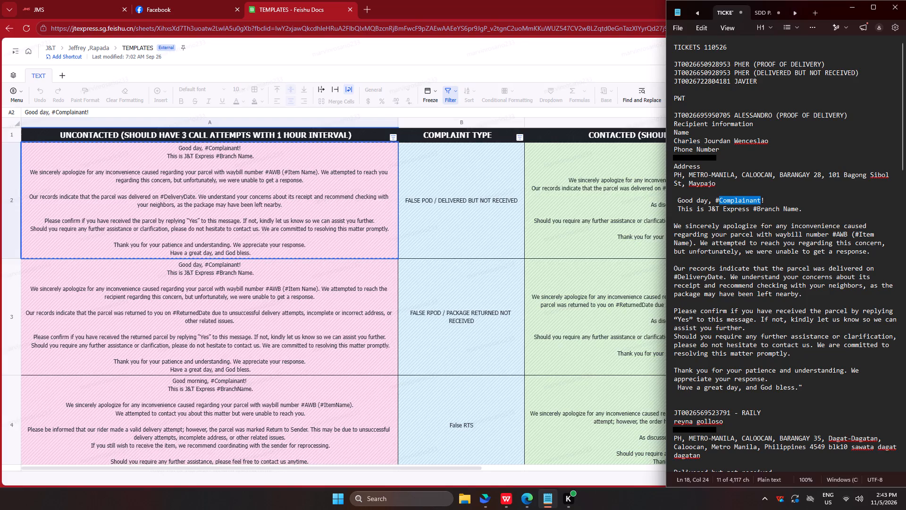
pyautogui.moveTo(716, 202); pyautogui.dragTo(715, 203)
pyautogui.hotkey('ctrl', 'v')
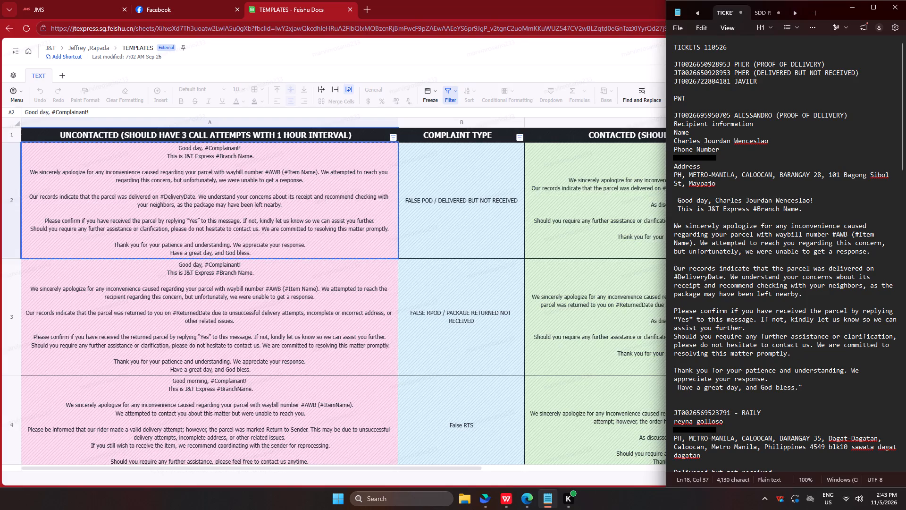
# Replace the #Branch Name placeholder in the message with "3rd Ave 1 DH".
pyautogui.moveTo(798, 210); pyautogui.dragTo(754, 210)
pyautogui.press('3')
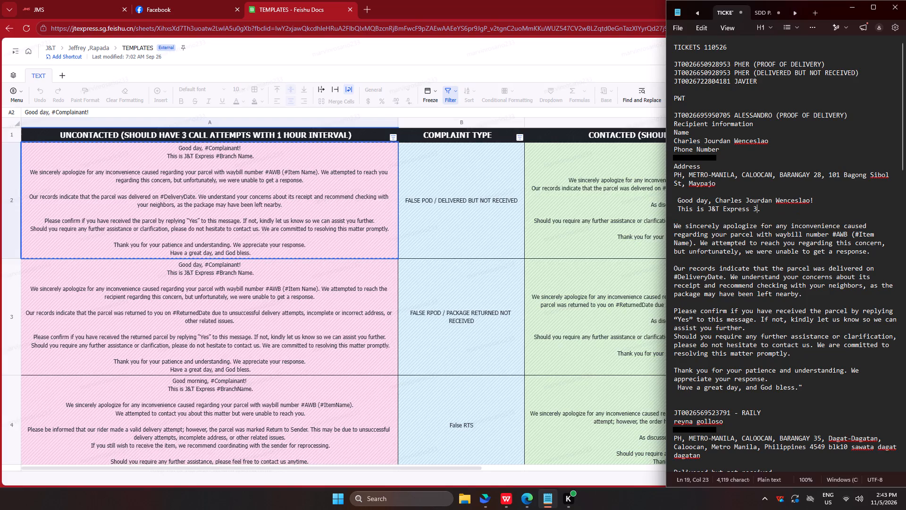
pyautogui.press('r')
pyautogui.press('d')
pyautogui.press('space')
pyautogui.press('BackSpace')
pyautogui.press('BackSpace')
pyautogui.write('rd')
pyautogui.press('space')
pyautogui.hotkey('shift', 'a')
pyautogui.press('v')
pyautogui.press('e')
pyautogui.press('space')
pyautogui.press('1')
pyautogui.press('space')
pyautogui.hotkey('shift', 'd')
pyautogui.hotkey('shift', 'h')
pyautogui.doubleClick(710, 114)
pyautogui.hotkey('ctrl', 'c')
pyautogui.hotkey('ctrl', 'c')
pyautogui.hotkey('ctrl', 'c')
pyautogui.hotkey('ctrl', 'c')
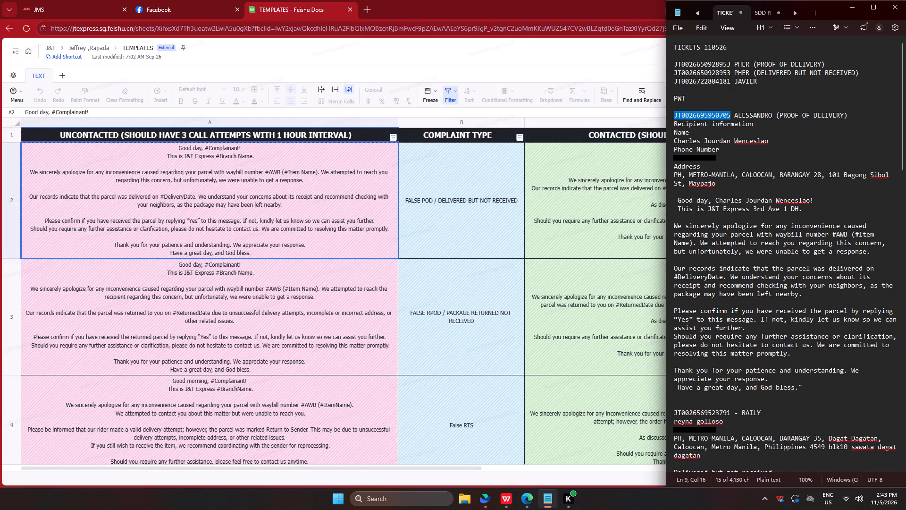
pyautogui.hotkey('ctrl', 'c')
pyautogui.moveTo(849, 234); pyautogui.dragTo(833, 234)
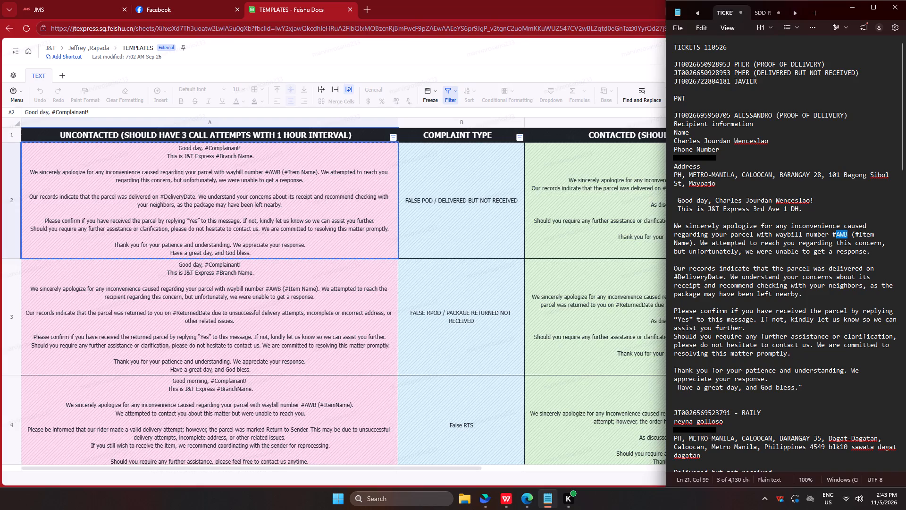
pyautogui.moveTo(833, 234); pyautogui.dragTo(830, 233)
pyautogui.hotkey('ctrl', 'v')
pyautogui.click(59, 0)
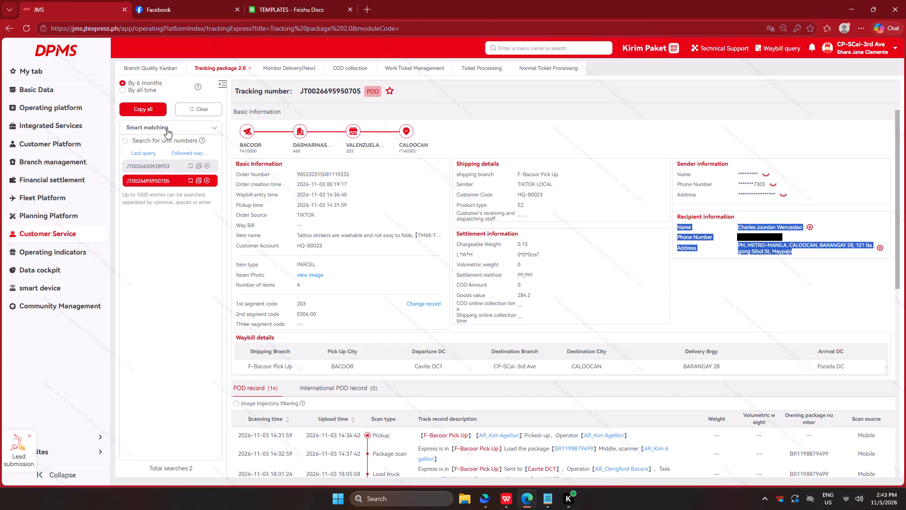
pyautogui.click(194, 110)
pyautogui.click(166, 201)
pyautogui.hotkey('ctrl', 'v')
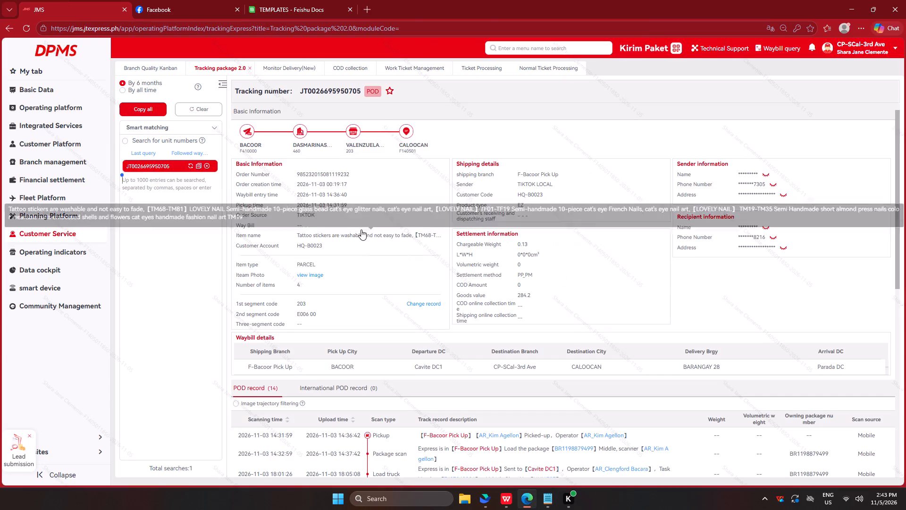
# Copy the parcel's full item name from the tracking details and substitute it for the #Item Name placeholder in the notes message.
pyautogui.doubleClick(365, 232)
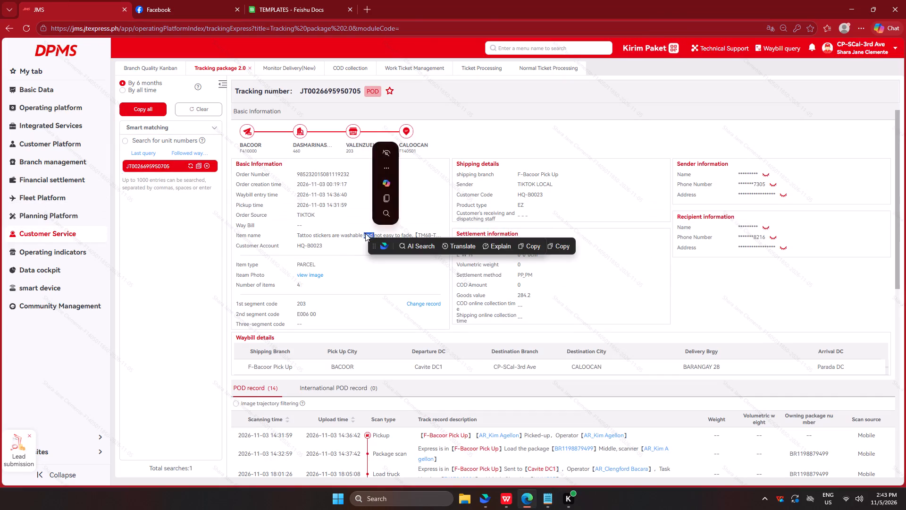
pyautogui.tripleClick(365, 233)
pyautogui.doubleClick(365, 233)
pyautogui.tripleClick(303, 233)
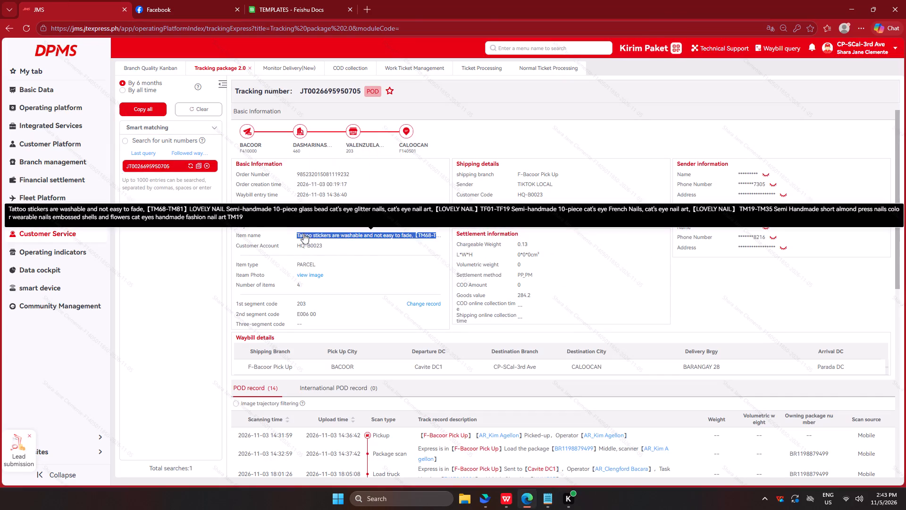
pyautogui.click(303, 233)
pyautogui.hotkey('ctrl', 'c')
pyautogui.hotkey('ctrl', 'c')
pyautogui.hotkey('ctrl', 'c')
pyautogui.hotkey('ctrl', 'c')
pyautogui.hotkey('ctrl', 'c')
pyautogui.hotkey('ctrl', 'c')
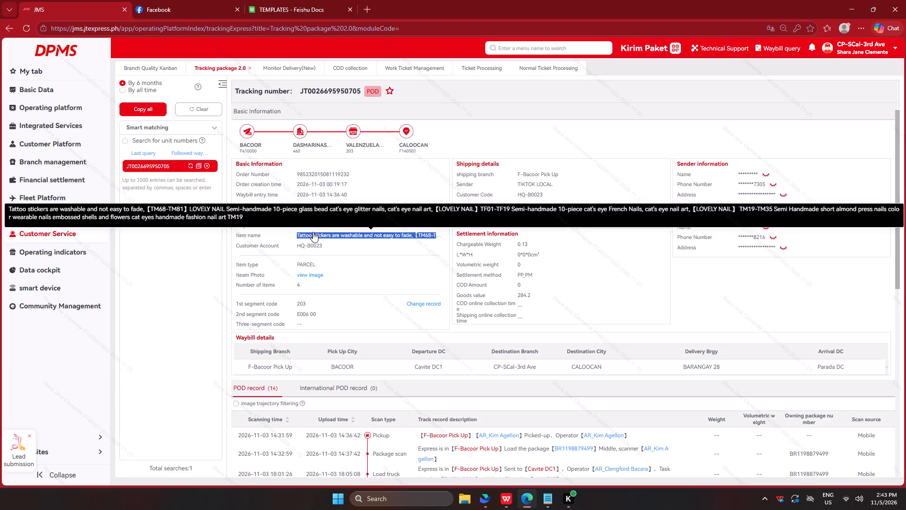
pyautogui.hotkey('ctrl', 'c')
pyautogui.hotkey('ctrl', 'c')
pyautogui.hotkey('ctrl', 'c')
pyautogui.hotkey('ctrl', 'c')
pyautogui.hotkey('ctrl', 'c')
pyautogui.hotkey('ctrl', 'c')
pyautogui.hotkey('ctrl', 'c')
pyautogui.hotkey('ctrl', 'c')
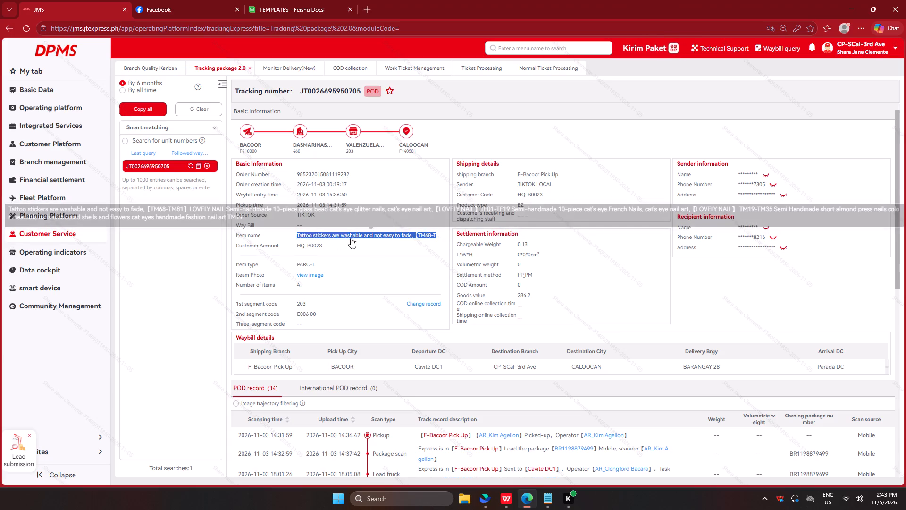
pyautogui.hotkey('alt', 'Tab')
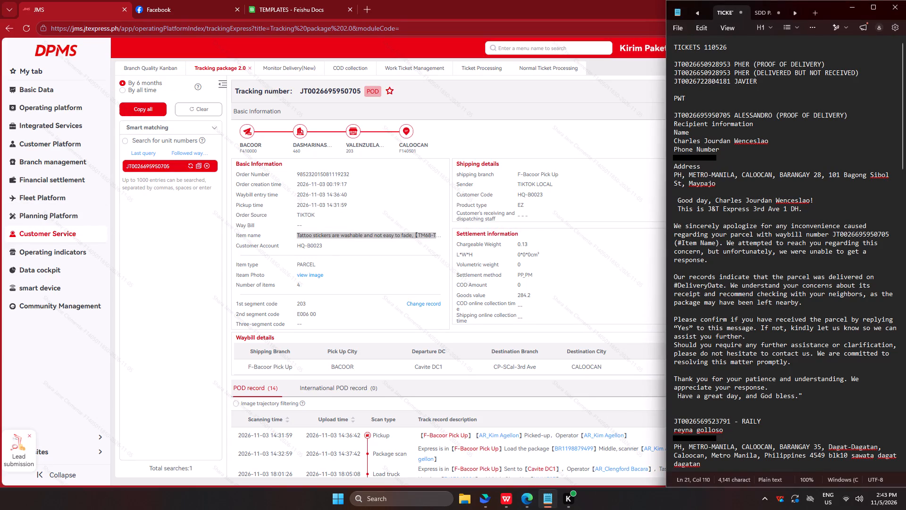
pyautogui.moveTo(714, 242); pyautogui.dragTo(679, 243)
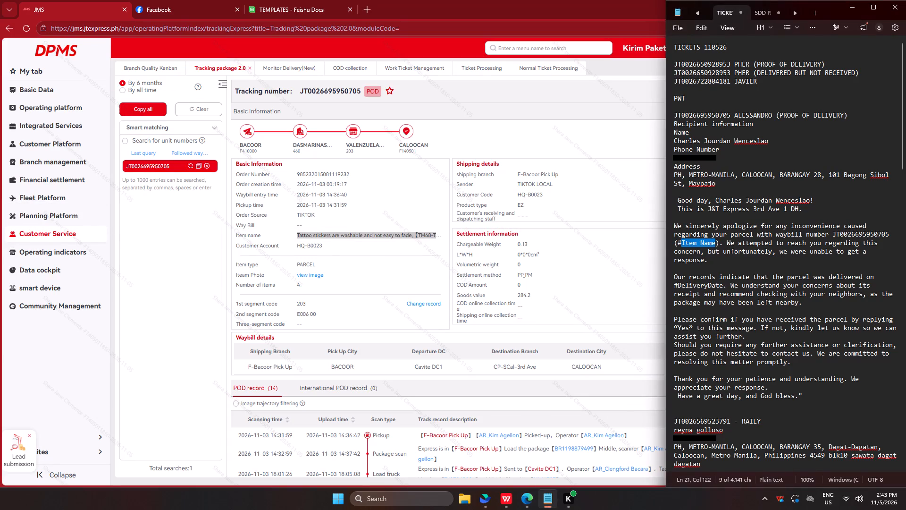
pyautogui.moveTo(679, 243); pyautogui.dragTo(678, 243)
pyautogui.hotkey('ctrl', 'v')
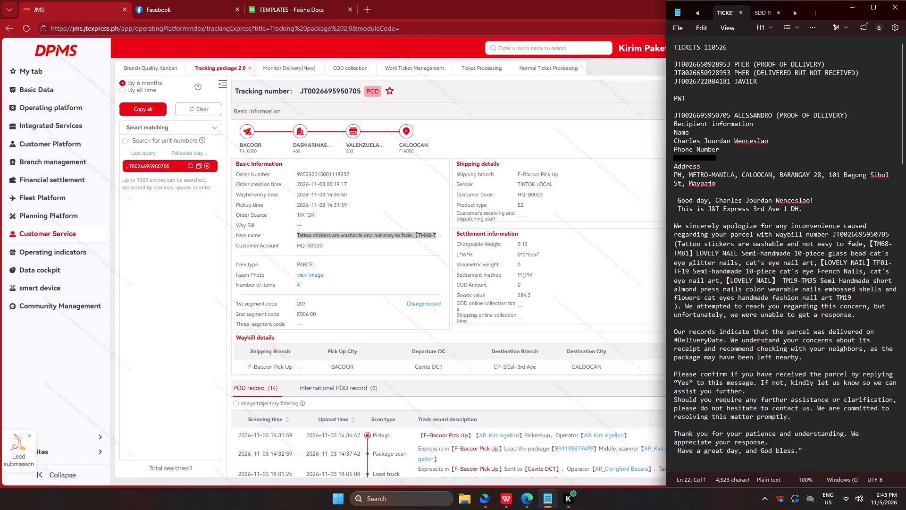
# Check the waybill's POD record and replace the #DeliveryDate placeholder in the message with "November 11, 2026".
pyautogui.scroll(-10, 545, 297)
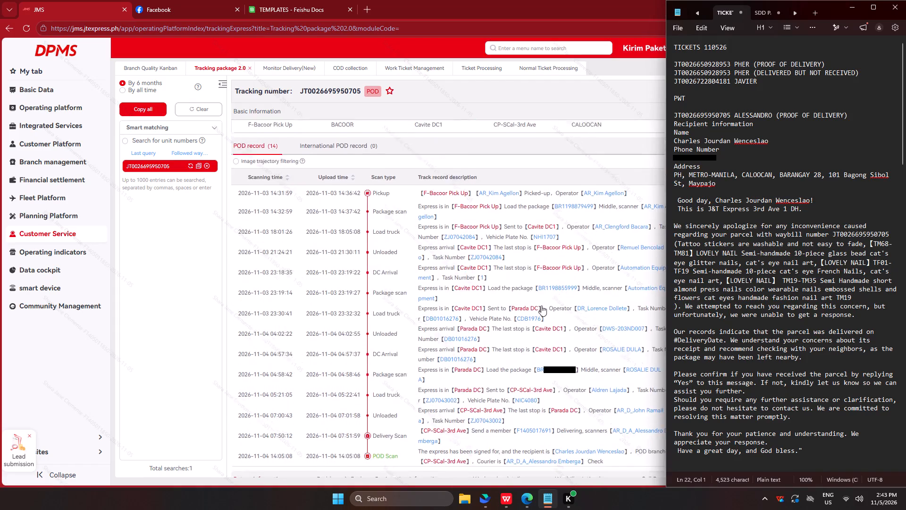
pyautogui.scroll(-1, 554, 311)
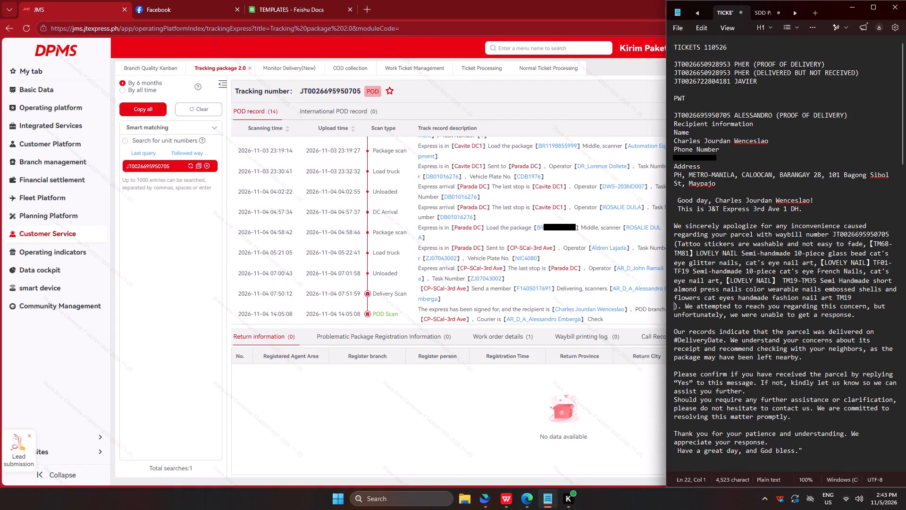
pyautogui.moveTo(722, 340); pyautogui.dragTo(637, 339)
pyautogui.hotkey('shift', 'n')
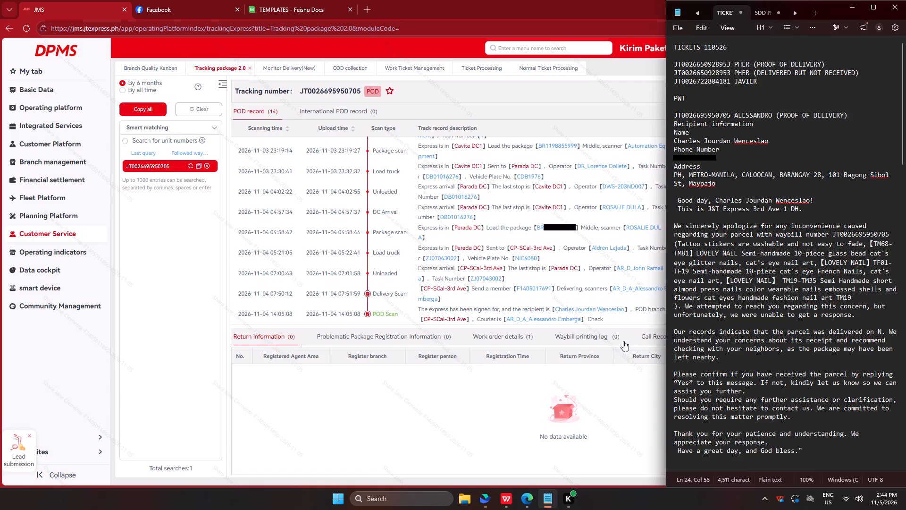
pyautogui.write('ovember 11, 2026')
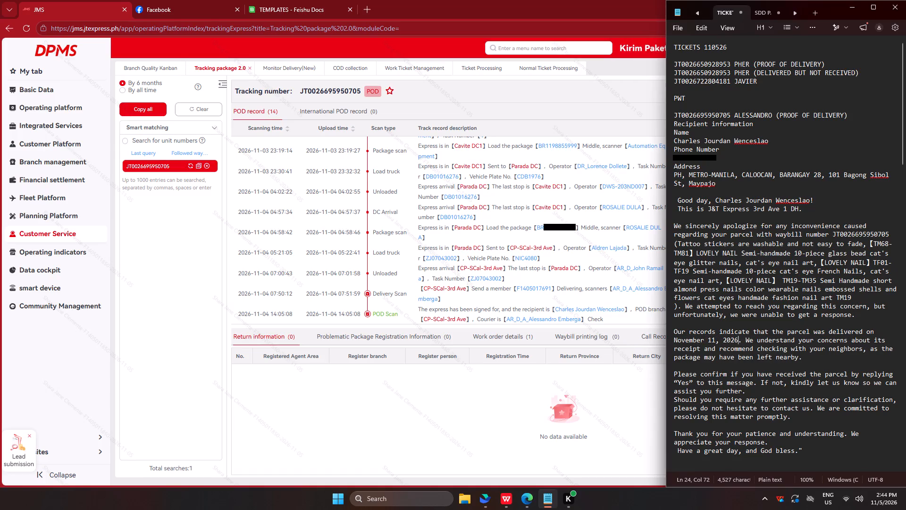
# Delete the "Please confirm if you have received the parcel" sentences and the closing quotation mark from the message.
pyautogui.moveTo(756, 390); pyautogui.dragTo(666, 374)
pyautogui.press('BackSpace')
pyautogui.press('BackSpace')
pyautogui.press('BackSpace')
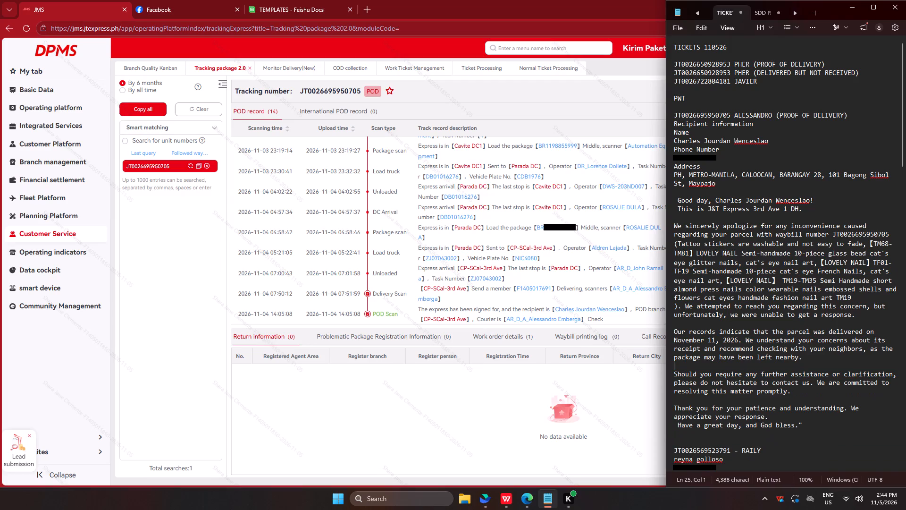
pyautogui.click(812, 423)
pyautogui.press('BackSpace')
# Copy the whole apology message, from "Good day" through "God bless.", and switch to Lark.
pyautogui.moveTo(806, 426); pyautogui.dragTo(659, 280)
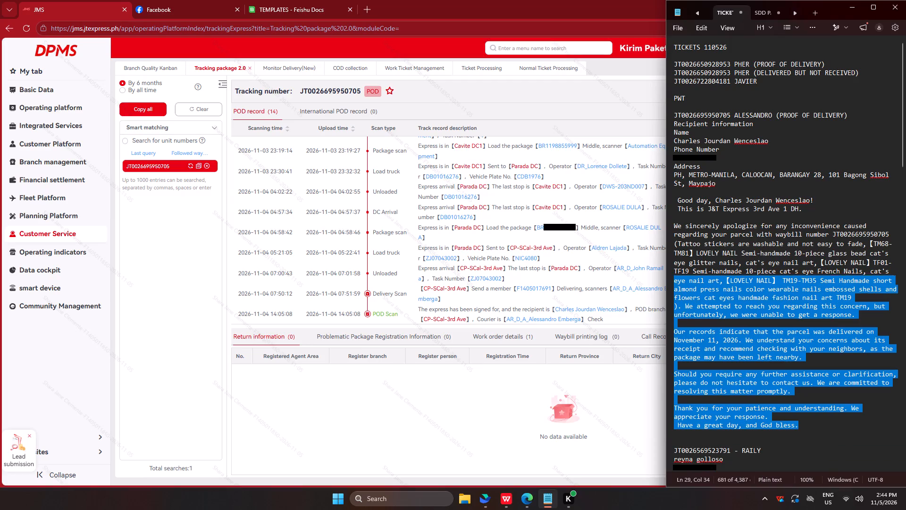
pyautogui.moveTo(659, 280); pyautogui.dragTo(658, 198)
pyautogui.hotkey('ctrl', 'c')
pyautogui.hotkey('ctrl', 'c')
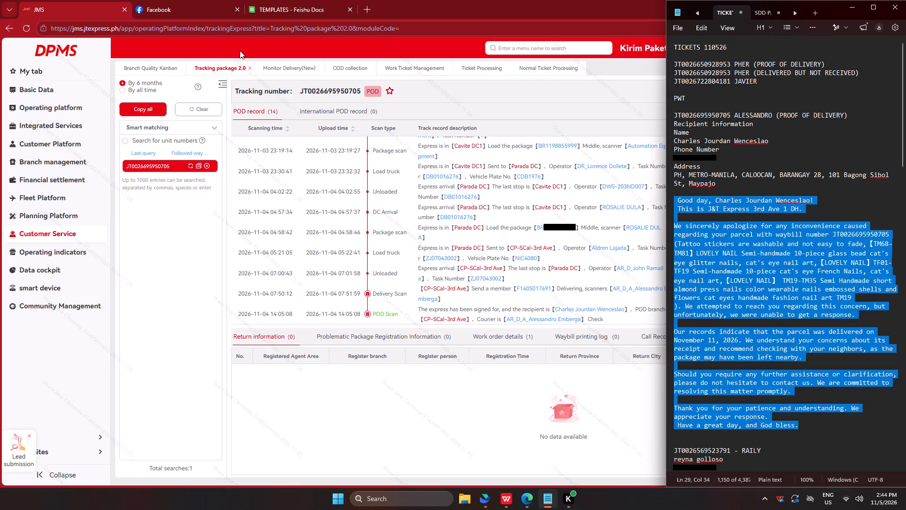
pyautogui.hotkey('ctrl', 'c')
pyautogui.hotkey('ctrl', 'c')
pyautogui.hotkey('ctrl', 'c')
pyautogui.hotkey('ctrl', 'c')
pyautogui.hotkey('ctrl', 'c')
pyautogui.hotkey('ctrl', 'c')
pyautogui.keyDown('ctrl'); pyautogui.click(485, 503); pyautogui.keyUp('ctrl')
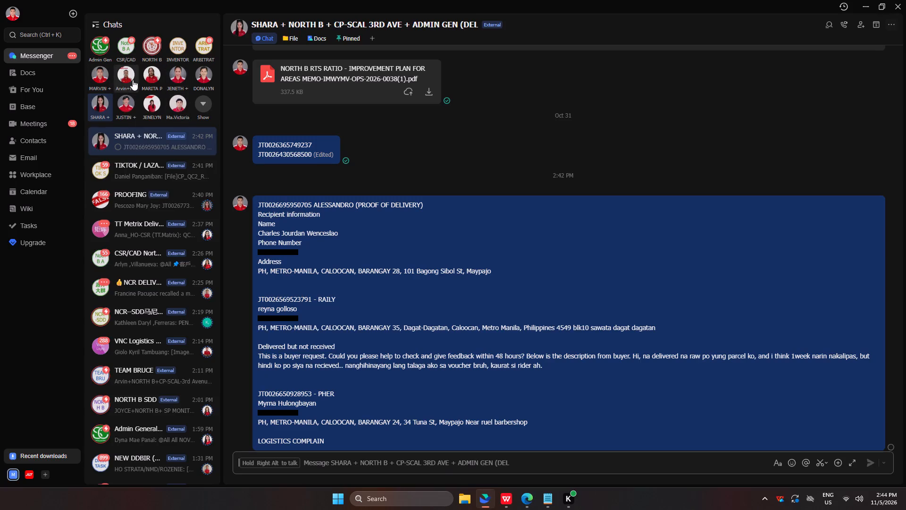
# Send the copied apology message to the DONALYN + NORTH B + CP-SCAL 3RD AVE + ADMIN GEN (DELIVERY) chat.
pyautogui.click(198, 78)
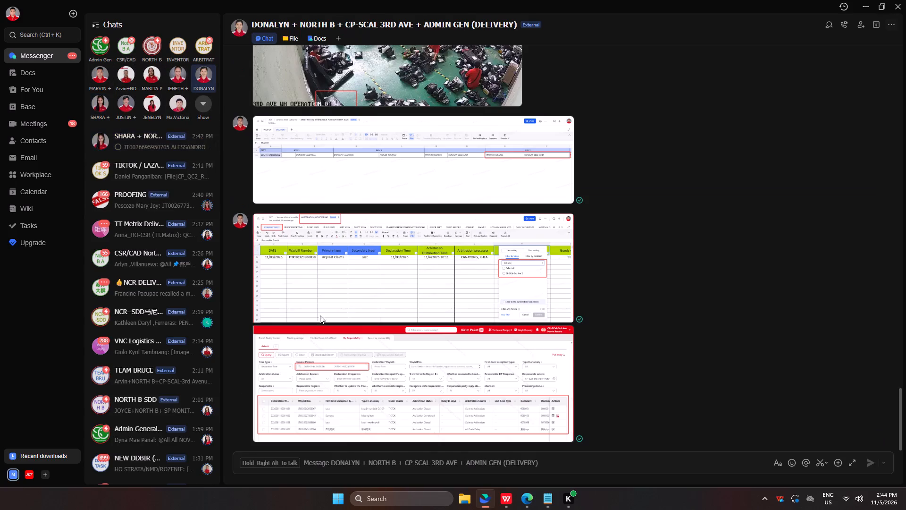
pyautogui.click(322, 457)
pyautogui.click(321, 461)
pyautogui.hotkey('ctrl', 'v')
pyautogui.press('Return')
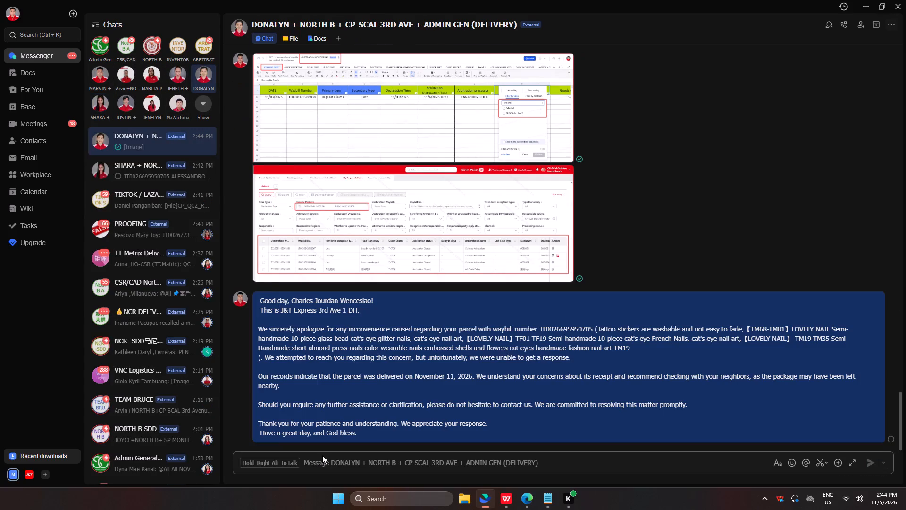
# Switch to Microsoft Edge and close the TEMPLATES sheet holding the complaint message templates.
pyautogui.hotkey('alt', 'Tab')
pyautogui.click(534, 509)
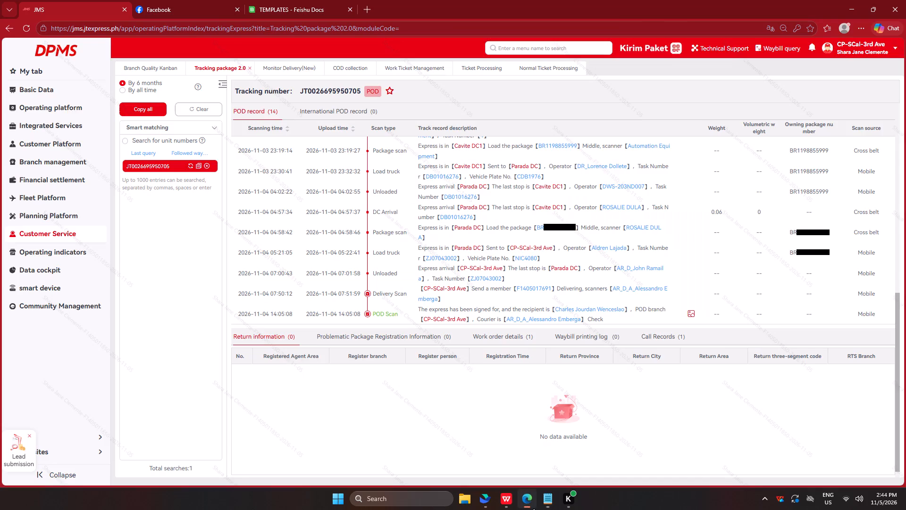
pyautogui.click(193, 0)
pyautogui.click(306, 0)
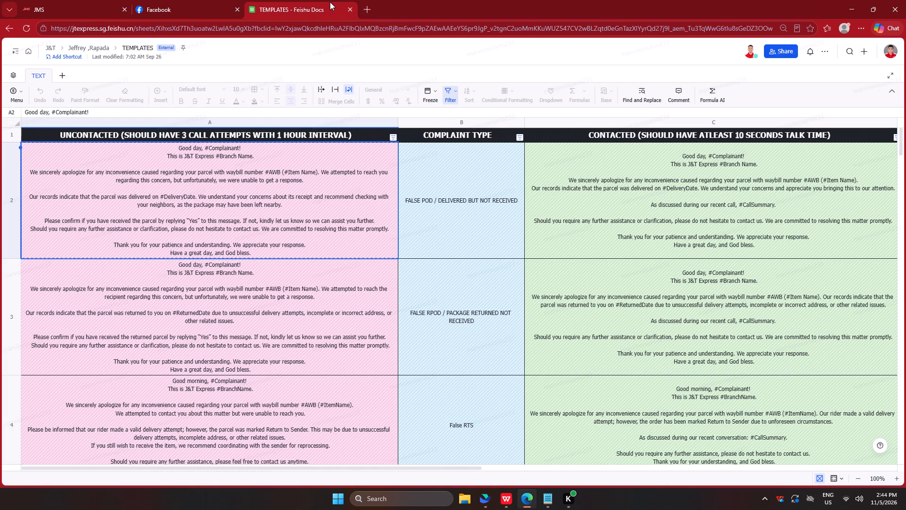
pyautogui.click(348, 8)
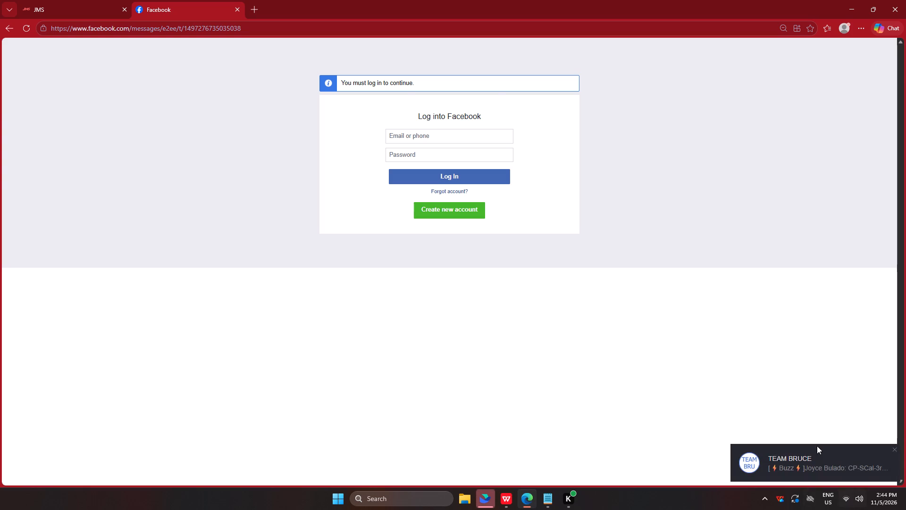
# Open the new TEAM BRUCE message in Lark and read through its list of branches asked for clear area proof.
pyautogui.click(817, 465)
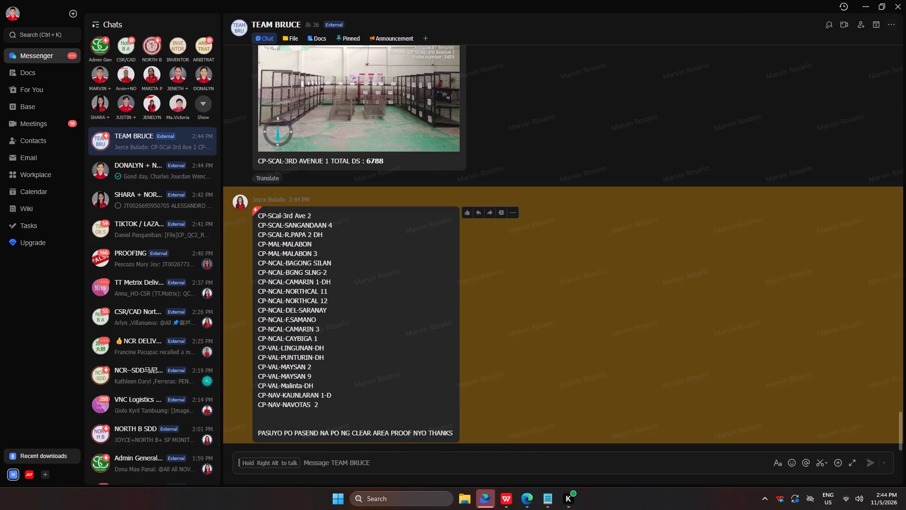
pyautogui.moveTo(315, 401); pyautogui.dragTo(272, 242)
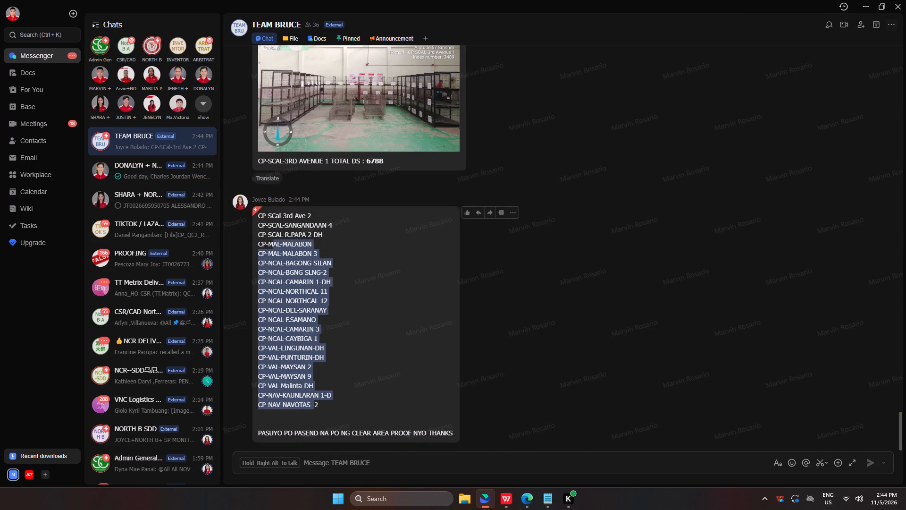
pyautogui.moveTo(272, 242); pyautogui.dragTo(264, 223)
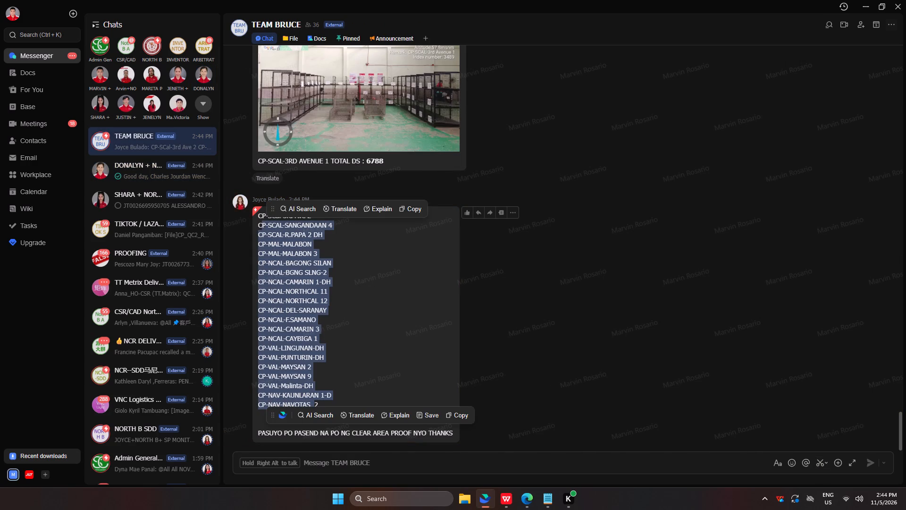
# Switch back to the ticket notes in Notepad.
pyautogui.click(552, 504)
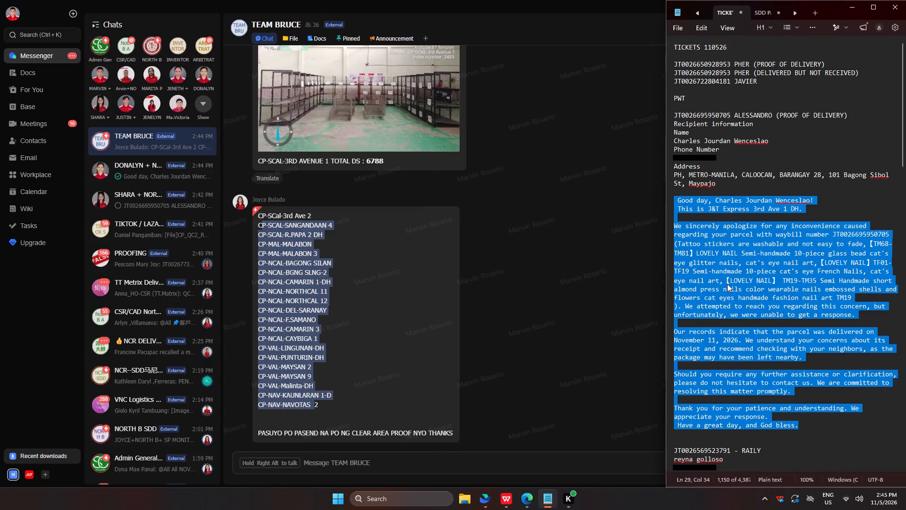
pyautogui.press('BackSpace')
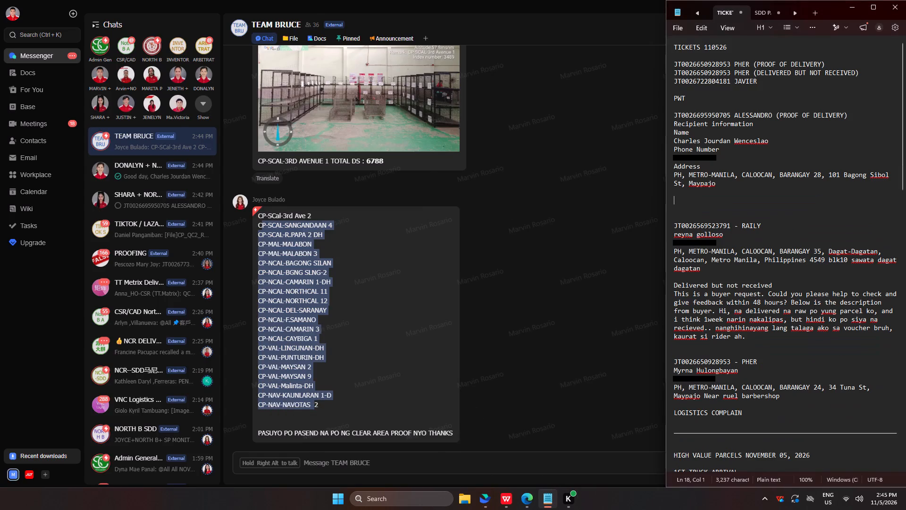
pyautogui.click(696, 217)
pyautogui.press('BackSpace')
pyautogui.press('BackSpace')
pyautogui.press('BackSpace')
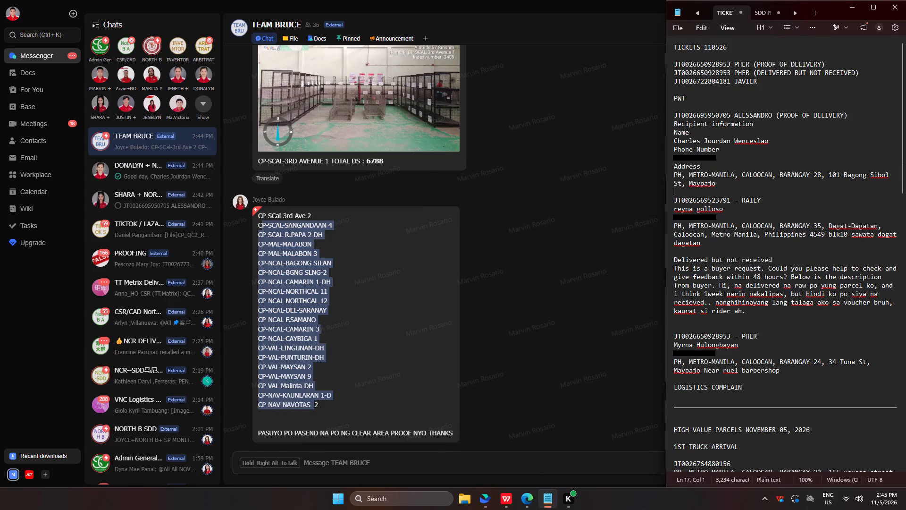
pyautogui.moveTo(723, 188); pyautogui.dragTo(653, 125)
pyautogui.hotkey('ctrl', 'x')
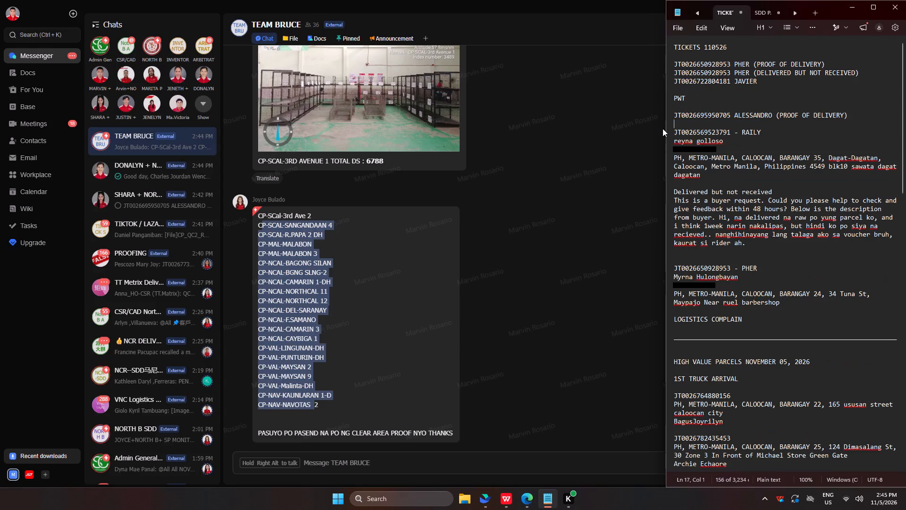
pyautogui.moveTo(865, 118); pyautogui.dragTo(639, 119)
pyautogui.hotkey('ctrl', 'x')
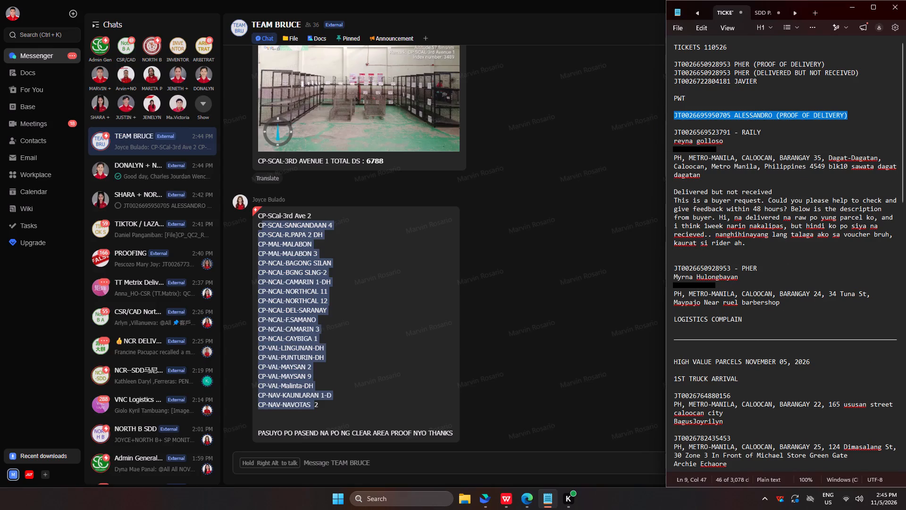
pyautogui.click(772, 84)
pyautogui.press('Return')
pyautogui.hotkey('ctrl', 'v')
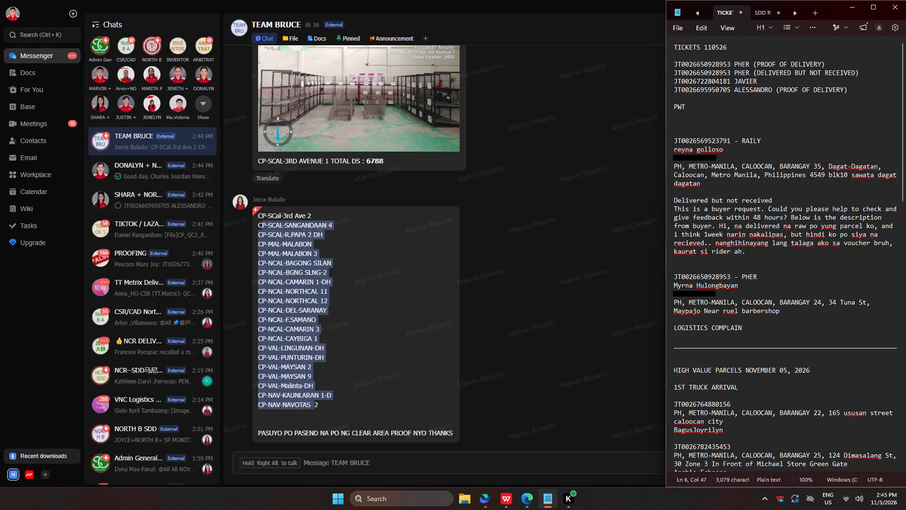
pyautogui.click(693, 131)
pyautogui.press('BackSpace')
pyautogui.press('BackSpace')
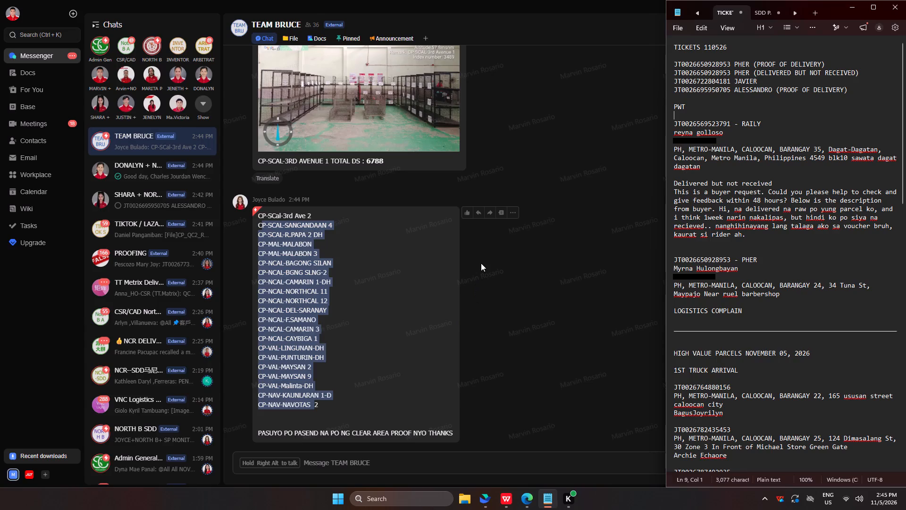
# Cut the complaint apology template, from "Good day, #Complainant!" through "God bless.", out of the untitled Notepad note.
pyautogui.click(531, 509)
pyautogui.click(550, 501)
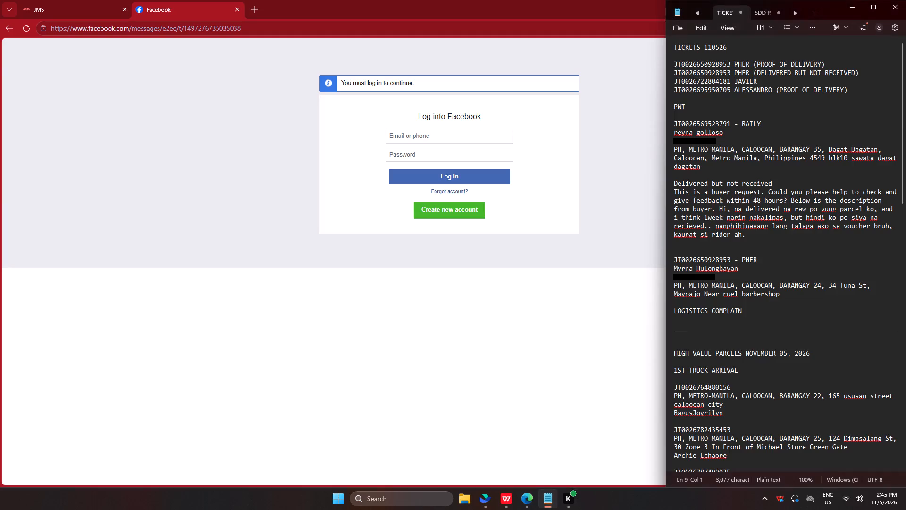
pyautogui.scroll(-18, 752, 347)
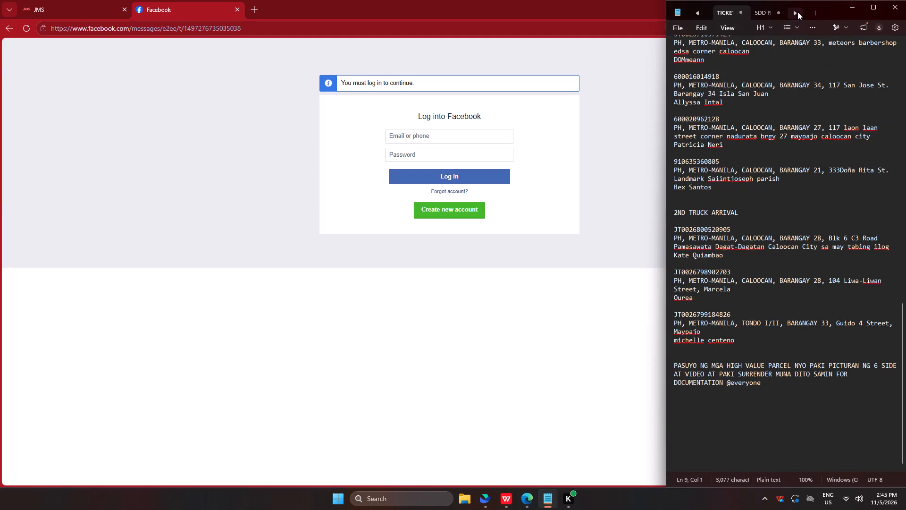
pyautogui.click(796, 13)
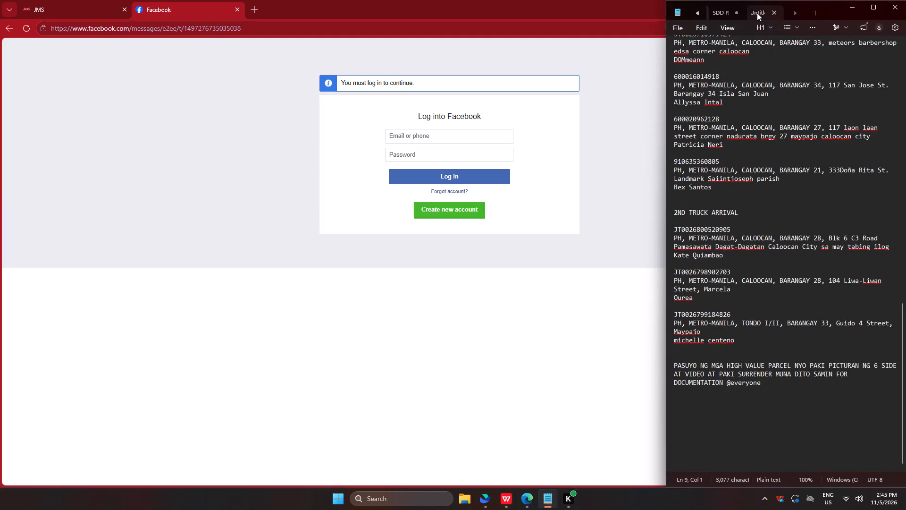
pyautogui.click(757, 13)
pyautogui.scroll(-18, 729, 276)
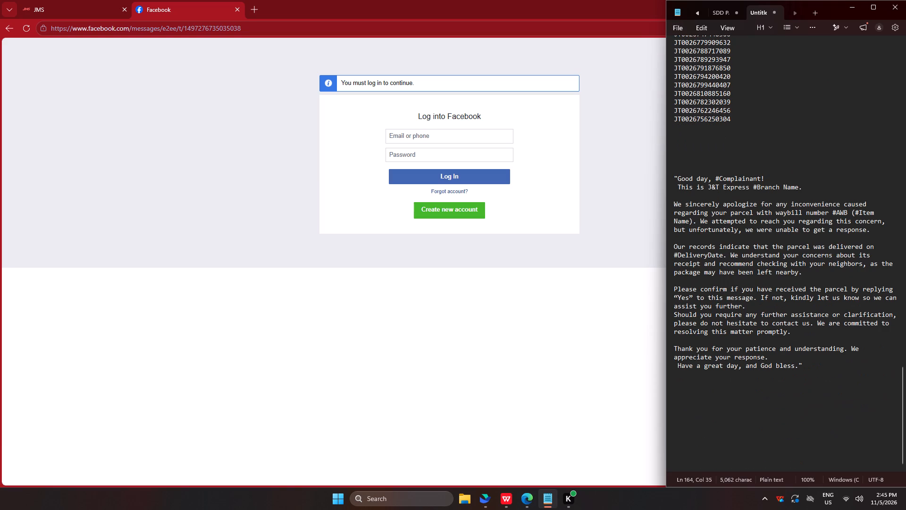
pyautogui.moveTo(829, 374); pyautogui.dragTo(641, 177)
pyautogui.hotkey('ctrl', 'x')
pyautogui.scroll(6, 750, 180)
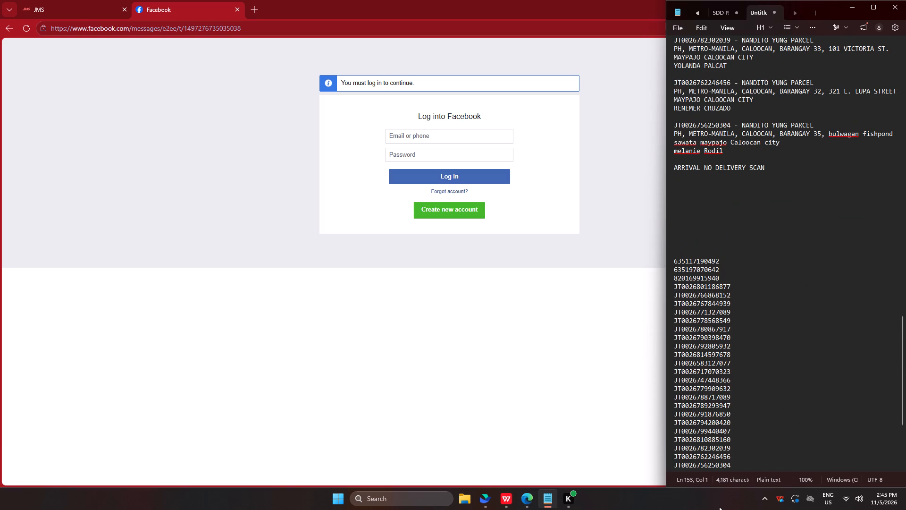
pyautogui.scroll(-3, 735, 418)
pyautogui.moveTo(747, 373); pyautogui.dragTo(663, 159)
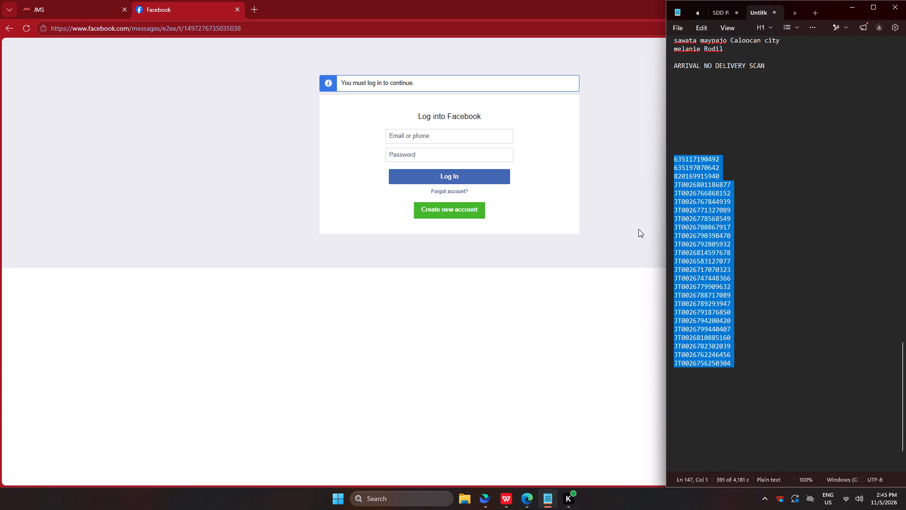
pyautogui.hotkey('ctrl', 'c')
pyautogui.hotkey('ctrl', 'c')
pyautogui.hotkey('ctrl', 'c')
pyautogui.hotkey('ctrl', 'c')
pyautogui.hotkey('ctrl', 'c')
# Switch to Lark and send the copied waybill list to the DONALYN + NORTH B + CP-SCAL 3RD AVE + ADMIN GEN (DELIVERY) chat.
pyautogui.keyDown('ctrl'); pyautogui.click(487, 497); pyautogui.keyUp('ctrl')
pyautogui.click(367, 471)
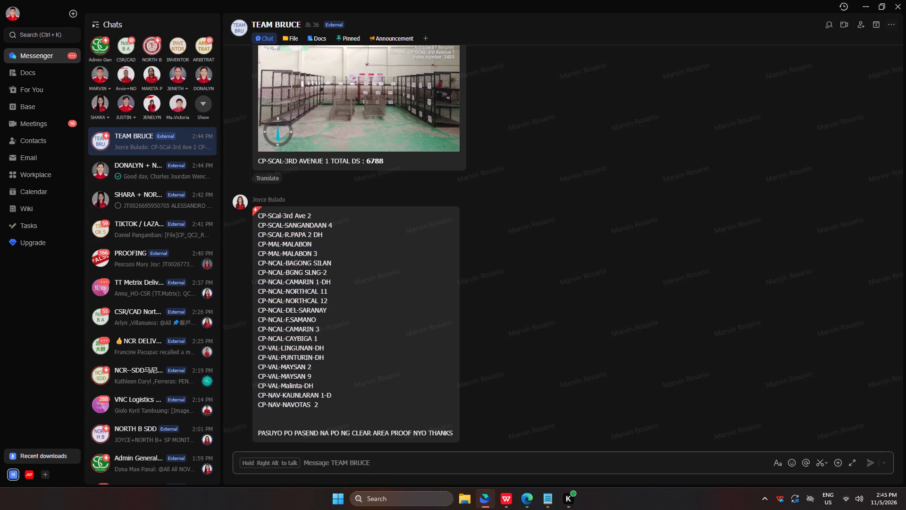
pyautogui.click(380, 463)
pyautogui.click(137, 177)
pyautogui.click(336, 456)
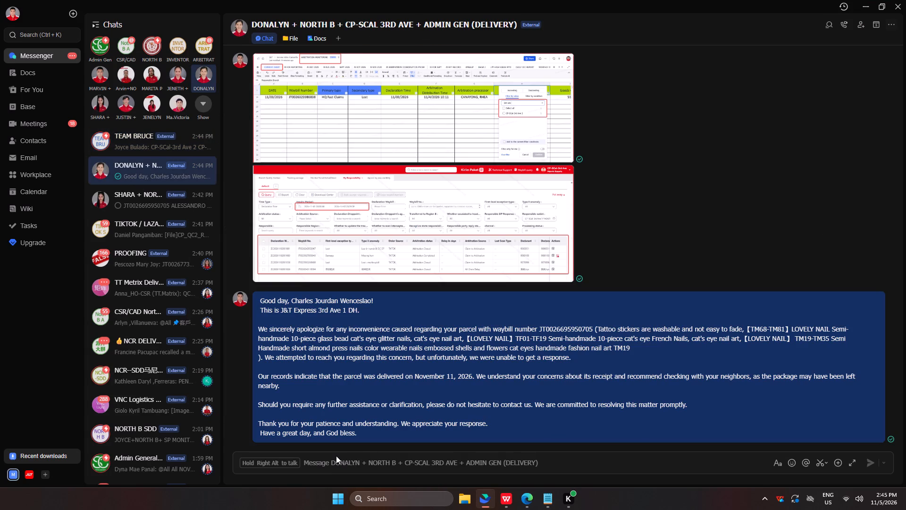
pyautogui.hotkey('ctrl', 'v')
pyautogui.click(337, 464)
pyautogui.hotkey('ctrl', 'v')
pyautogui.press('Return')
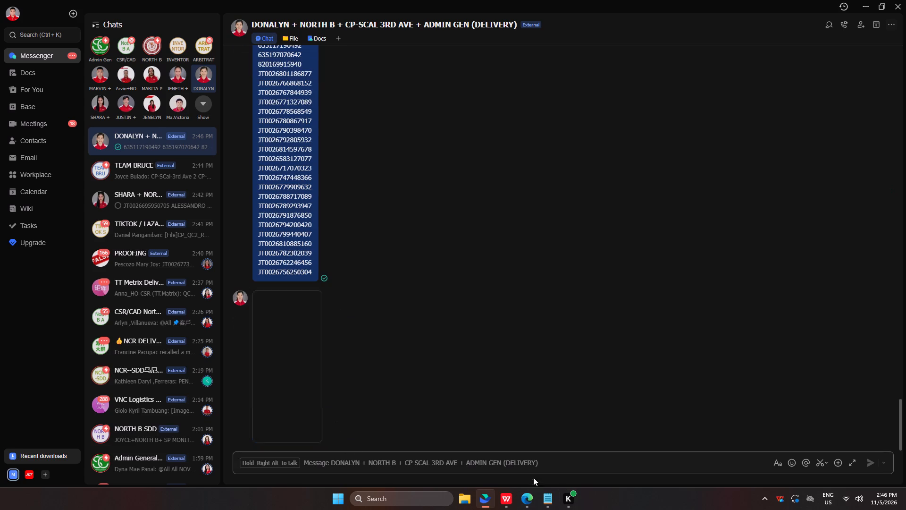
# Switch to Microsoft Edge and return to the JMS package tracking page.
pyautogui.click(529, 496)
pyautogui.click(78, 0)
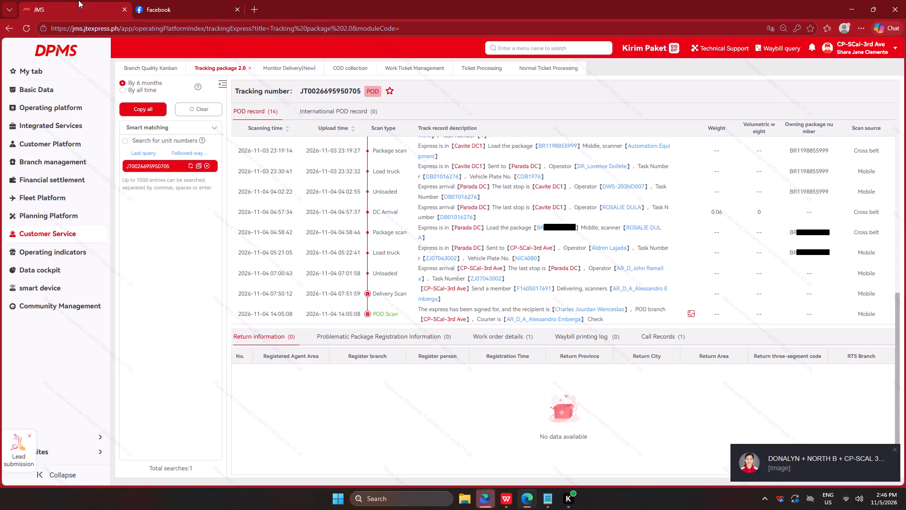
# Bring up Work Ticket Management in the browser and review the TICKETS 110526 list in the notes against it.
pyautogui.click(545, 68)
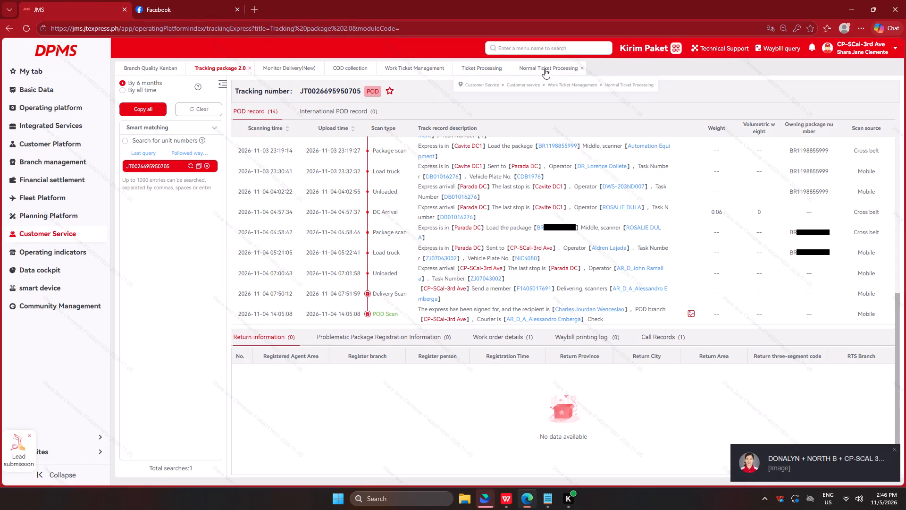
pyautogui.click(406, 64)
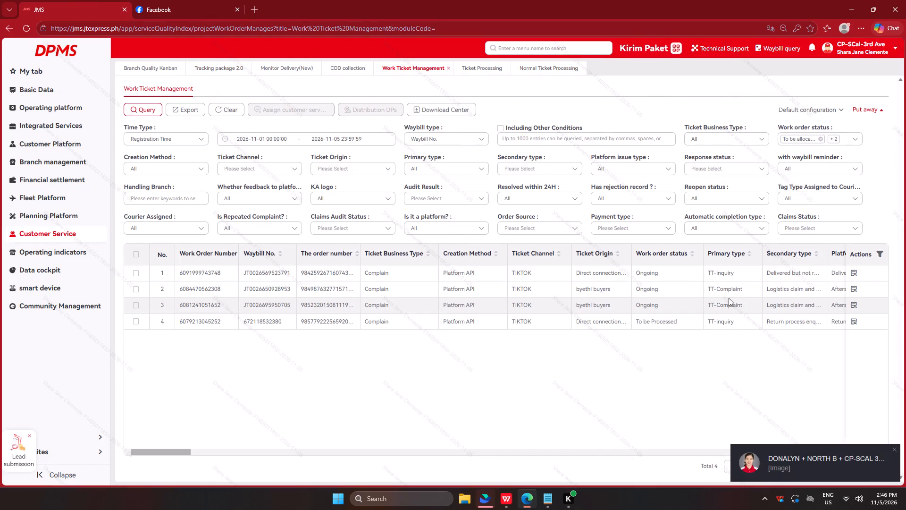
pyautogui.click(543, 504)
pyautogui.scroll(1, 836, 257)
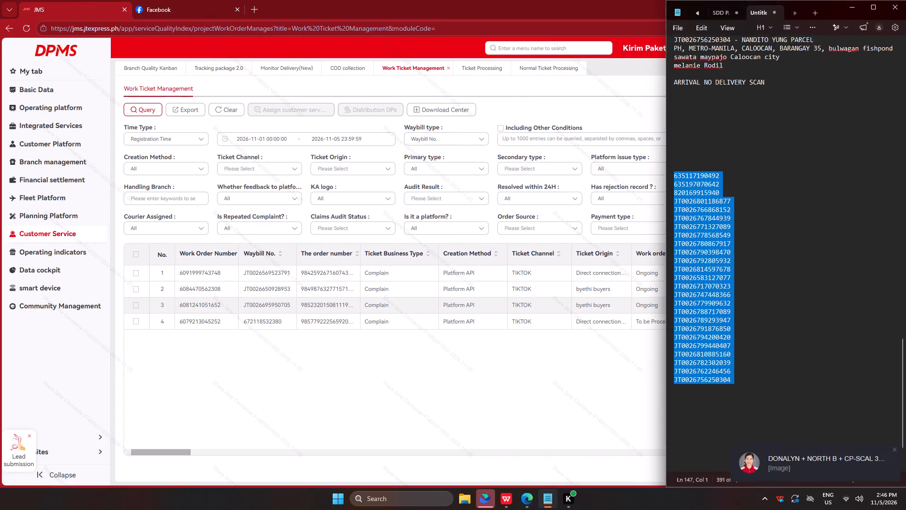
pyautogui.scroll(15, 847, 244)
pyautogui.click(699, 16)
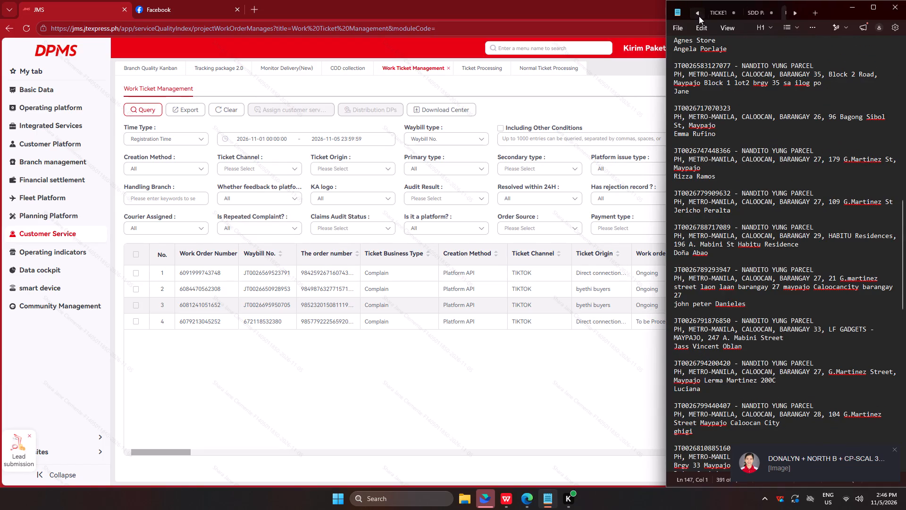
pyautogui.click(731, 16)
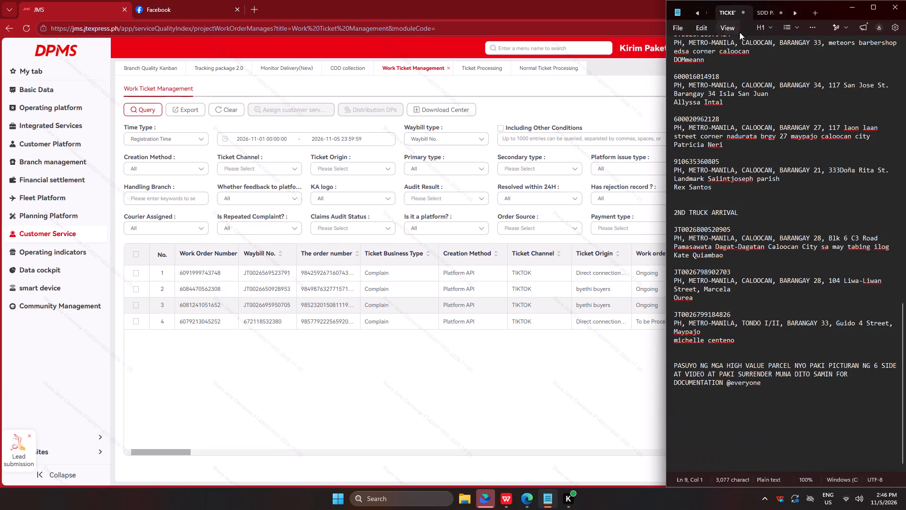
pyautogui.scroll(20, 766, 236)
pyautogui.scroll(4, 766, 236)
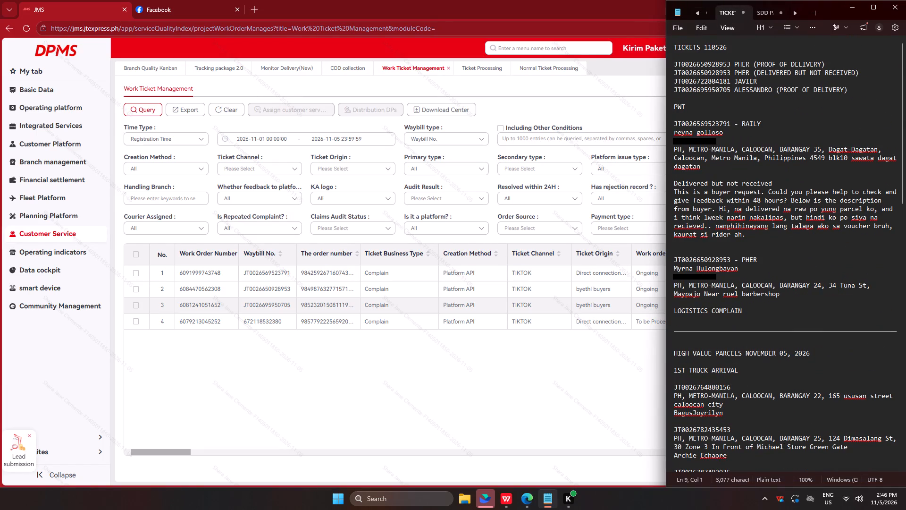
pyautogui.click(442, 374)
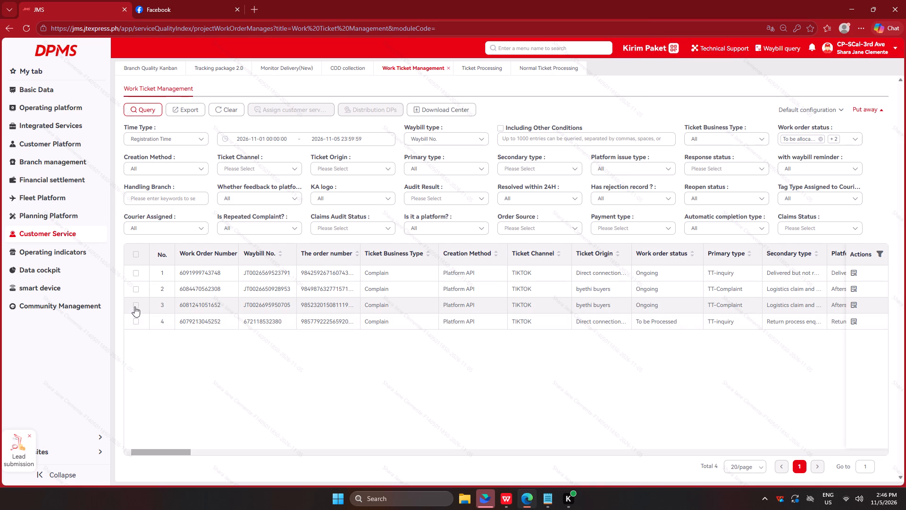
pyautogui.click(136, 306)
pyautogui.click(300, 108)
pyautogui.click(767, 85)
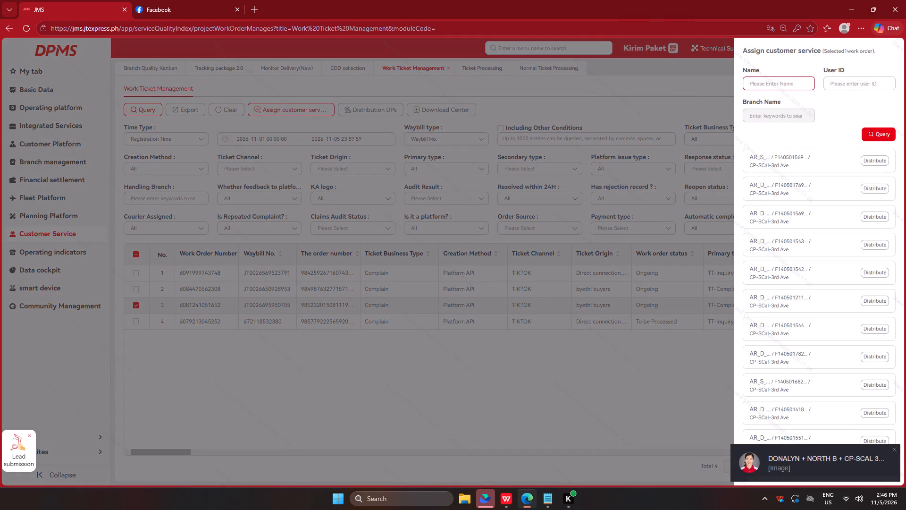
pyautogui.write('marvin')
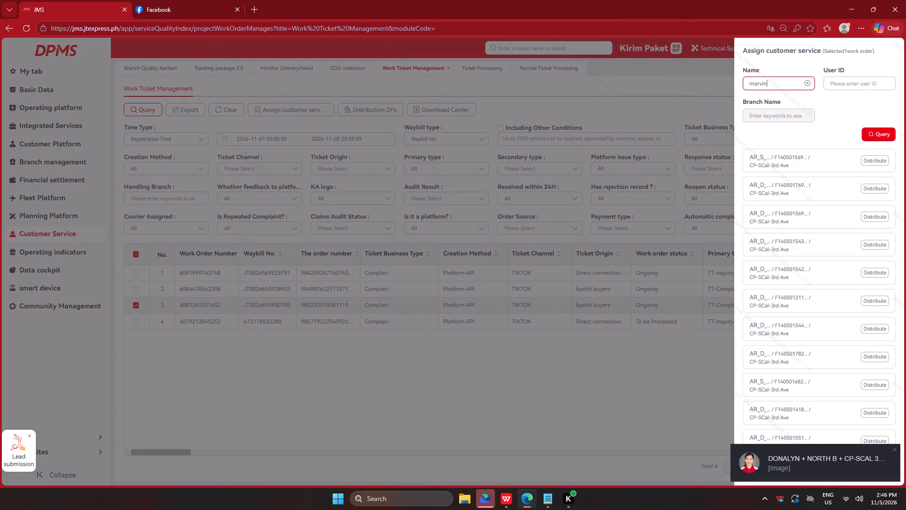
pyautogui.press('Return')
pyautogui.click(881, 187)
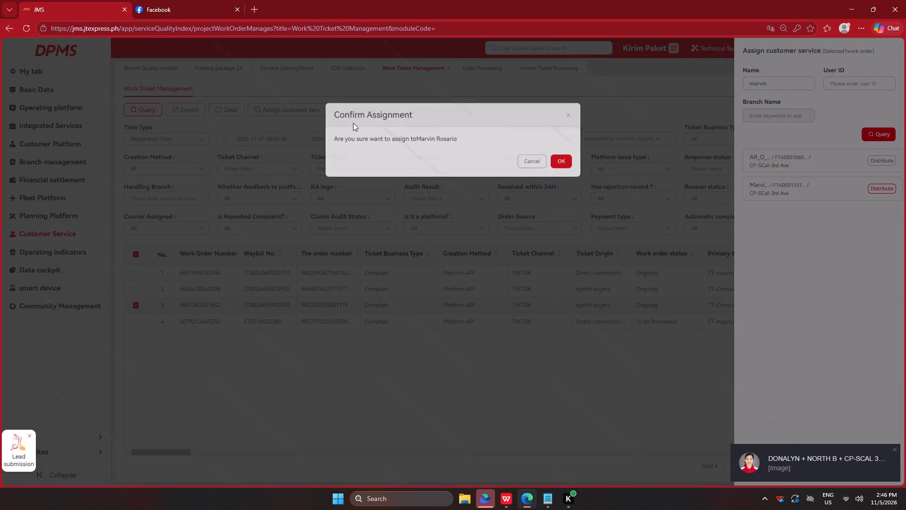
pyautogui.click(566, 161)
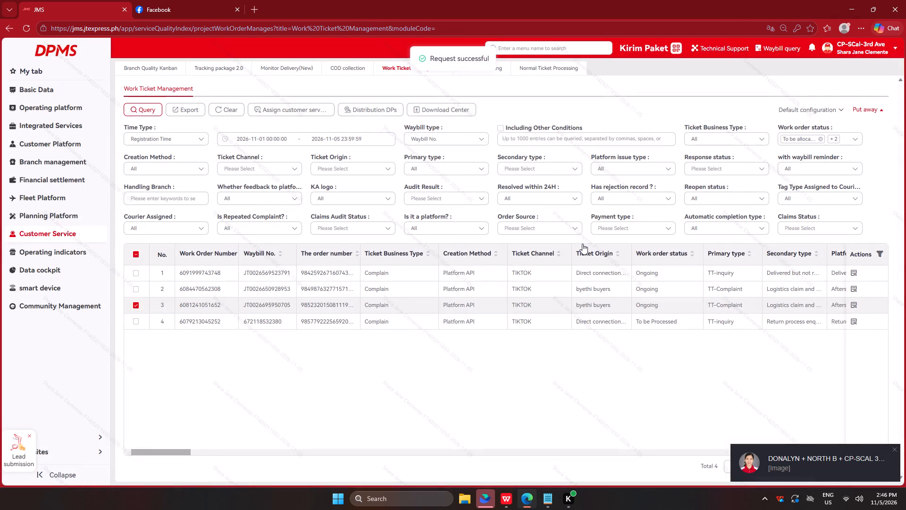
pyautogui.click(134, 306)
pyautogui.click(300, 113)
pyautogui.click(763, 81)
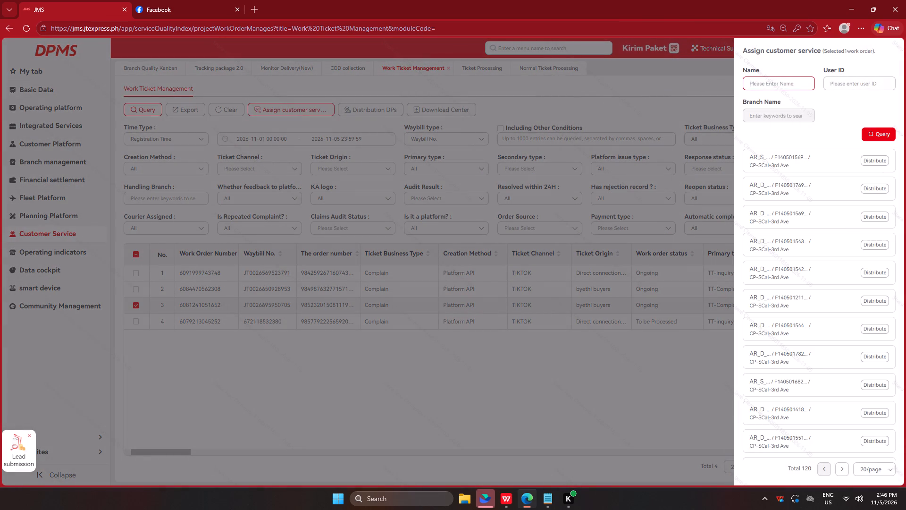
pyautogui.press('s')
pyautogui.press('h')
pyautogui.press('a')
pyautogui.press('r')
pyautogui.press('a')
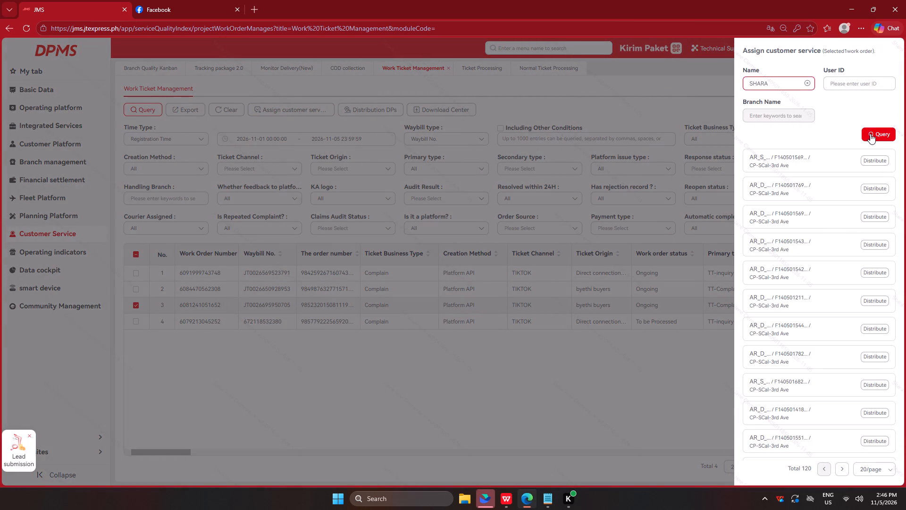
pyautogui.click(870, 134)
pyautogui.click(782, 85)
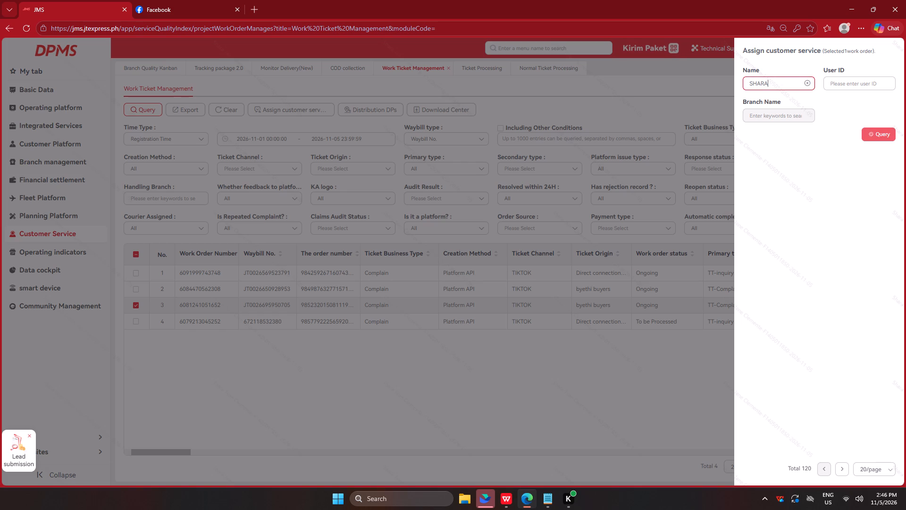
pyautogui.click(885, 161)
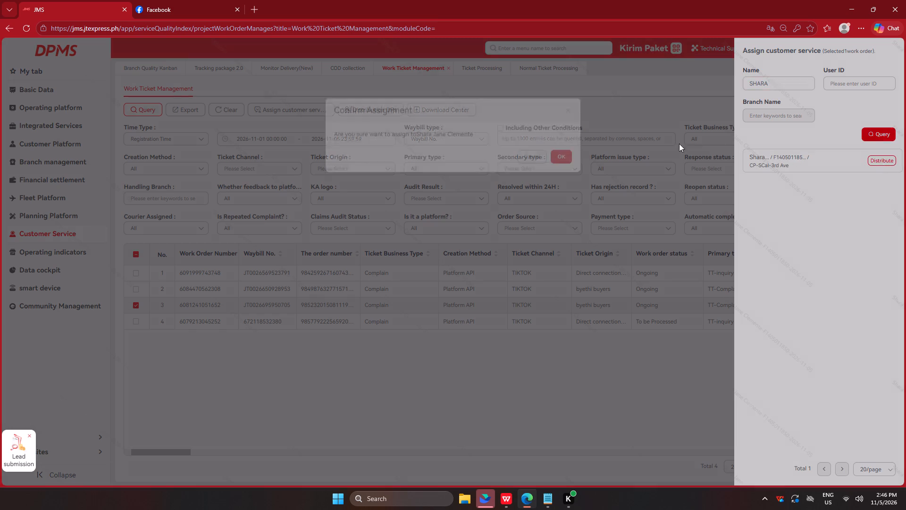
pyautogui.click(565, 164)
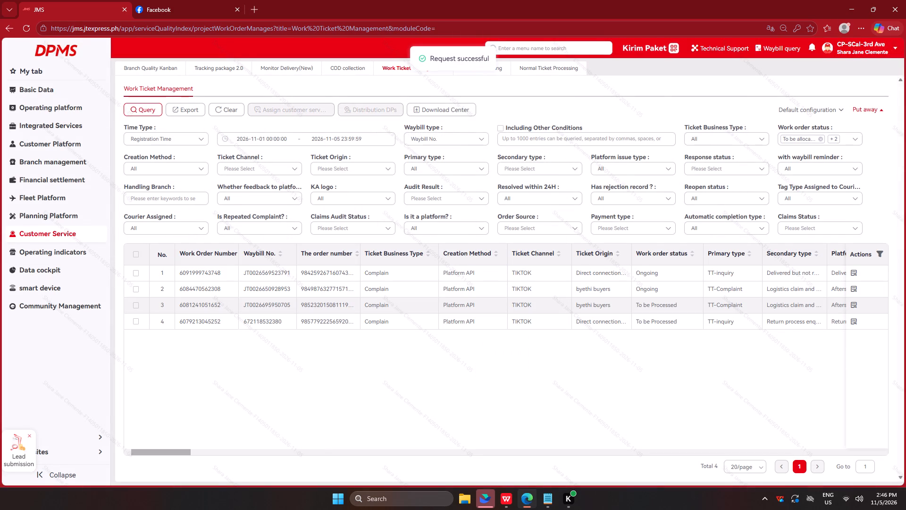
pyautogui.click(485, 71)
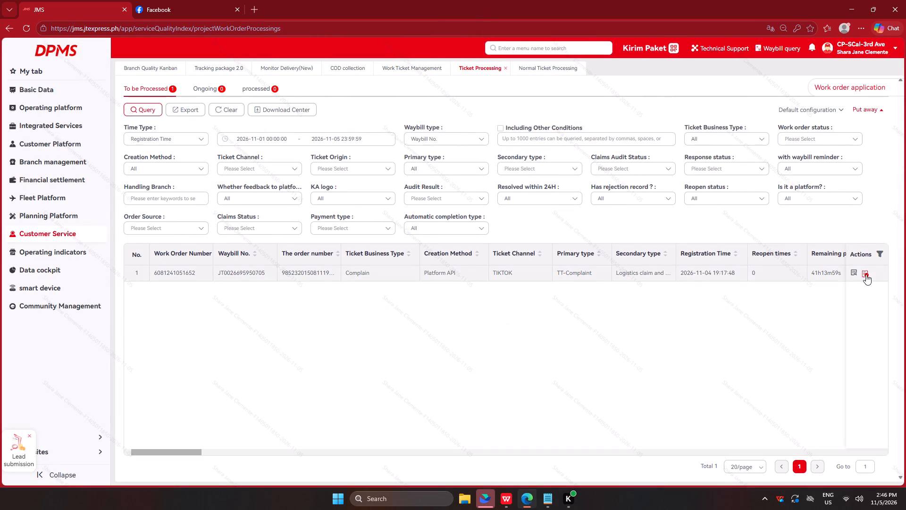
pyautogui.click(866, 274)
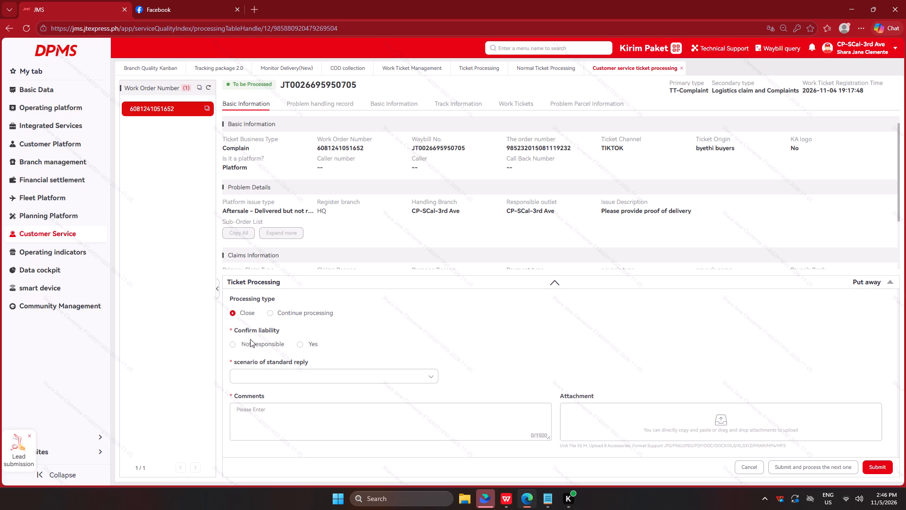
pyautogui.click(238, 346)
pyautogui.click(259, 374)
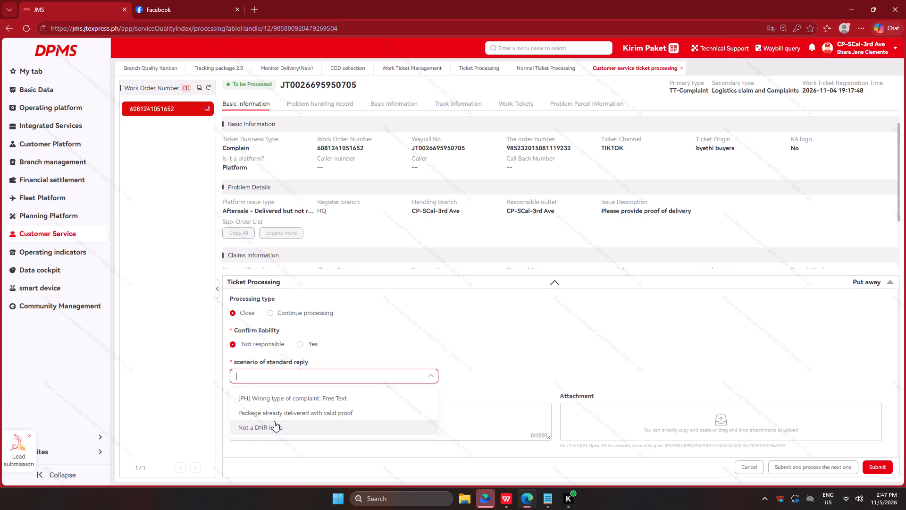
pyautogui.click(298, 413)
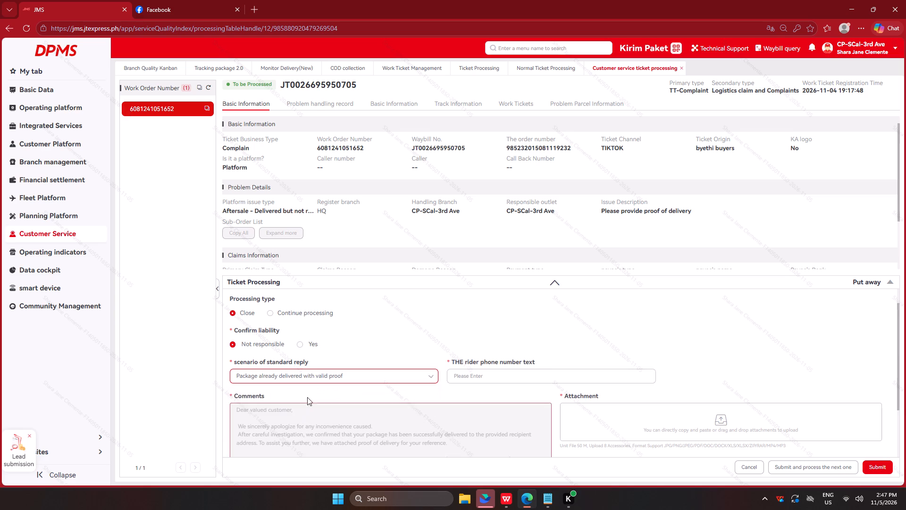
# Copy the screenshot showing the start of the sent apology message from the DONALYN + NORTH B delivery chat in Lark.
pyautogui.click(209, 0)
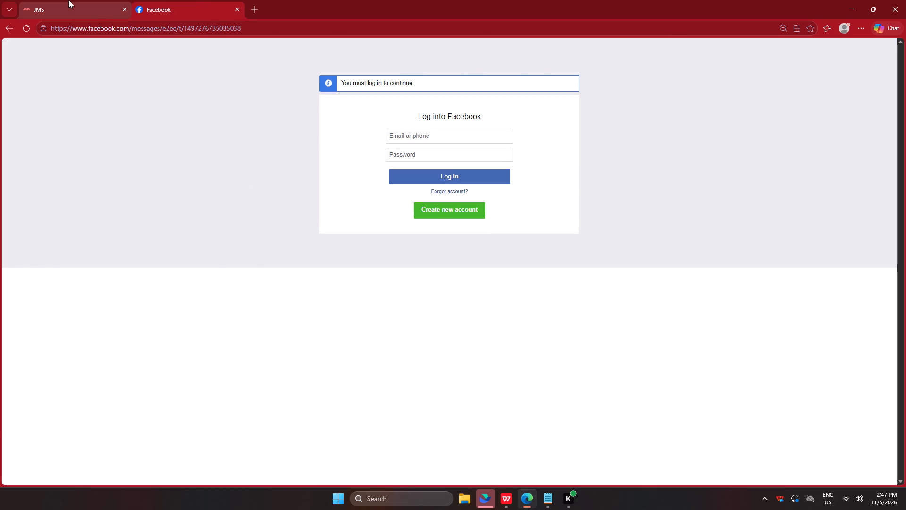
pyautogui.moveTo(68, 0); pyautogui.dragTo(75, 13)
pyautogui.click(491, 503)
pyautogui.scroll(-5, 365, 376)
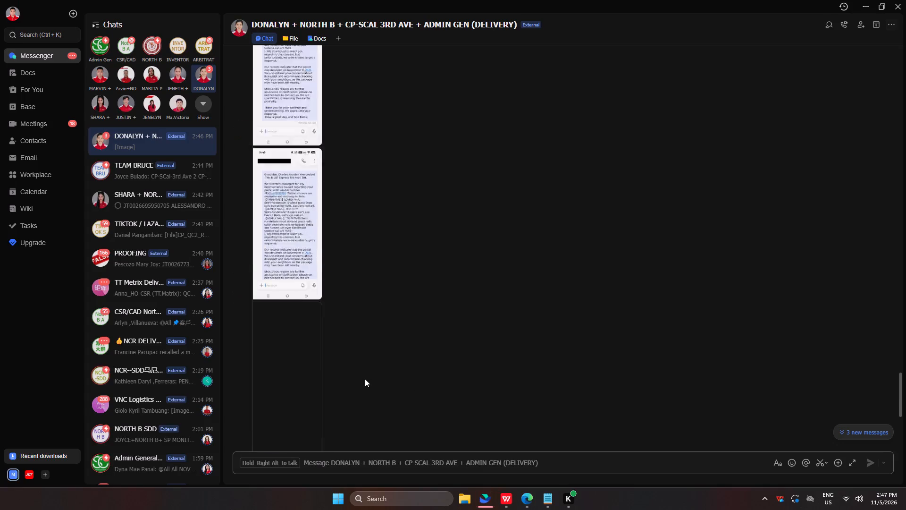
pyautogui.scroll(-10, 365, 379)
pyautogui.scroll(4, 294, 259)
pyautogui.scroll(2, 285, 220)
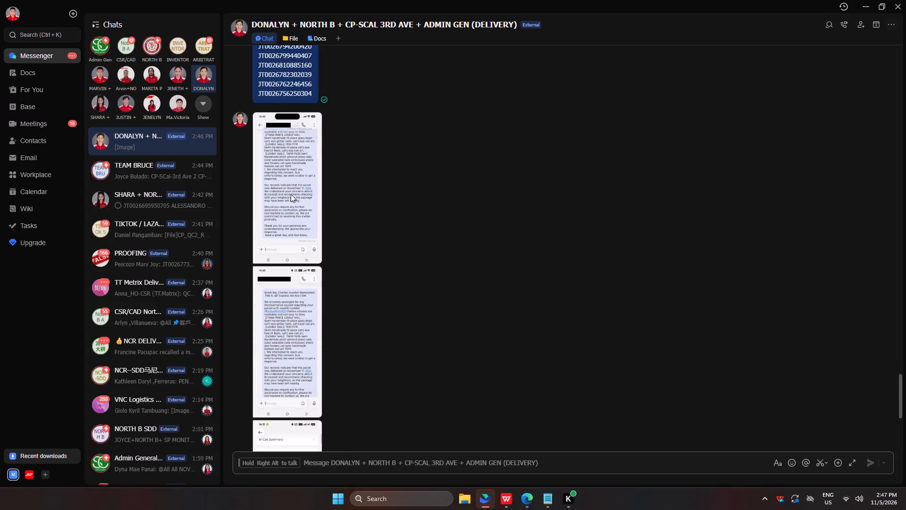
pyautogui.click(293, 190)
pyautogui.press('Escape')
pyautogui.click(274, 321)
pyautogui.rightClick(386, 187)
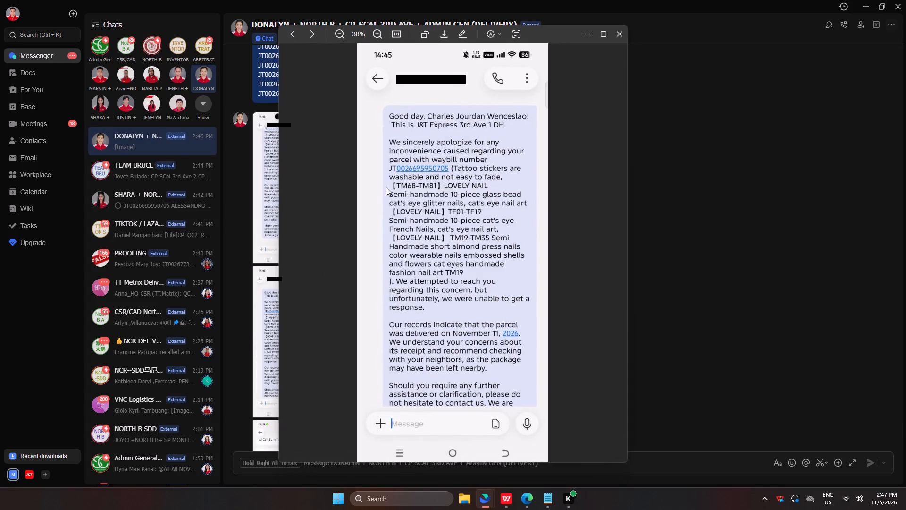
pyautogui.click(423, 192)
# Back in the browser, keep "Package already delivered with valid proof" as the reply and attach the copied message screenshot to the ticket.
pyautogui.click(527, 501)
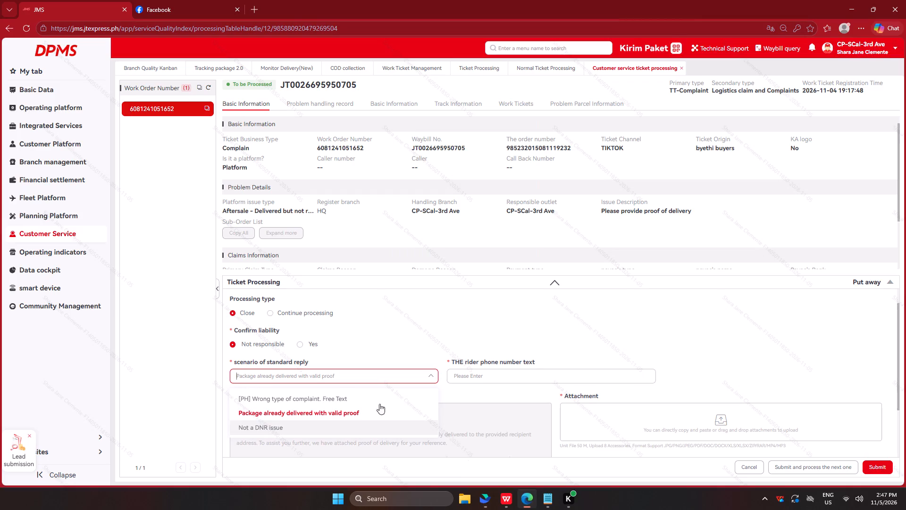
pyautogui.click(315, 415)
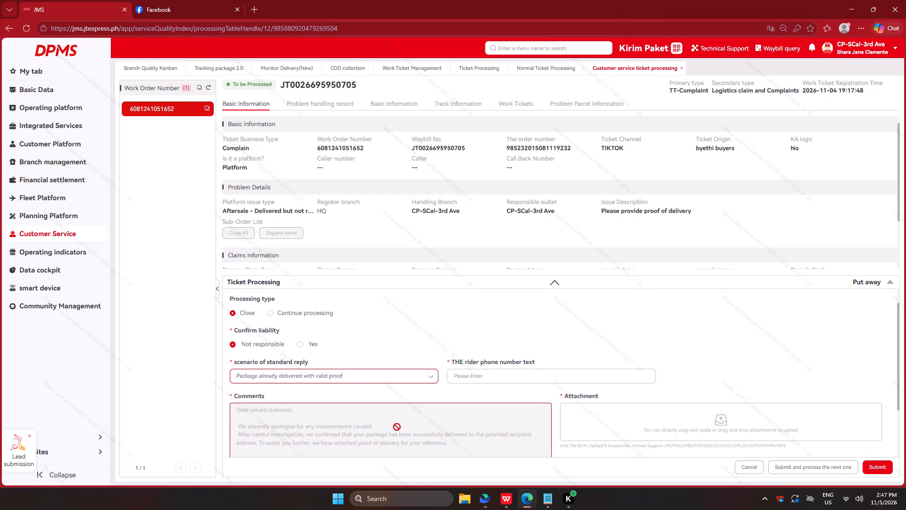
pyautogui.scroll(-4, 550, 415)
pyautogui.scroll(1, 566, 351)
pyautogui.click(578, 356)
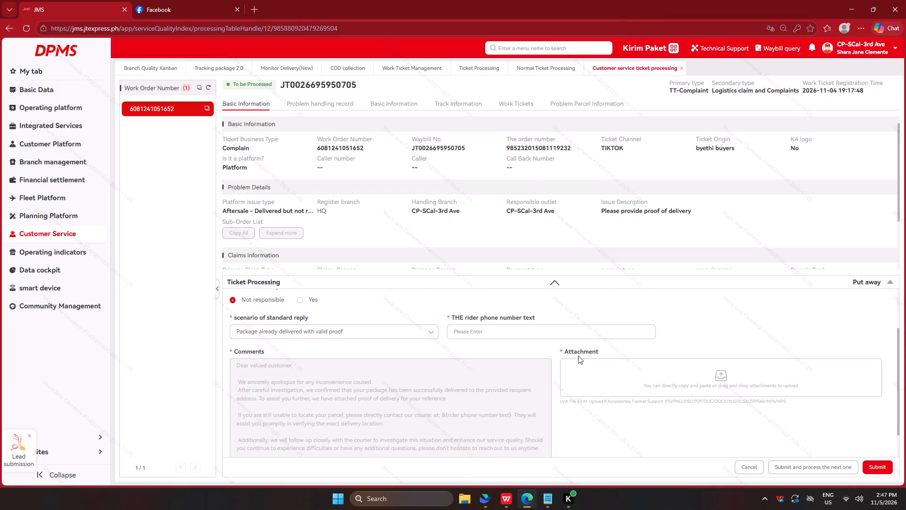
pyautogui.hotkey('ctrl', 'v')
pyautogui.click(572, 361)
pyautogui.hotkey('ctrl', 'v')
pyautogui.hotkey('alt', 'Tab')
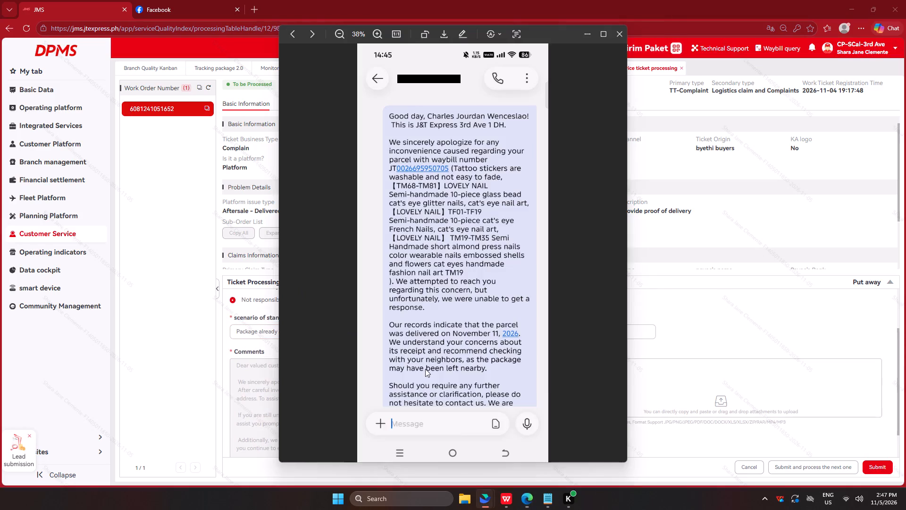
pyautogui.press('Right')
pyautogui.press('Left')
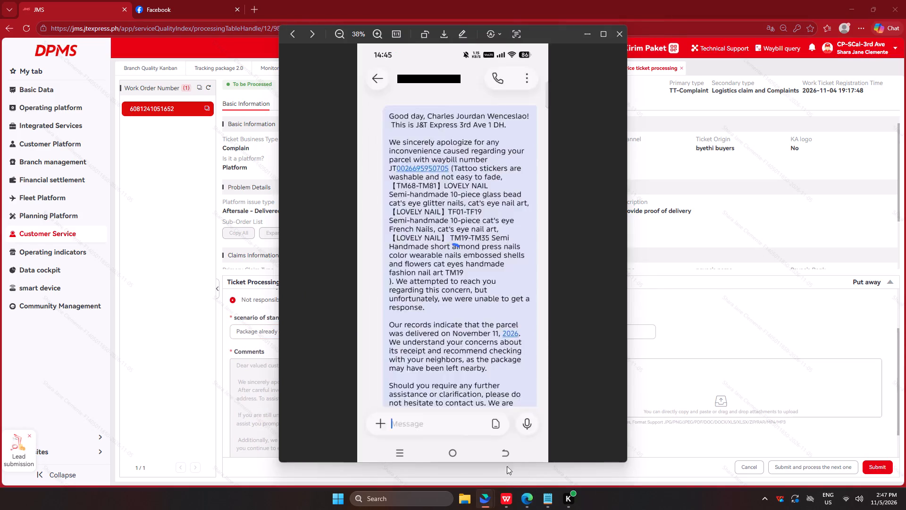
pyautogui.press('Left')
pyautogui.rightClick(428, 245)
pyautogui.click(444, 256)
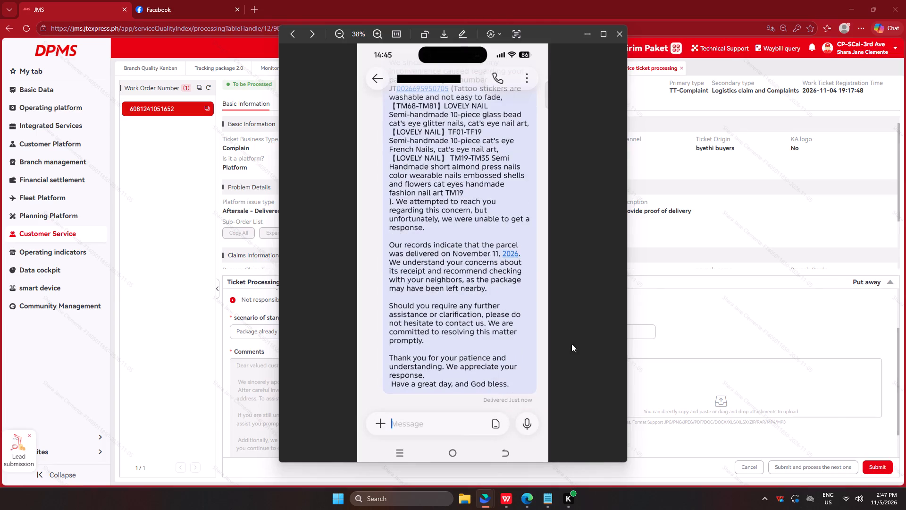
pyautogui.hotkey('alt', 'Tab')
pyautogui.click(602, 365)
pyautogui.hotkey('ctrl', 'v')
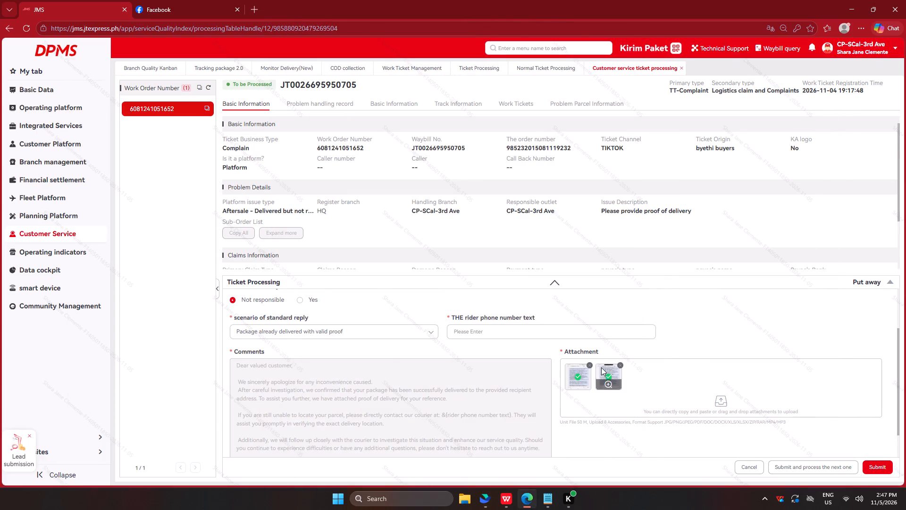
pyautogui.hotkey('alt', 'Tab')
pyautogui.press('Right')
pyautogui.press('Right')
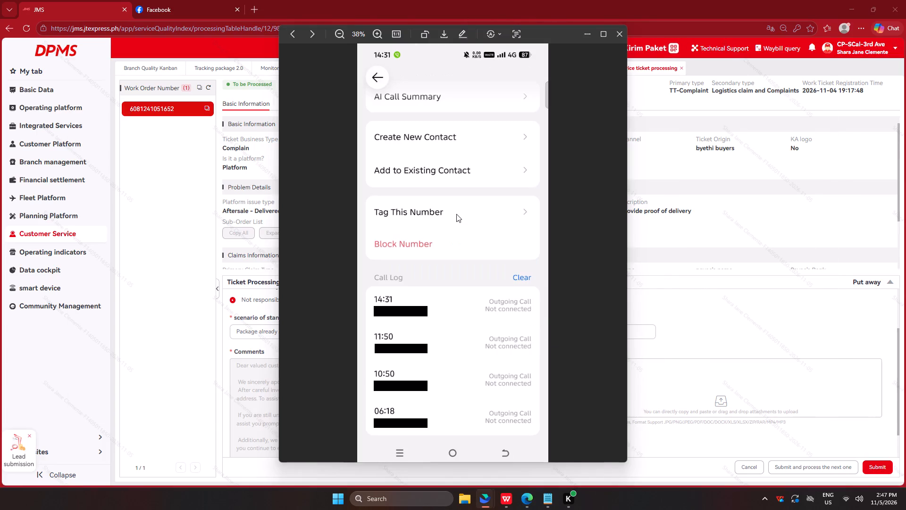
pyautogui.rightClick(457, 215)
pyautogui.click(486, 221)
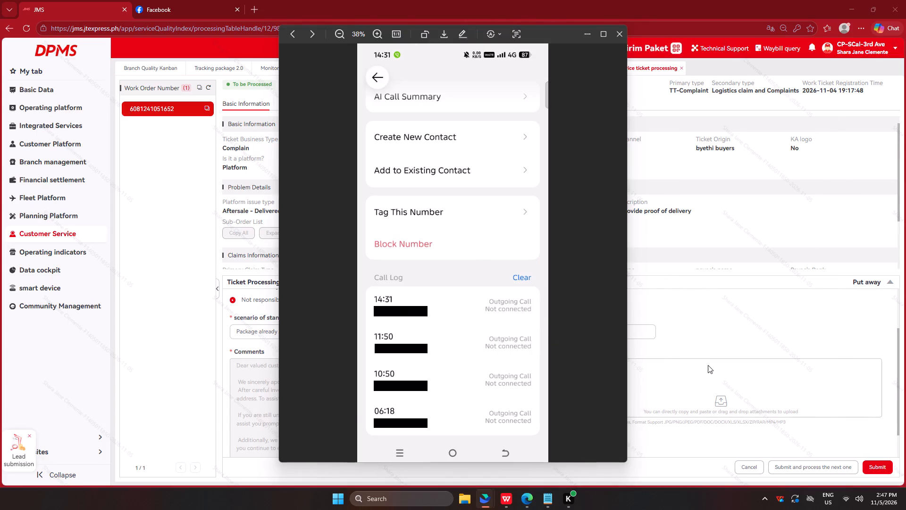
pyautogui.hotkey('alt', 'Tab')
pyautogui.click(647, 362)
pyautogui.hotkey('ctrl', 'v')
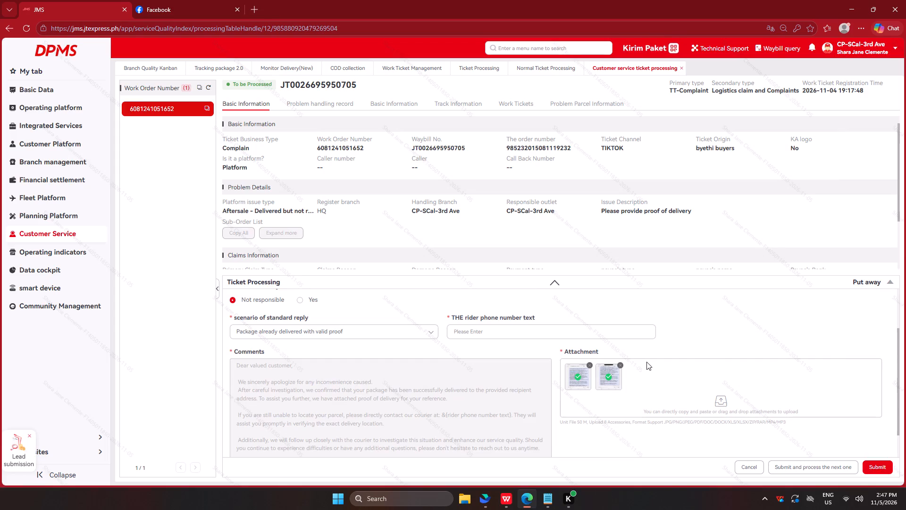
pyautogui.hotkey('alt', 'Tab')
pyautogui.press('Right')
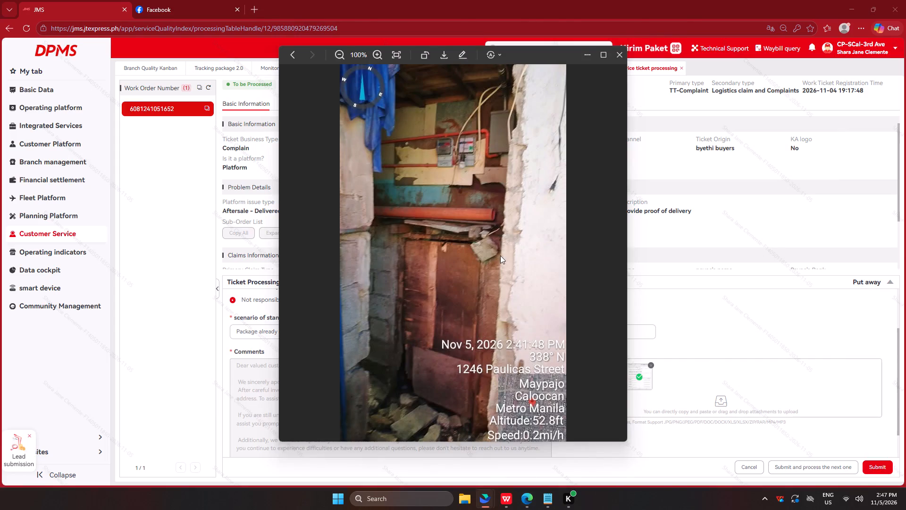
pyautogui.rightClick(498, 238)
pyautogui.click(529, 246)
pyautogui.hotkey('alt', 'Tab')
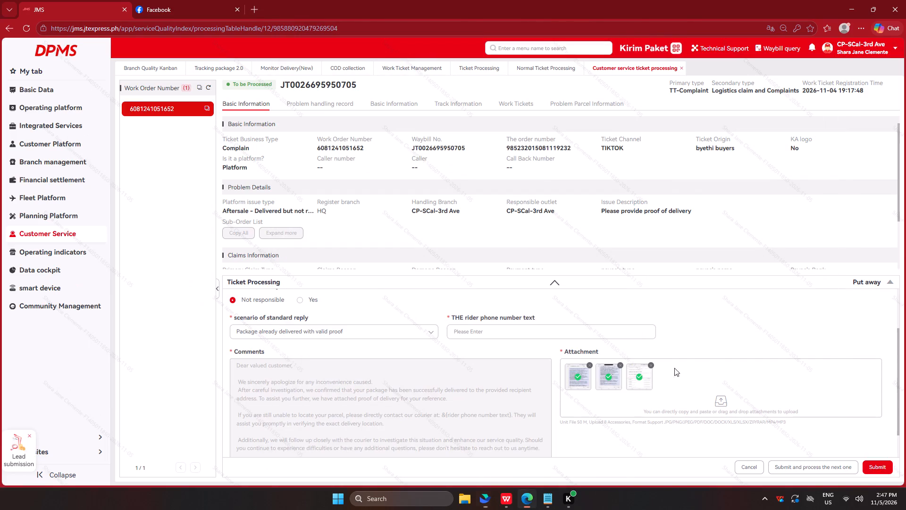
pyautogui.hotkey('ctrl', 'v')
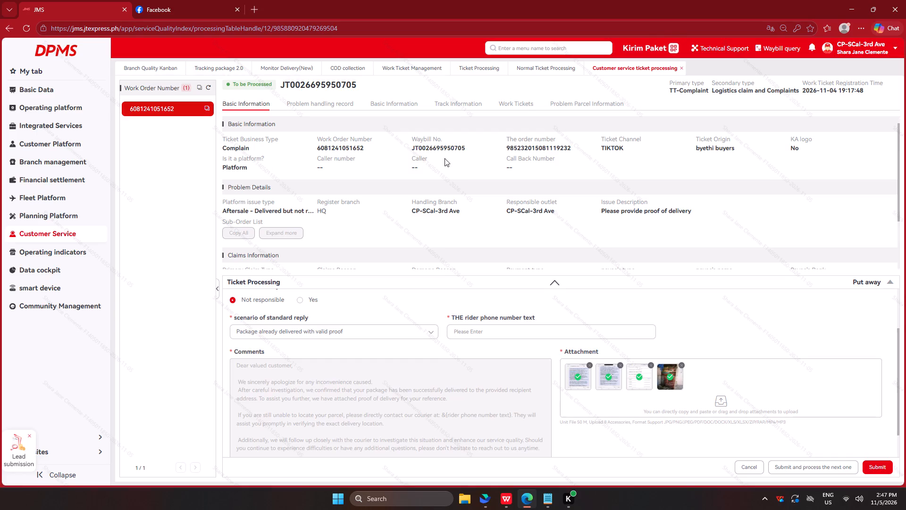
pyautogui.tripleClick(450, 147)
pyautogui.hotkey('ctrl', 'c')
pyautogui.hotkey('ctrl', 'c')
pyautogui.hotkey('ctrl', 'c')
pyautogui.hotkey('ctrl', 'c')
pyautogui.keyDown('ctrl'); pyautogui.click(212, 66); pyautogui.keyUp('ctrl')
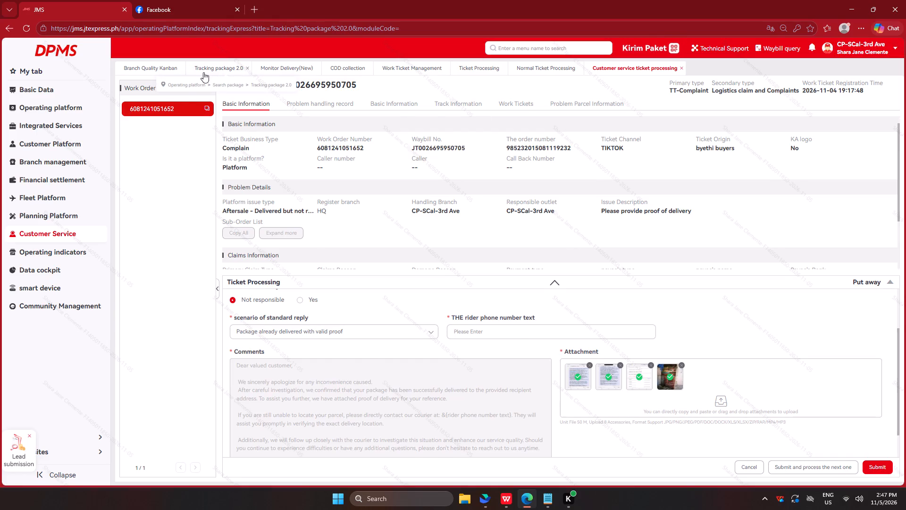
pyautogui.click(199, 114)
pyautogui.click(158, 172)
pyautogui.hotkey('ctrl', 'v')
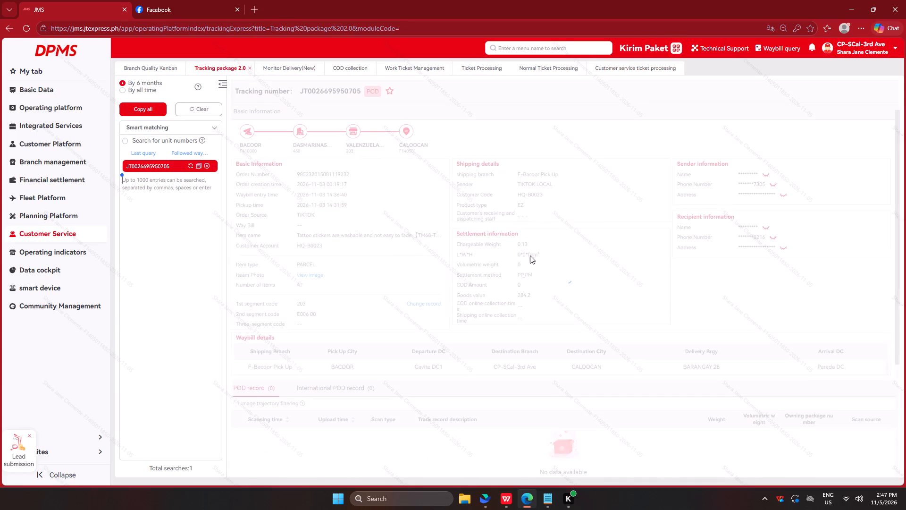
# Reveal the courier's details in the POD Scan record and copy the employee contact number line.
pyautogui.scroll(-15, 553, 280)
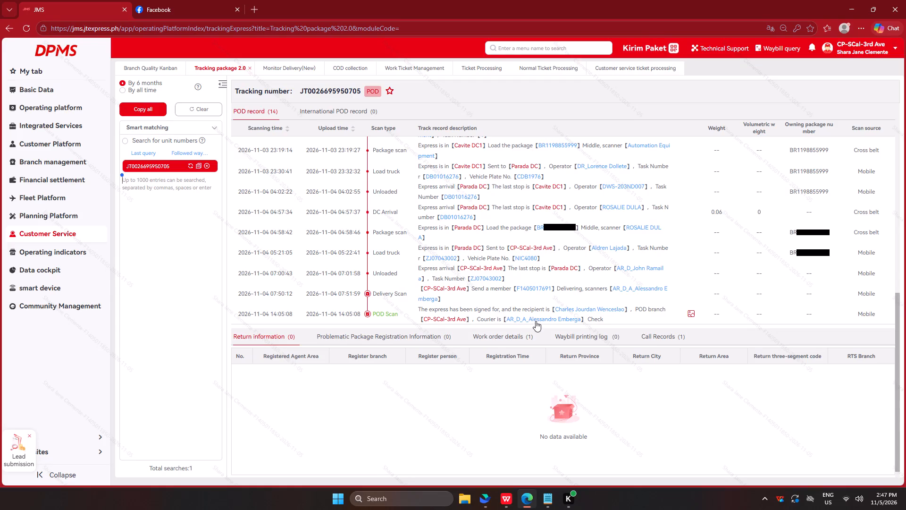
pyautogui.click(538, 319)
pyautogui.tripleClick(558, 305)
pyautogui.hotkey('ctrl', 'c')
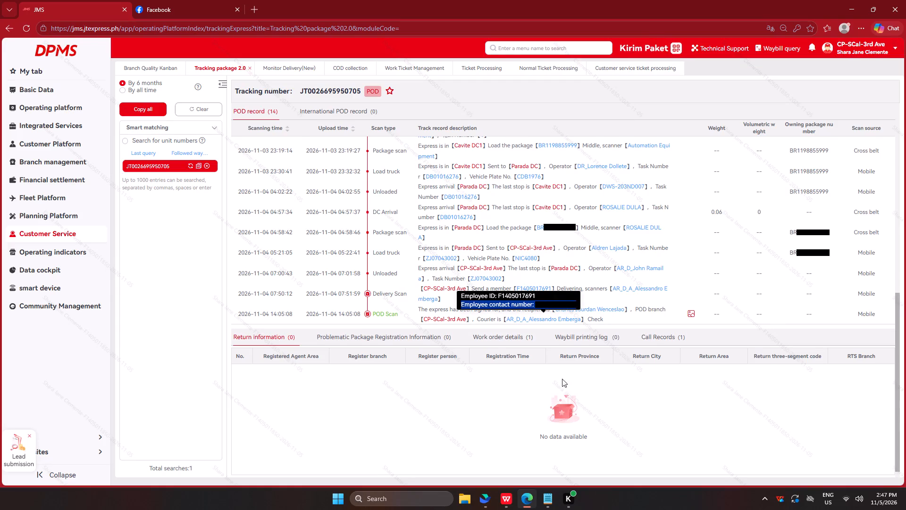
pyautogui.hotkey('ctrl', 'c')
pyautogui.hotkey('ctrl', 'c')
pyautogui.hotkey('ctrl', 'c')
pyautogui.hotkey('ctrl', 'c')
# Enter the copied courier number as the ticket's rider phone number, strip the "Employee contact number:" label, and submit the ticket.
pyautogui.keyDown('ctrl'); pyautogui.click(641, 69); pyautogui.keyUp('ctrl')
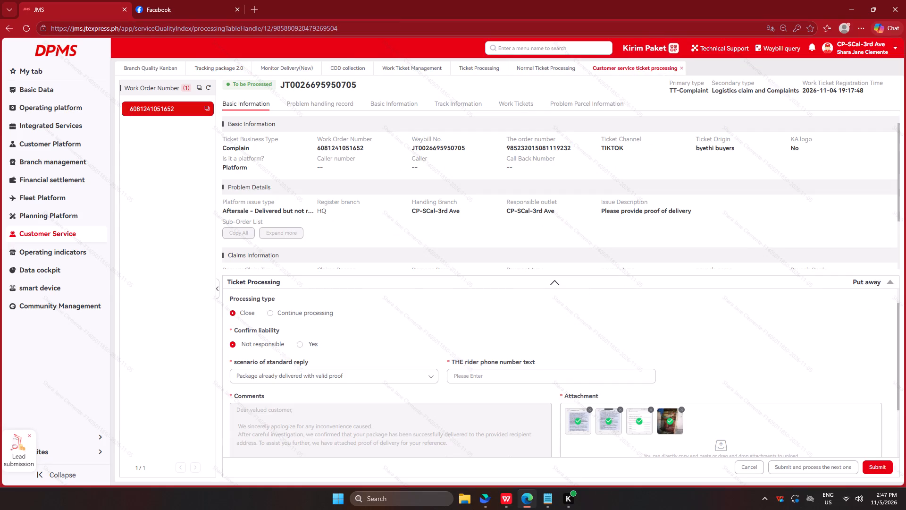
pyautogui.click(536, 372)
pyautogui.hotkey('ctrl', 'v')
pyautogui.scroll(-7, 704, 382)
pyautogui.scroll(5, 747, 401)
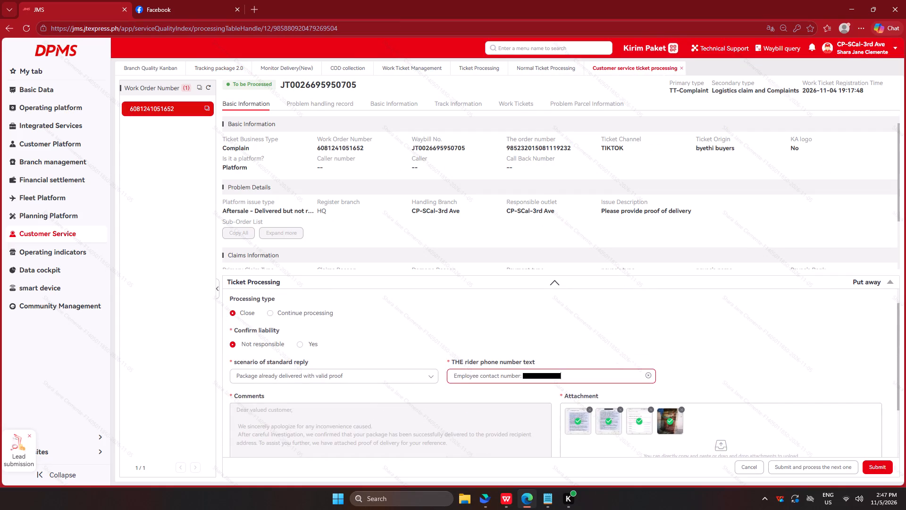
pyautogui.moveTo(522, 377); pyautogui.dragTo(378, 371)
pyautogui.press('BackSpace')
pyautogui.click(875, 468)
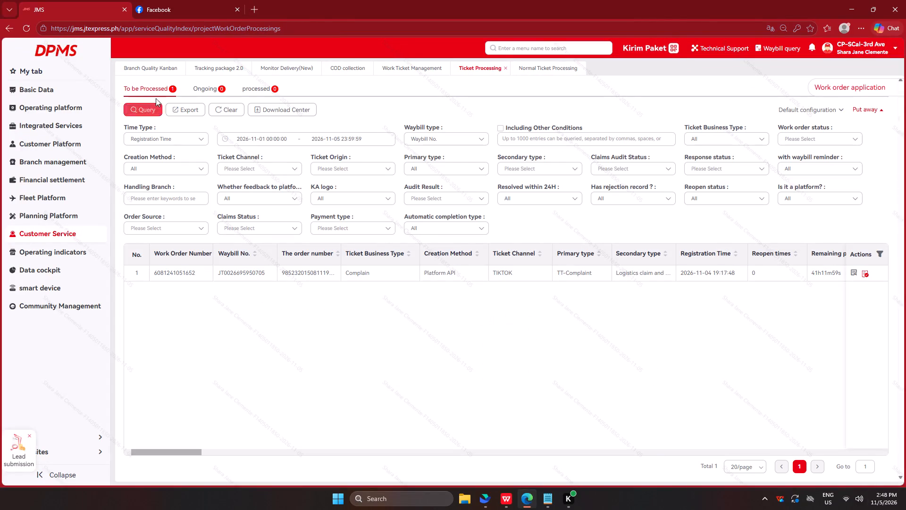
# Query the To be Processed list in Ticket Processing again to check for remaining tickets.
pyautogui.click(160, 105)
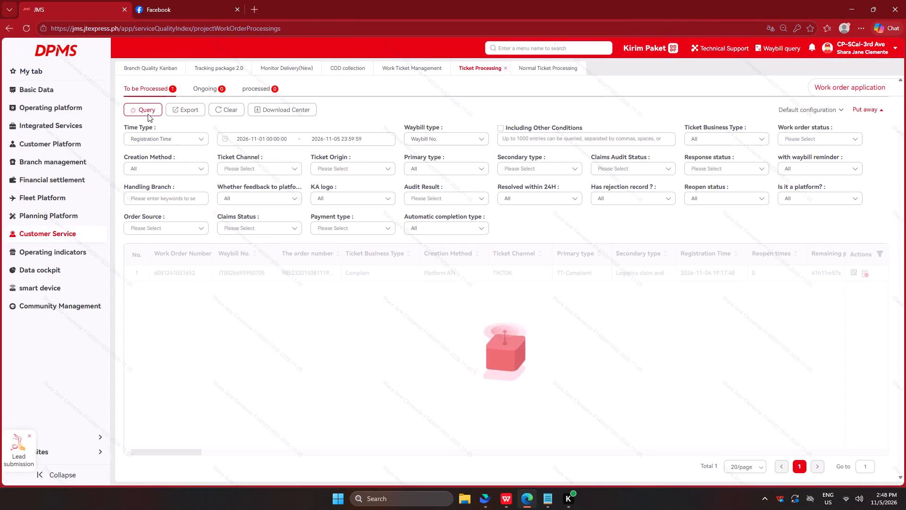
pyautogui.click(149, 109)
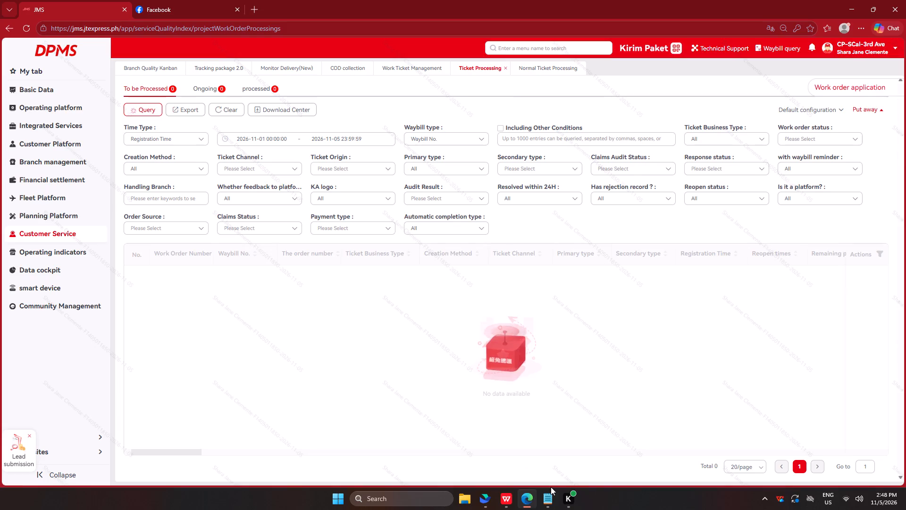
# Switch to the ticket notes in Notepad and view the end of the list, past the 2ND TRUCK ARRIVAL entries.
pyautogui.click(553, 502)
pyautogui.scroll(-20, 754, 340)
pyautogui.scroll(-13, 754, 340)
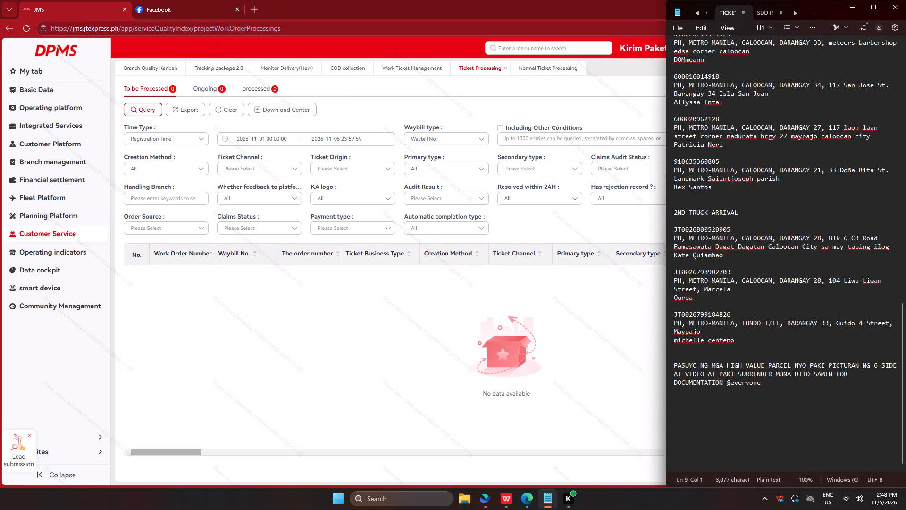
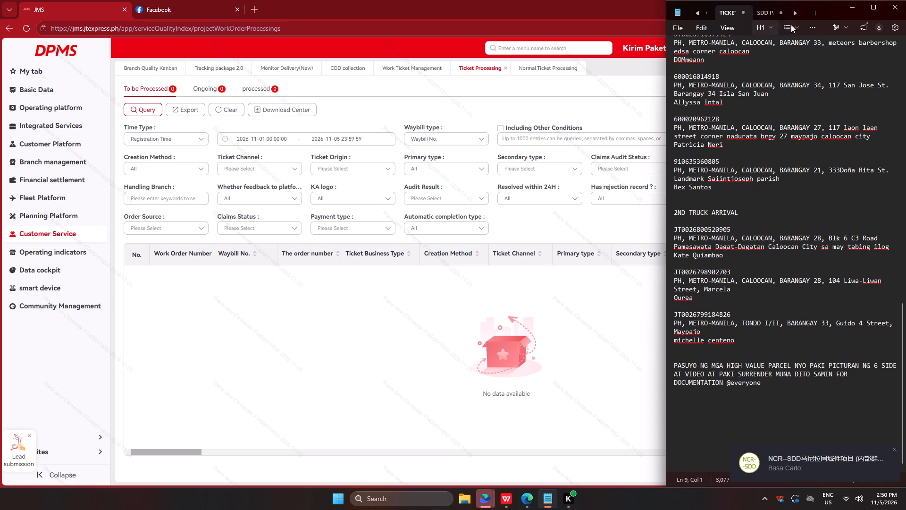
# In the untitled Notepad notes, find "JALA" and look through the parcel entries around the match.
pyautogui.click(793, 12)
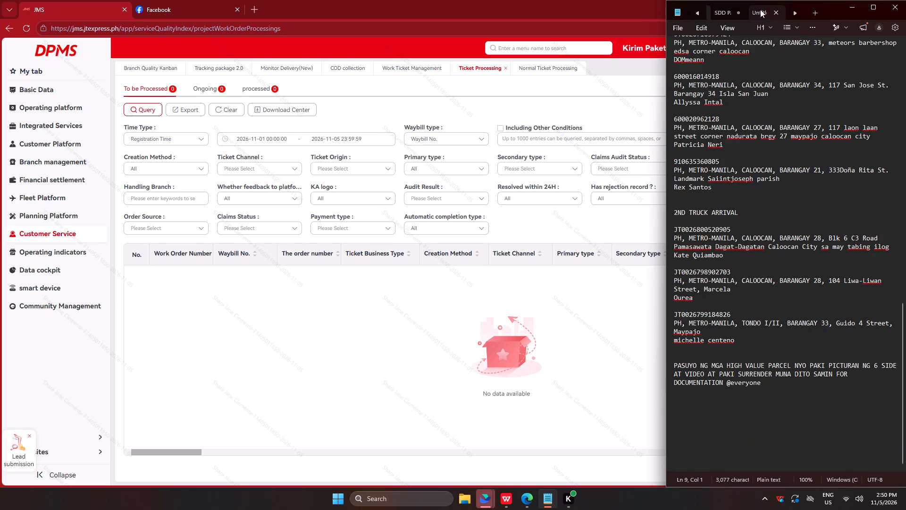
pyautogui.click(760, 9)
pyautogui.hotkey('ctrl', 'f')
pyautogui.write('JAKA')
pyautogui.press('Return')
pyautogui.press('BackSpace')
pyautogui.press('BackSpace')
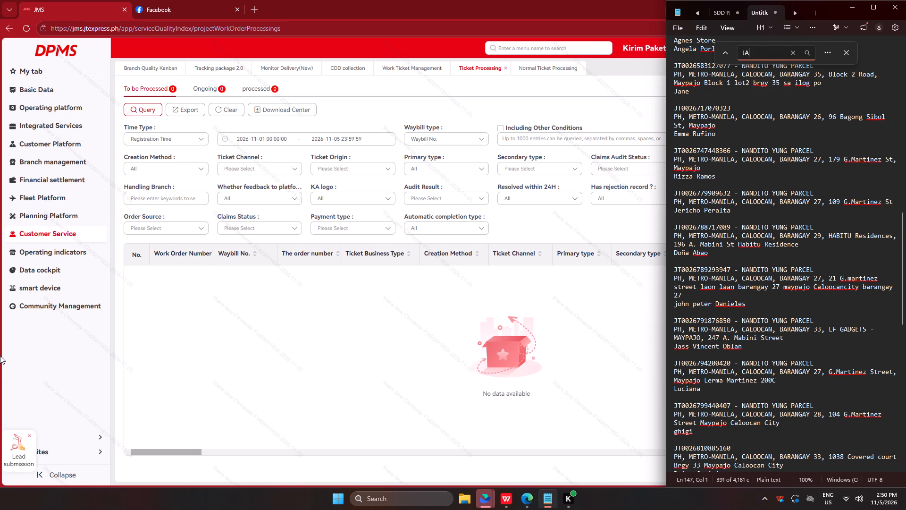
pyautogui.write('LA')
pyautogui.press('Return')
pyautogui.scroll(2, 56, 497)
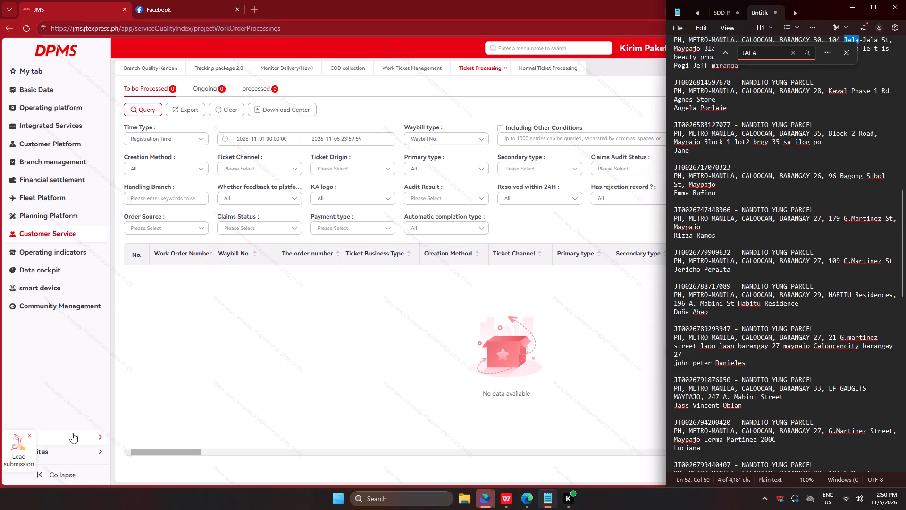
pyautogui.scroll(1, 72, 433)
pyautogui.scroll(3, 905, 411)
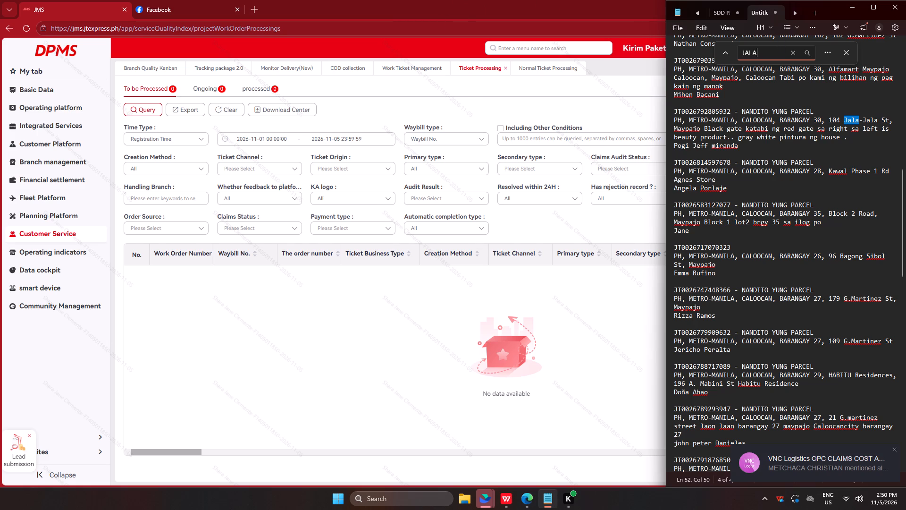
pyautogui.doubleClick(706, 112)
pyautogui.hotkey('ctrl', 'c')
pyautogui.hotkey('ctrl', 'c')
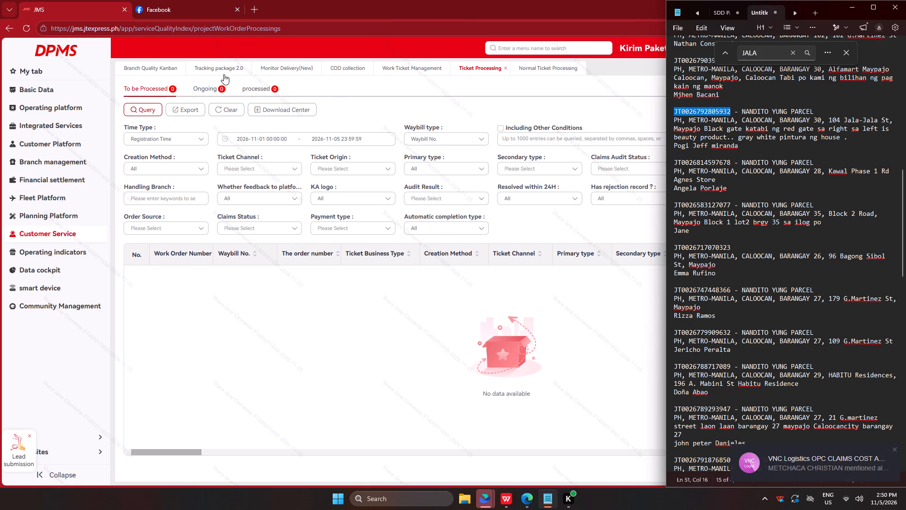
pyautogui.hotkey('ctrl', 'c')
pyautogui.hotkey('ctrl', 'c')
pyautogui.hotkey('ctrl', 'c')
pyautogui.hotkey('ctrl', 'c')
pyautogui.hotkey('ctrl', 'c')
pyautogui.click(224, 72)
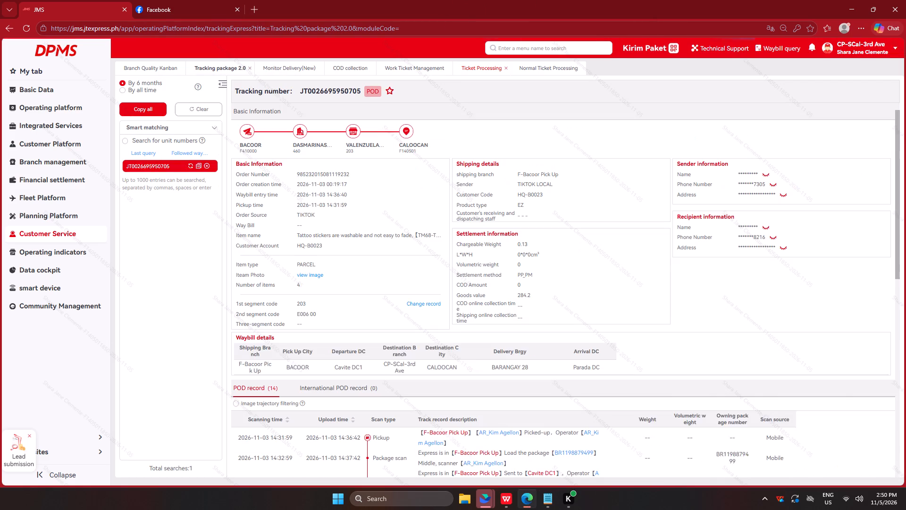
pyautogui.click(205, 167)
pyautogui.click(191, 176)
pyautogui.hotkey('ctrl', 'v')
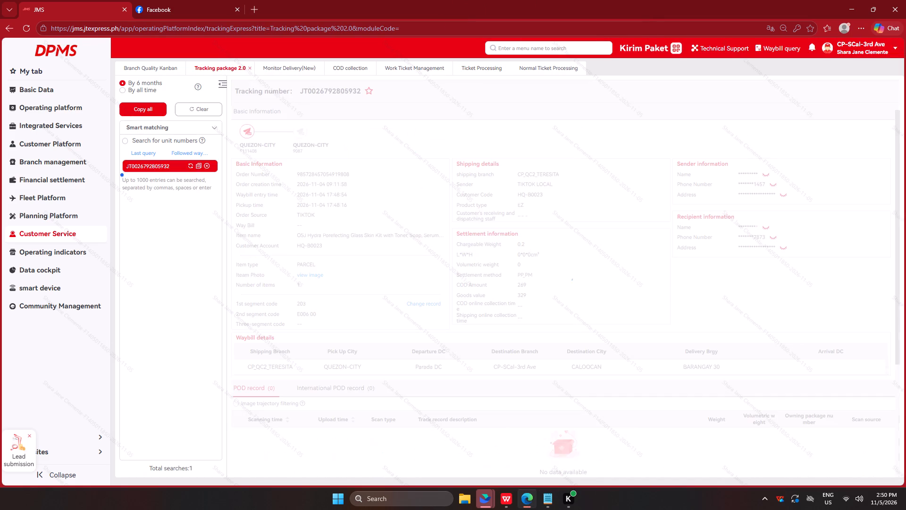
pyautogui.scroll(-16, 398, 290)
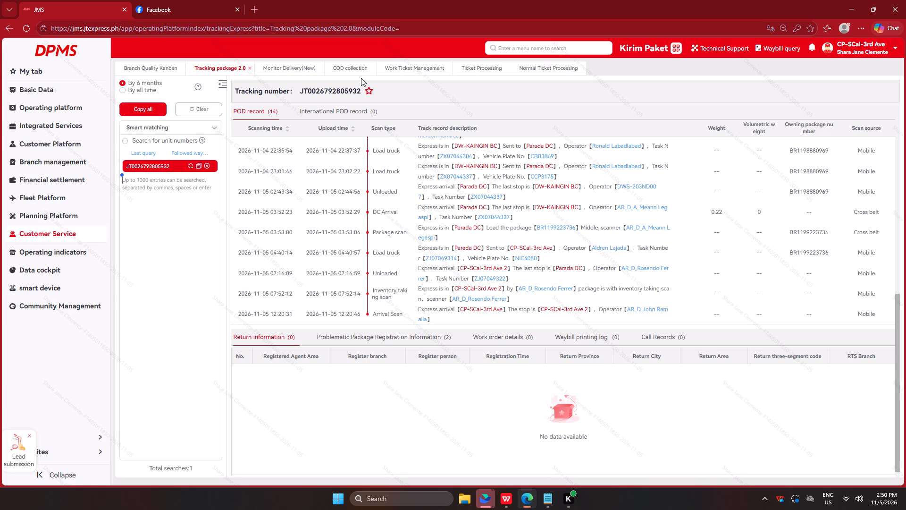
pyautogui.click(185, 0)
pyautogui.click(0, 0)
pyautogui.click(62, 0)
# Clear the queried waybill from Tracking package 2.0 in JMS, leaving the tracking number entry ready for a new number.
pyautogui.click(188, 118)
pyautogui.click(193, 105)
pyautogui.click(147, 308)
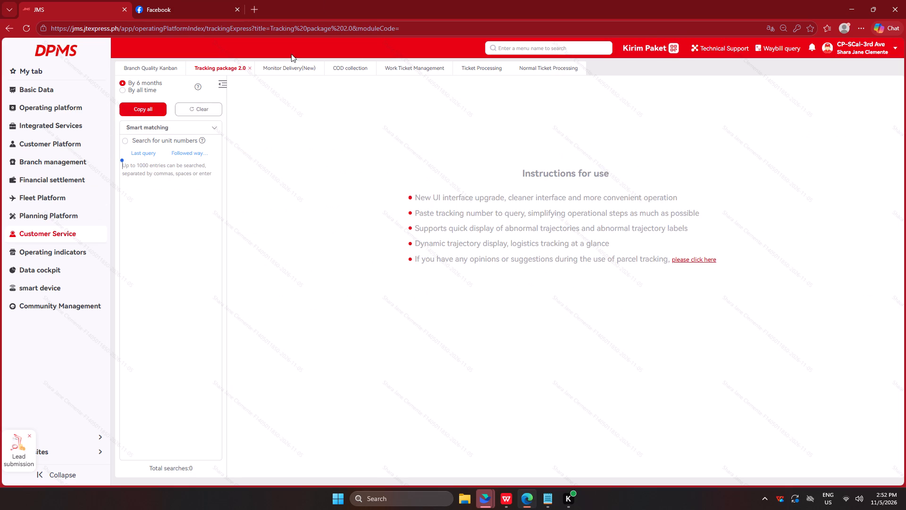
# Find "RAFA" among the couriers in the Monitor Delivery(New) summary.
pyautogui.click(286, 66)
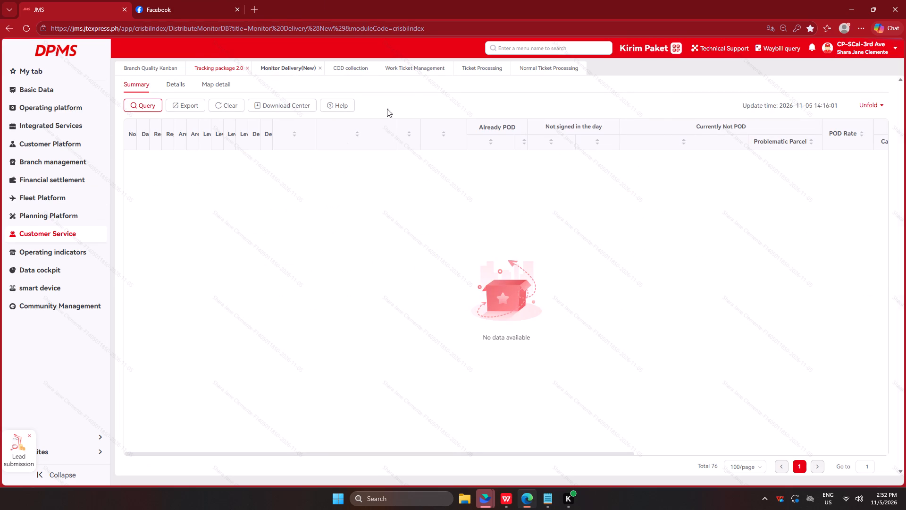
pyautogui.hotkey('ctrl', 'f')
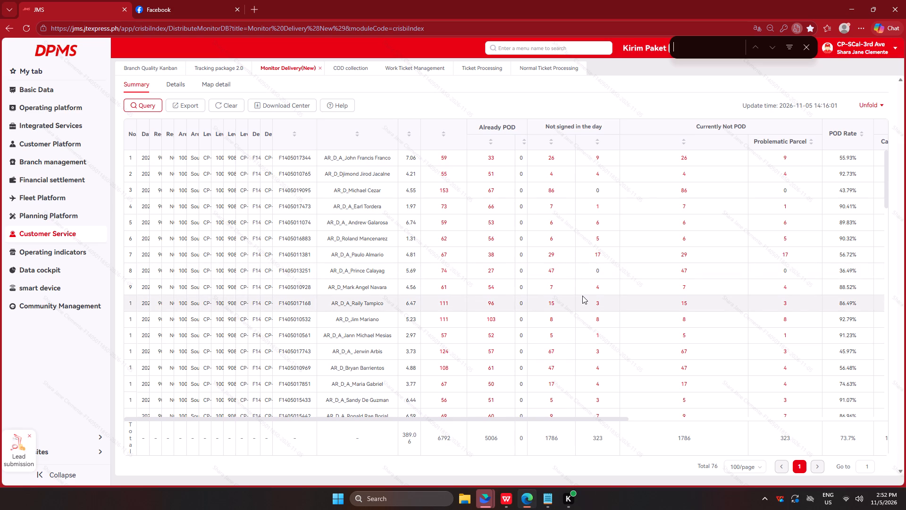
pyautogui.write('RAFAW')
pyautogui.press('BackSpace')
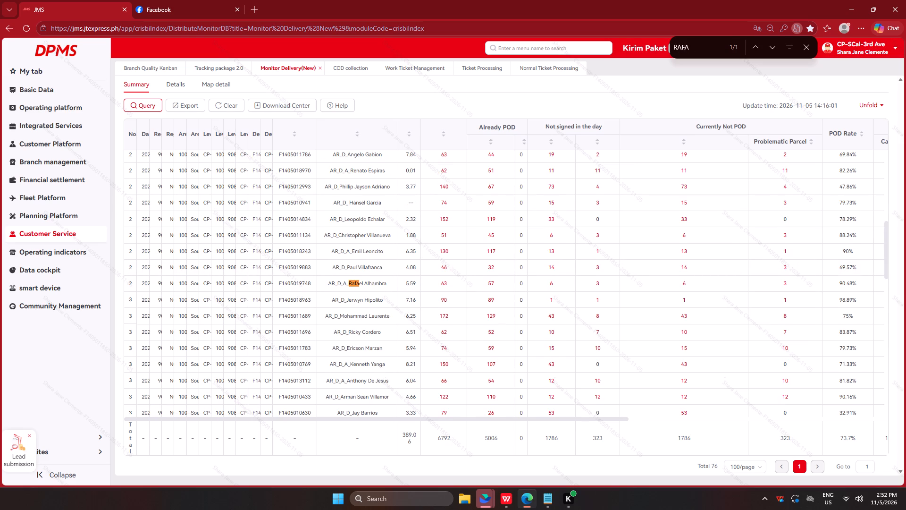